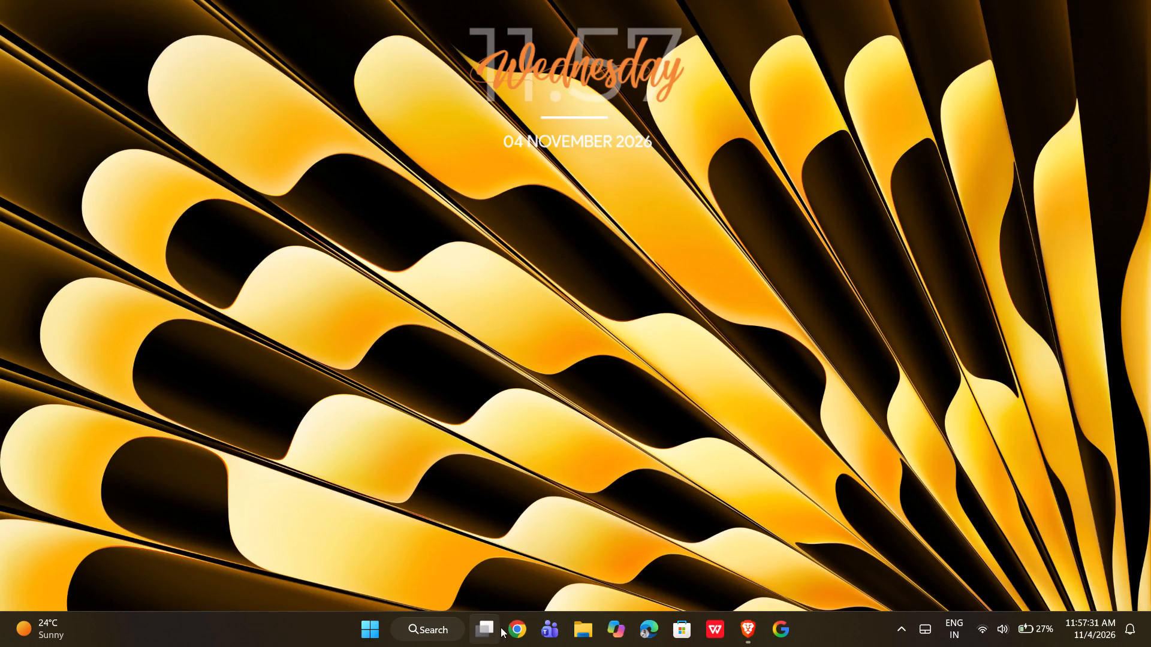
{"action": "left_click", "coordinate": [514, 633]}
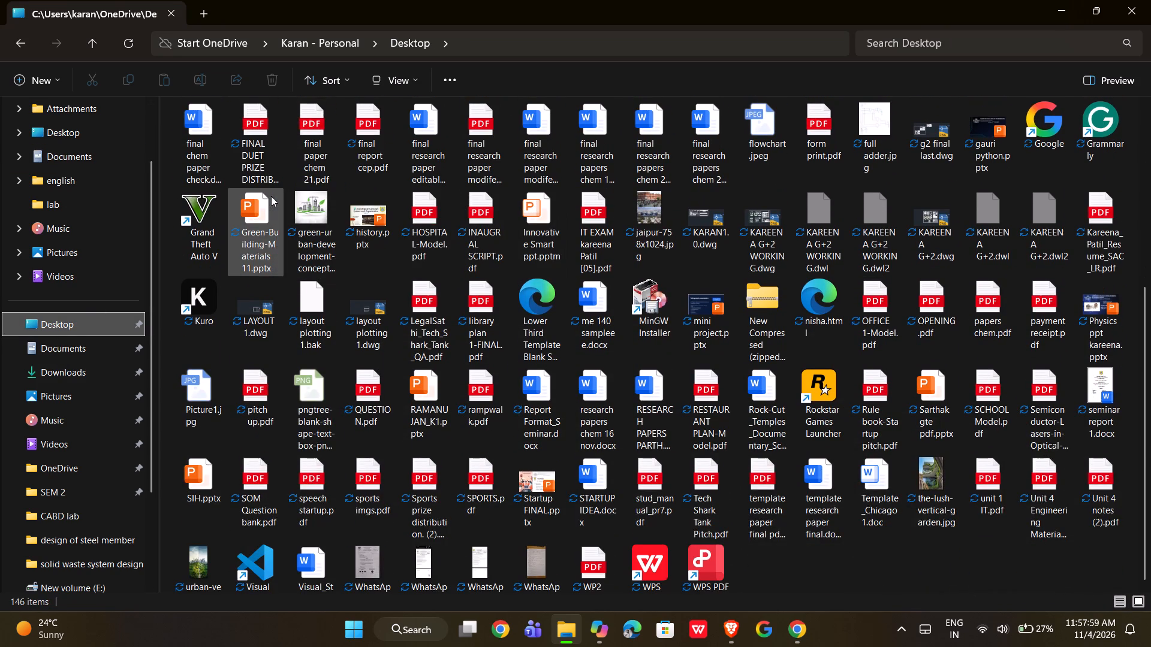
{"action": "scroll", "coordinate": [271, 196], "scroll_direction": "down", "scroll_amount": 1}
{"action": "scroll", "coordinate": [271, 196], "scroll_direction": "up", "scroll_amount": 3}
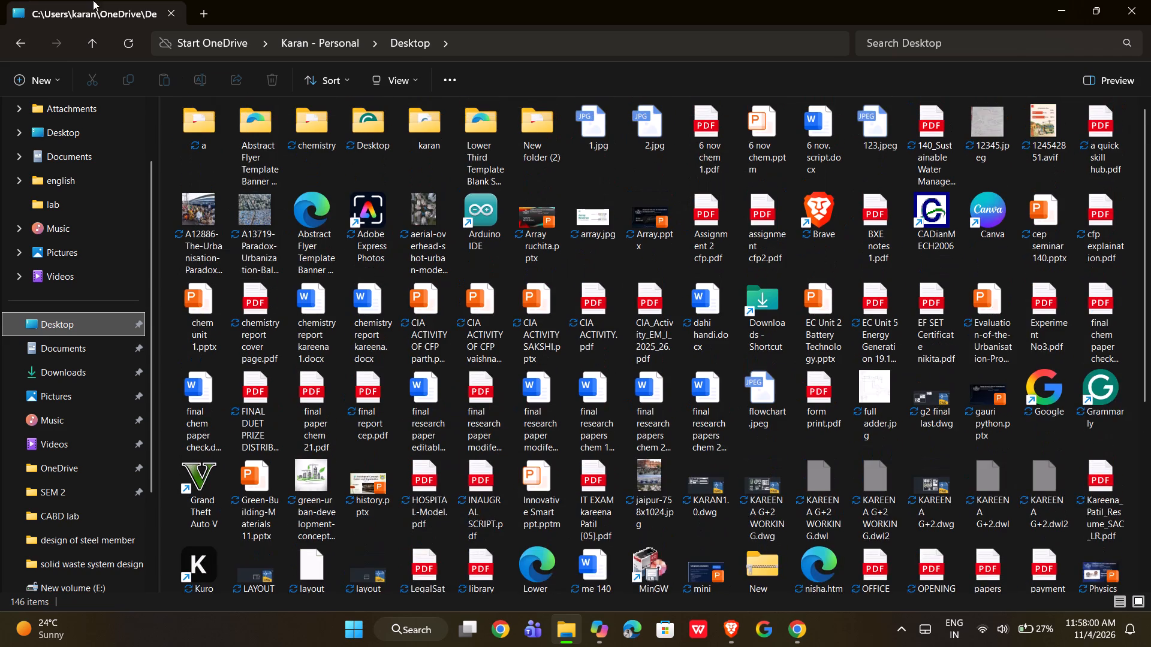
{"action": "scroll", "coordinate": [79, 151], "scroll_direction": "up", "scroll_amount": 2}
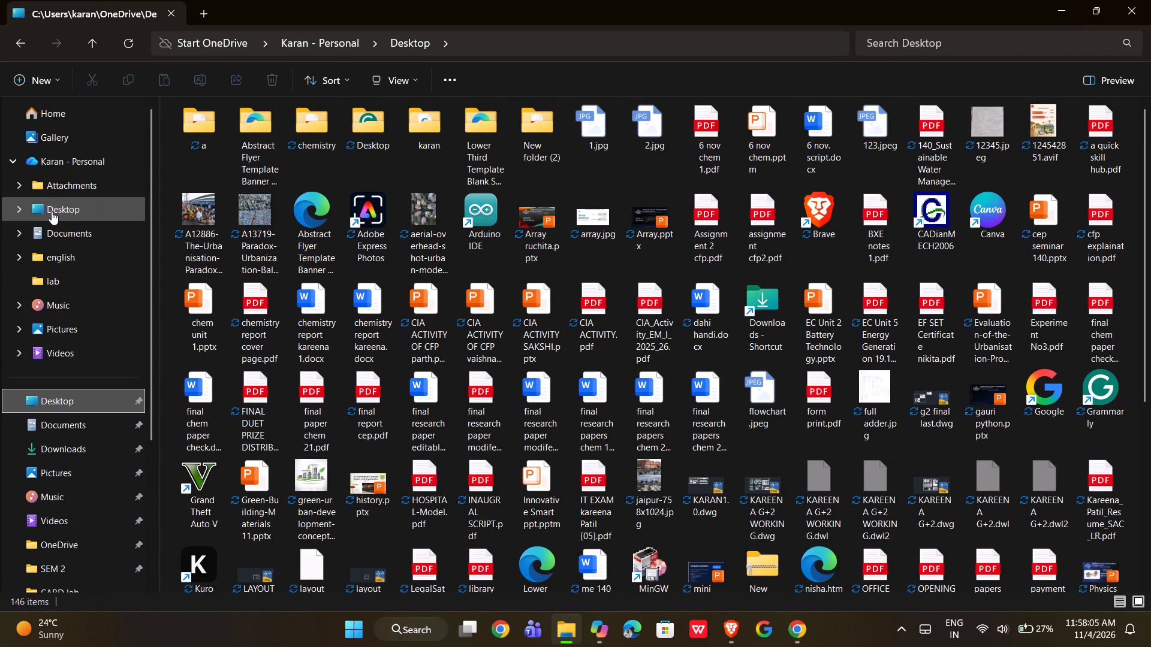
Look through the files in the OneDrive Documents folder for the report.
{"action": "left_click", "coordinate": [52, 230]}
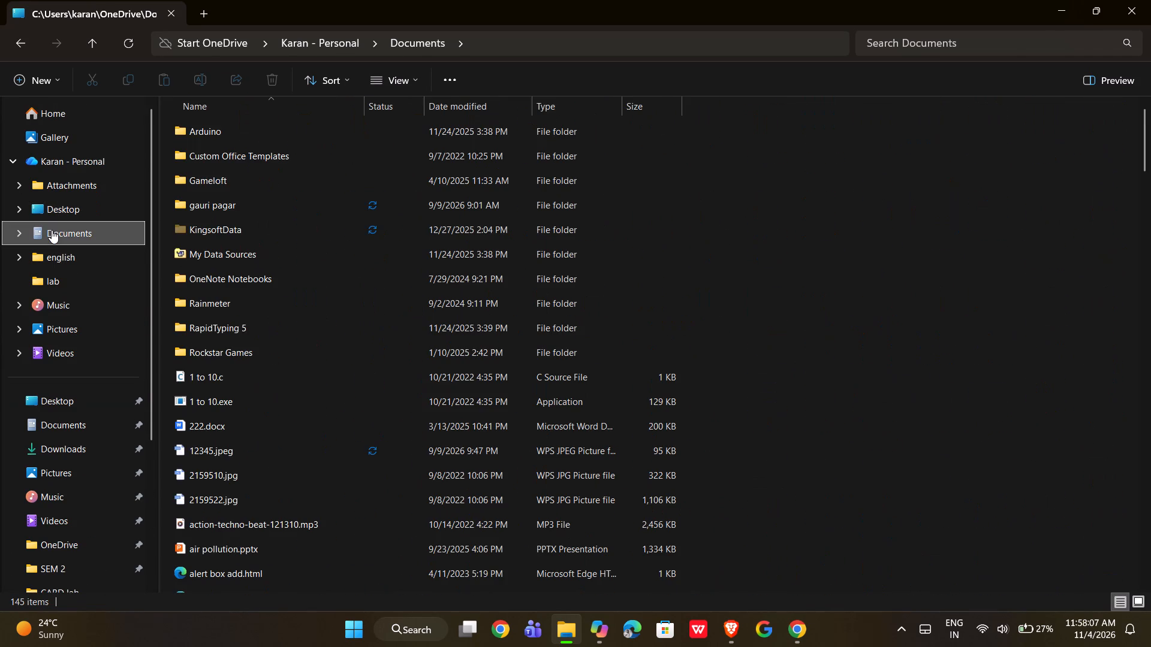
{"action": "scroll", "coordinate": [215, 307], "scroll_direction": "down", "scroll_amount": 3}
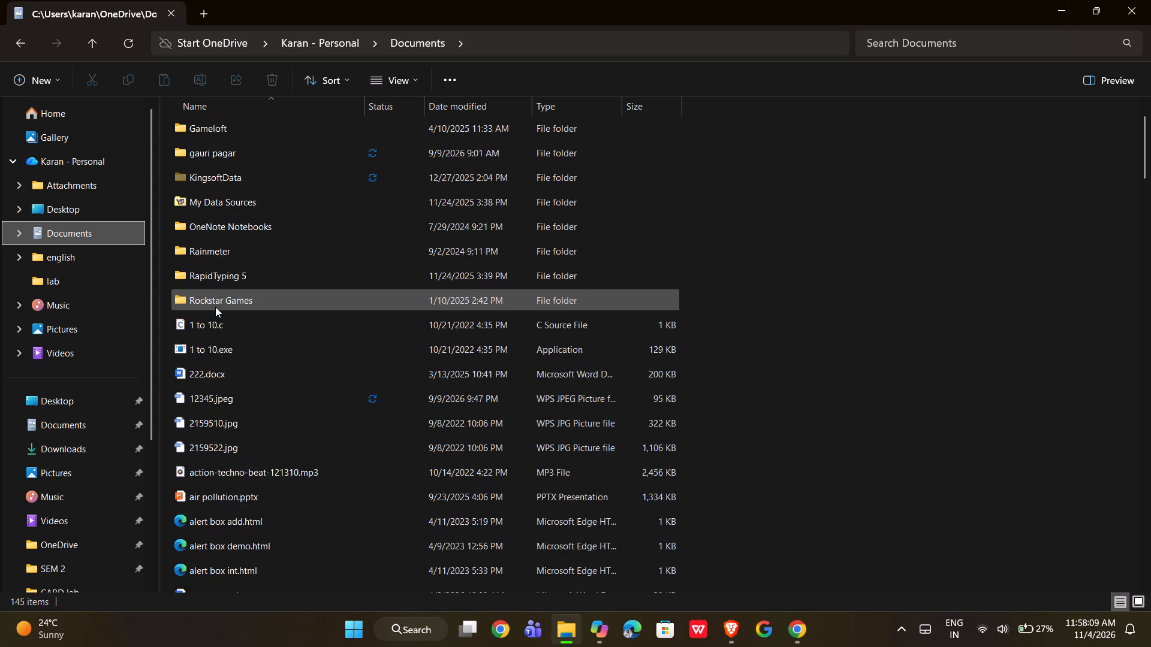
{"action": "scroll", "coordinate": [215, 307], "scroll_direction": "down", "scroll_amount": 5}
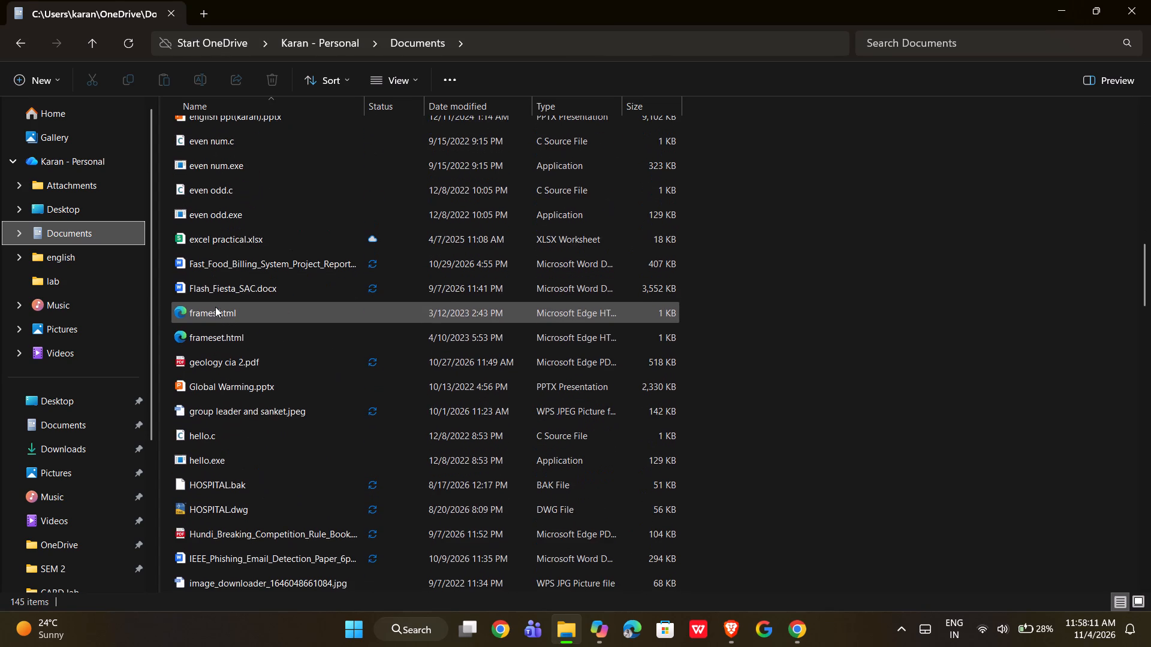
{"action": "scroll", "coordinate": [215, 307], "scroll_direction": "down", "scroll_amount": 3}
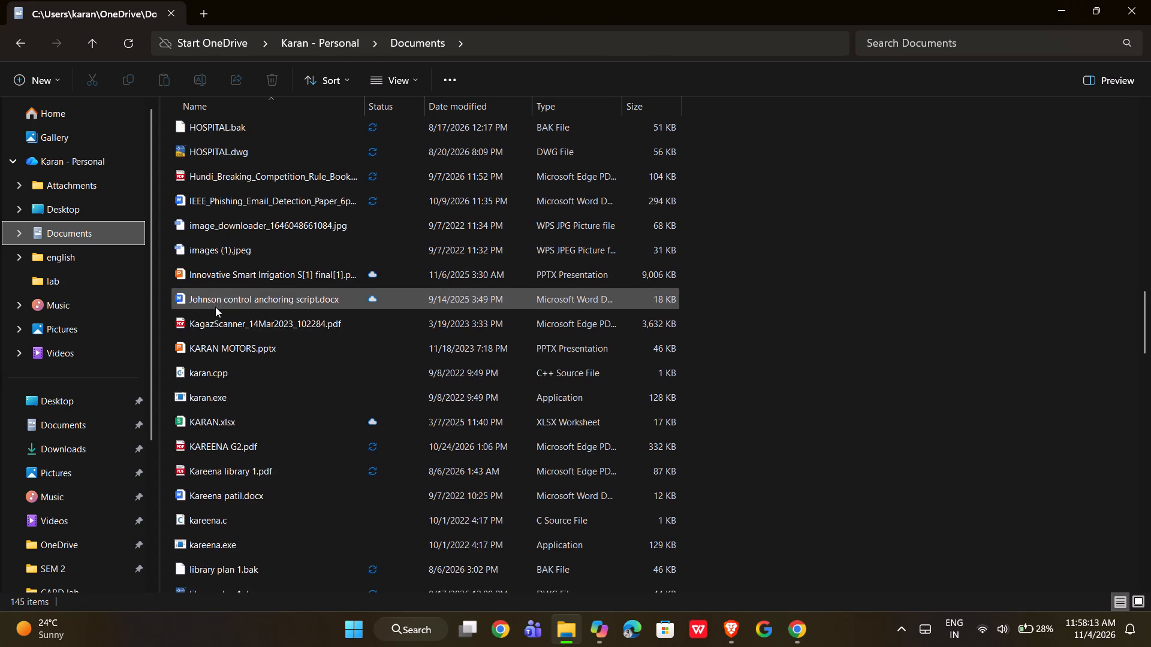
{"action": "scroll", "coordinate": [215, 307], "scroll_direction": "down", "scroll_amount": 6}
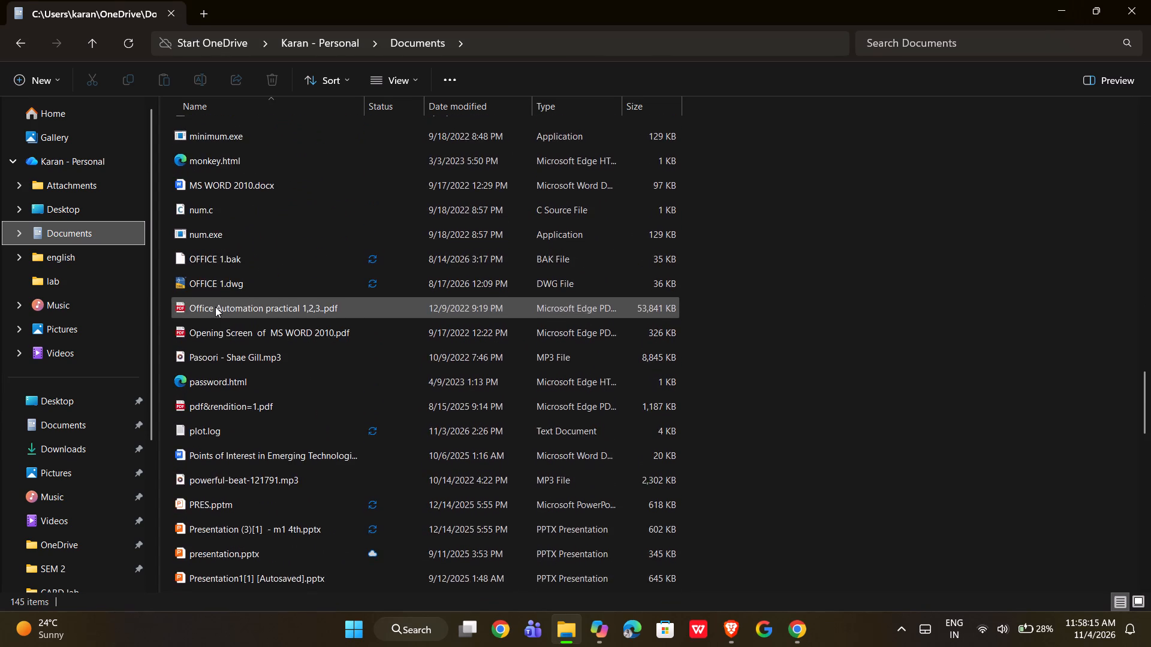
{"action": "scroll", "coordinate": [215, 307], "scroll_direction": "down", "scroll_amount": 3}
{"action": "scroll", "coordinate": [215, 307], "scroll_direction": "up", "scroll_amount": 4}
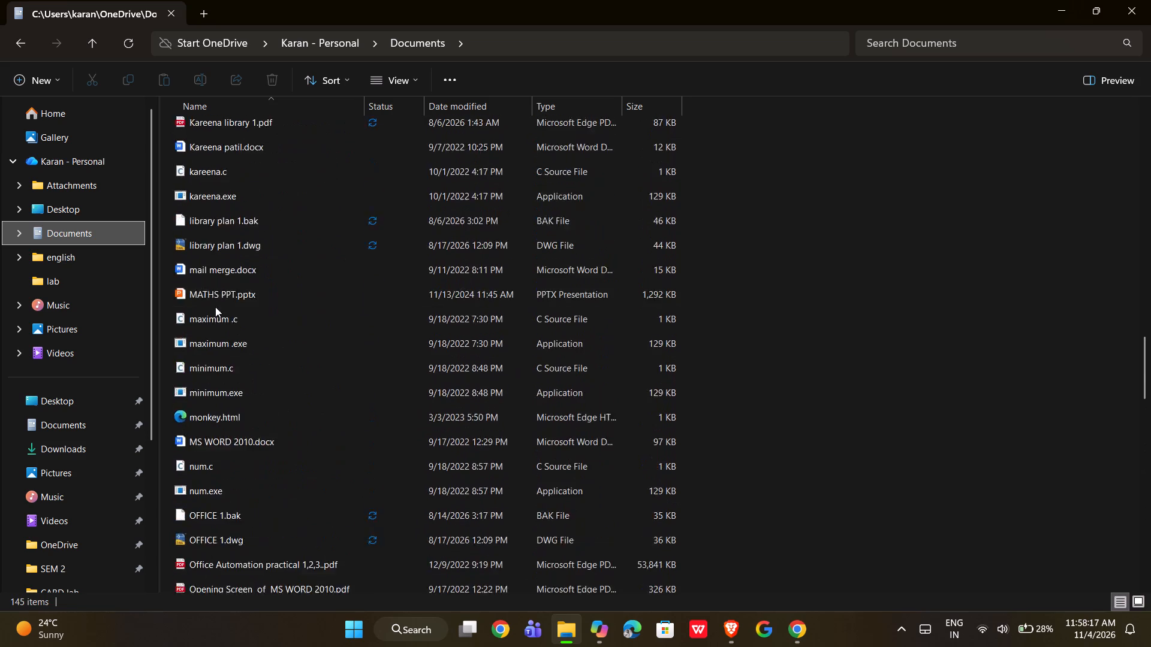
{"action": "scroll", "coordinate": [215, 307], "scroll_direction": "up", "scroll_amount": 7}
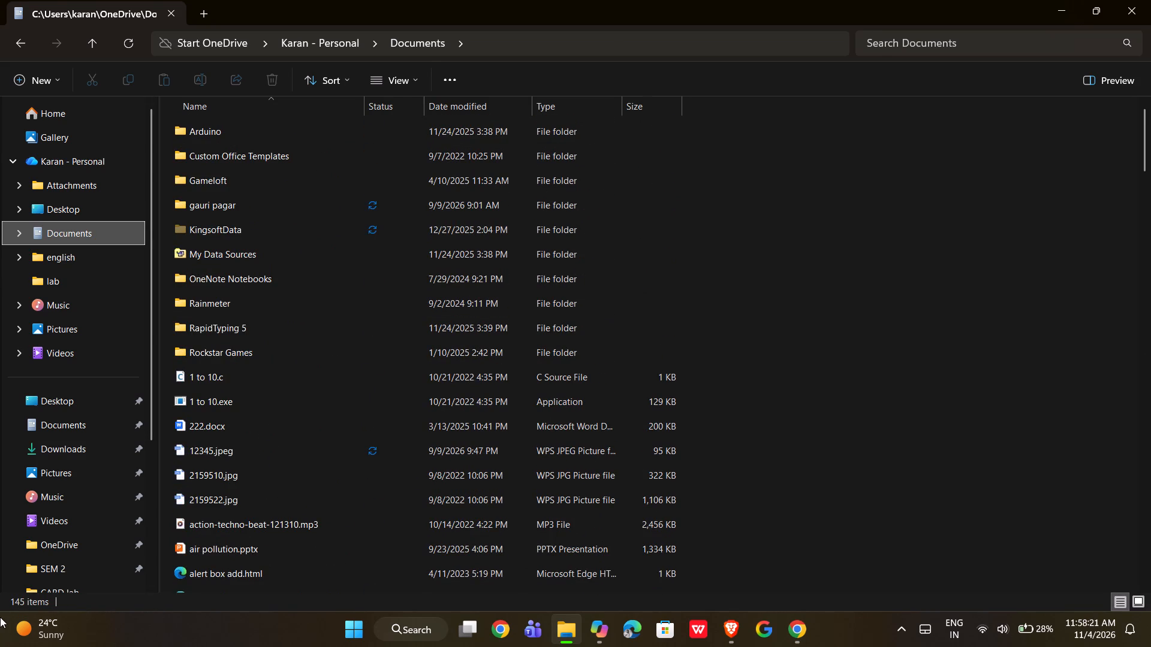
{"action": "scroll", "coordinate": [0, 617], "scroll_direction": "down", "scroll_amount": 1}
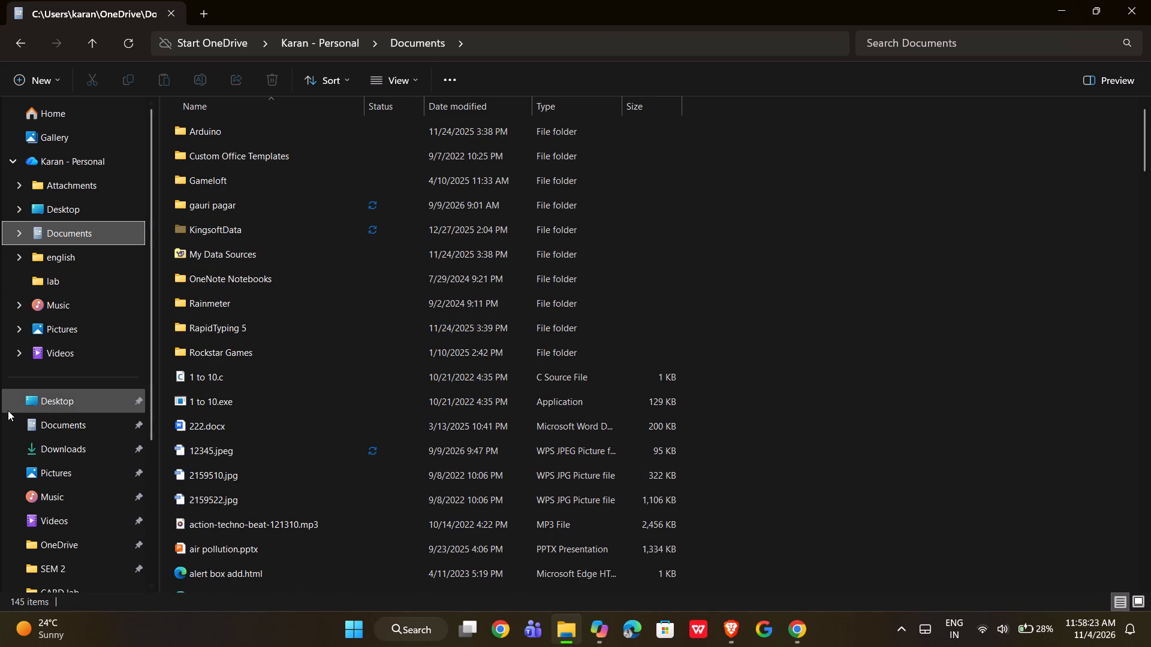
{"action": "left_click", "coordinate": [8, 410]}
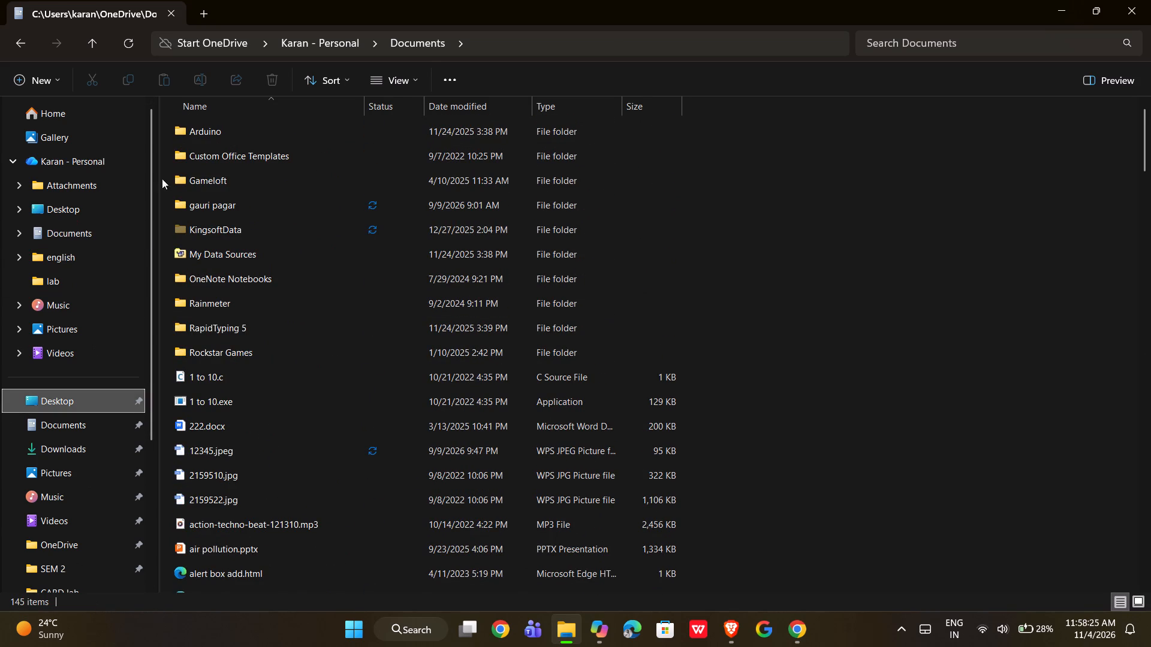
{"action": "scroll", "coordinate": [40, 128], "scroll_direction": "up", "scroll_amount": 2}
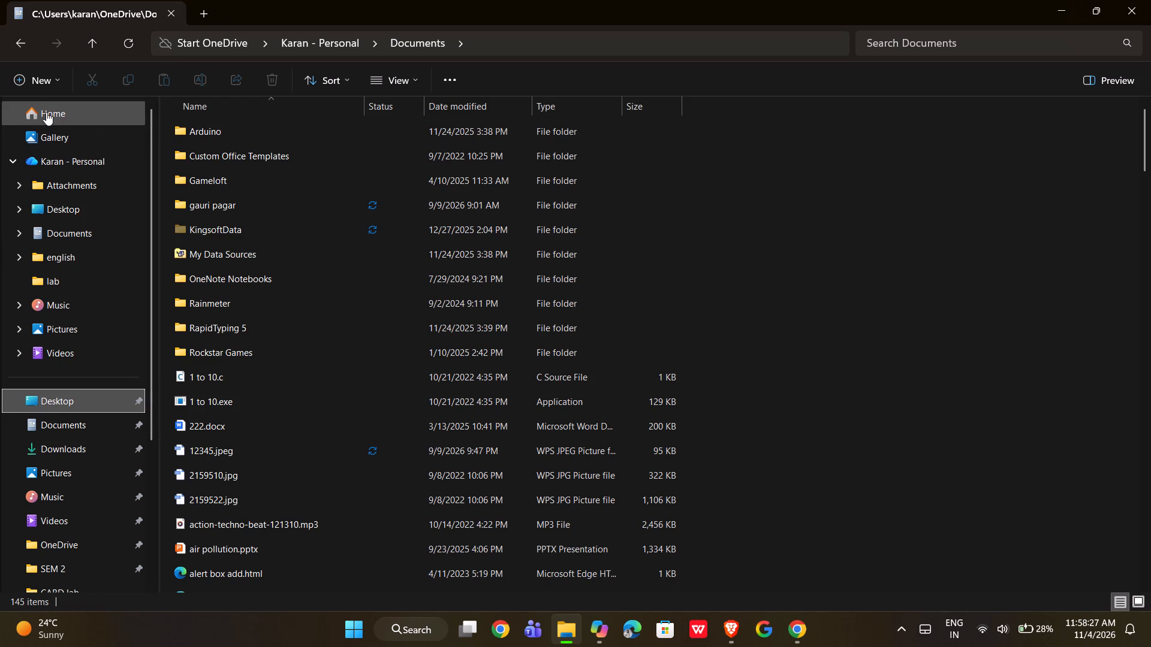
Open CIA Report TY(final).docx from the recent files on File Explorer's Home page.
{"action": "left_click", "coordinate": [46, 110]}
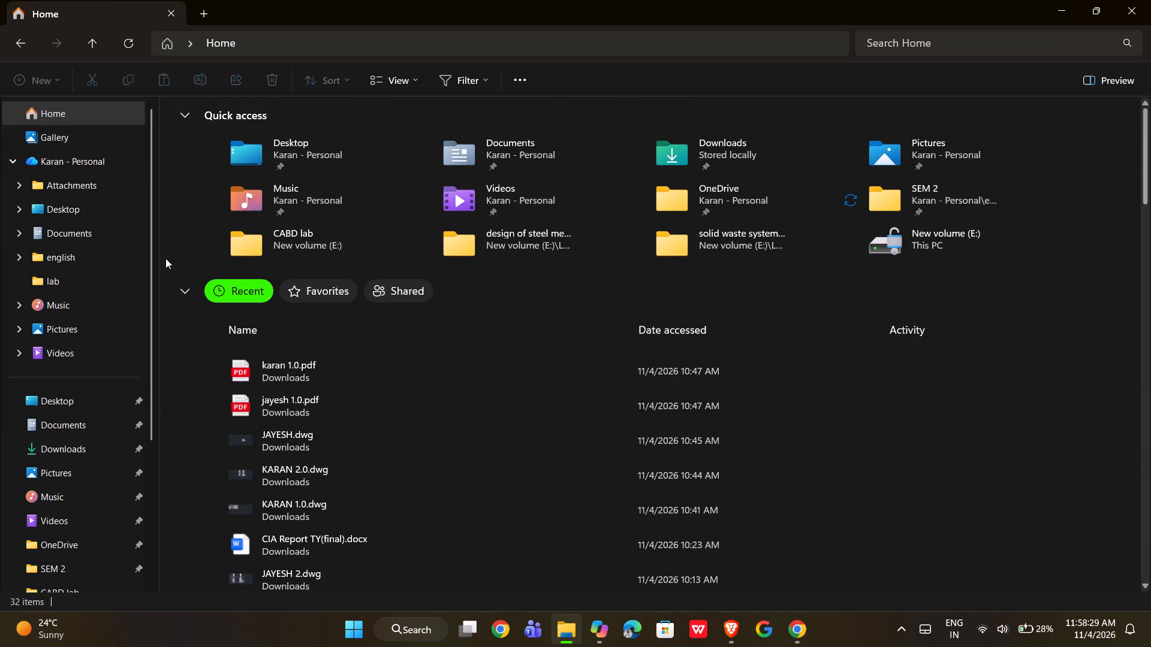
{"action": "scroll", "coordinate": [222, 404], "scroll_direction": "down", "scroll_amount": 1}
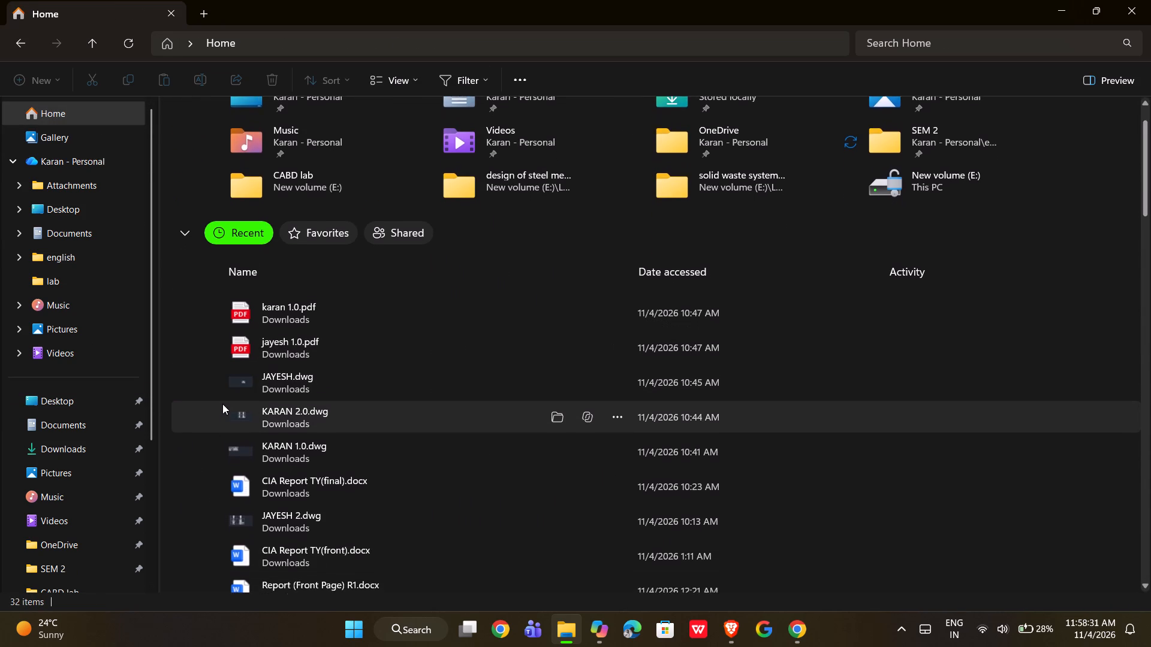
{"action": "scroll", "coordinate": [222, 404], "scroll_direction": "down", "scroll_amount": 1}
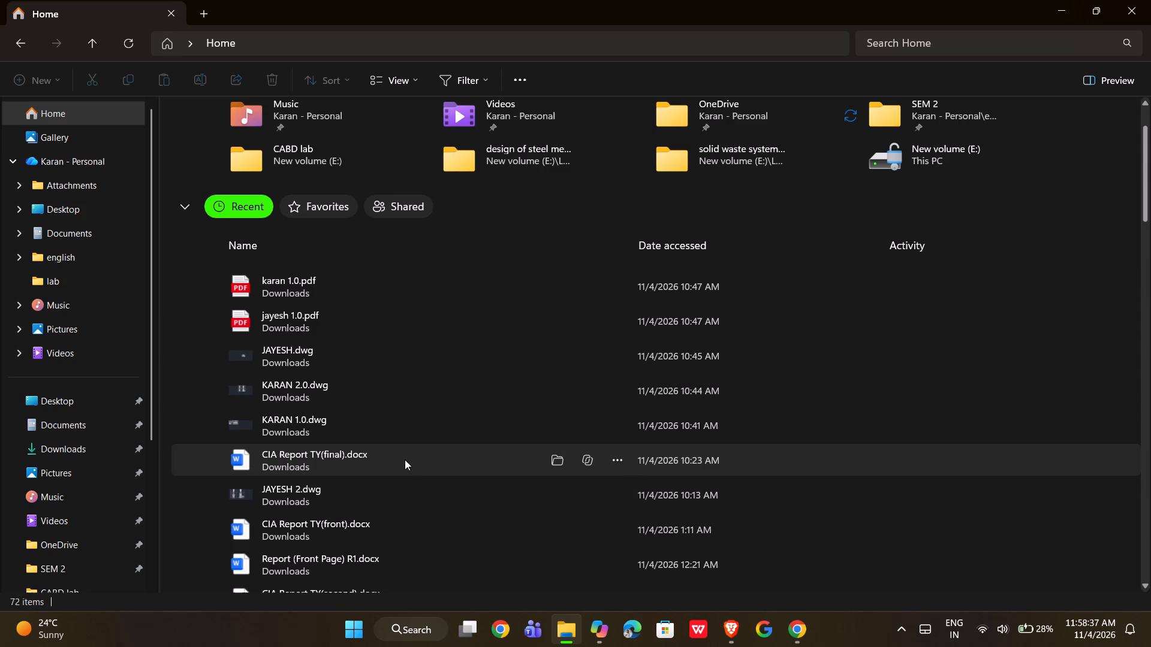
{"action": "scroll", "coordinate": [405, 459], "scroll_direction": "down", "scroll_amount": 1}
{"action": "left_click", "coordinate": [373, 423]}
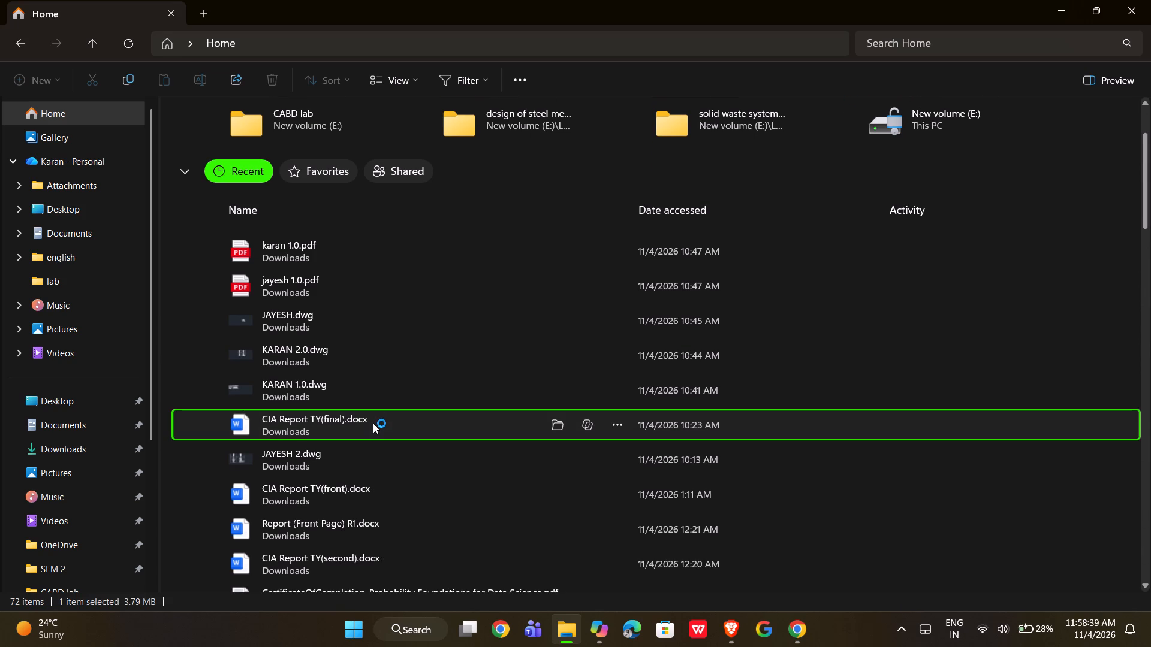
{"action": "left_click", "coordinate": [373, 423]}
{"action": "double_click", "coordinate": [333, 416]}
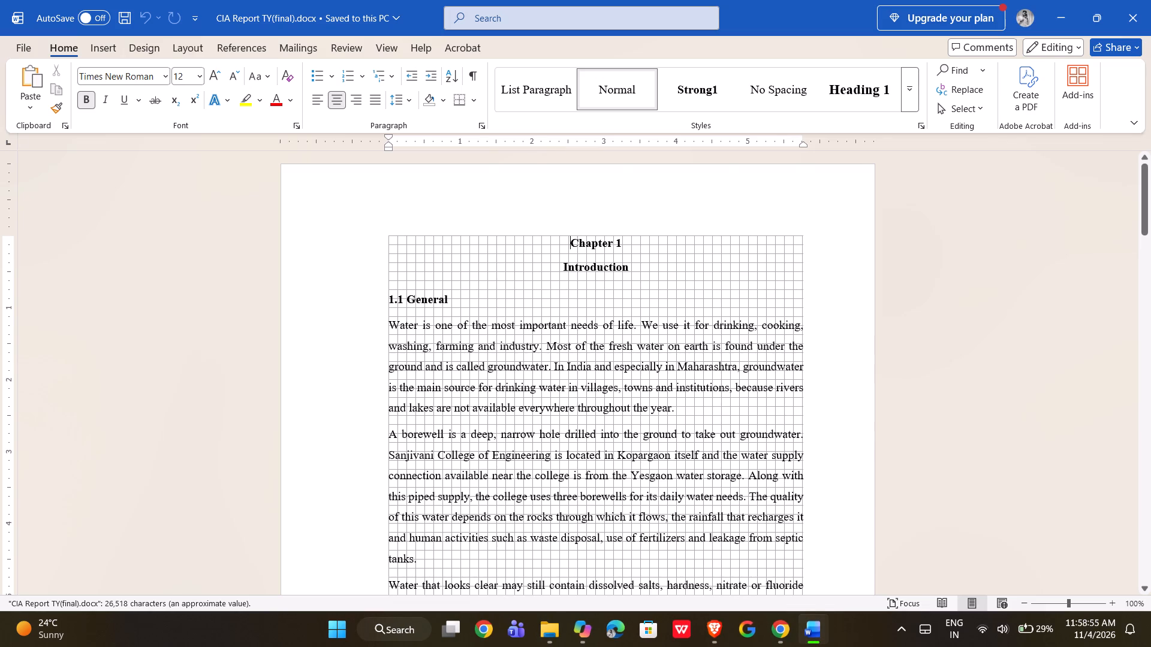
Examine the final report's tables, figures and closing pages.
{"action": "scroll", "coordinate": [552, 380], "scroll_direction": "down", "scroll_amount": 19}
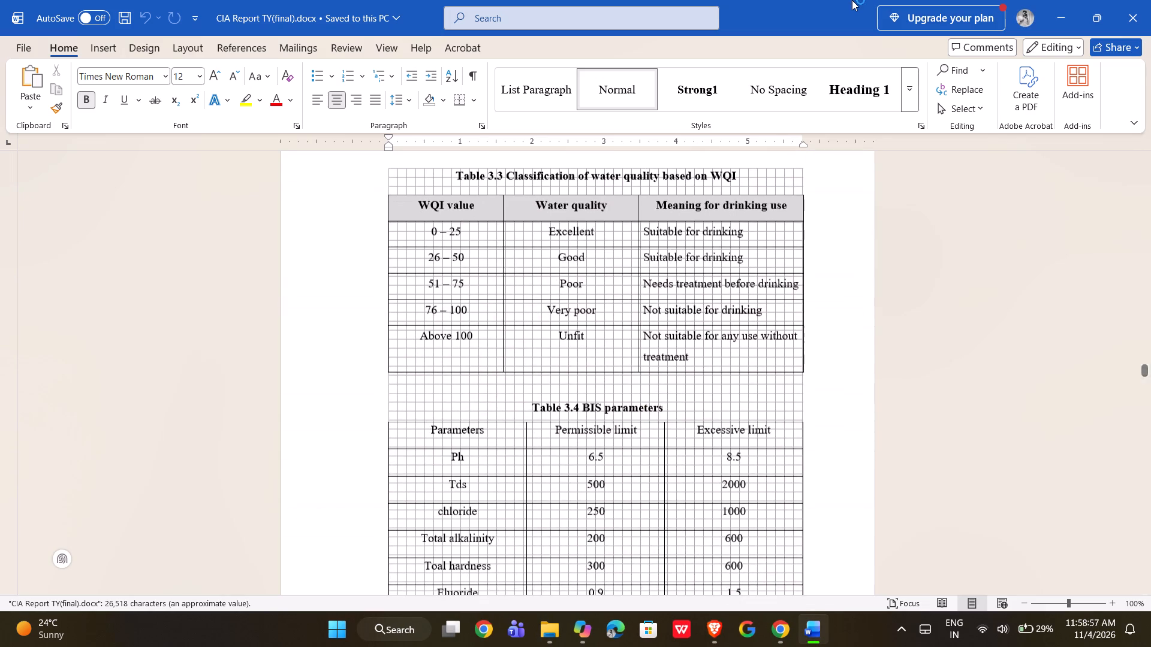
{"action": "scroll", "coordinate": [852, 0], "scroll_direction": "down", "scroll_amount": 20}
{"action": "scroll", "coordinate": [852, 0], "scroll_direction": "down", "scroll_amount": 14}
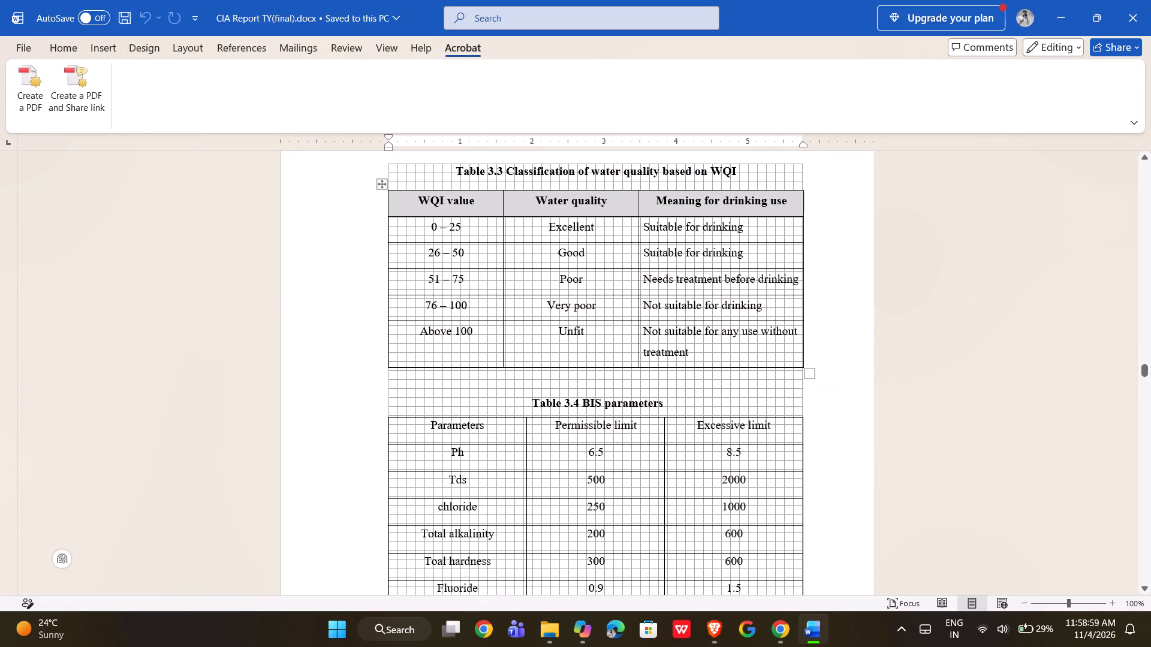
{"action": "scroll", "coordinate": [712, 346], "scroll_direction": "down", "scroll_amount": 15}
{"action": "scroll", "coordinate": [712, 346], "scroll_direction": "down", "scroll_amount": 8}
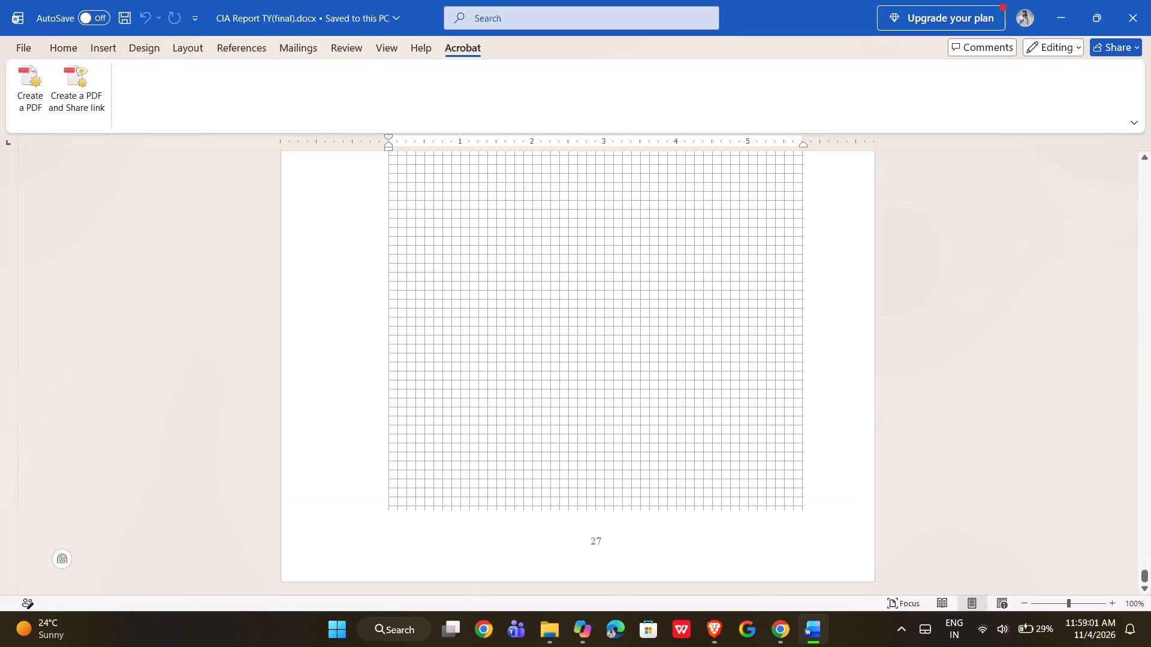
{"action": "scroll", "coordinate": [712, 346], "scroll_direction": "up", "scroll_amount": 3}
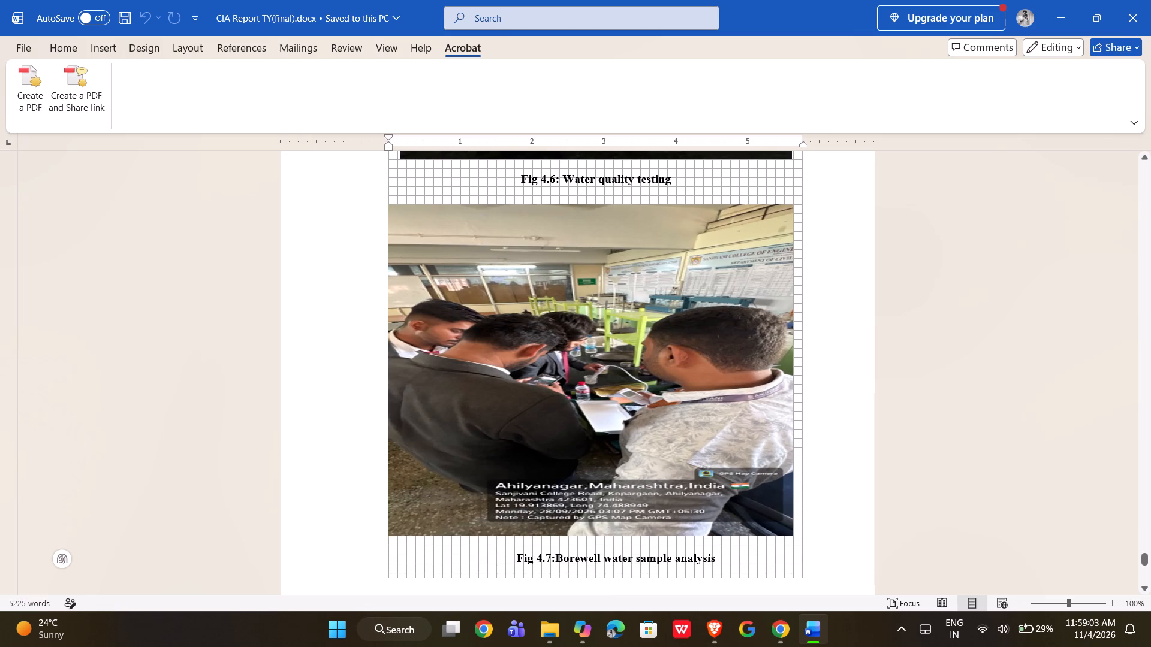
{"action": "scroll", "coordinate": [712, 346], "scroll_direction": "up", "scroll_amount": 1}
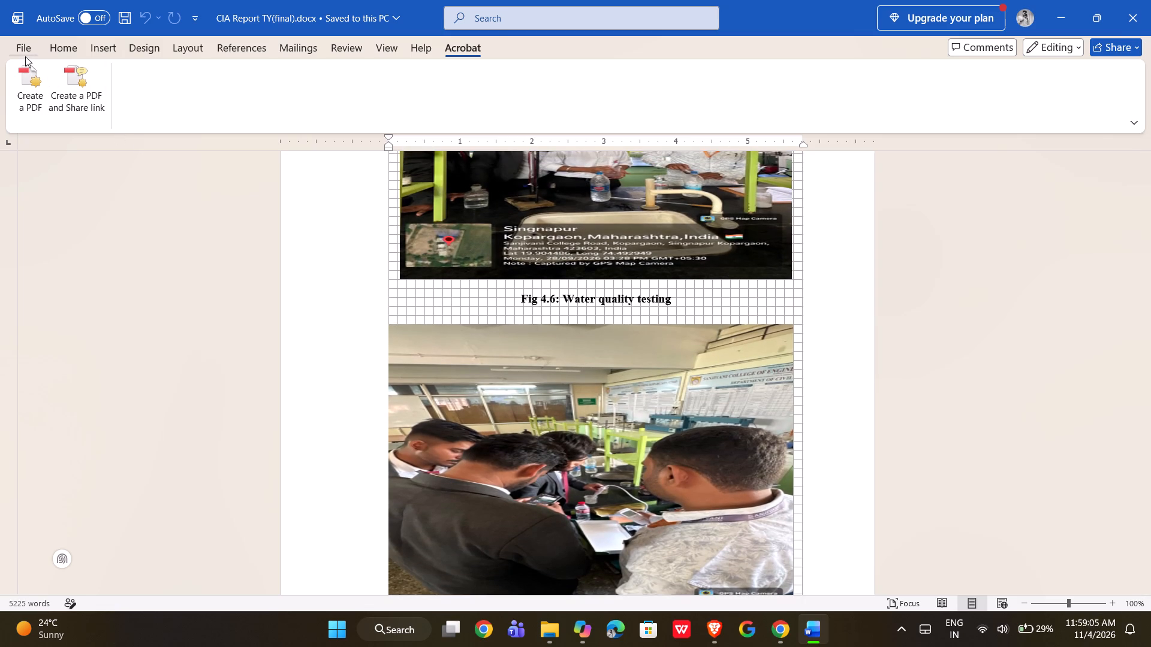
Open CIA Report TY(front).docx from Word's recent documents.
{"action": "left_click", "coordinate": [25, 53]}
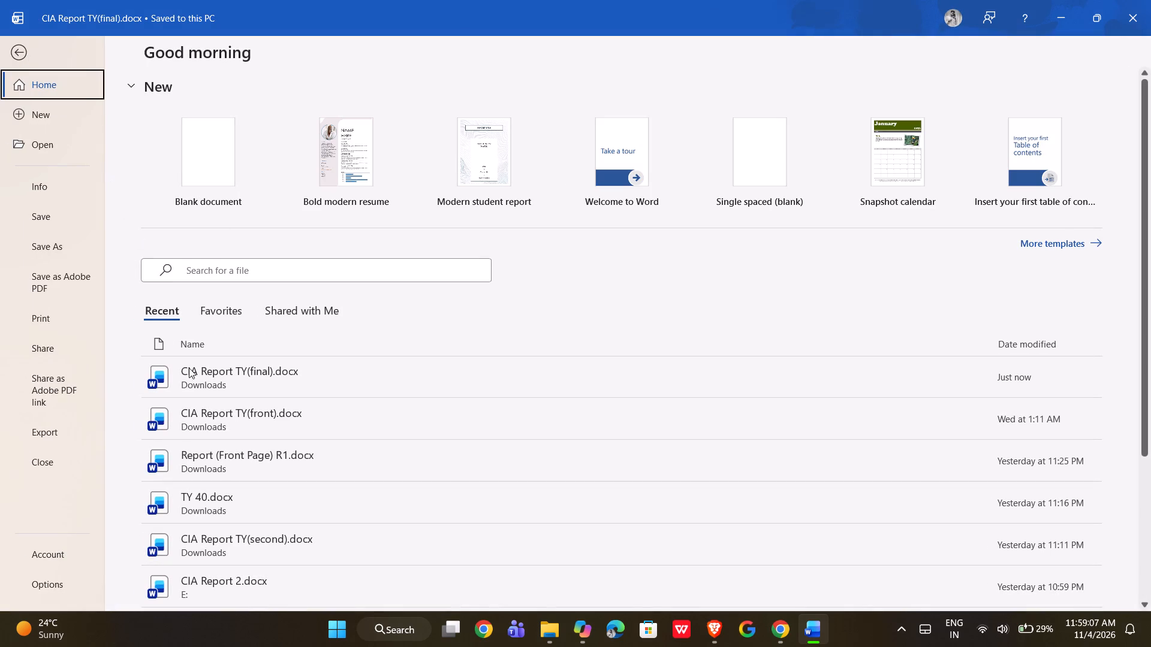
{"action": "scroll", "coordinate": [209, 416], "scroll_direction": "down", "scroll_amount": 1}
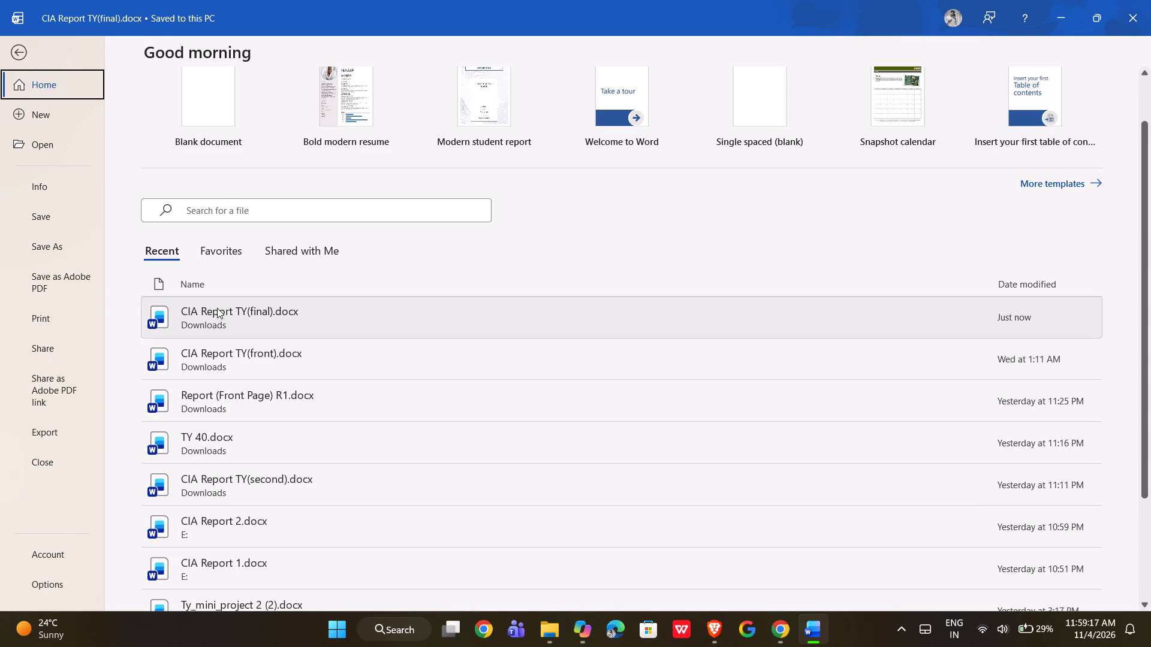
{"action": "left_click", "coordinate": [248, 367]}
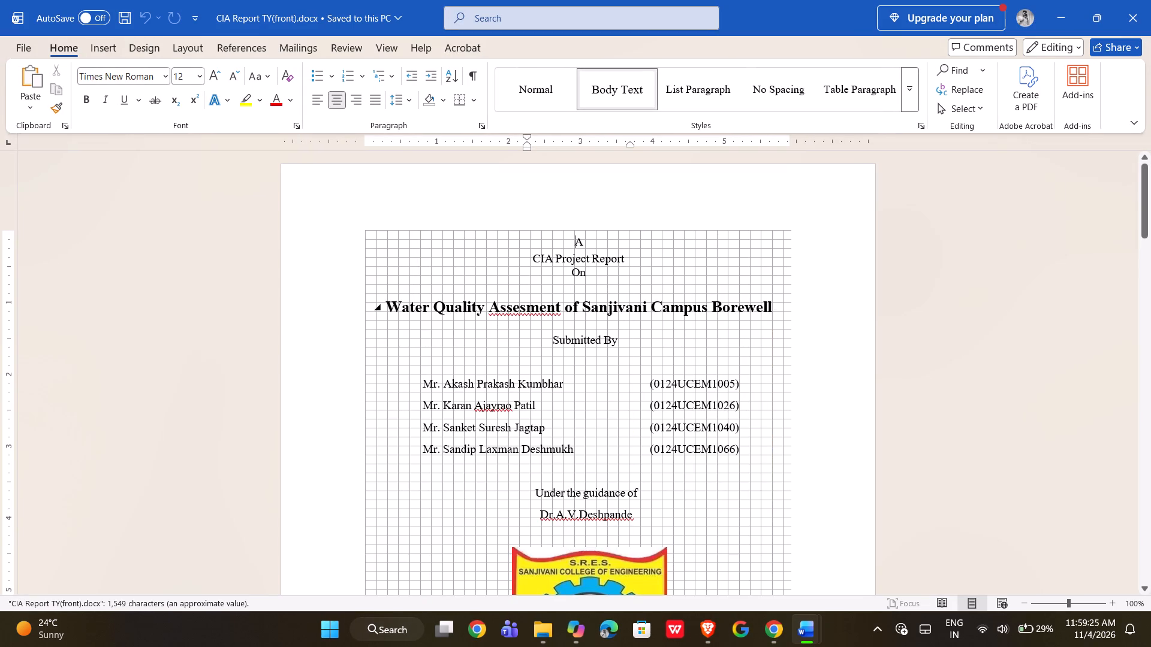
On the certificate page, insert a space after "Mr." in the first student's name and one space before "Mr." to align the line.
{"action": "scroll", "coordinate": [609, 473], "scroll_direction": "down", "scroll_amount": 2}
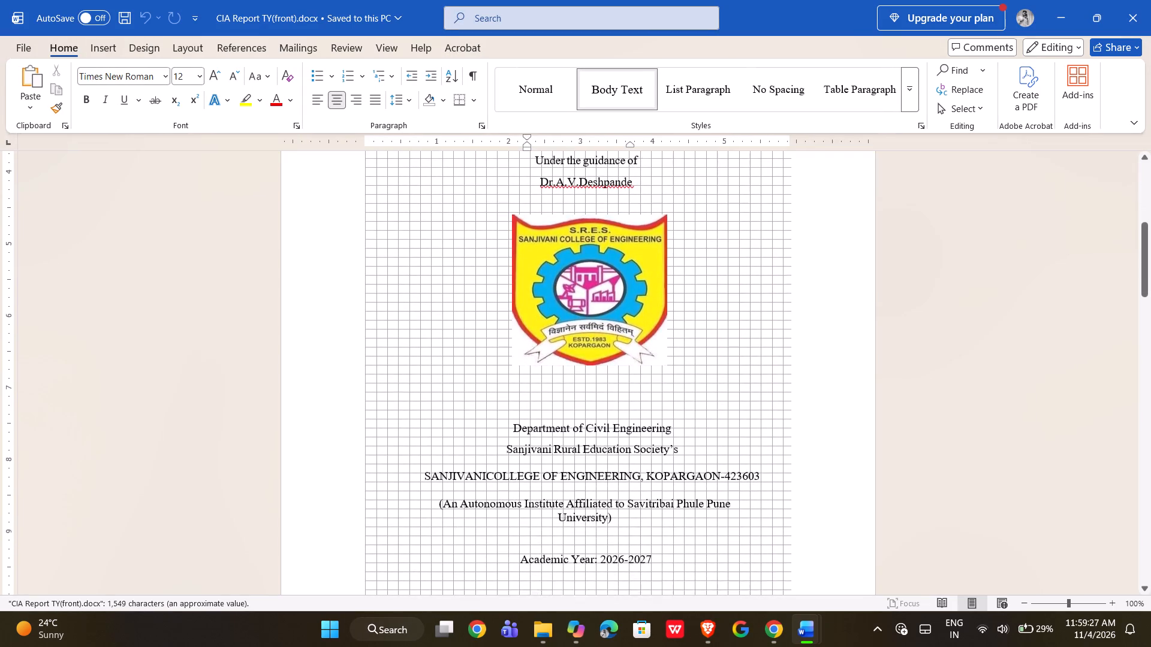
{"action": "scroll", "coordinate": [609, 473], "scroll_direction": "down", "scroll_amount": 2}
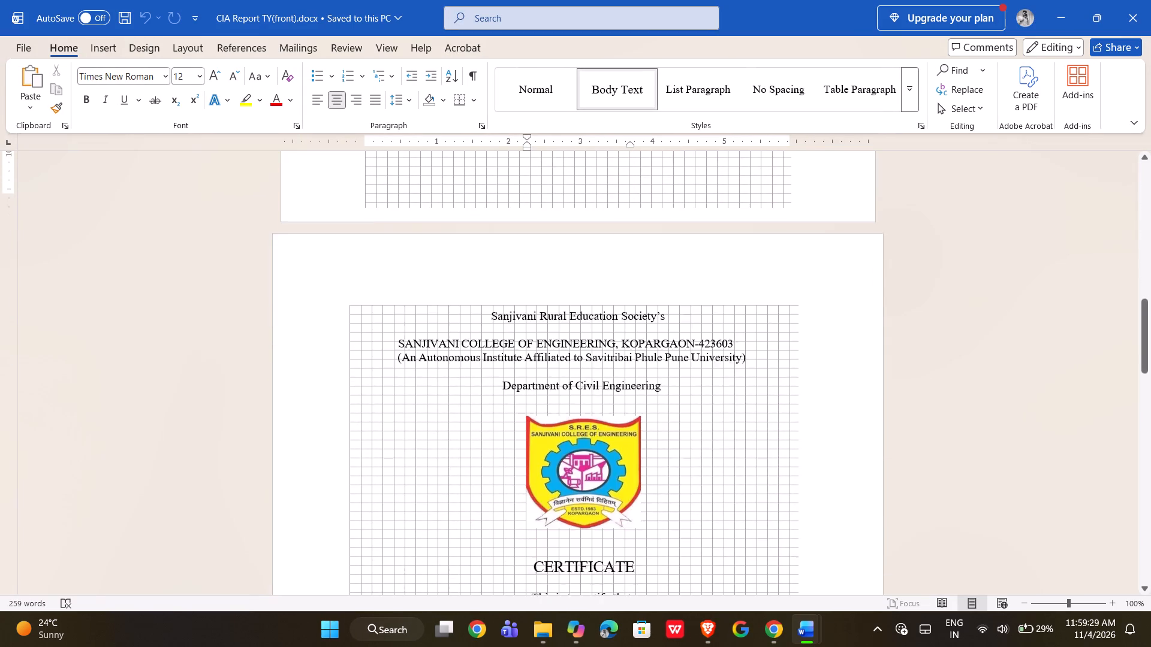
{"action": "scroll", "coordinate": [609, 473], "scroll_direction": "down", "scroll_amount": 3}
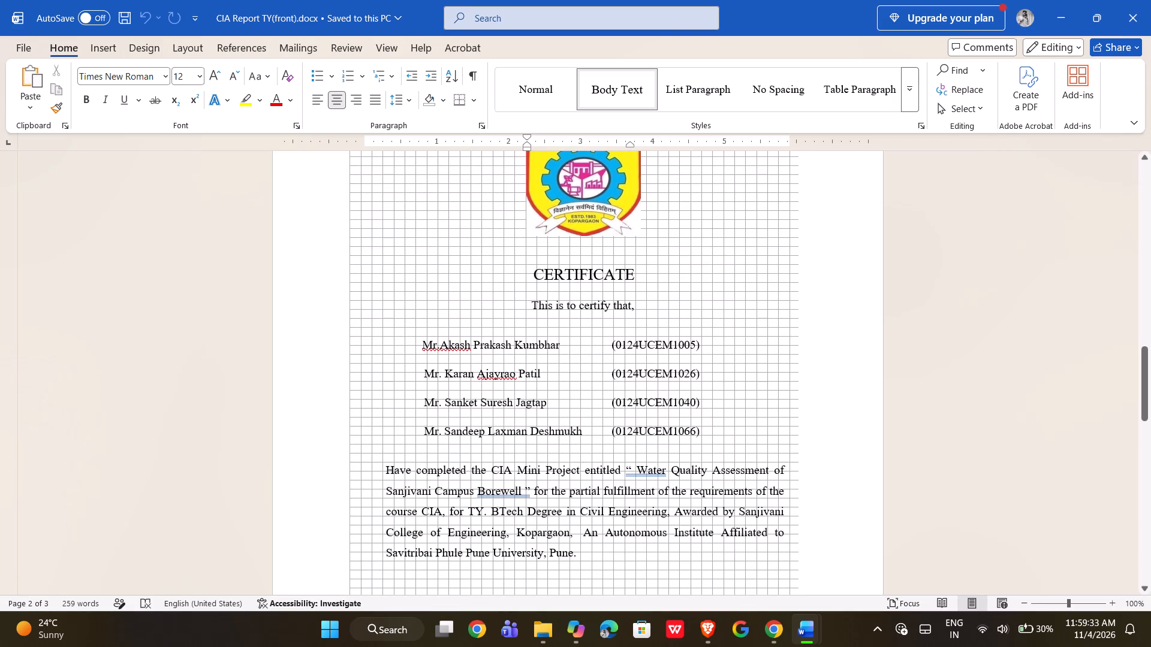
{"action": "left_click", "coordinate": [440, 338]}
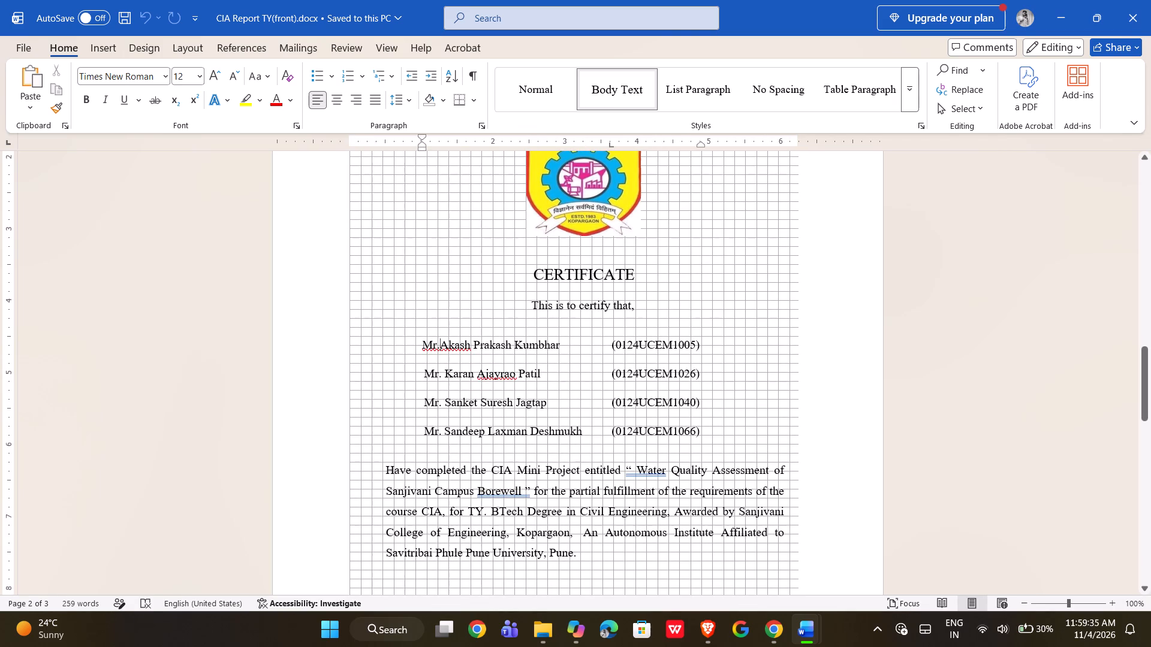
{"action": "key", "text": "space"}
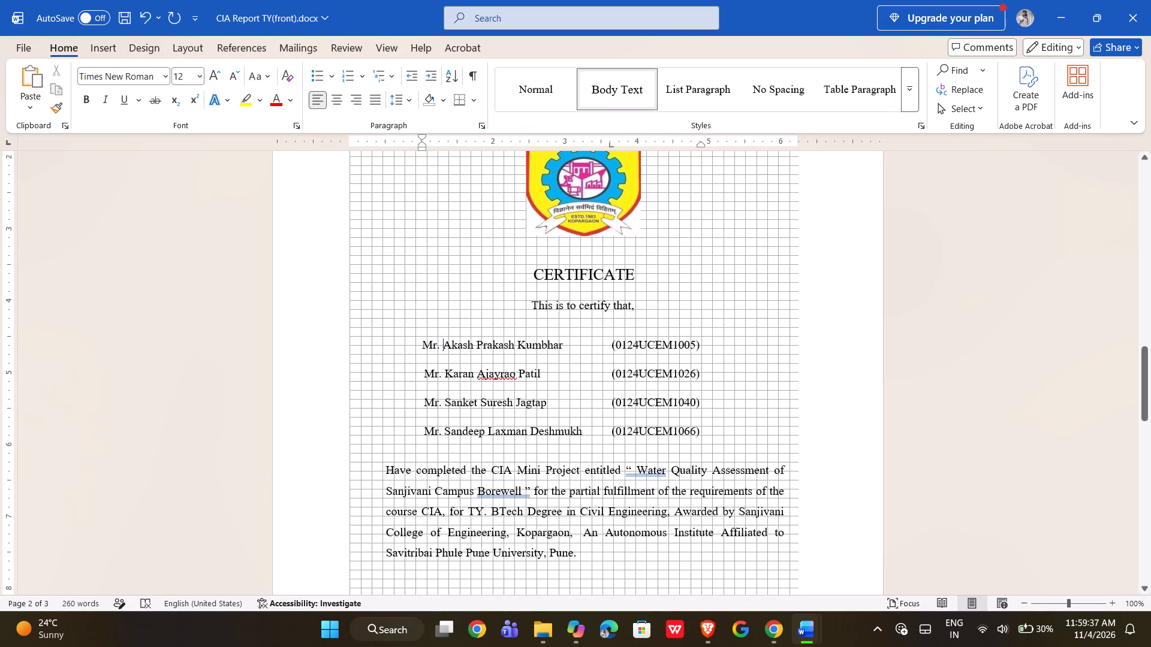
{"action": "key", "text": "space"}
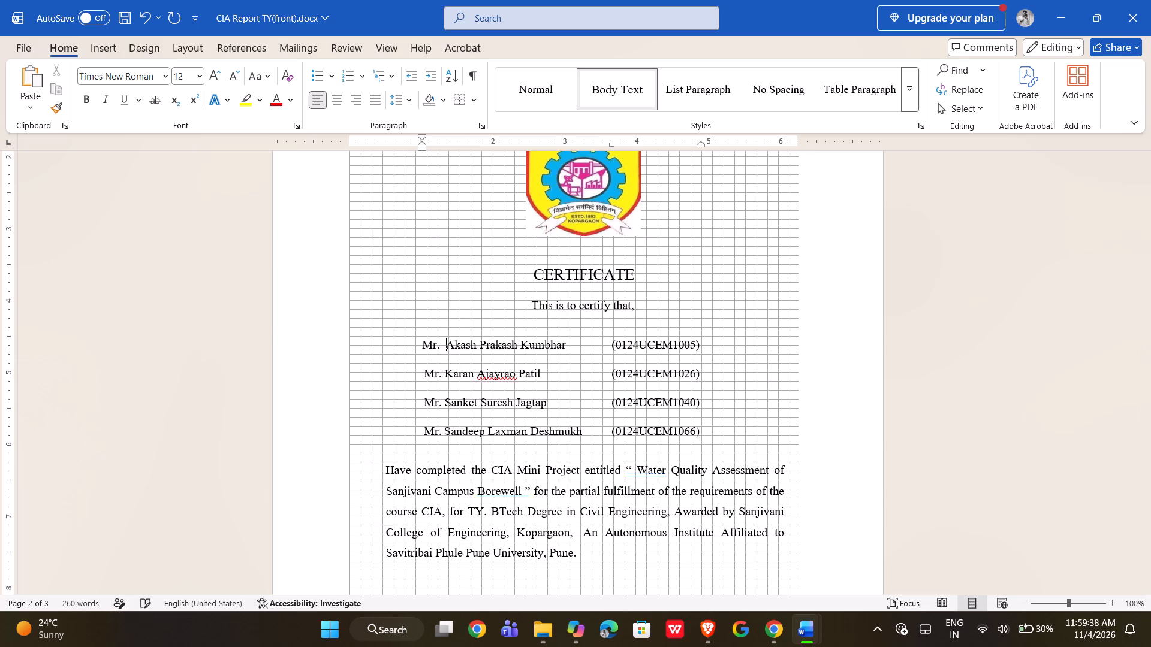
{"action": "key", "text": "space"}
{"action": "key", "text": "BackSpace"}
{"action": "key", "text": "BackSpace"}
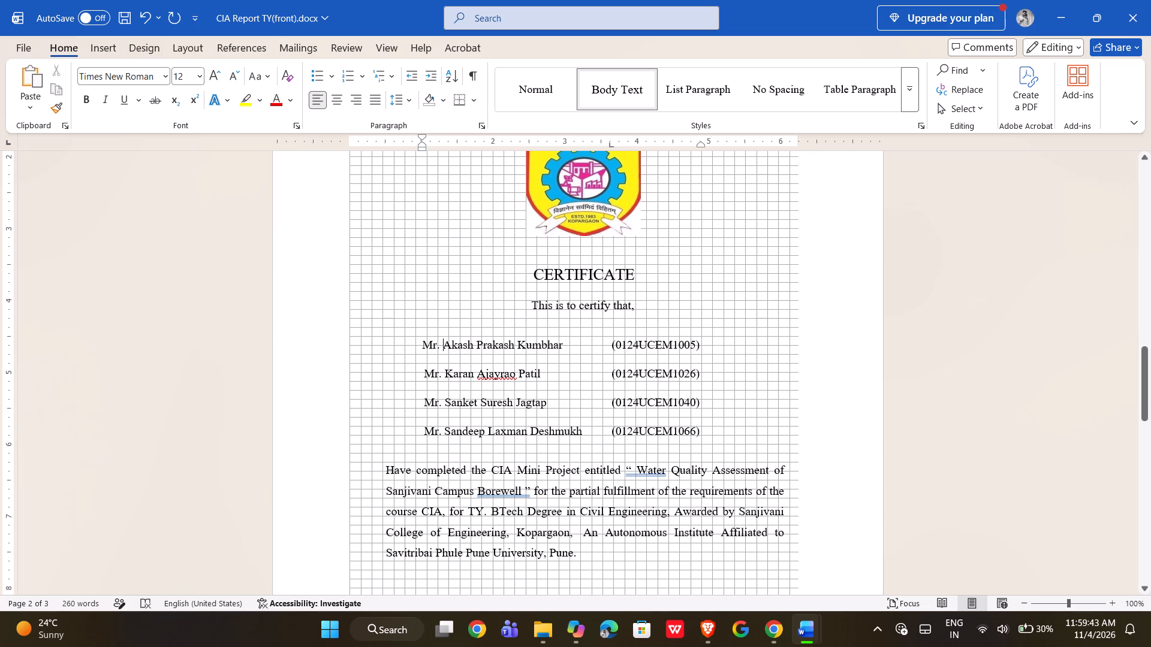
{"action": "left_click", "coordinate": [419, 347]}
{"action": "key", "text": "space"}
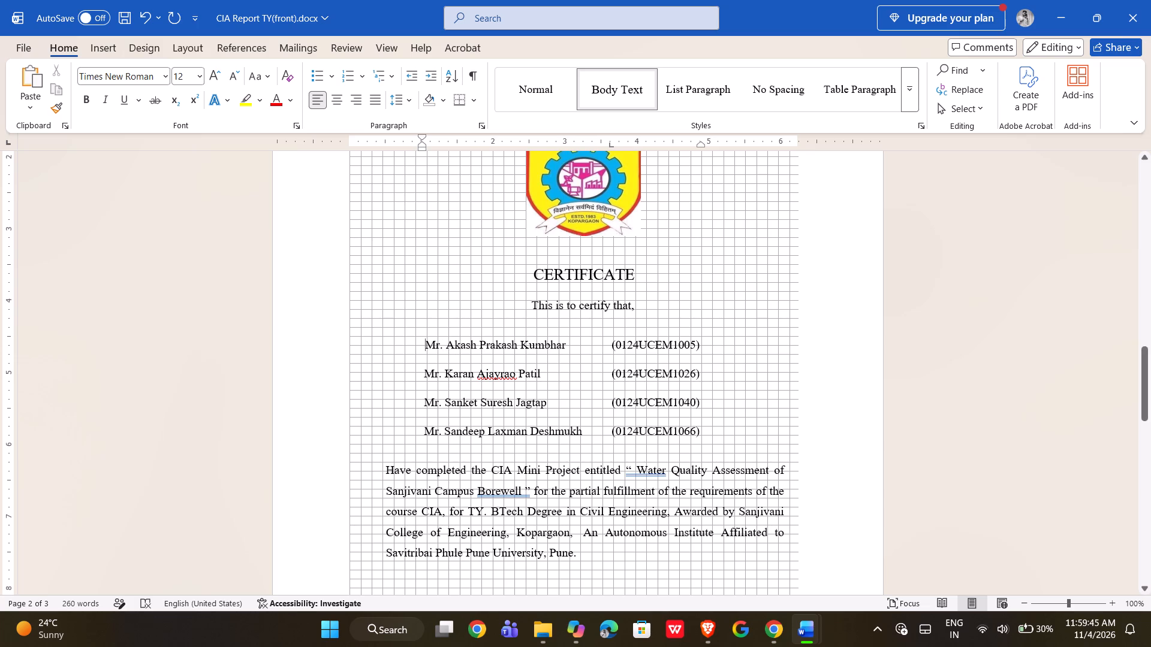
Examine the rest of the certificate page and the Content table on the last page.
{"action": "scroll", "coordinate": [555, 291], "scroll_direction": "down", "scroll_amount": 3}
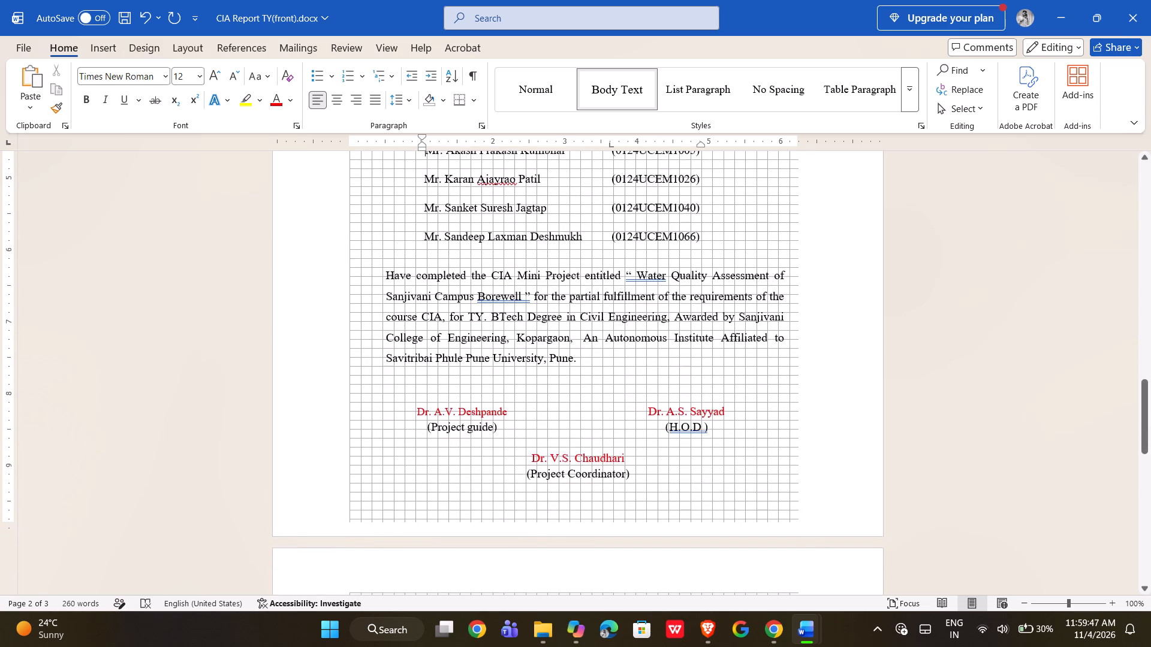
{"action": "scroll", "coordinate": [555, 291], "scroll_direction": "down", "scroll_amount": 5}
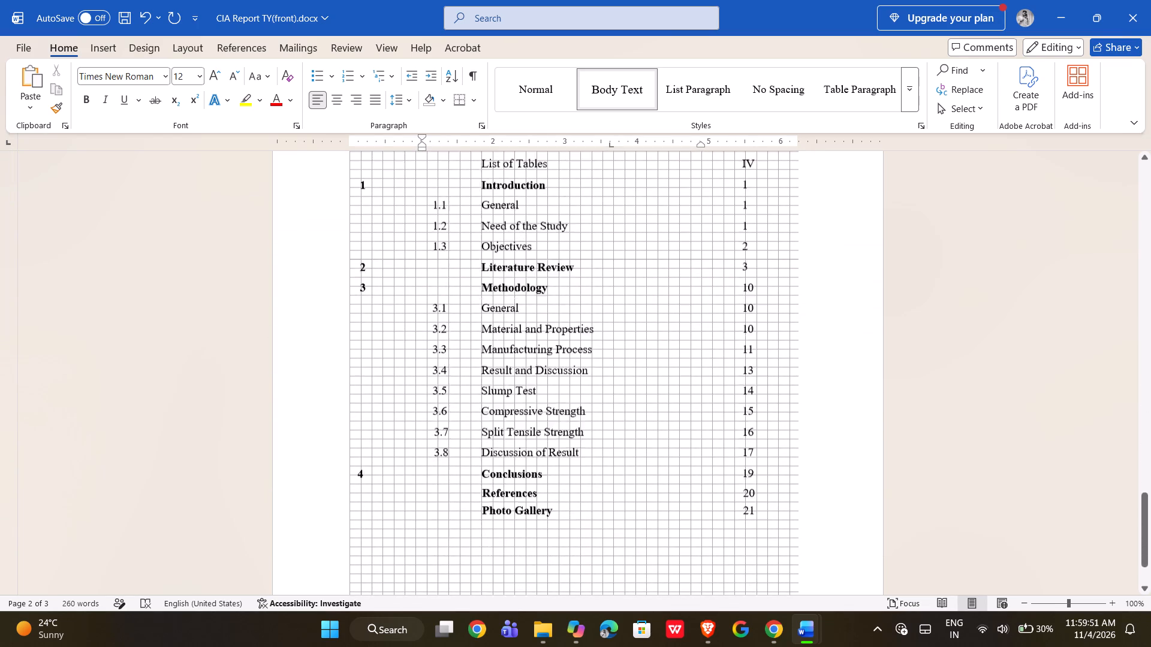
{"action": "scroll", "coordinate": [555, 291], "scroll_direction": "down", "scroll_amount": 5}
{"action": "scroll", "coordinate": [511, 481], "scroll_direction": "down", "scroll_amount": 1}
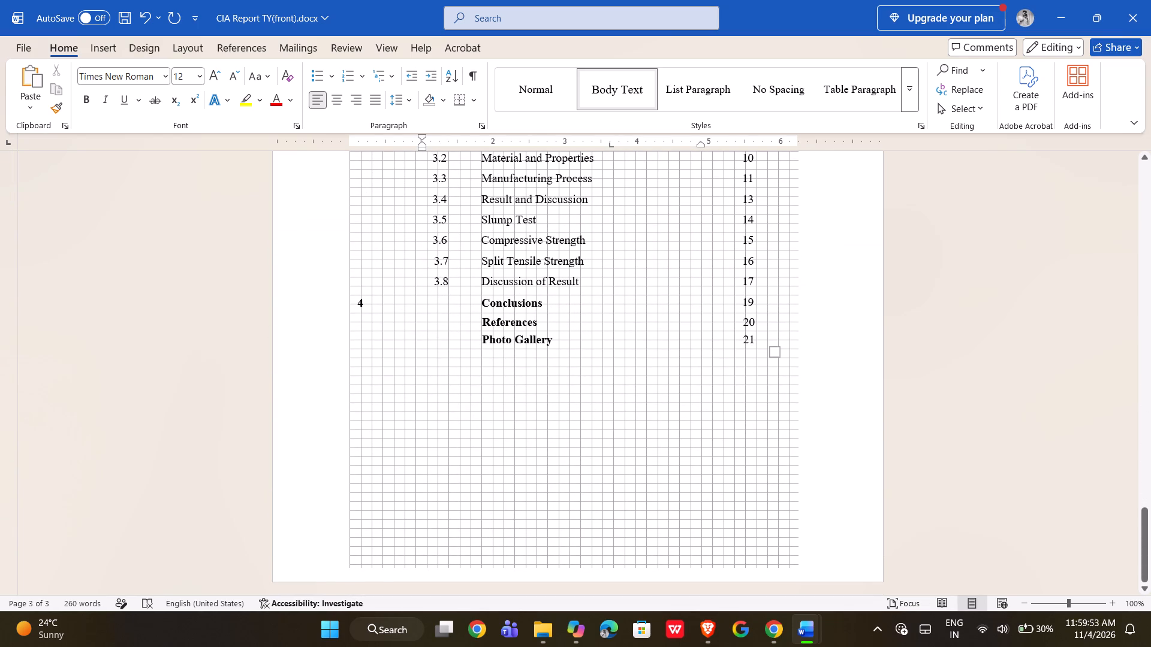
{"action": "scroll", "coordinate": [511, 481], "scroll_direction": "down", "scroll_amount": 1}
{"action": "scroll", "coordinate": [511, 481], "scroll_direction": "up", "scroll_amount": 3}
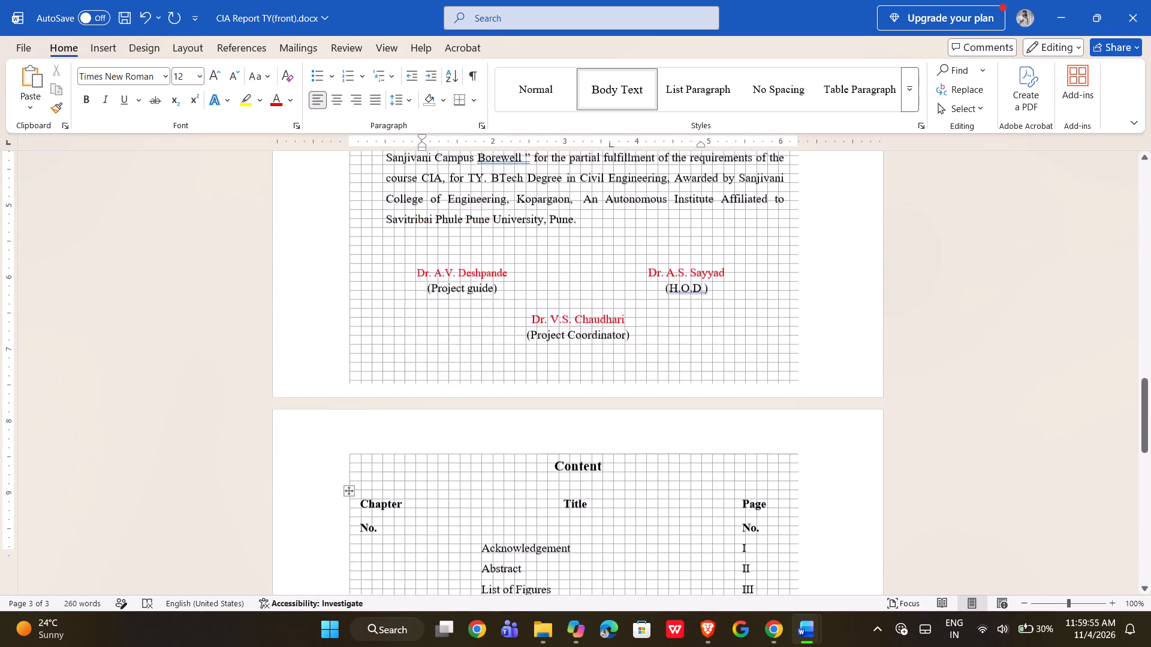
{"action": "scroll", "coordinate": [511, 481], "scroll_direction": "up", "scroll_amount": 2}
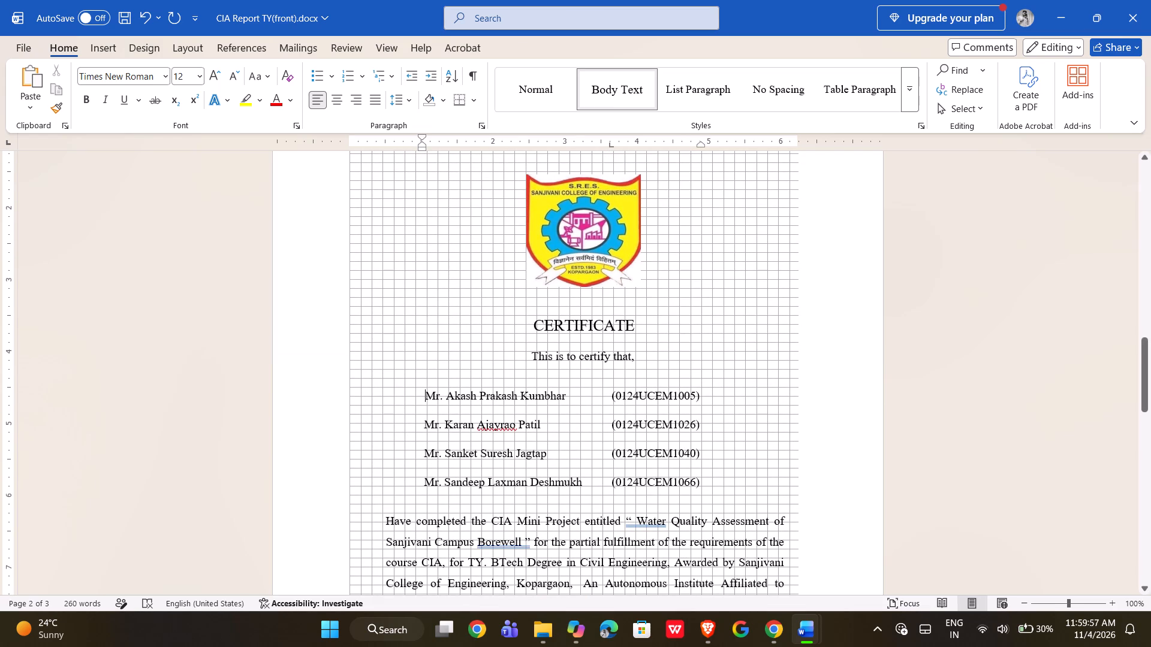
Save the front-page document.
{"action": "key", "text": "ctrl+s"}
In the Content table, change the page numbers of Acknowledgement and Abstract to lowercase i and ii.
{"action": "scroll", "coordinate": [511, 481], "scroll_direction": "down", "scroll_amount": 2}
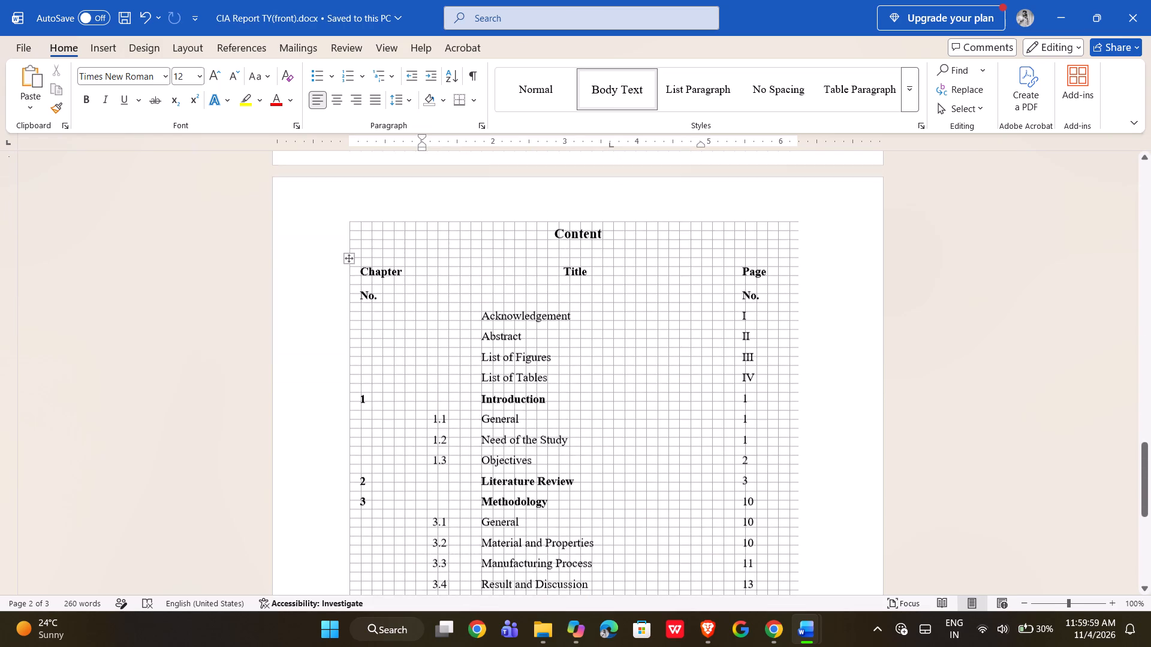
{"action": "scroll", "coordinate": [511, 481], "scroll_direction": "down", "scroll_amount": 2}
{"action": "scroll", "coordinate": [511, 481], "scroll_direction": "up", "scroll_amount": 1}
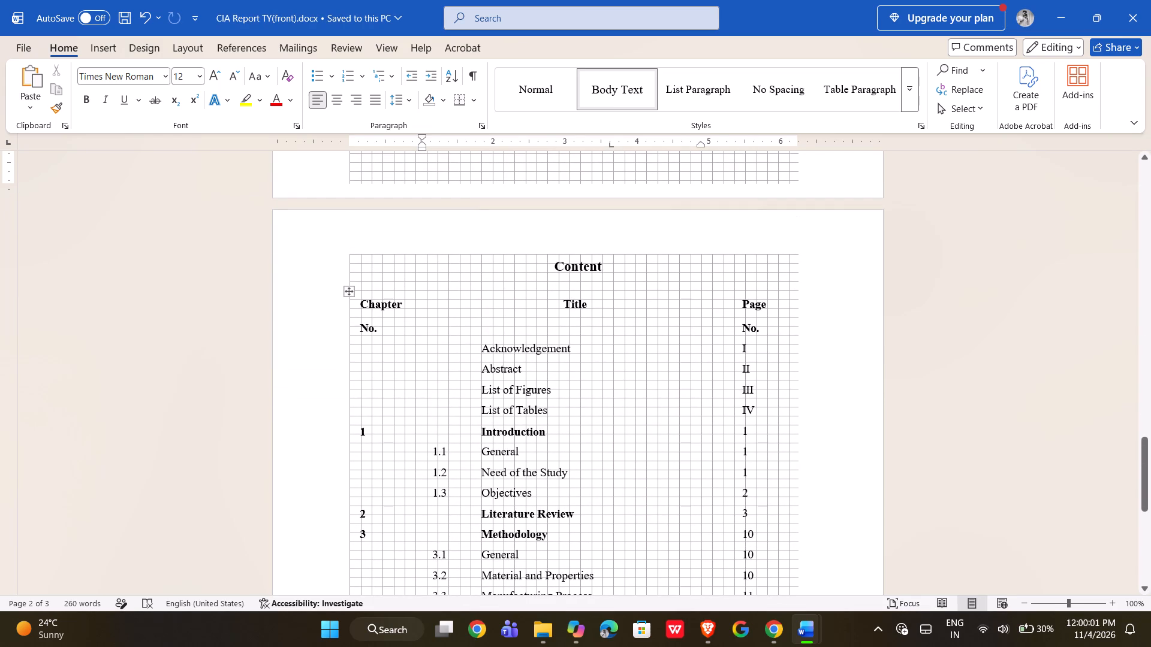
{"action": "scroll", "coordinate": [511, 496], "scroll_direction": "up", "scroll_amount": 1}
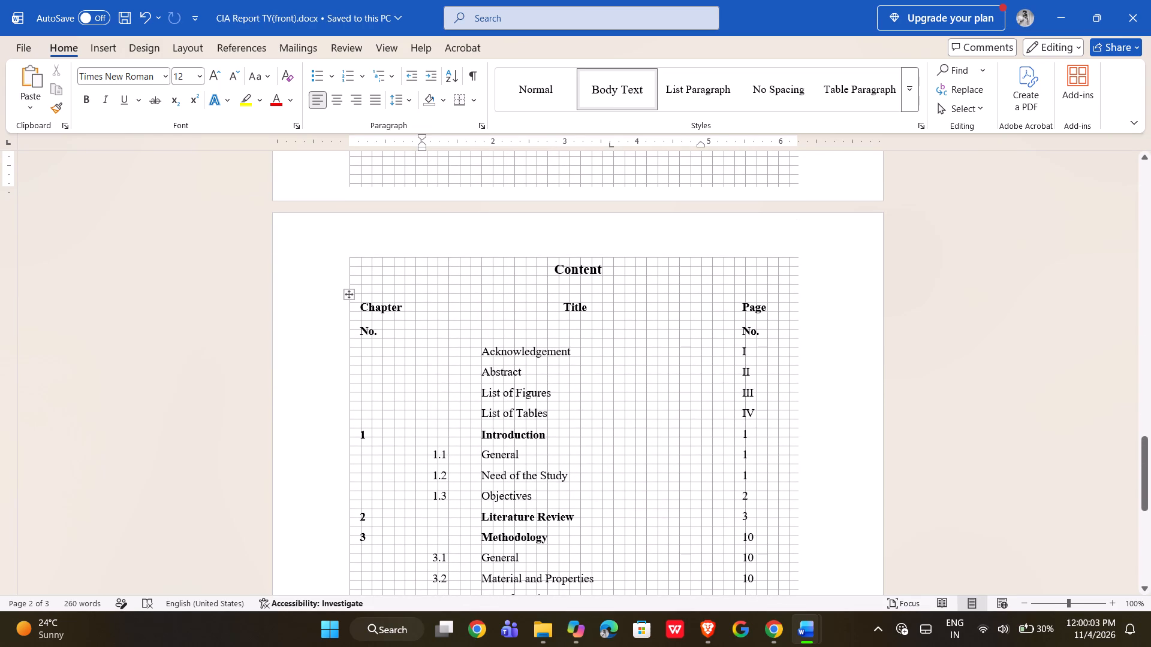
{"action": "left_click", "coordinate": [751, 359]}
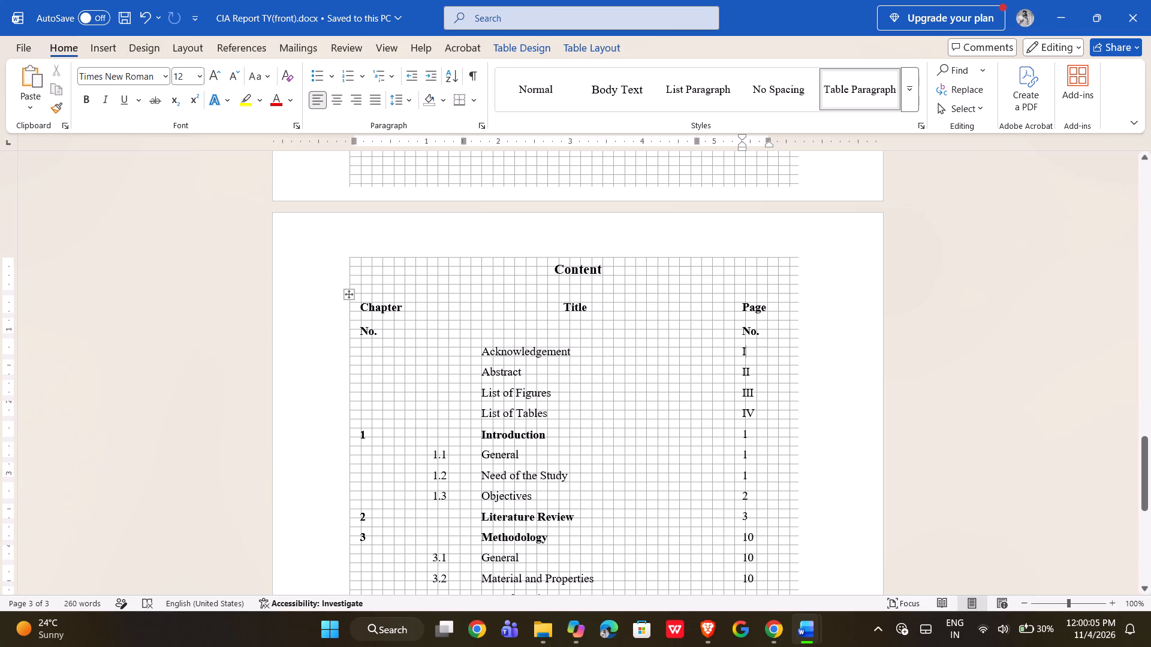
{"action": "key", "text": "BackSpace"}
{"action": "key", "text": "i"}
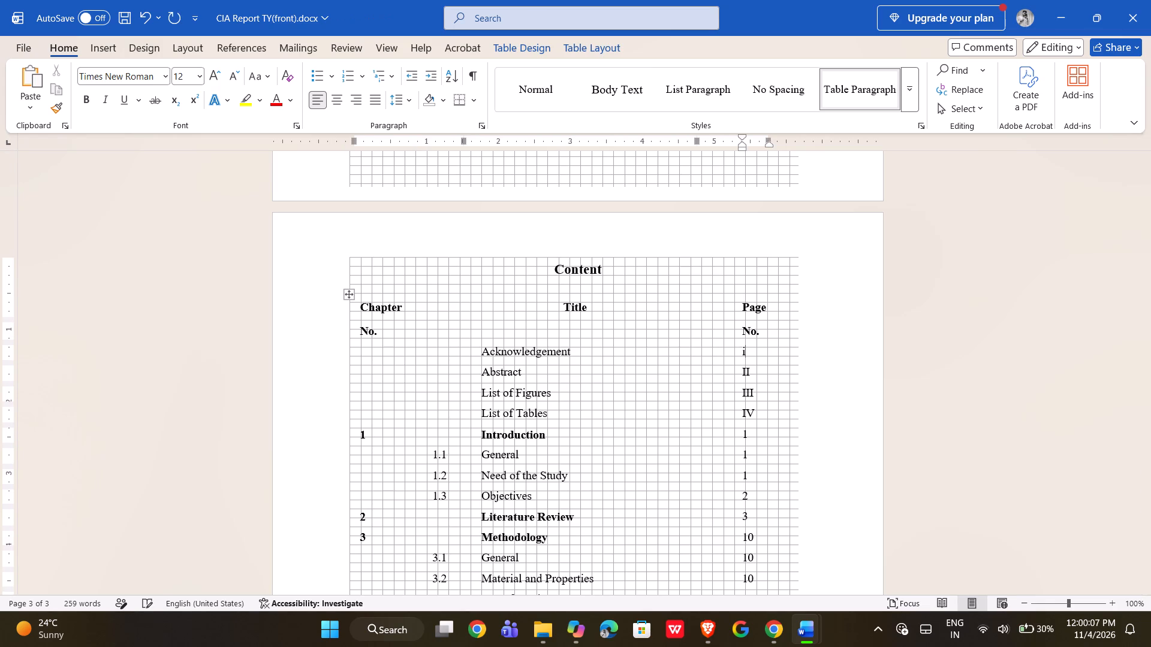
{"action": "left_click", "coordinate": [772, 375]}
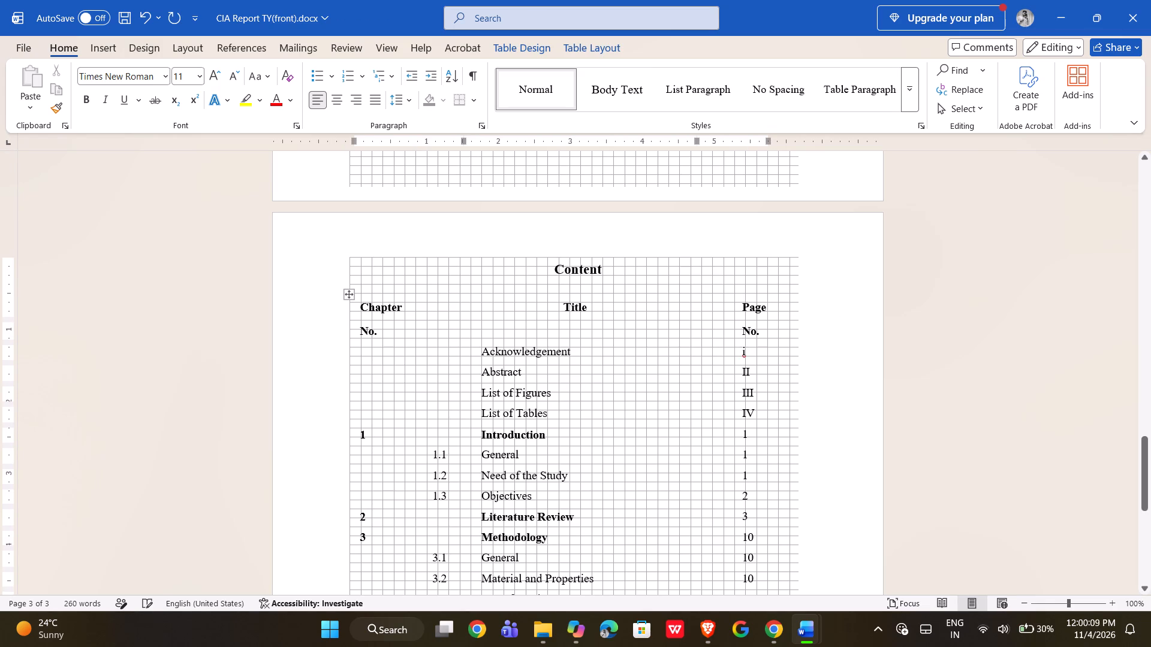
{"action": "left_click", "coordinate": [760, 375]}
{"action": "key", "text": "BackSpace"}
{"action": "key", "text": "BackSpace"}
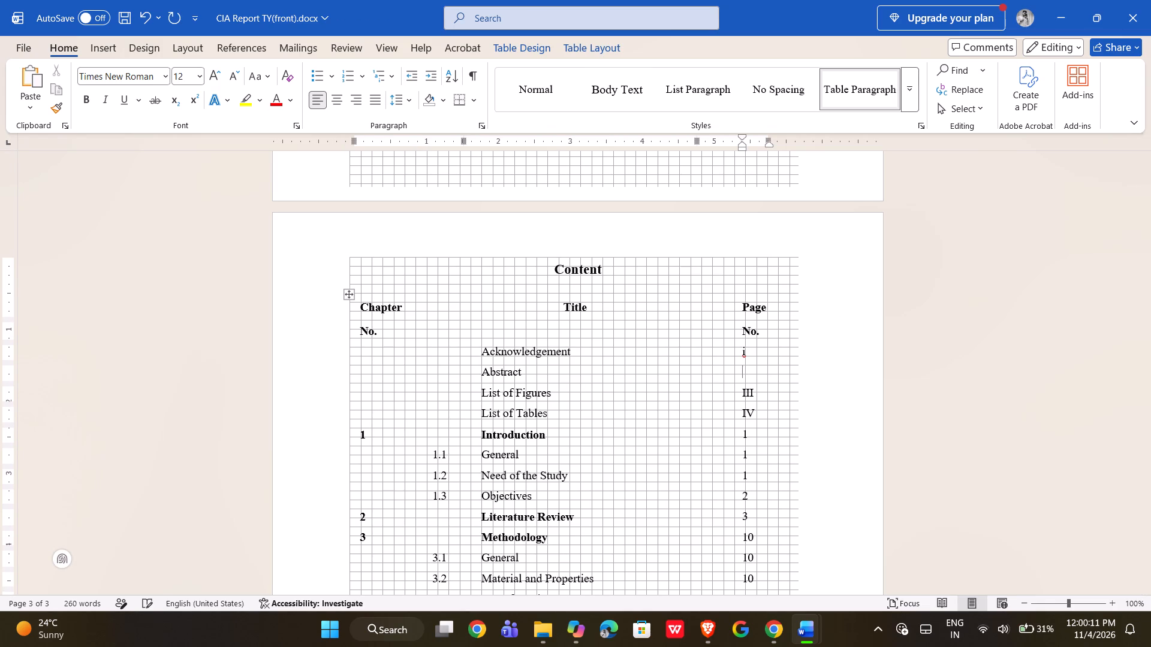
{"action": "type", "text": "ii"}
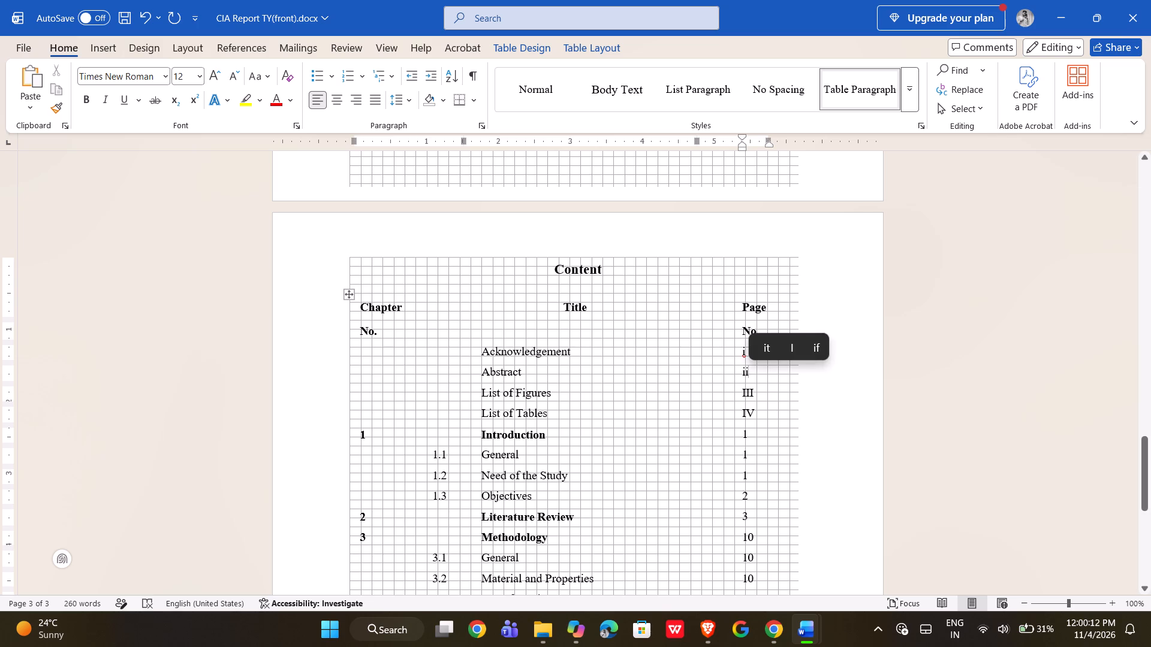
Replace the page numbers of List of Figures and List of Tables with iii and iv in the Content table.
{"action": "left_click", "coordinate": [760, 395]}
{"action": "key", "text": "BackSpace"}
{"action": "key", "text": "BackSpace"}
{"action": "key", "text": "BackSpace"}
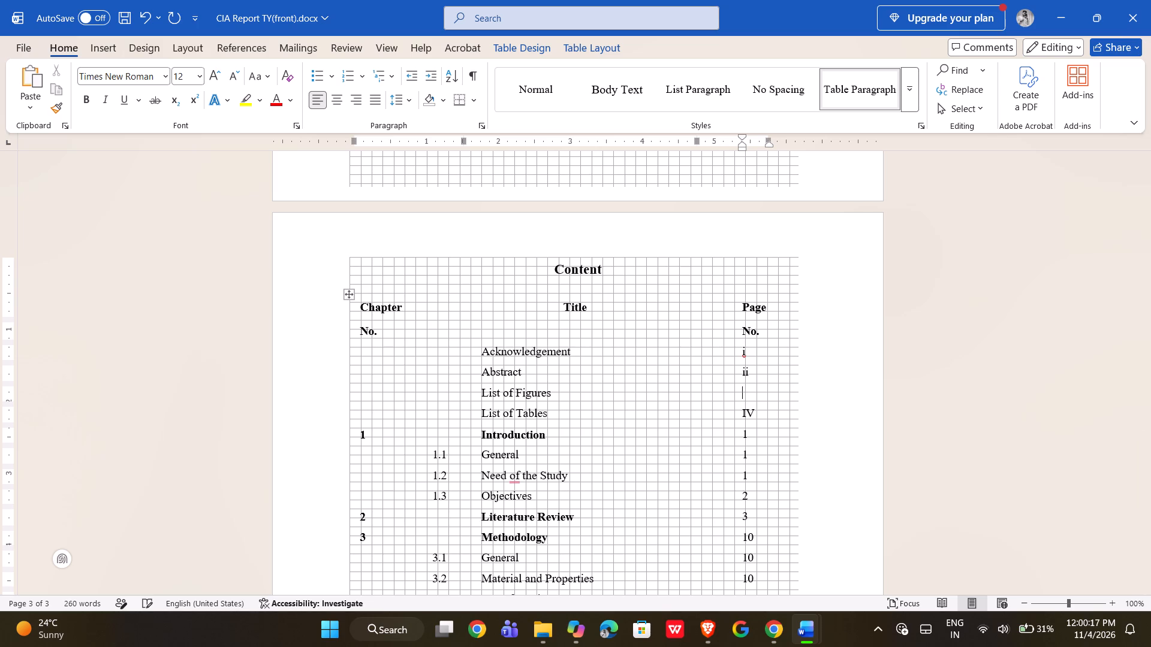
{"action": "type", "text": "iii"}
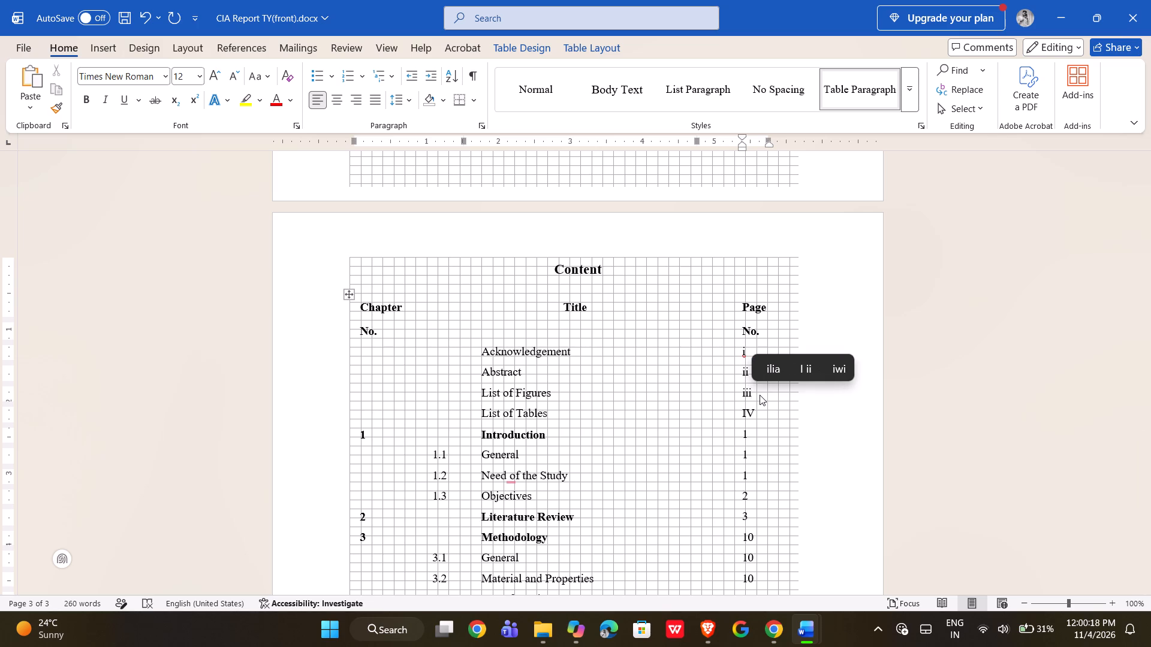
{"action": "key", "text": "Down"}
{"action": "key", "text": "BackSpace"}
{"action": "key", "text": "BackSpace"}
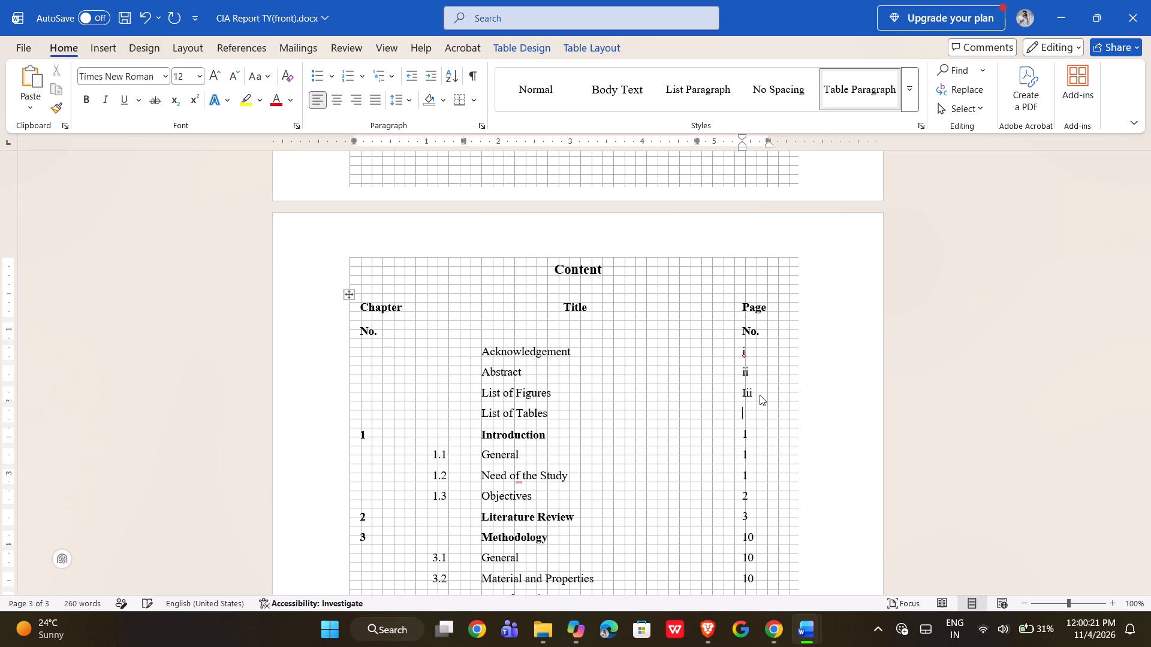
{"action": "type", "text": "iv"}
{"action": "key", "text": "Down"}
Correct the capitalised first letter in the List of Figures and List of Tables page numbers to lowercase i.
{"action": "left_click", "coordinate": [745, 397]}
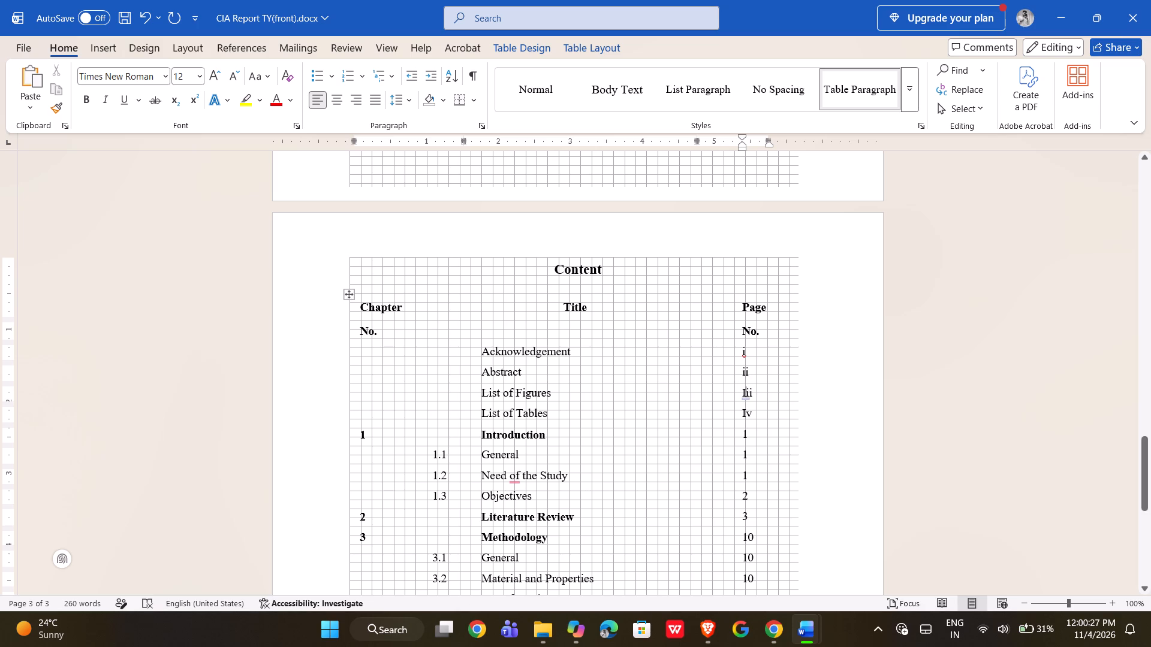
{"action": "key", "text": "BackSpace"}
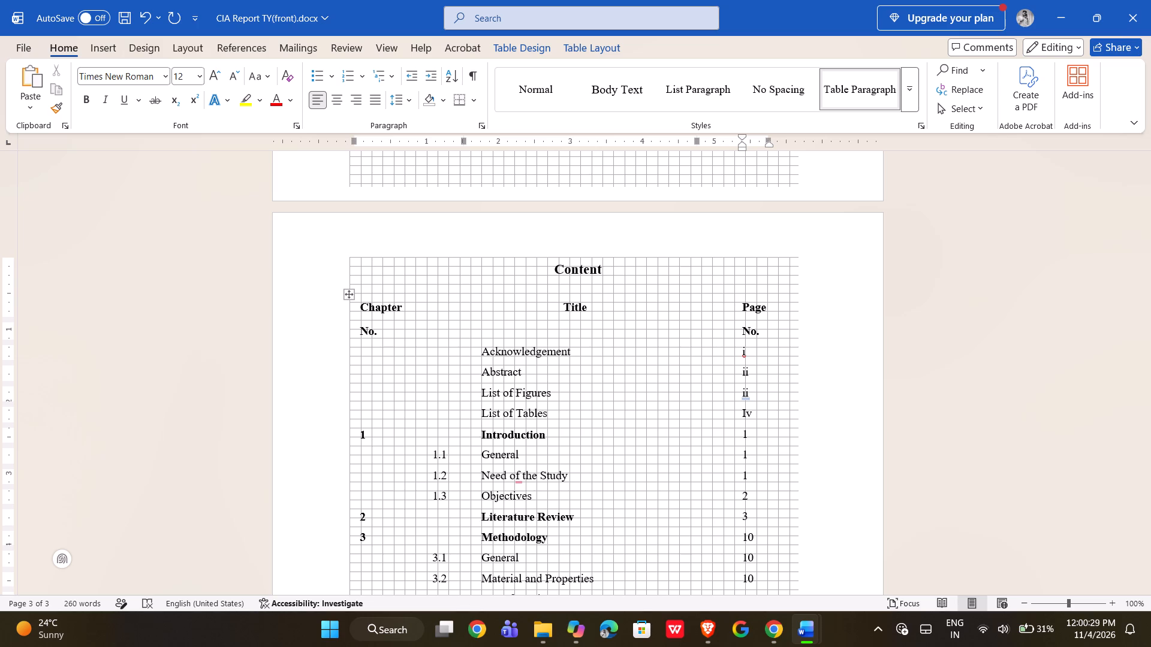
{"action": "key", "text": "i"}
{"action": "key", "text": "Right"}
{"action": "key", "text": "Down"}
{"action": "key", "text": "BackSpace"}
{"action": "key", "text": "i"}
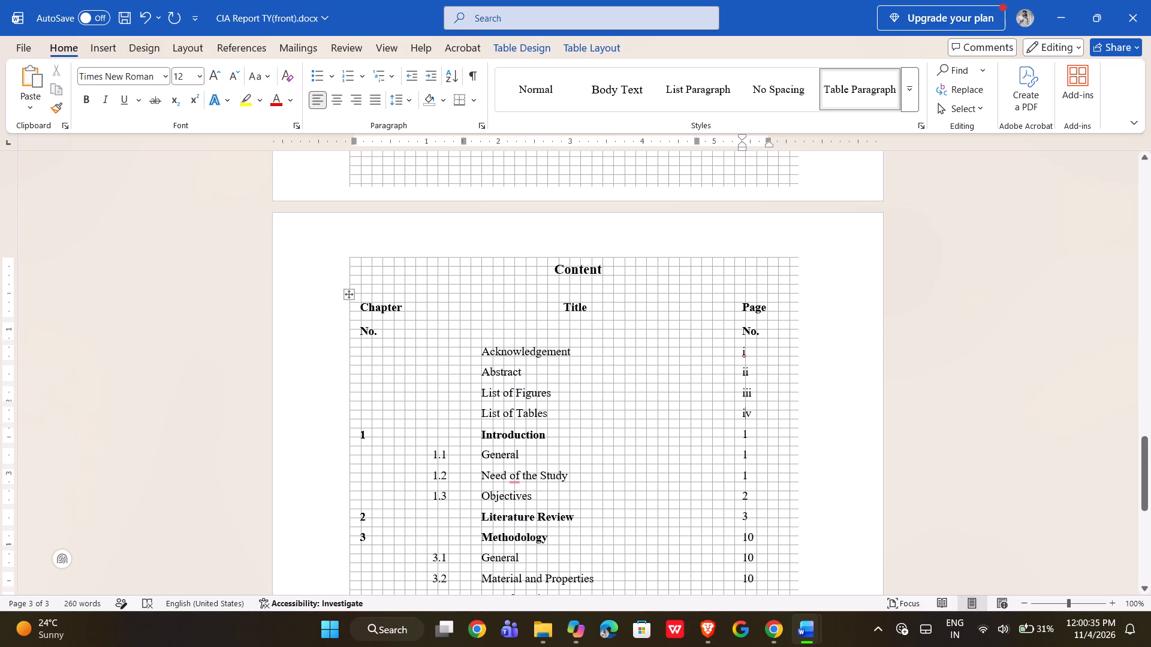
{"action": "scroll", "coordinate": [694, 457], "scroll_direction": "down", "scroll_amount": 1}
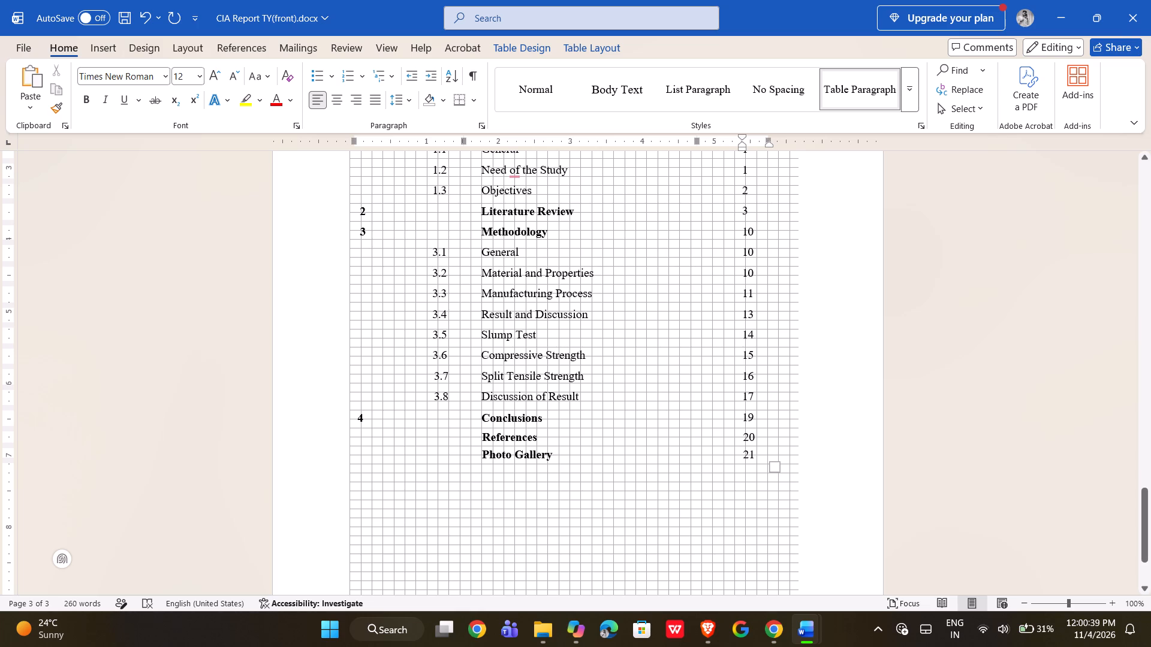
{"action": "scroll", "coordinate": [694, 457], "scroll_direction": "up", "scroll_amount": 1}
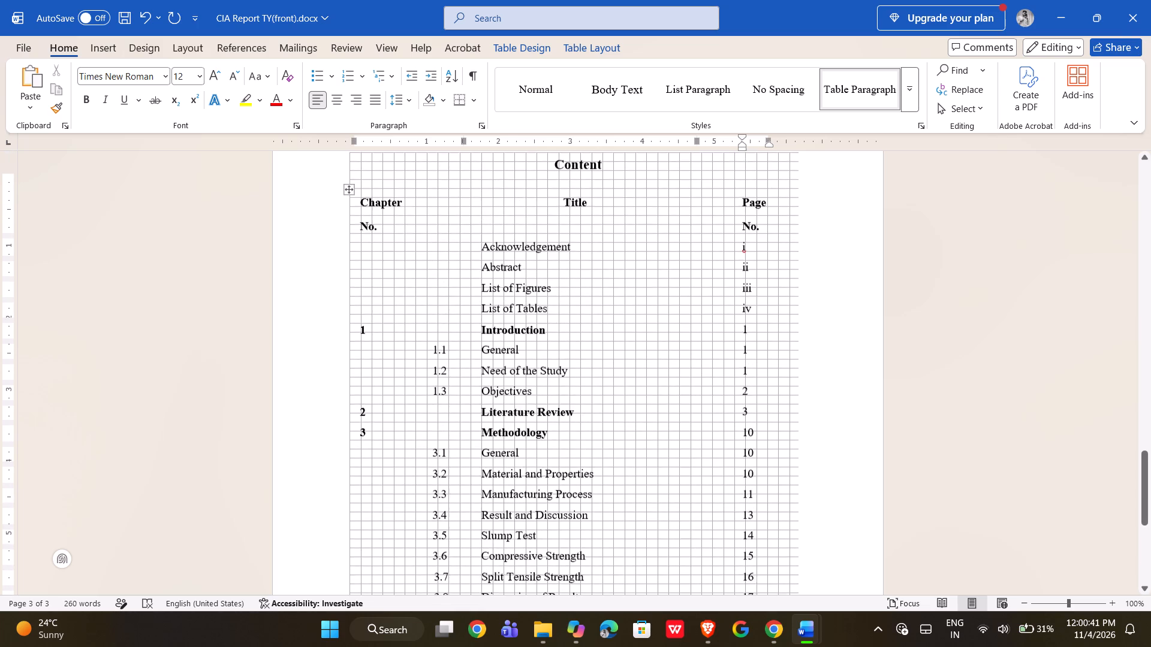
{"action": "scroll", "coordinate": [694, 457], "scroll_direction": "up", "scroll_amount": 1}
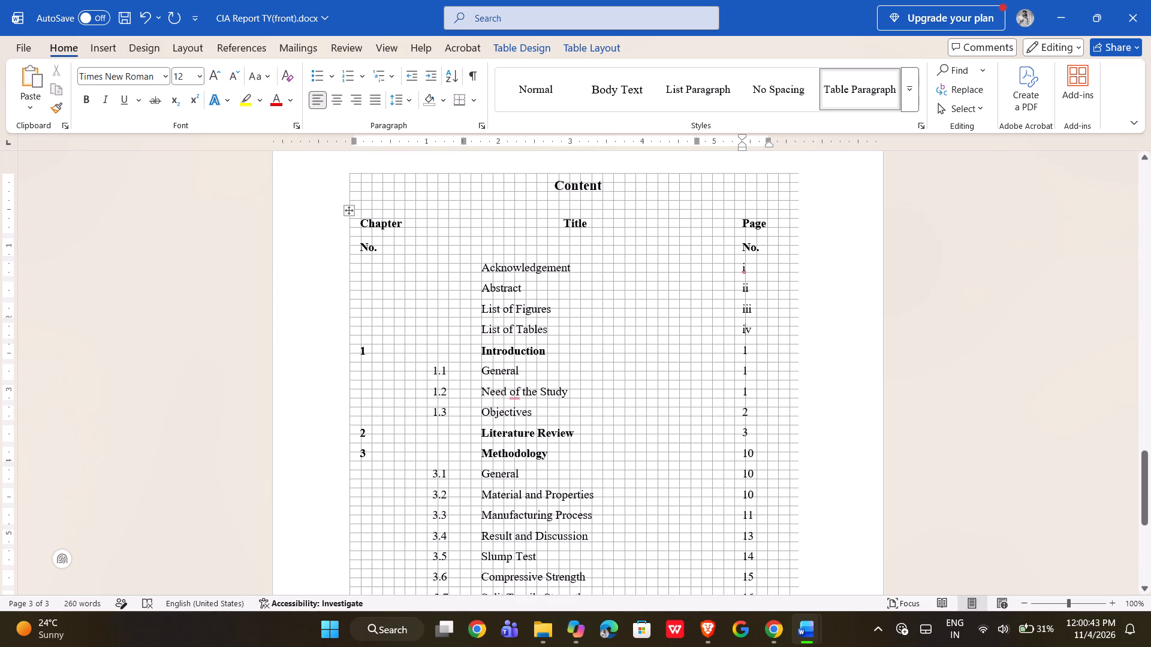
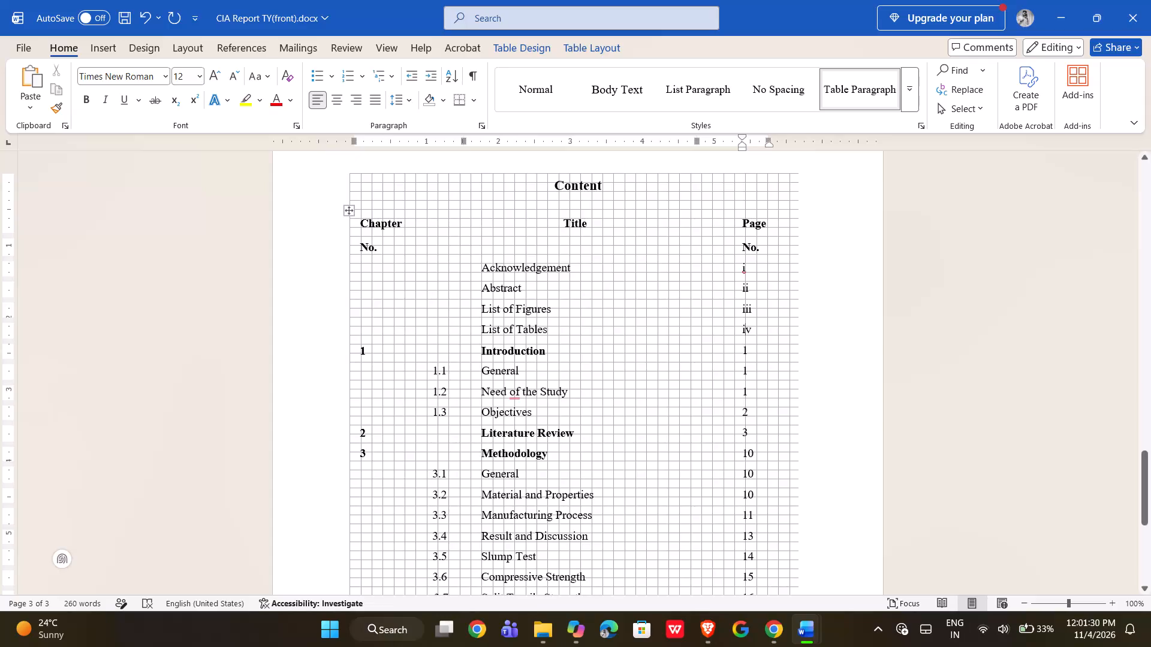
Review the Content table's chapter titles and page numbers from Acknowledgement through Photo Gallery.
{"action": "scroll", "coordinate": [517, 495], "scroll_direction": "down", "scroll_amount": 1}
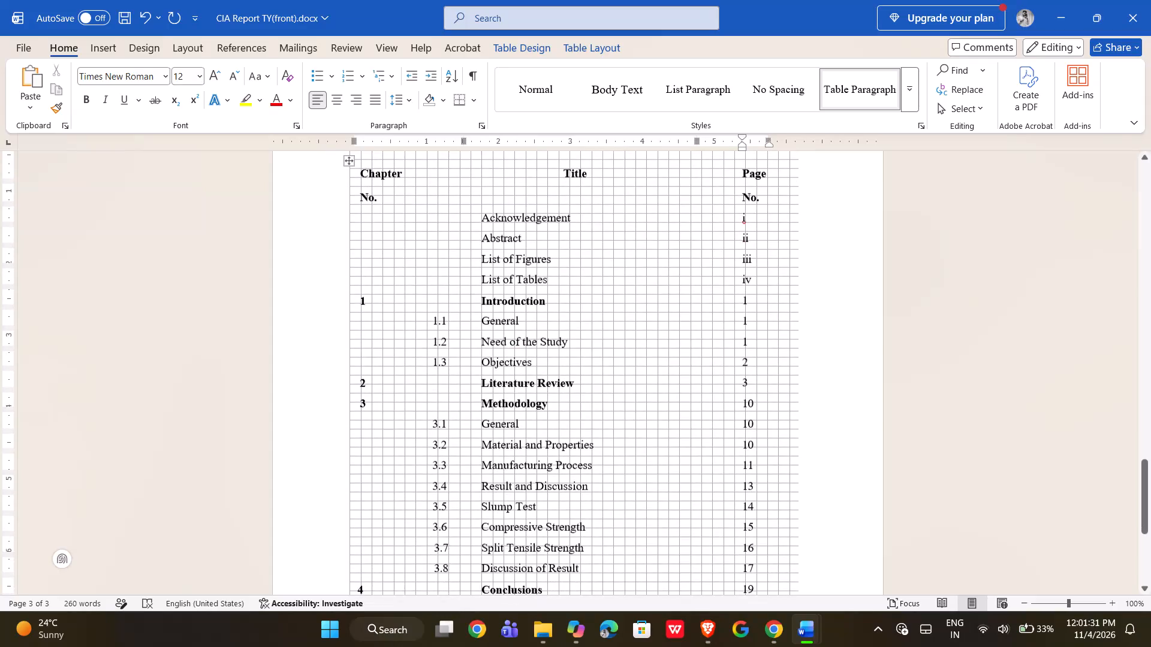
{"action": "scroll", "coordinate": [517, 495], "scroll_direction": "down", "scroll_amount": 1}
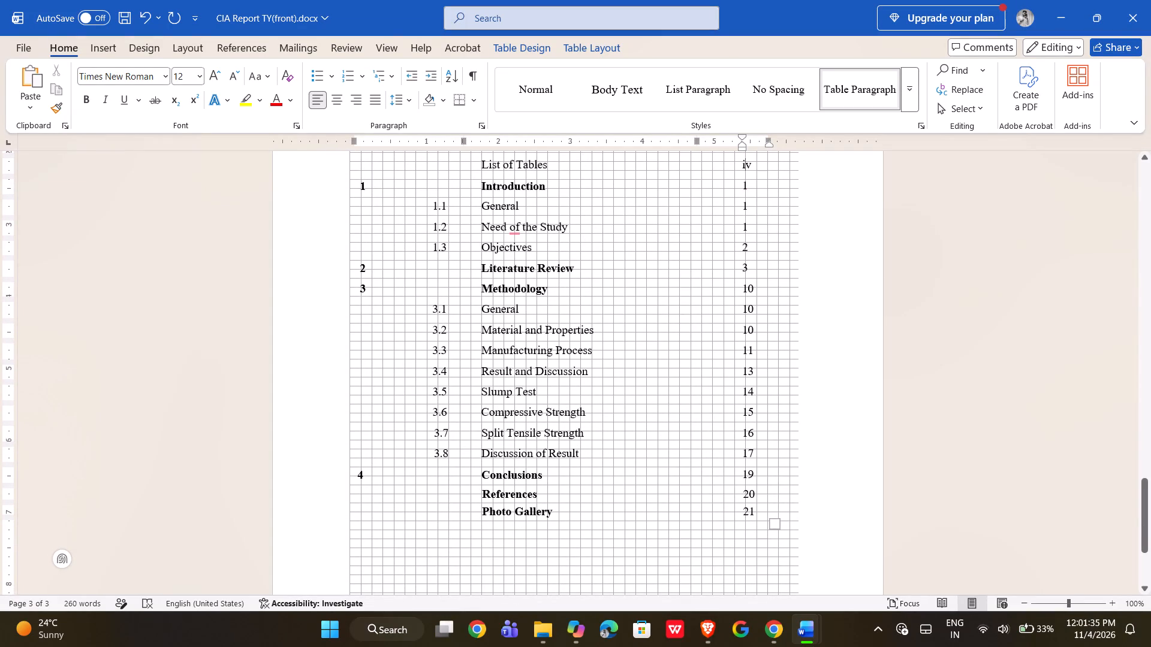
{"action": "scroll", "coordinate": [517, 495], "scroll_direction": "up", "scroll_amount": 2}
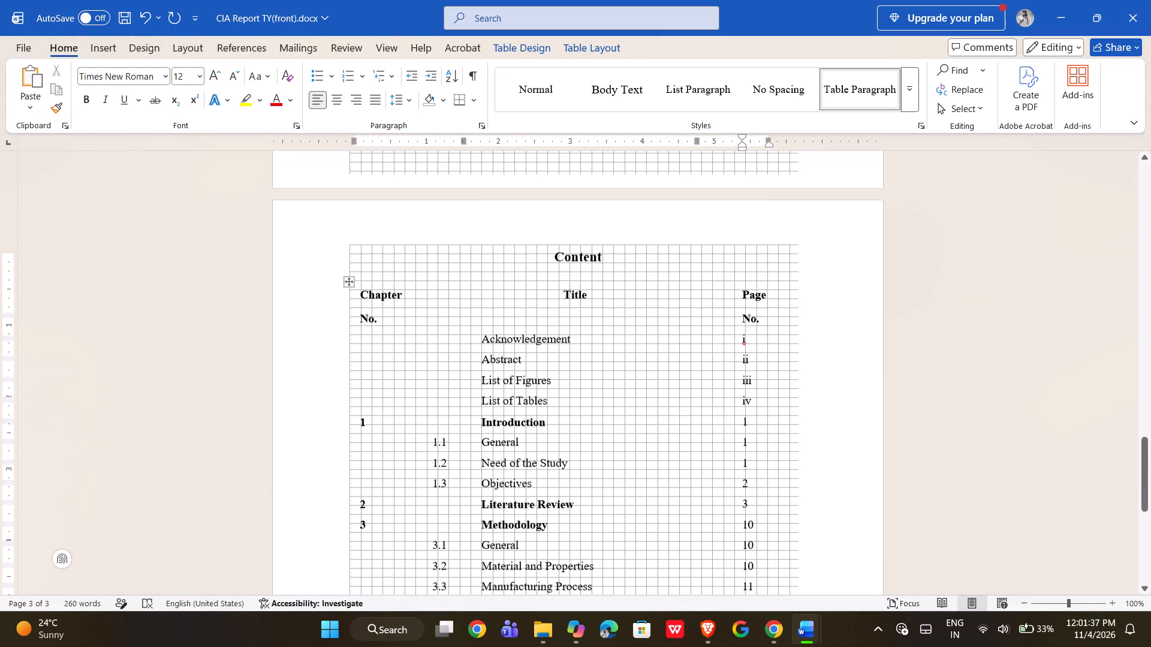
{"action": "scroll", "coordinate": [517, 495], "scroll_direction": "up", "scroll_amount": 1}
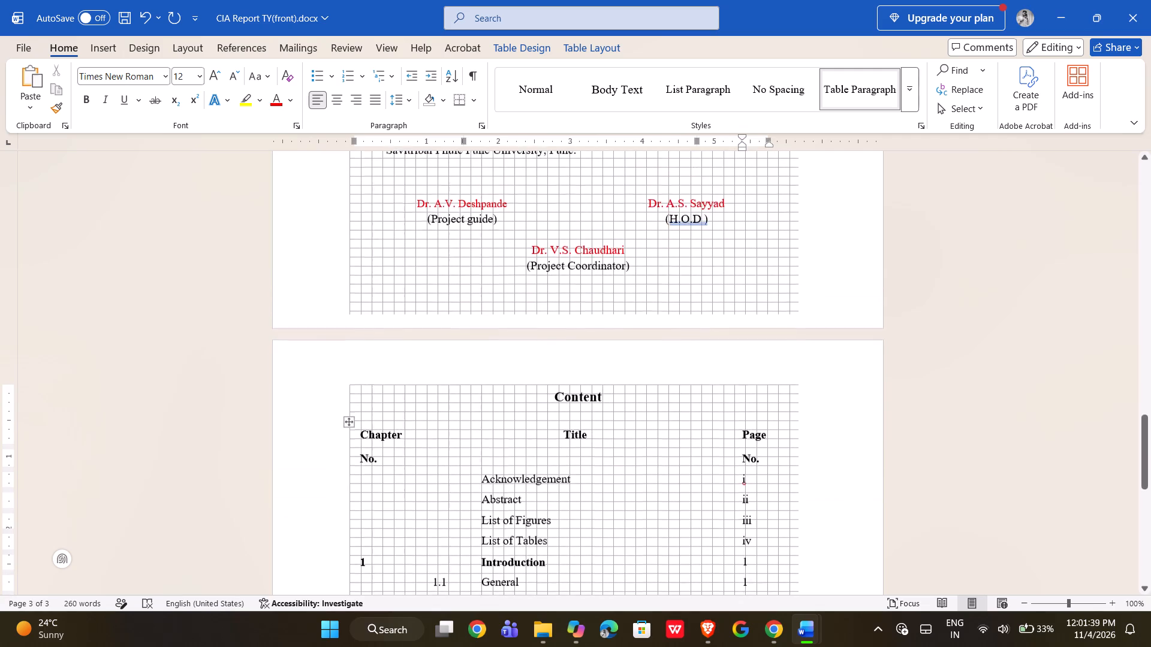
{"action": "scroll", "coordinate": [517, 495], "scroll_direction": "down", "scroll_amount": 2}
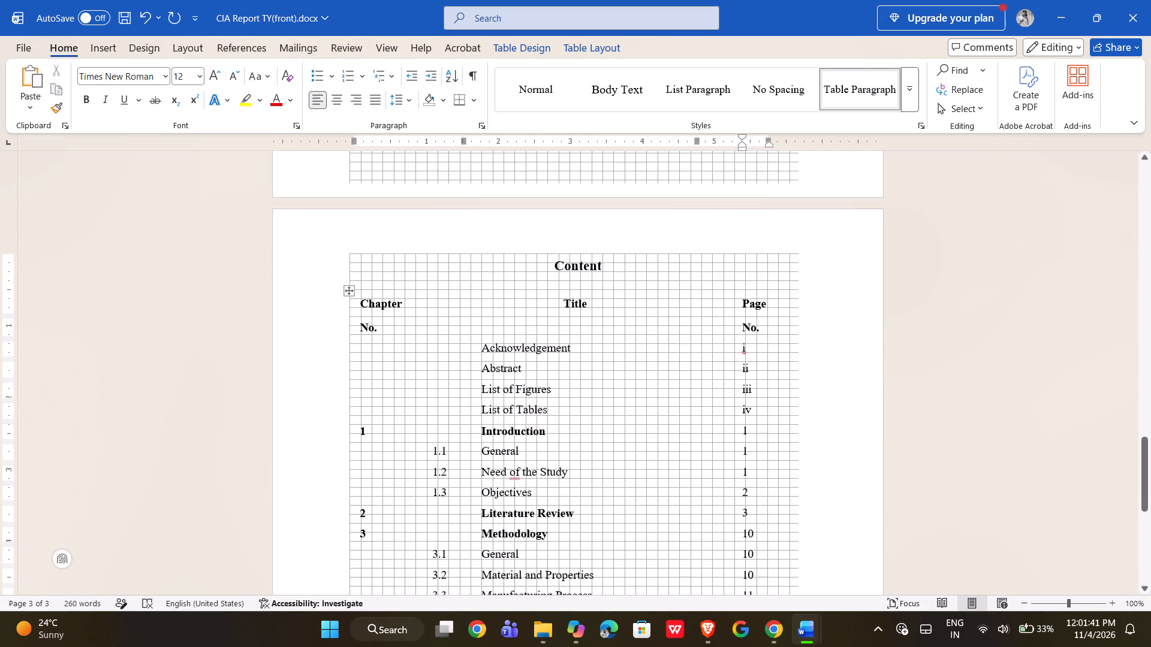
{"action": "scroll", "coordinate": [529, 394], "scroll_direction": "down", "scroll_amount": 1}
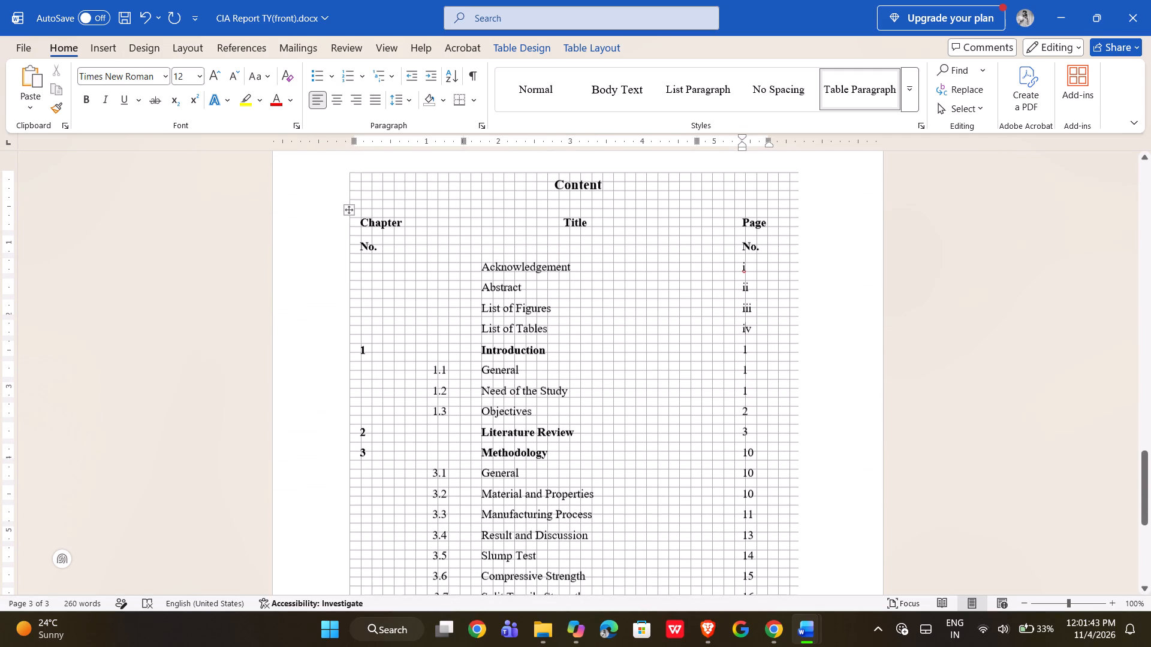
{"action": "scroll", "coordinate": [529, 394], "scroll_direction": "down", "scroll_amount": 2}
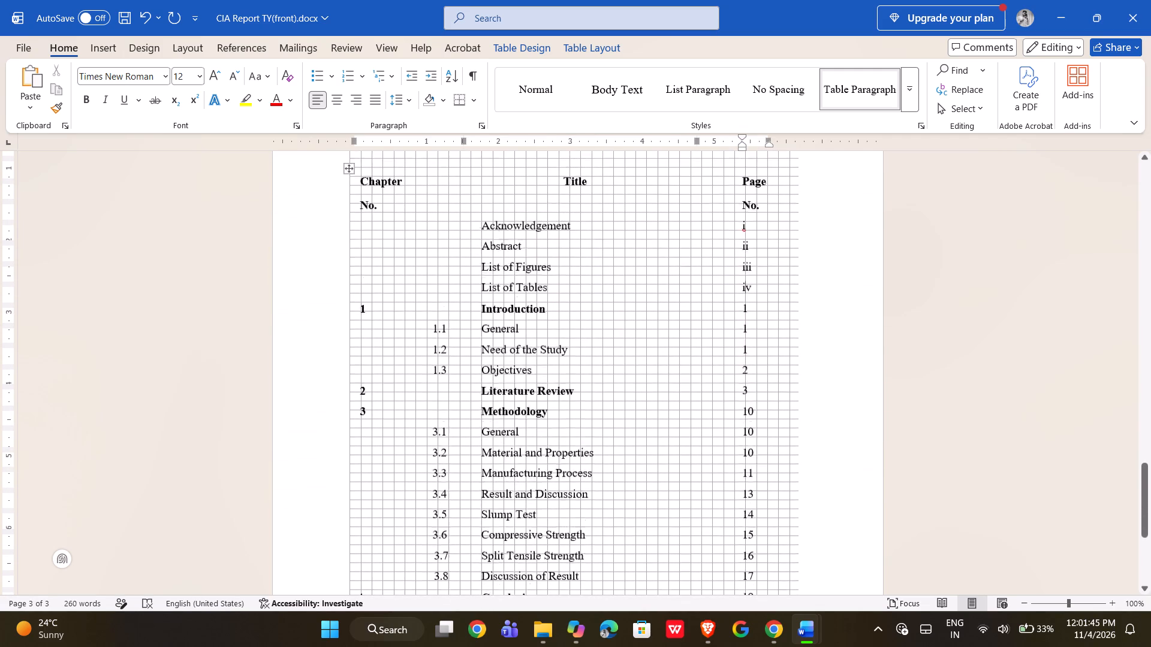
{"action": "scroll", "coordinate": [529, 394], "scroll_direction": "down", "scroll_amount": 2}
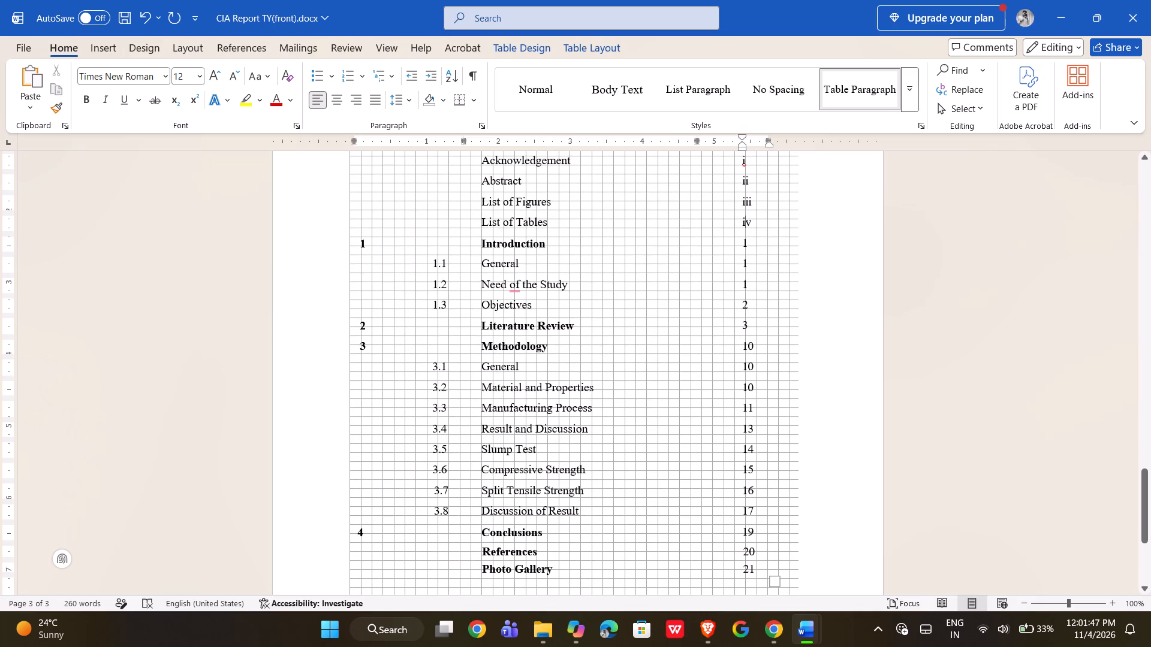
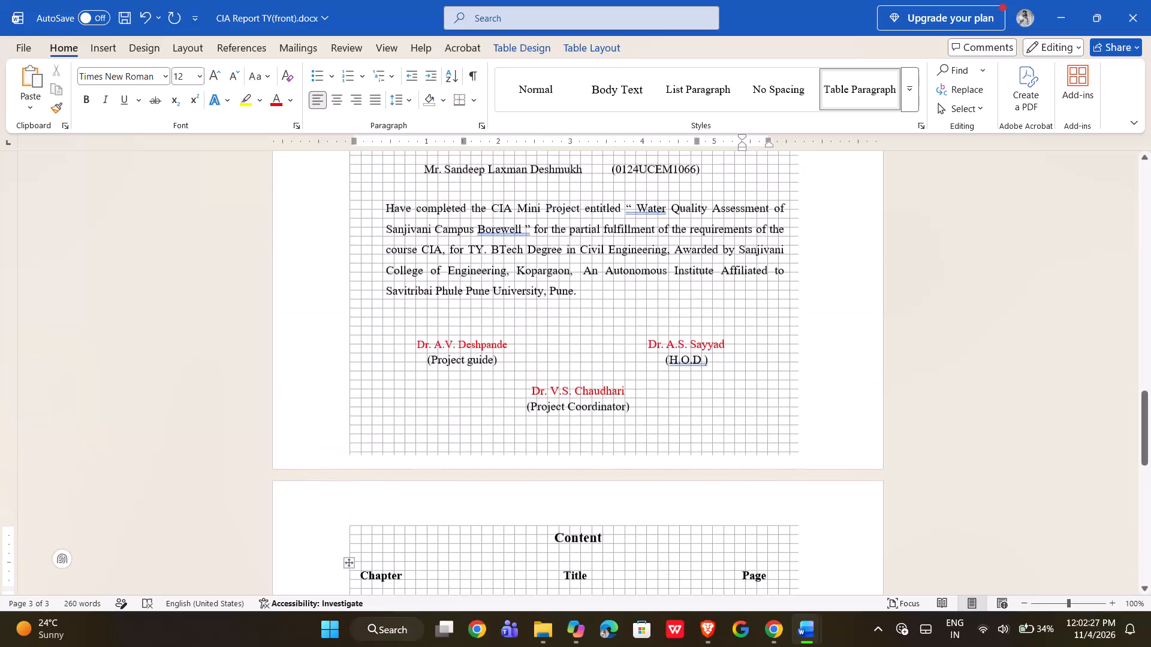
Change the title of section 1.2 in the Content table to "Need of the borewell in campus".
{"action": "scroll", "coordinate": [530, 329], "scroll_direction": "down", "scroll_amount": 1}
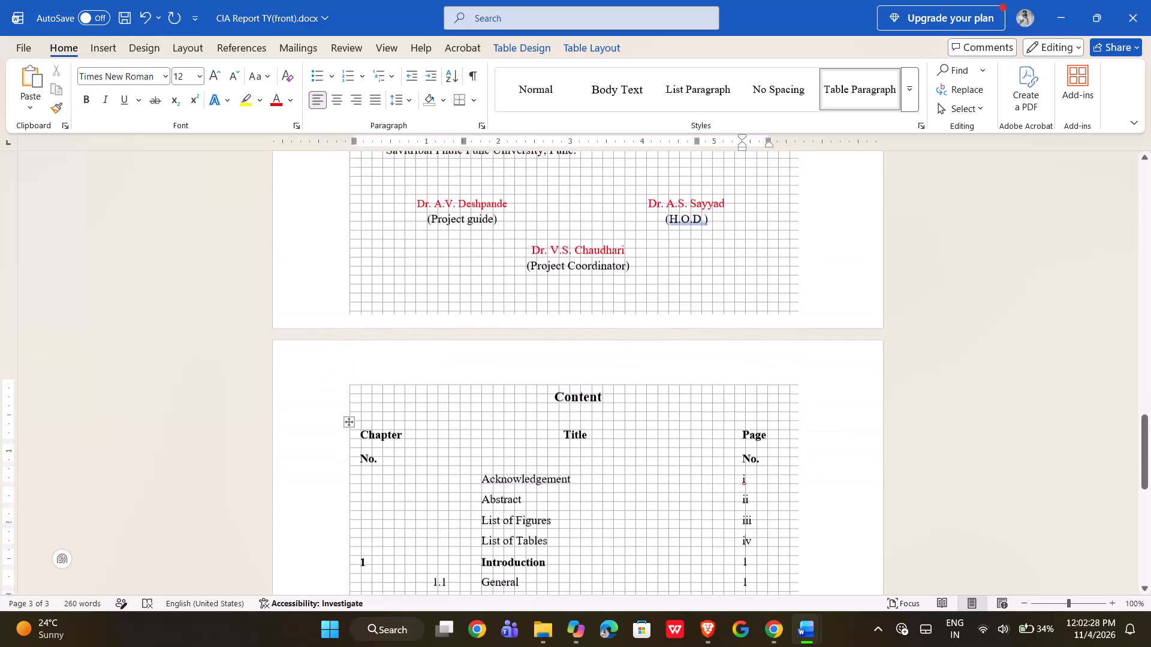
{"action": "scroll", "coordinate": [530, 329], "scroll_direction": "down", "scroll_amount": 1}
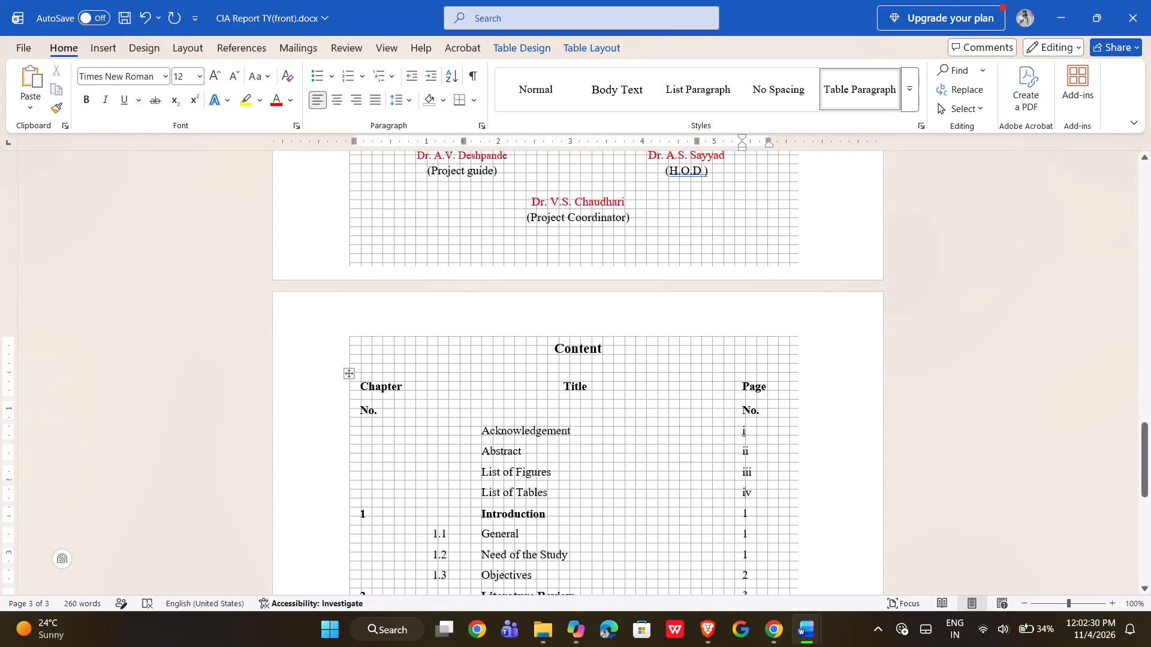
{"action": "scroll", "coordinate": [530, 329], "scroll_direction": "down", "scroll_amount": 1}
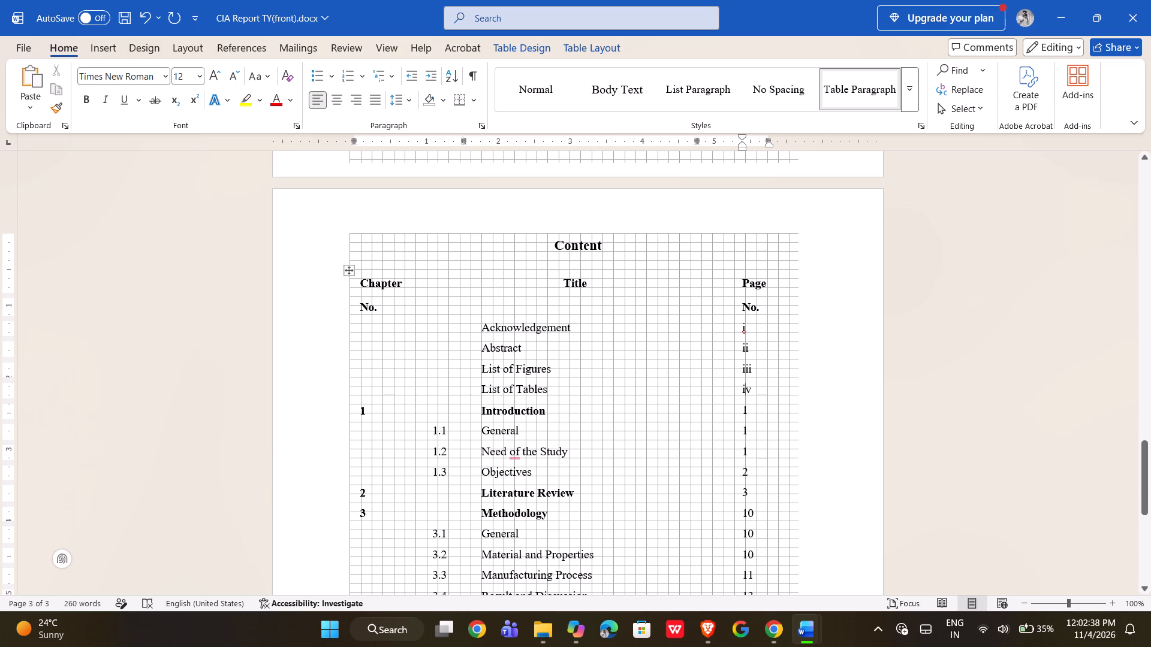
{"action": "left_click", "coordinate": [575, 452]}
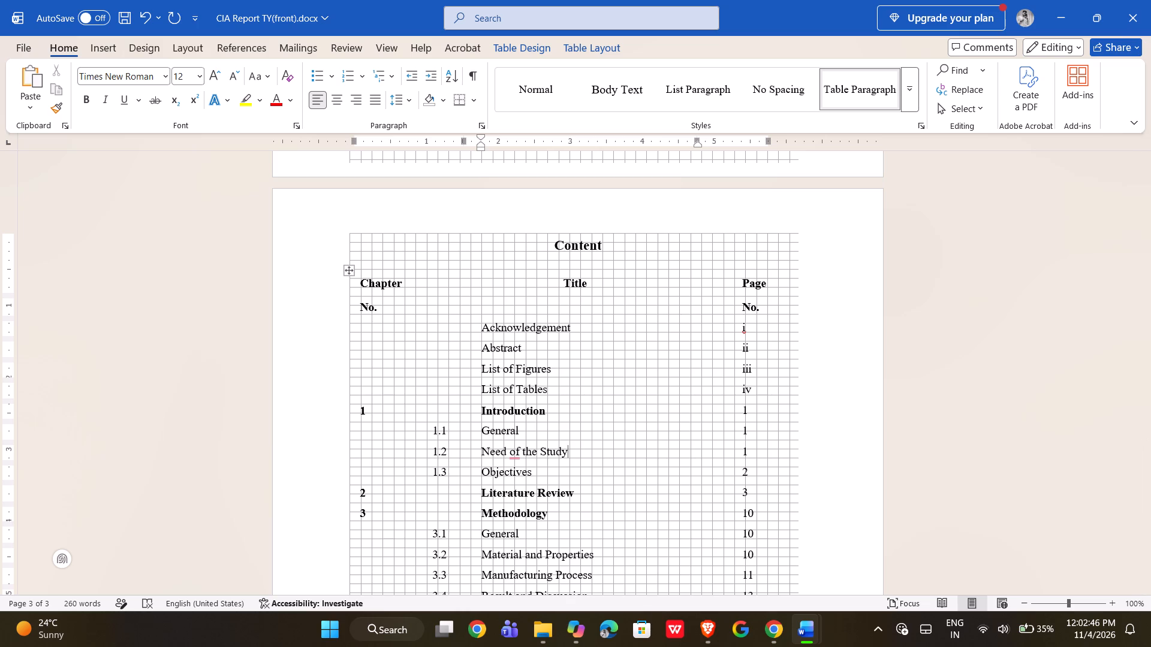
{"action": "key", "text": "BackSpace"}
{"action": "key", "text": "BackSpace"}
{"action": "key", "text": "BackSpace"}
{"action": "key", "text": "BackSpace"}
{"action": "key", "text": "BackSpace"}
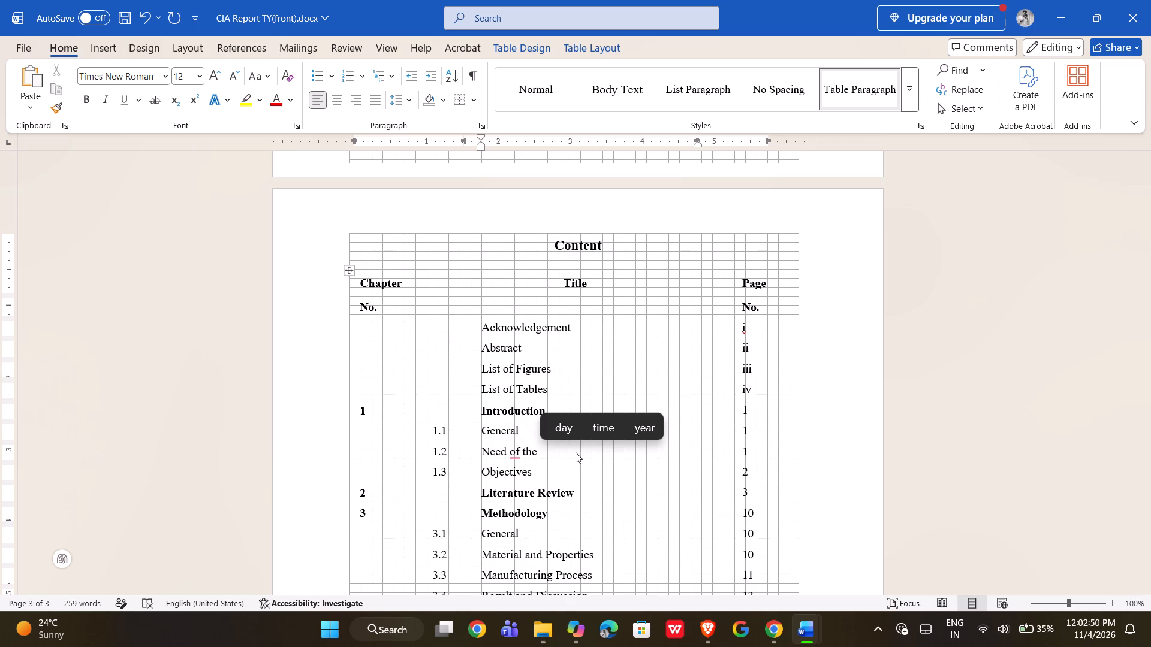
{"action": "type", "text": "bo"}
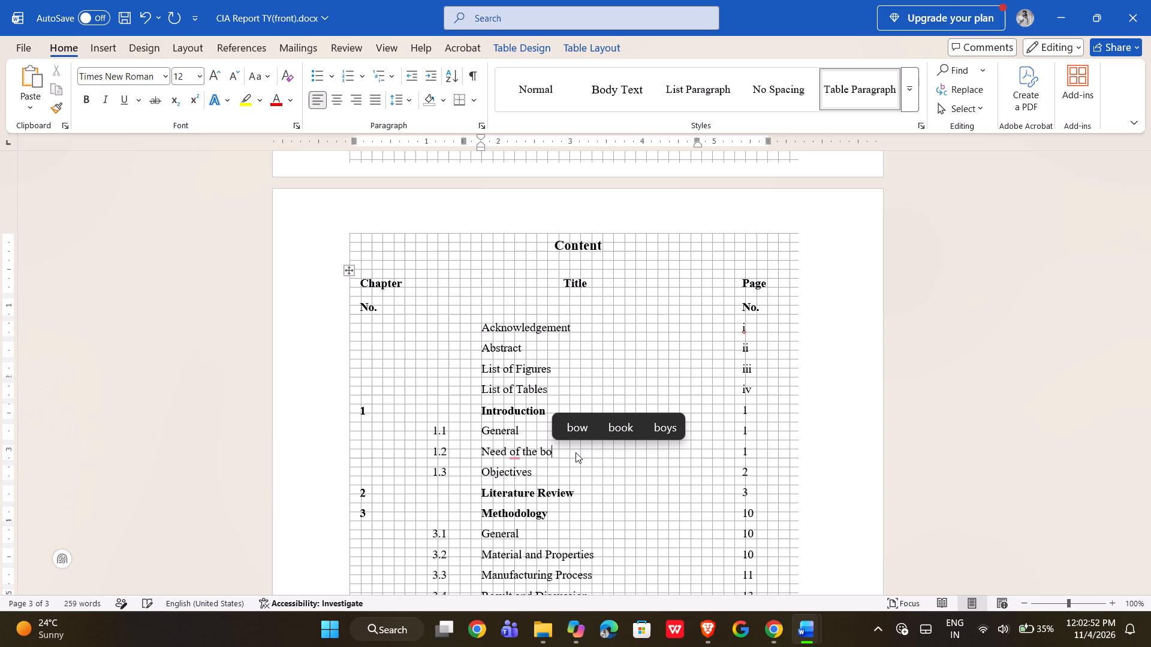
{"action": "type", "text": "rewell"}
{"action": "key", "text": "space"}
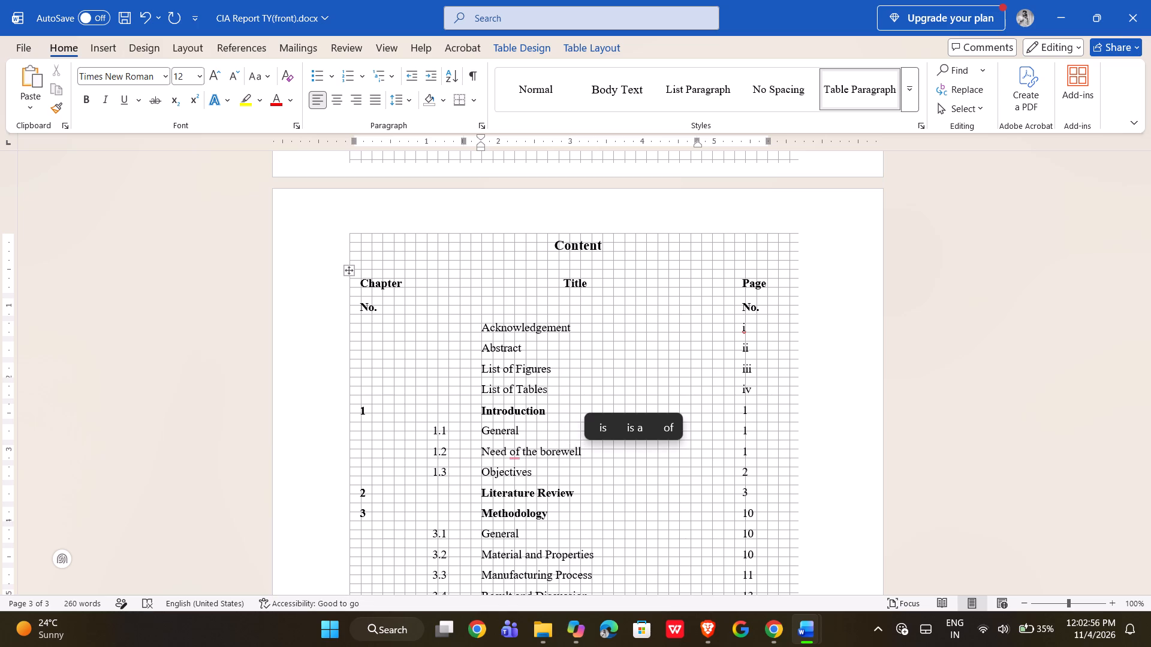
{"action": "type", "text": "in"}
{"action": "key", "text": "space"}
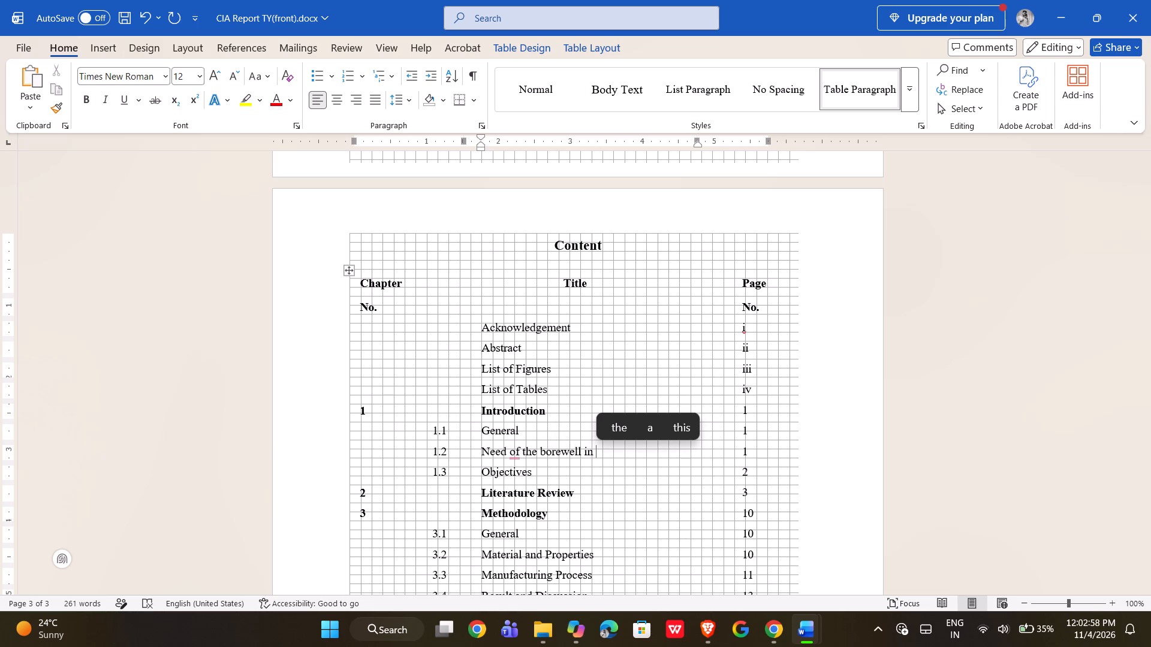
{"action": "type", "text": "campus"}
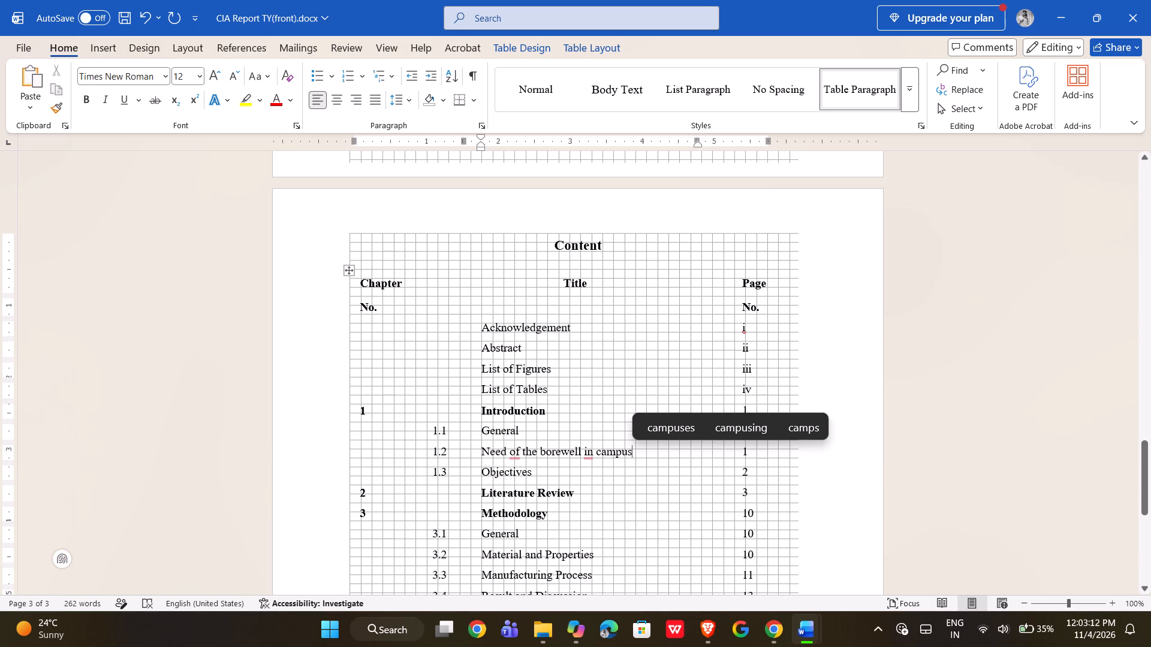
{"action": "key", "text": "space"}
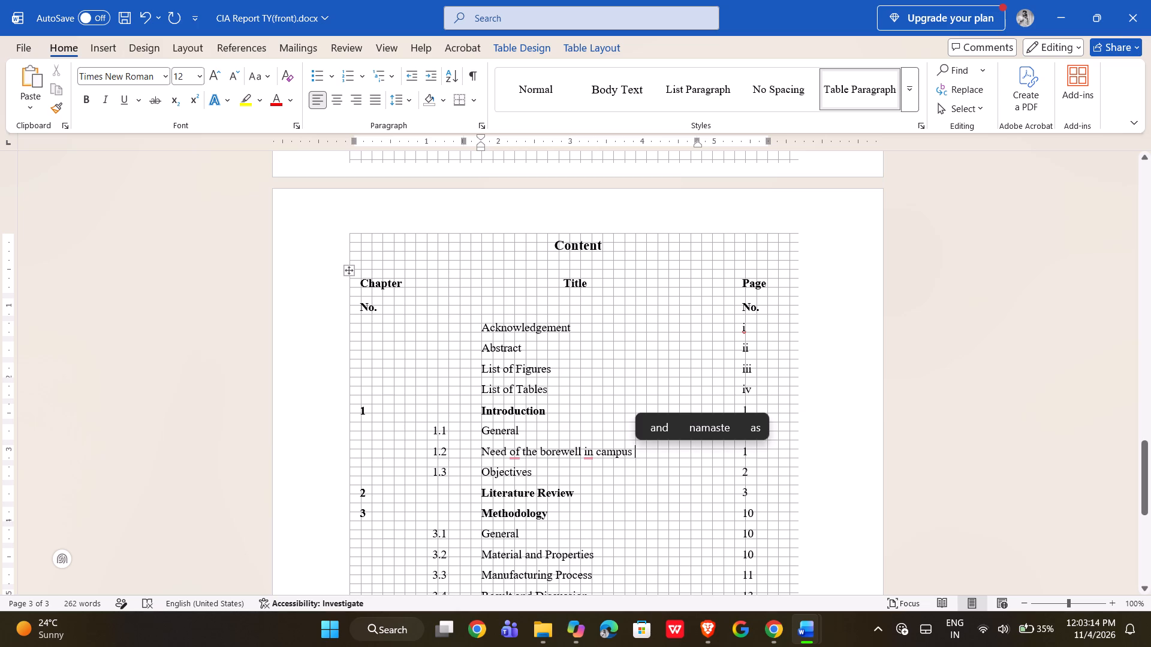
Replace the title of section 1.3 in the Content table with "Water quality parameter".
{"action": "left_click", "coordinate": [537, 476]}
{"action": "key", "text": "BackSpace"}
{"action": "key", "text": "BackSpace"}
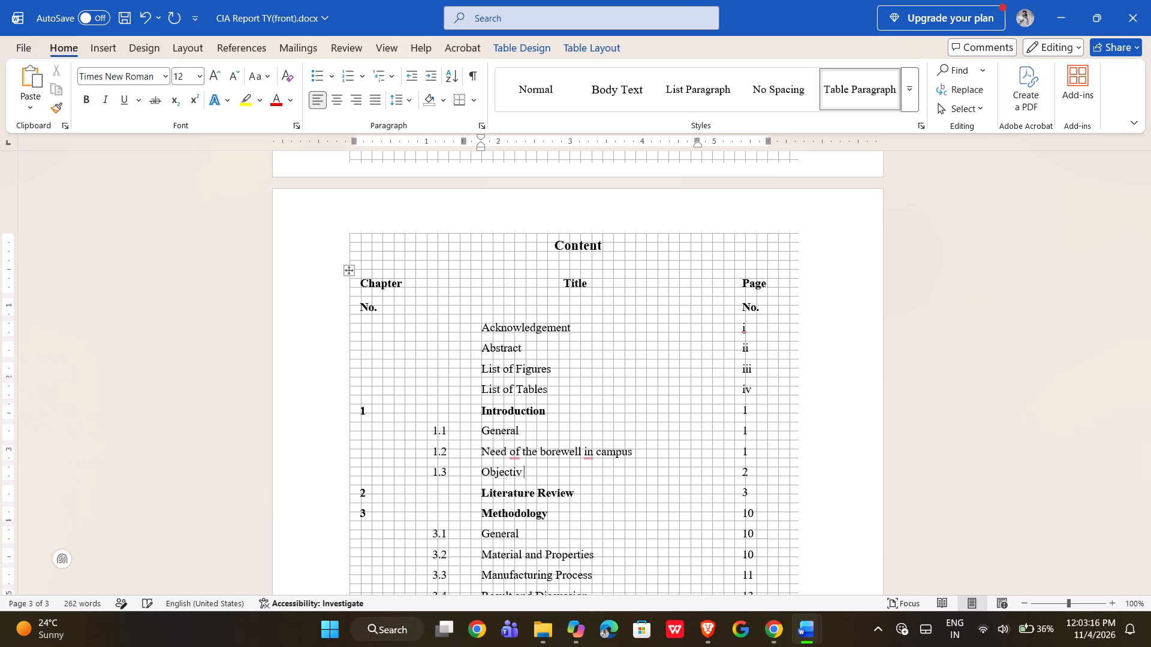
{"action": "key", "text": "BackSpace"}
{"action": "key", "text": "BackSpace"}
{"action": "key", "text": "BackSpace"}
{"action": "key", "text": "BackSpace"}
{"action": "key", "text": "BackSpace"}
{"action": "key", "text": "BackSpace"}
{"action": "key", "text": "BackSpace"}
{"action": "key", "text": "BackSpace"}
{"action": "type", "text": "wa"}
{"action": "key", "text": "BackSpace"}
{"action": "key", "text": "BackSpace"}
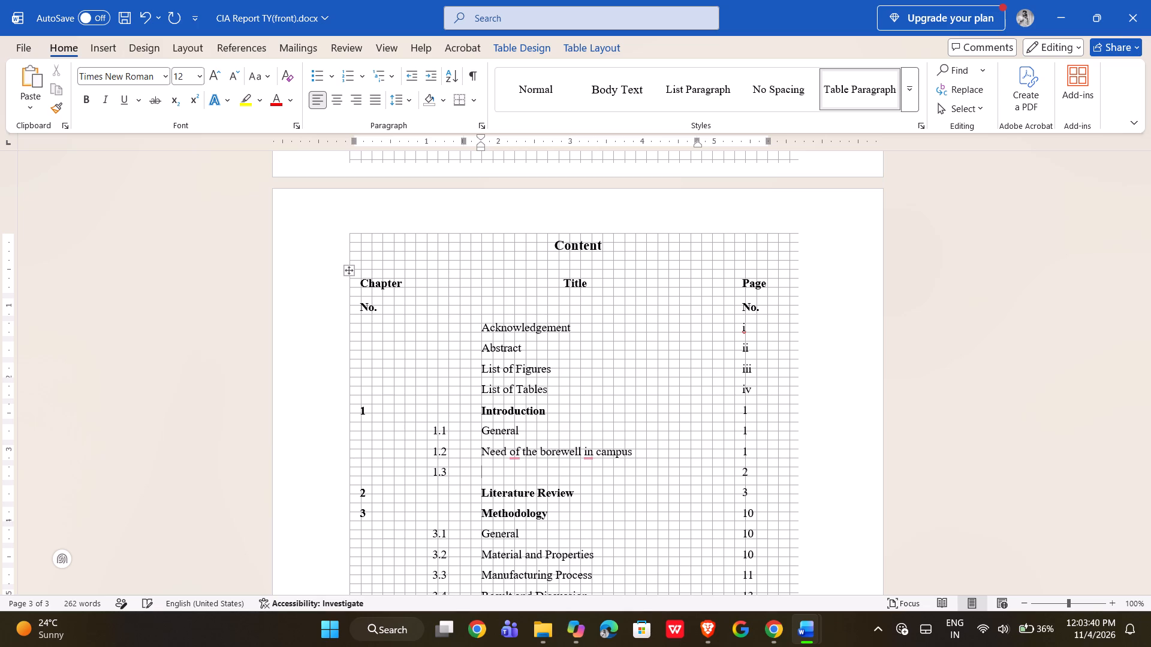
{"action": "key", "text": "w"}
{"action": "type", "text": "ater"}
{"action": "key", "text": "space"}
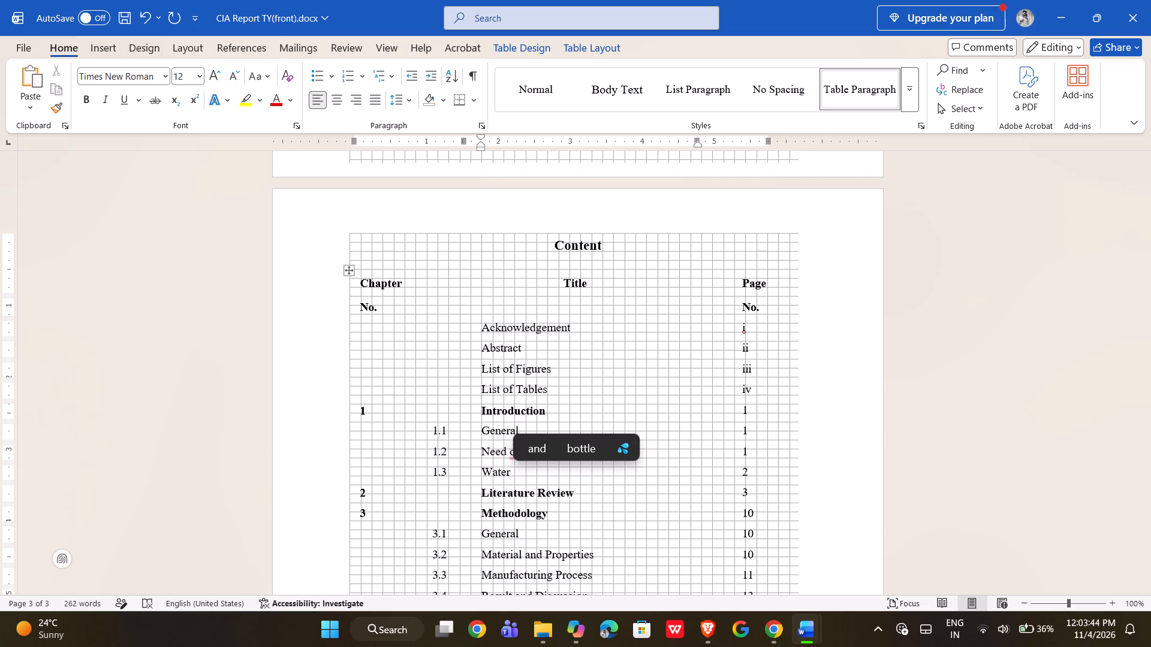
{"action": "type", "text": "quality"}
{"action": "key", "text": "space"}
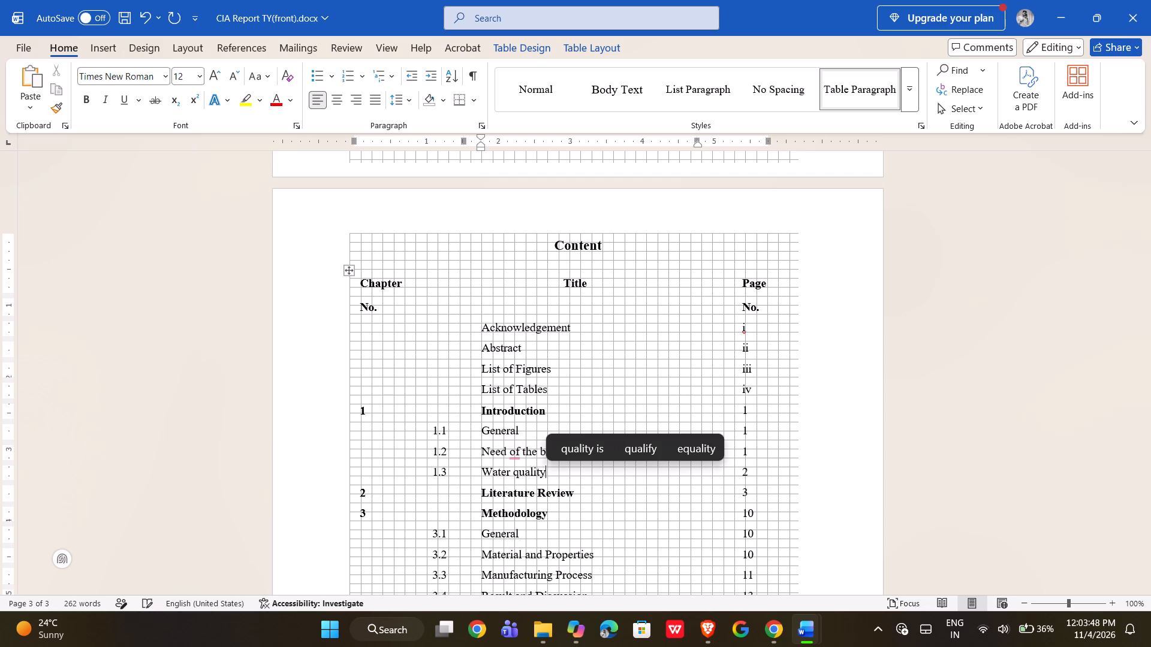
{"action": "type", "text": "parameter"}
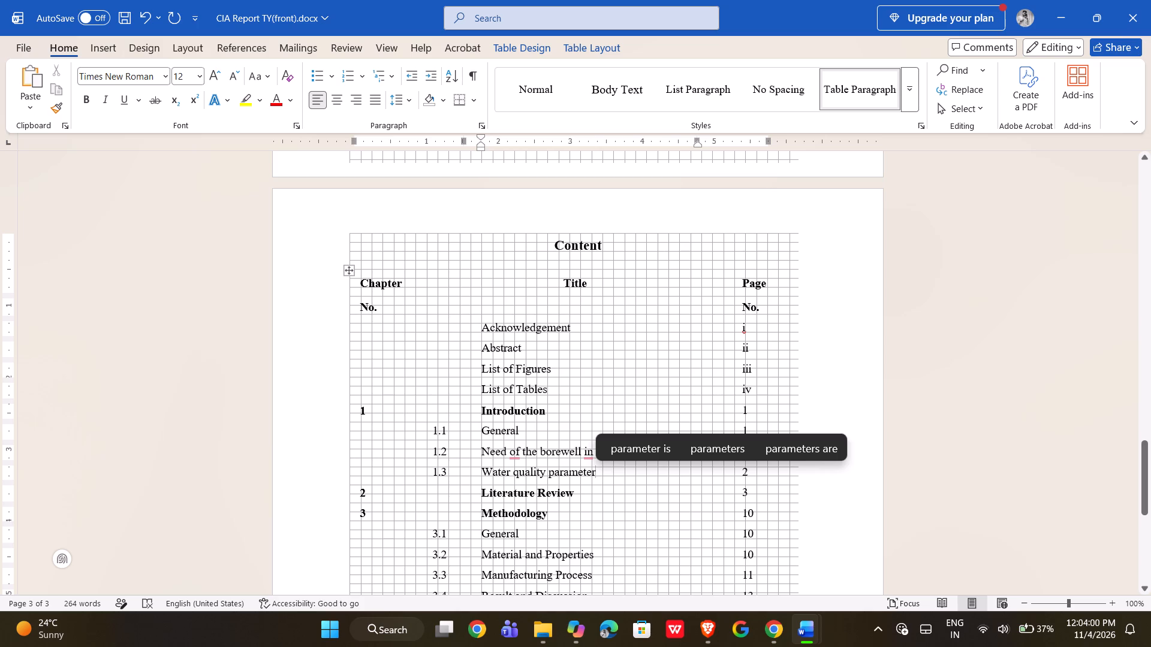
Add an empty line below the "Water quality parameter" title in the section 1.3 cell of the Content table.
{"action": "scroll", "coordinate": [526, 440], "scroll_direction": "down", "scroll_amount": 2}
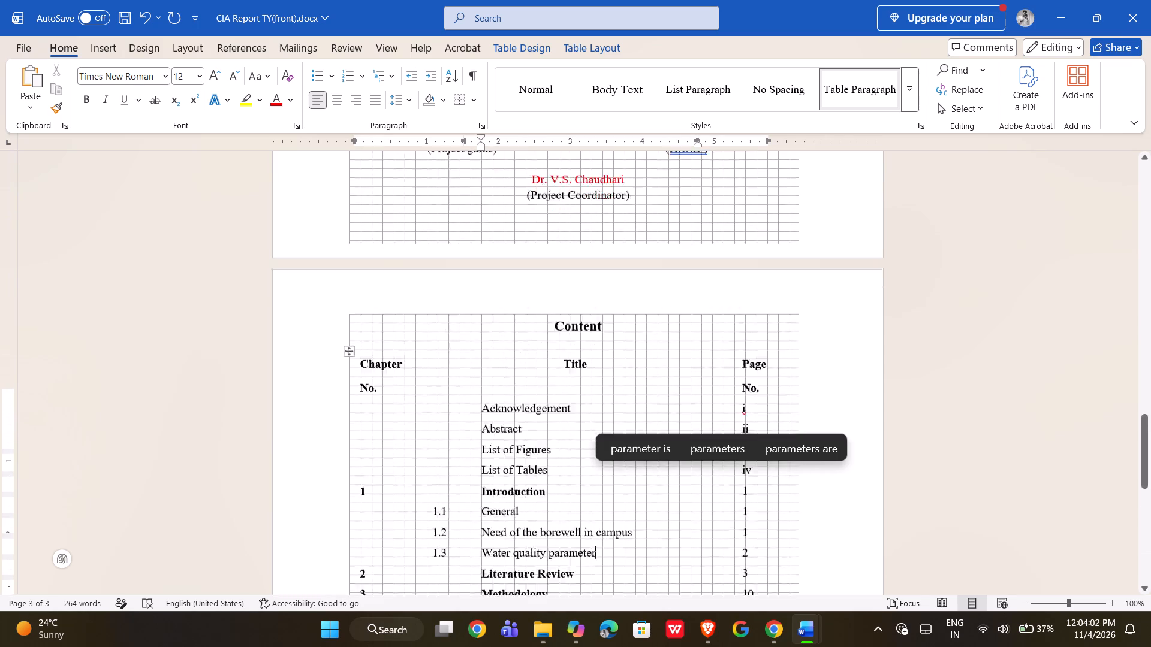
{"action": "scroll", "coordinate": [526, 440], "scroll_direction": "down", "scroll_amount": 1}
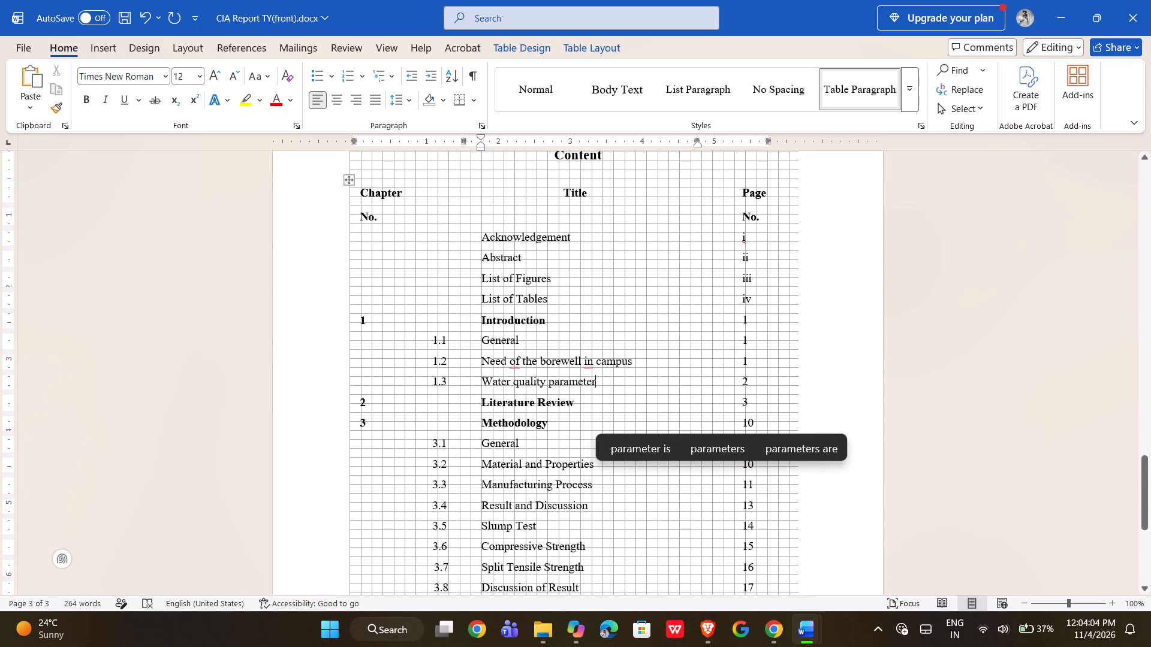
{"action": "left_click", "coordinate": [608, 384]}
{"action": "key", "text": "Return"}
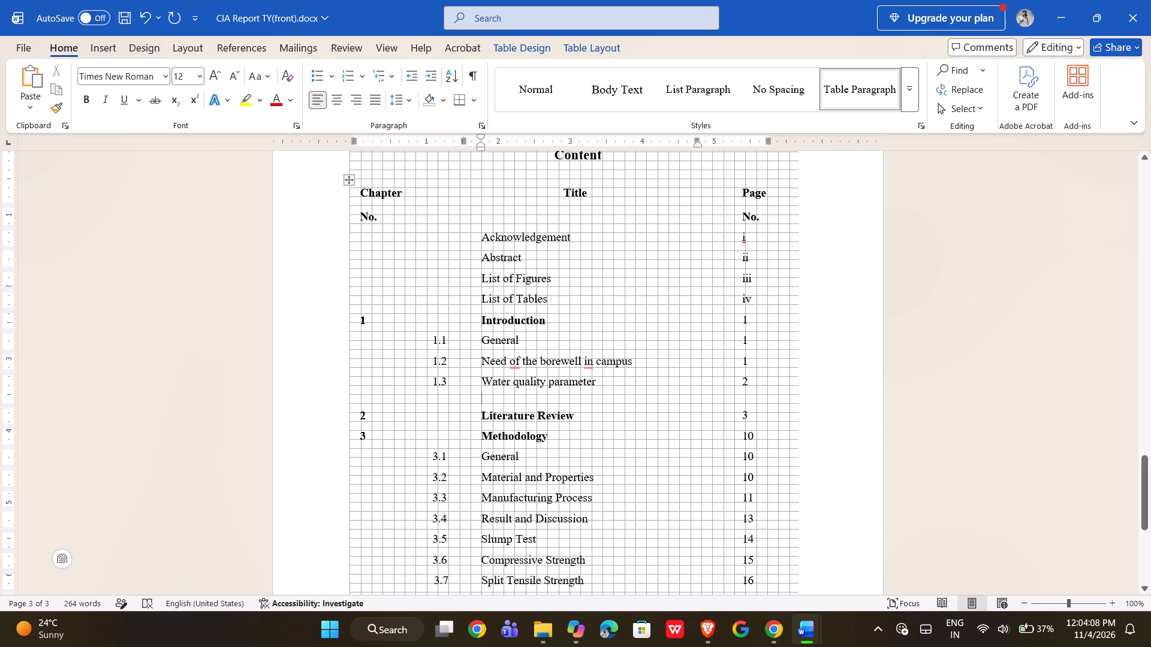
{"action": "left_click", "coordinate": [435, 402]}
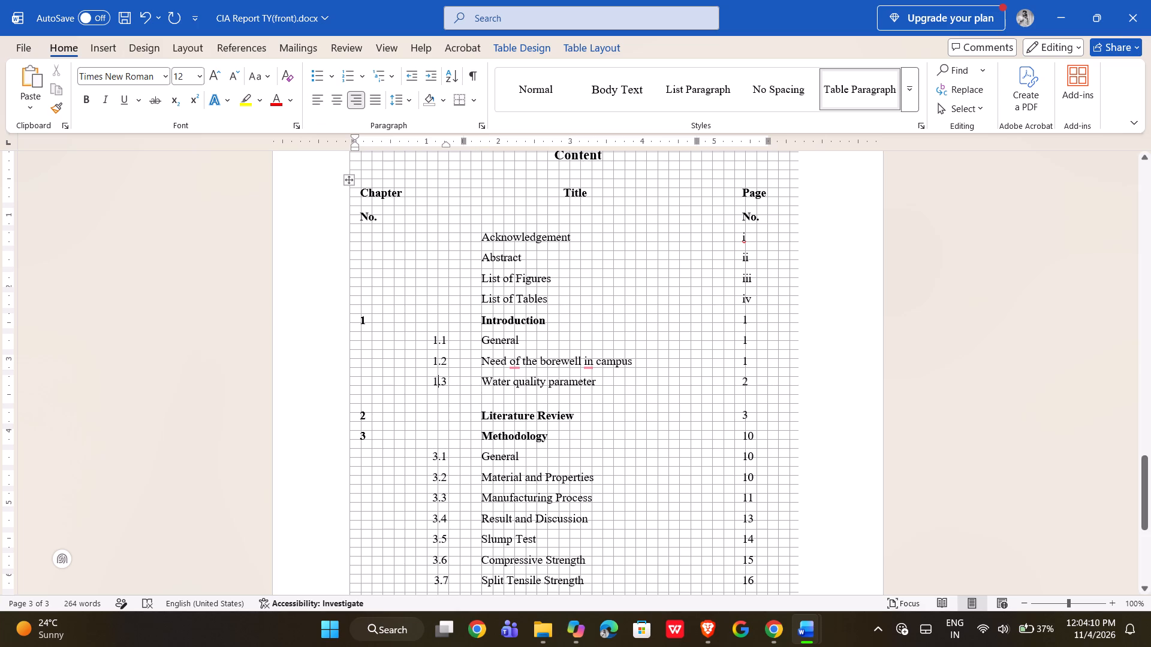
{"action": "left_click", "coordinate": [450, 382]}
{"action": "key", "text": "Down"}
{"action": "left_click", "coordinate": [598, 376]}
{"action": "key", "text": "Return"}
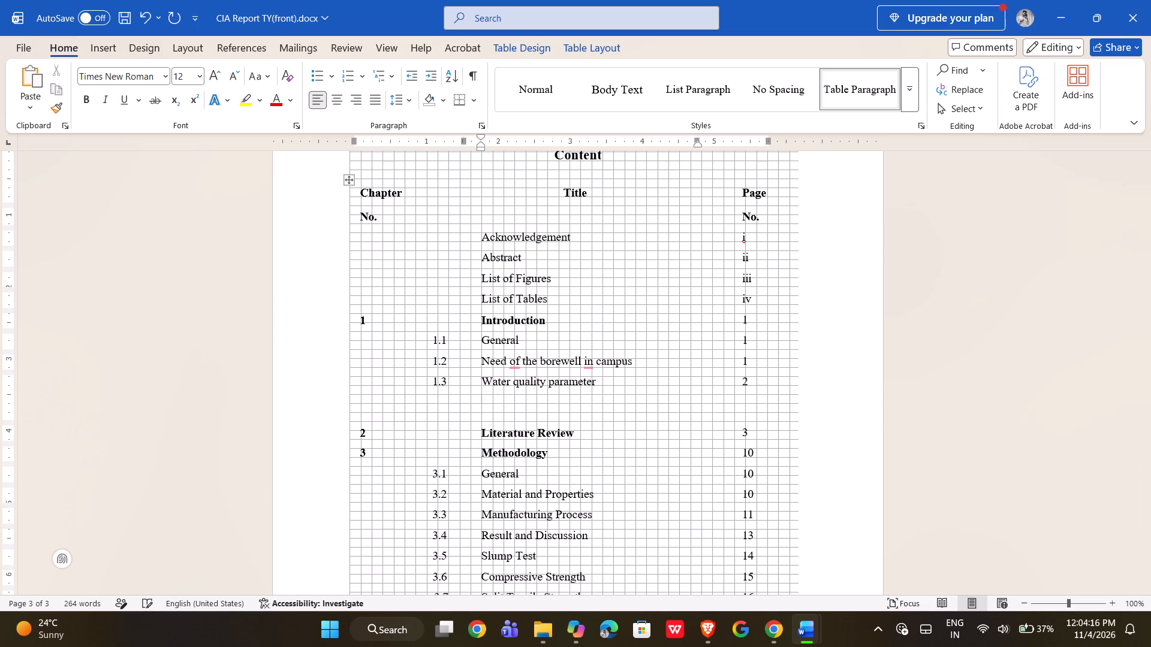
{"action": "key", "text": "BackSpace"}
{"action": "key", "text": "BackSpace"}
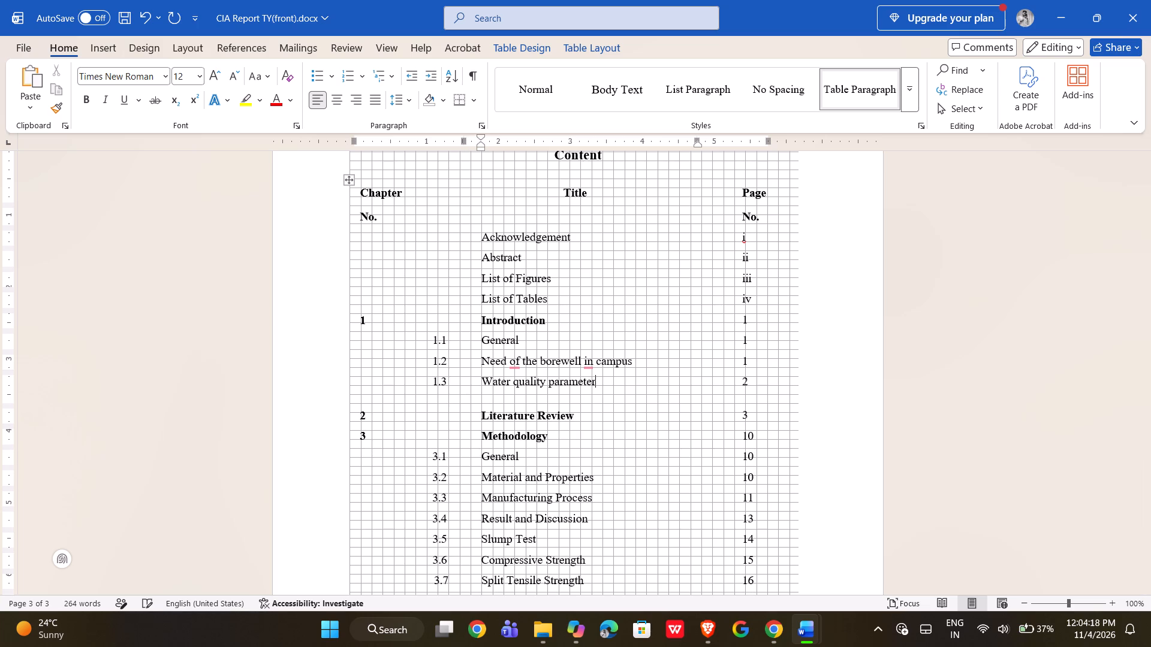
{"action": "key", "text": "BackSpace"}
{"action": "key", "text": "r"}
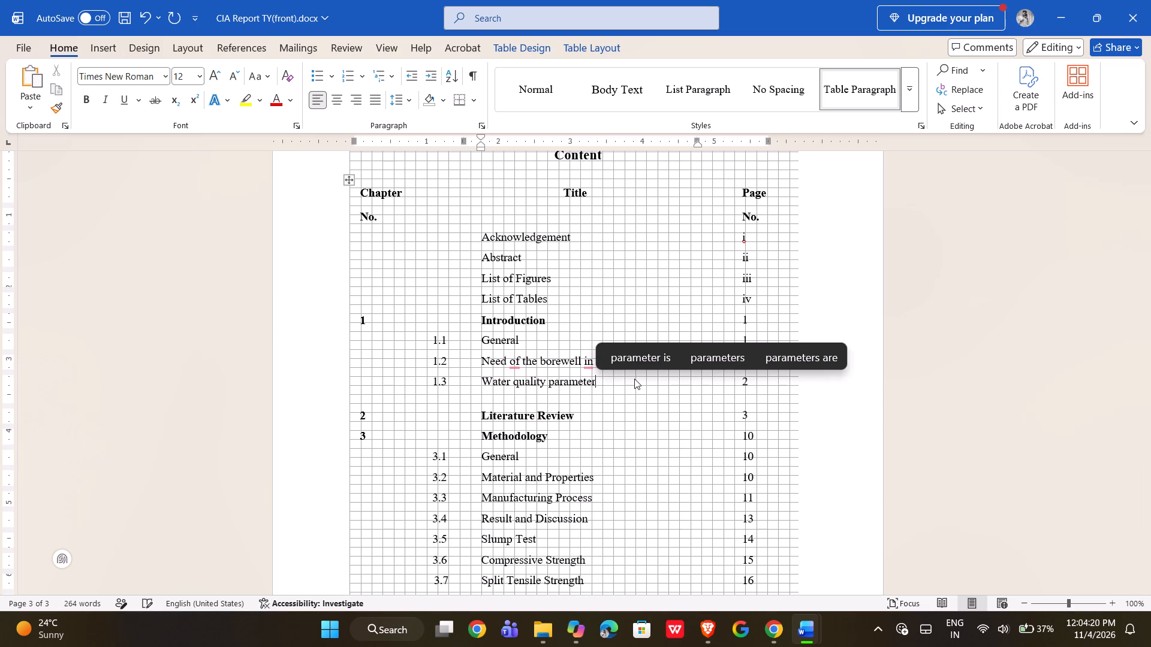
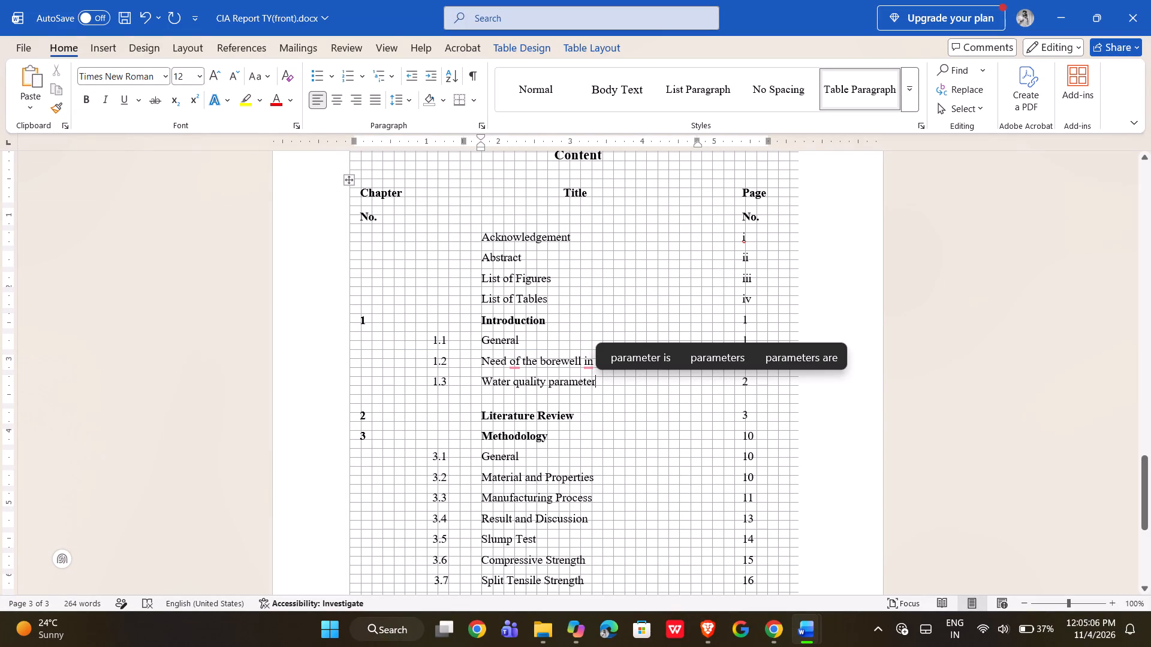
Apply all borders to the whole Content table, using the ½ pt solid line in automatic colour.
{"action": "left_click", "coordinate": [376, 220]}
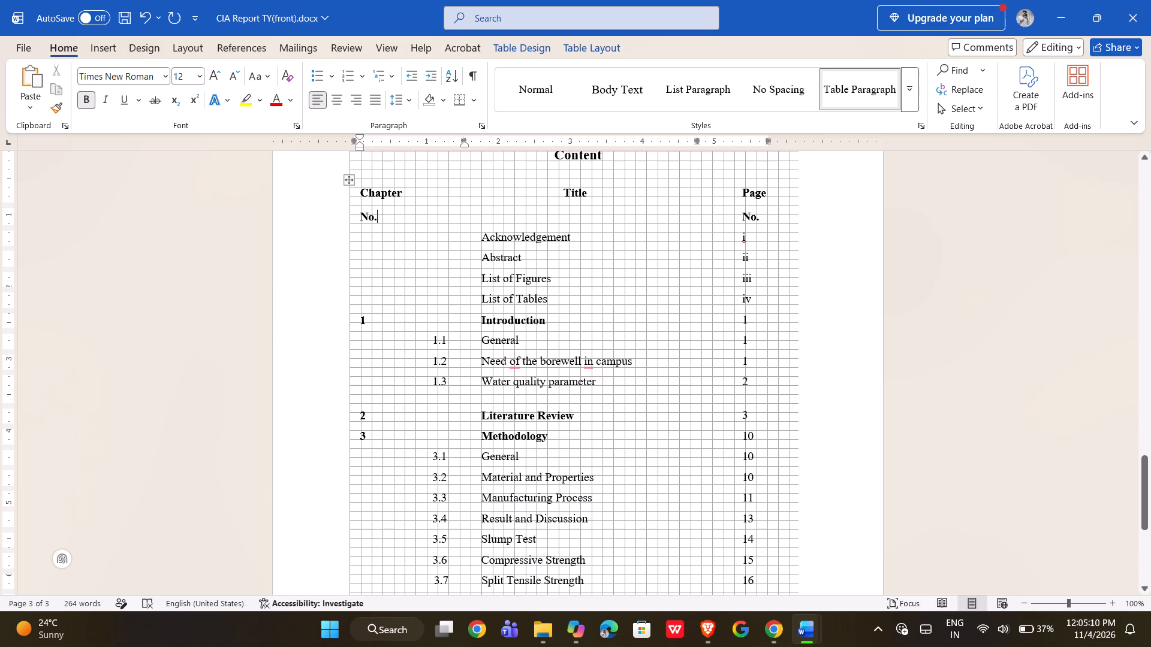
{"action": "left_click", "coordinate": [369, 171]}
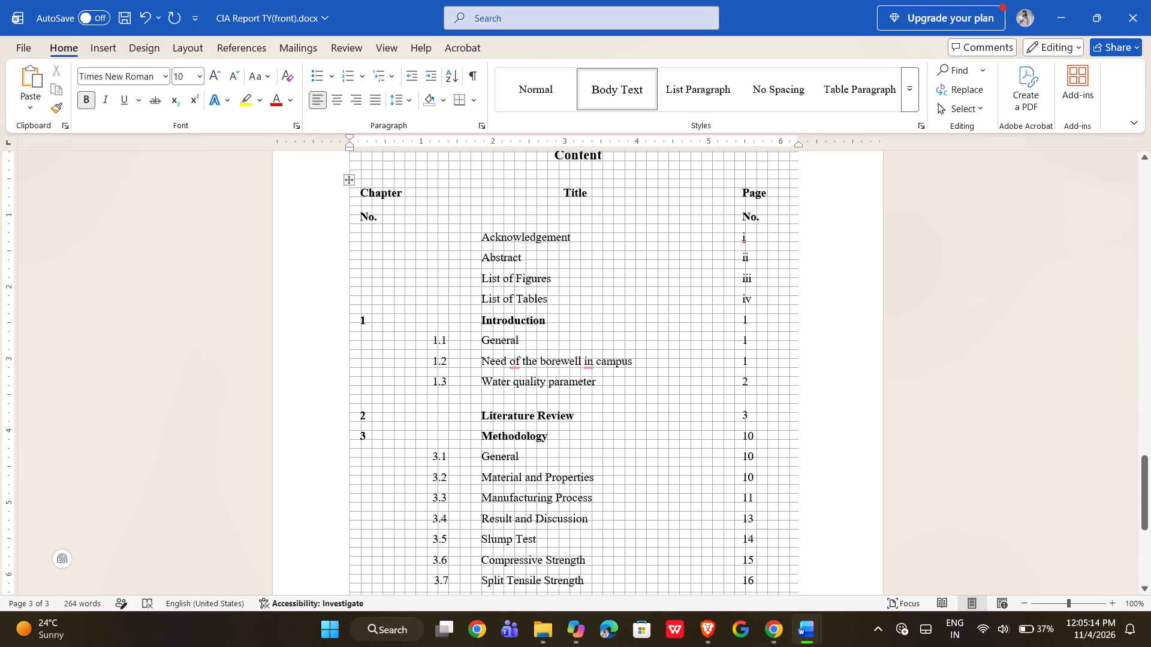
{"action": "right_click", "coordinate": [345, 180]}
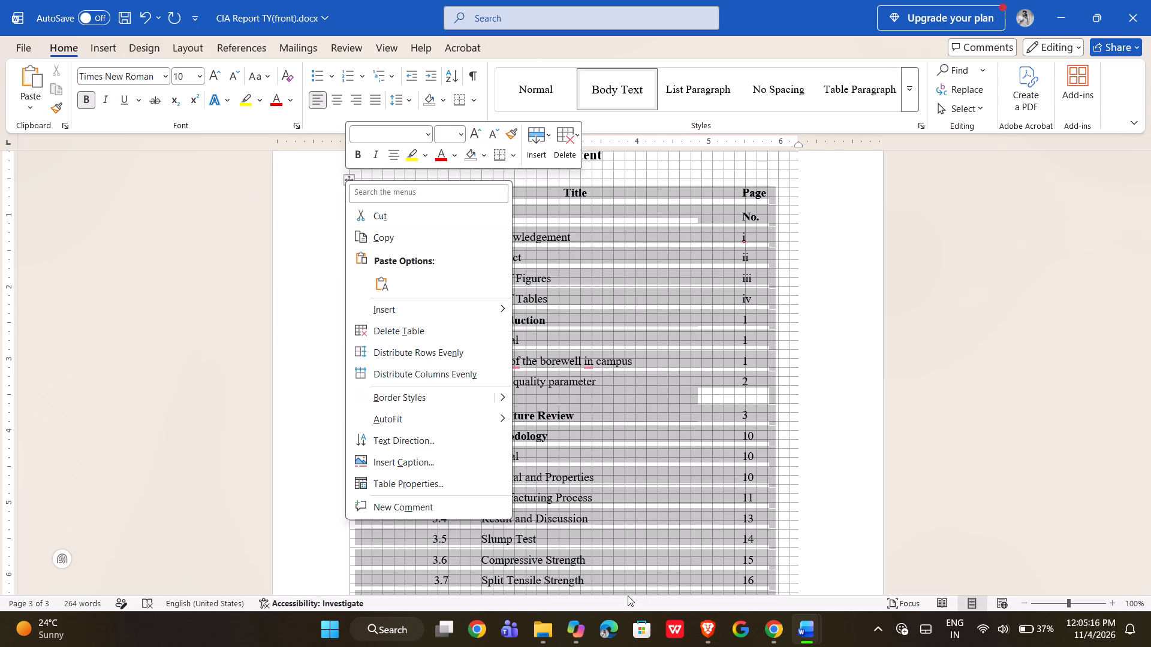
{"action": "left_click", "coordinate": [442, 491]}
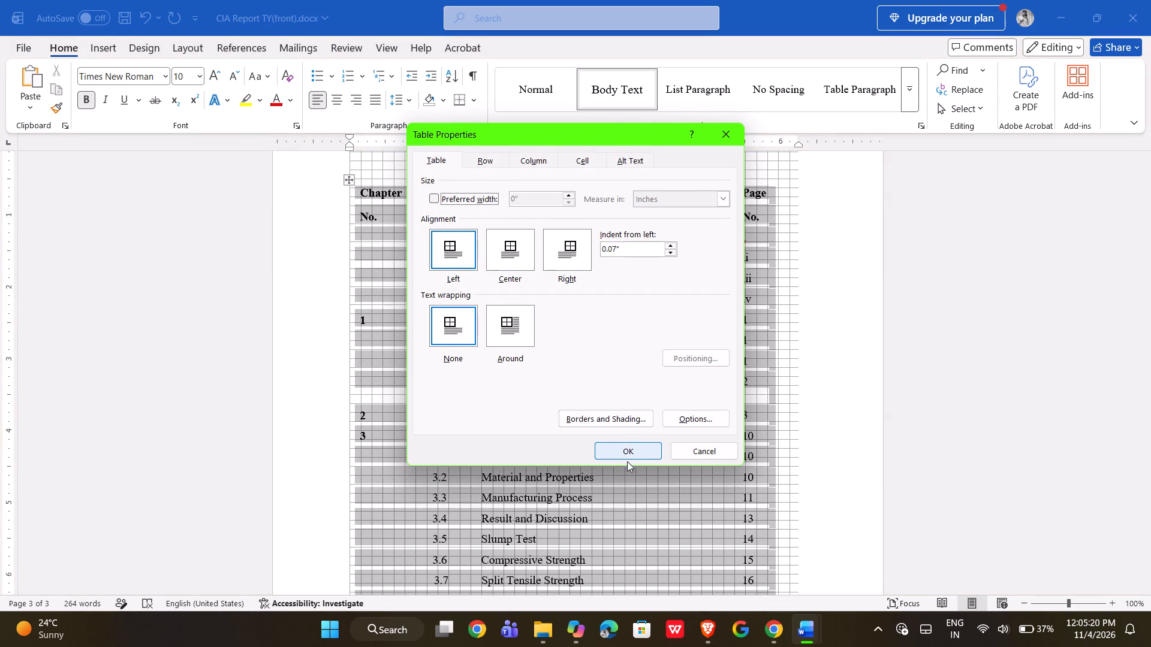
{"action": "left_click", "coordinate": [608, 419]}
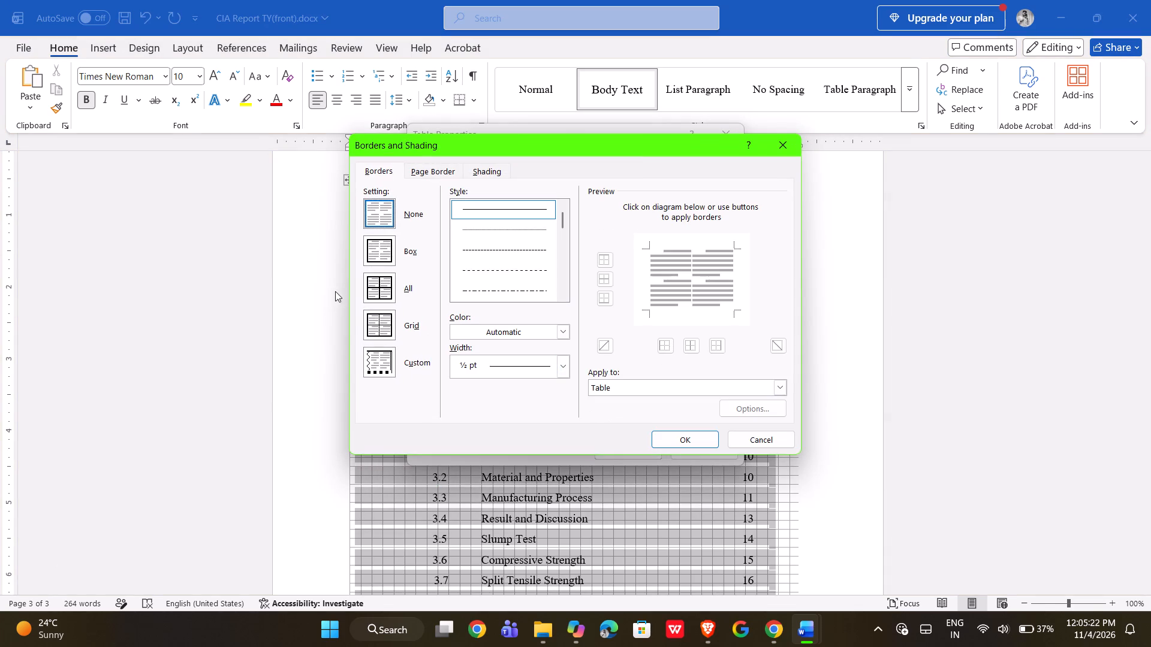
{"action": "left_click", "coordinate": [387, 294]}
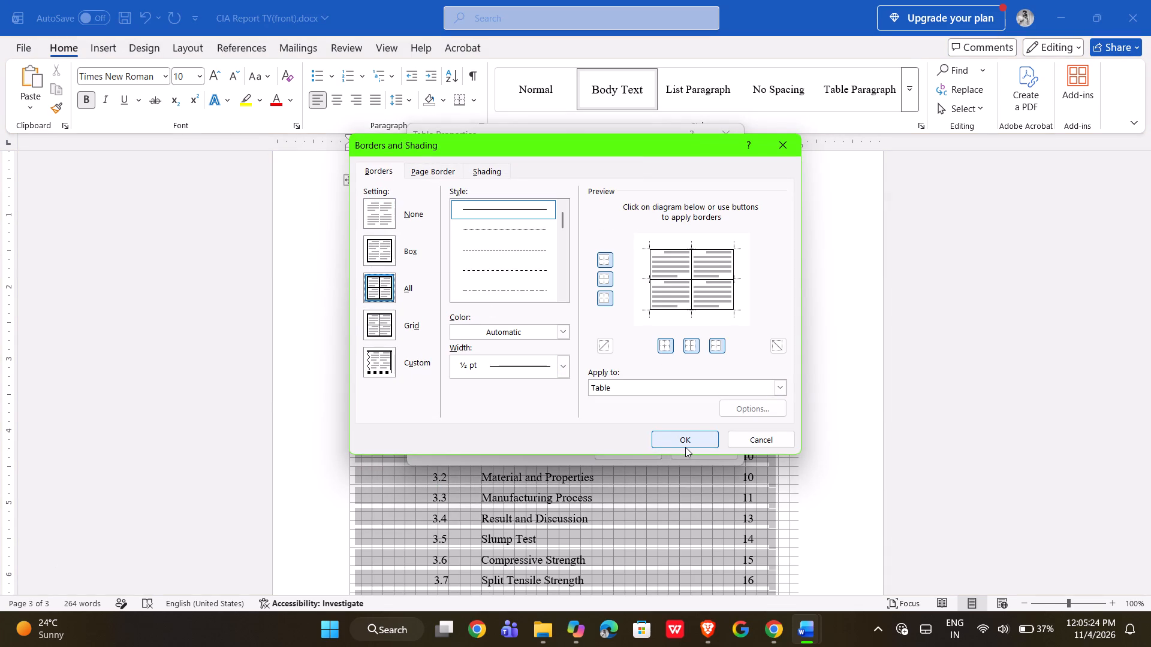
{"action": "left_click", "coordinate": [685, 447]}
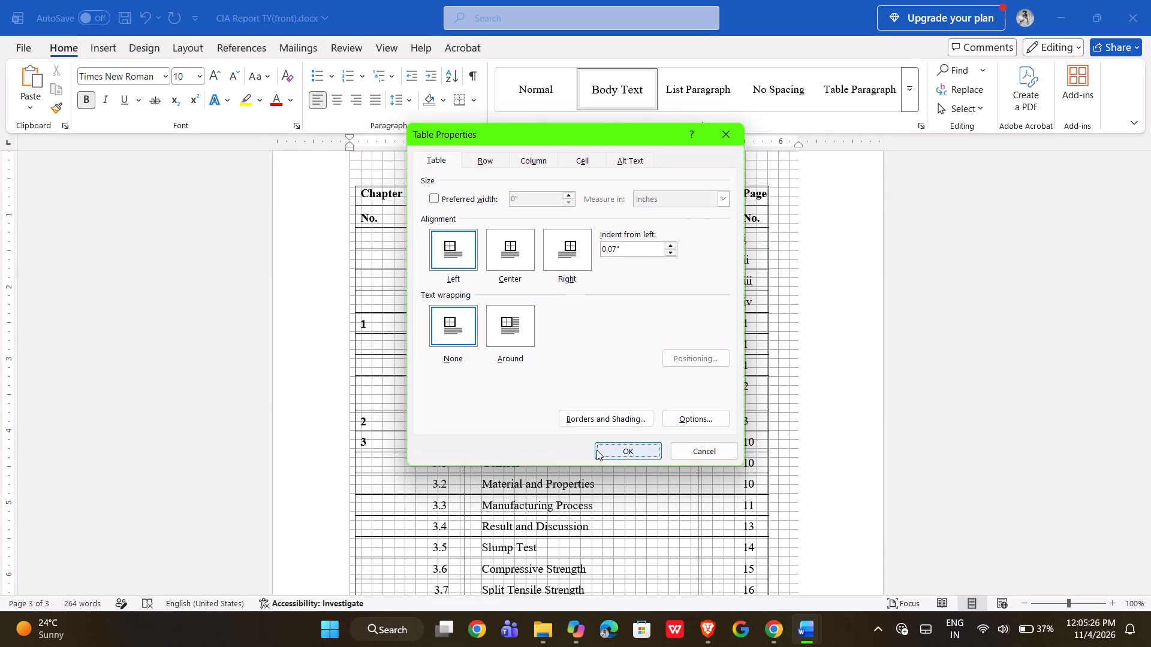
{"action": "left_click", "coordinate": [596, 450]}
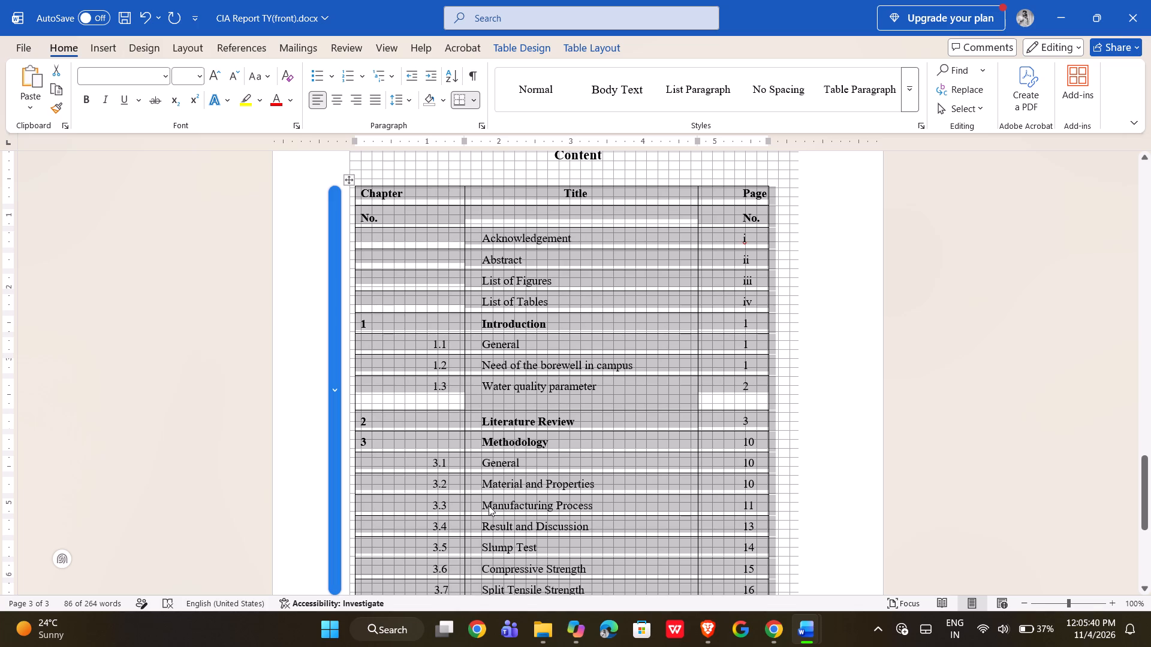
Insert a new row between section 1.3 and chapter 2 in the Content table and number it 1.4.
{"action": "left_click", "coordinate": [613, 401]}
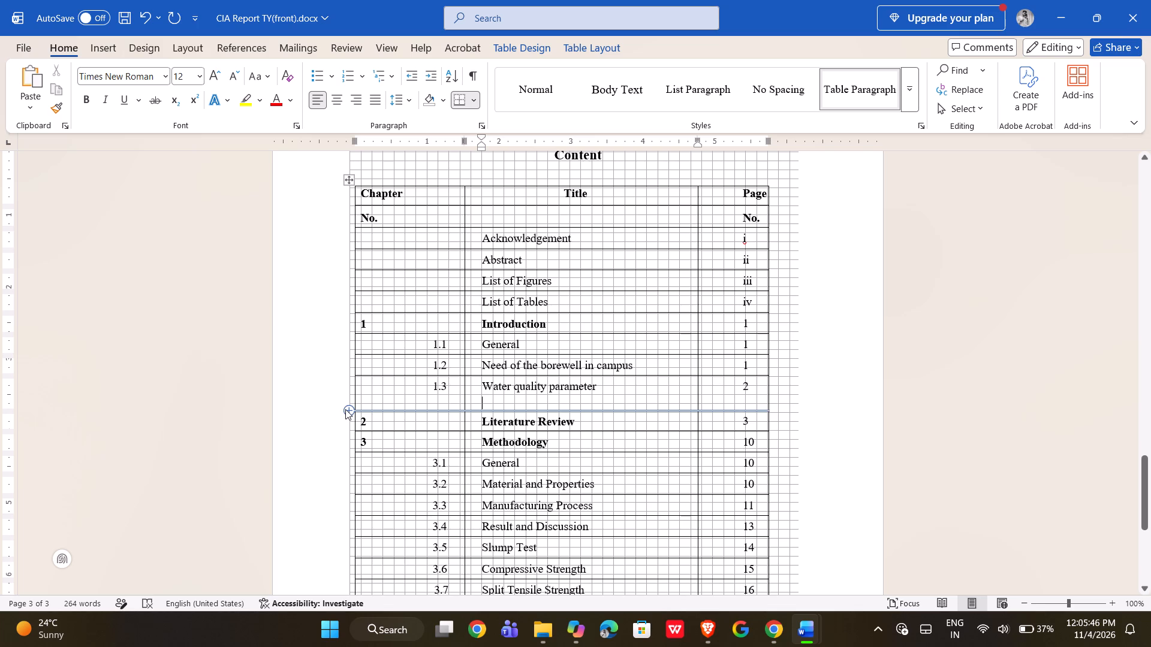
{"action": "left_click", "coordinate": [345, 409]}
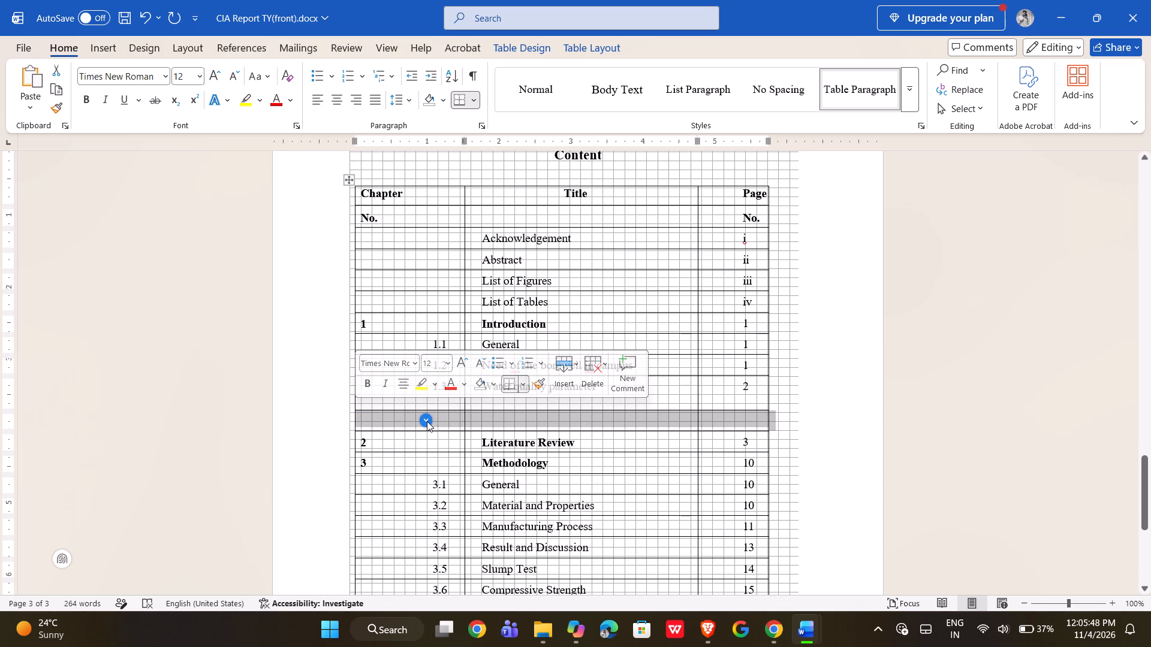
{"action": "left_click", "coordinate": [450, 410]}
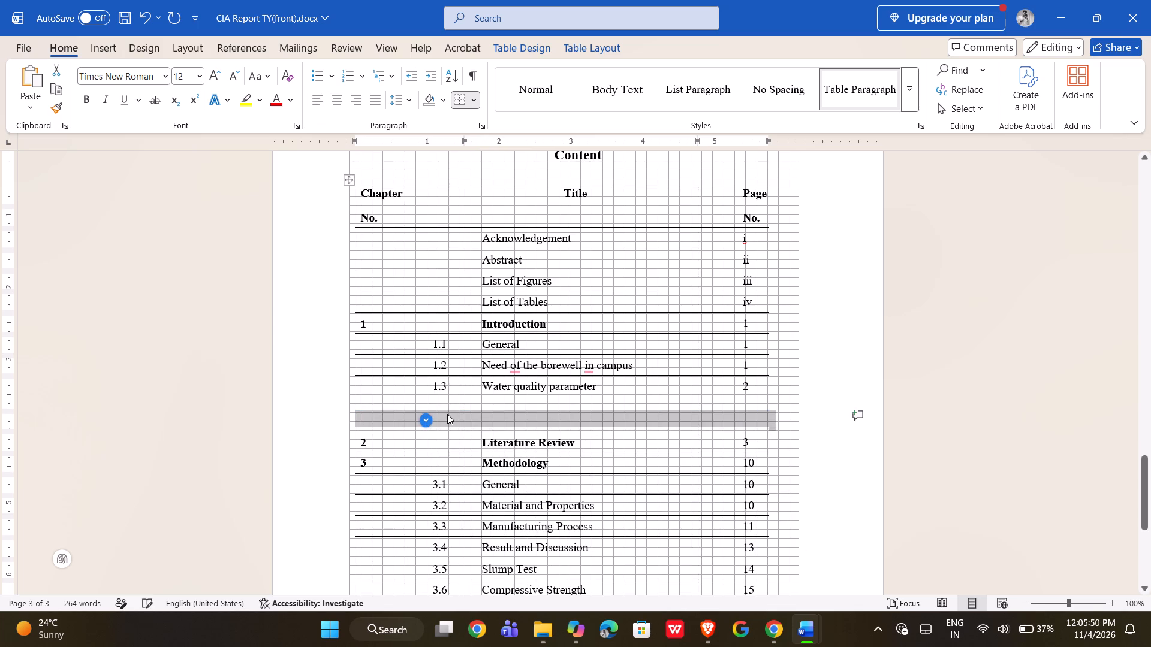
{"action": "left_click", "coordinate": [450, 414]}
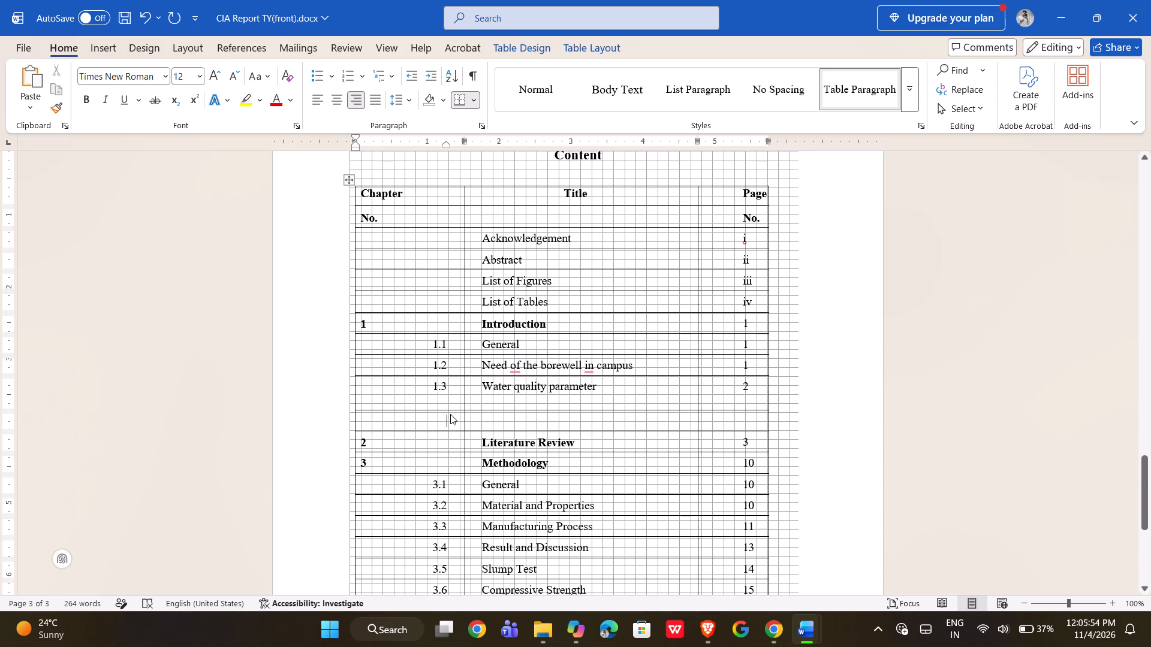
{"action": "key", "text": "1"}
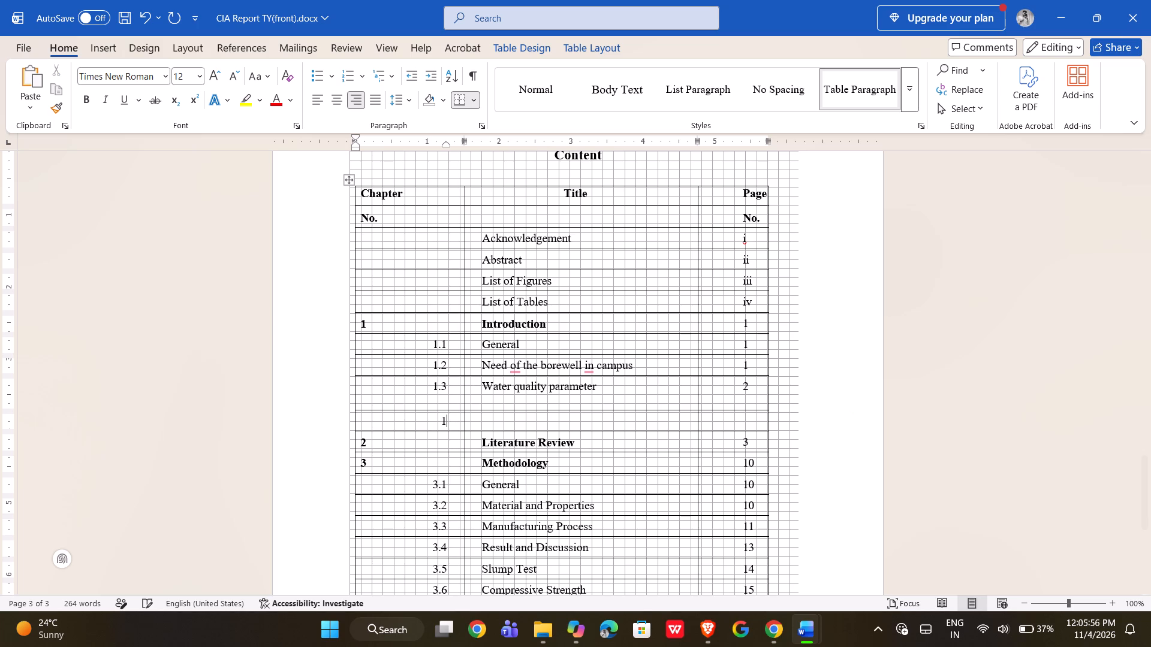
{"action": "type", "text": ".4"}
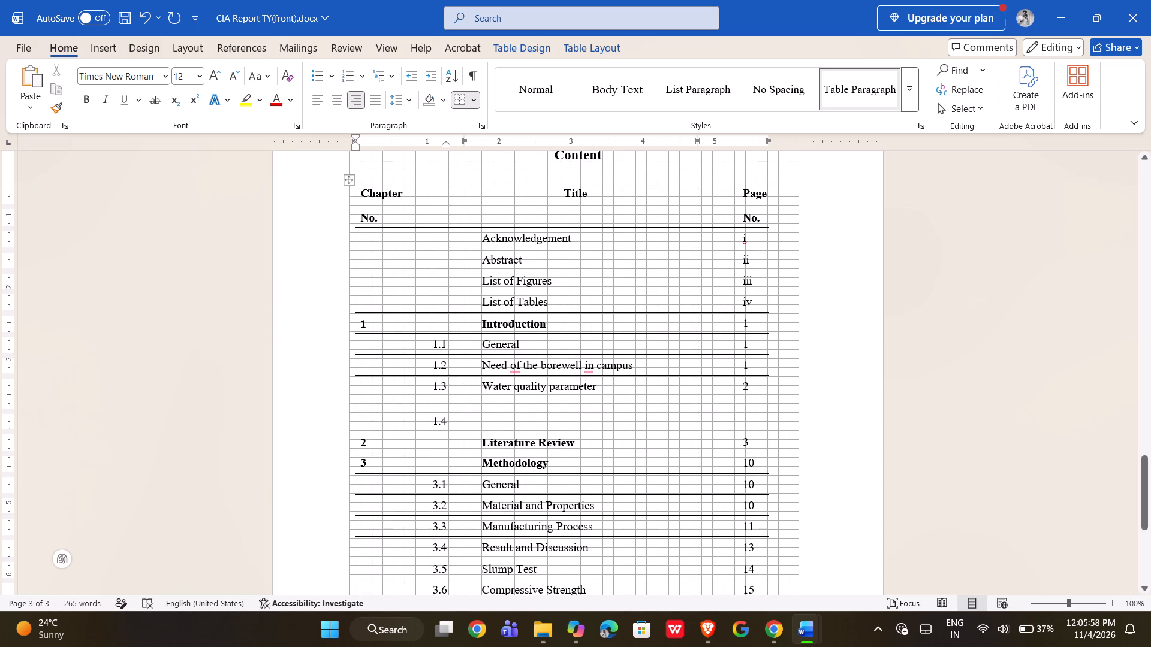
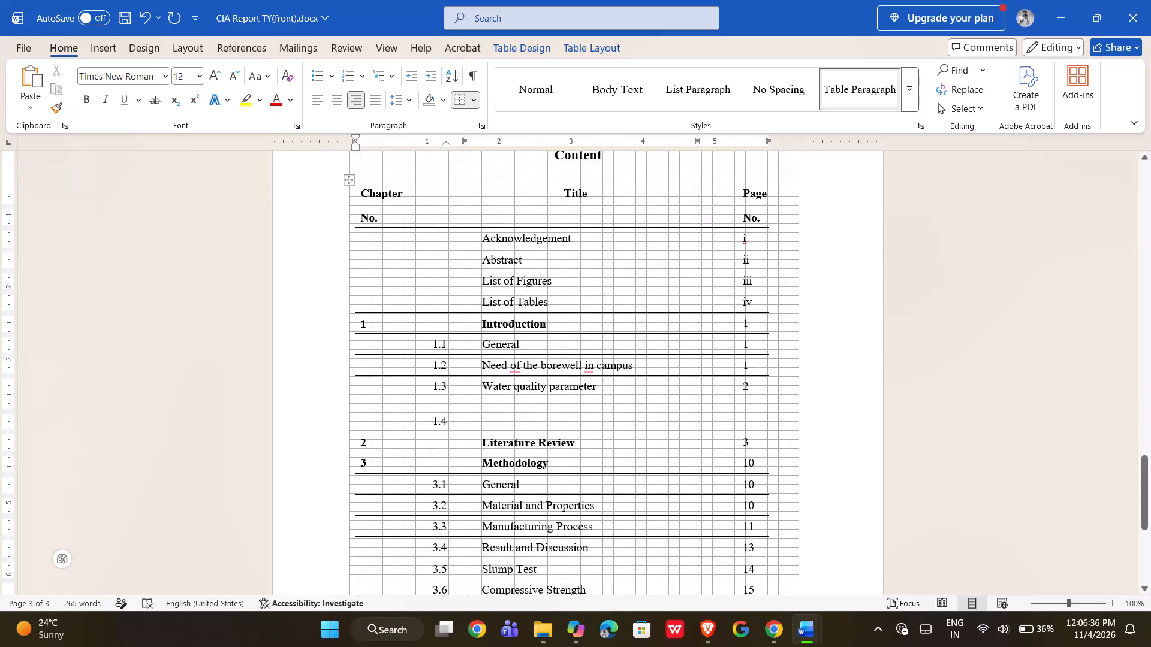
Enter the title "Necessity of water quality" for section 1.4 in the Content table.
{"action": "left_click", "coordinate": [481, 424]}
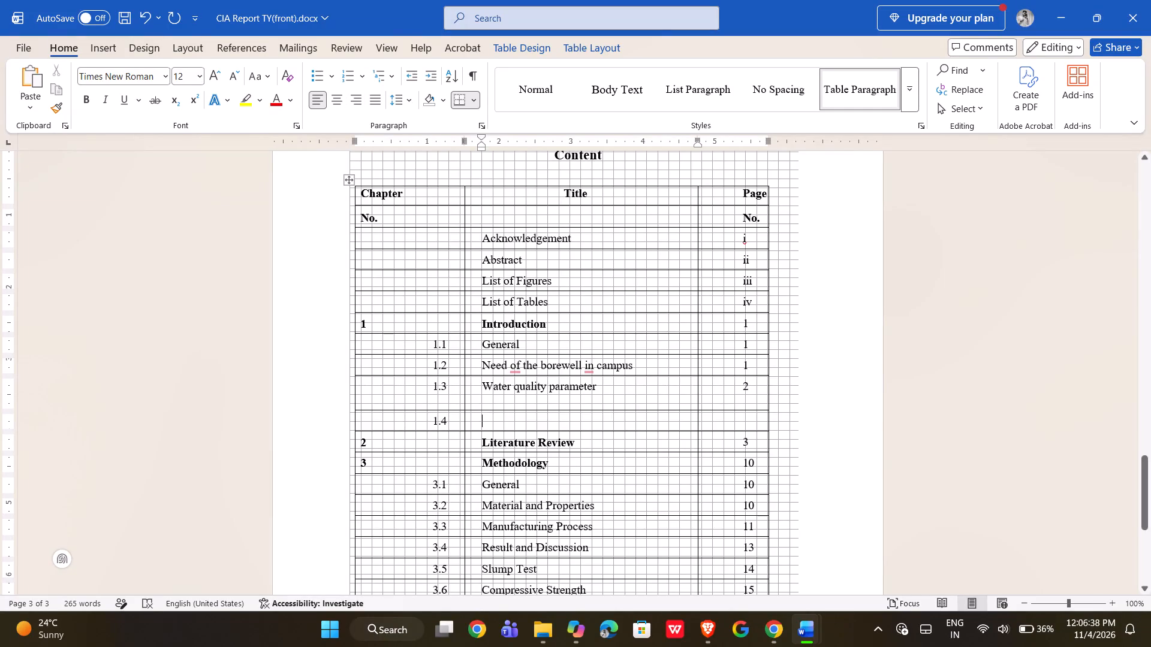
{"action": "key", "text": "n"}
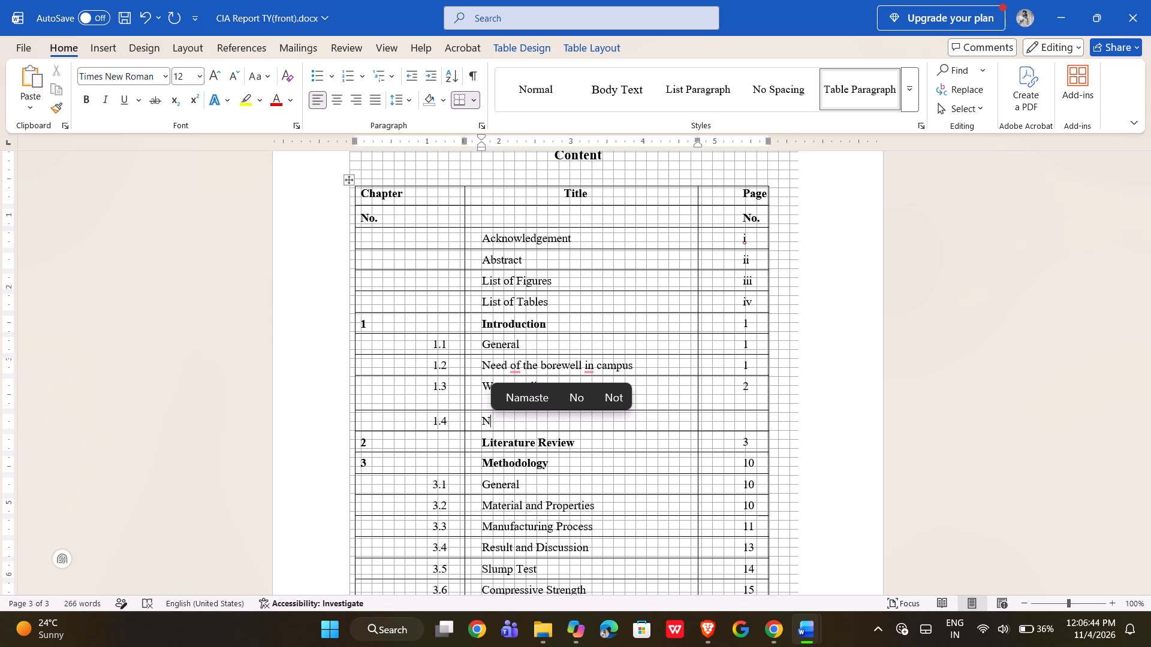
{"action": "type", "text": "ece"}
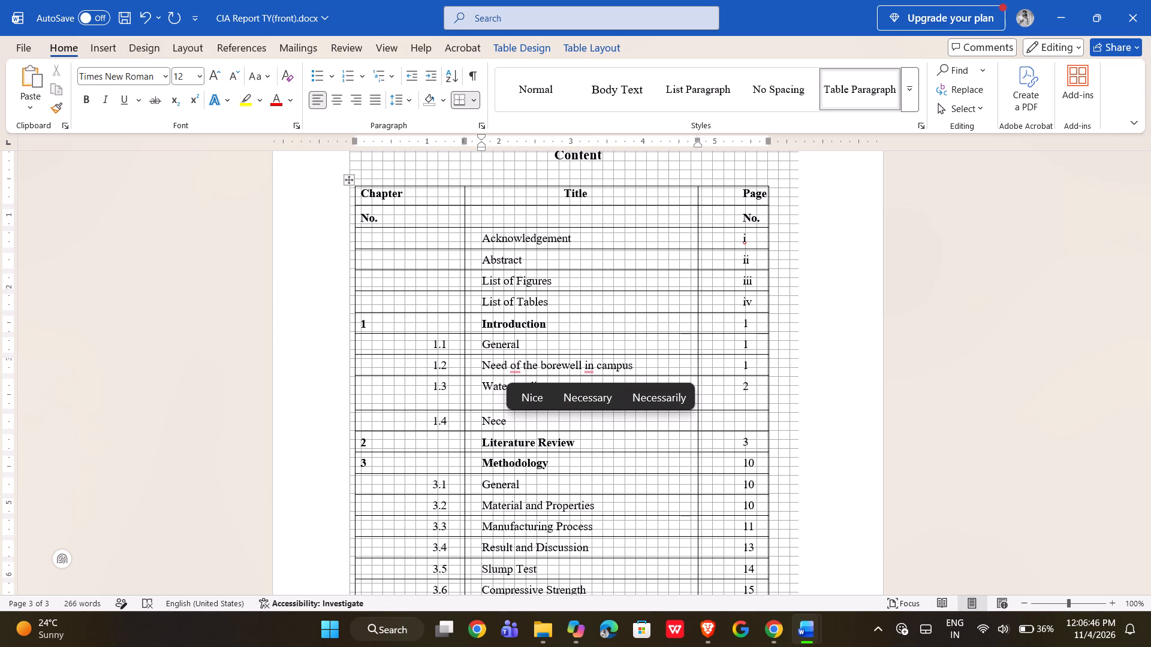
{"action": "type", "text": "ssity"}
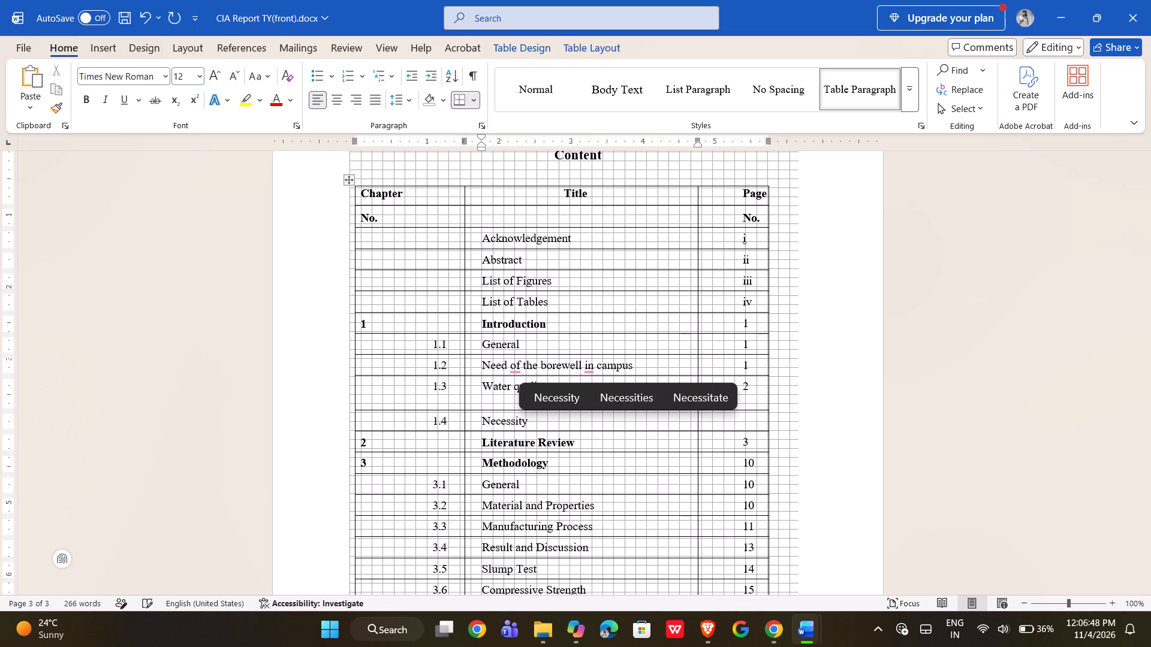
{"action": "key", "text": "space"}
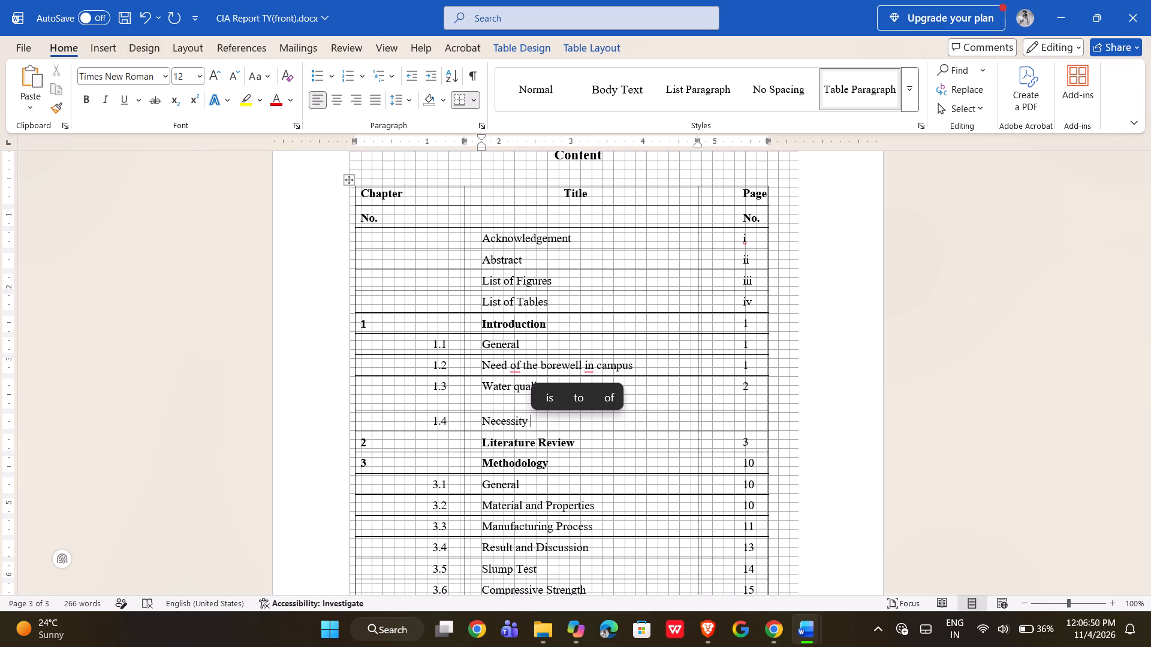
{"action": "type", "text": "of"}
{"action": "key", "text": "space"}
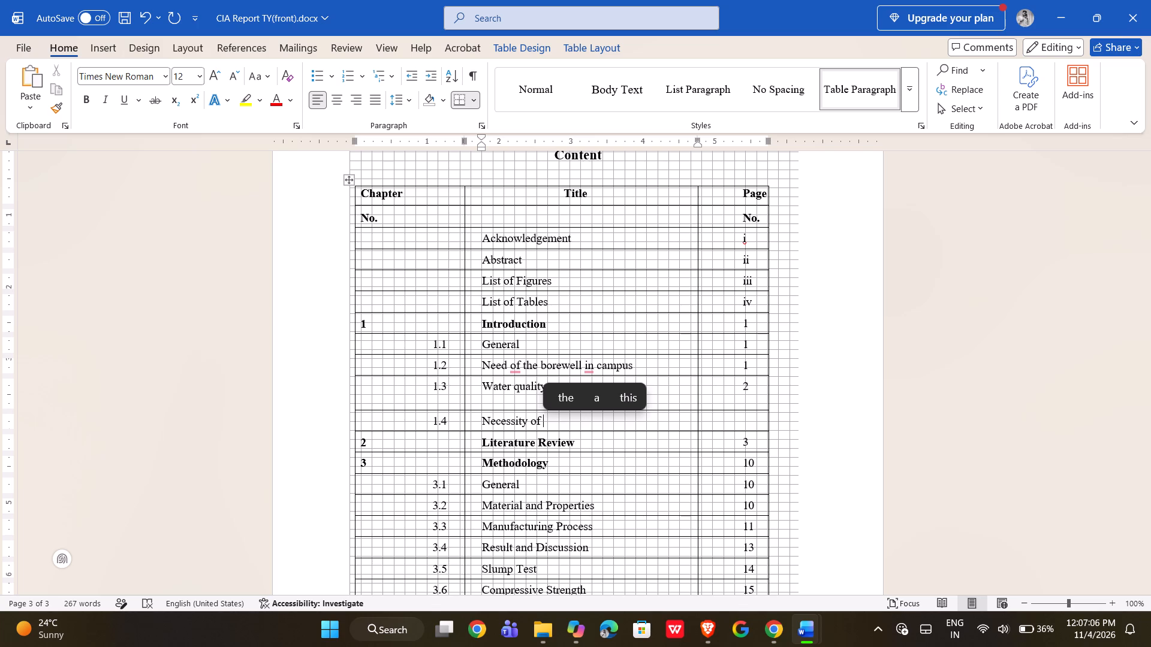
{"action": "type", "text": "od"}
{"action": "key", "text": "BackSpace"}
{"action": "type", "text": "f water"}
{"action": "key", "text": "space"}
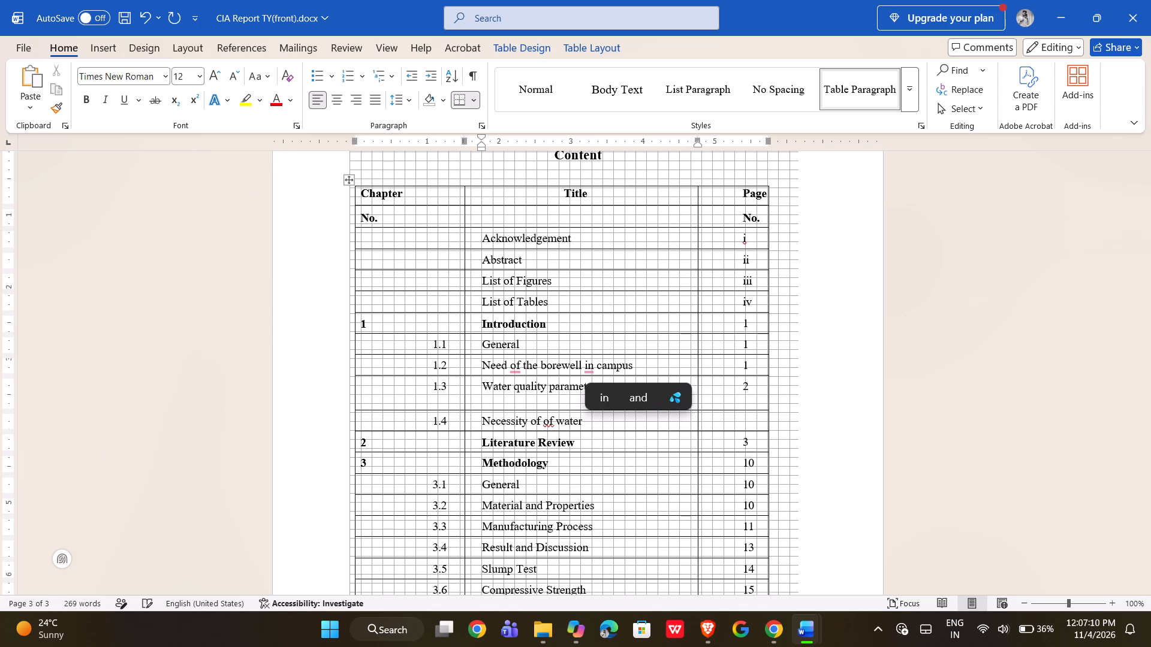
{"action": "key", "text": "Left"}
{"action": "key", "text": "Left"}
{"action": "key", "text": "Left"}
{"action": "key", "text": "Left"}
{"action": "key", "text": "Left"}
{"action": "key", "text": "Left"}
{"action": "key", "text": "Left"}
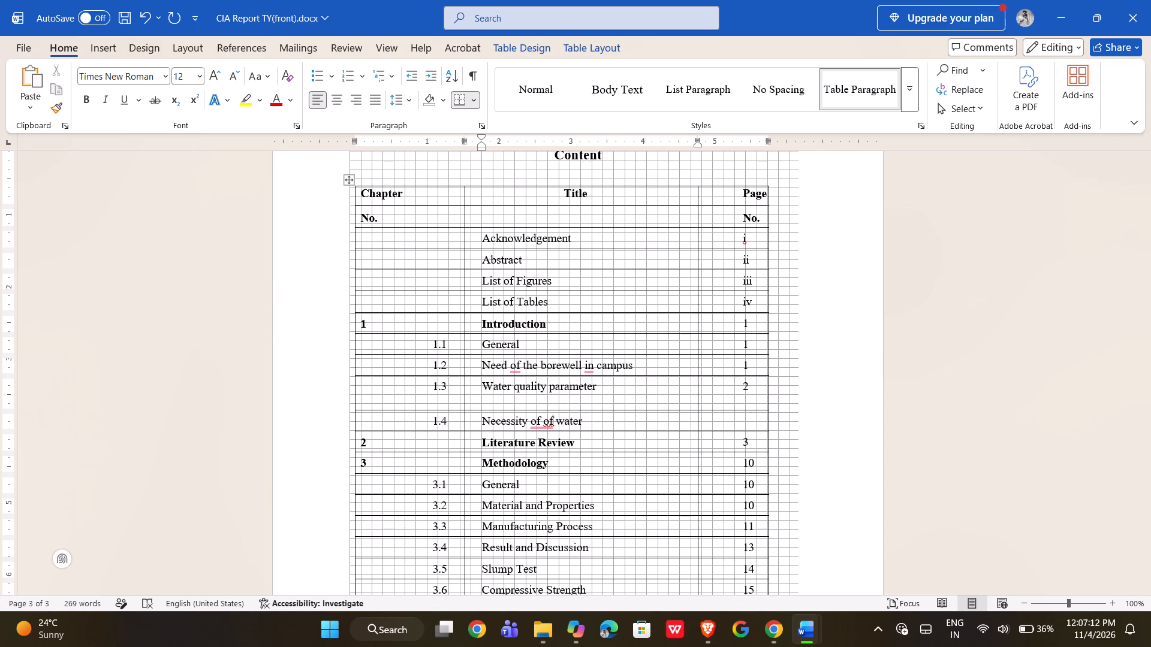
{"action": "key", "text": "BackSpace"}
{"action": "key", "text": "BackSpace"}
{"action": "key", "text": "BackSpace"}
{"action": "key", "text": "Right"}
{"action": "key", "text": "Right"}
{"action": "key", "text": "Right"}
{"action": "key", "text": "Right"}
{"action": "key", "text": "Right"}
{"action": "key", "text": "Right"}
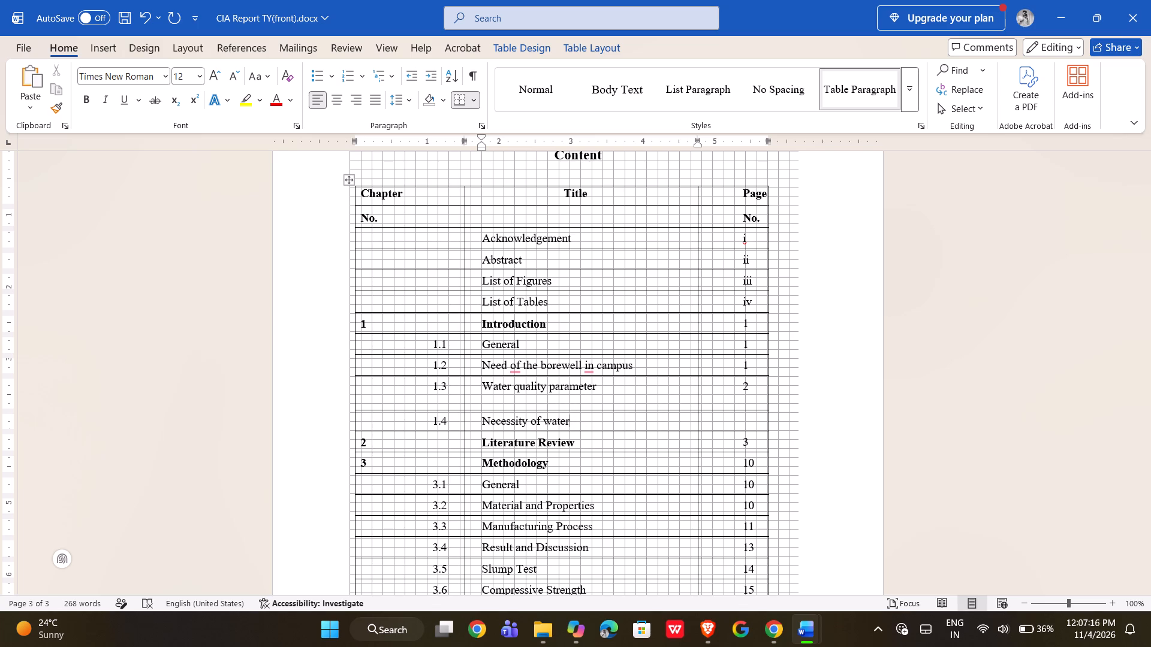
{"action": "key", "text": "space"}
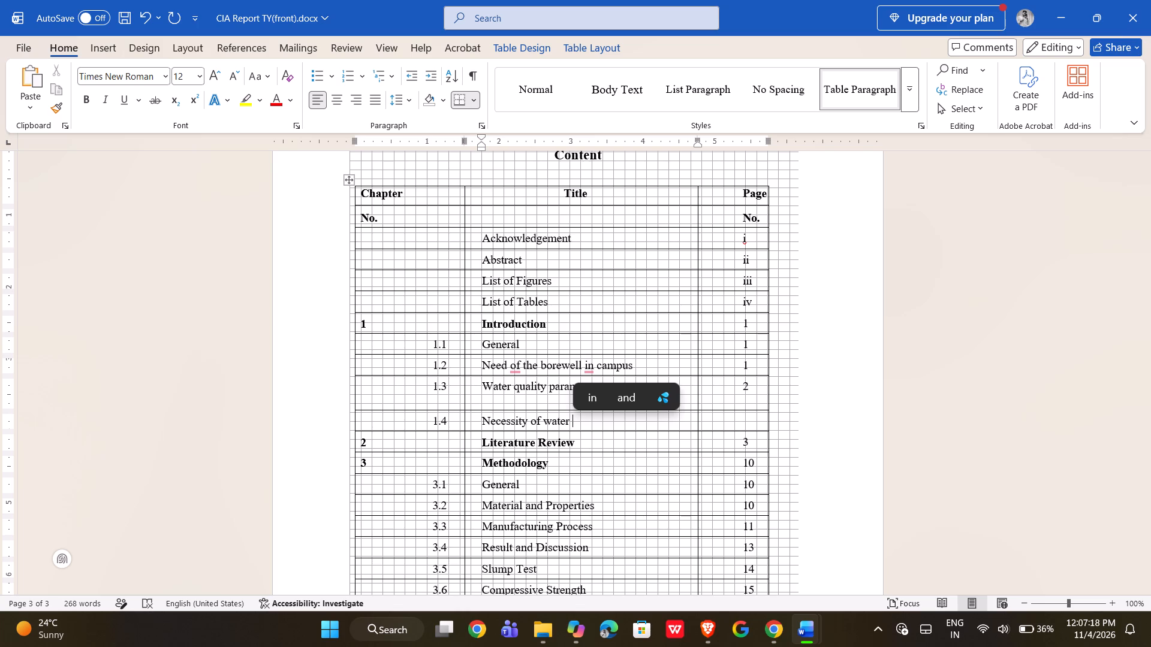
{"action": "type", "text": "quality"}
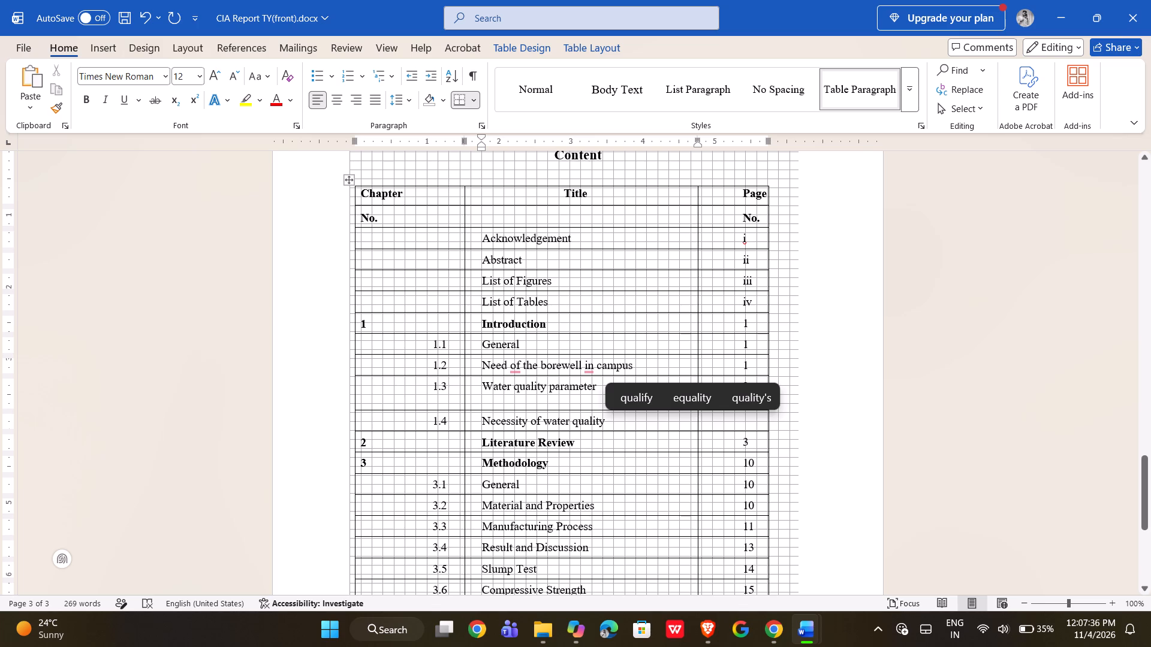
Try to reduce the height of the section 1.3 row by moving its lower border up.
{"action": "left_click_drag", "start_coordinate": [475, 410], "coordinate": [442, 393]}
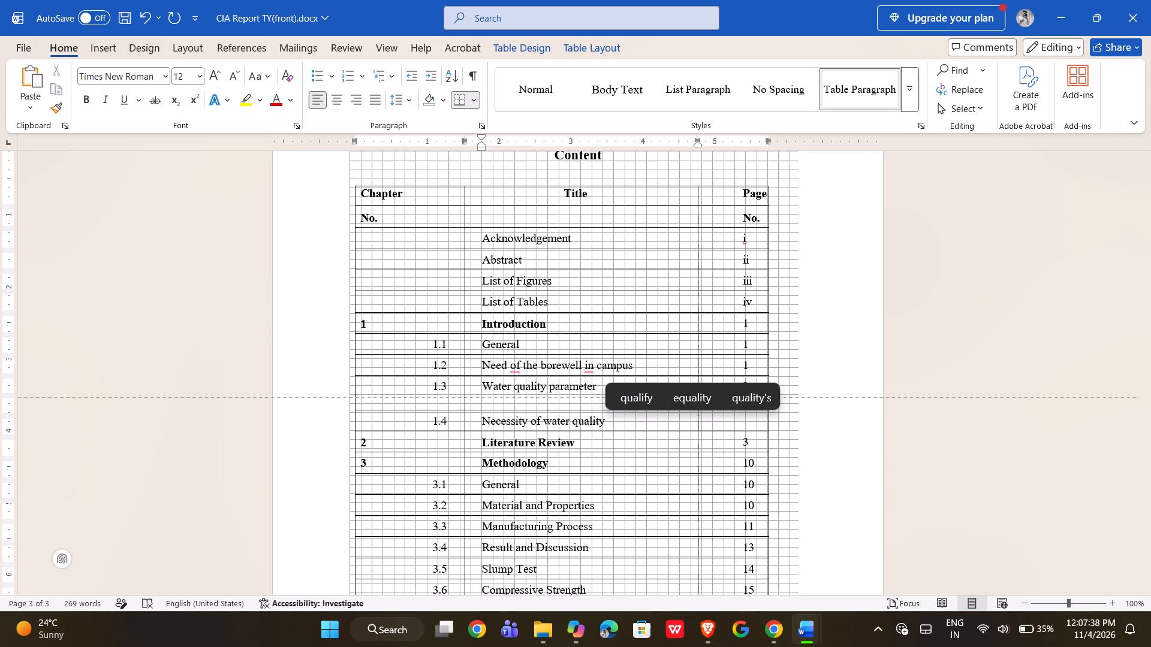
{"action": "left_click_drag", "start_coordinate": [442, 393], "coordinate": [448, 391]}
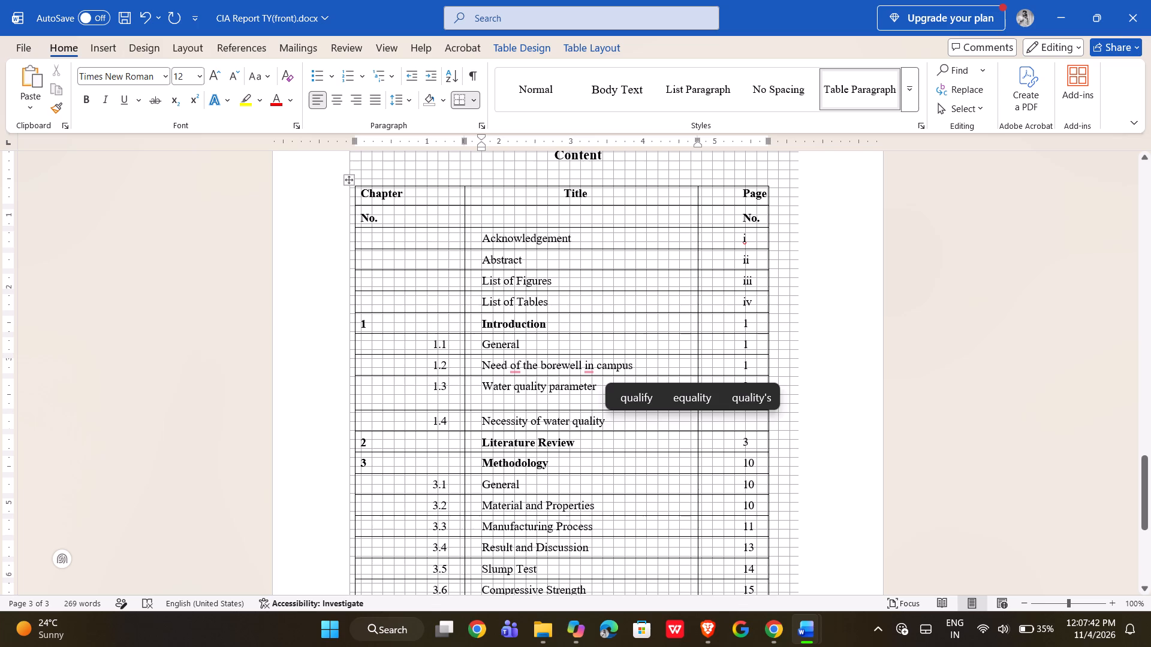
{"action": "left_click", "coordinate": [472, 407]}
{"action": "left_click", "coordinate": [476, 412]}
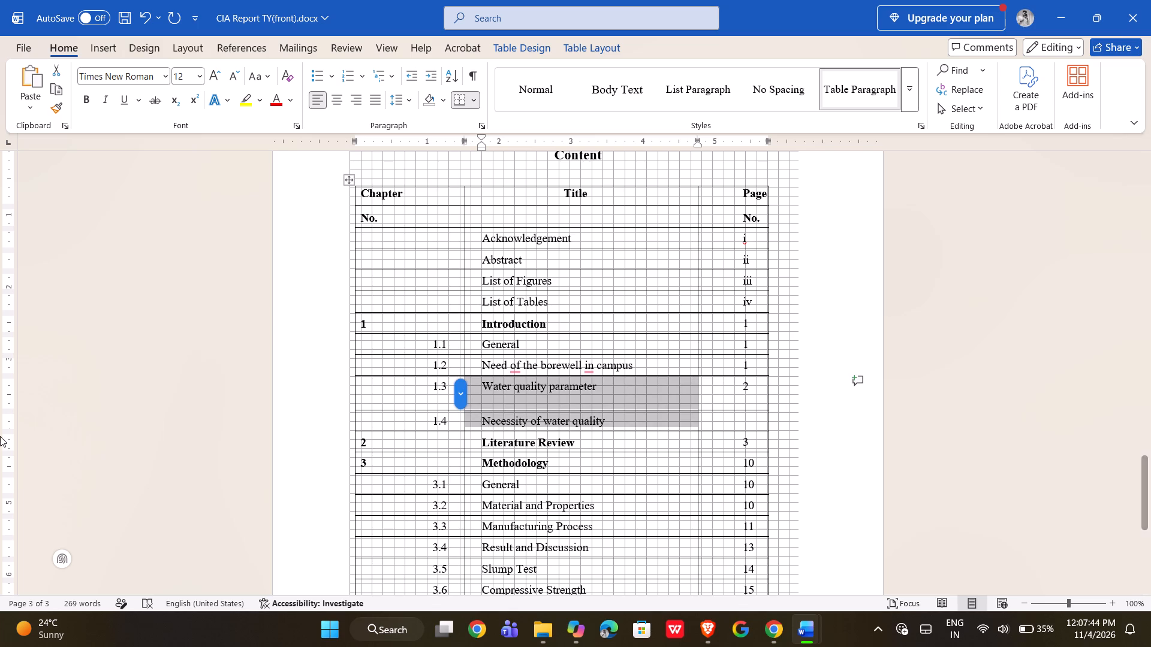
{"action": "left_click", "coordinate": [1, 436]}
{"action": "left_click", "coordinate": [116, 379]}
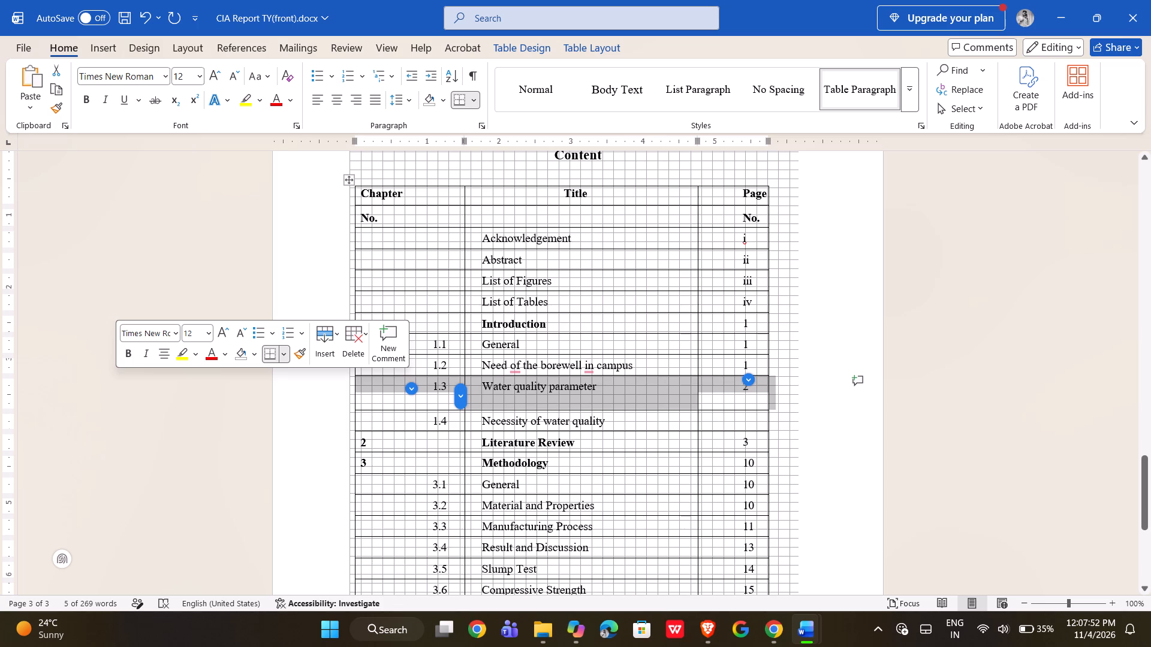
Delete the empty line below "Water quality parameter" in the section 1.3 row.
{"action": "left_click", "coordinate": [549, 394]}
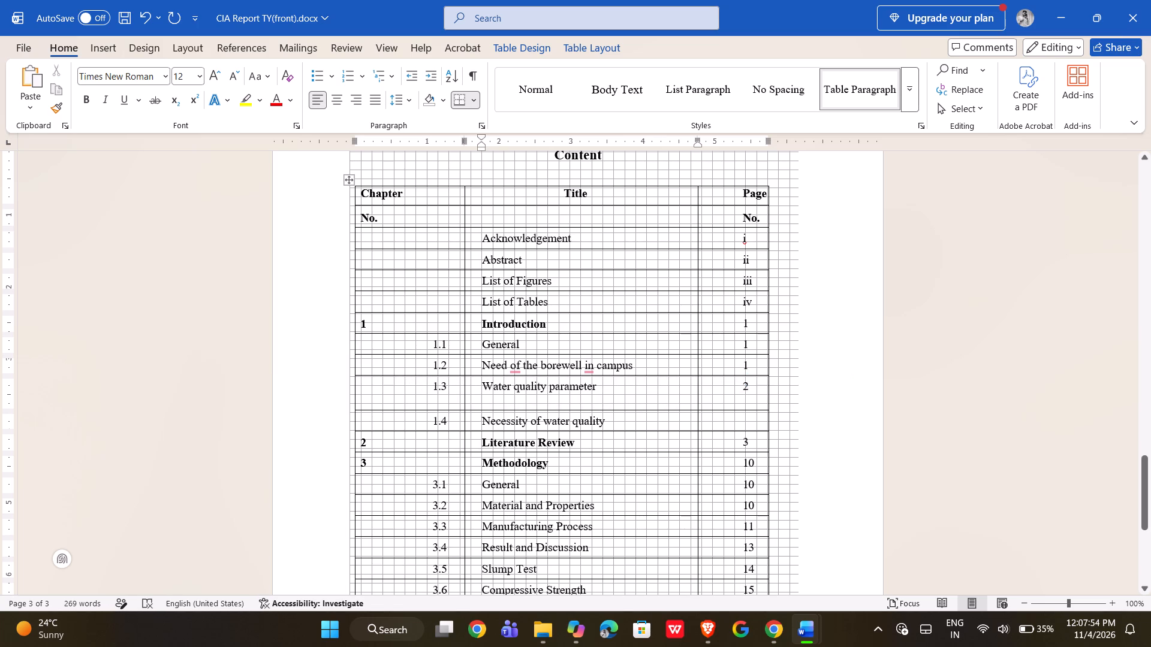
{"action": "key", "text": "BackSpace"}
{"action": "key", "text": "BackSpace"}
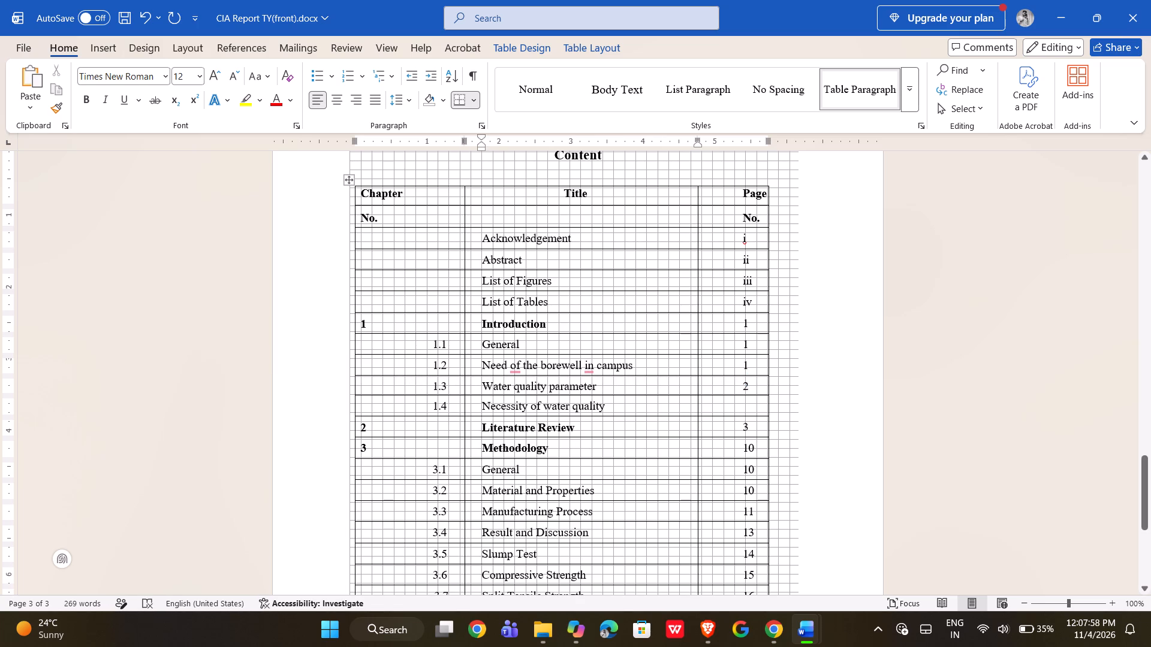
Insert a new row between section 1.4 and chapter 2 in the Content table and number it 1.5.
{"action": "left_click", "coordinate": [352, 414]}
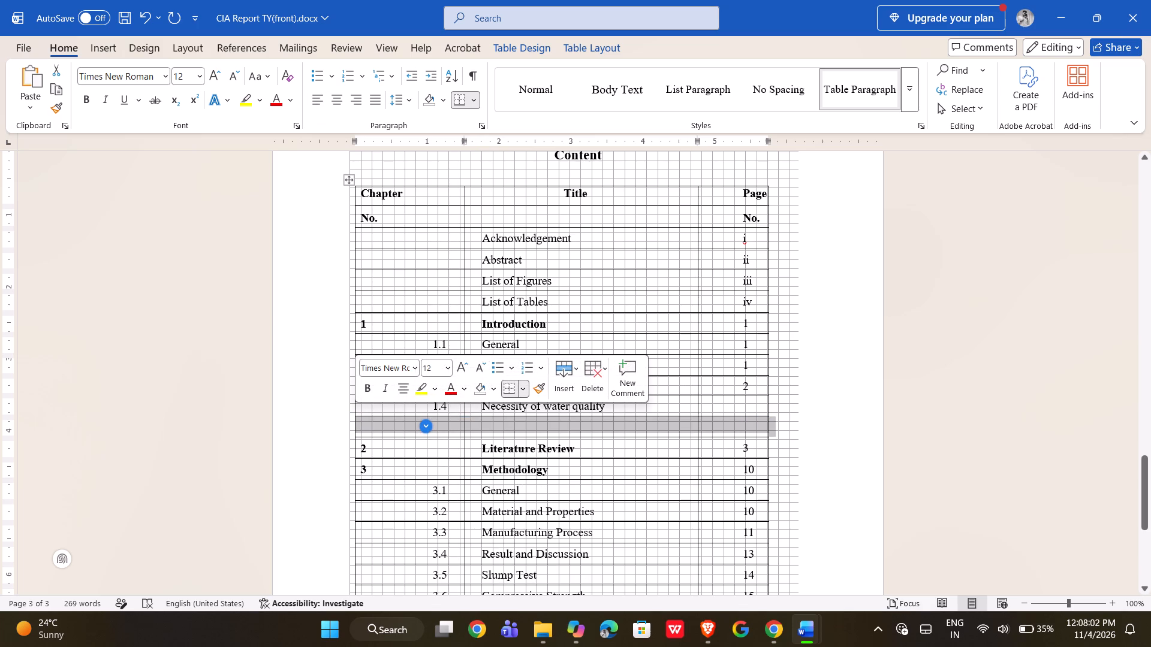
{"action": "left_click", "coordinate": [444, 420]}
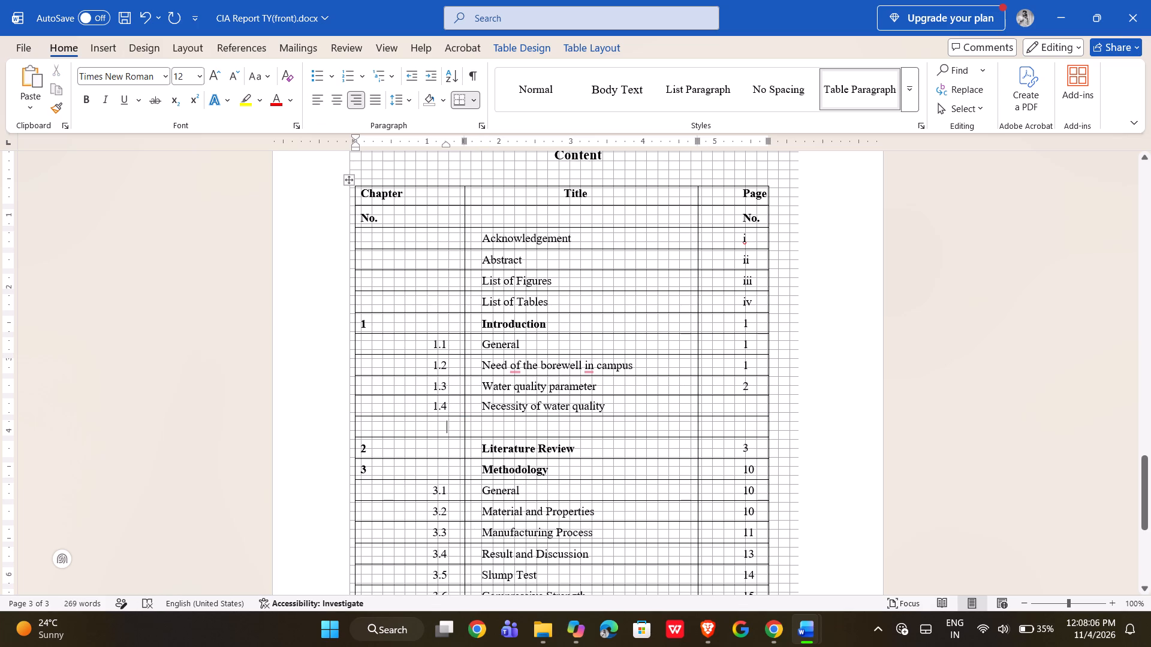
{"action": "left_click", "coordinate": [440, 427]}
{"action": "key", "text": "Left"}
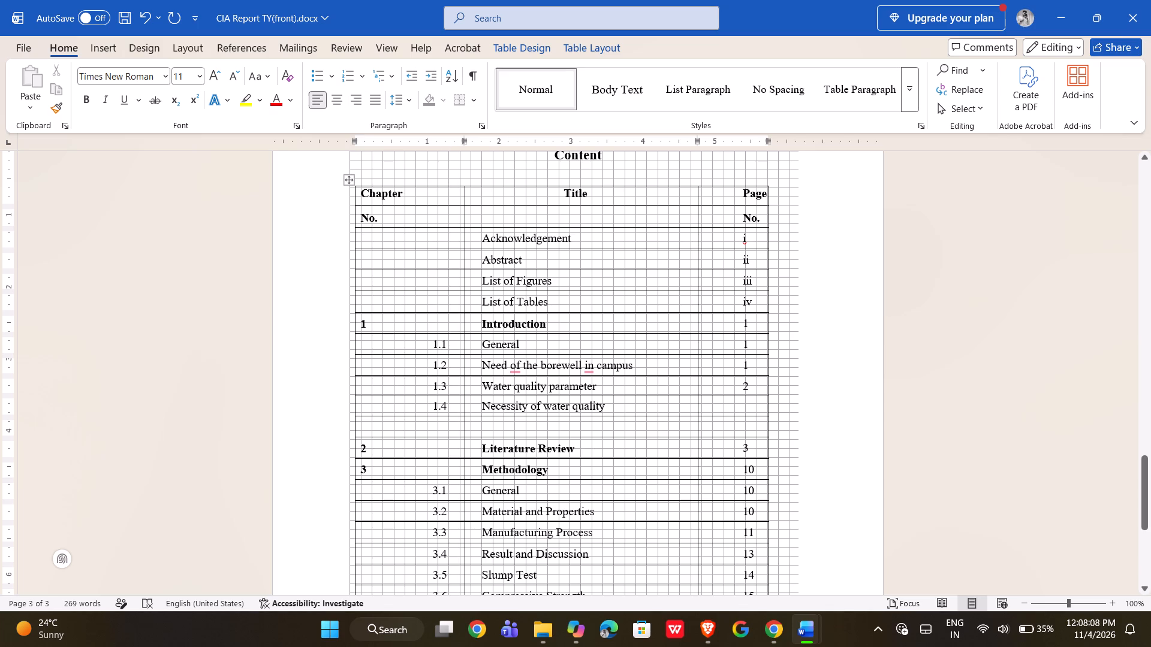
{"action": "type", "text": "1.5"}
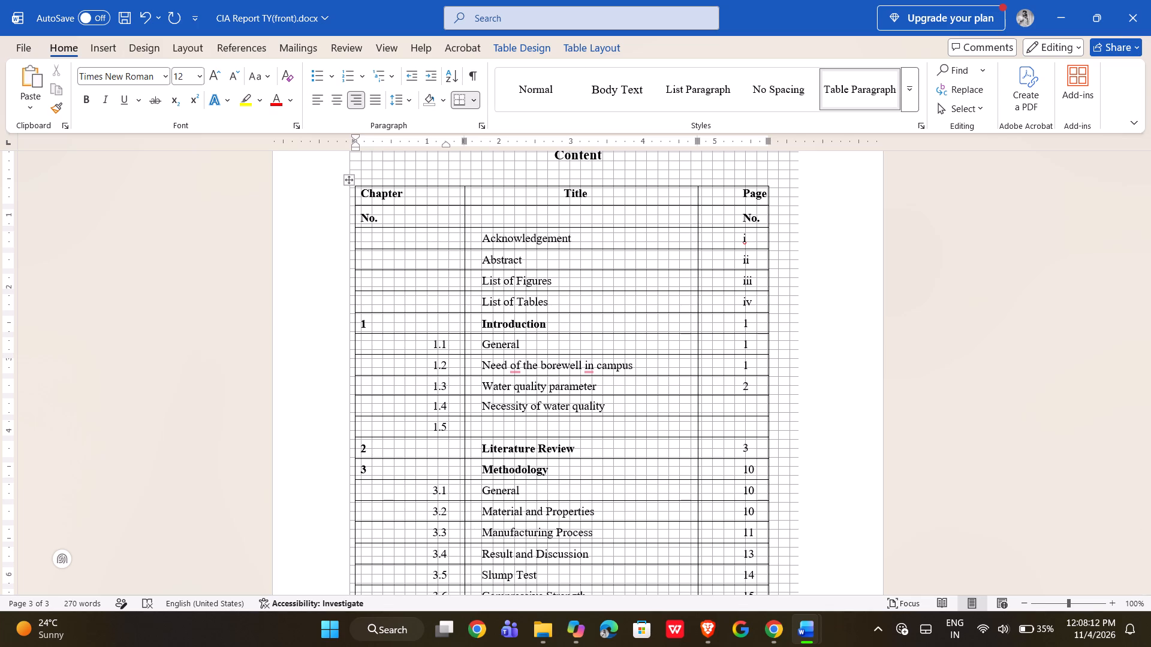
Enter the title "Objective" for section 1.5.
{"action": "left_click", "coordinate": [486, 427]}
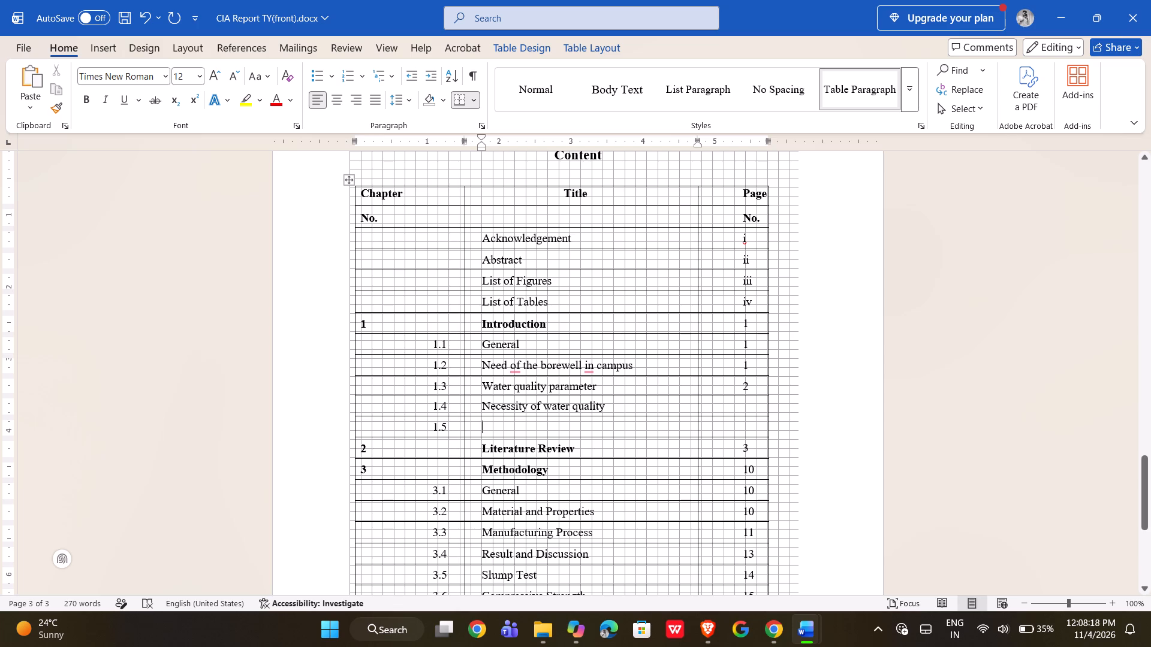
{"action": "type", "text": "be"}
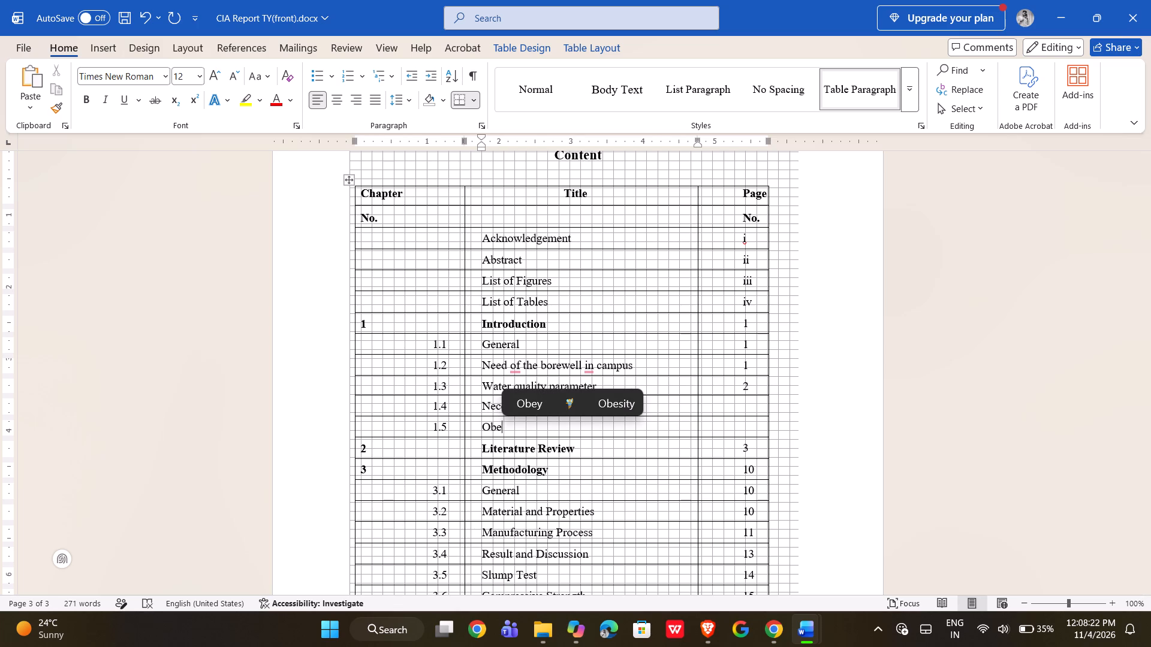
{"action": "key", "text": "BackSpace"}
{"action": "type", "text": "jective"}
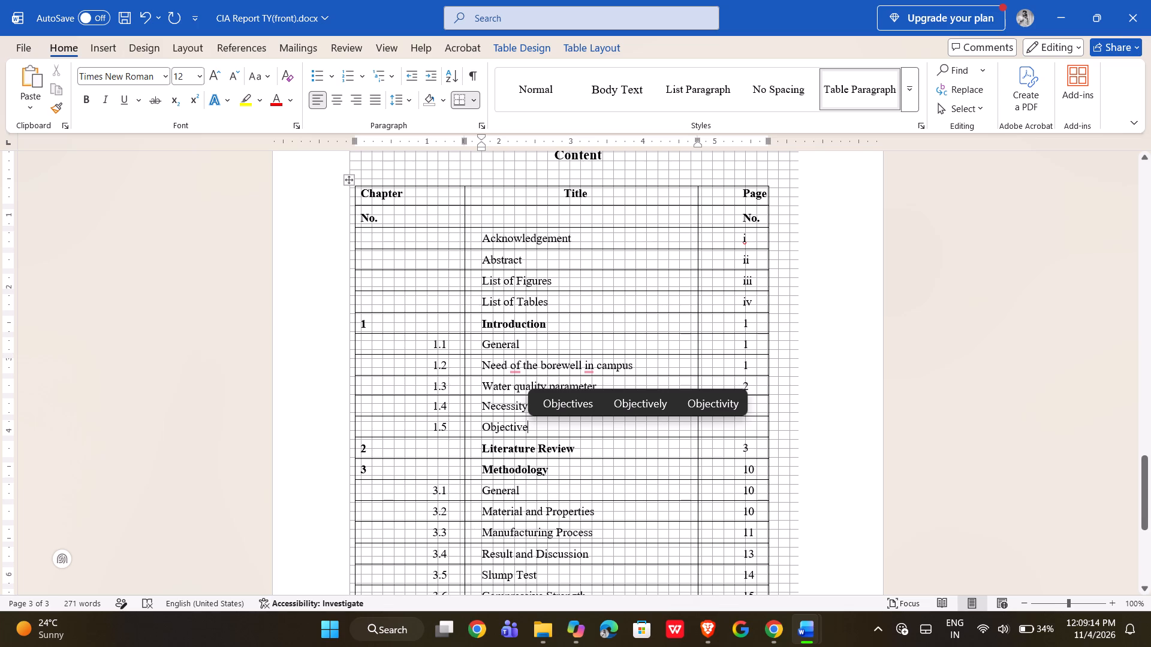
Insert a new row between chapter 2, Literature Review, and chapter 3, Methodology, in the Content table.
{"action": "left_click", "coordinate": [477, 460]}
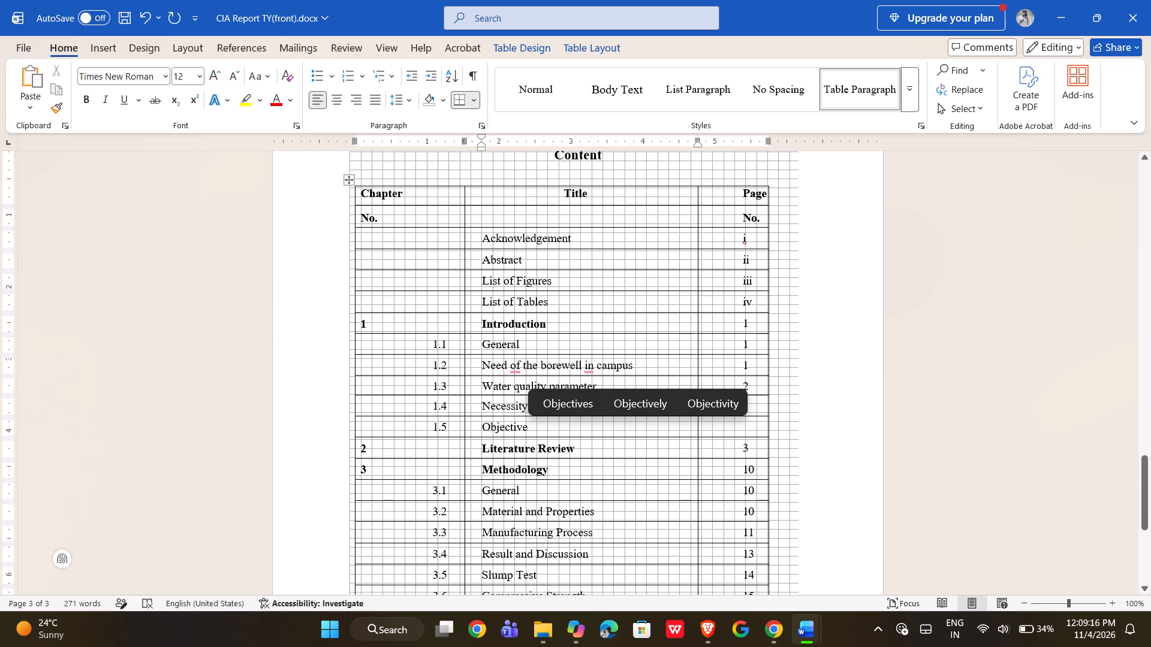
{"action": "left_click", "coordinate": [454, 458]}
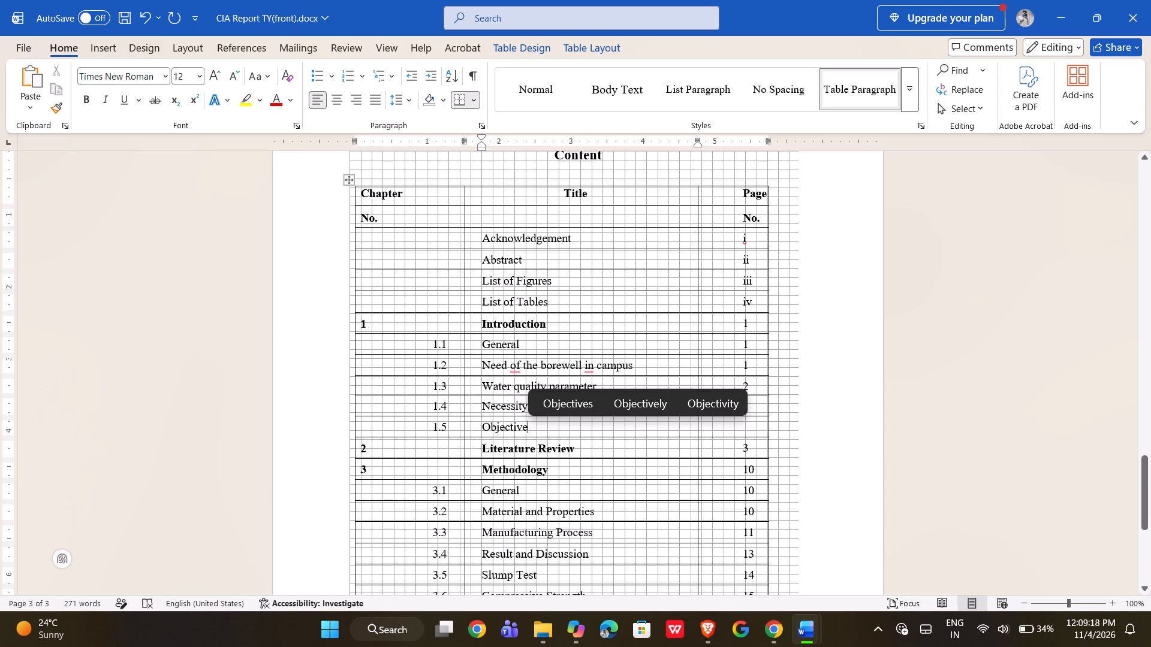
{"action": "left_click", "coordinate": [454, 458]}
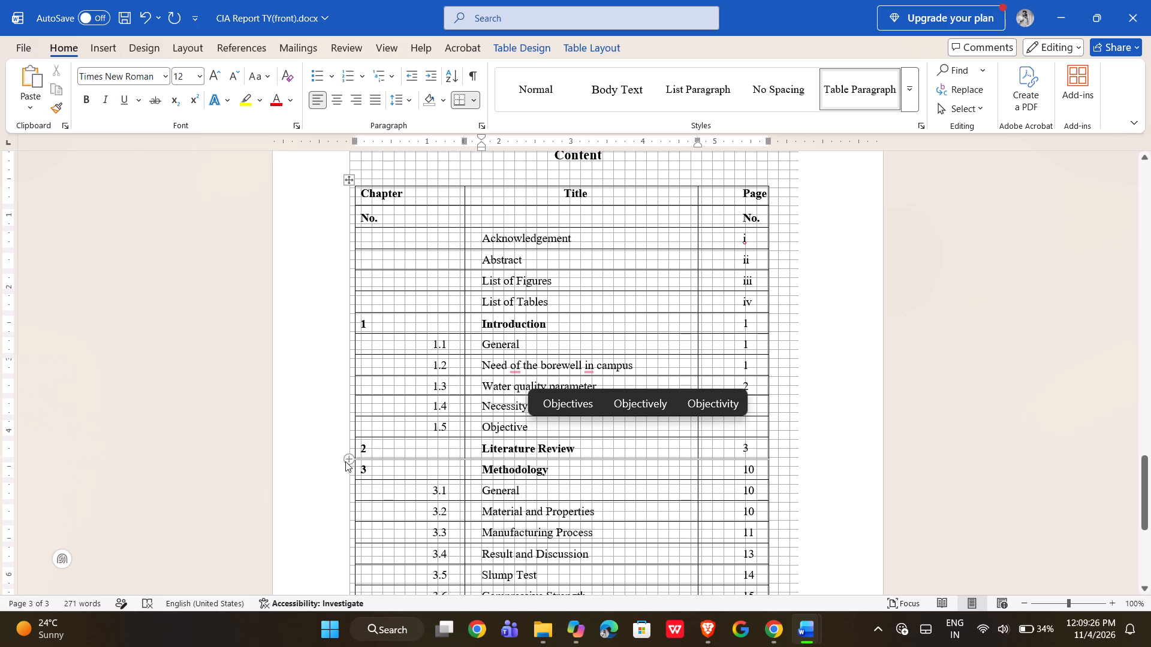
{"action": "left_click", "coordinate": [347, 459]}
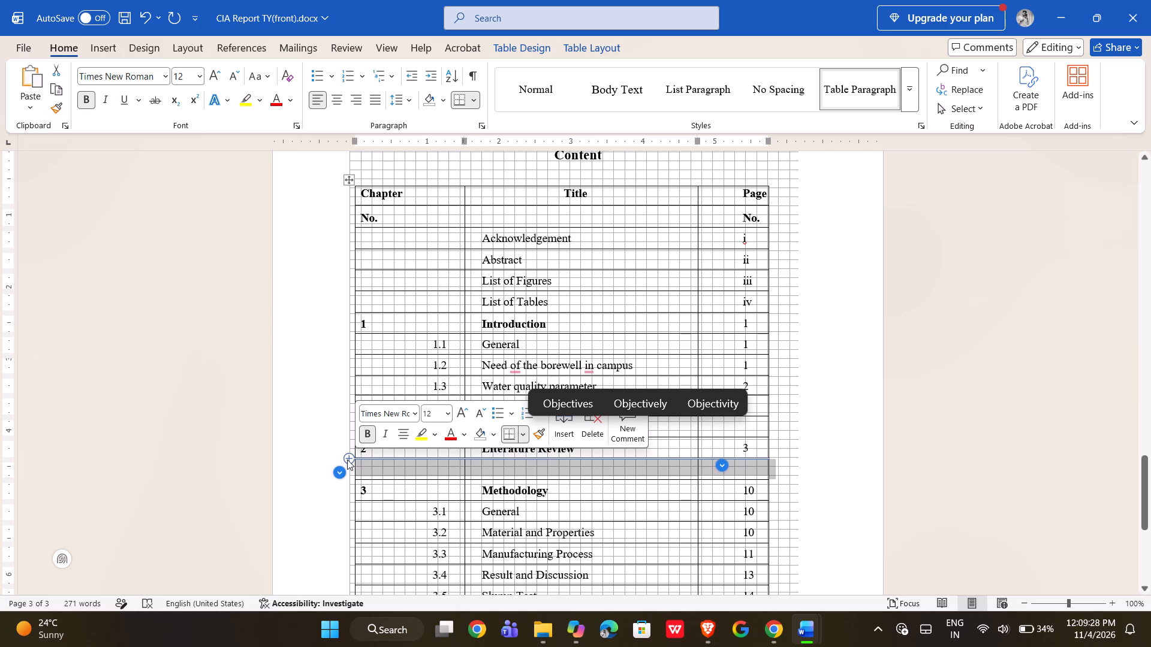
Number the new row below Literature Review 2.1, indented with spaces to line up with the other section numbers.
{"action": "left_click", "coordinate": [444, 466]}
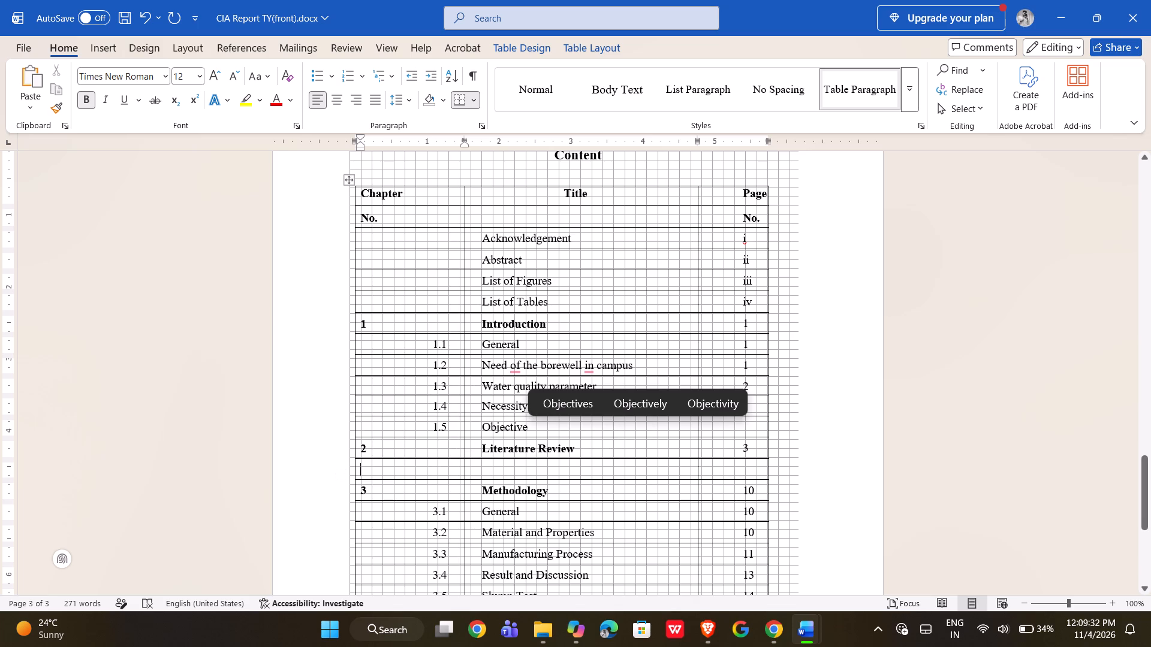
{"action": "key", "text": "space"}
{"action": "key", "text": "space"}
{"action": "key", "text": "space"}
{"action": "key", "text": "space"}
{"action": "key", "text": "space"}
{"action": "key", "text": "space"}
{"action": "key", "text": "space"}
{"action": "key", "text": "space"}
{"action": "key", "text": "space"}
{"action": "key", "text": "space"}
{"action": "key", "text": "space"}
{"action": "key", "text": "space"}
{"action": "key", "text": "space"}
{"action": "key", "text": "space"}
{"action": "key", "text": "space"}
{"action": "key", "text": "space"}
{"action": "key", "text": "space"}
{"action": "key", "text": "space"}
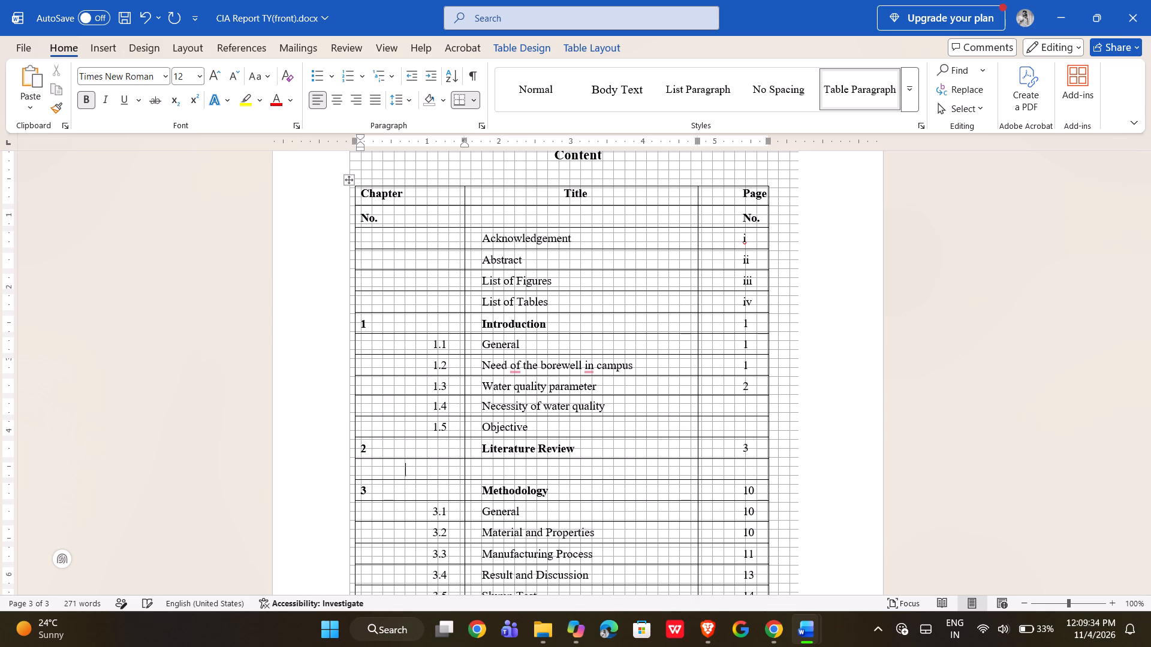
{"action": "key", "text": "space"}
{"action": "key", "text": "space"}
{"action": "key", "text": "space"}
{"action": "key", "text": "space"}
{"action": "key", "text": "space"}
{"action": "key", "text": "space"}
{"action": "key", "text": "space"}
{"action": "key", "text": "BackSpace"}
{"action": "key", "text": "BackSpace"}
{"action": "type", "text": "2.1"}
{"action": "key", "text": "Left"}
{"action": "key", "text": "Left"}
{"action": "key", "text": "Left"}
{"action": "key", "text": "BackSpace"}
{"action": "key", "text": "BackSpace"}
{"action": "key", "text": "BackSpace"}
{"action": "key", "text": "BackSpace"}
{"action": "key", "text": "BackSpace"}
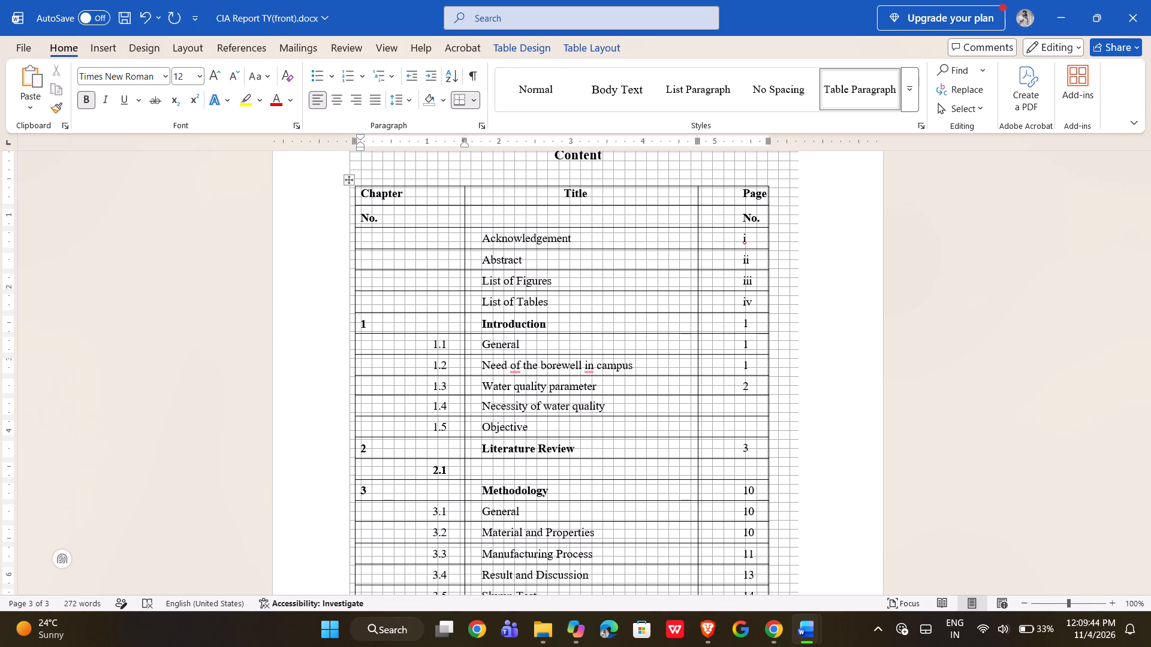
Remove the bold formatting from the section number 2.1.
{"action": "left_click", "coordinate": [433, 475]}
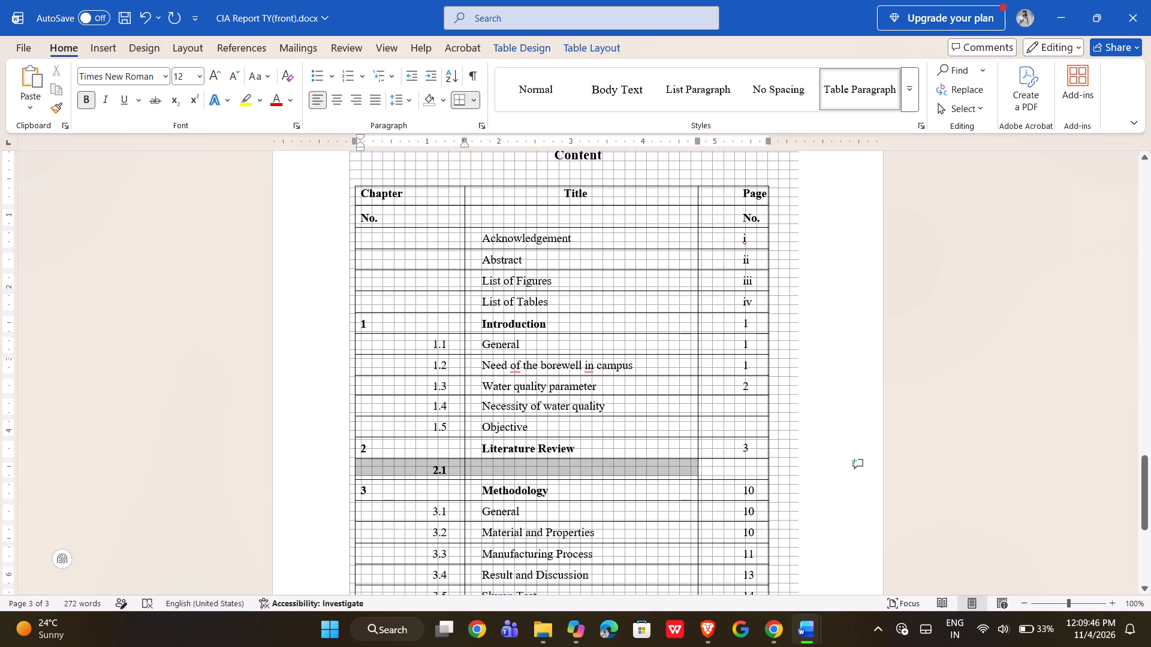
{"action": "key", "text": "ctrl+b"}
{"action": "left_click", "coordinate": [435, 481]}
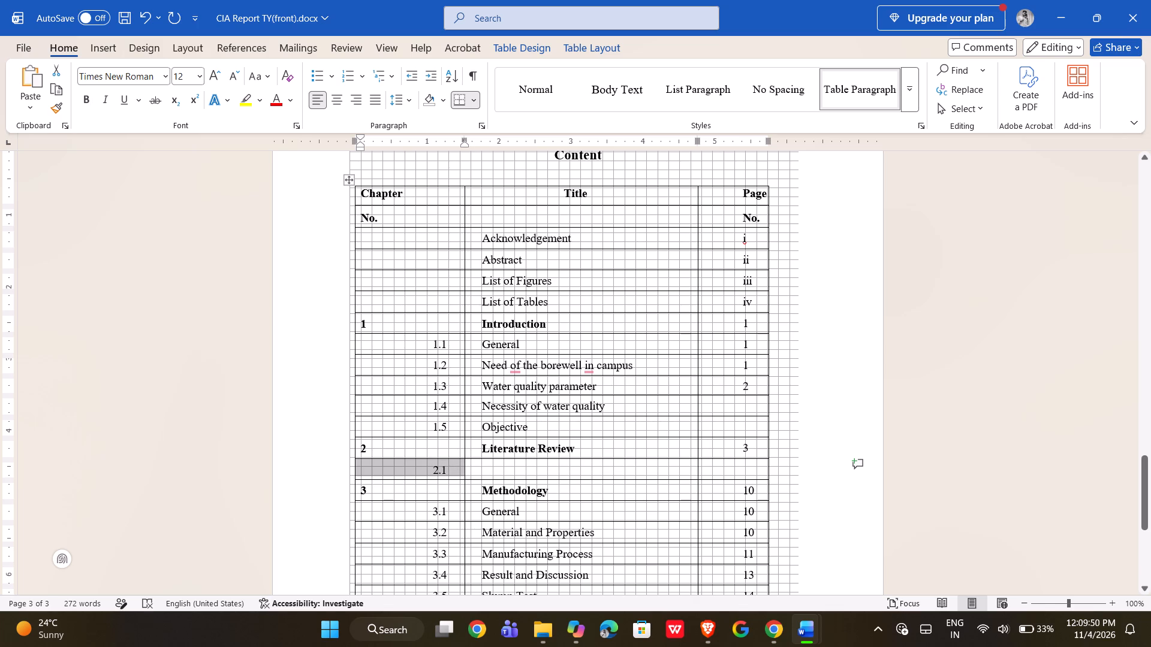
{"action": "left_click", "coordinate": [459, 468]}
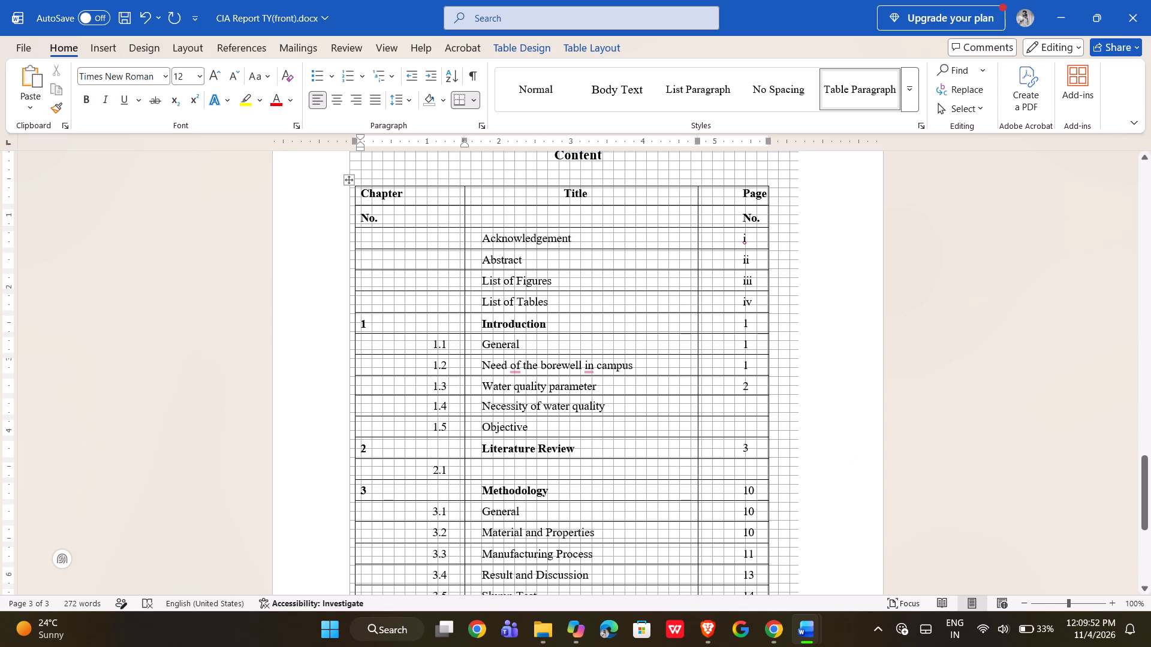
Enter the title "General" for section 2.1 and make it non-bold.
{"action": "left_click", "coordinate": [486, 471]}
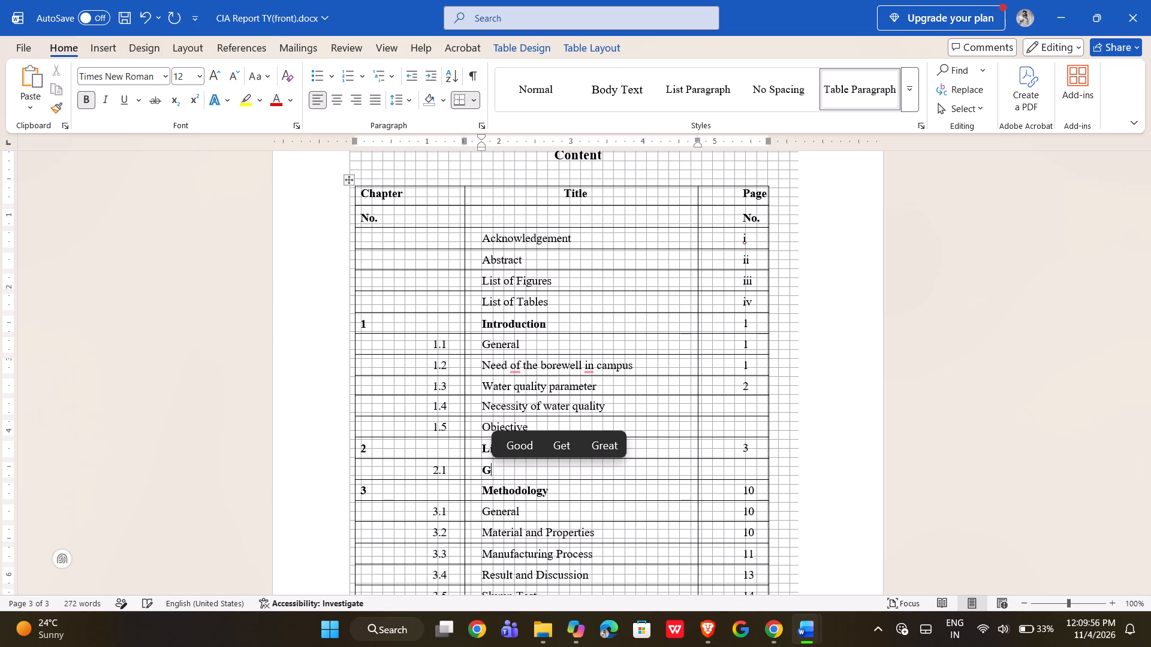
{"action": "key", "text": "e"}
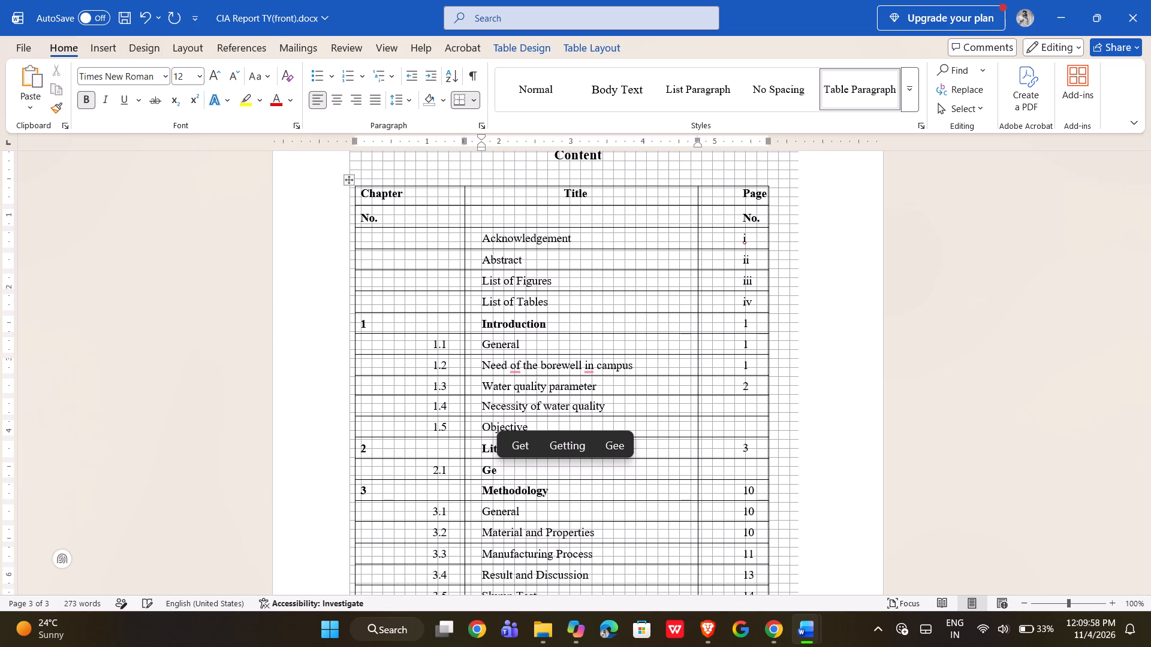
{"action": "key", "text": "n"}
{"action": "type", "text": "eral"}
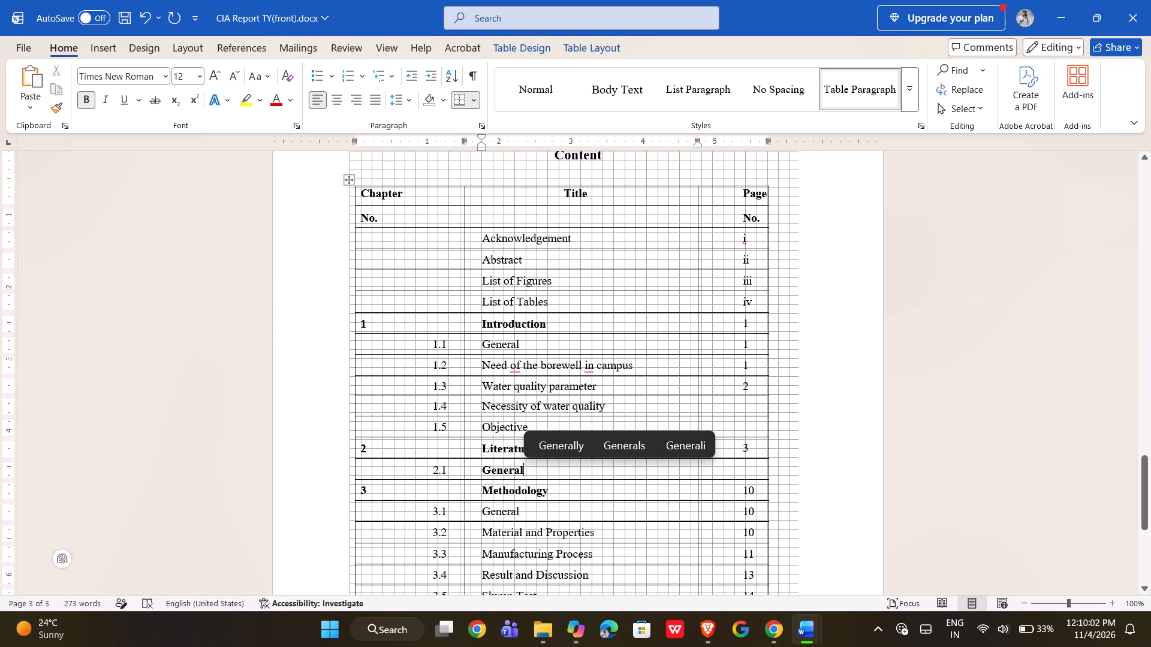
{"action": "left_click", "coordinate": [93, 96]}
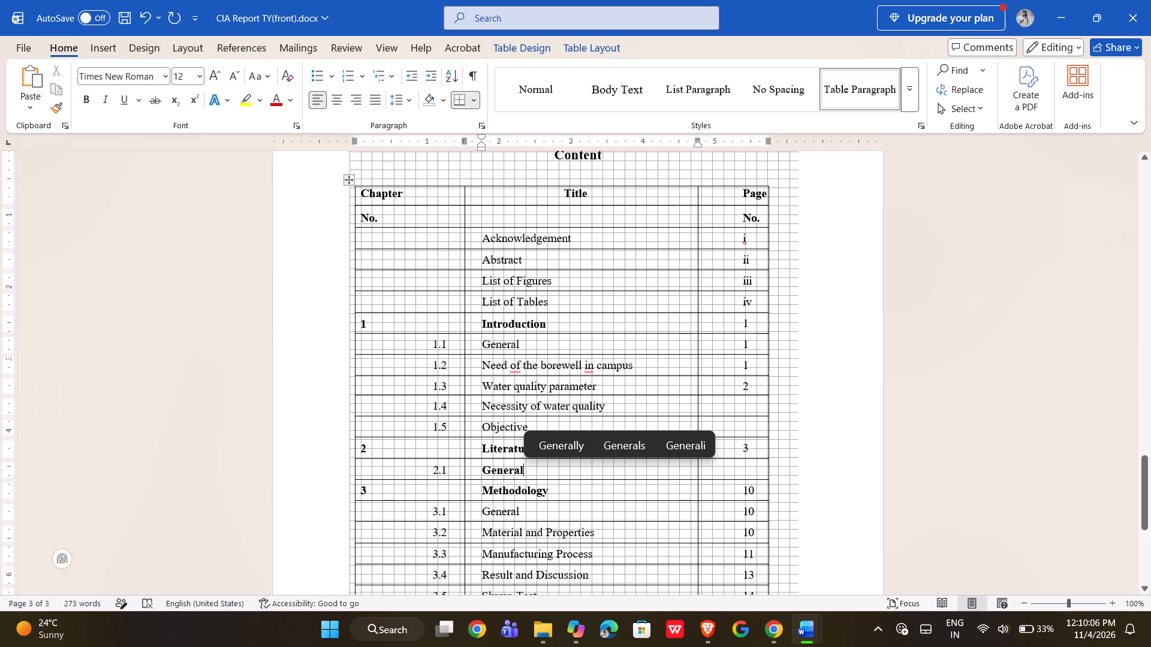
{"action": "left_click_drag", "start_coordinate": [482, 464], "coordinate": [535, 475]}
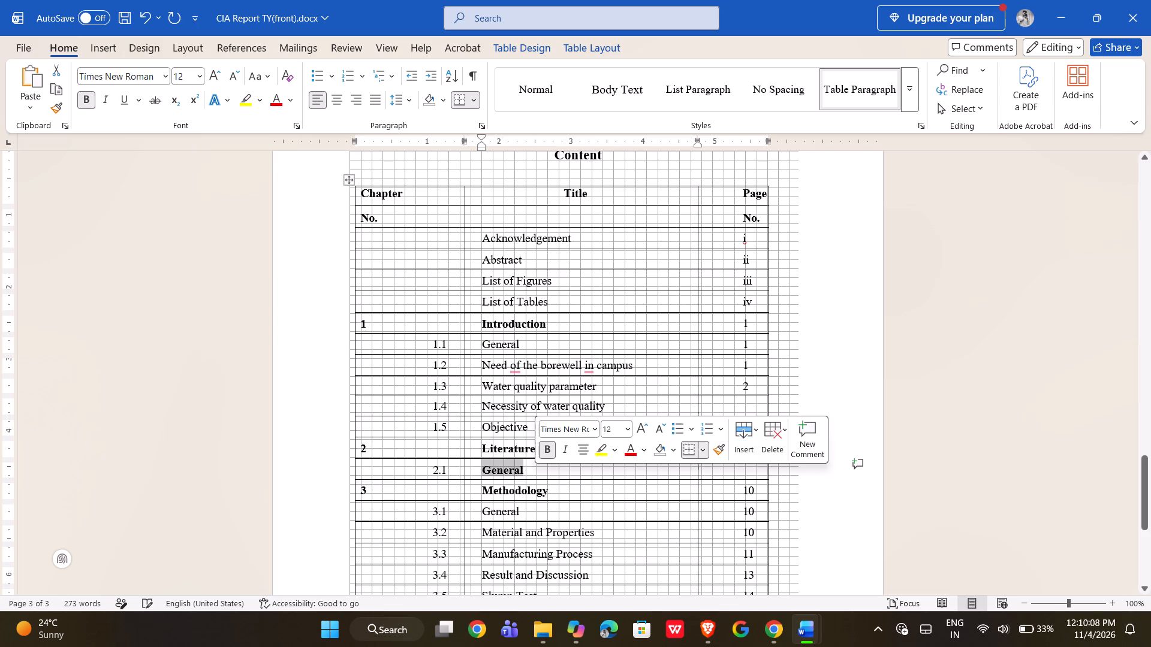
{"action": "key", "text": "ctrl+b"}
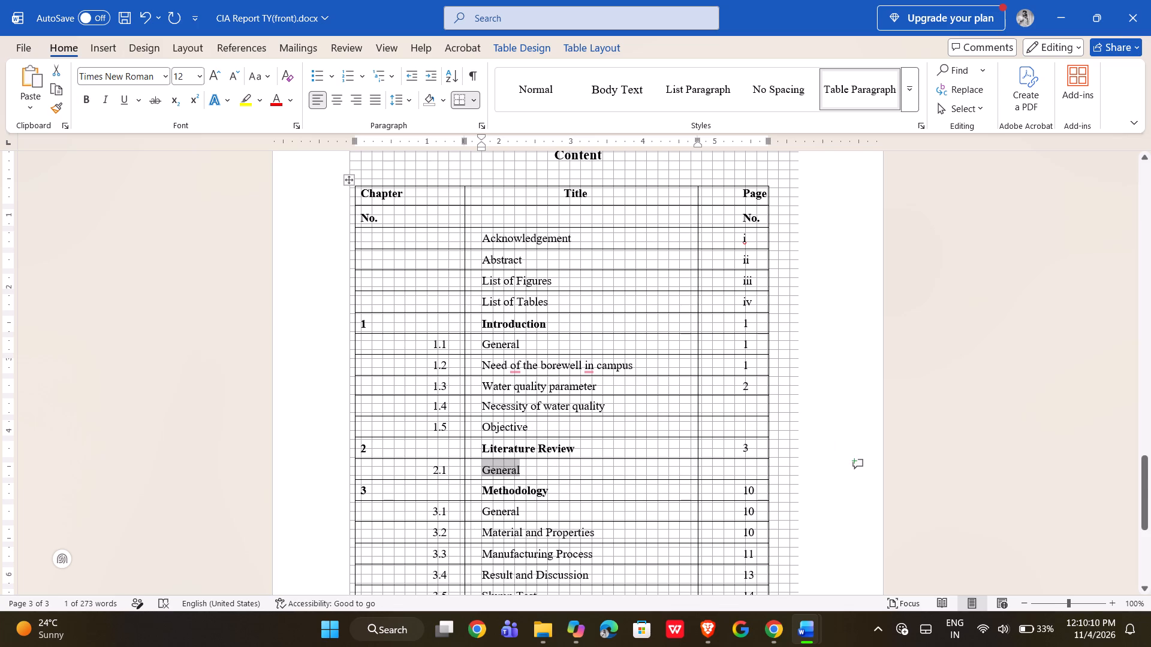
Replace the section 3.2 title "Material and Properties" with "Study area".
{"action": "scroll", "coordinate": [520, 515], "scroll_direction": "down", "scroll_amount": 2}
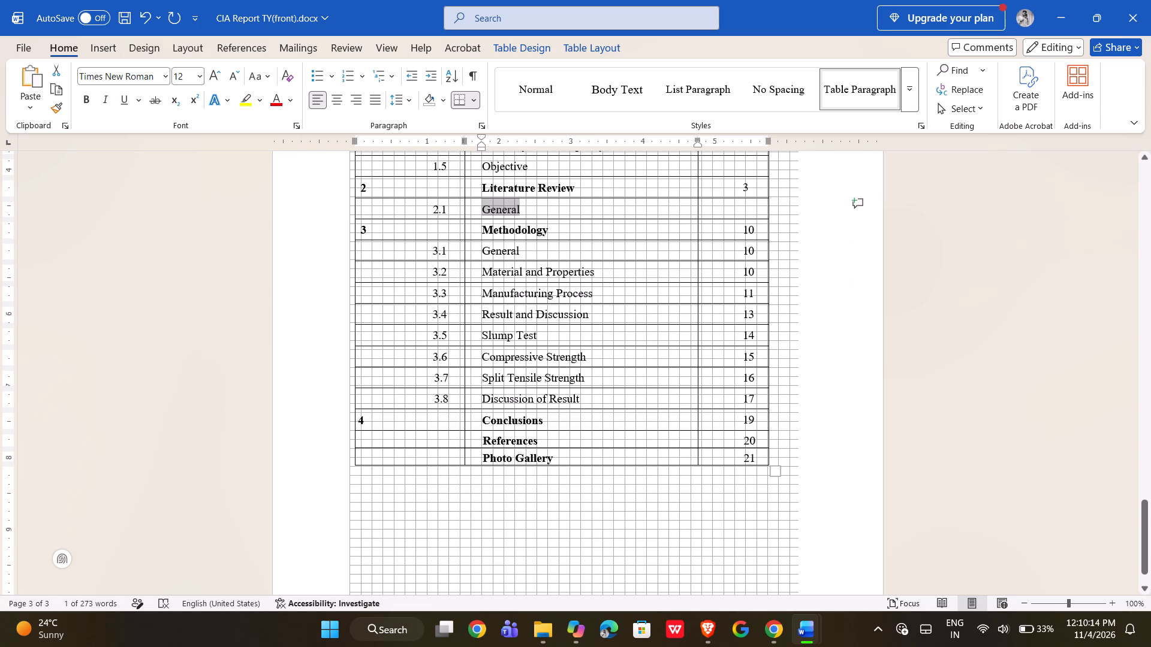
{"action": "left_click", "coordinate": [602, 271]}
{"action": "key", "text": "BackSpace"}
{"action": "key", "text": "BackSpace"}
{"action": "key", "text": "BackSpace"}
{"action": "key", "text": "BackSpace"}
{"action": "key", "text": "BackSpace"}
{"action": "key", "text": "BackSpace"}
{"action": "key", "text": "BackSpace"}
{"action": "key", "text": "BackSpace"}
{"action": "key", "text": "BackSpace"}
{"action": "key", "text": "BackSpace"}
{"action": "key", "text": "BackSpace"}
{"action": "key", "text": "BackSpace"}
{"action": "key", "text": "BackSpace"}
{"action": "key", "text": "BackSpace"}
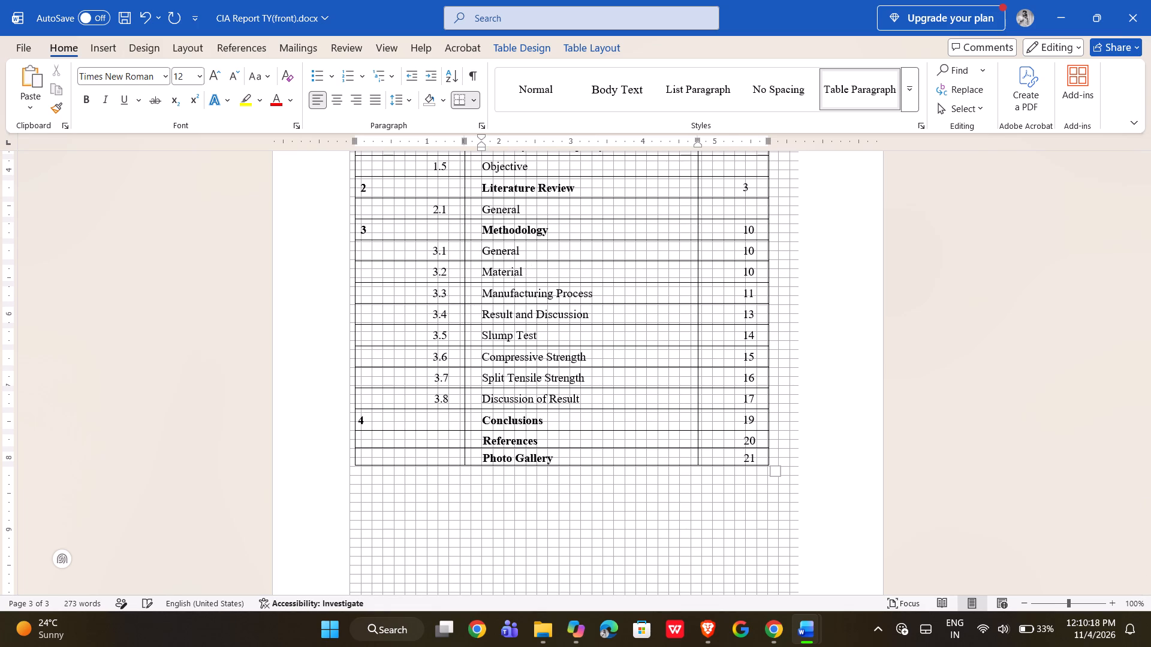
{"action": "key", "text": "BackSpace"}
{"action": "key", "text": "BackSpace"}
{"action": "key", "text": "BackSpace"}
{"action": "key", "text": "BackSpace"}
{"action": "key", "text": "BackSpace"}
{"action": "key", "text": "BackSpace"}
{"action": "key", "text": "BackSpace"}
{"action": "key", "text": "BackSpace"}
{"action": "key", "text": "BackSpace"}
{"action": "type", "text": "tudy"}
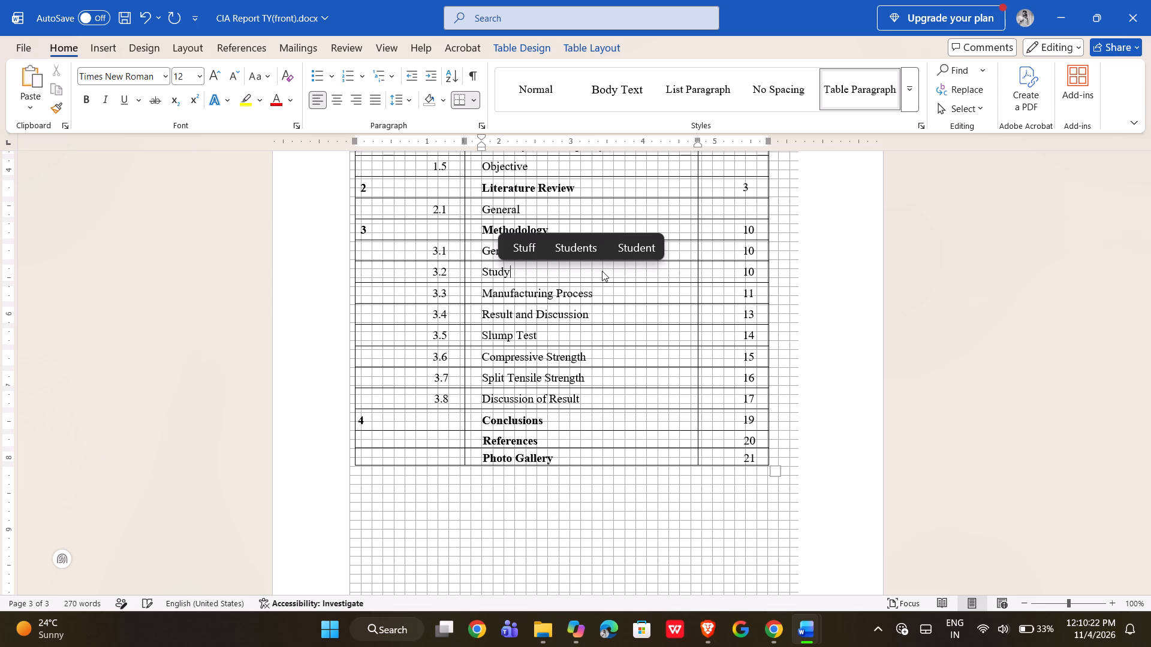
{"action": "key", "text": "space"}
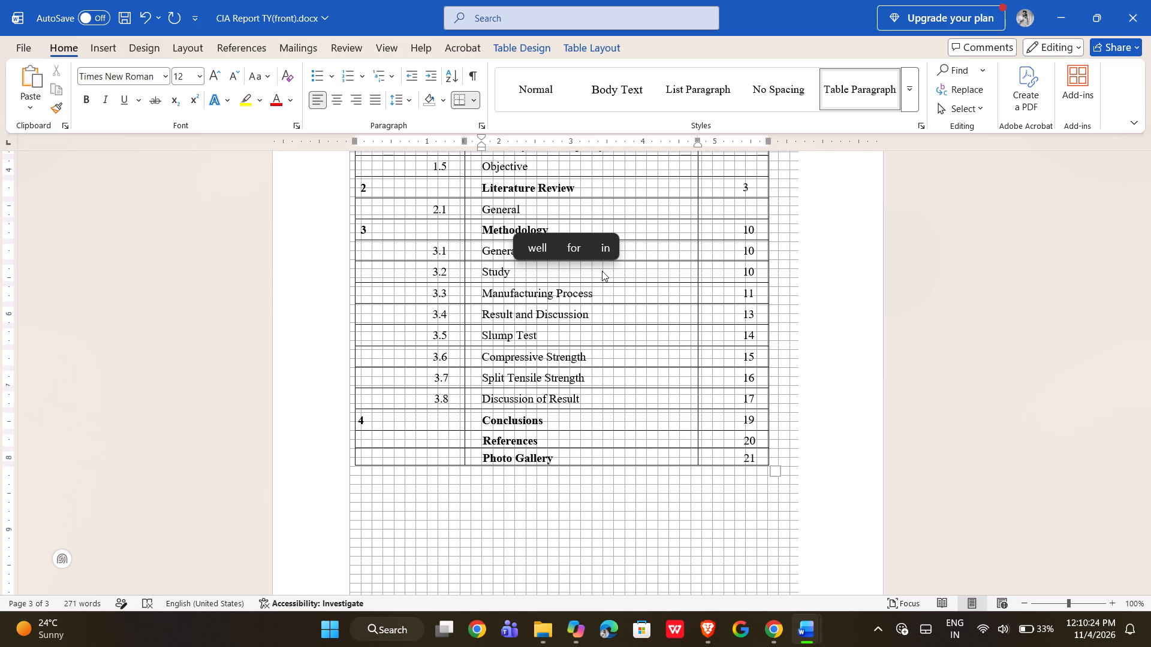
{"action": "type", "text": "area"}
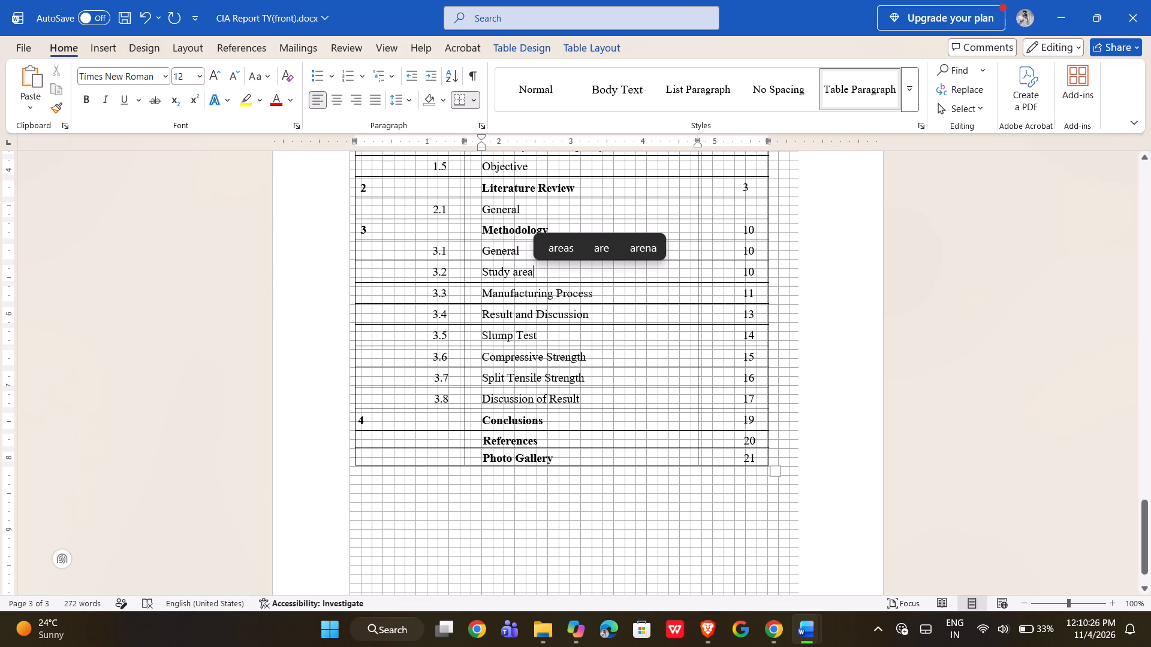
Replace the section 3.3 title "Manufacturing Process" with "Sample collection".
{"action": "left_click", "coordinate": [605, 298]}
{"action": "key", "text": "BackSpace"}
{"action": "key", "text": "BackSpace"}
{"action": "key", "text": "BackSpace"}
{"action": "key", "text": "BackSpace"}
{"action": "key", "text": "BackSpace"}
{"action": "key", "text": "BackSpace"}
{"action": "key", "text": "BackSpace"}
{"action": "key", "text": "BackSpace"}
{"action": "key", "text": "BackSpace"}
{"action": "key", "text": "BackSpace"}
{"action": "key", "text": "BackSpace"}
{"action": "key", "text": "BackSpace"}
{"action": "key", "text": "BackSpace"}
{"action": "key", "text": "BackSpace"}
{"action": "key", "text": "BackSpace"}
{"action": "key", "text": "BackSpace"}
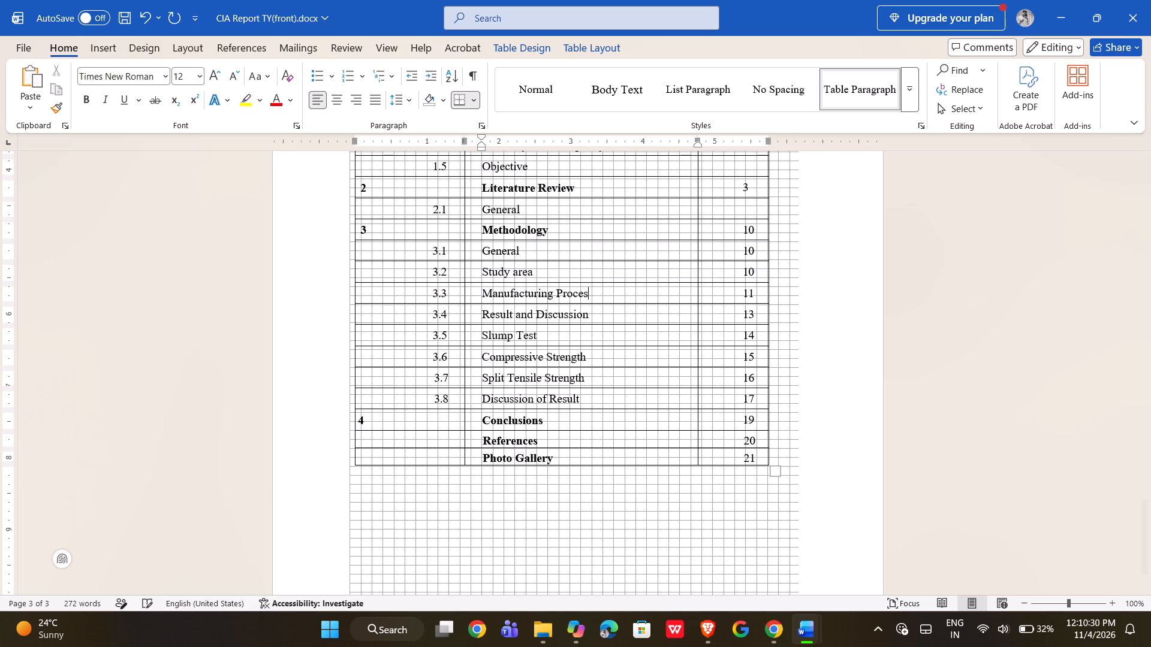
{"action": "key", "text": "BackSpace"}
{"action": "key", "text": "BackSpace"}
{"action": "key", "text": "BackSpace"}
{"action": "key", "text": "BackSpace"}
{"action": "key", "text": "BackSpace"}
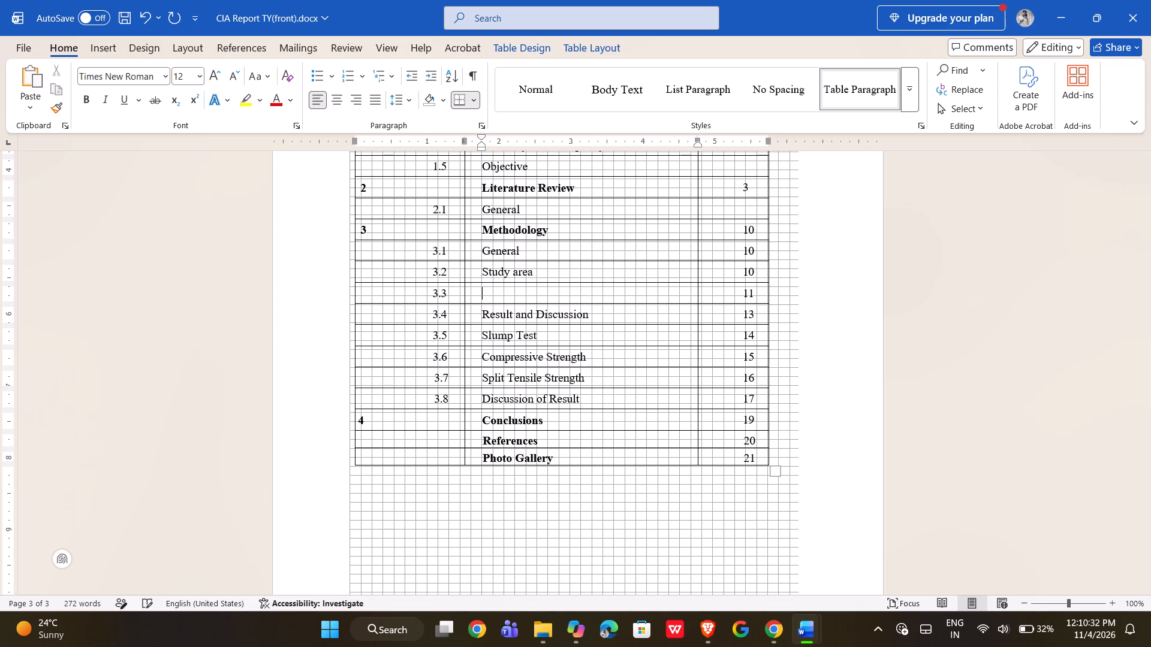
{"action": "key", "text": "s"}
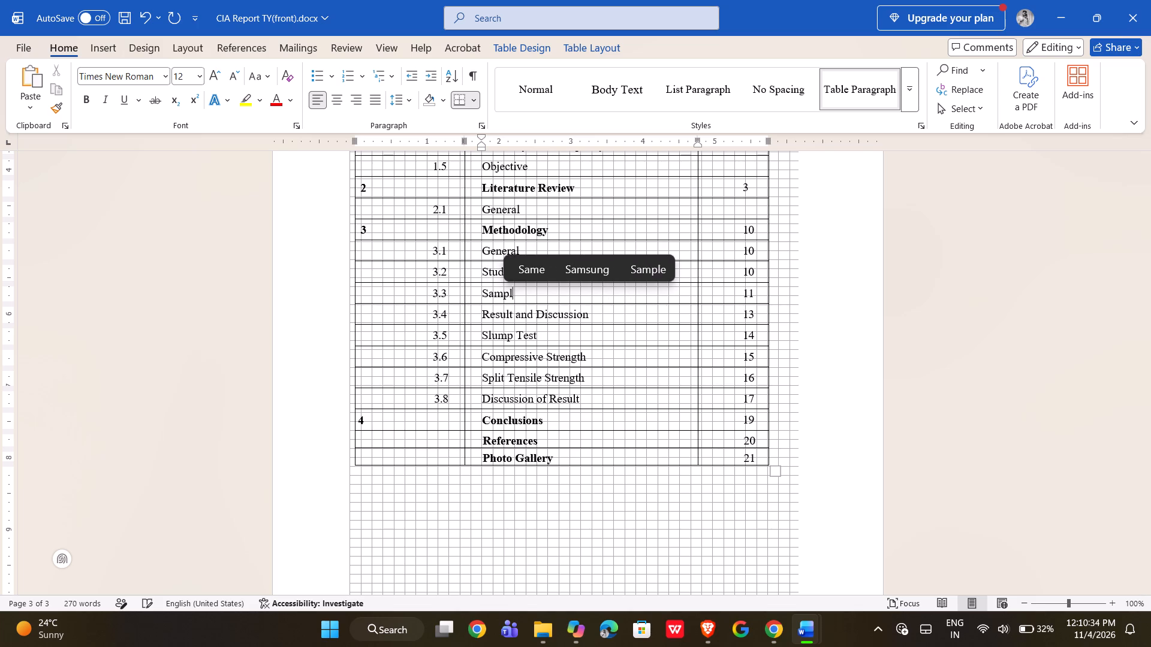
{"action": "key", "text": "space"}
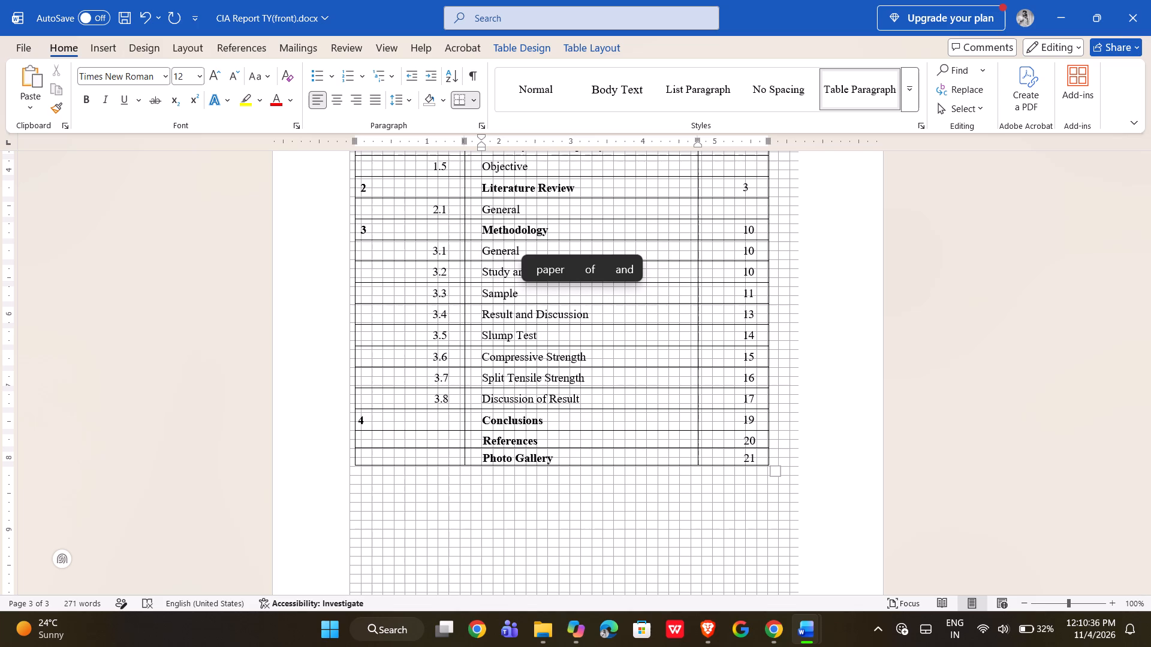
{"action": "type", "text": "collection"}
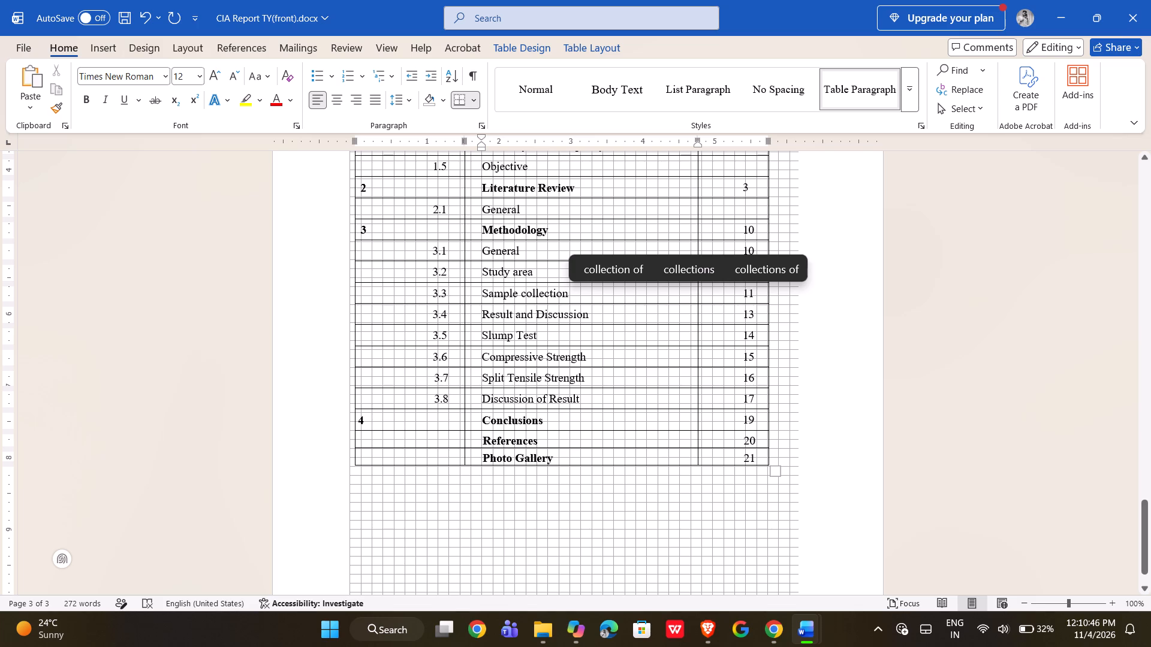
Replace the section 3.4 title "Result and Discussion" with "Parameter".
{"action": "left_click", "coordinate": [592, 315]}
{"action": "key", "text": "BackSpace"}
{"action": "key", "text": "BackSpace"}
{"action": "key", "text": "BackSpace"}
{"action": "key", "text": "BackSpace"}
{"action": "key", "text": "BackSpace"}
{"action": "key", "text": "BackSpace"}
{"action": "key", "text": "BackSpace"}
{"action": "key", "text": "BackSpace"}
{"action": "key", "text": "BackSpace"}
{"action": "key", "text": "BackSpace"}
{"action": "key", "text": "BackSpace"}
{"action": "key", "text": "BackSpace"}
{"action": "key", "text": "BackSpace"}
{"action": "key", "text": "BackSpace"}
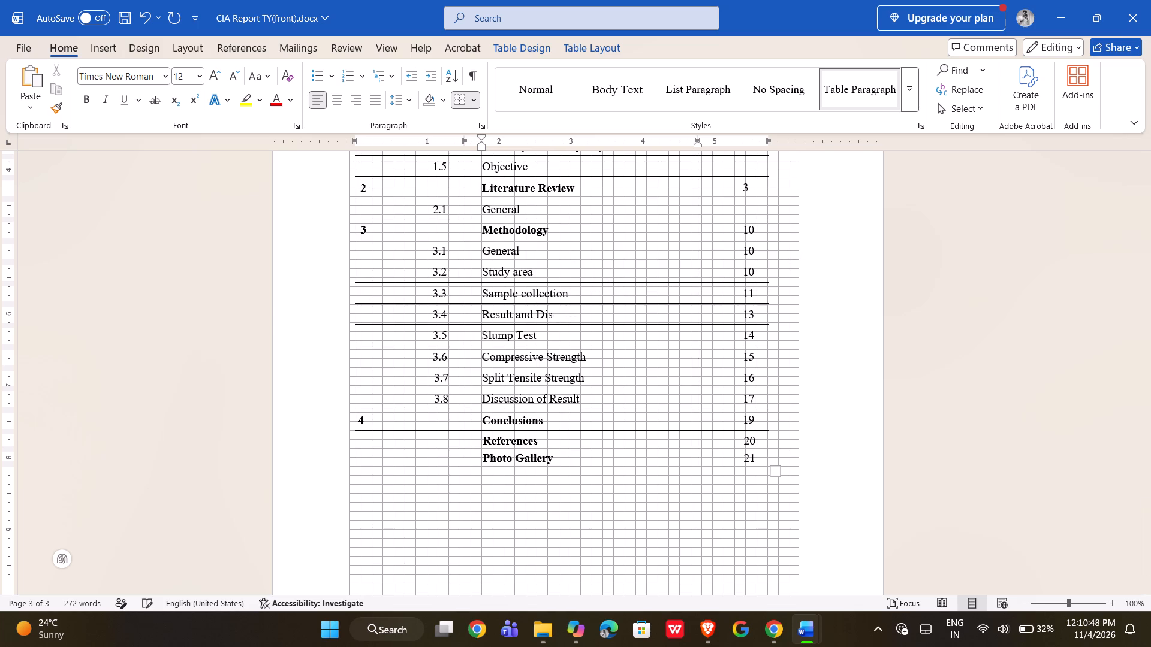
{"action": "key", "text": "BackSpace"}
{"action": "key", "text": "BackSpace"}
{"action": "key", "text": "BackSpace"}
{"action": "key", "text": "BackSpace"}
{"action": "key", "text": "BackSpace"}
{"action": "key", "text": "BackSpace"}
{"action": "key", "text": "BackSpace"}
{"action": "key", "text": "p"}
{"action": "type", "text": "arameter"}
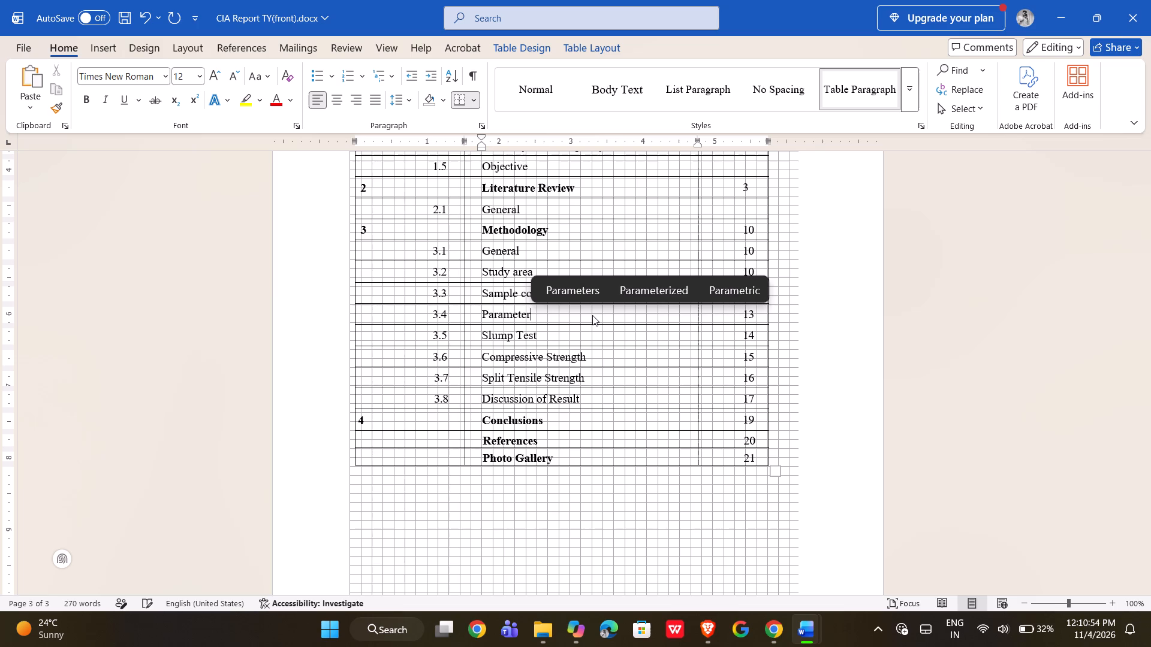
Extend the section 3.4 title in the Content table to read "Parameter tested and methods".
{"action": "key", "text": "space"}
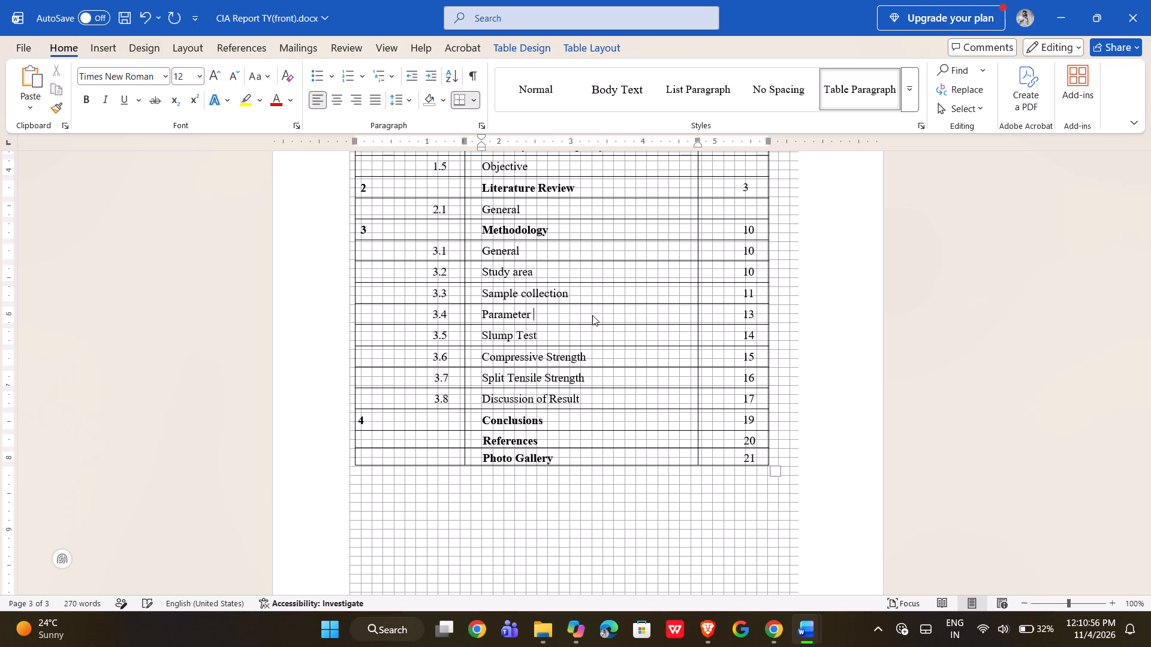
{"action": "type", "text": "tested"}
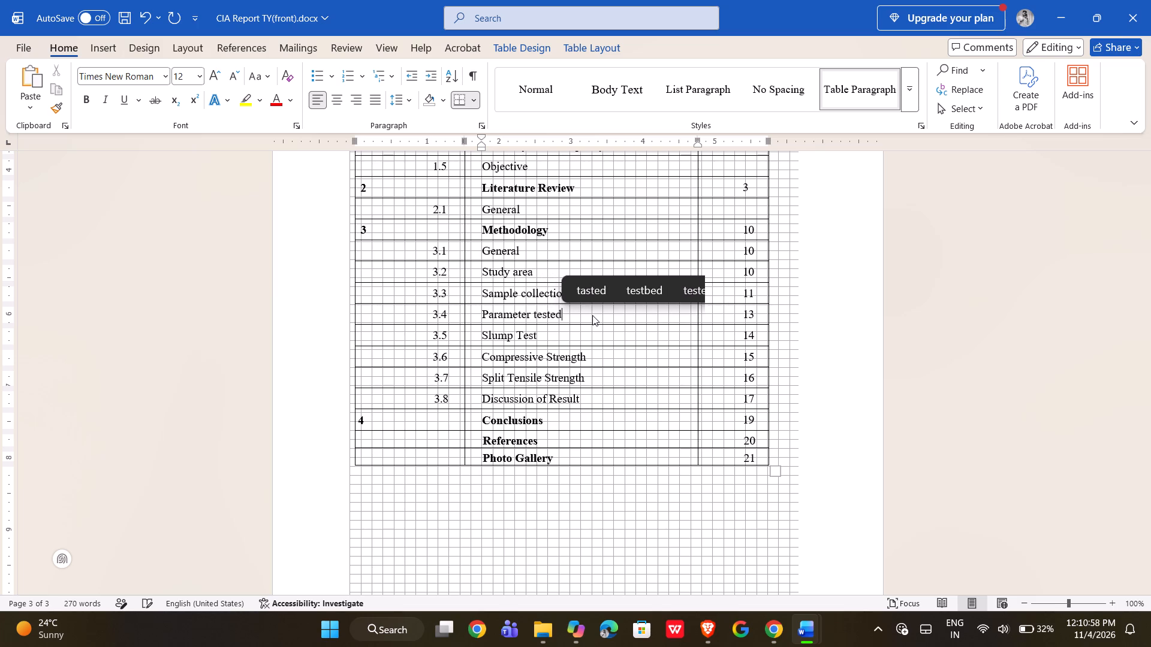
{"action": "key", "text": "space"}
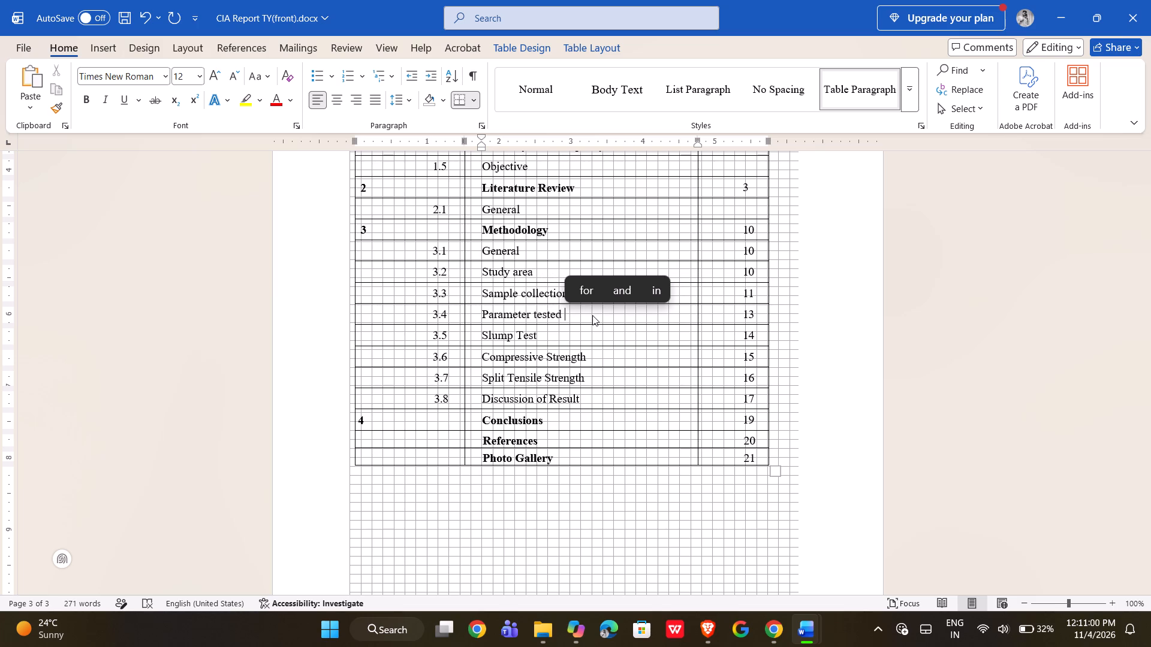
{"action": "type", "text": "and"}
{"action": "key", "text": "space"}
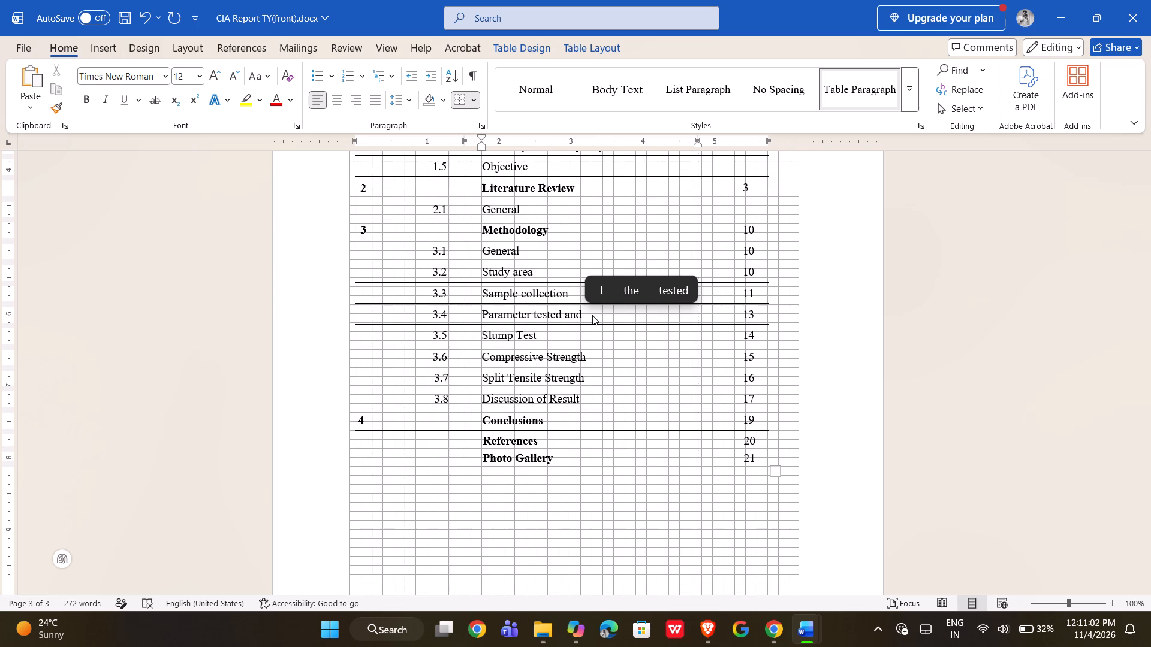
{"action": "type", "text": "me"}
{"action": "type", "text": "thods"}
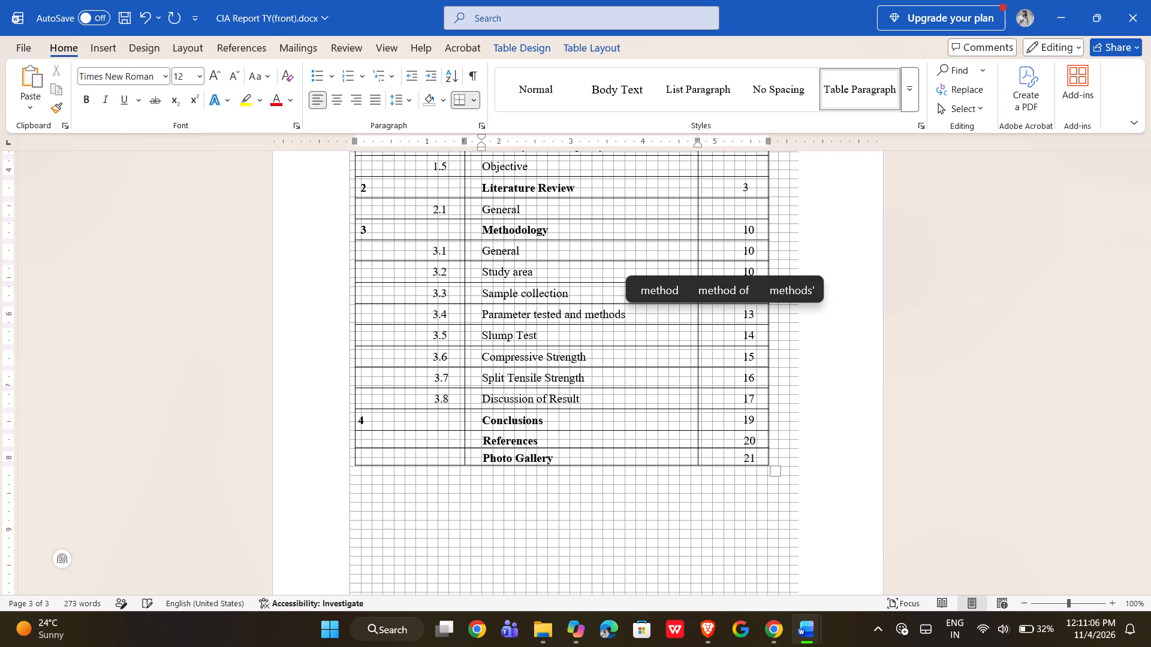
Replace the section 3.5 title in the Content table with "Water quality index calculation method".
{"action": "key", "text": "Down"}
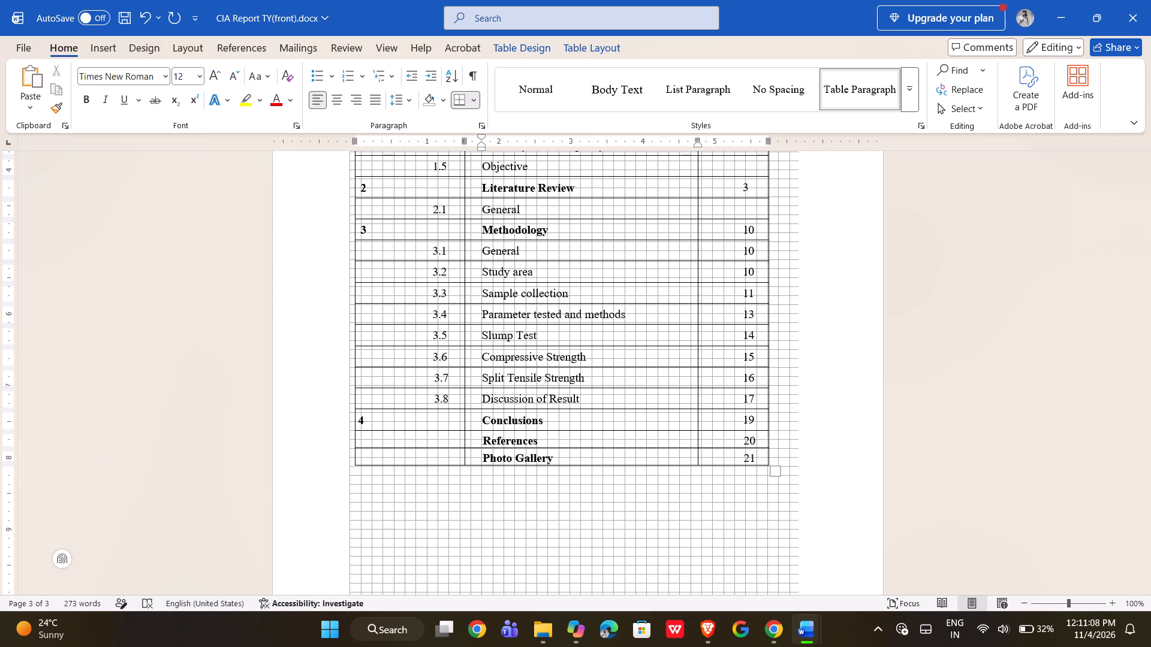
{"action": "key", "text": "BackSpace"}
{"action": "key", "text": "BackSpace"}
{"action": "key", "text": "BackSpace"}
{"action": "key", "text": "BackSpace"}
{"action": "key", "text": "BackSpace"}
{"action": "key", "text": "BackSpace"}
{"action": "key", "text": "BackSpace"}
{"action": "key", "text": "BackSpace"}
{"action": "key", "text": "BackSpace"}
{"action": "key", "text": "BackSpace"}
{"action": "key", "text": "BackSpace"}
{"action": "key", "text": "BackSpace"}
{"action": "key", "text": "BackSpace"}
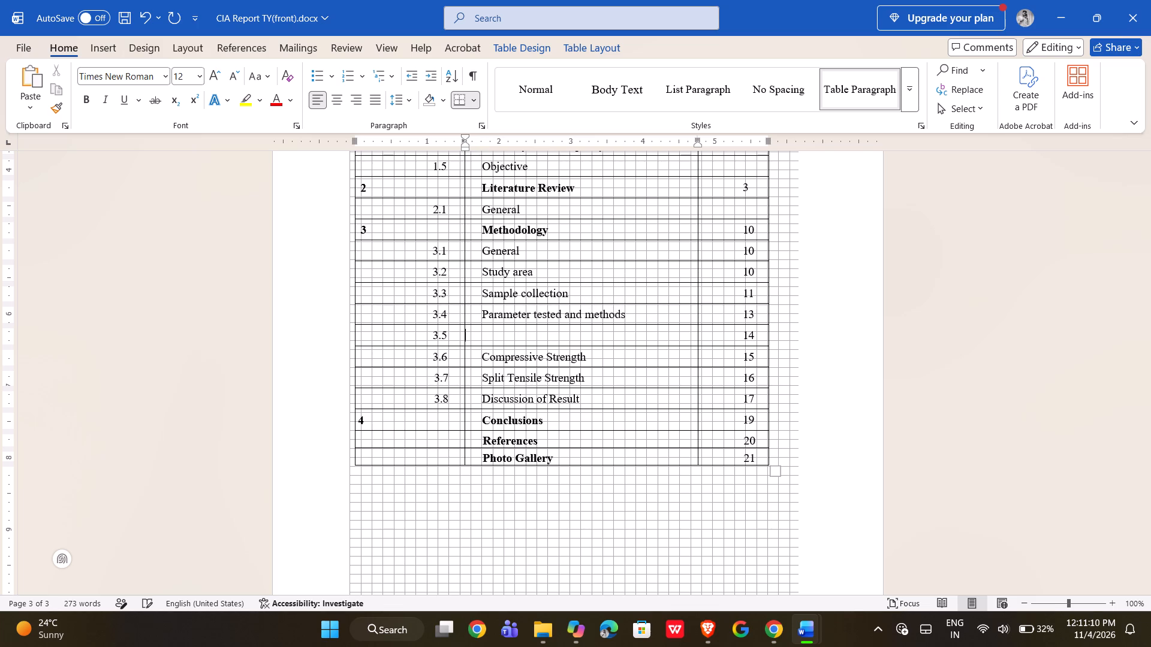
{"action": "key", "text": "space"}
{"action": "key", "text": "space"}
{"action": "key", "text": "space"}
{"action": "key", "text": "space"}
{"action": "key", "text": "space"}
{"action": "key", "text": "space"}
{"action": "type", "text": "water"}
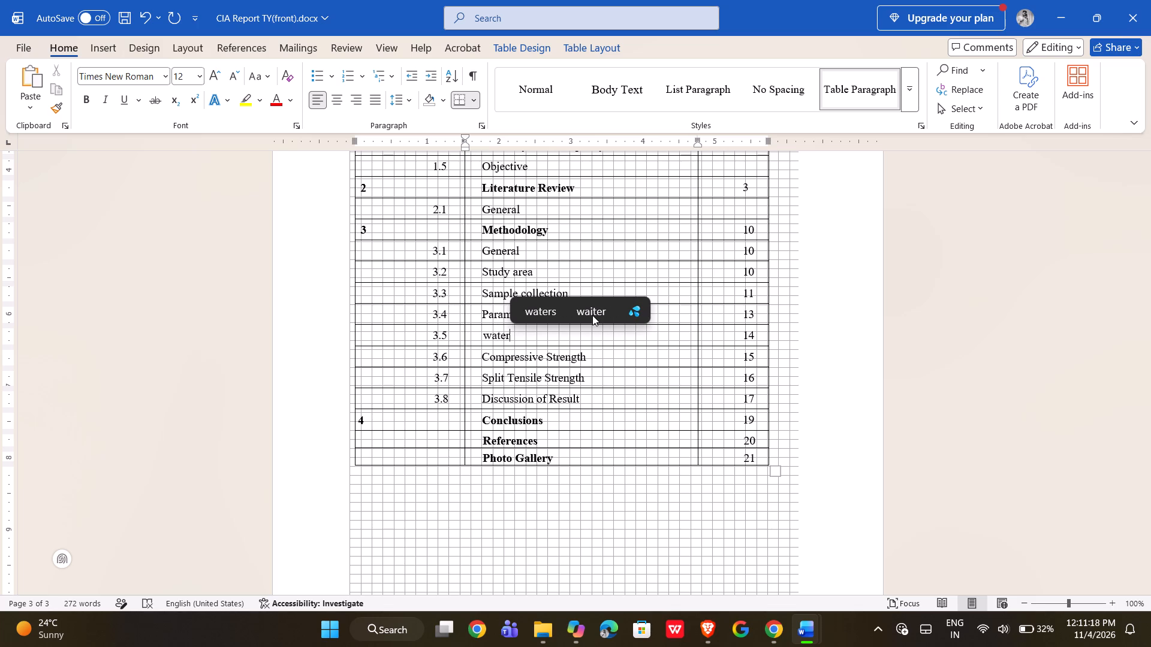
{"action": "key", "text": "space"}
{"action": "type", "text": "quality"}
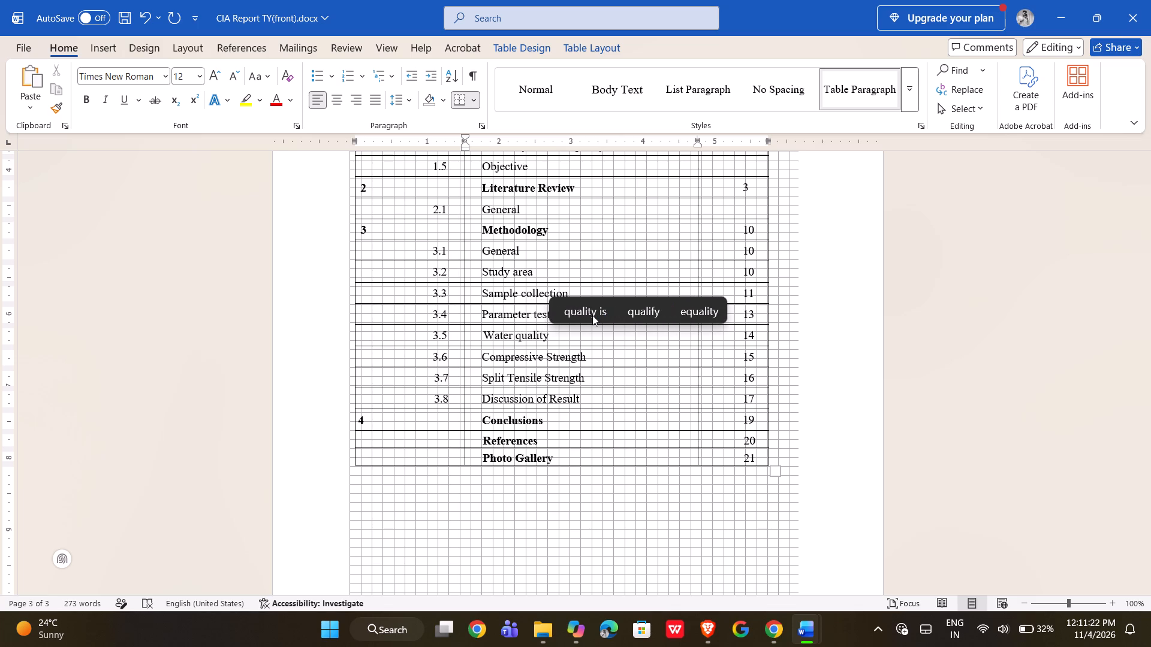
{"action": "key", "text": "space"}
{"action": "type", "text": "index"}
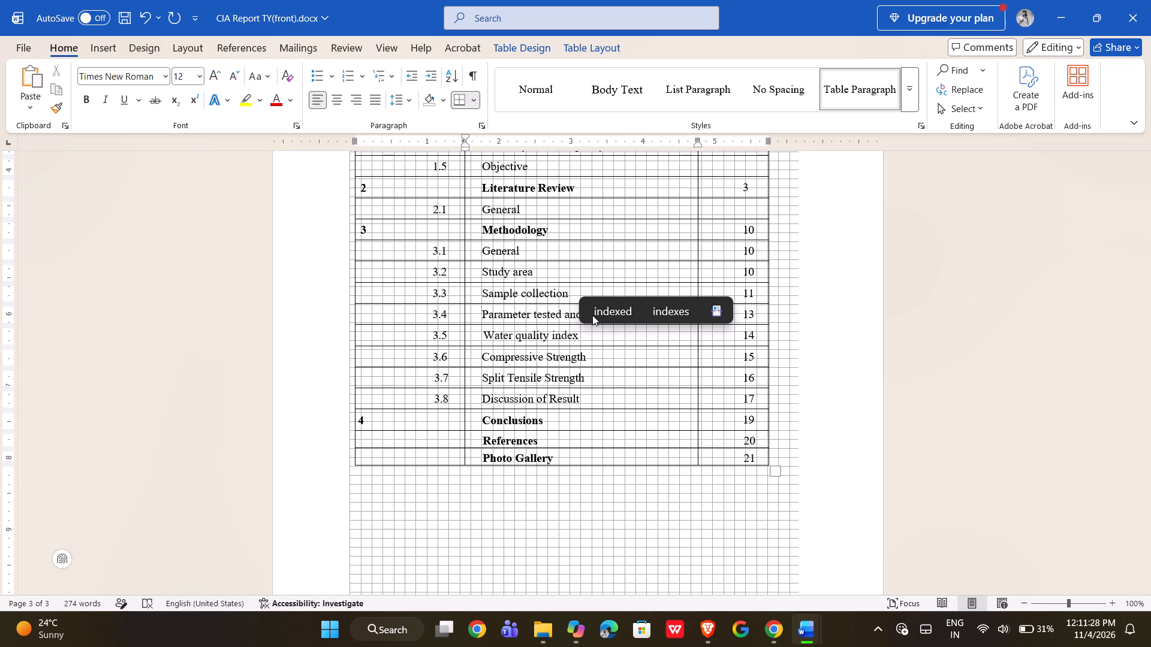
{"action": "key", "text": "space"}
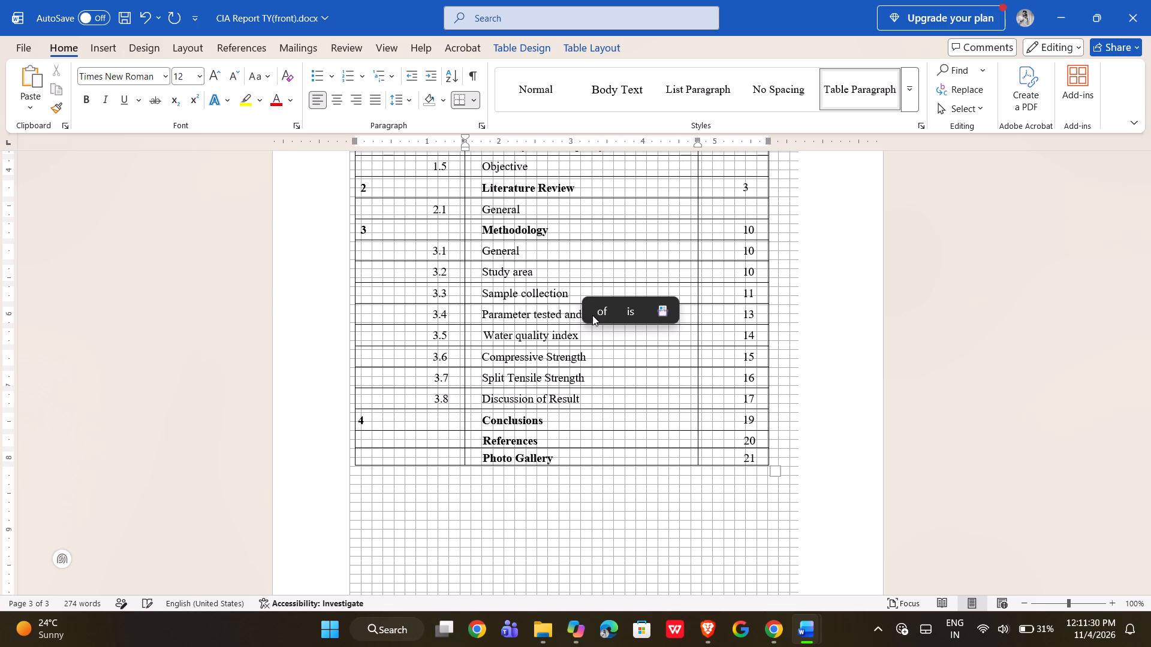
{"action": "type", "text": "calculation"}
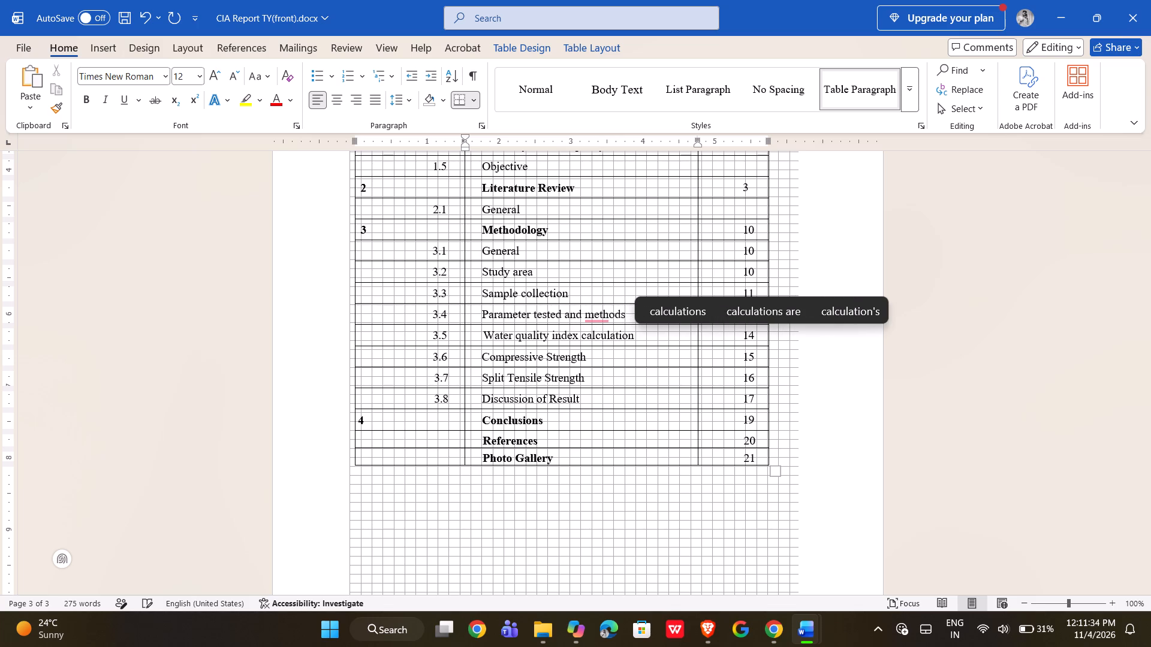
{"action": "key", "text": "Down"}
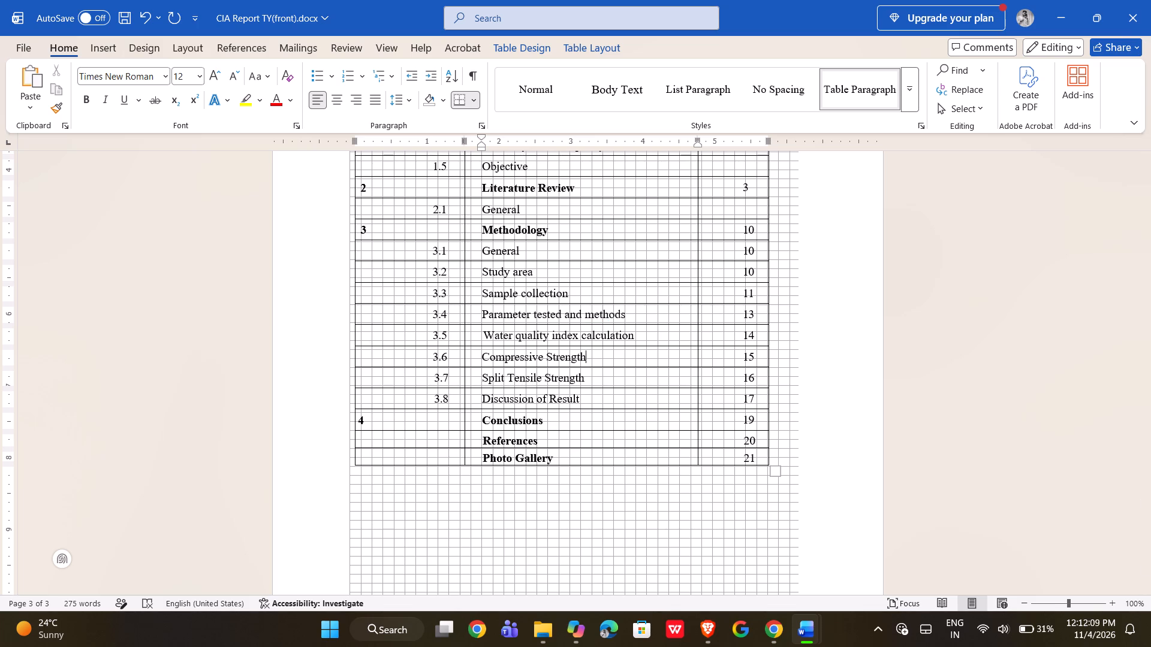
{"action": "left_click", "coordinate": [646, 332]}
{"action": "key", "text": "space"}
{"action": "type", "text": "method"}
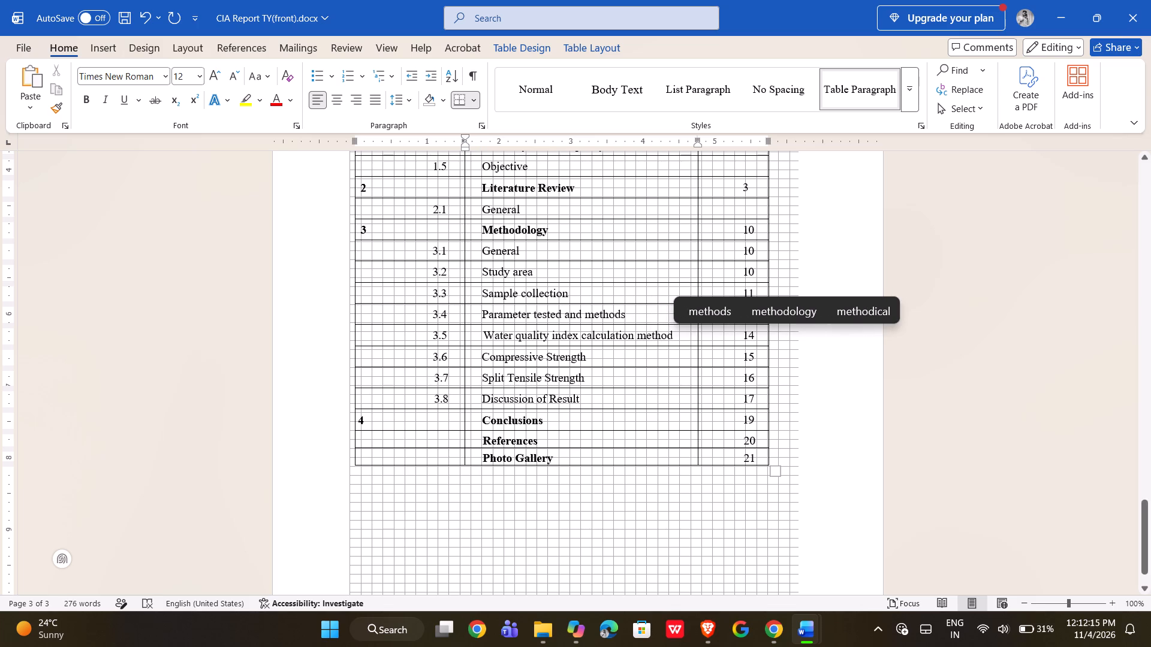
Replace the section 3.6 title in the Content table with "Water quality index".
{"action": "left_click", "coordinate": [595, 364]}
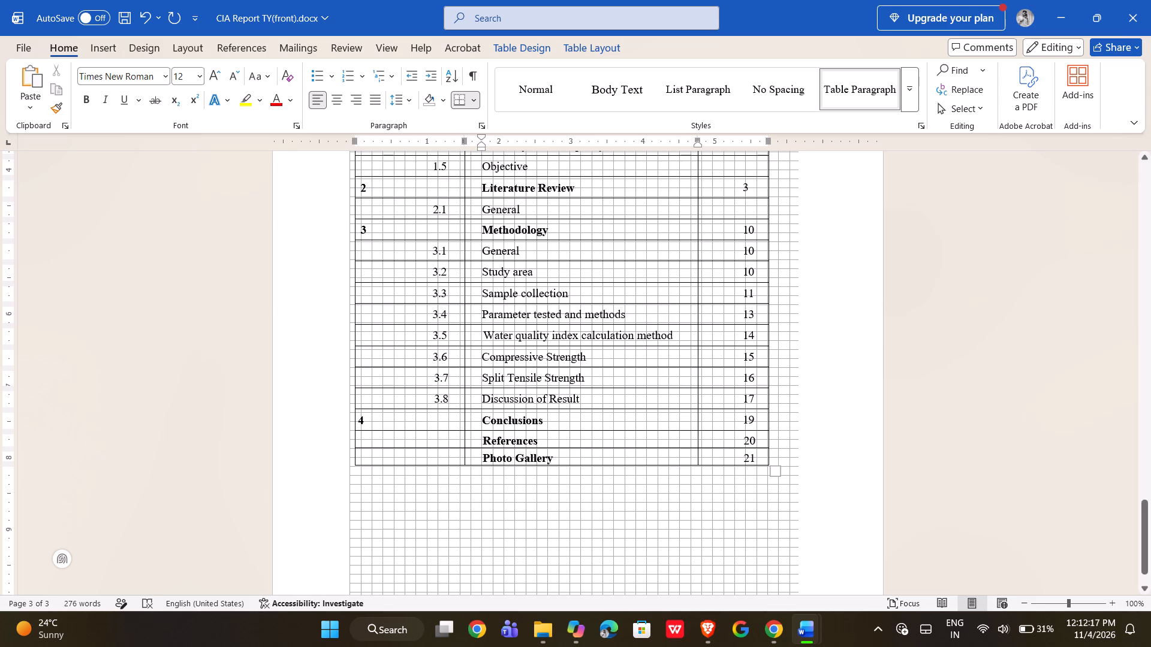
{"action": "key", "text": "BackSpace"}
{"action": "key", "text": "BackSpace"}
{"action": "key", "text": "BackSpace"}
{"action": "key", "text": "BackSpace"}
{"action": "key", "text": "BackSpace"}
{"action": "key", "text": "BackSpace"}
{"action": "key", "text": "BackSpace"}
{"action": "key", "text": "BackSpace"}
{"action": "key", "text": "BackSpace"}
{"action": "key", "text": "BackSpace"}
{"action": "key", "text": "BackSpace"}
{"action": "key", "text": "BackSpace"}
{"action": "key", "text": "BackSpace"}
{"action": "key", "text": "BackSpace"}
{"action": "key", "text": "BackSpace"}
{"action": "key", "text": "BackSpace"}
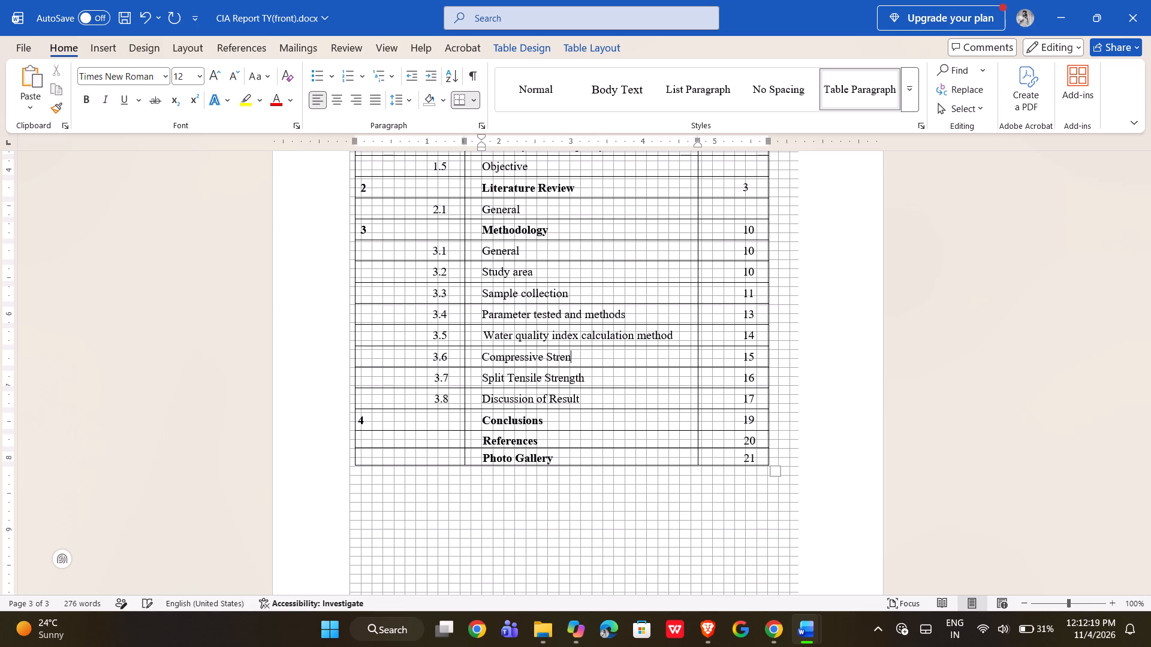
{"action": "key", "text": "BackSpace"}
{"action": "key", "text": "BackSpace"}
{"action": "key", "text": "BackSpace"}
{"action": "key", "text": "BackSpace"}
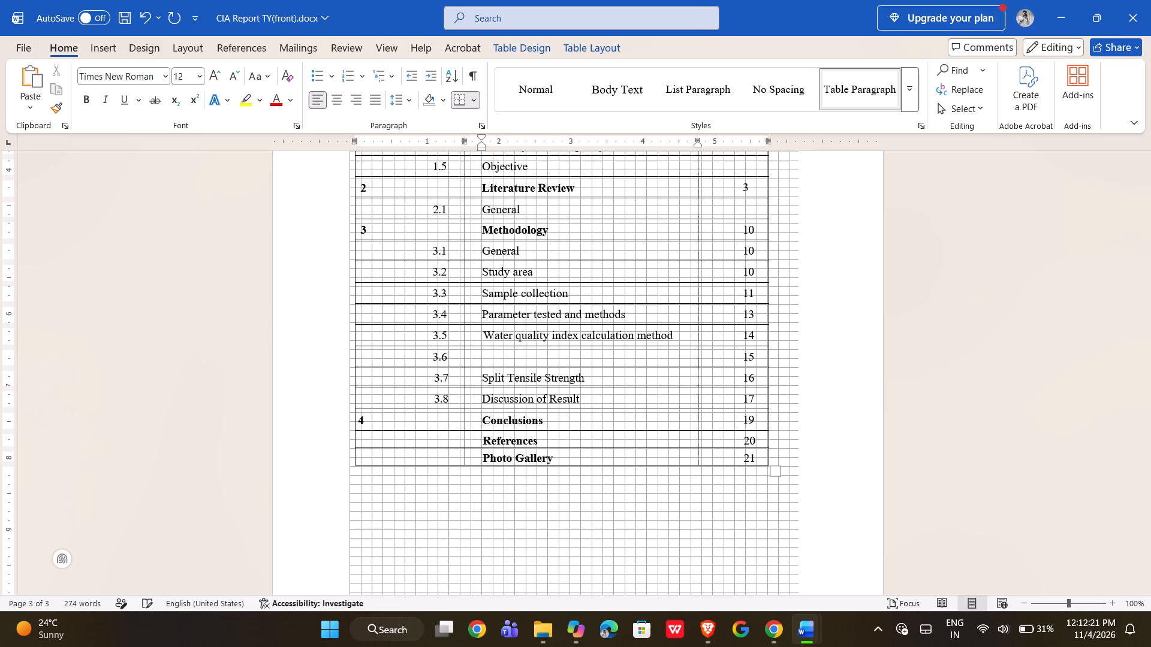
{"action": "key", "text": "w"}
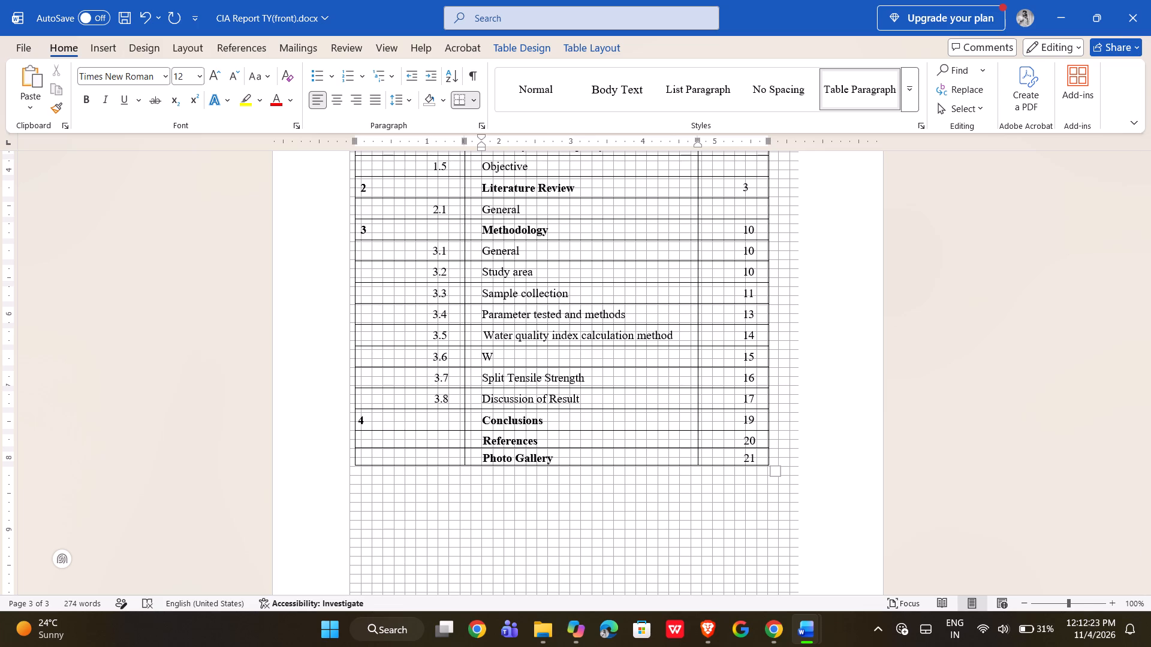
{"action": "type", "text": "ater quality"}
{"action": "key", "text": "space"}
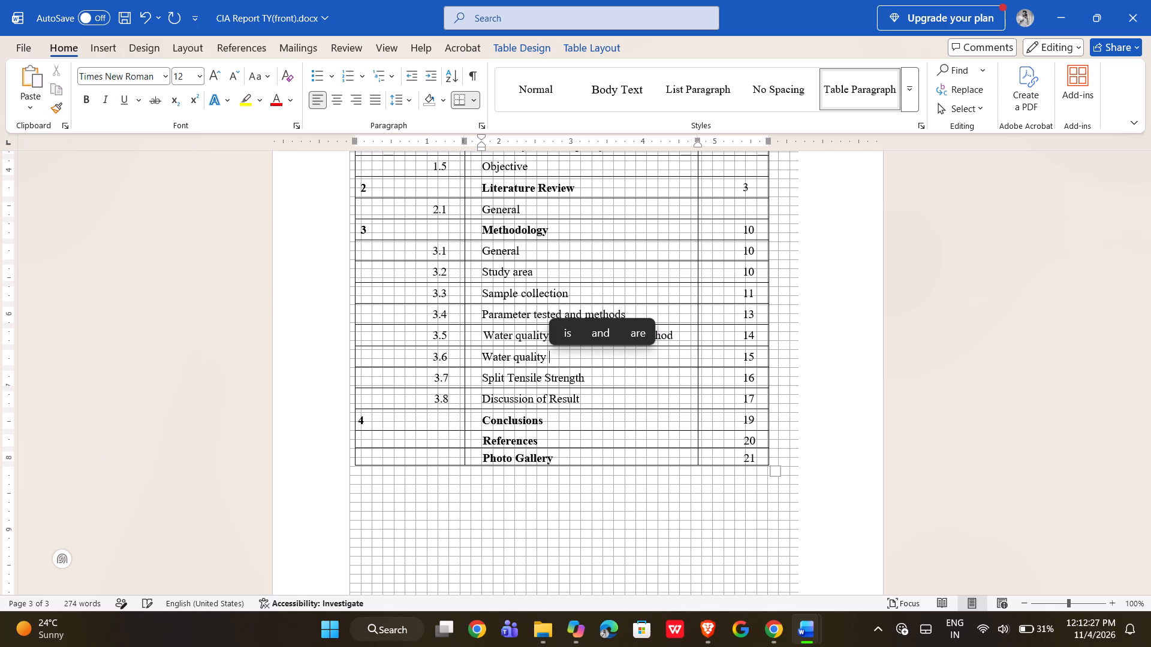
{"action": "type", "text": "index"}
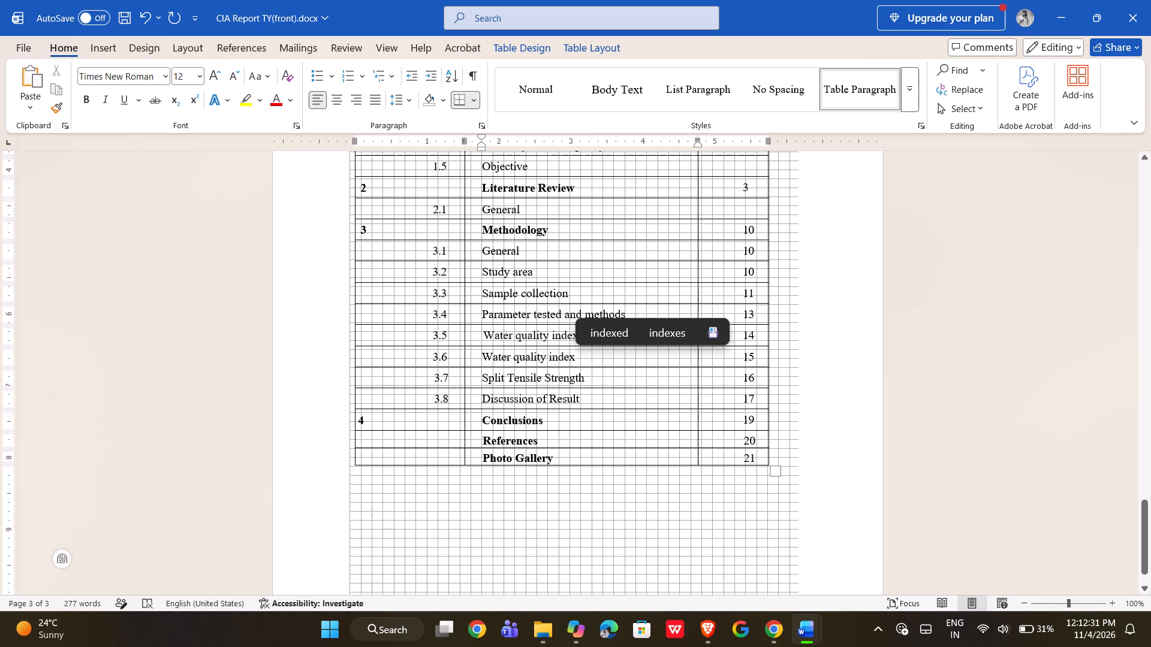
Replace the section 3.7 title in the Content table with "Result and discussion".
{"action": "left_click", "coordinate": [595, 375]}
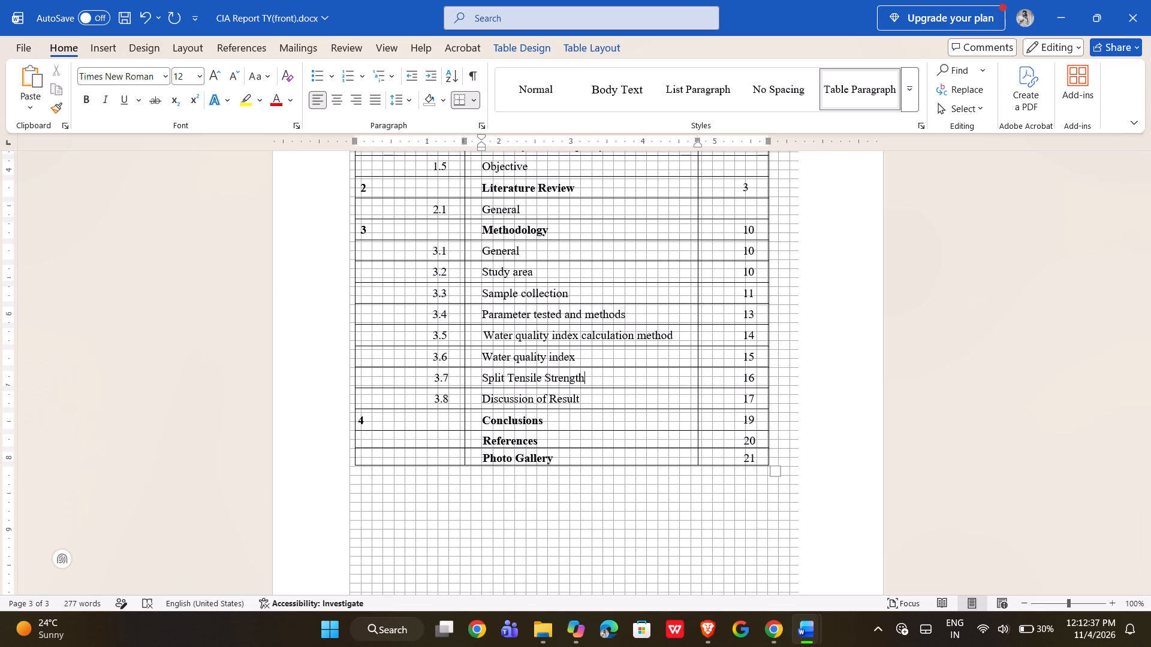
{"action": "key", "text": "BackSpace"}
{"action": "key", "text": "BackSpace"}
{"action": "key", "text": "BackSpace"}
{"action": "key", "text": "BackSpace"}
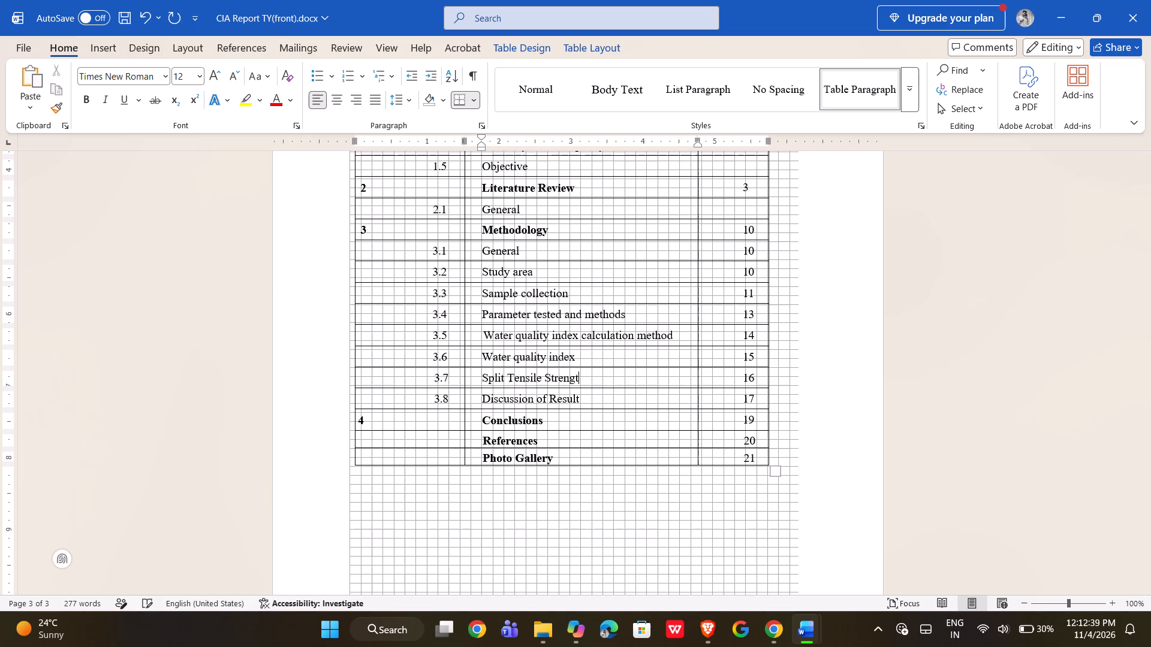
{"action": "key", "text": "BackSpace"}
{"action": "key", "text": "BackSpace"}
{"action": "key", "text": "BackSpace"}
{"action": "key", "text": "BackSpace"}
{"action": "key", "text": "BackSpace"}
{"action": "key", "text": "BackSpace"}
{"action": "key", "text": "BackSpace"}
{"action": "key", "text": "BackSpace"}
{"action": "key", "text": "BackSpace"}
{"action": "key", "text": "BackSpace"}
{"action": "key", "text": "BackSpace"}
{"action": "key", "text": "BackSpace"}
{"action": "key", "text": "BackSpace"}
{"action": "key", "text": "BackSpace"}
{"action": "key", "text": "BackSpace"}
{"action": "key", "text": "BackSpace"}
{"action": "key", "text": "BackSpace"}
{"action": "key", "text": "BackSpace"}
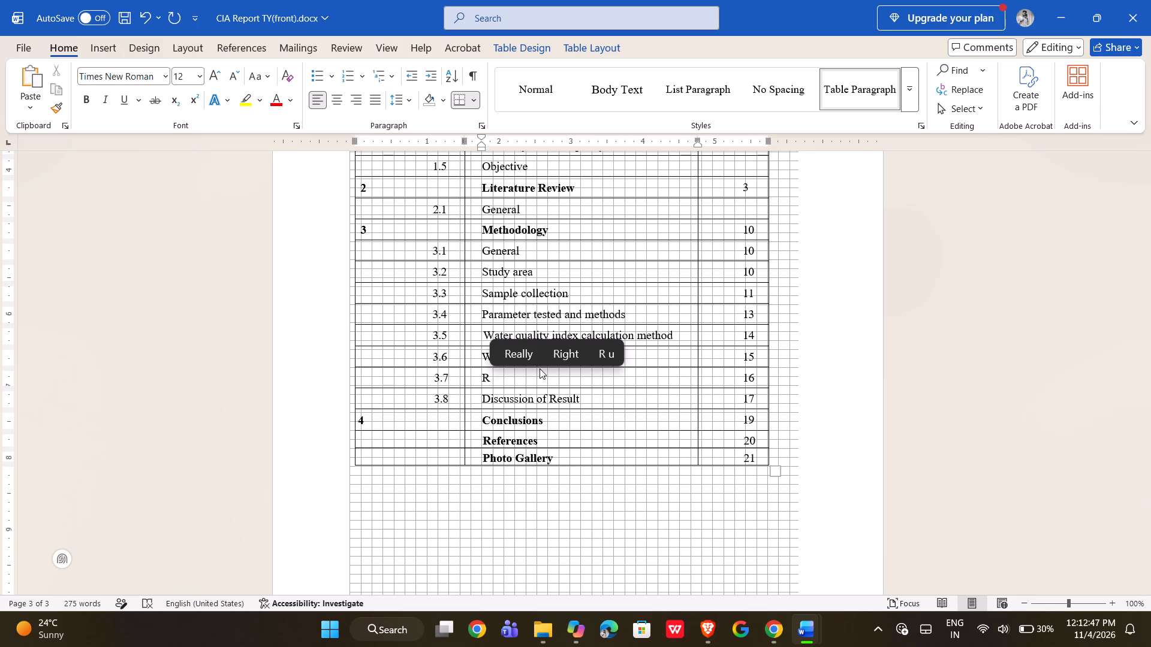
{"action": "type", "text": "esult"}
{"action": "key", "text": "space"}
{"action": "type", "text": "and"}
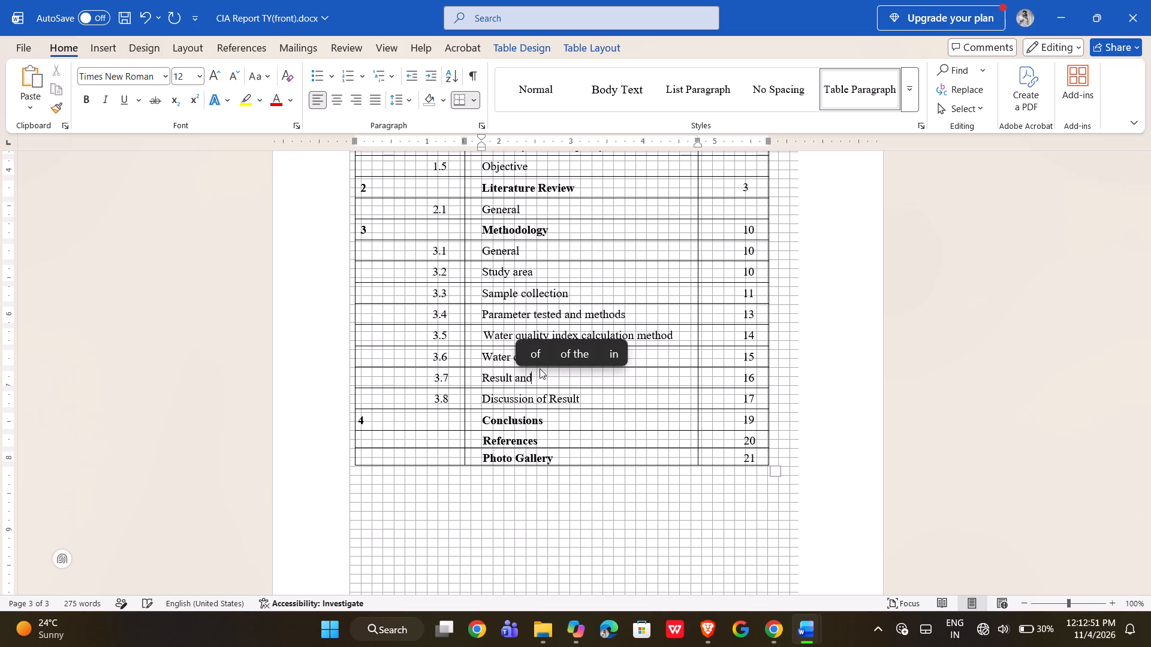
{"action": "key", "text": "space"}
{"action": "type", "text": "diss"}
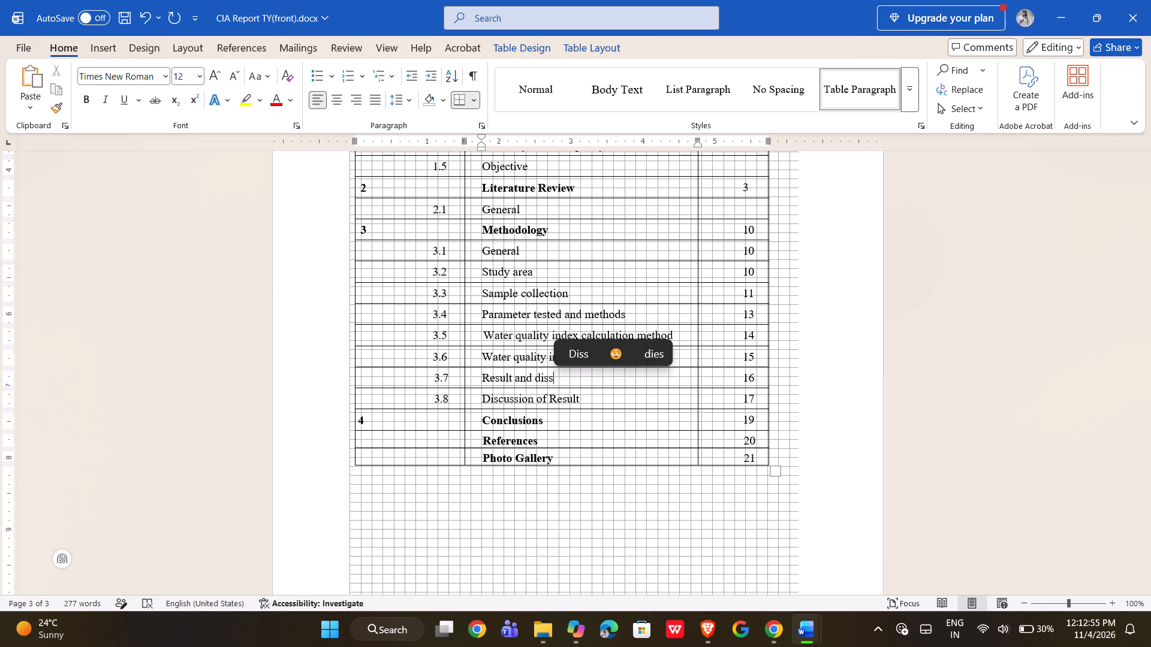
{"action": "key", "text": "BackSpace"}
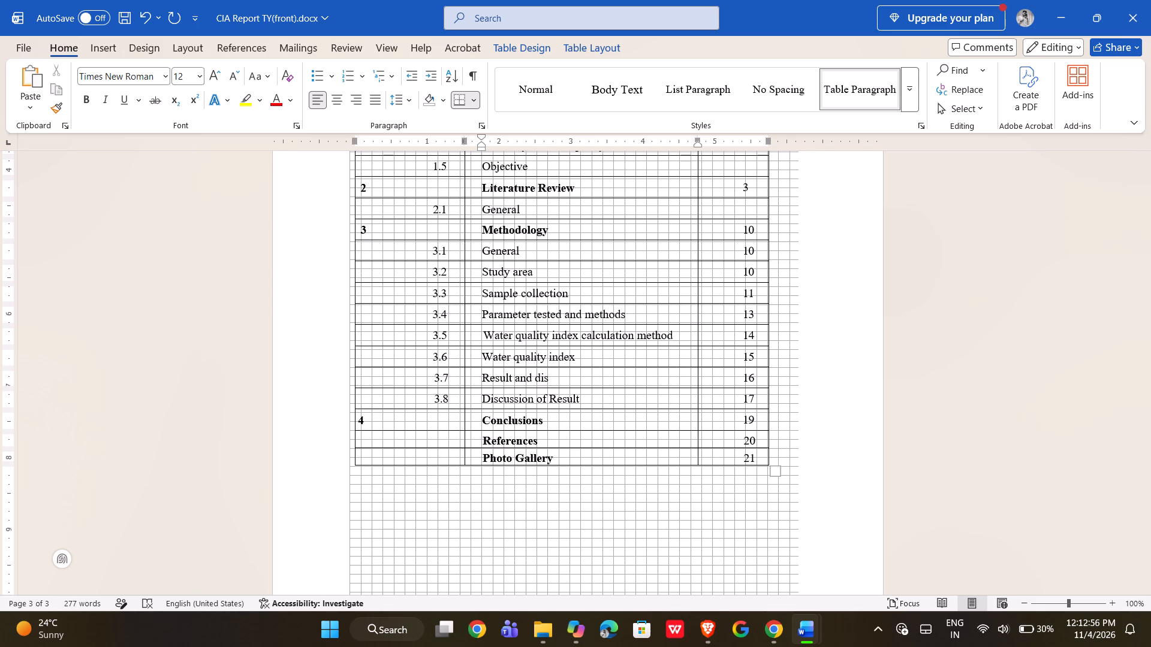
{"action": "left_click", "coordinate": [692, 377]}
{"action": "type", "text": "cu"}
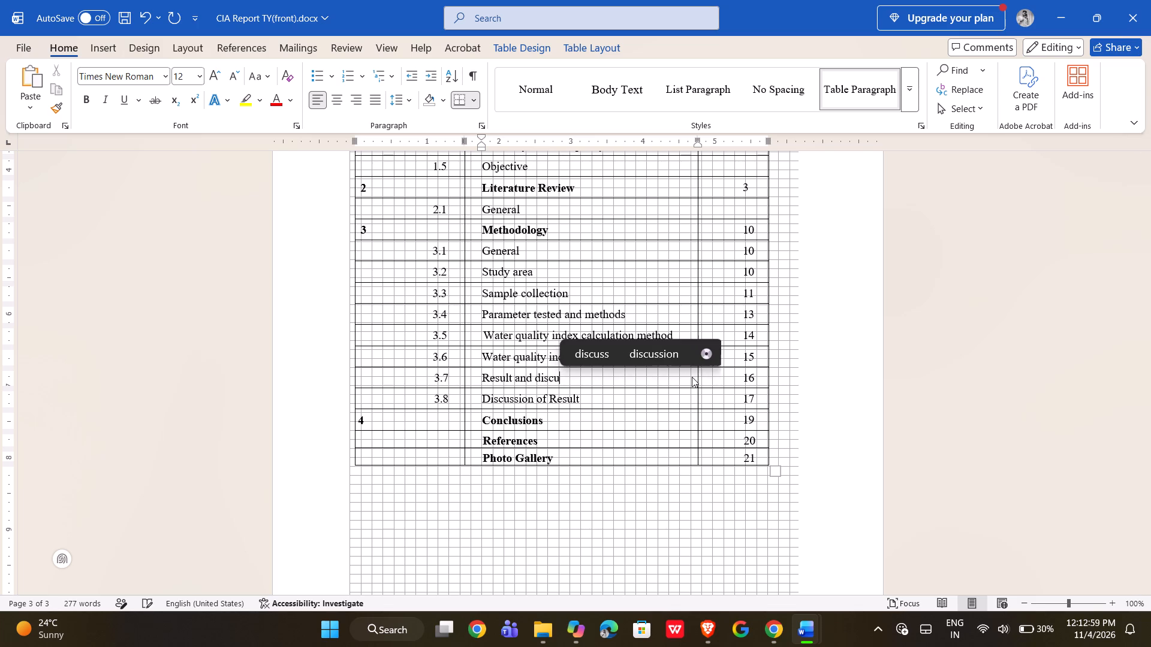
{"action": "left_click", "coordinate": [692, 377]}
{"action": "type", "text": "ssion"}
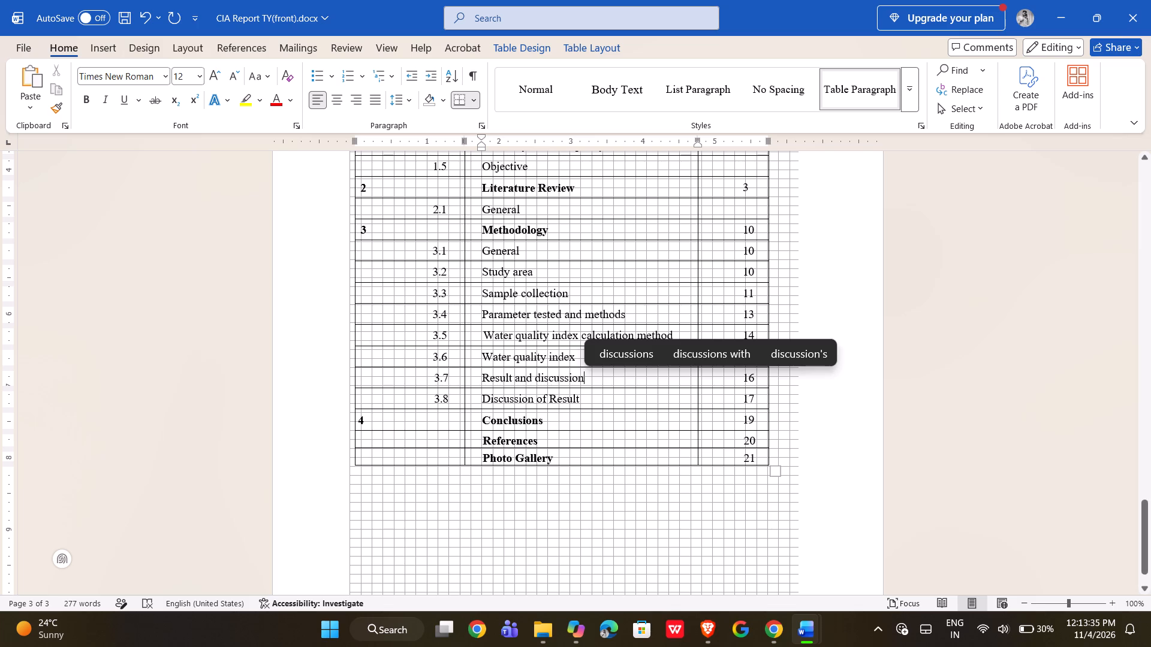
Replace the section 3.8 title in the Content table with "Physico chemical test result".
{"action": "left_click", "coordinate": [595, 403]}
{"action": "key", "text": "BackSpace"}
{"action": "key", "text": "BackSpace"}
{"action": "key", "text": "BackSpace"}
{"action": "key", "text": "BackSpace"}
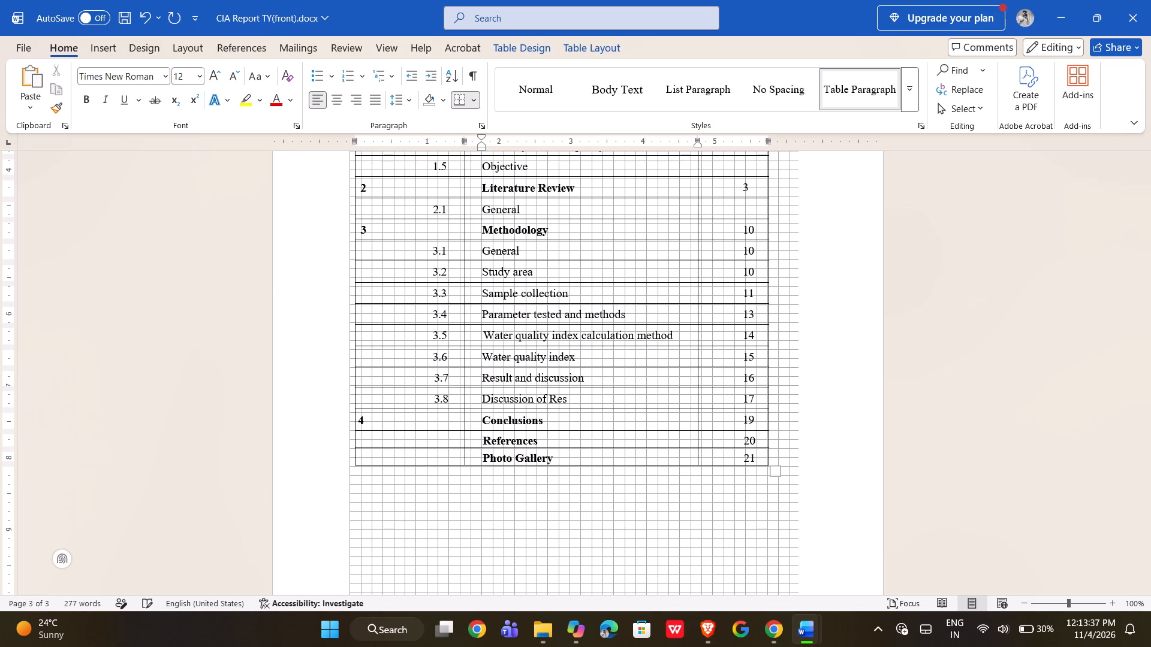
{"action": "key", "text": "BackSpace"}
{"action": "key", "text": "BackSpace"}
{"action": "key", "text": "BackSpace"}
{"action": "key", "text": "BackSpace"}
{"action": "key", "text": "BackSpace"}
{"action": "key", "text": "BackSpace"}
{"action": "key", "text": "BackSpace"}
{"action": "key", "text": "BackSpace"}
{"action": "key", "text": "BackSpace"}
{"action": "key", "text": "BackSpace"}
{"action": "key", "text": "BackSpace"}
{"action": "key", "text": "BackSpace"}
{"action": "key", "text": "BackSpace"}
{"action": "key", "text": "BackSpace"}
{"action": "key", "text": "BackSpace"}
{"action": "key", "text": "BackSpace"}
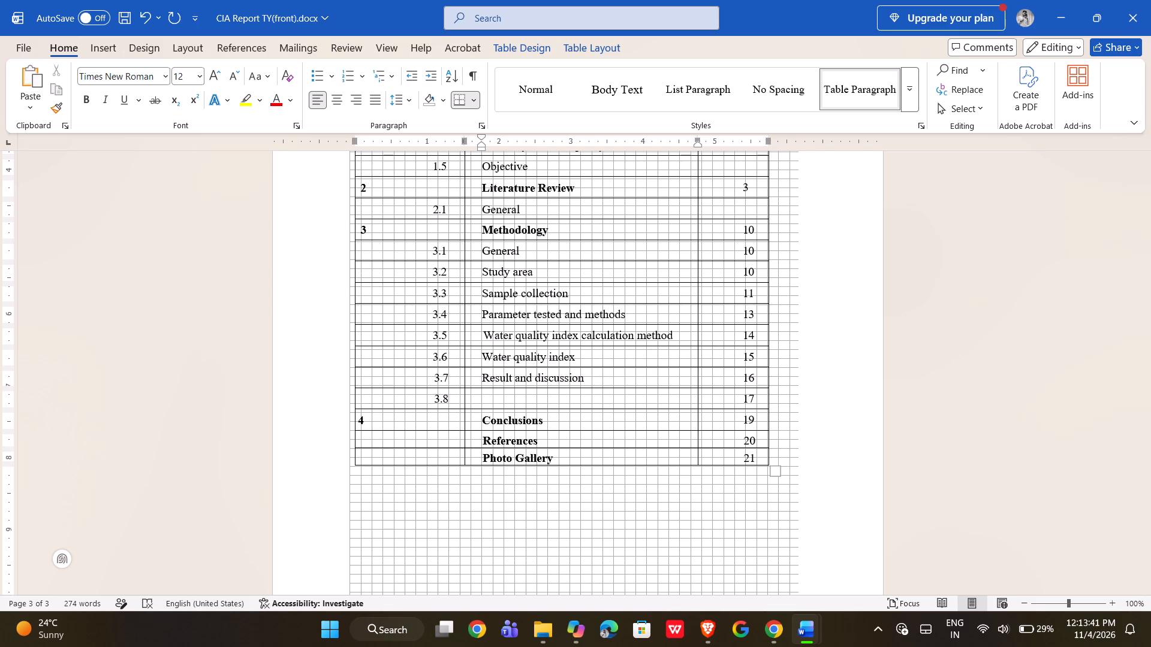
{"action": "key", "text": "p"}
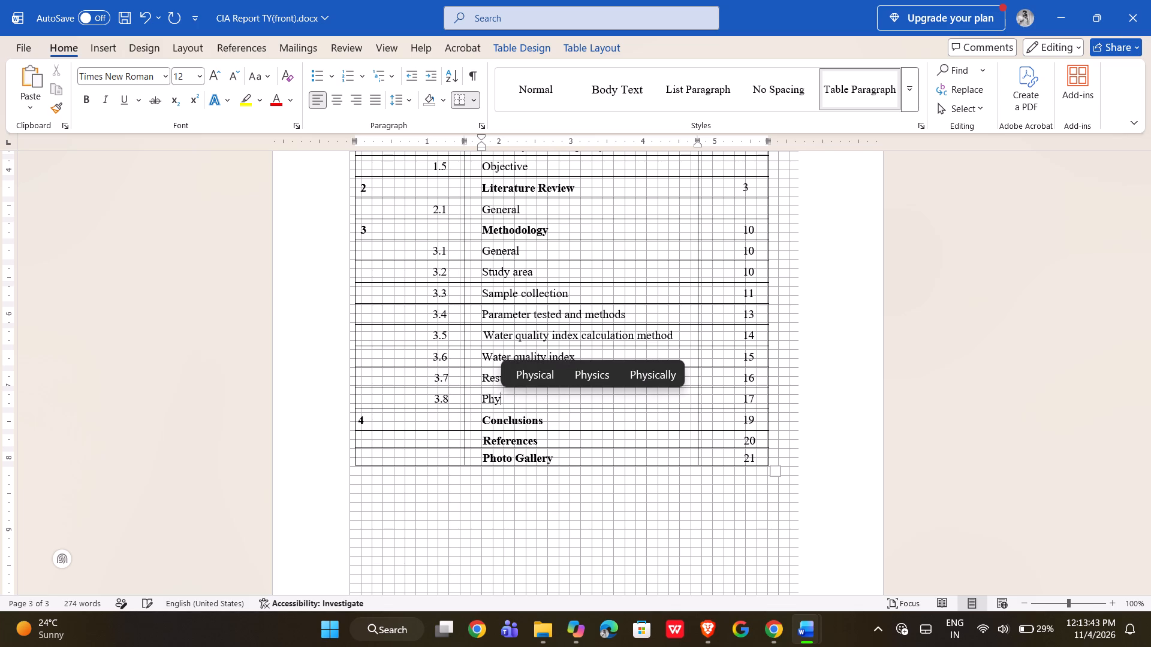
{"action": "type", "text": "sico"}
{"action": "key", "text": "space"}
{"action": "type", "text": "chemical"}
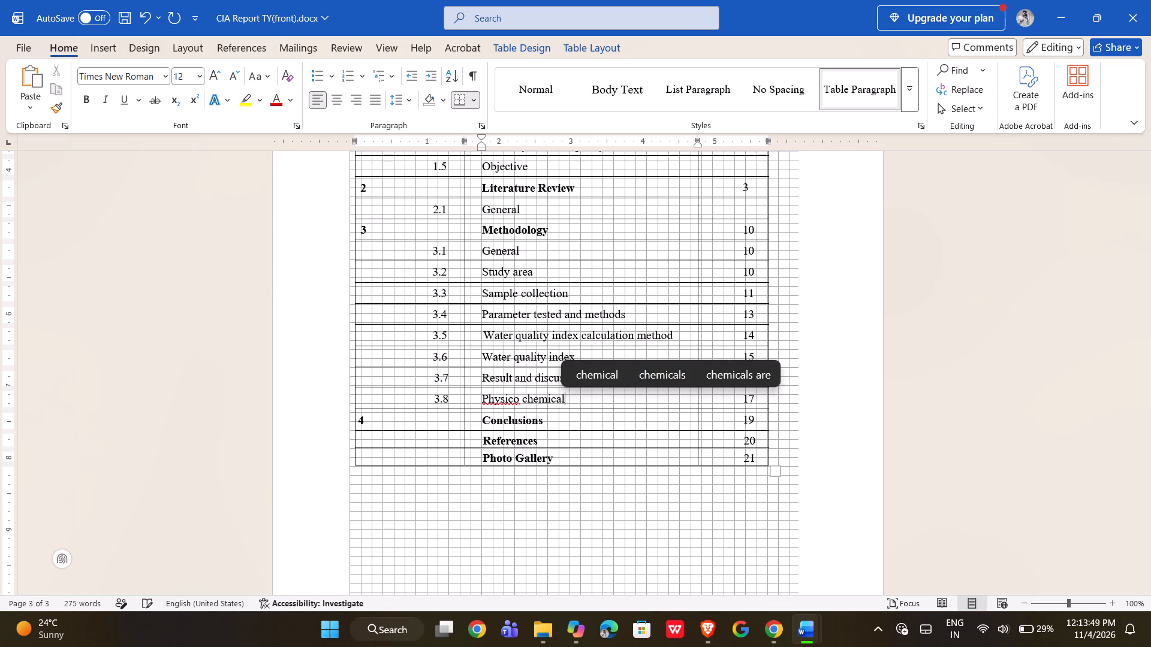
{"action": "key", "text": "space"}
{"action": "type", "text": "test result"}
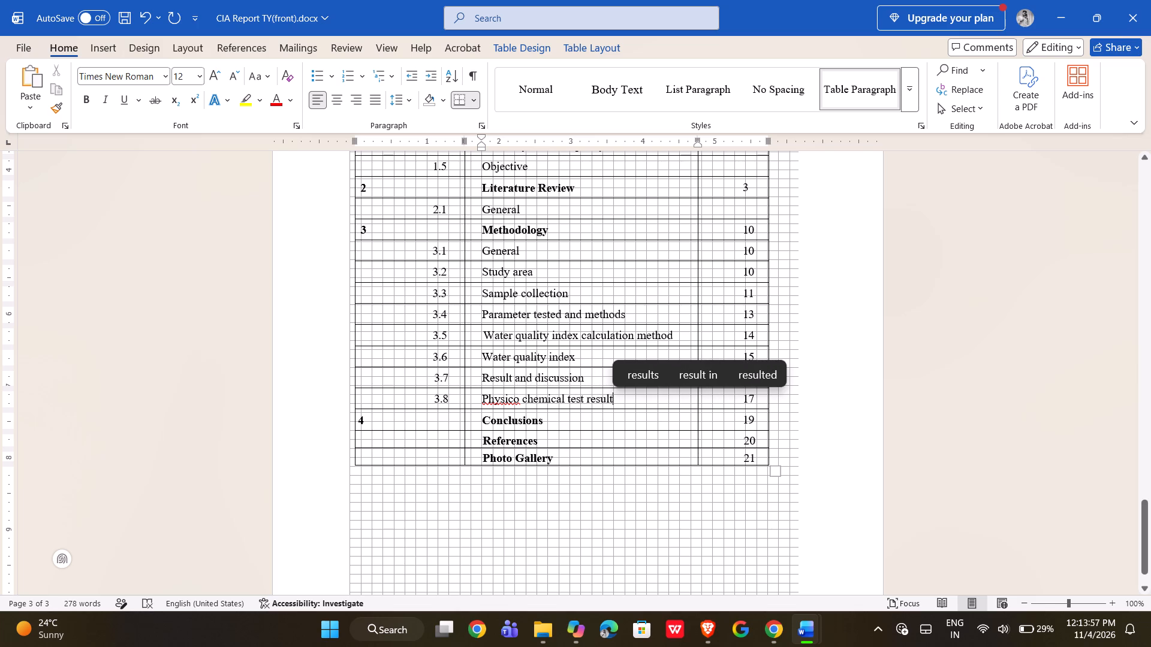
Insert a row below section 3.8 in the Content table and number it "3,9".
{"action": "left_click", "coordinate": [353, 407]}
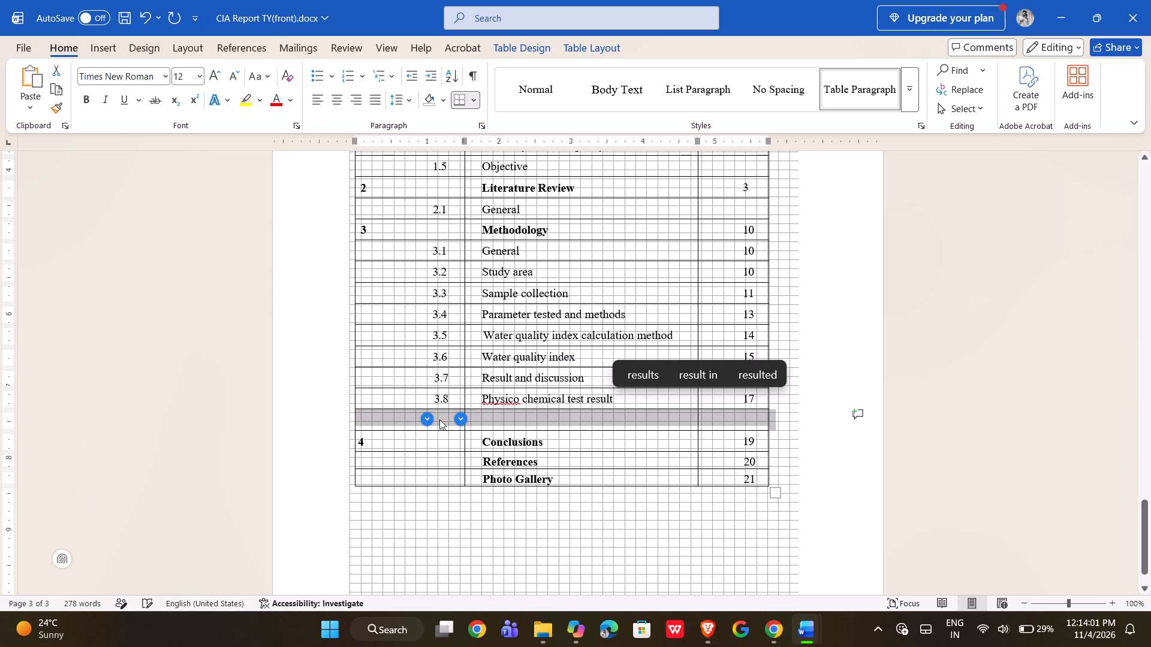
{"action": "left_click", "coordinate": [502, 421]}
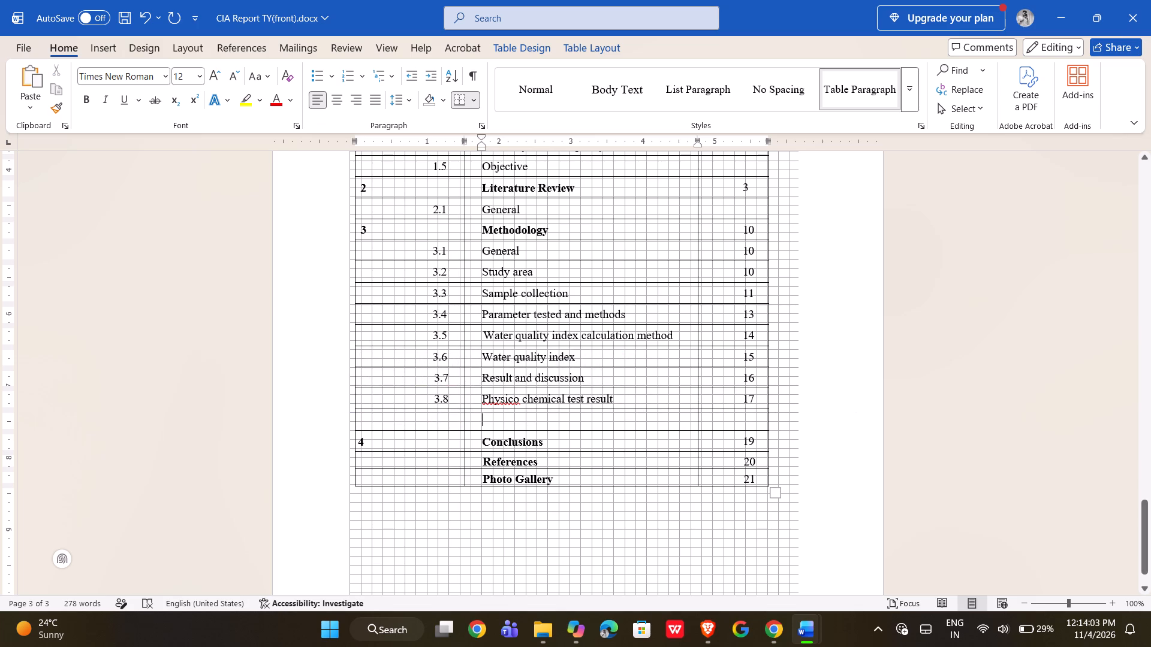
{"action": "left_click", "coordinate": [445, 424]}
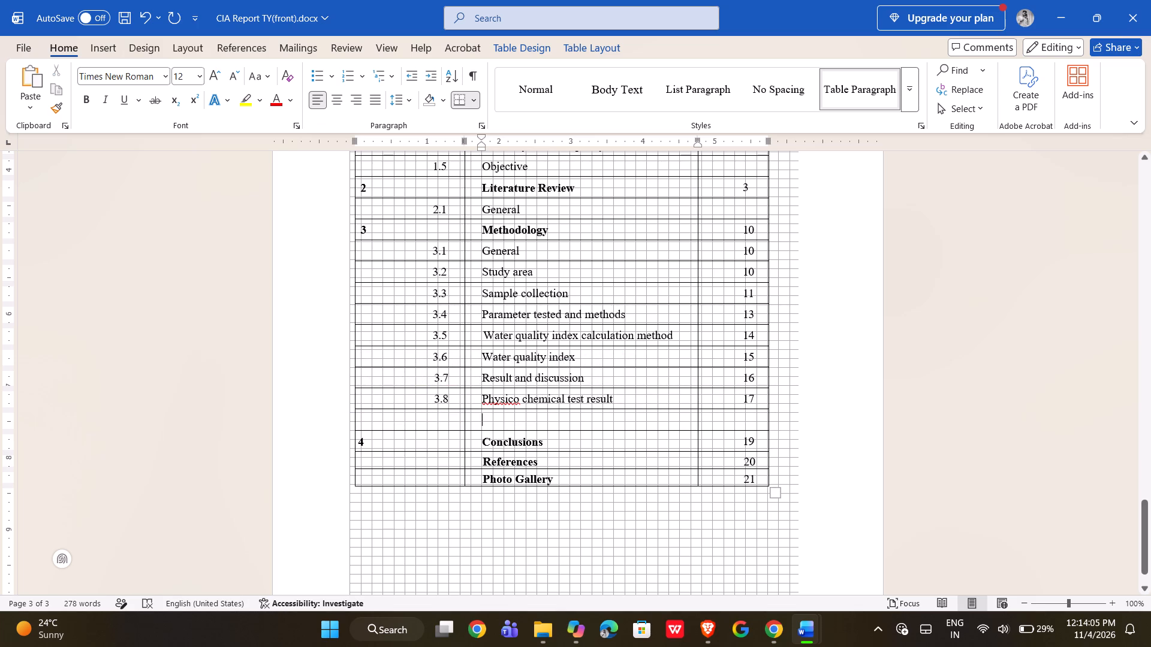
{"action": "left_click", "coordinate": [445, 424]}
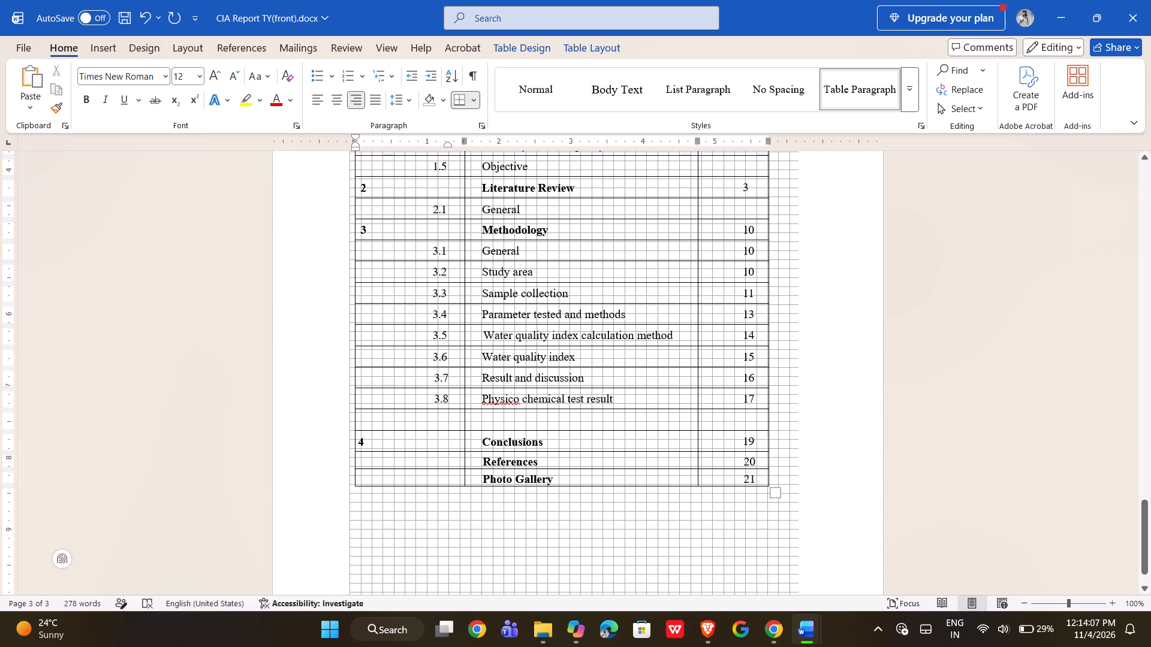
{"action": "double_click", "coordinate": [445, 424]}
{"action": "type", "text": "3,"}
{"action": "key", "text": "9"}
Enter "Discussion of parameter" as the title of the new row 3,9 in the Content table.
{"action": "left_click", "coordinate": [494, 422]}
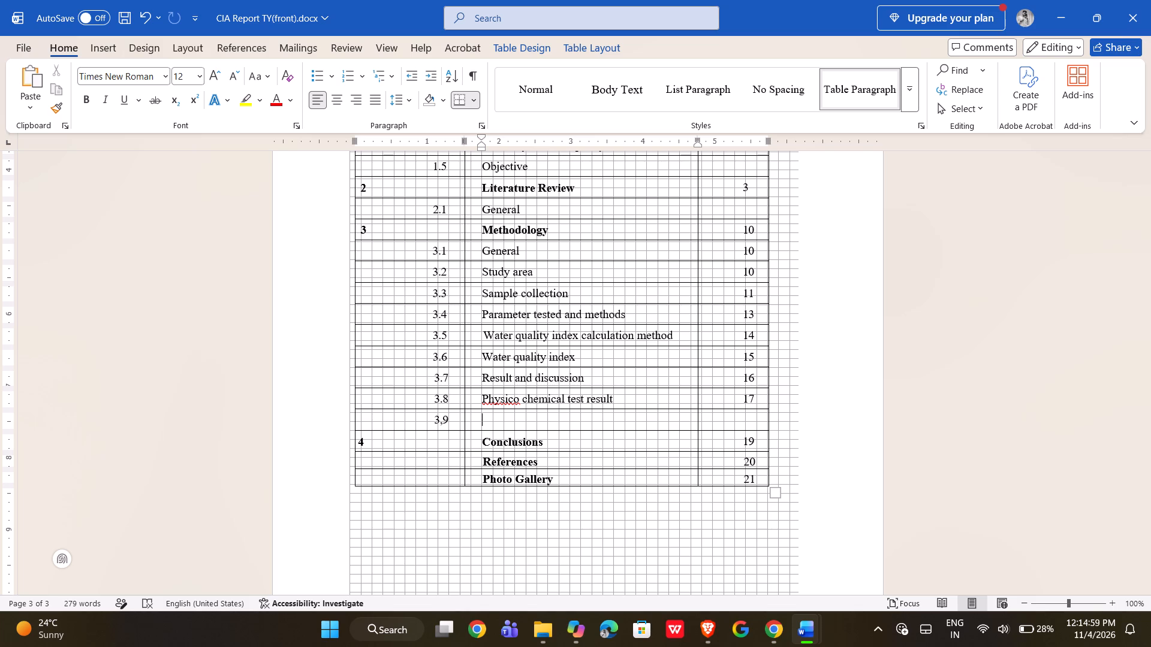
{"action": "type", "text": "is"}
{"action": "type", "text": "cussion"}
{"action": "key", "text": "space"}
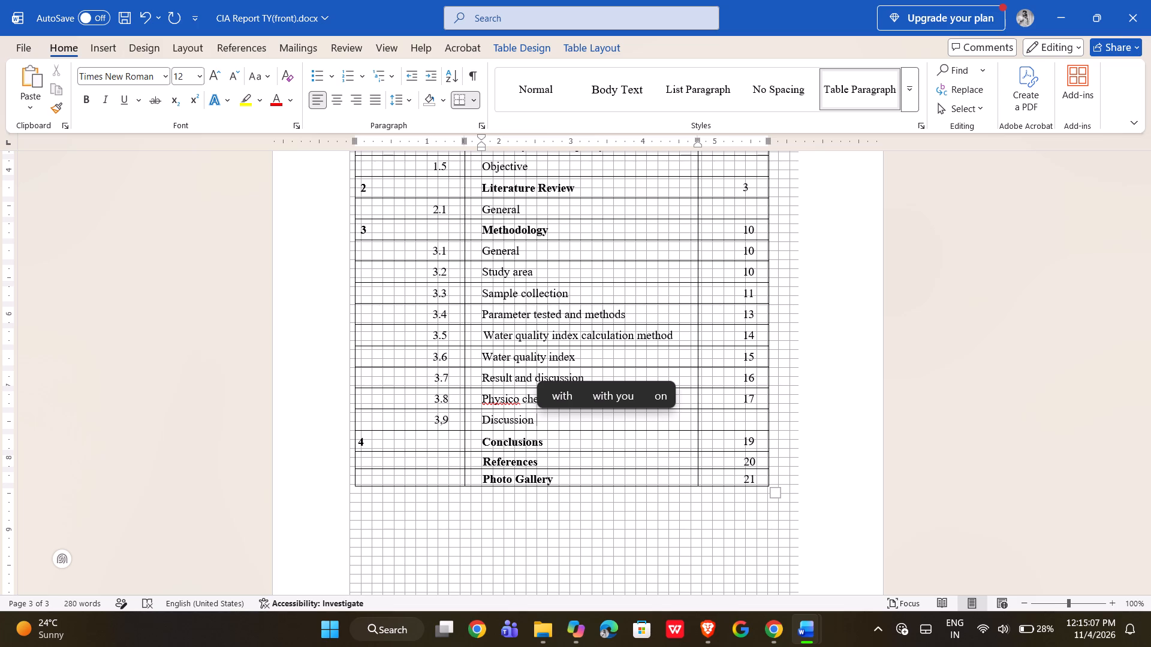
{"action": "type", "text": "of parameter"}
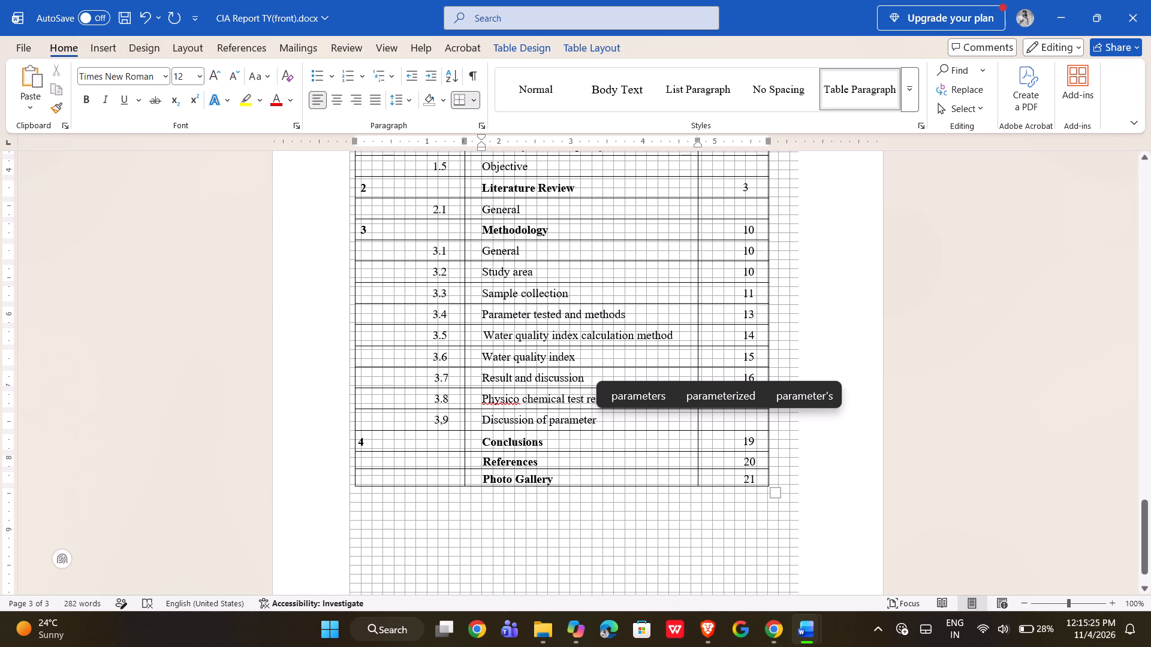
Insert a row above Conclusions in the Content table and number it 3.10.
{"action": "left_click", "coordinate": [347, 431]}
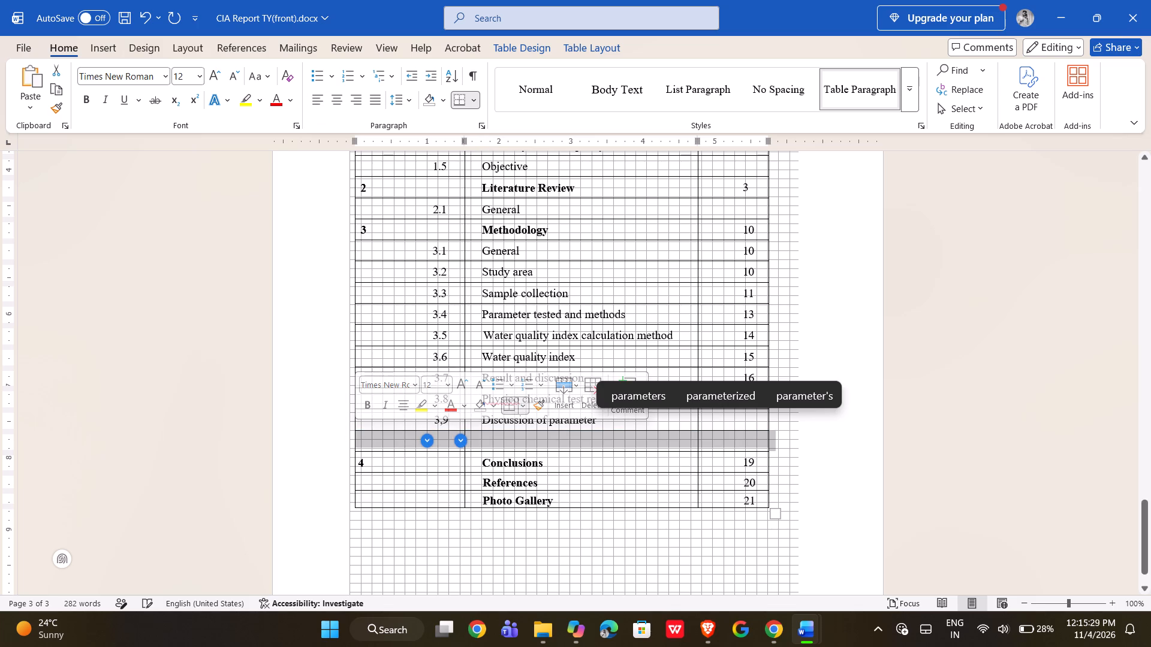
{"action": "left_click", "coordinate": [441, 432]}
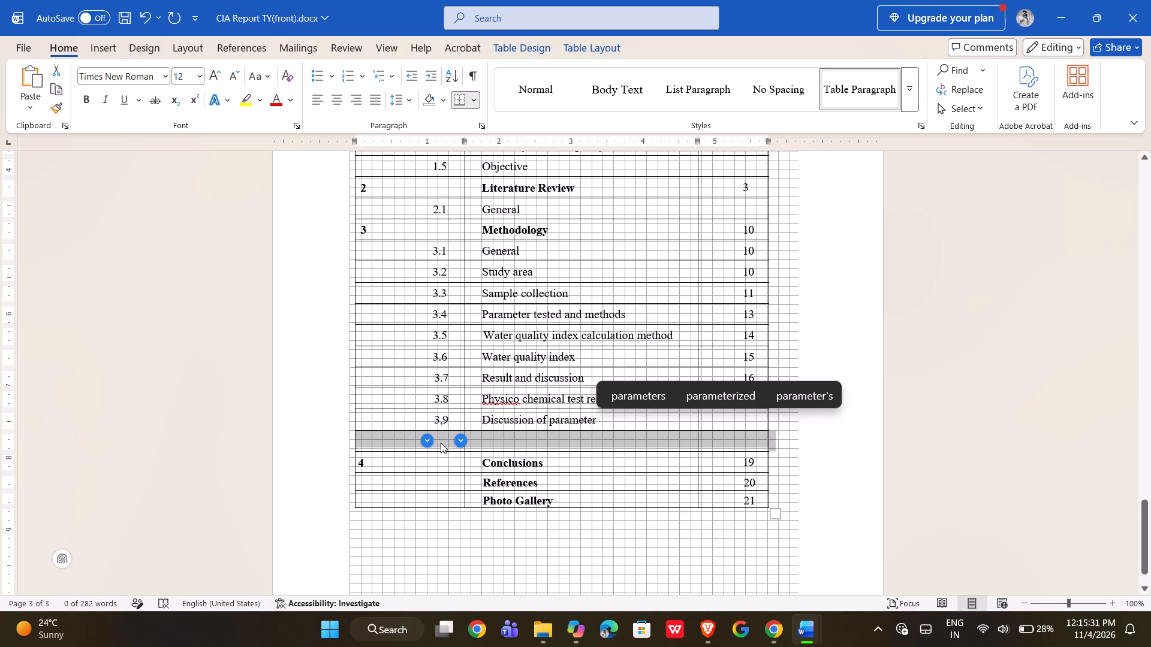
{"action": "left_click", "coordinate": [441, 443]}
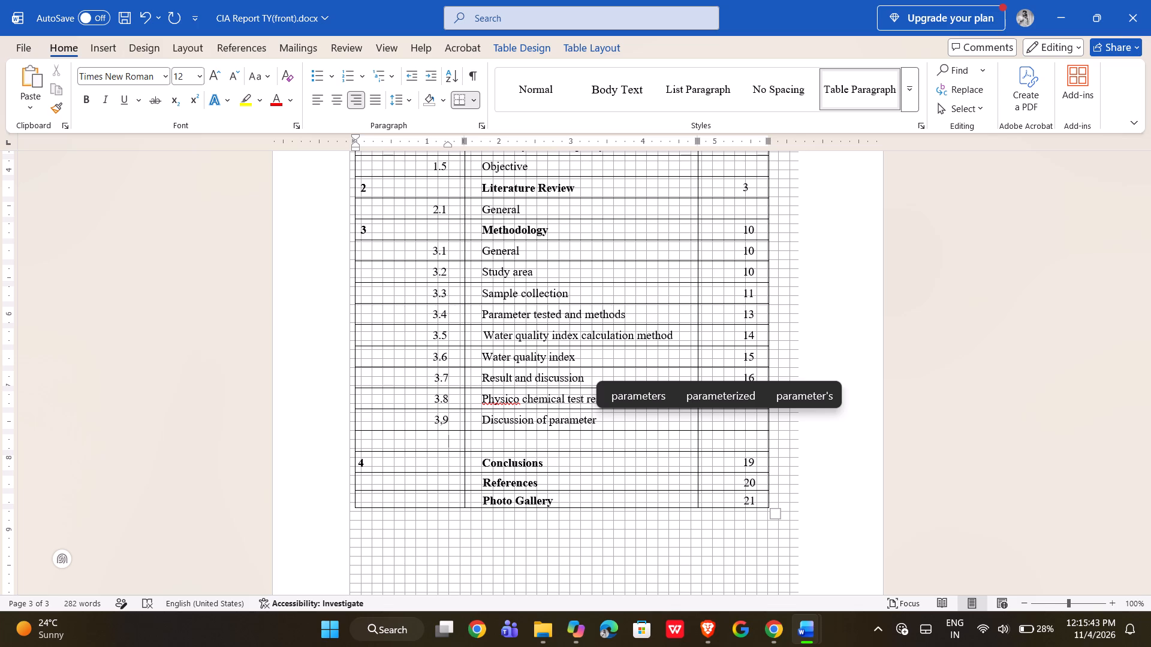
{"action": "type", "text": "3.10"}
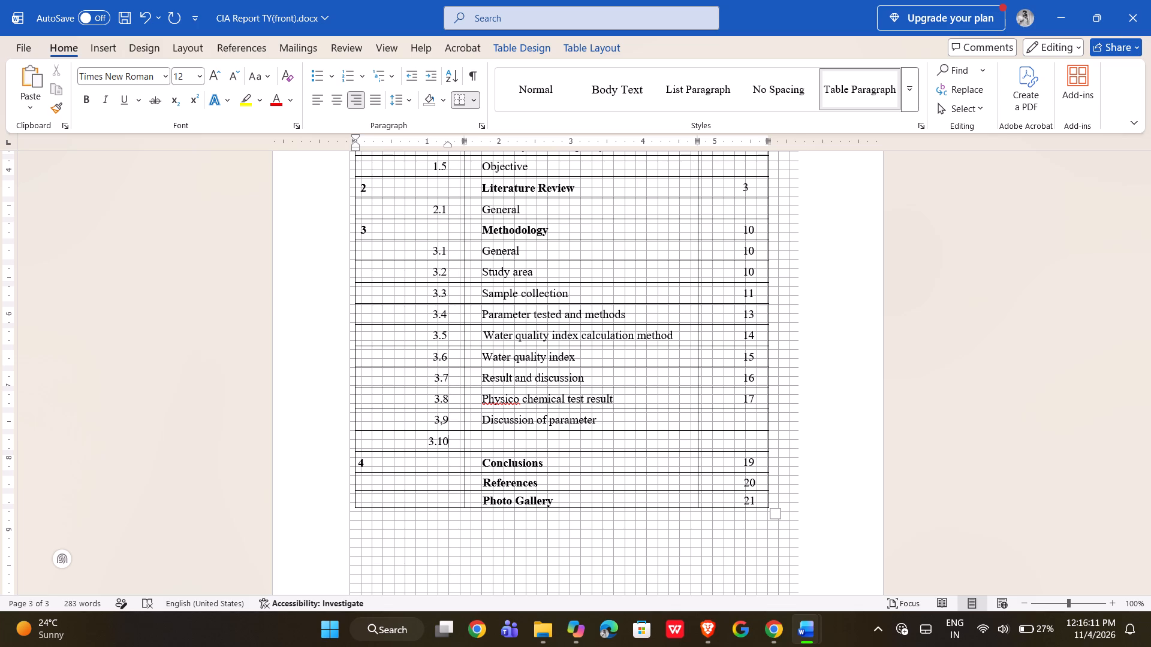
Save the front-page document.
{"action": "key", "text": "ctrl+s"}
{"action": "key", "text": "ctrl+s"}
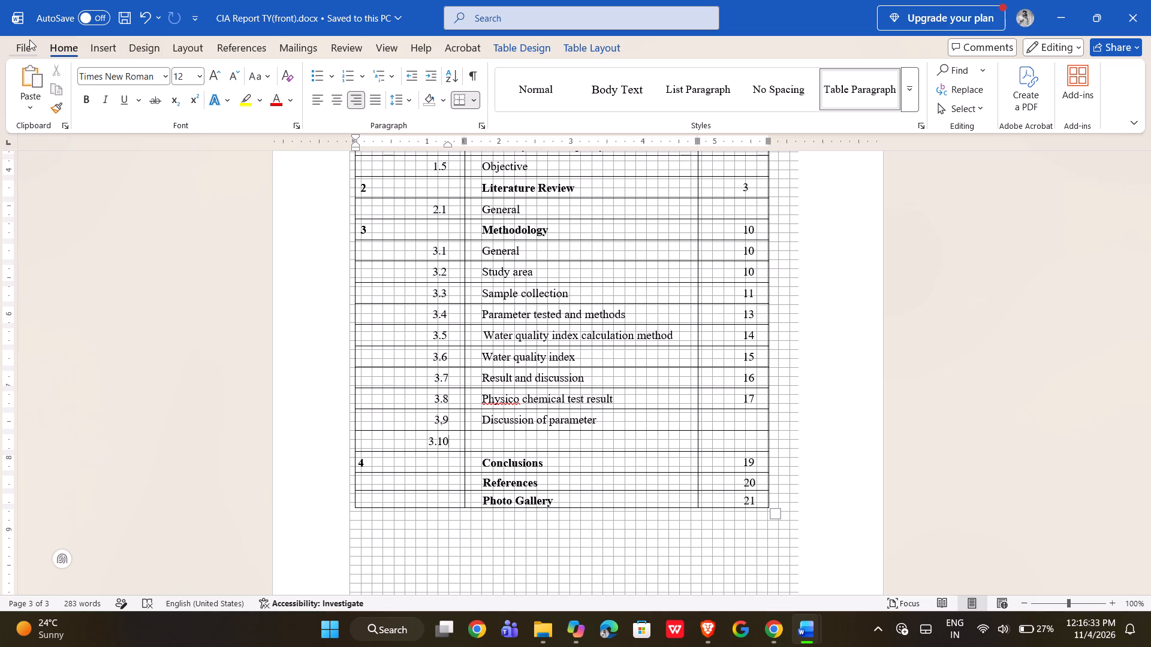
{"action": "key", "text": "ctrl+s"}
{"action": "key", "text": "ctrl+s"}
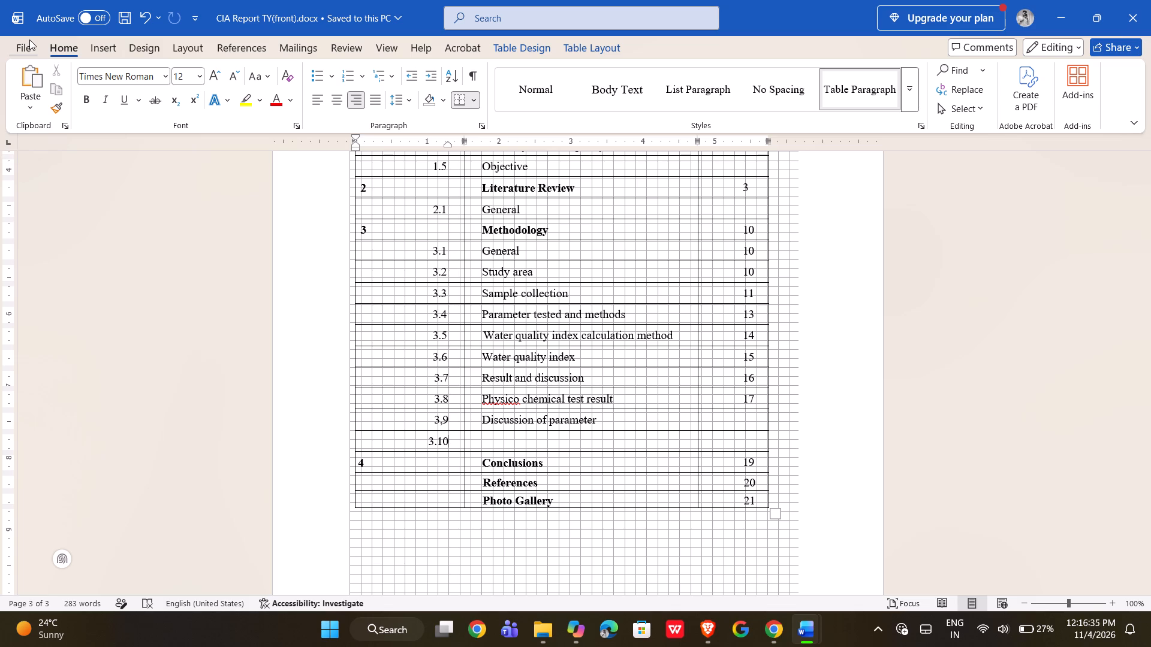
{"action": "left_click", "coordinate": [22, 44]}
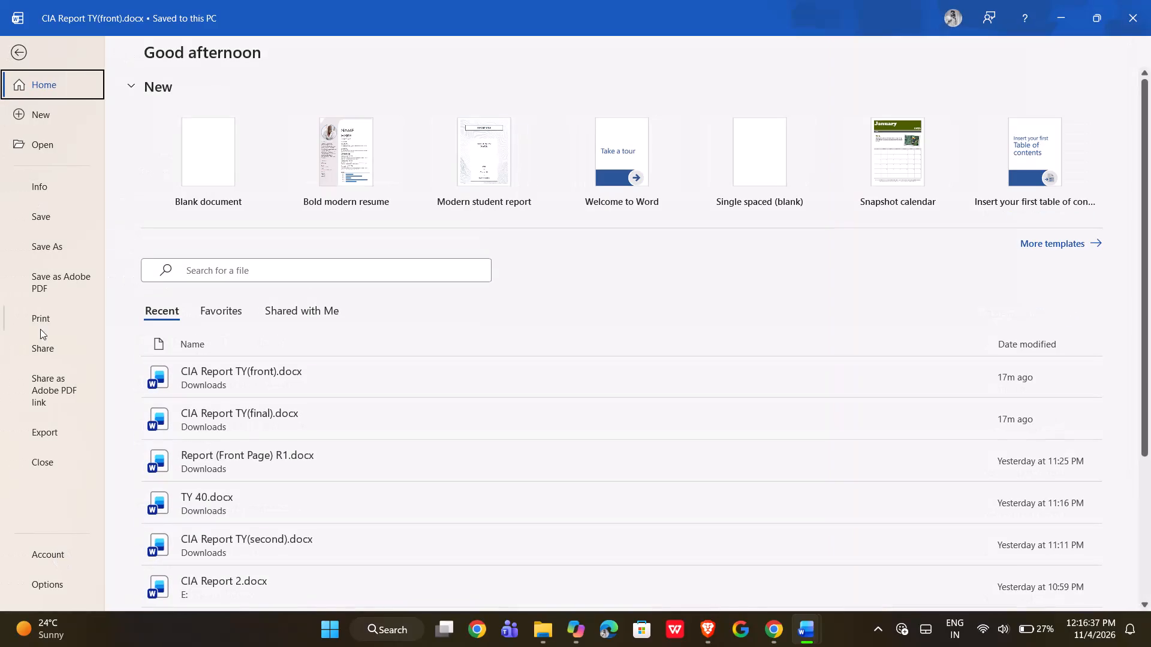
{"action": "left_click", "coordinate": [47, 216]}
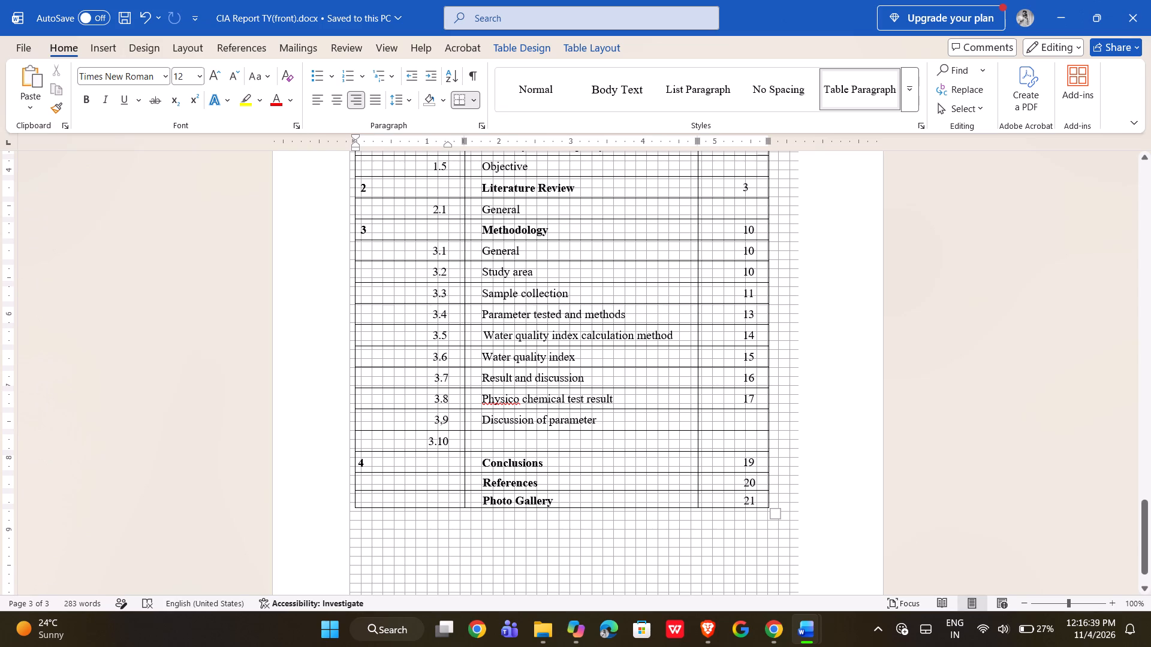
Open the recent document CIA Report TY(final).docx.
{"action": "left_click", "coordinate": [30, 50]}
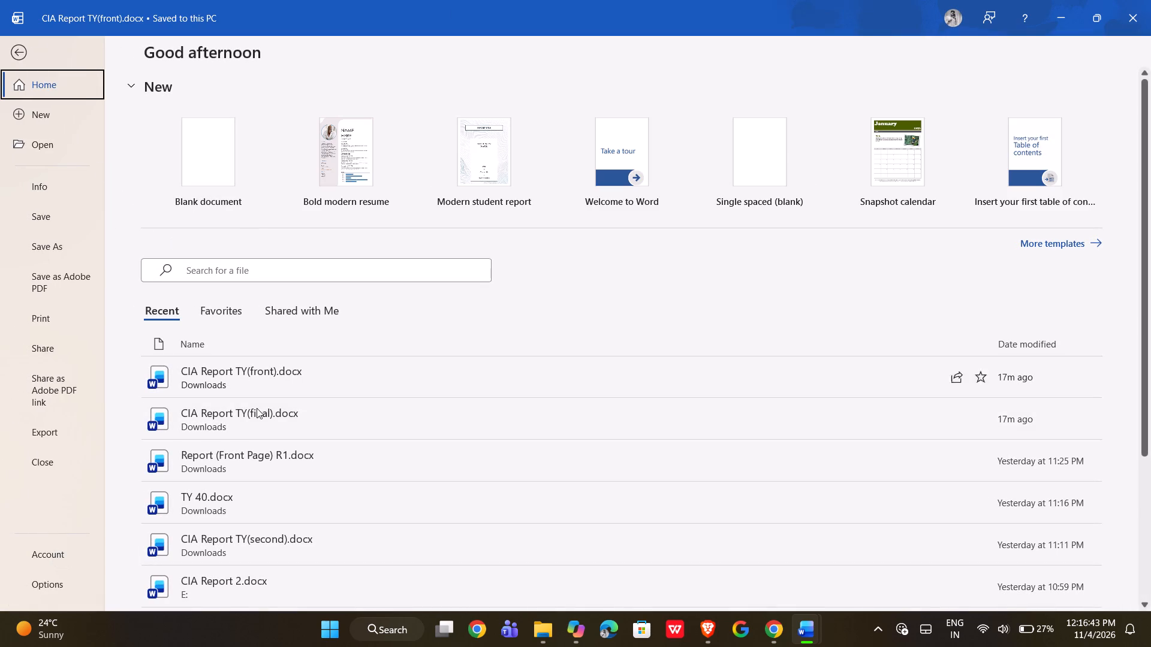
{"action": "left_click", "coordinate": [291, 424]}
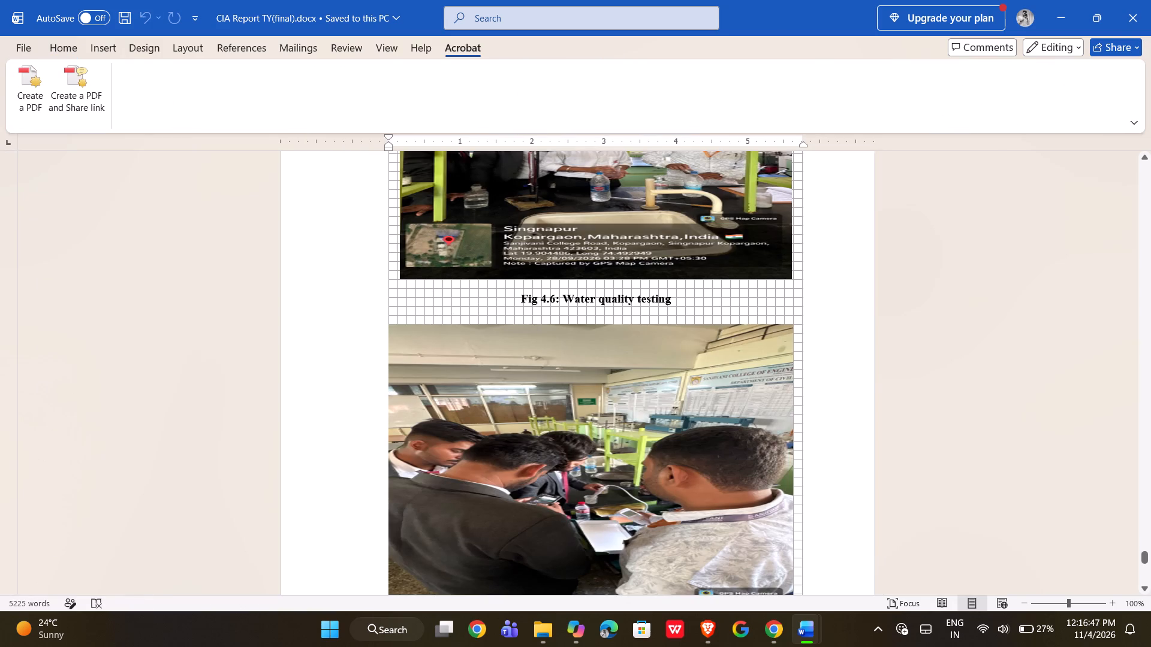
Examine the numbering and titles of the section headings in chapter 3 of the final report.
{"action": "scroll", "coordinate": [483, 350], "scroll_direction": "up", "scroll_amount": 1}
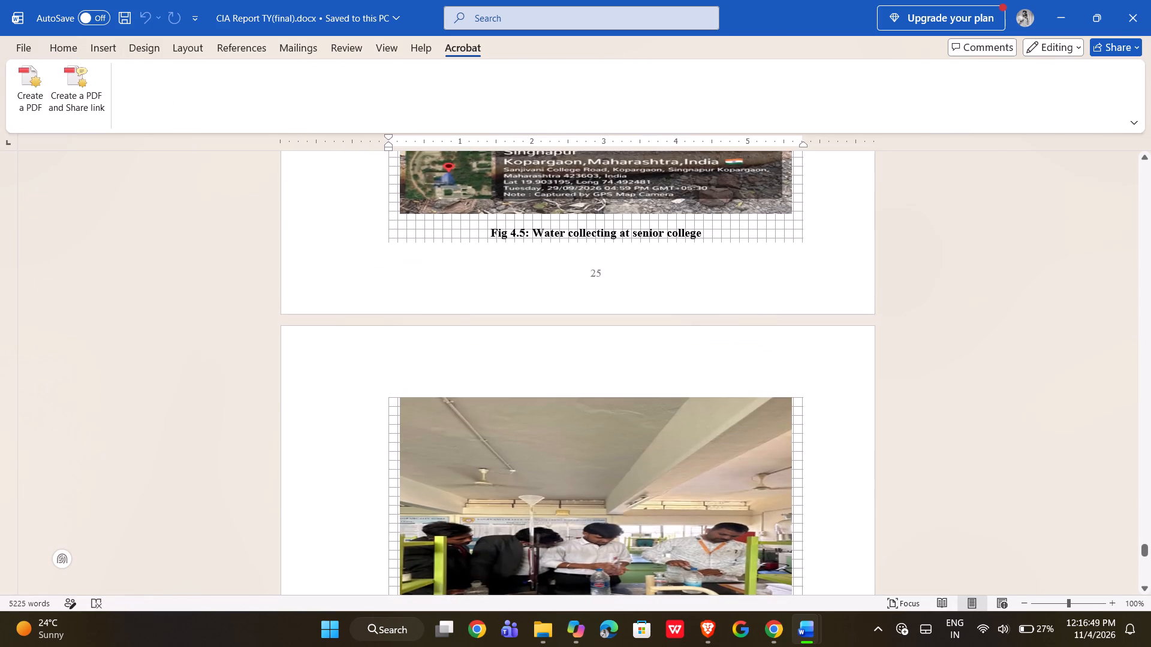
{"action": "scroll", "coordinate": [483, 350], "scroll_direction": "up", "scroll_amount": 6}
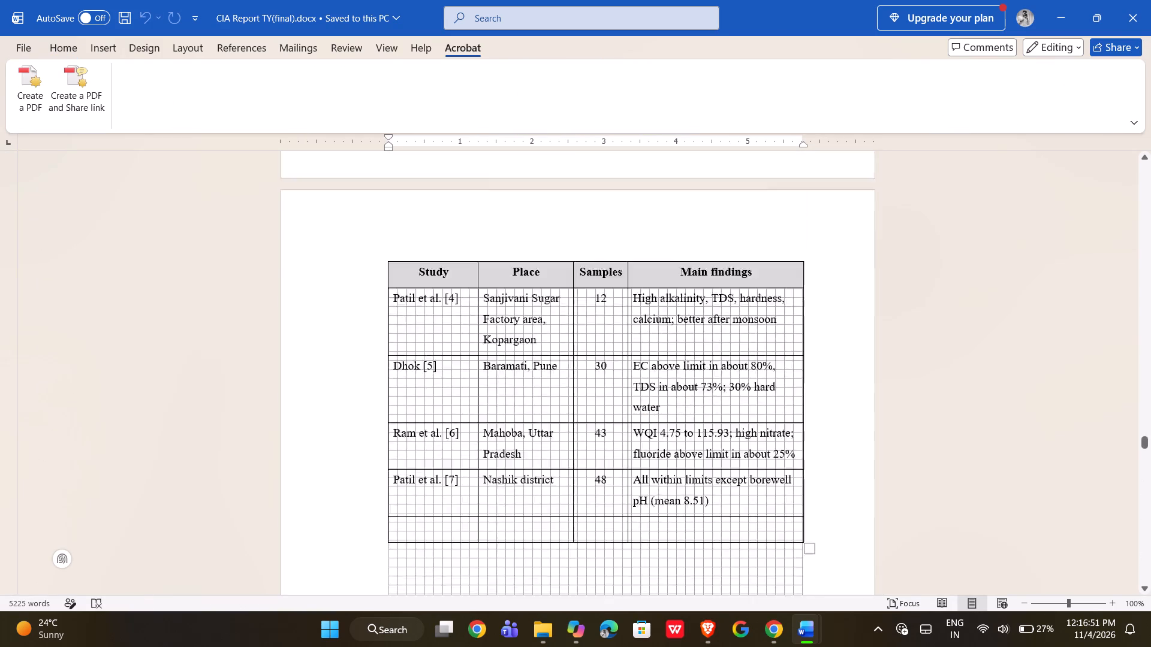
{"action": "scroll", "coordinate": [483, 350], "scroll_direction": "up", "scroll_amount": 6}
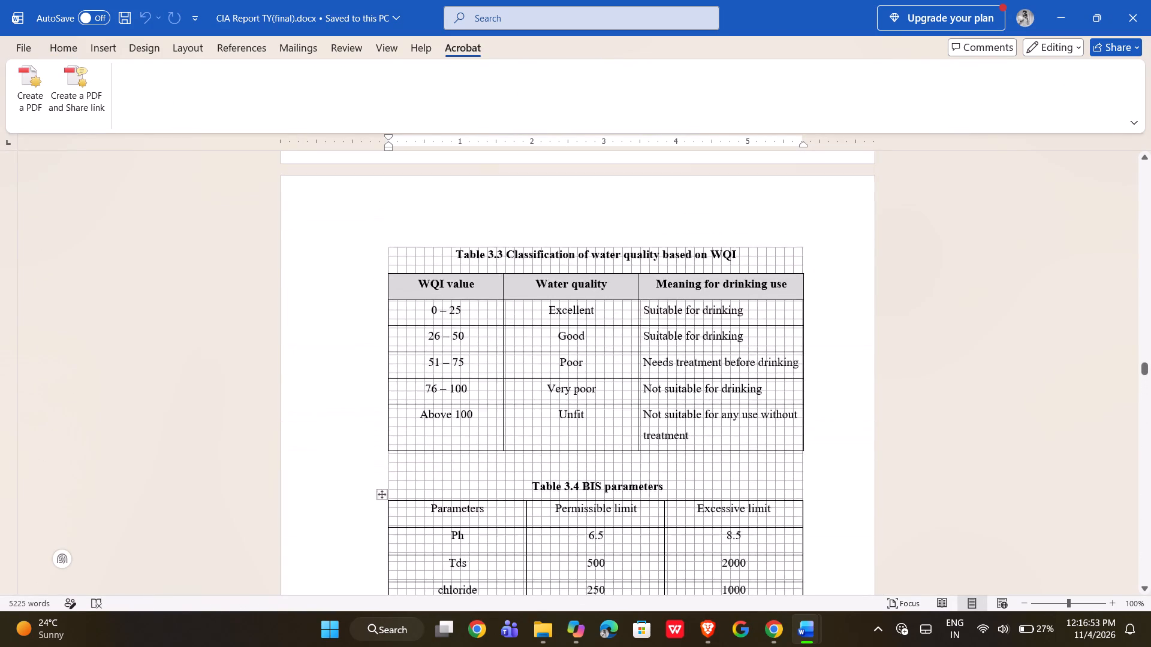
{"action": "scroll", "coordinate": [483, 350], "scroll_direction": "up", "scroll_amount": 5}
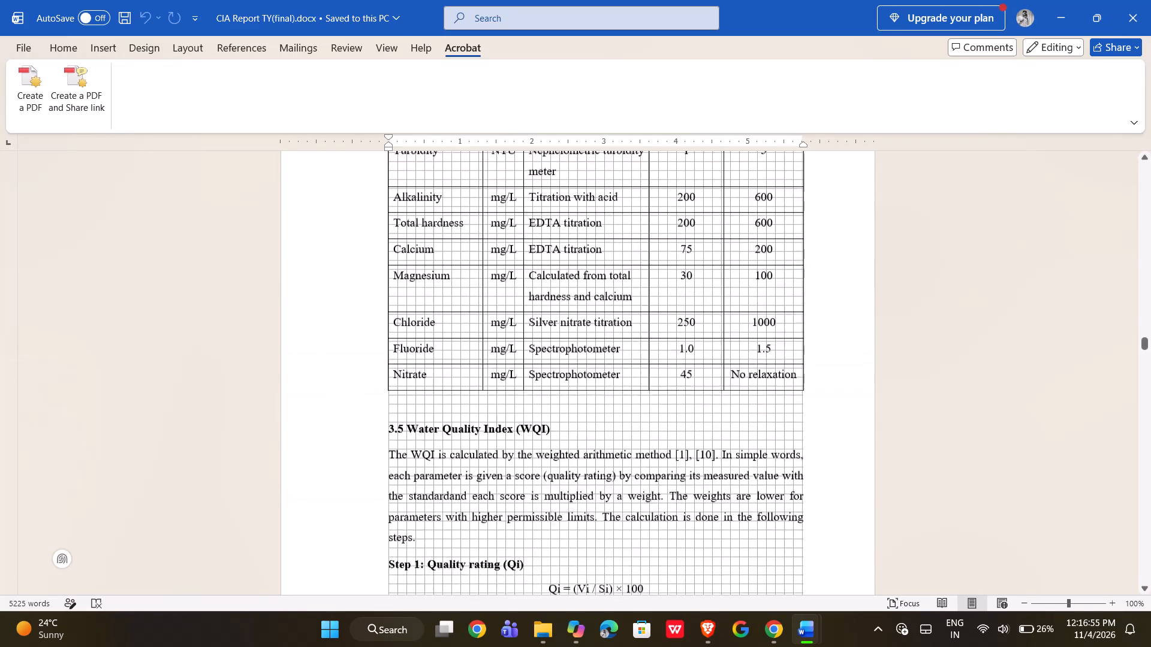
{"action": "scroll", "coordinate": [483, 350], "scroll_direction": "up", "scroll_amount": 5}
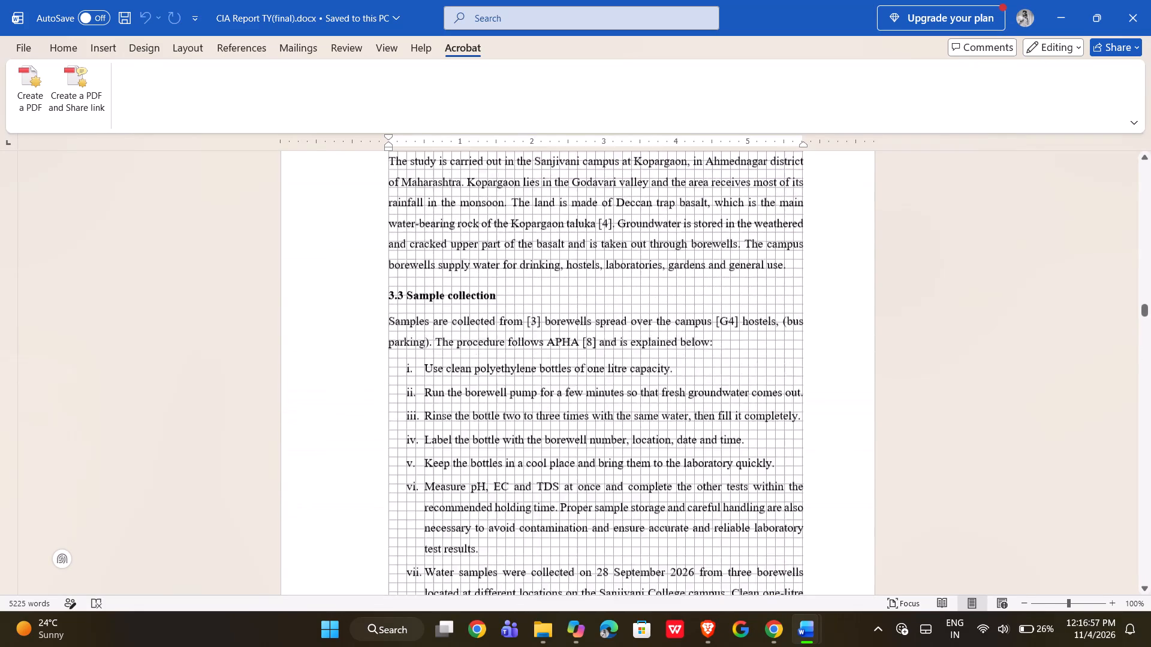
{"action": "scroll", "coordinate": [483, 350], "scroll_direction": "up", "scroll_amount": 1}
{"action": "scroll", "coordinate": [483, 350], "scroll_direction": "down", "scroll_amount": 1}
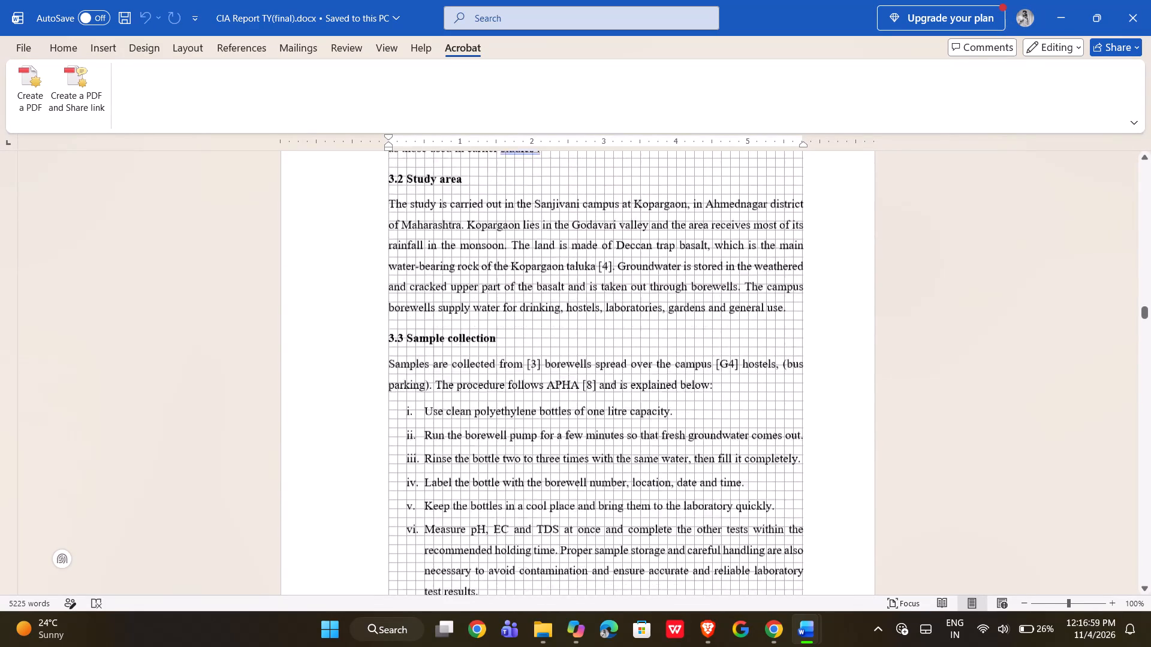
{"action": "scroll", "coordinate": [483, 350], "scroll_direction": "down", "scroll_amount": 2}
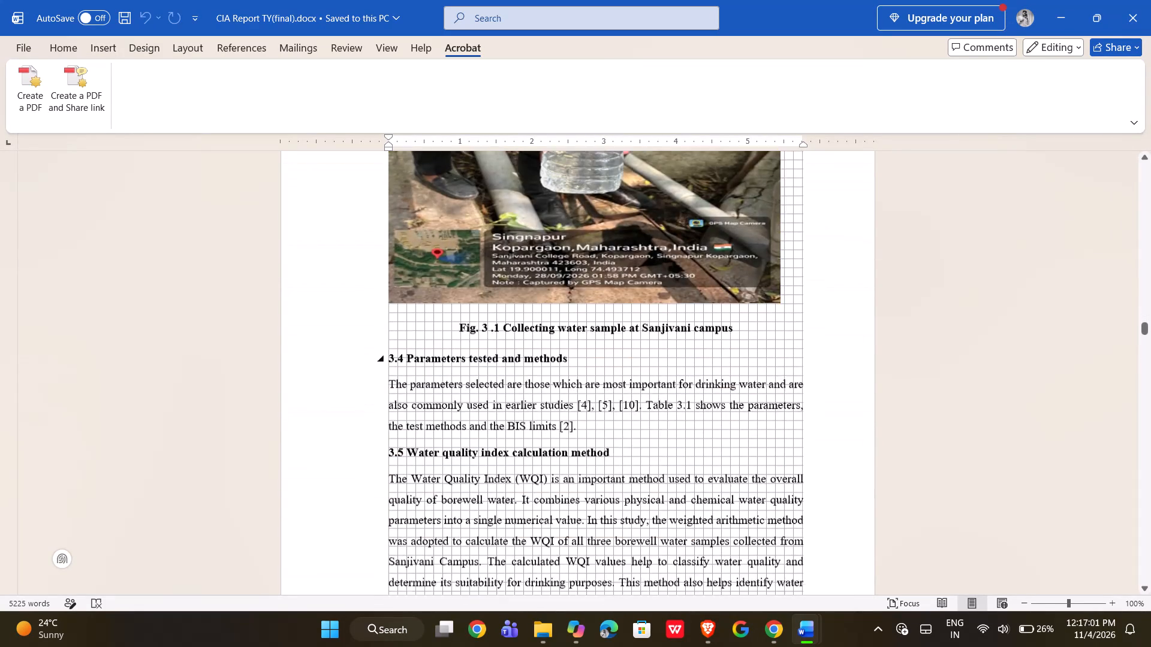
{"action": "scroll", "coordinate": [483, 350], "scroll_direction": "down", "scroll_amount": 2}
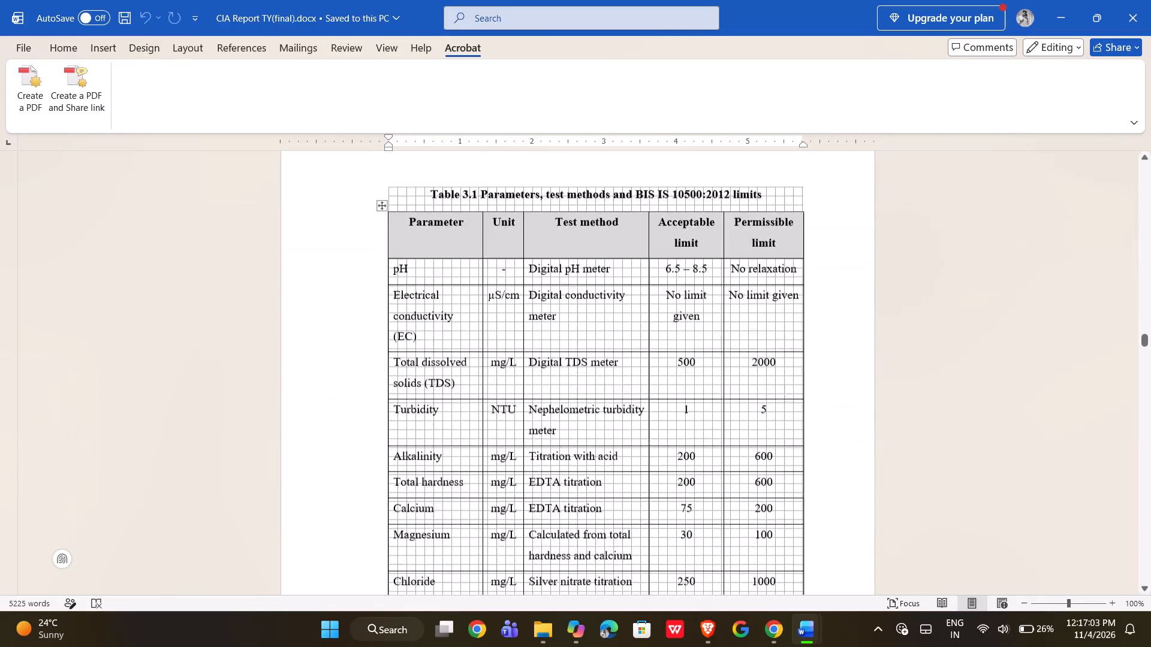
{"action": "scroll", "coordinate": [483, 350], "scroll_direction": "down", "scroll_amount": 2}
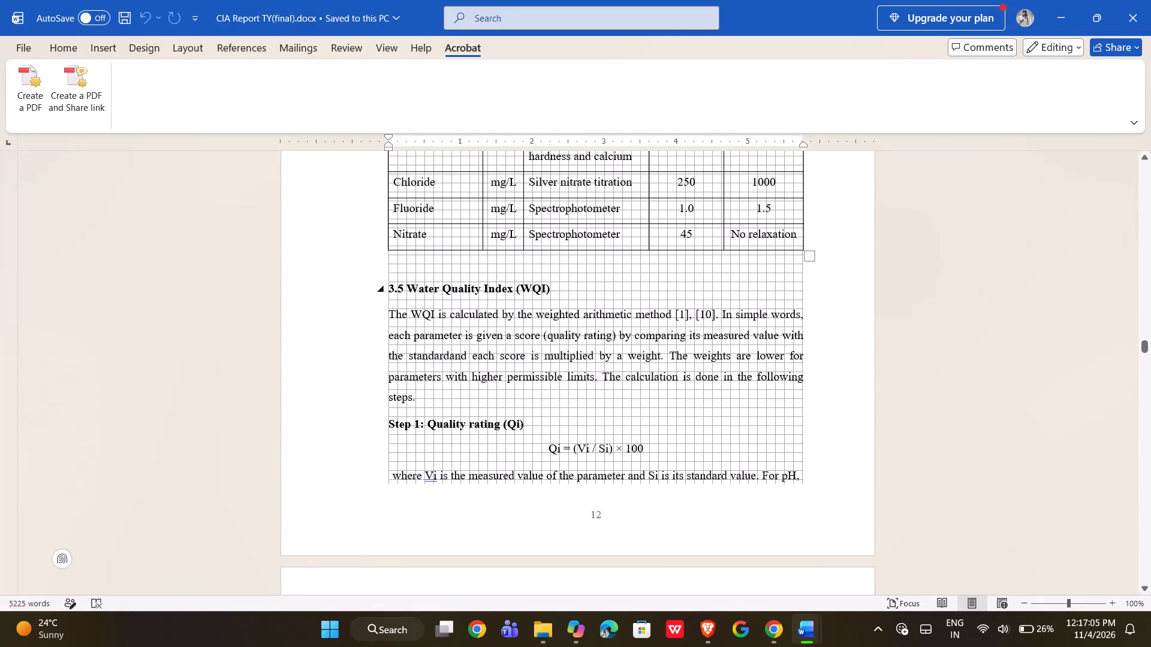
Renumber the Water Quality Index (WQI) section heading in chapter 3 of the final report as 3.6.
{"action": "left_click", "coordinate": [402, 294]}
{"action": "key", "text": "BackSpace"}
{"action": "key", "text": "6"}
Renumber the Results and Discussion heading below the BIS parameters table as 3.7.
{"action": "scroll", "coordinate": [402, 294], "scroll_direction": "down", "scroll_amount": 1}
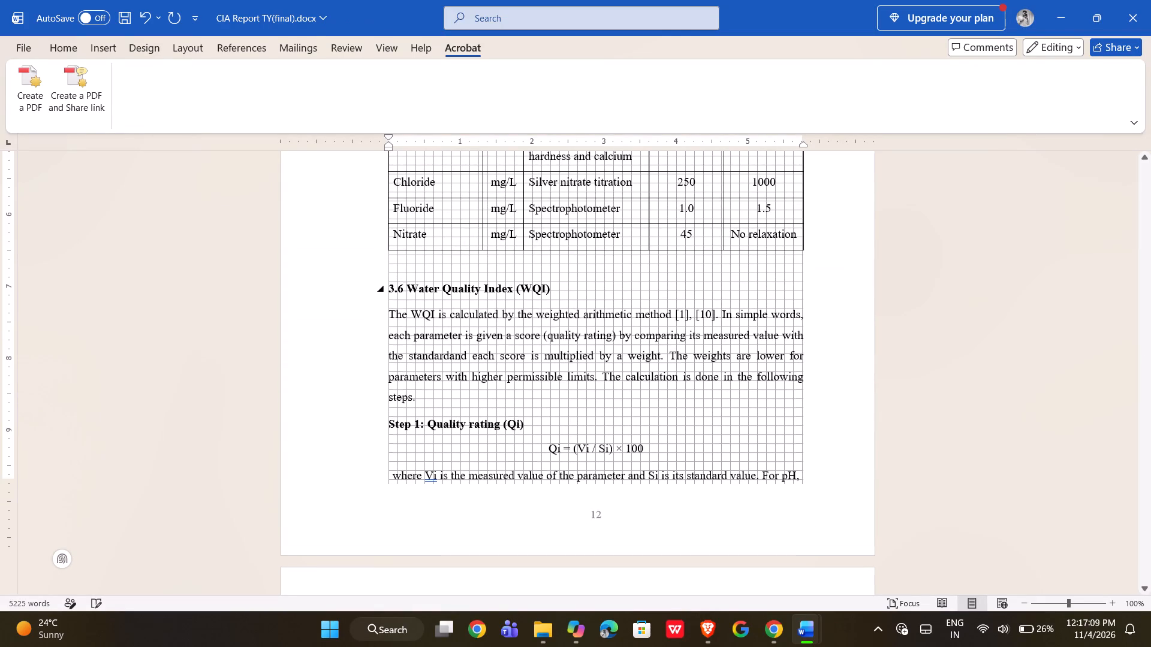
{"action": "scroll", "coordinate": [402, 294], "scroll_direction": "down", "scroll_amount": 4}
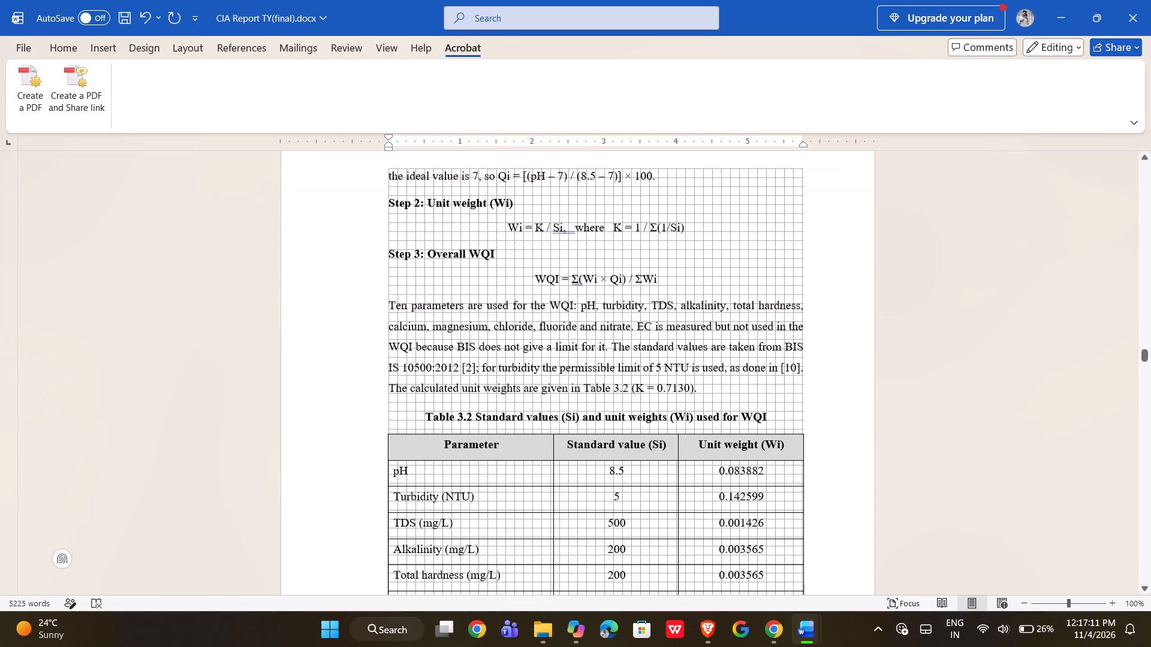
{"action": "scroll", "coordinate": [402, 294], "scroll_direction": "down", "scroll_amount": 2}
{"action": "scroll", "coordinate": [402, 294], "scroll_direction": "up", "scroll_amount": 3}
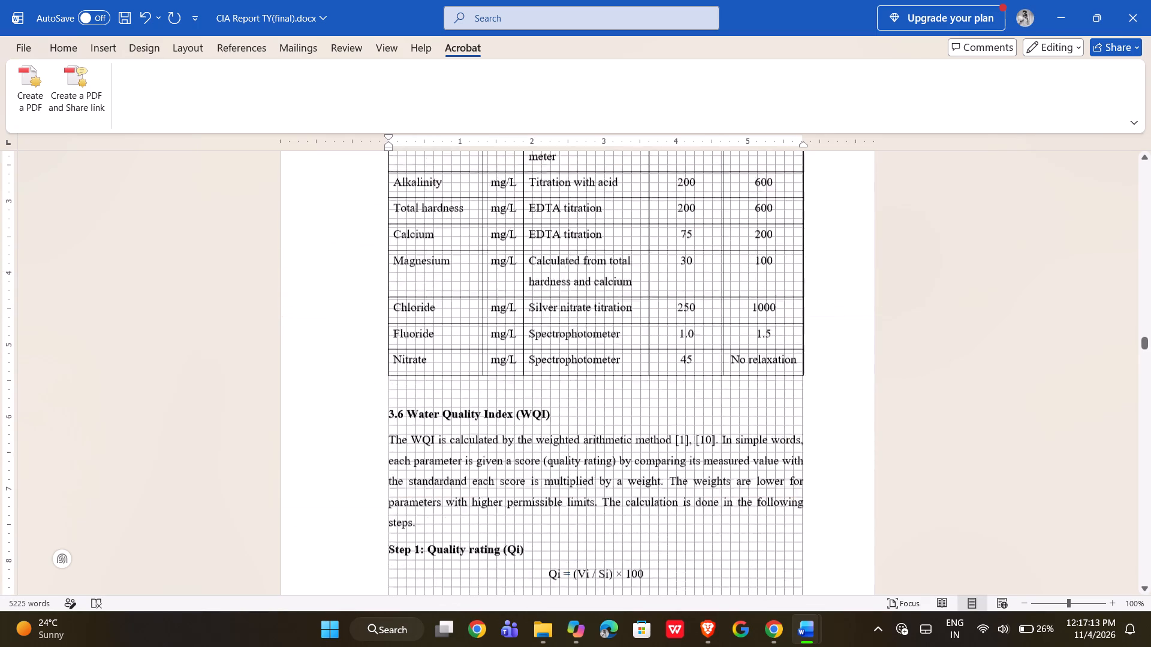
{"action": "scroll", "coordinate": [402, 294], "scroll_direction": "up", "scroll_amount": 1}
{"action": "scroll", "coordinate": [402, 294], "scroll_direction": "down", "scroll_amount": 2}
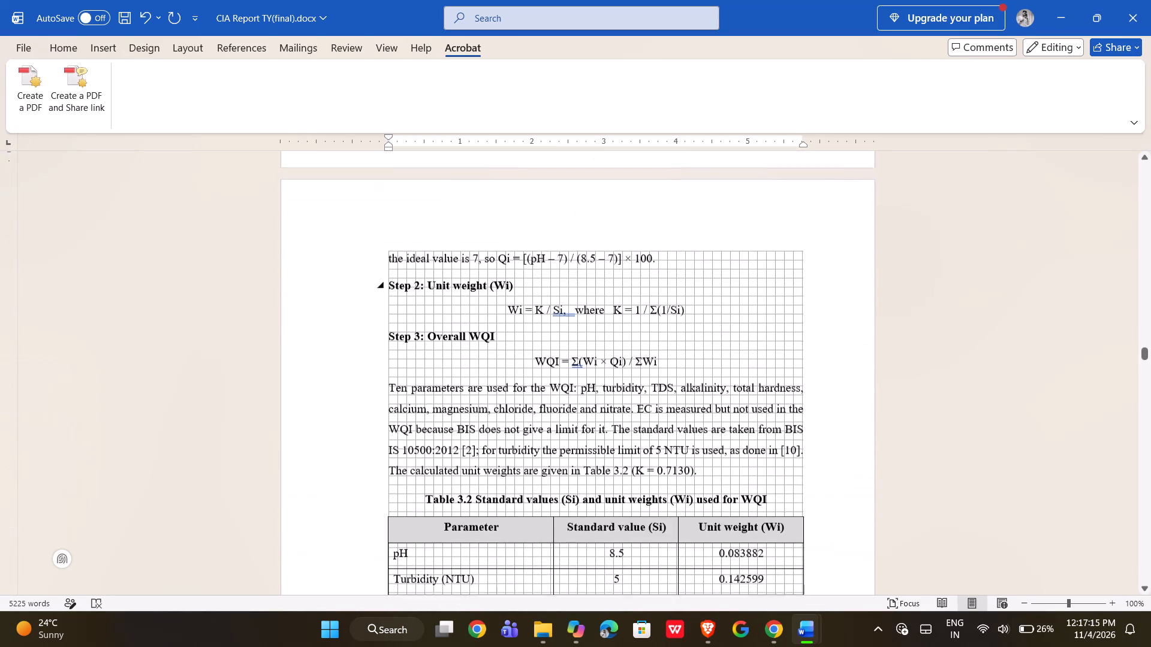
{"action": "scroll", "coordinate": [402, 294], "scroll_direction": "down", "scroll_amount": 4}
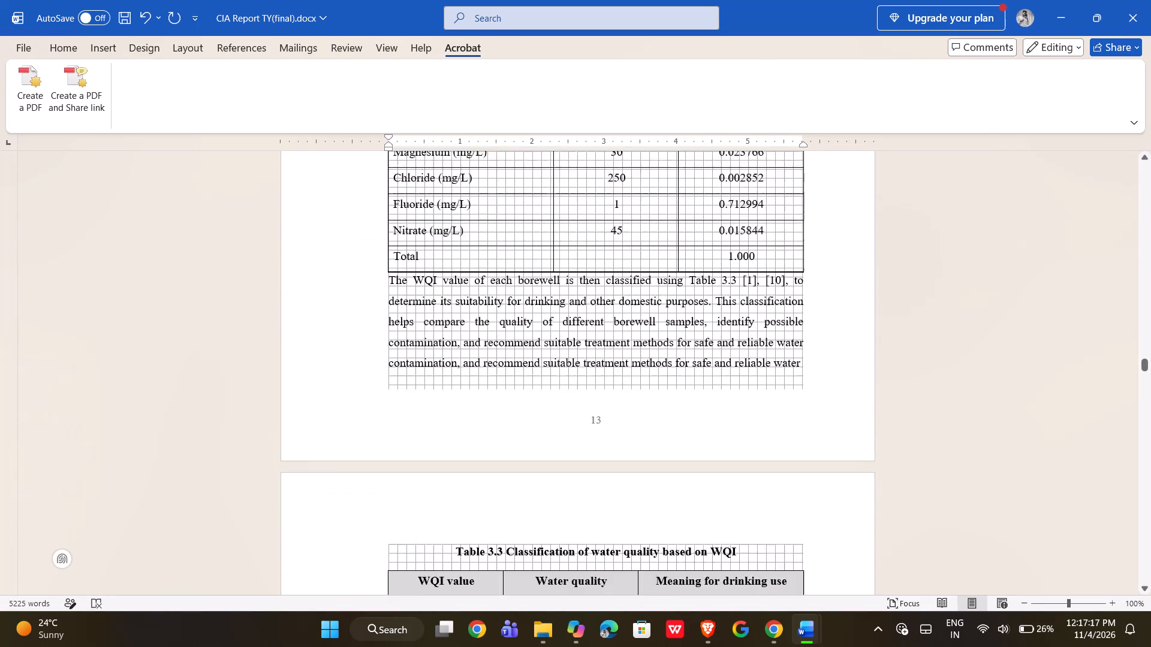
{"action": "scroll", "coordinate": [402, 294], "scroll_direction": "down", "scroll_amount": 5}
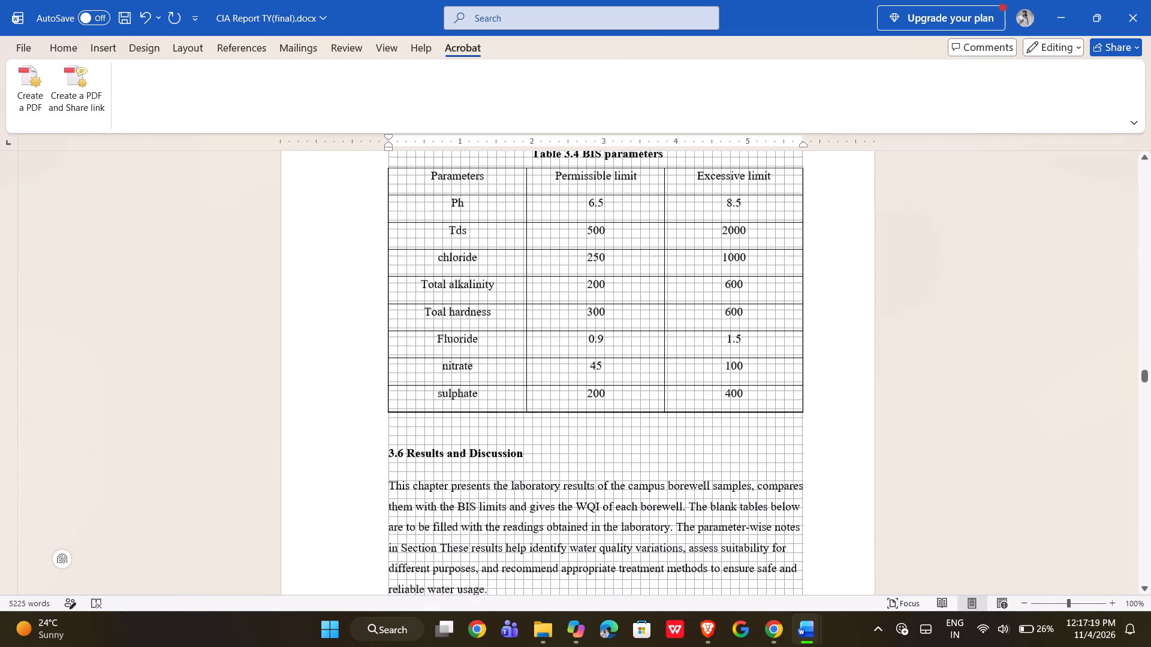
{"action": "scroll", "coordinate": [402, 294], "scroll_direction": "down", "scroll_amount": 1}
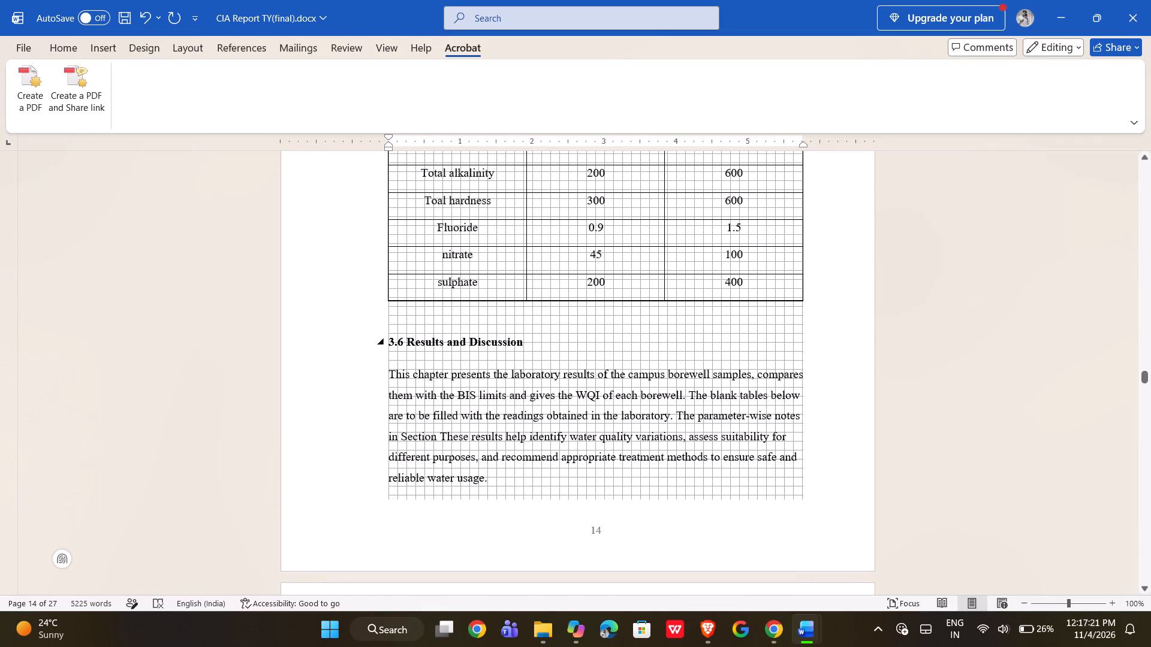
{"action": "left_click", "coordinate": [405, 340]}
{"action": "key", "text": "BackSpace"}
{"action": "key", "text": "BackSpace"}
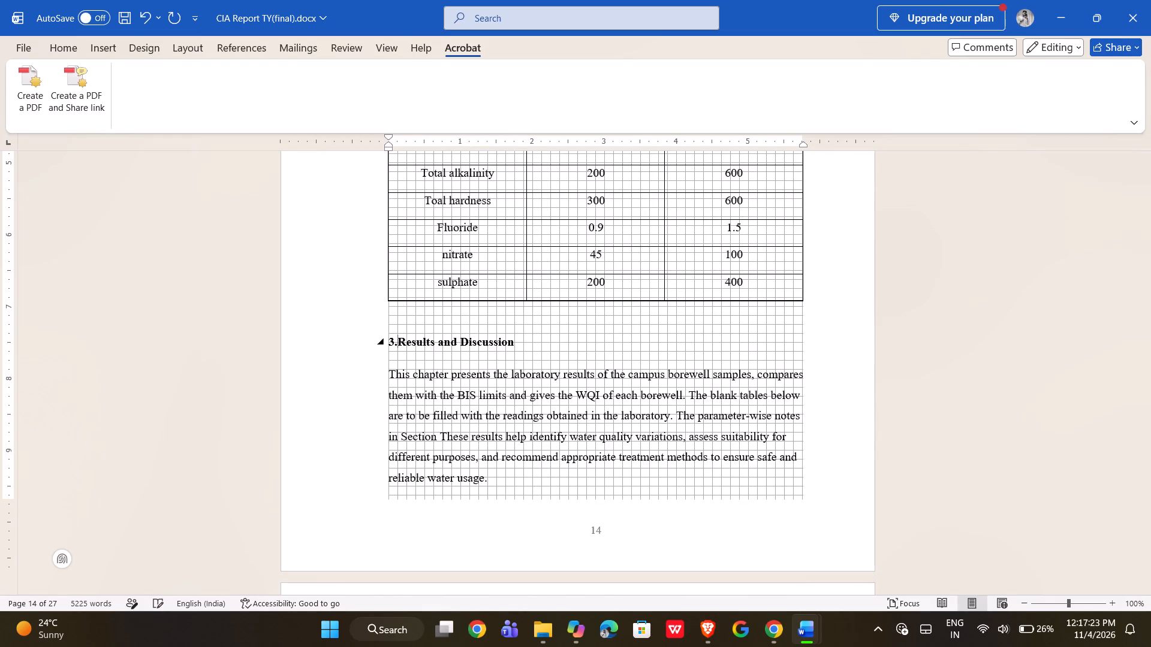
{"action": "key", "text": "7"}
{"action": "key", "text": "space"}
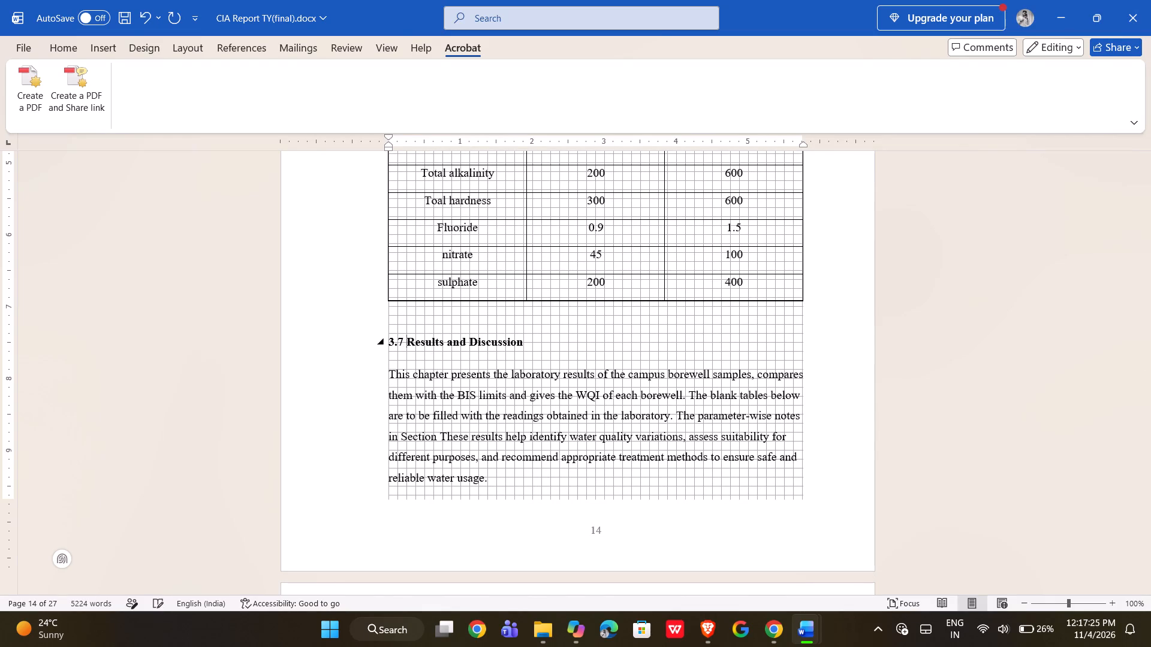
Renumber the Physico-chemical test results heading below the borewell sampling locations table as 3.8.
{"action": "scroll", "coordinate": [405, 340], "scroll_direction": "down", "scroll_amount": 3}
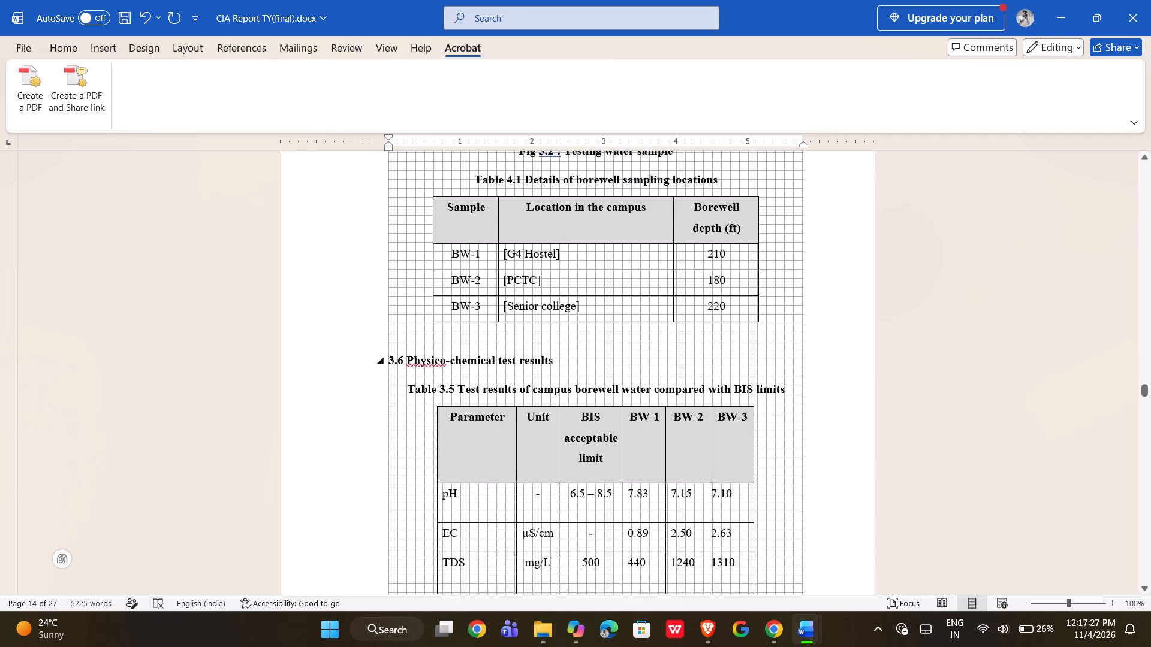
{"action": "left_click", "coordinate": [403, 316]}
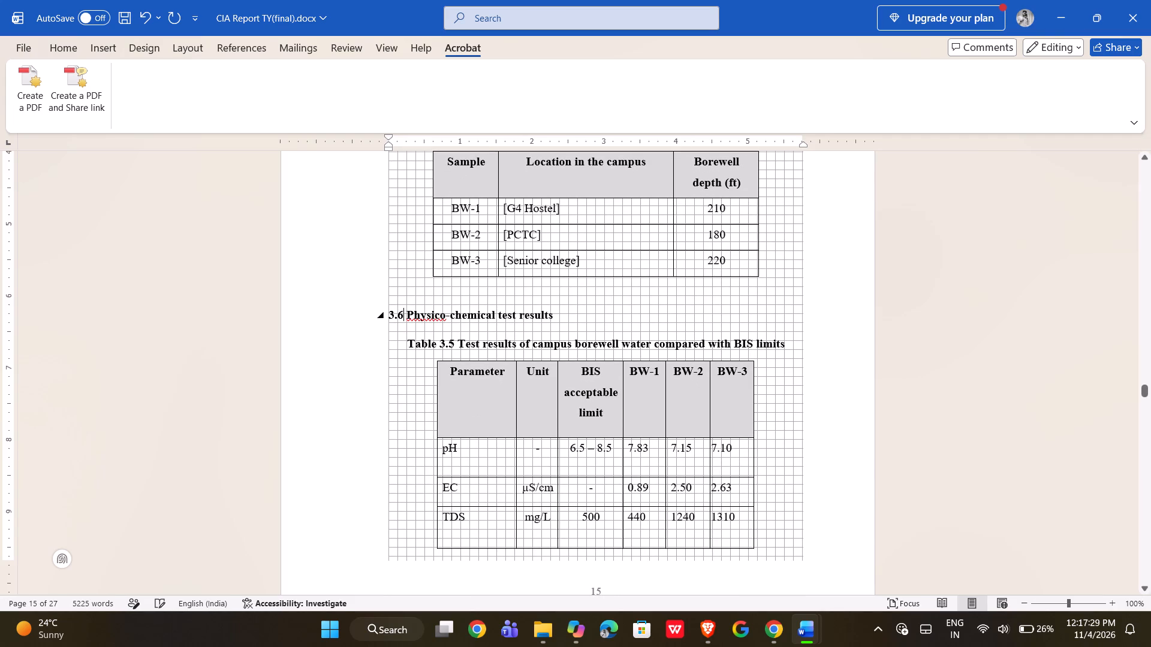
{"action": "key", "text": "BackSpace"}
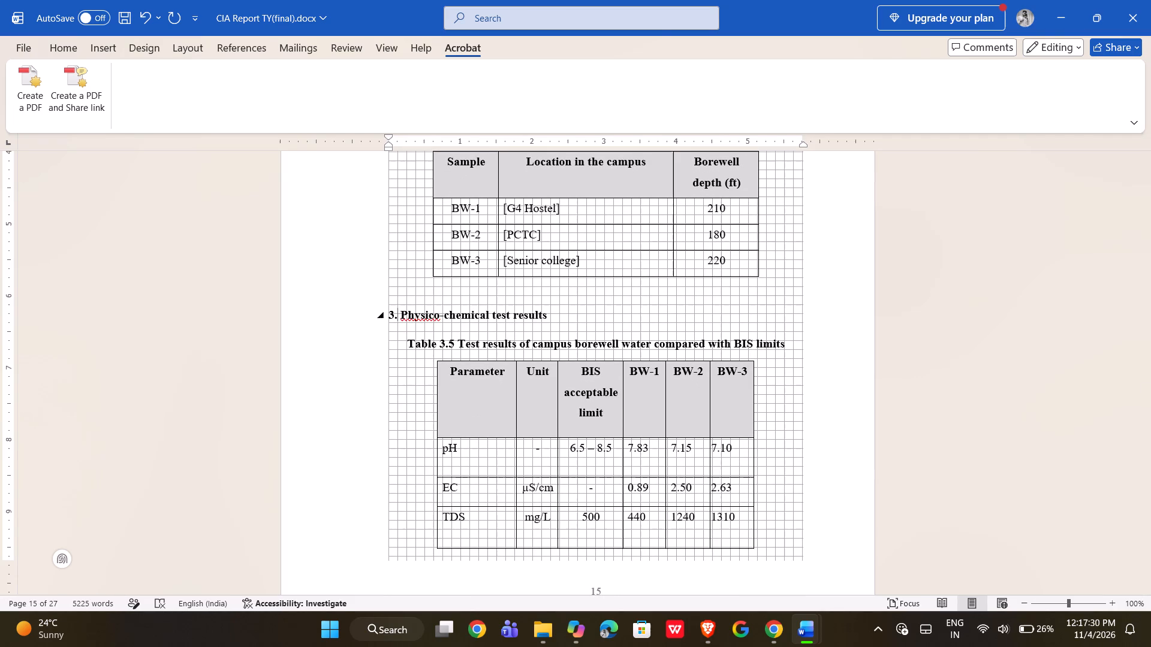
{"action": "type", "text": "8"}
{"action": "key", "text": "space"}
{"action": "key", "text": "BackSpace"}
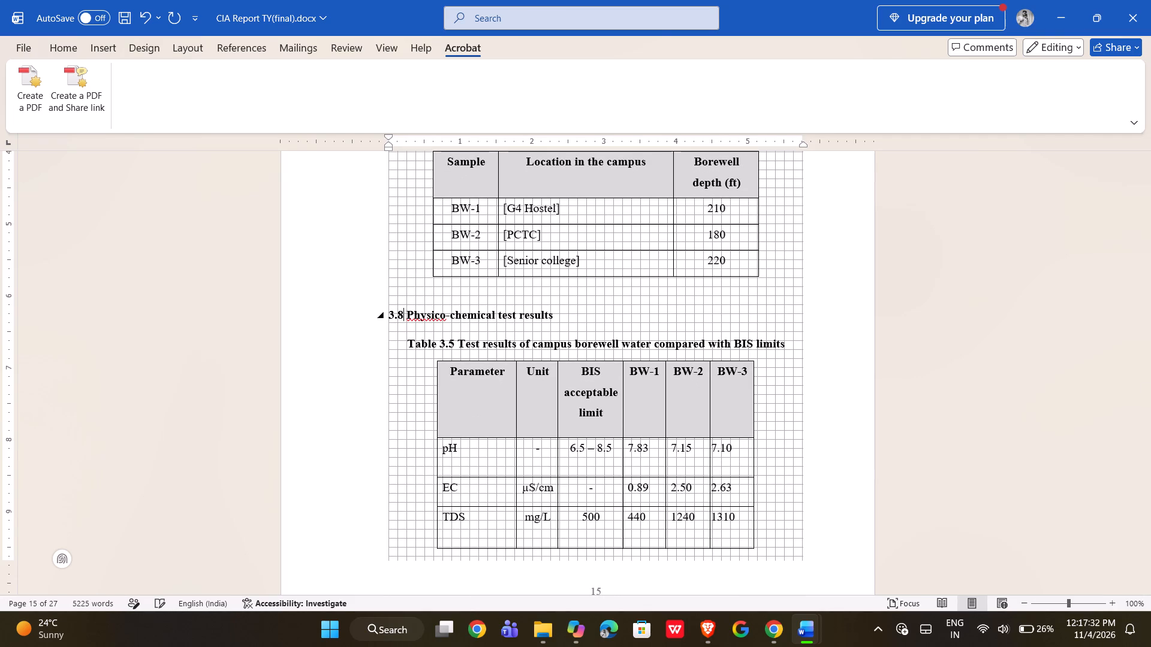
Renumber the Discussion of parameters heading below the laboratory testing figure as 3.9.
{"action": "scroll", "coordinate": [403, 316], "scroll_direction": "down", "scroll_amount": 3}
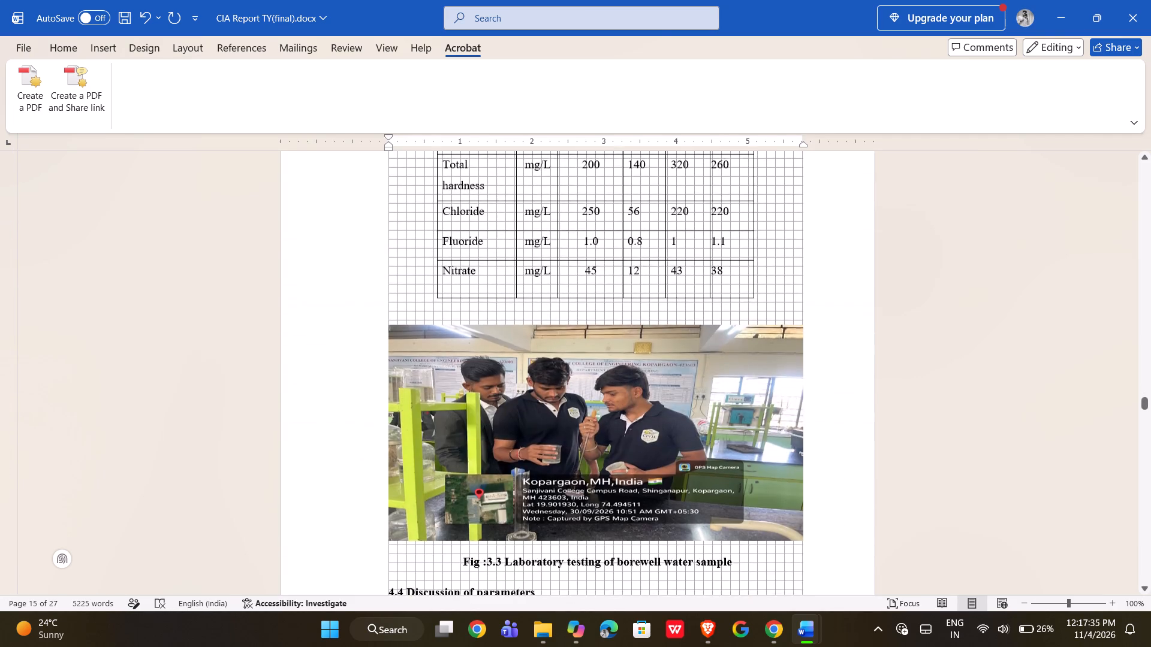
{"action": "scroll", "coordinate": [403, 316], "scroll_direction": "down", "scroll_amount": 1}
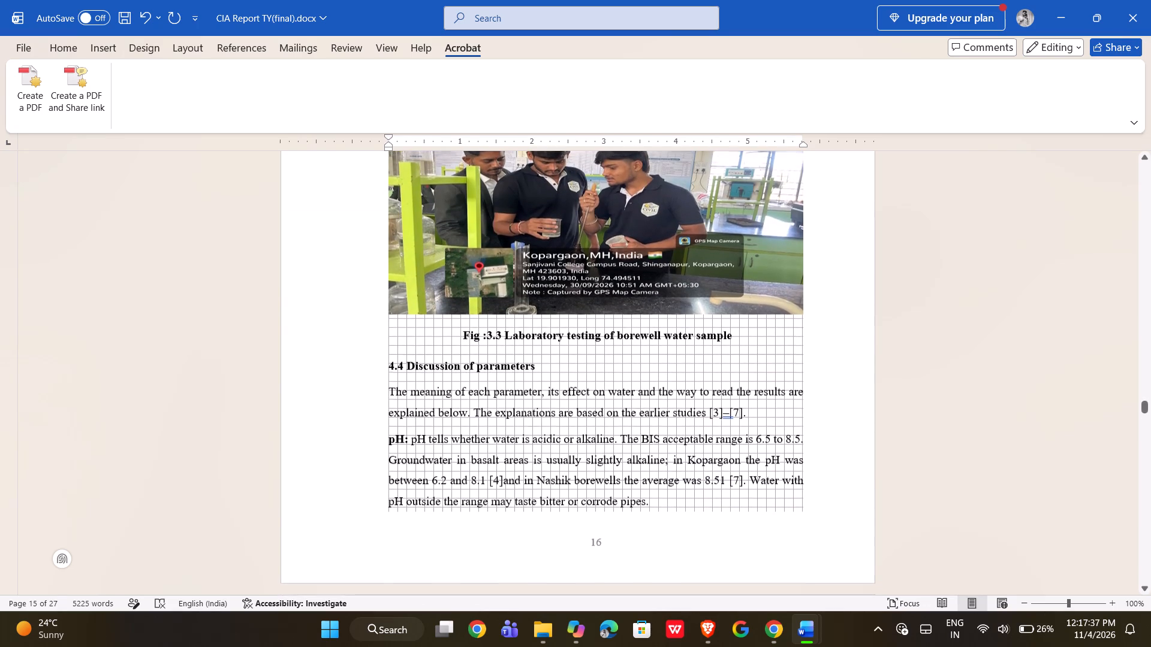
{"action": "left_click", "coordinate": [406, 367]}
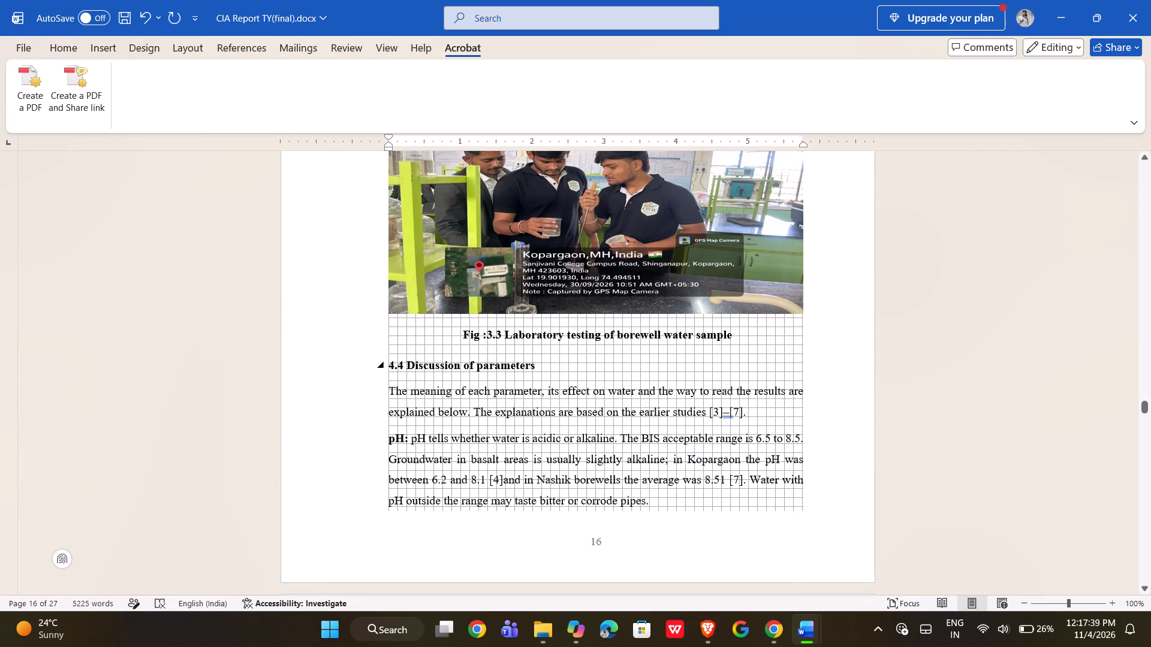
{"action": "key", "text": "BackSpace"}
{"action": "key", "text": "BackSpace"}
{"action": "key", "text": "BackSpace"}
{"action": "key", "text": "BackSpace"}
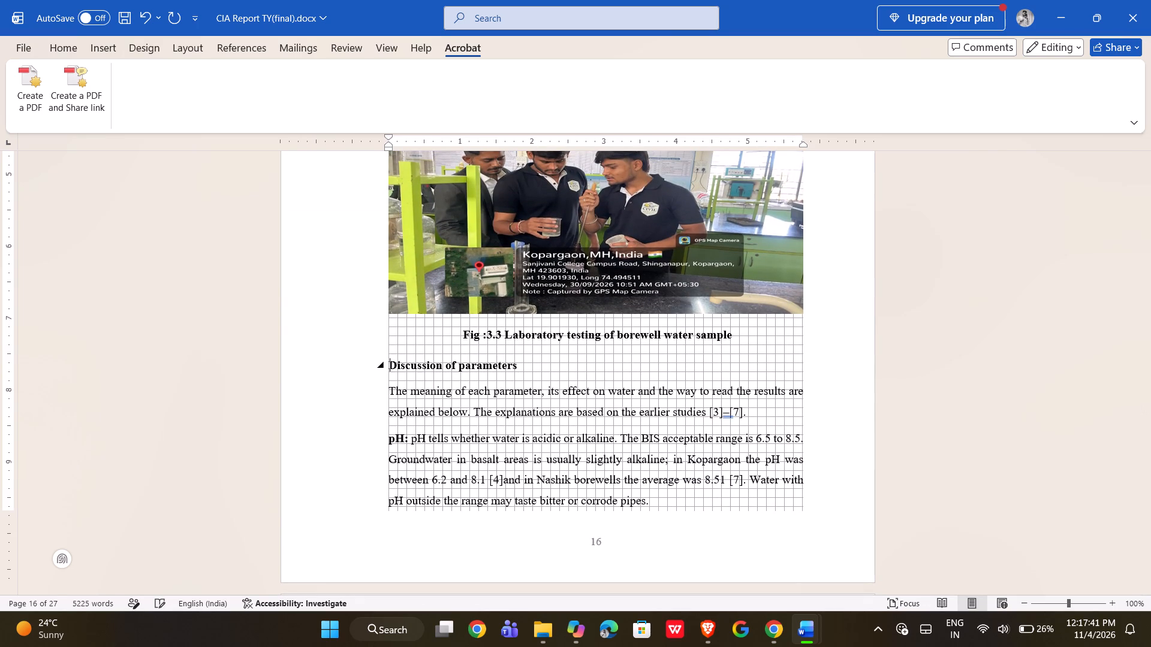
{"action": "type", "text": "3.9"}
{"action": "key", "text": "space"}
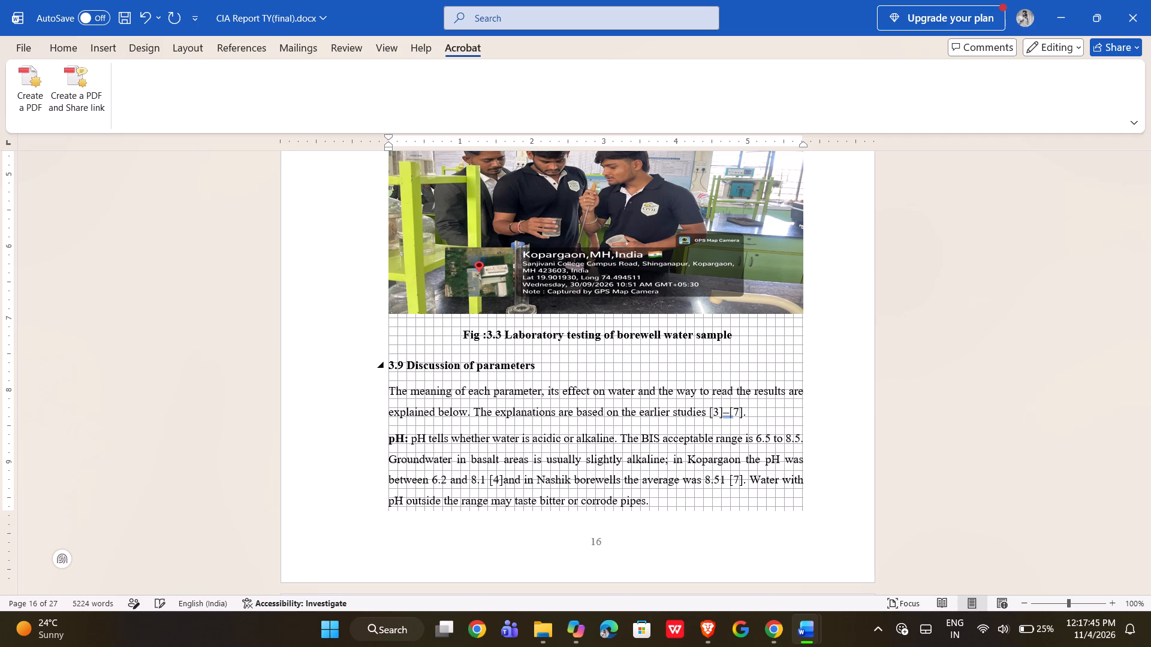
Renumber the Water Quality Index of campus borewells heading on page 18 as 3.10.
{"action": "scroll", "coordinate": [406, 367], "scroll_direction": "down", "scroll_amount": 4}
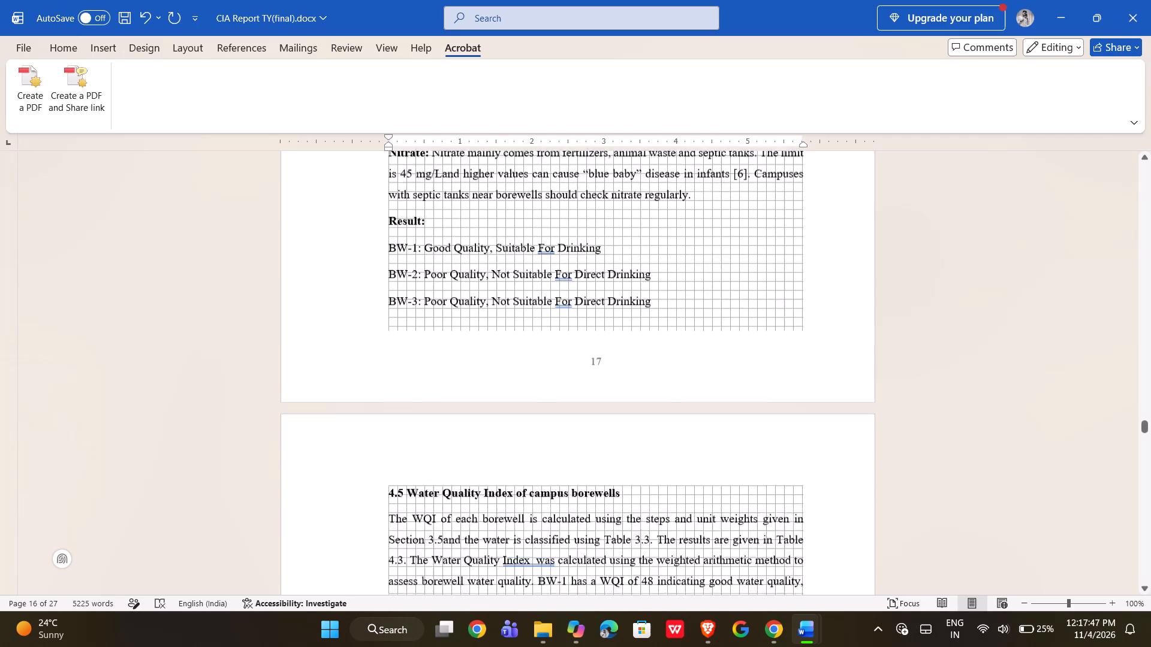
{"action": "scroll", "coordinate": [406, 367], "scroll_direction": "down", "scroll_amount": 1}
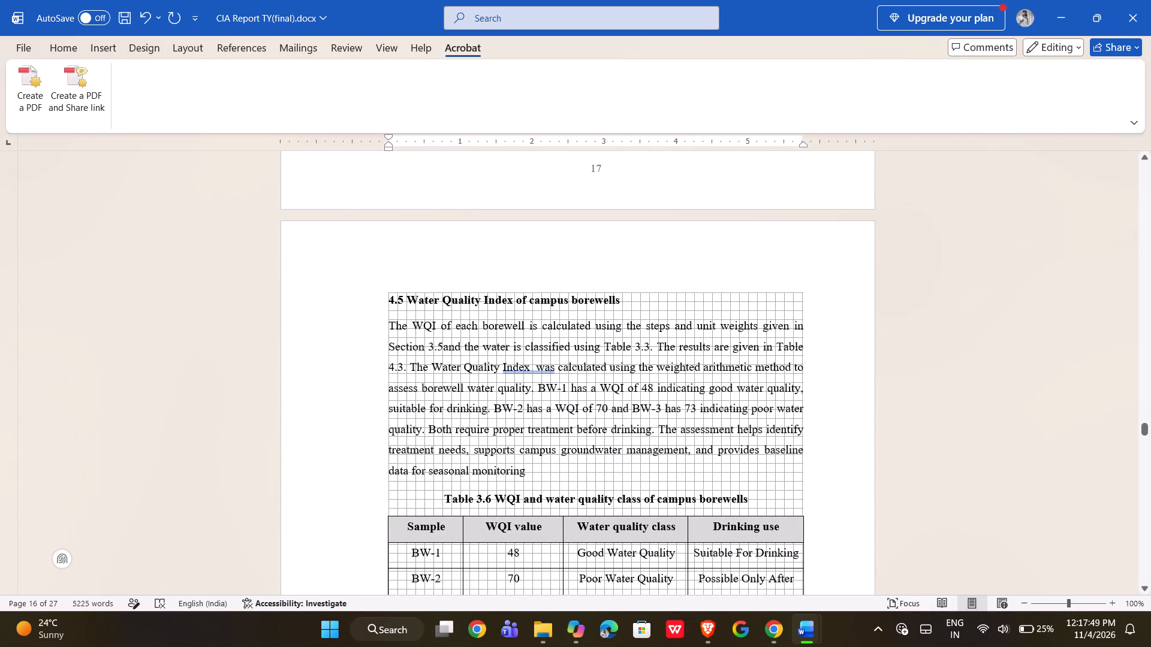
{"action": "left_click", "coordinate": [407, 304]}
{"action": "key", "text": "BackSpace"}
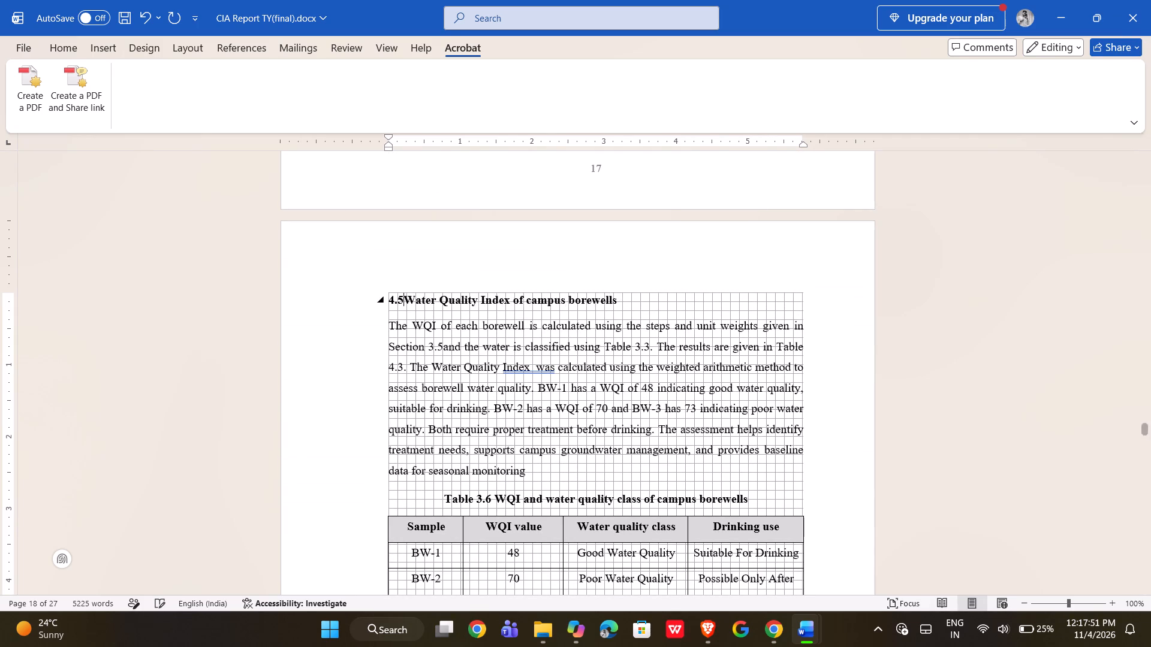
{"action": "key", "text": "BackSpace"}
{"action": "key", "text": "BackSpace"}
{"action": "key", "text": "BackSpace"}
{"action": "type", "text": "3.10"}
{"action": "key", "text": "space"}
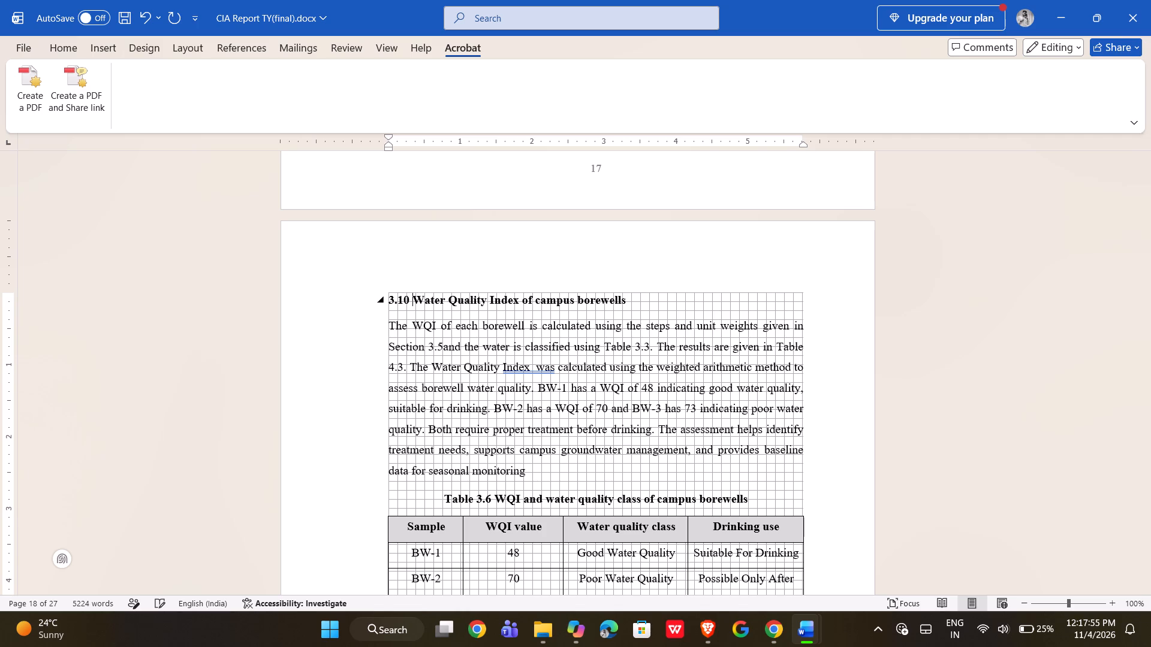
Renumber the Comparison with earlier studies heading below Table 3.6 as 3.11.
{"action": "scroll", "coordinate": [407, 304], "scroll_direction": "down", "scroll_amount": 2}
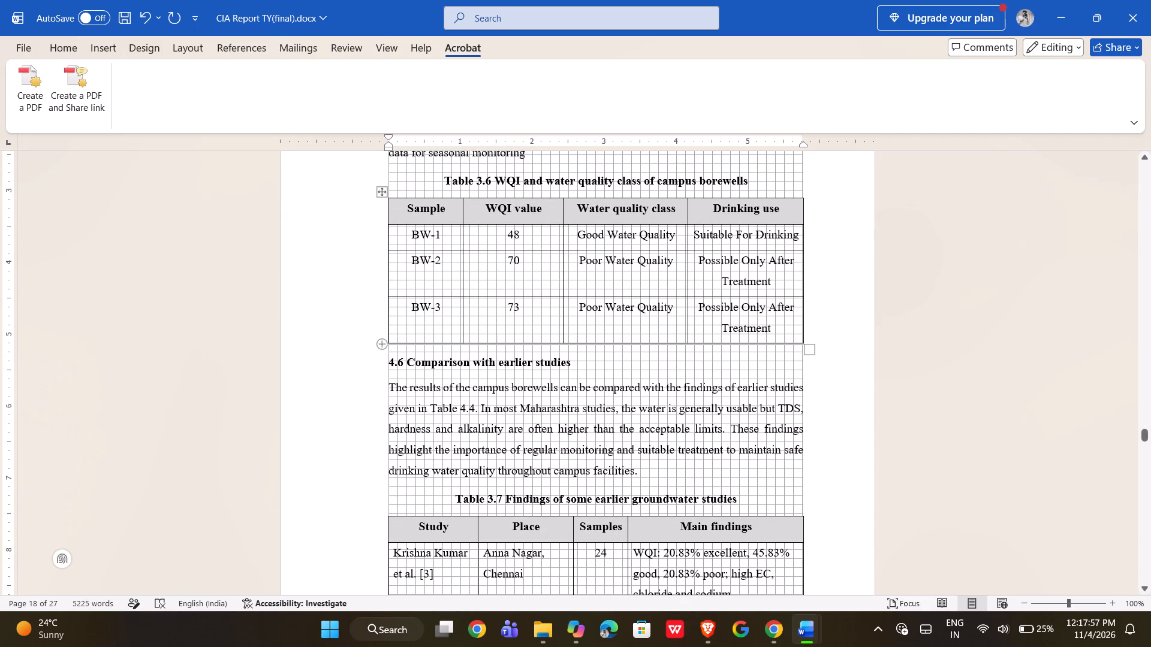
{"action": "left_click", "coordinate": [407, 367]}
{"action": "key", "text": "BackSpace"}
{"action": "key", "text": "BackSpace"}
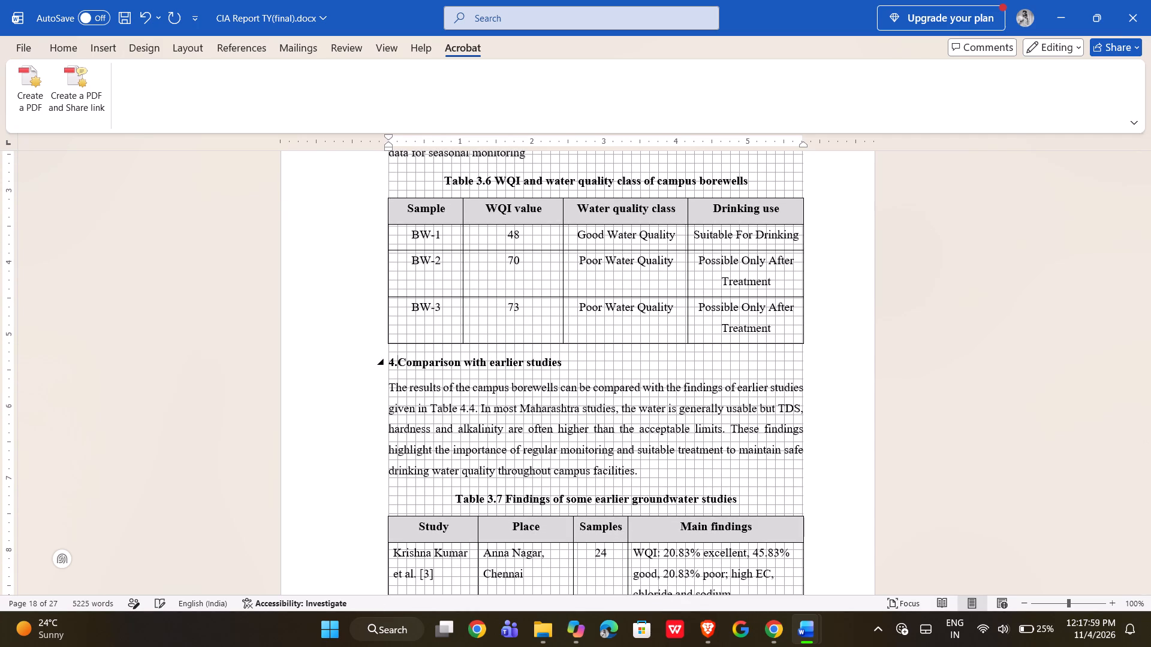
{"action": "key", "text": "BackSpace"}
{"action": "key", "text": "BackSpace"}
{"action": "type", "text": "3.11"}
{"action": "key", "text": "space"}
Review the section headings and numbering in chapter 3, from Comparison with earlier studies back to Parameters tested and methods.
{"action": "scroll", "coordinate": [407, 367], "scroll_direction": "down", "scroll_amount": 1}
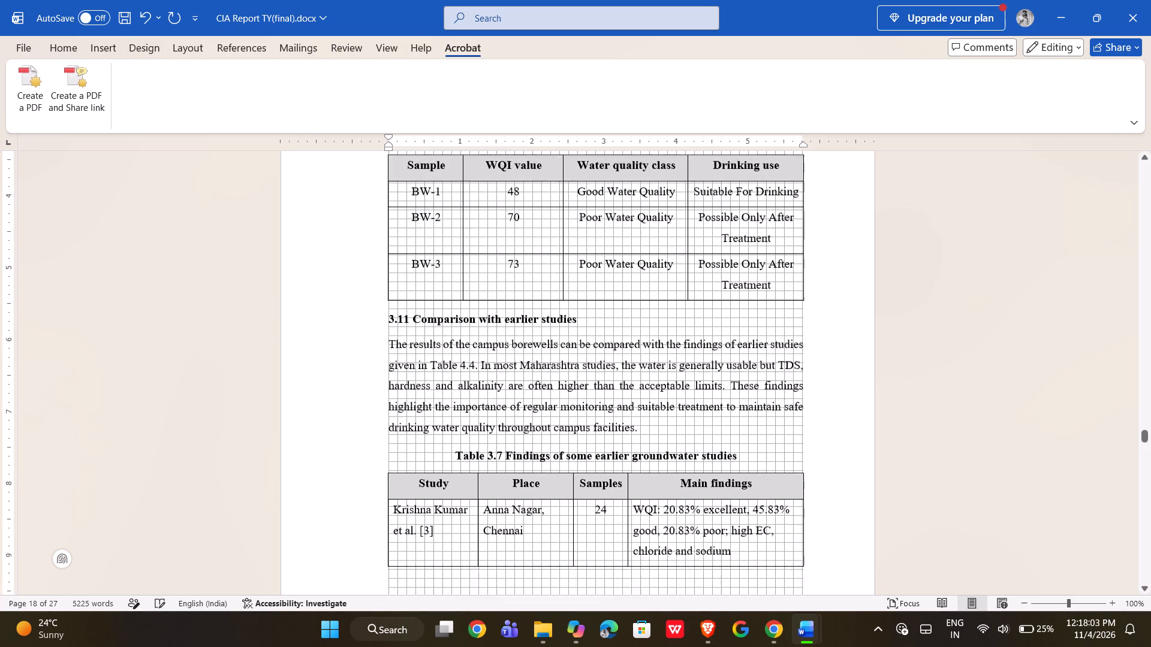
{"action": "scroll", "coordinate": [407, 367], "scroll_direction": "down", "scroll_amount": 1}
{"action": "scroll", "coordinate": [407, 367], "scroll_direction": "up", "scroll_amount": 1}
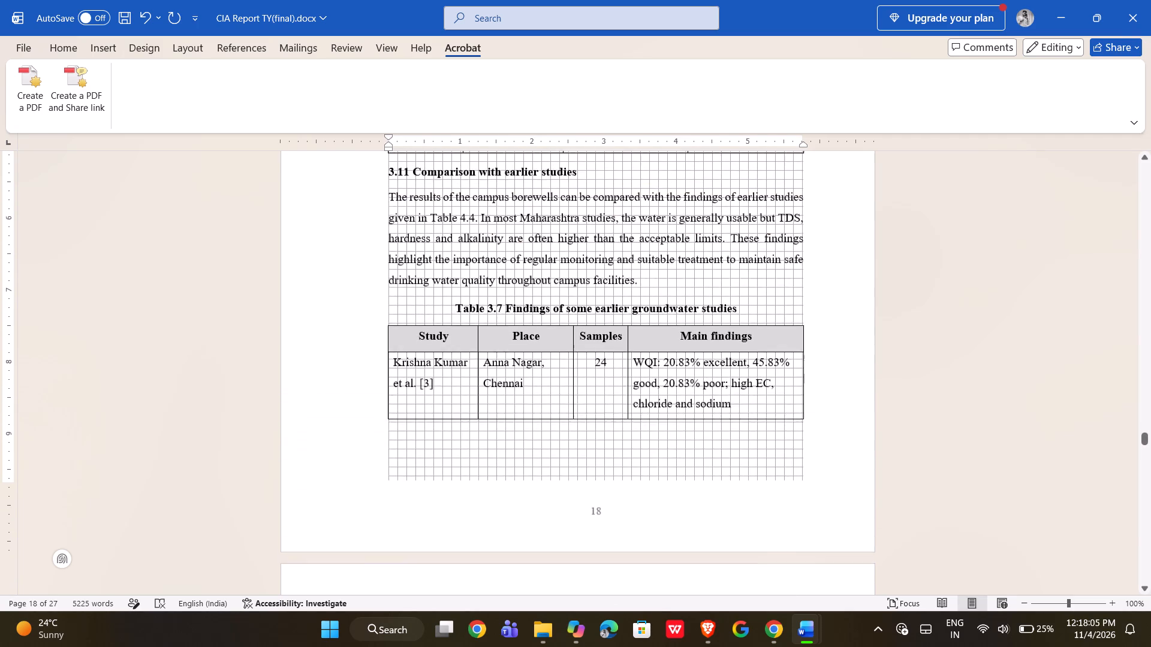
{"action": "scroll", "coordinate": [407, 367], "scroll_direction": "up", "scroll_amount": 1}
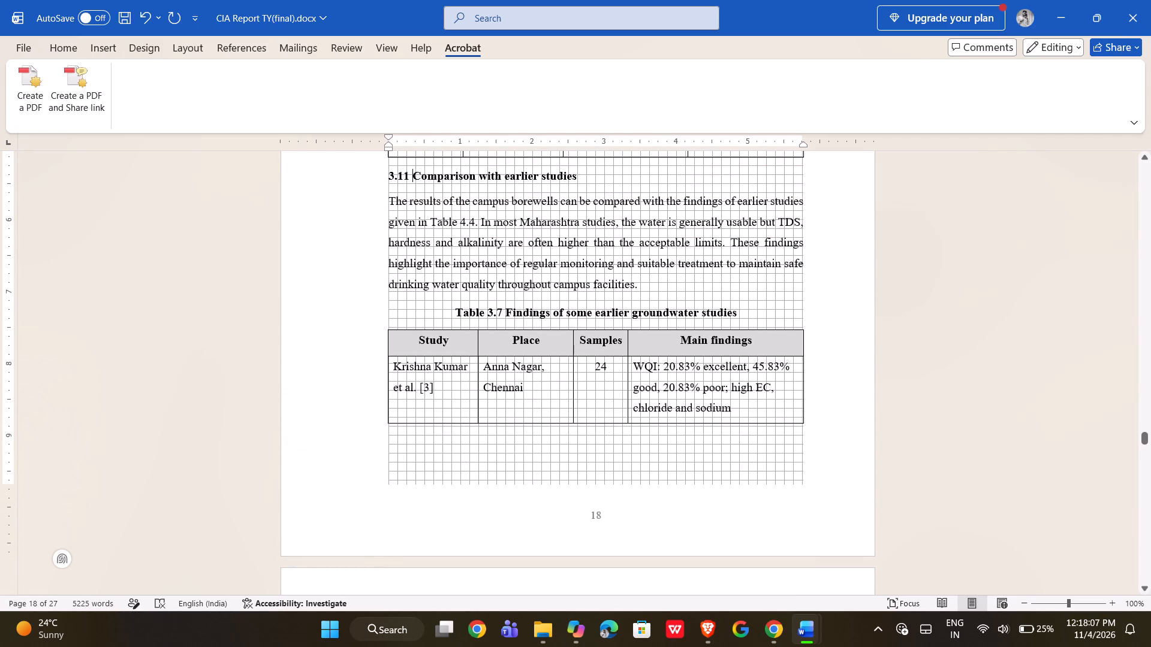
{"action": "scroll", "coordinate": [407, 367], "scroll_direction": "up", "scroll_amount": 1}
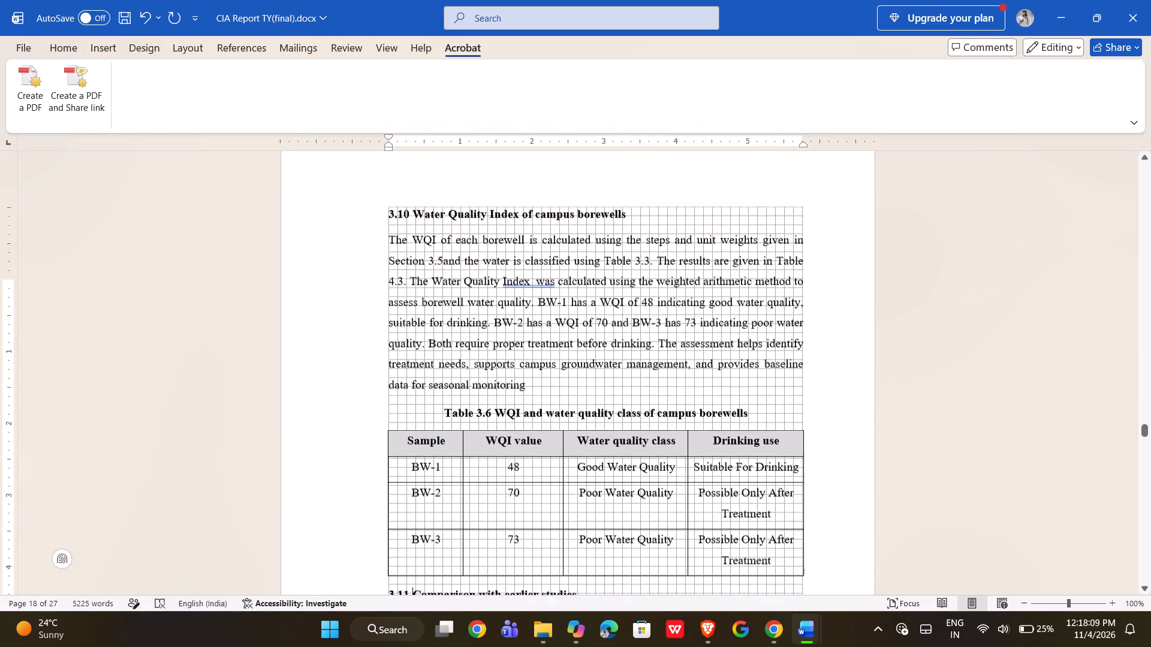
{"action": "scroll", "coordinate": [407, 367], "scroll_direction": "up", "scroll_amount": 3}
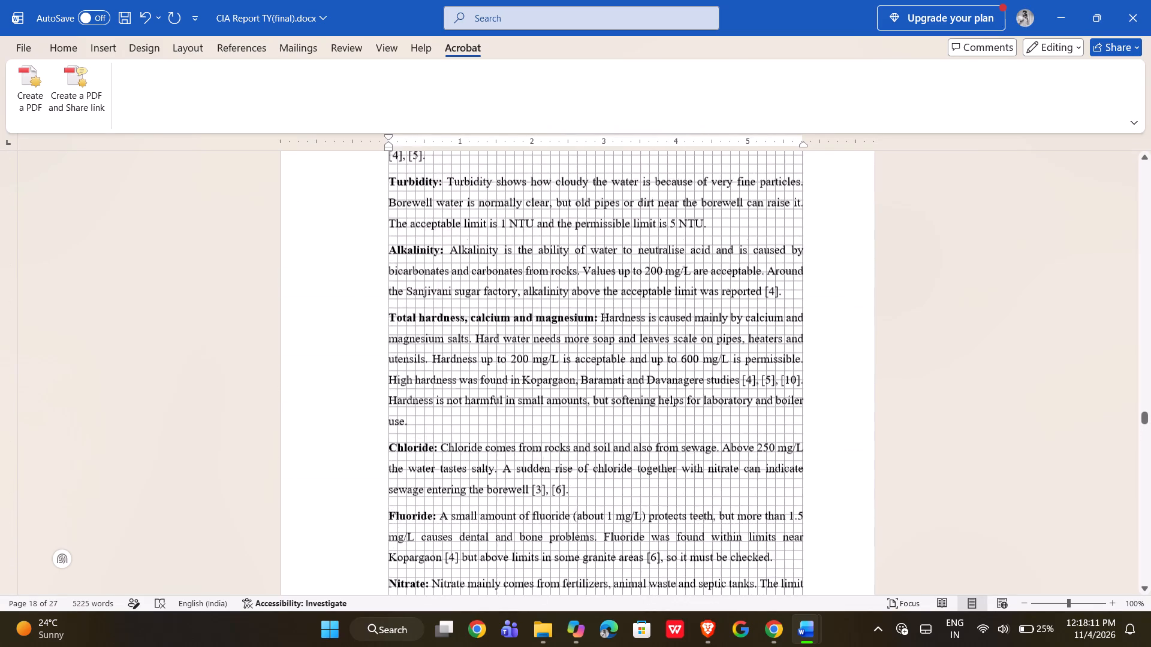
{"action": "scroll", "coordinate": [406, 397], "scroll_direction": "up", "scroll_amount": 4}
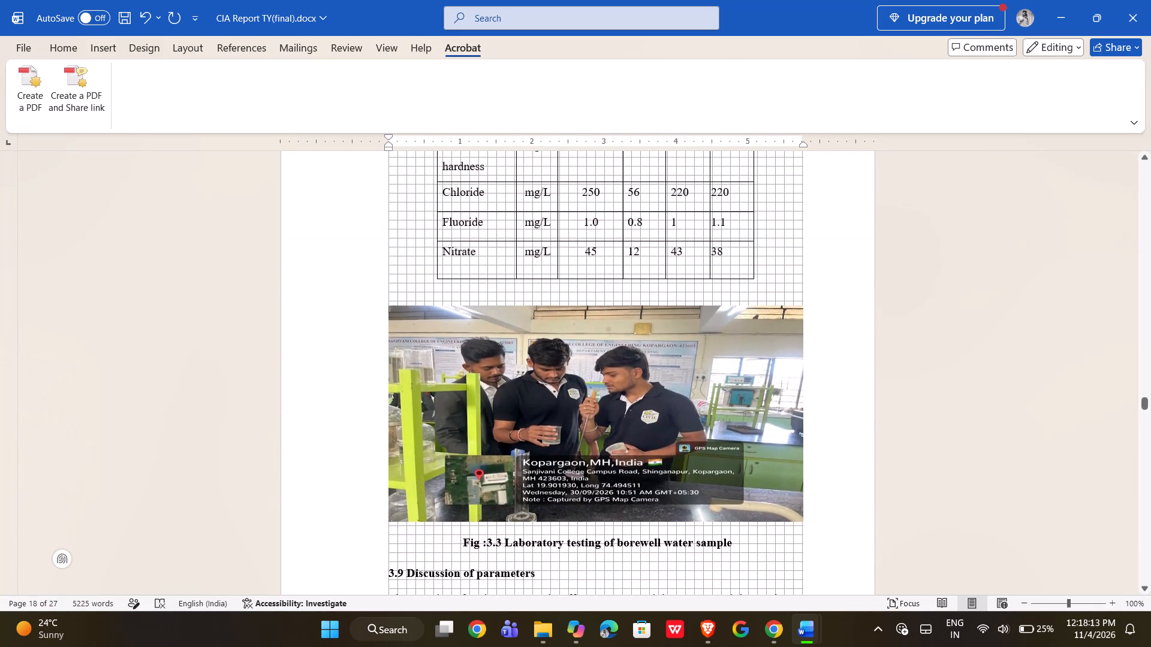
{"action": "scroll", "coordinate": [406, 397], "scroll_direction": "up", "scroll_amount": 2}
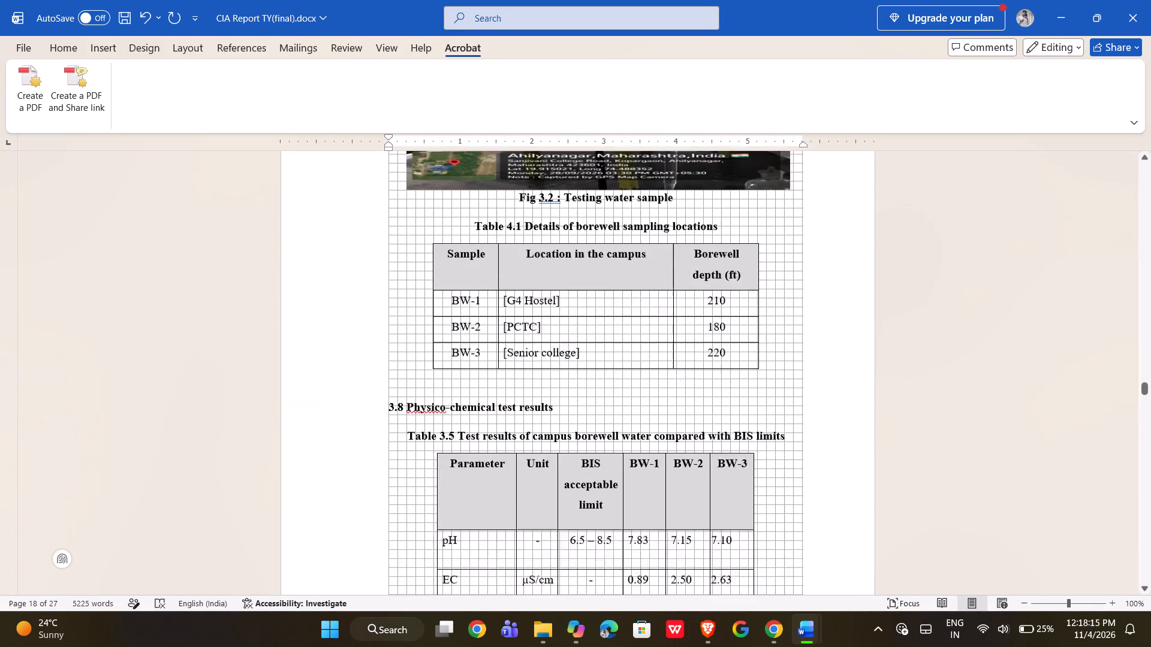
{"action": "scroll", "coordinate": [406, 397], "scroll_direction": "up", "scroll_amount": 1}
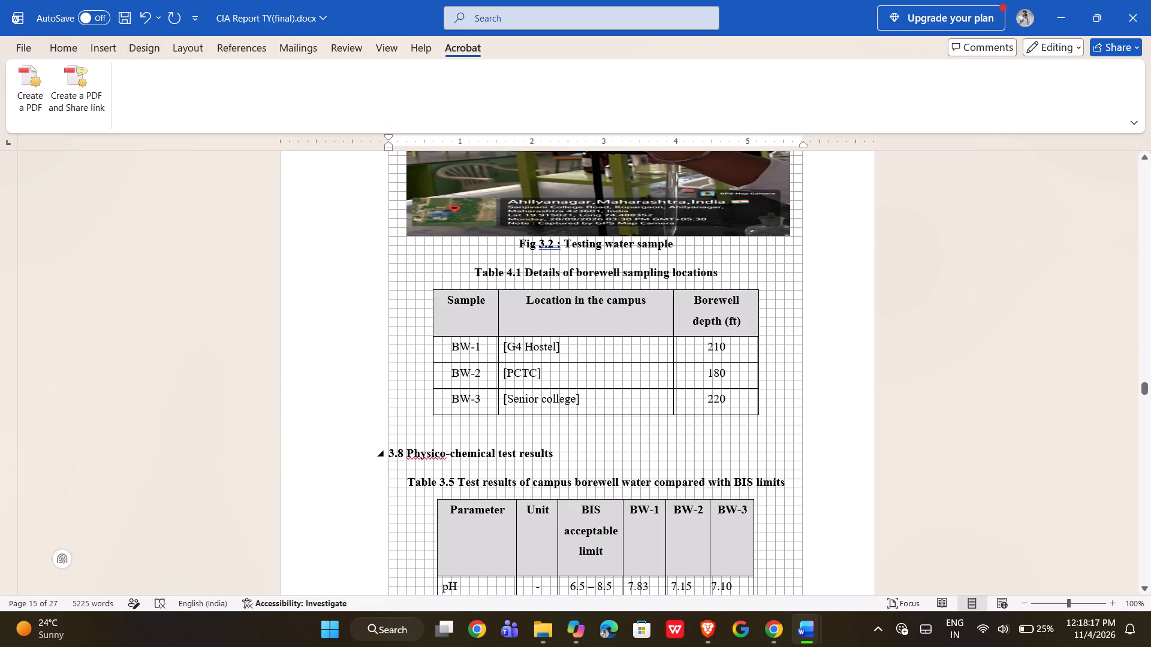
{"action": "scroll", "coordinate": [406, 451], "scroll_direction": "up", "scroll_amount": 4}
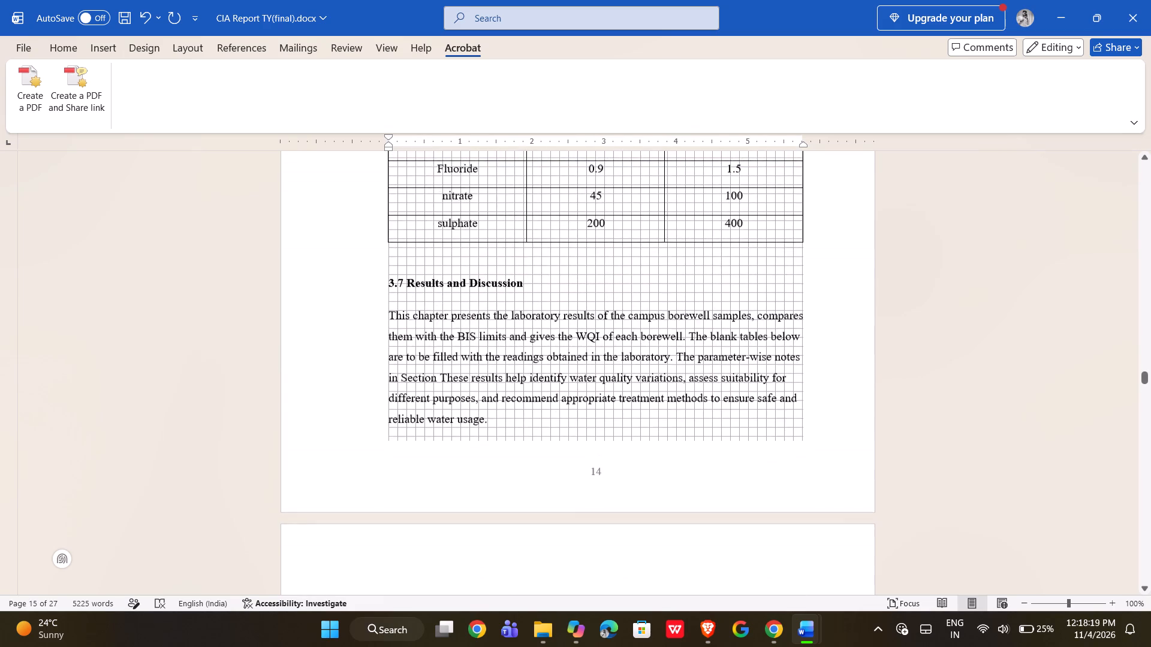
{"action": "scroll", "coordinate": [406, 451], "scroll_direction": "up", "scroll_amount": 3}
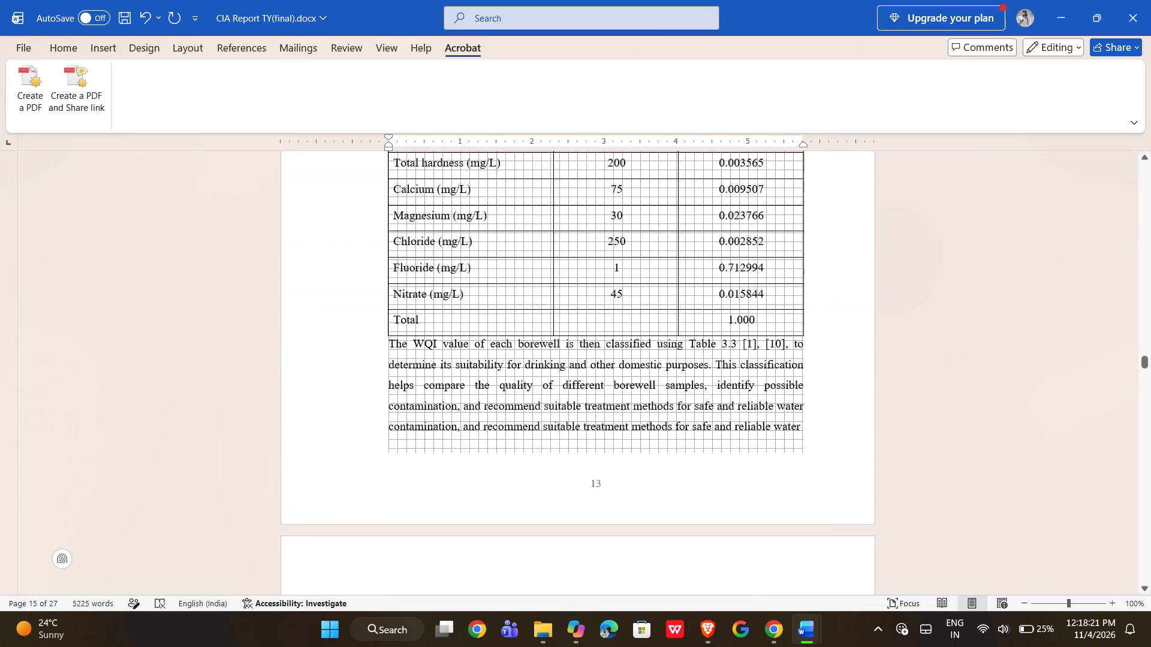
{"action": "scroll", "coordinate": [406, 471], "scroll_direction": "up", "scroll_amount": 3}
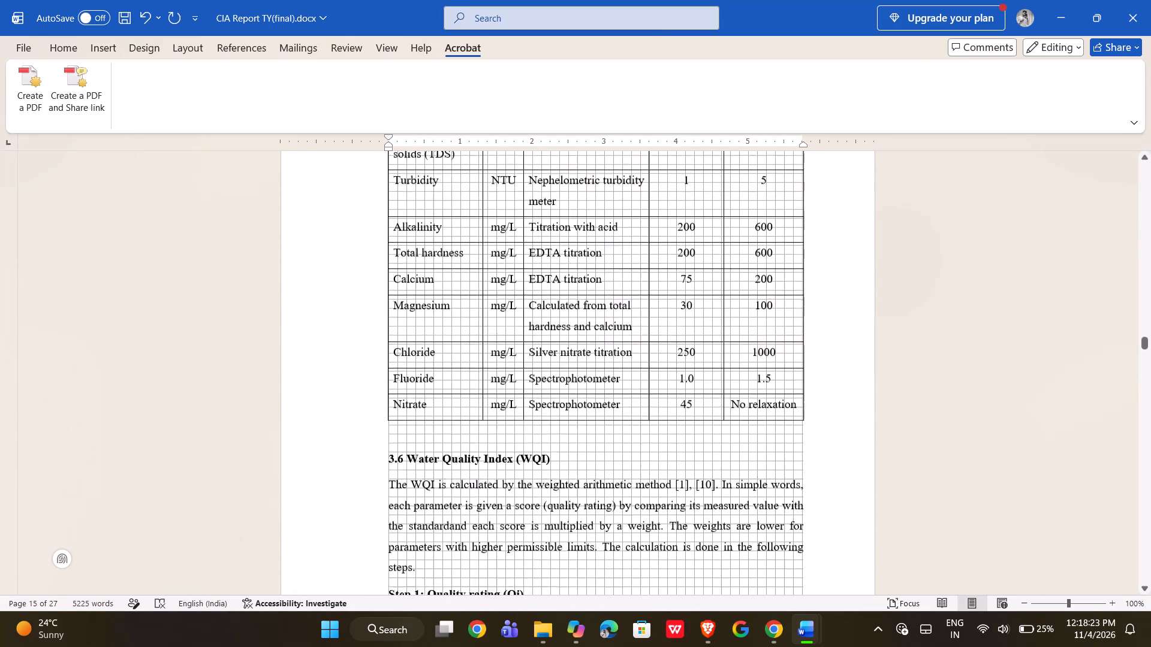
{"action": "scroll", "coordinate": [406, 471], "scroll_direction": "up", "scroll_amount": 2}
{"action": "scroll", "coordinate": [411, 571], "scroll_direction": "up", "scroll_amount": 1}
{"action": "scroll", "coordinate": [414, 629], "scroll_direction": "up", "scroll_amount": 1}
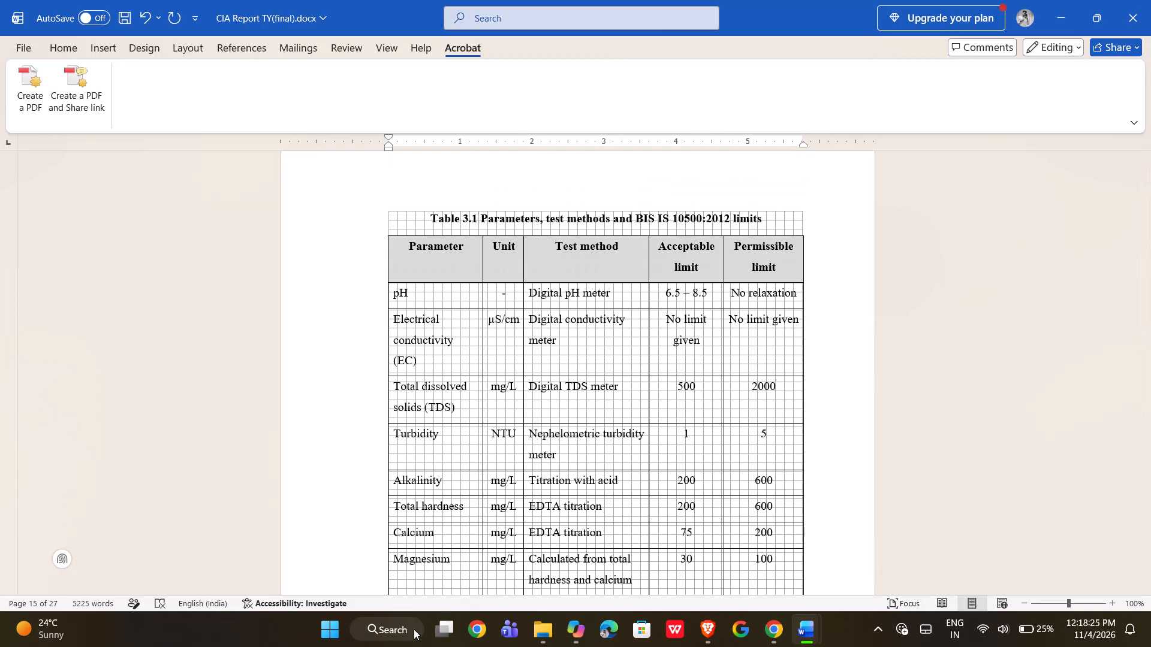
{"action": "scroll", "coordinate": [391, 451], "scroll_direction": "up", "scroll_amount": 1}
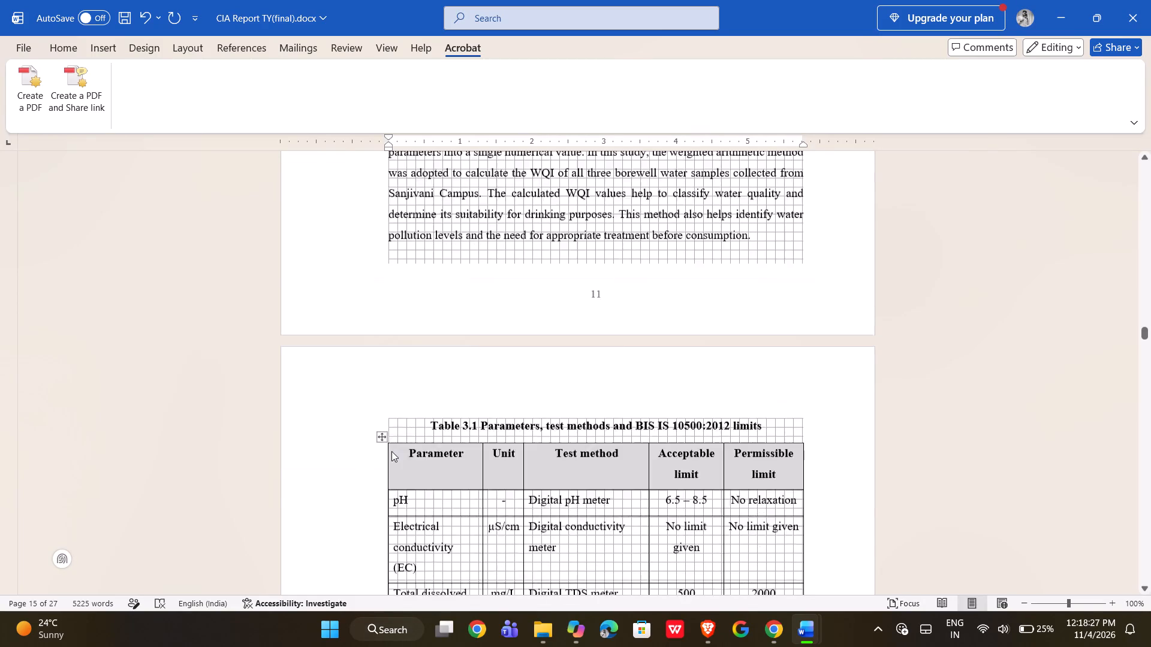
{"action": "scroll", "coordinate": [391, 451], "scroll_direction": "up", "scroll_amount": 1}
{"action": "scroll", "coordinate": [391, 451], "scroll_direction": "down", "scroll_amount": 1}
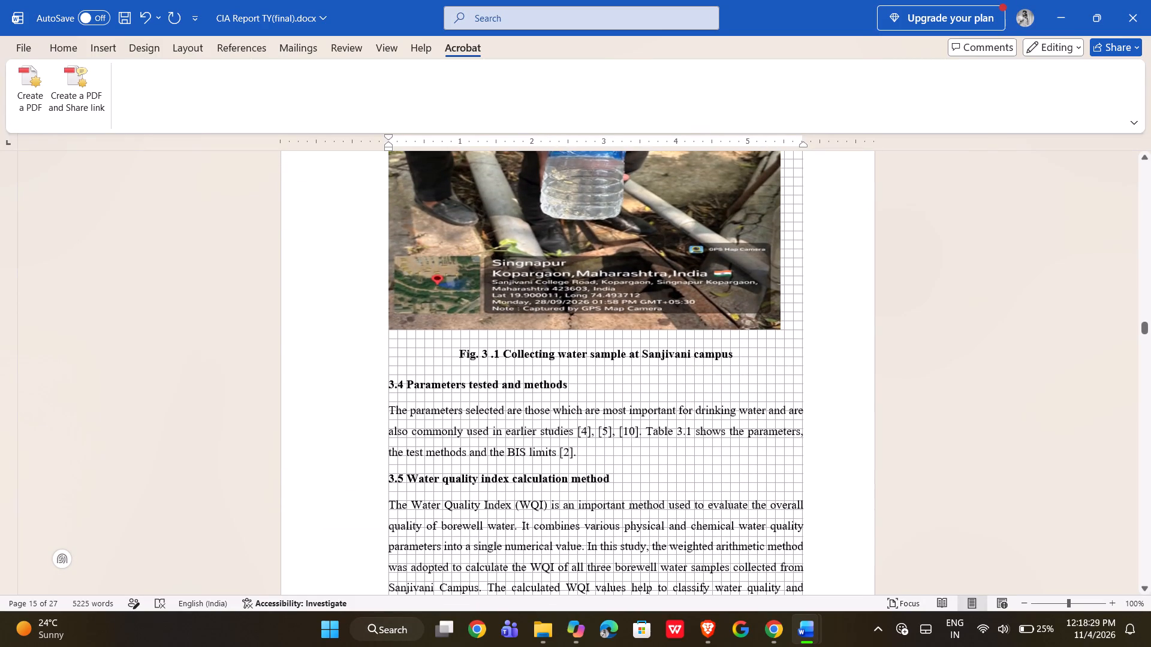
{"action": "scroll", "coordinate": [391, 451], "scroll_direction": "up", "scroll_amount": 1}
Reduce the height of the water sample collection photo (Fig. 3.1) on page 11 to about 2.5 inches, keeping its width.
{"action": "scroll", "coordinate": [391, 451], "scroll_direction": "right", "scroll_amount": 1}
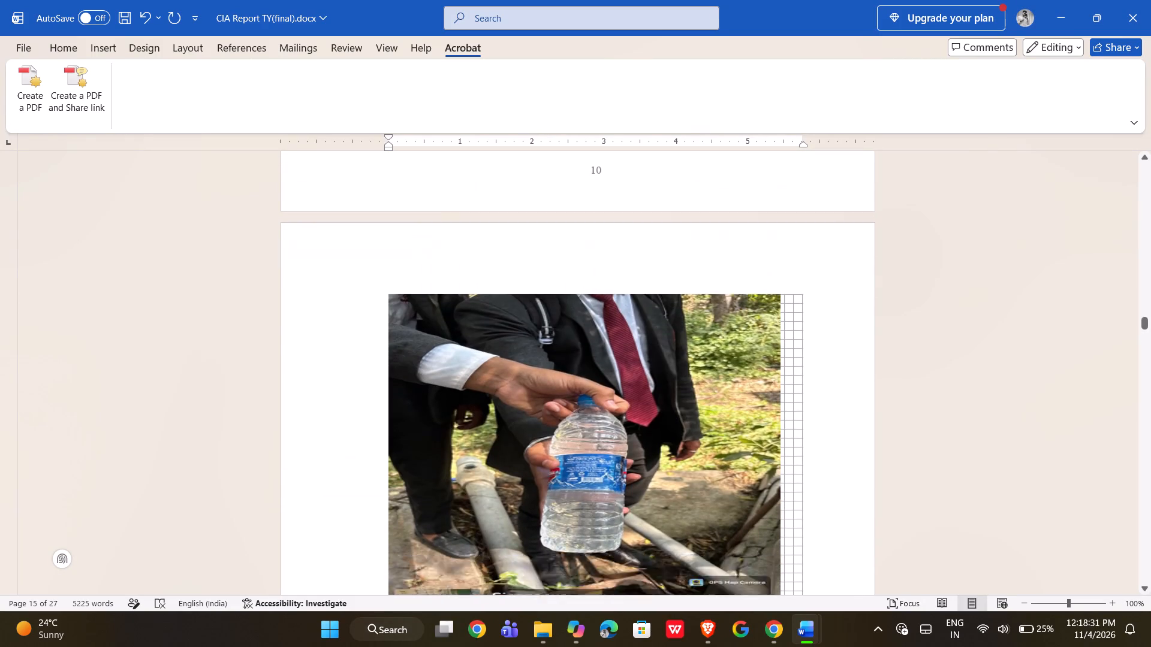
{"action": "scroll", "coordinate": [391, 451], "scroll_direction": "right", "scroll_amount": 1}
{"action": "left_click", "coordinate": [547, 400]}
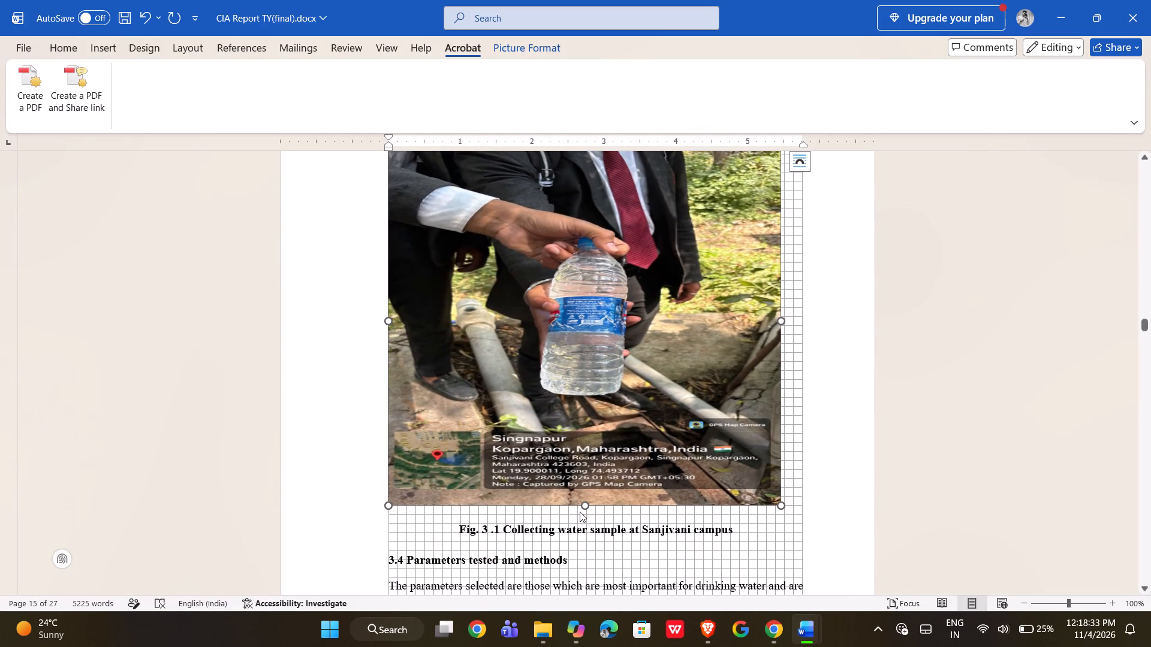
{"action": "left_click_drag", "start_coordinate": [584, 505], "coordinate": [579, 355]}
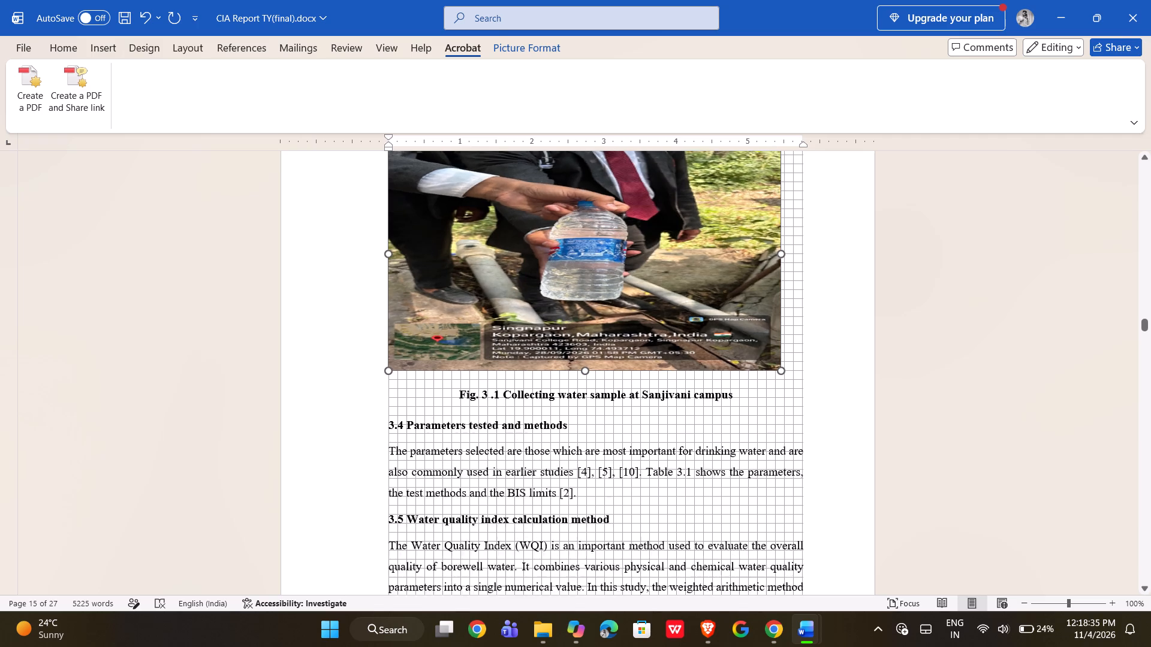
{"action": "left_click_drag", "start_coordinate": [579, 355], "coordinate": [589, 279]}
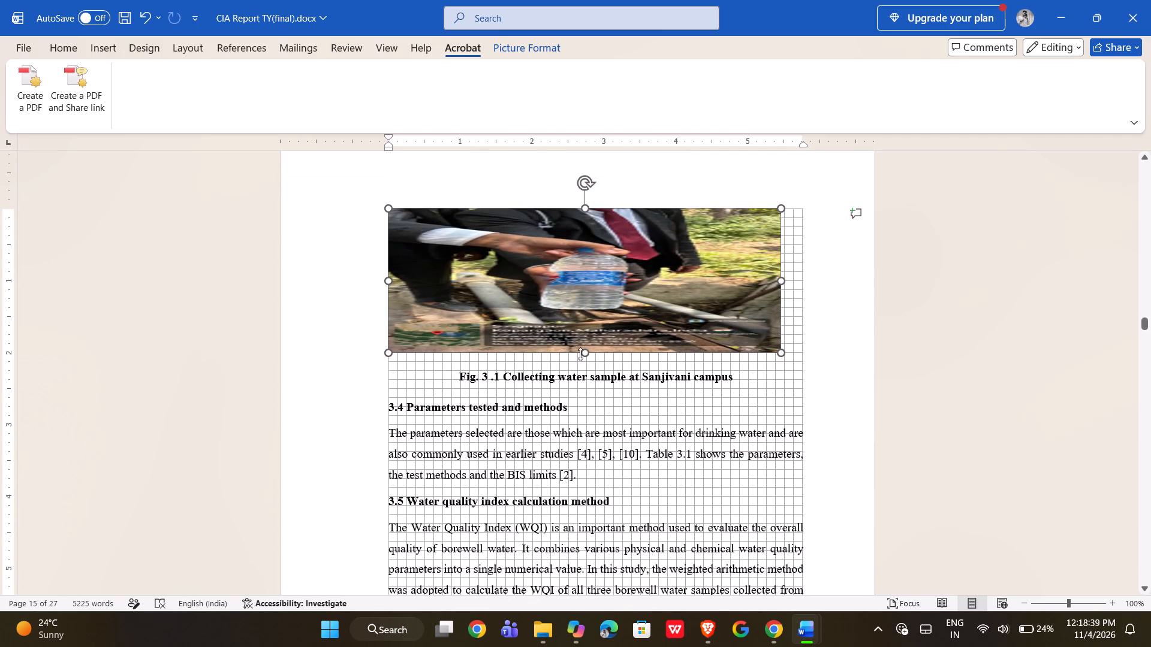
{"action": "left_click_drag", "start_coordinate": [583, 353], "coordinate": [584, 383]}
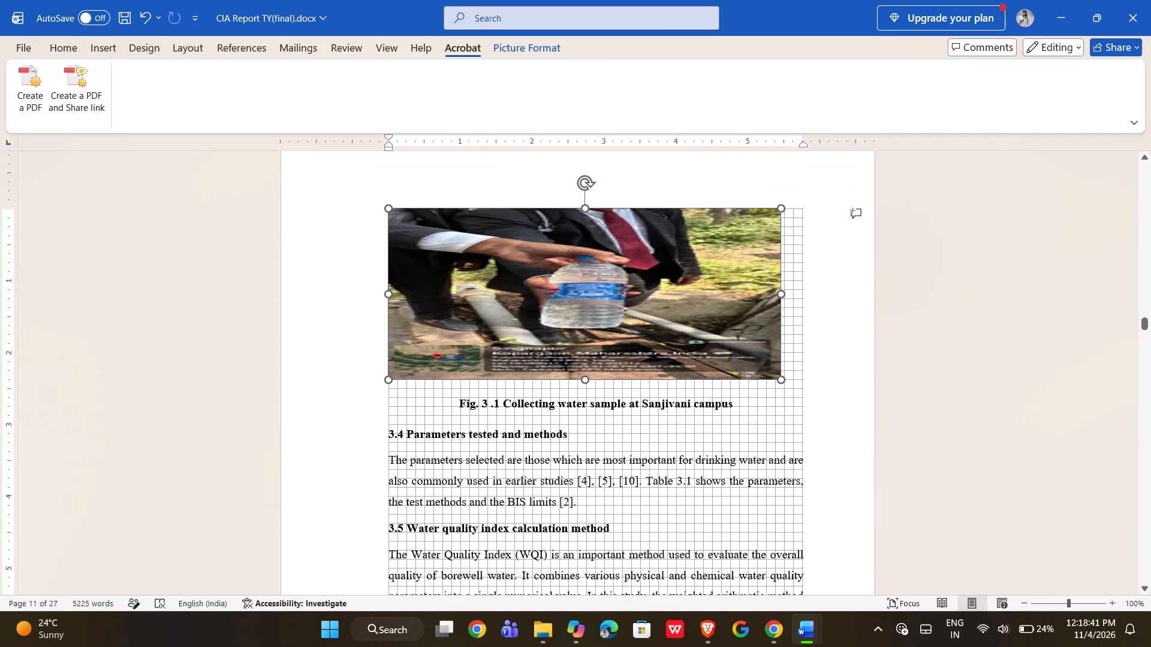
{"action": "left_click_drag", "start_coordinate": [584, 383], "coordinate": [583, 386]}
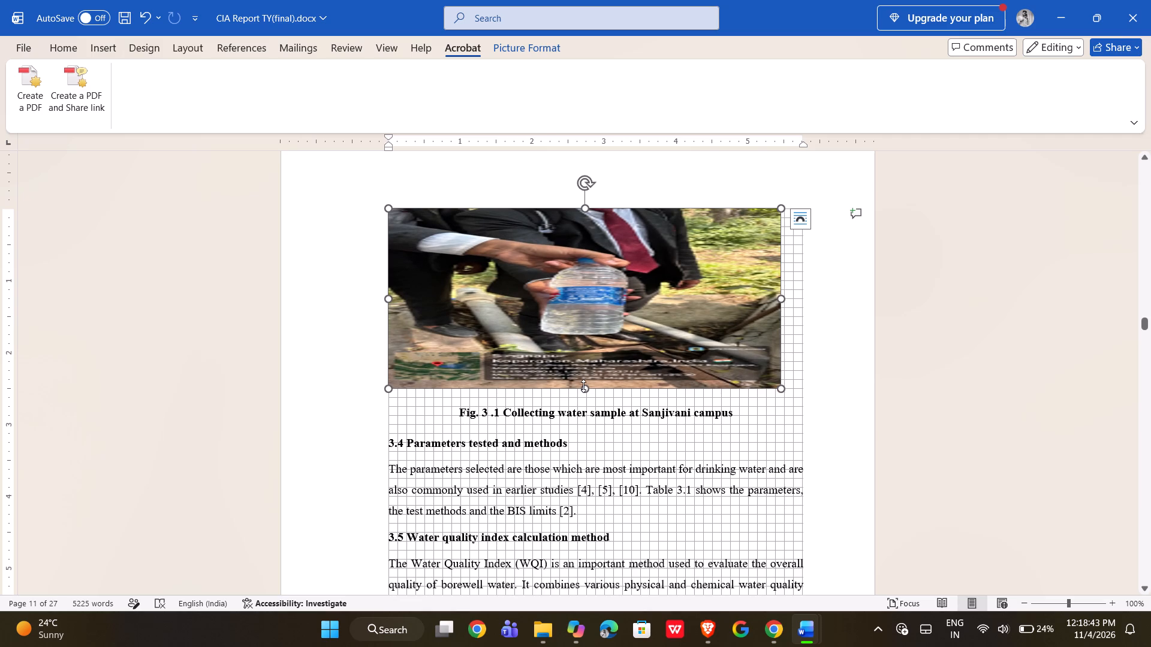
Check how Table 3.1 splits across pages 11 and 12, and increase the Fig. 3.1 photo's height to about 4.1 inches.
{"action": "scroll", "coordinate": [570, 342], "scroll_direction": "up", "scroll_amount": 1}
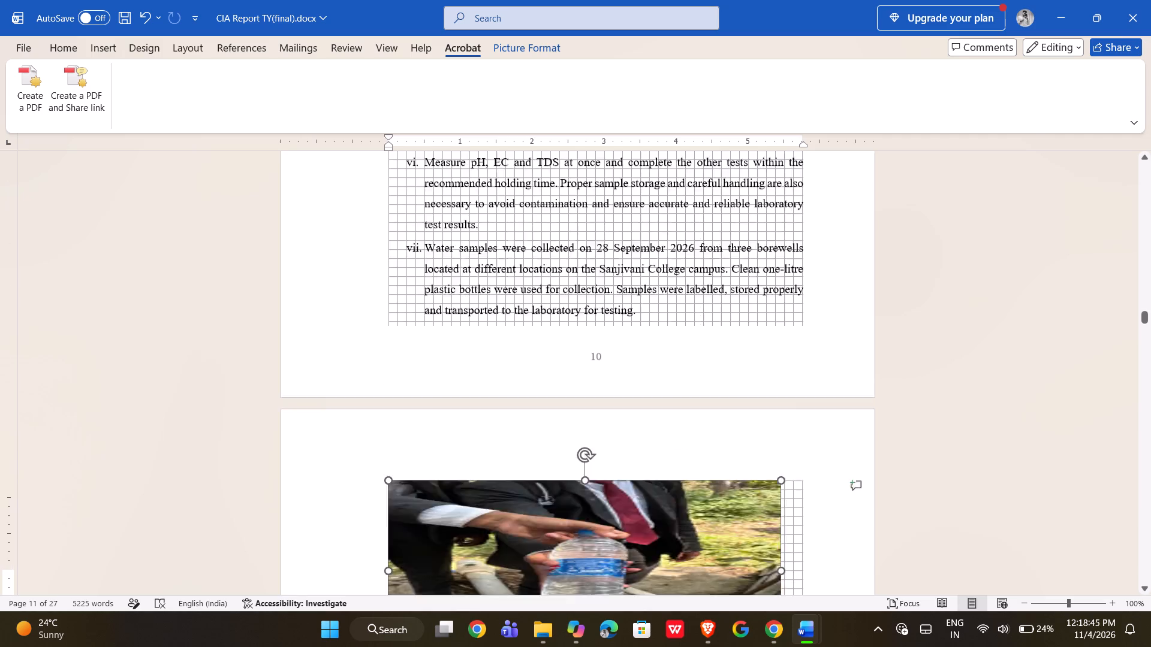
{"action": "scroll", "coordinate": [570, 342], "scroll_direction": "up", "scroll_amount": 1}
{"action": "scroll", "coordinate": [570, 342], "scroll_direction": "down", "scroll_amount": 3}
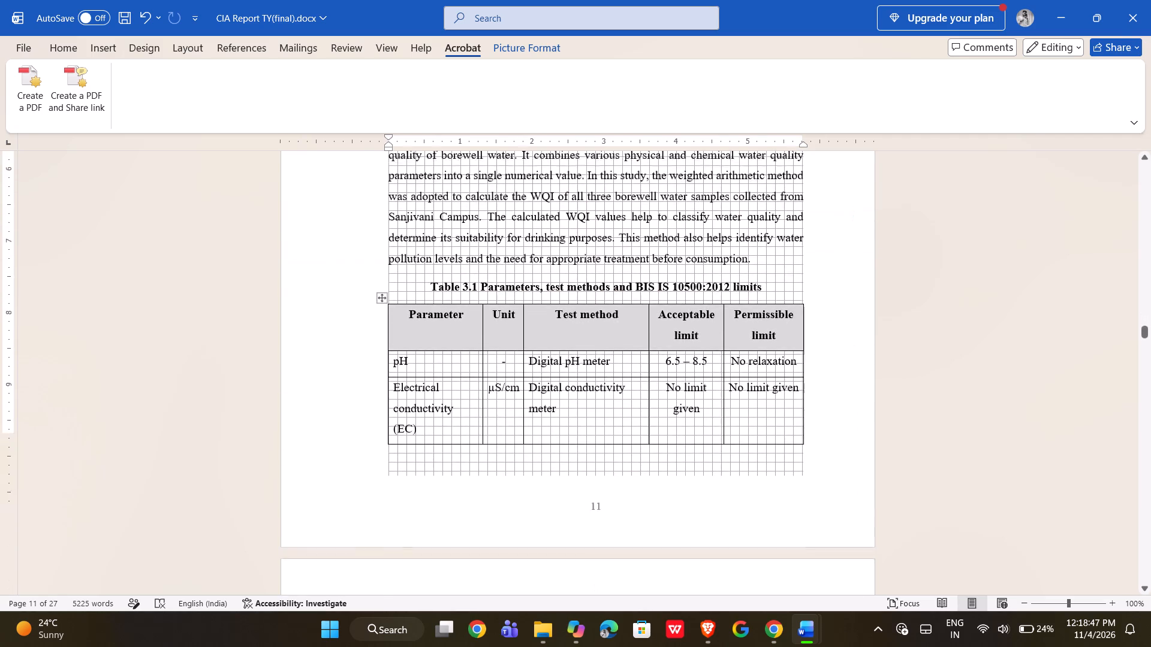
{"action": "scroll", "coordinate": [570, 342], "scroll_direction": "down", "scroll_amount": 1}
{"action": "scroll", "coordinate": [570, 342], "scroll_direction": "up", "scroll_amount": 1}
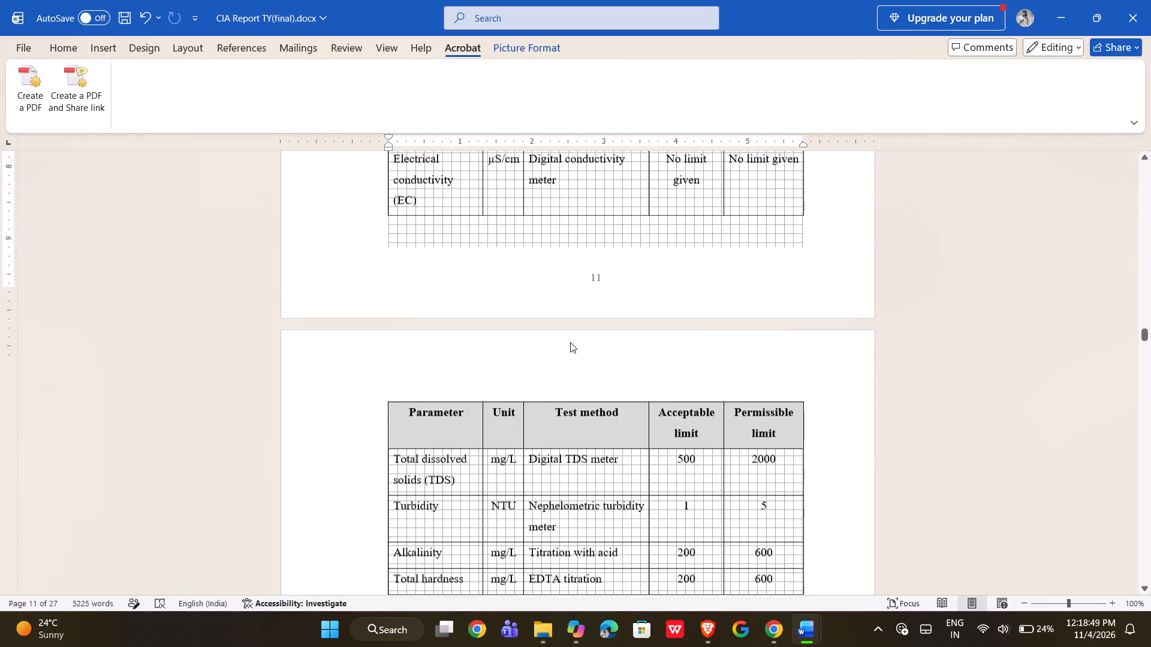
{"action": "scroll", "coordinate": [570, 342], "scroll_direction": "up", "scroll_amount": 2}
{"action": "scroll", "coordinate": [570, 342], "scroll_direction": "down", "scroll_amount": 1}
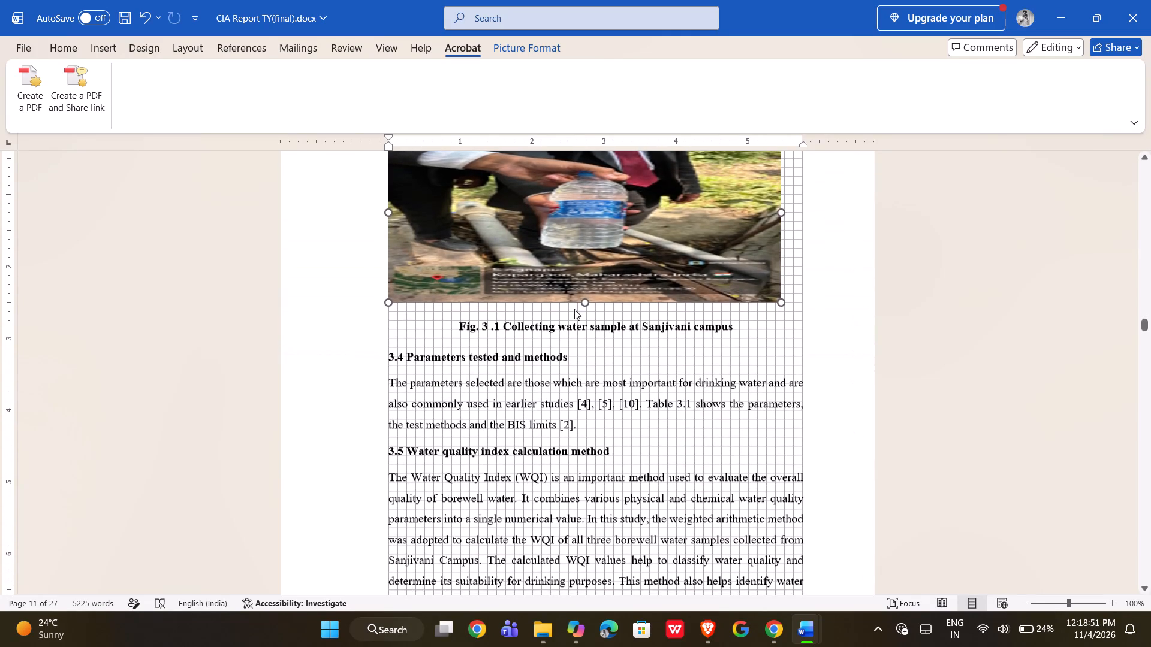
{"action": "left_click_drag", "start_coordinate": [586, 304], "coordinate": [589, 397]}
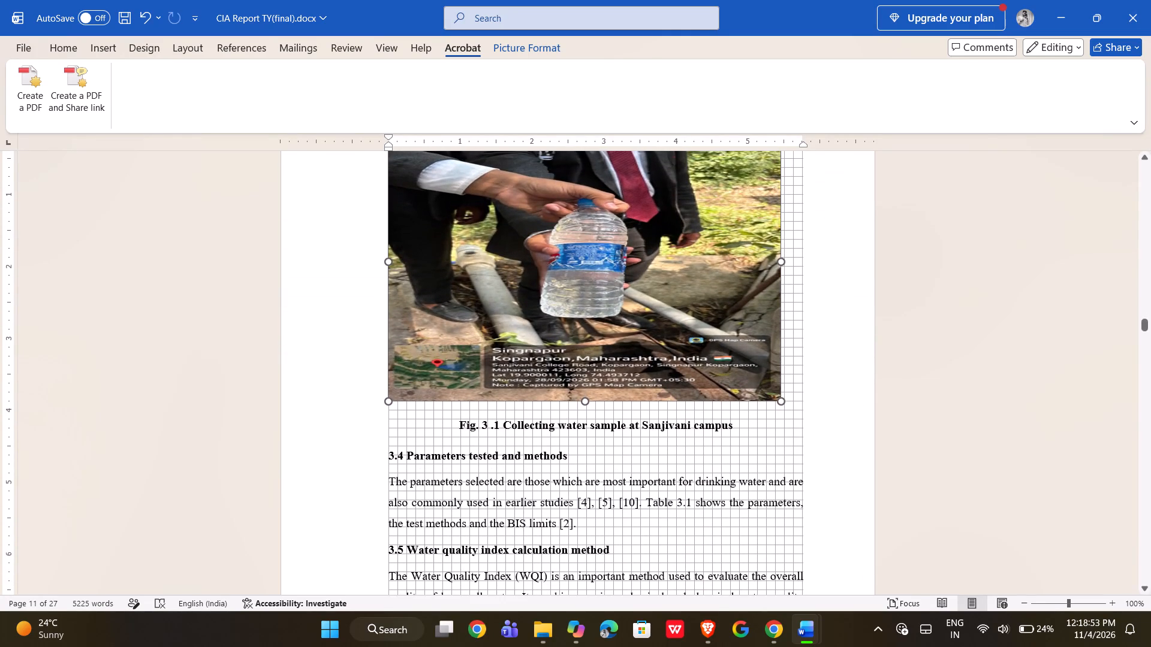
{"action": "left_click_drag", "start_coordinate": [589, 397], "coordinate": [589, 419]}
Check the empty space at the end of page 11 and increase the Fig. 3.1 photo's height to about 5.1 inches.
{"action": "scroll", "coordinate": [589, 419], "scroll_direction": "down", "scroll_amount": 2}
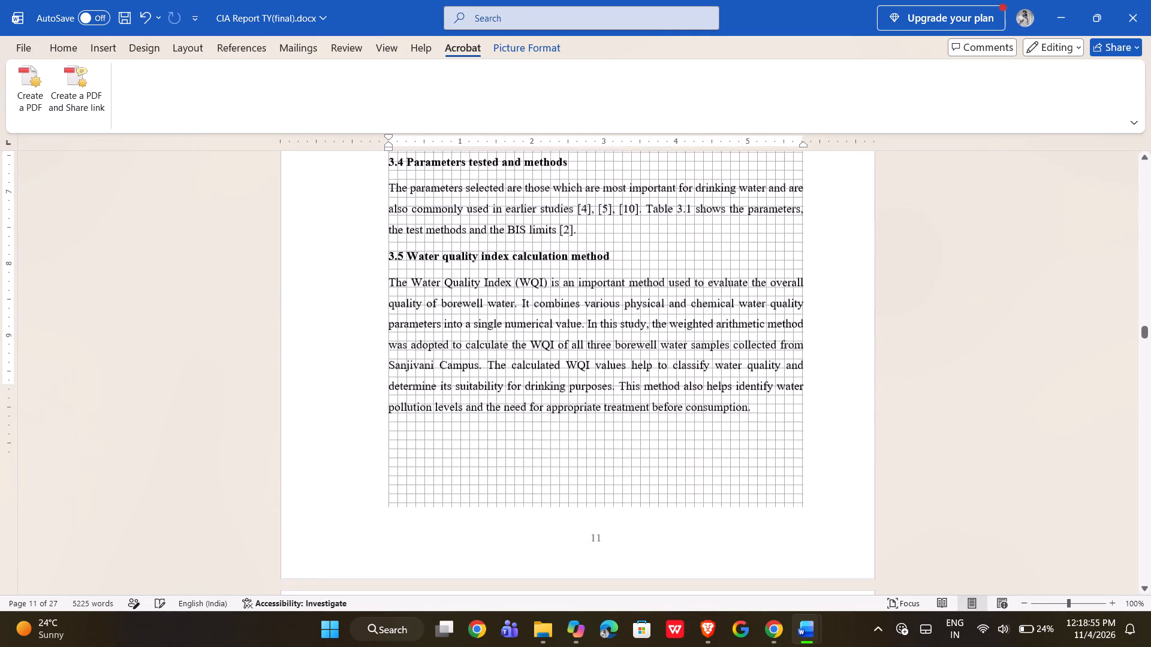
{"action": "scroll", "coordinate": [589, 419], "scroll_direction": "down", "scroll_amount": 2}
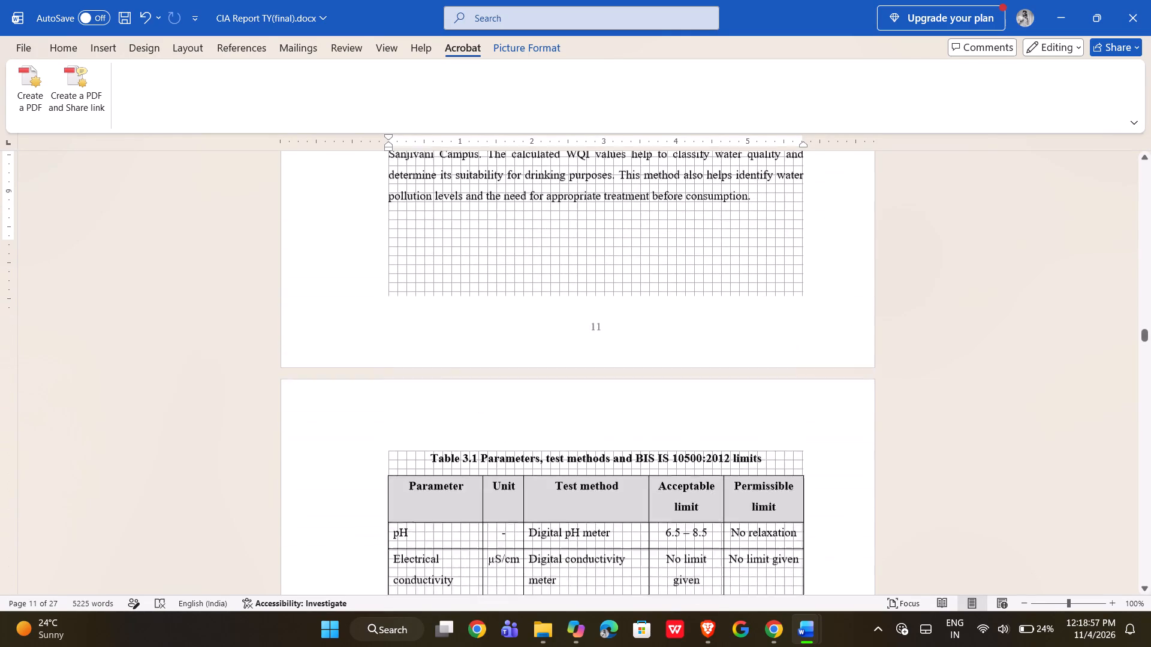
{"action": "scroll", "coordinate": [589, 419], "scroll_direction": "down", "scroll_amount": 1}
{"action": "scroll", "coordinate": [589, 419], "scroll_direction": "up", "scroll_amount": 2}
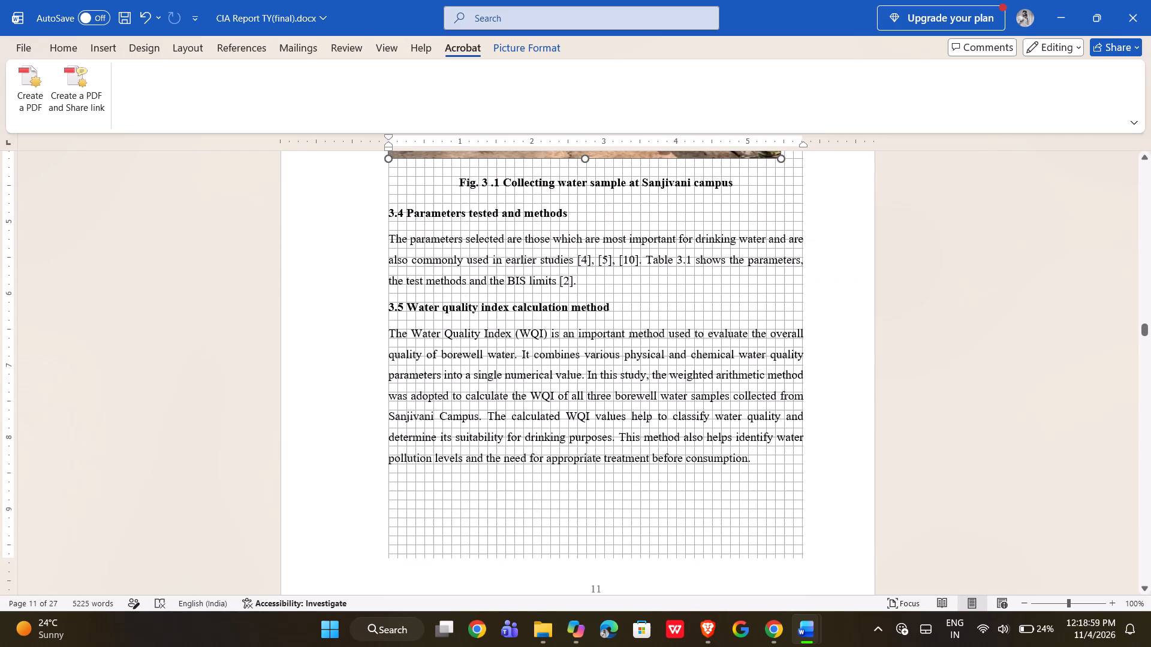
{"action": "scroll", "coordinate": [550, 289], "scroll_direction": "up", "scroll_amount": 1}
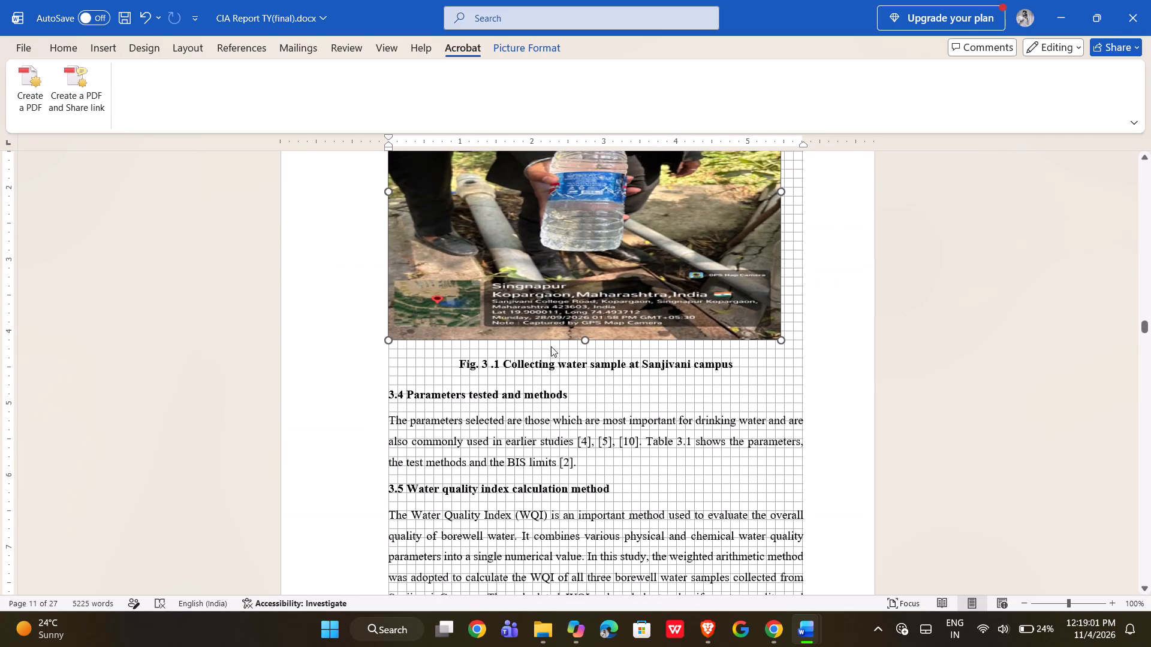
{"action": "left_click_drag", "start_coordinate": [584, 338], "coordinate": [586, 388]}
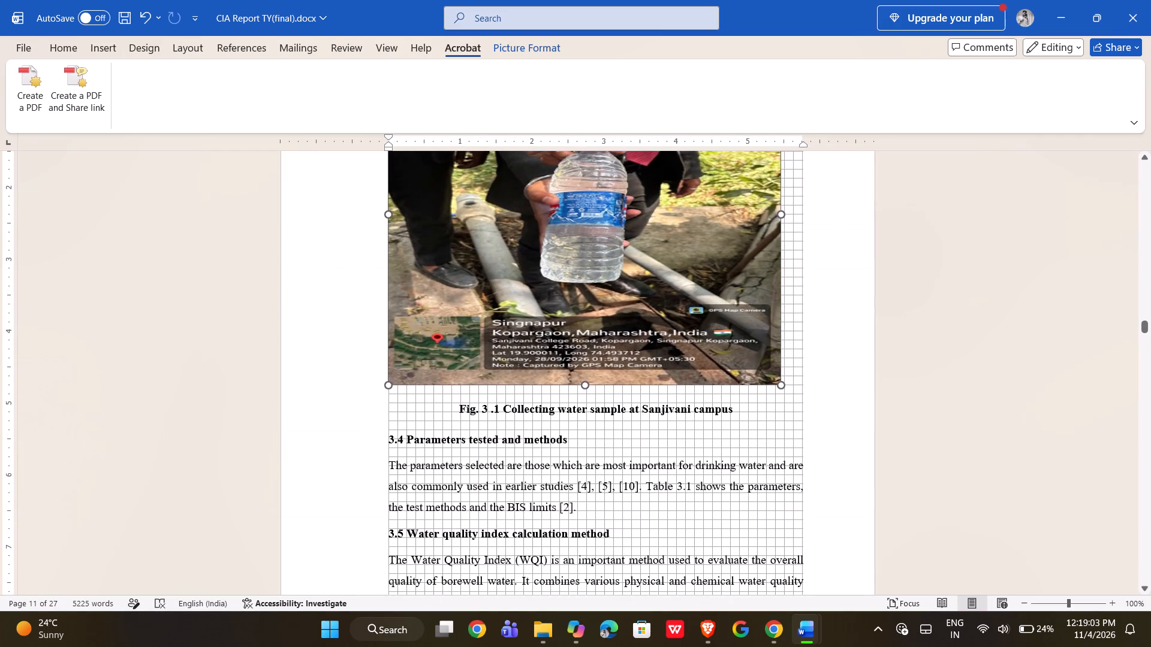
{"action": "left_click_drag", "start_coordinate": [586, 388], "coordinate": [587, 414]}
Review the page layout, tables, figures and headings from section 3.4 Parameters tested and methods through section 3.9 Discussion of parameters.
{"action": "scroll", "coordinate": [587, 414], "scroll_direction": "down", "scroll_amount": 1}
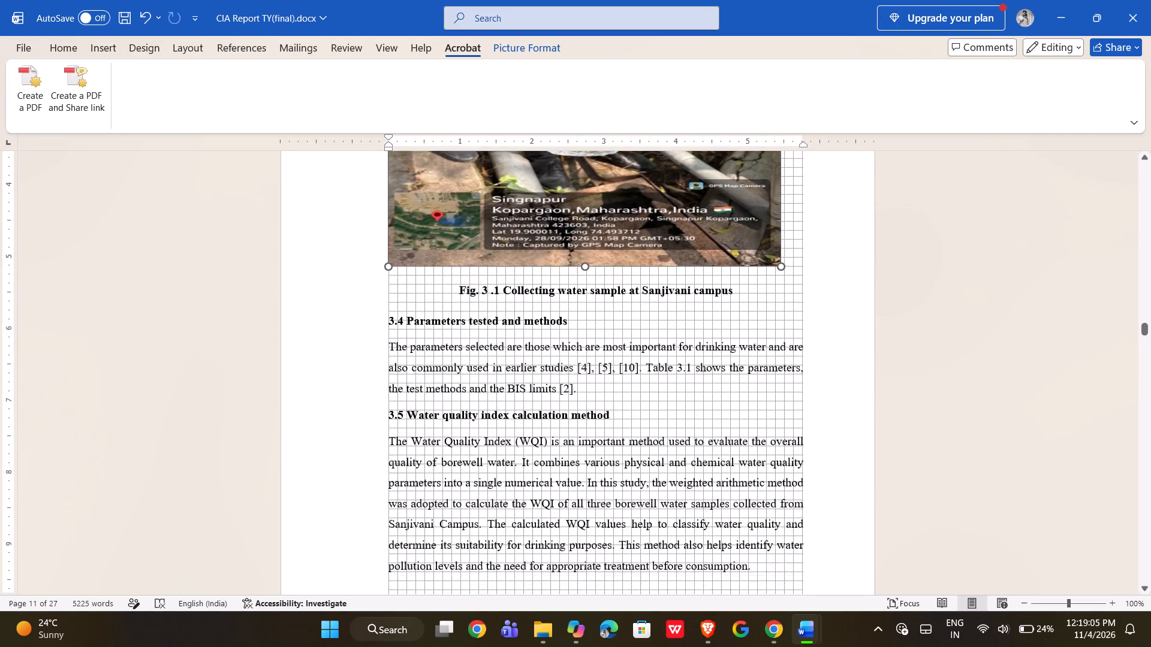
{"action": "scroll", "coordinate": [587, 414], "scroll_direction": "down", "scroll_amount": 3}
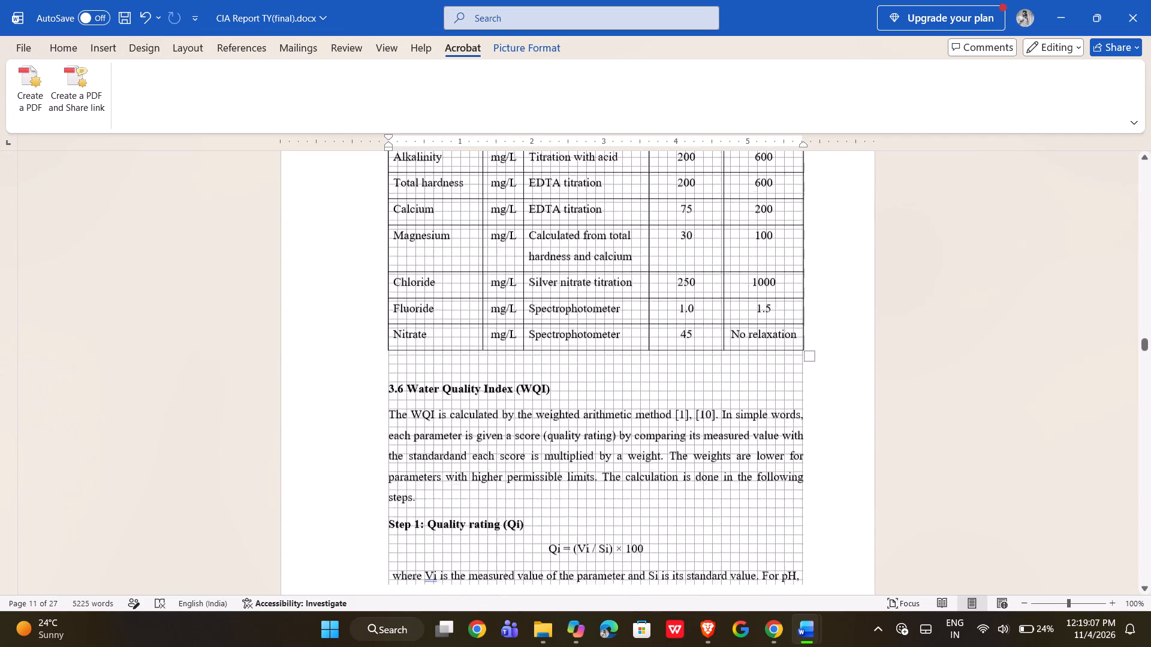
{"action": "scroll", "coordinate": [587, 414], "scroll_direction": "down", "scroll_amount": 2}
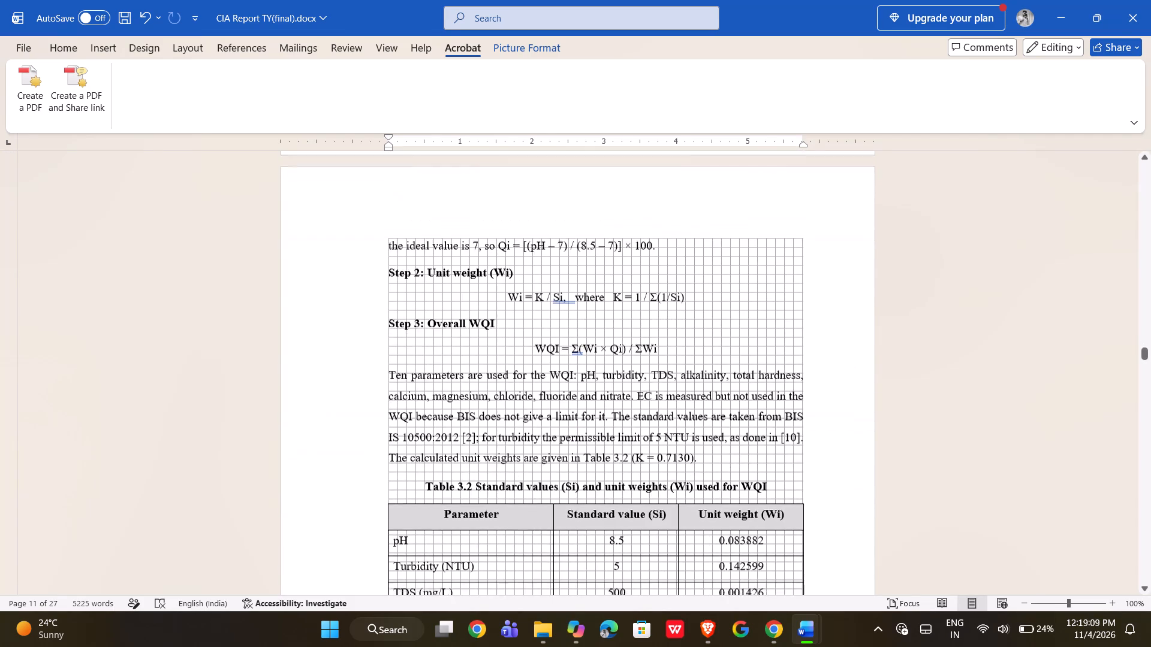
{"action": "scroll", "coordinate": [587, 414], "scroll_direction": "down", "scroll_amount": 3}
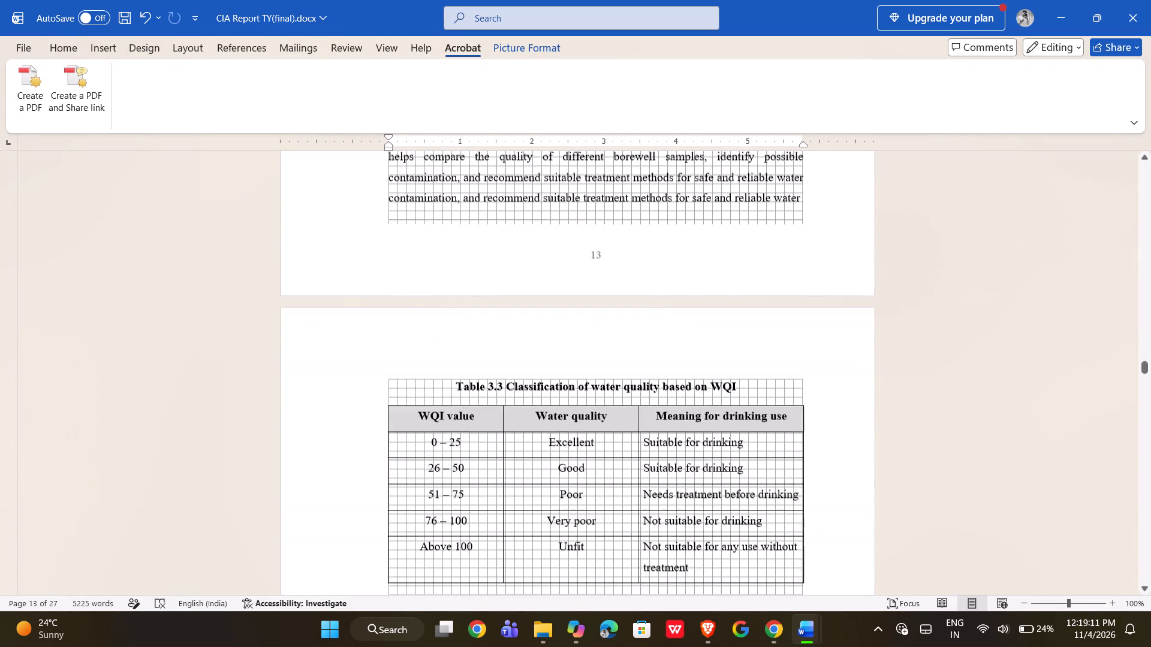
{"action": "scroll", "coordinate": [587, 414], "scroll_direction": "down", "scroll_amount": 3}
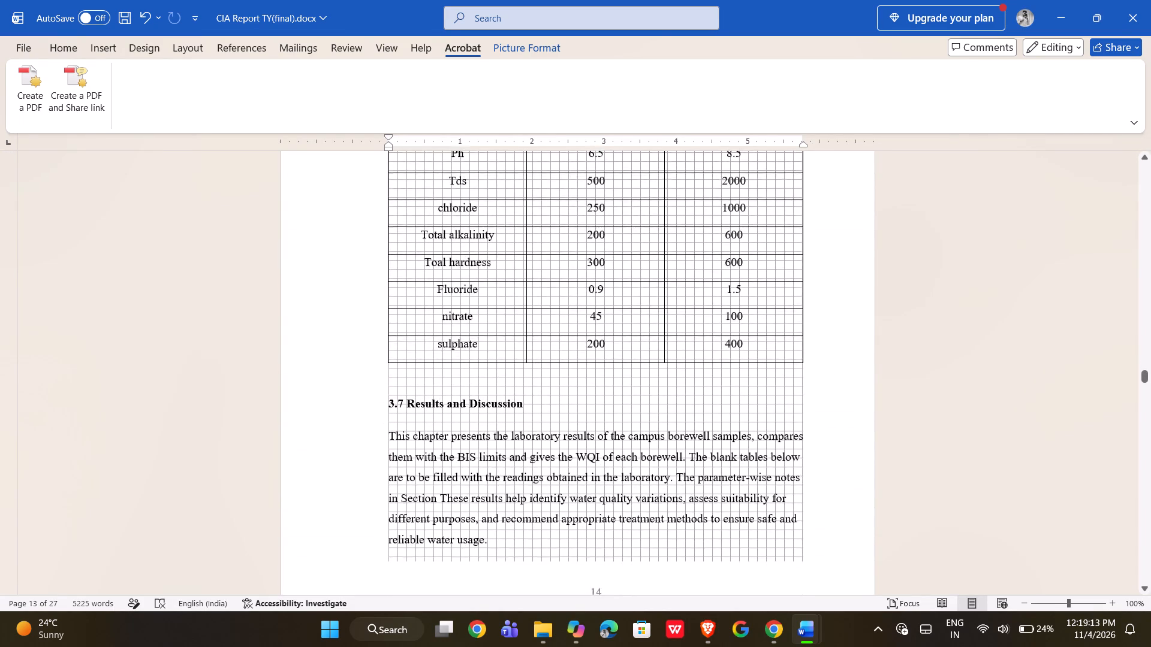
{"action": "scroll", "coordinate": [587, 414], "scroll_direction": "down", "scroll_amount": 3}
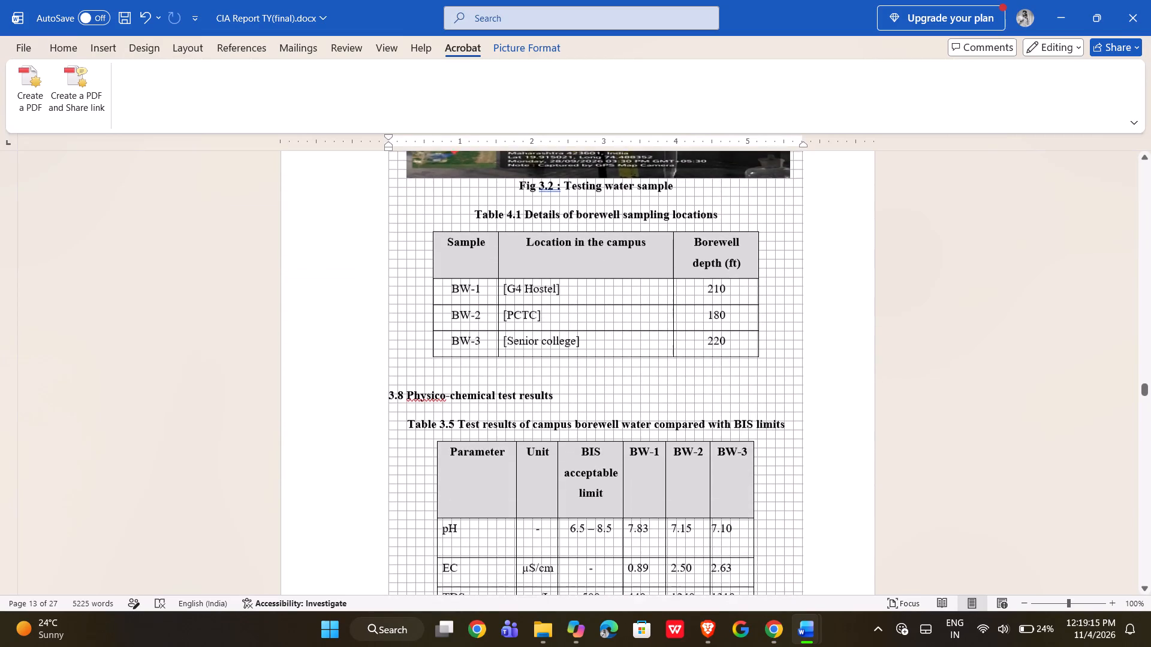
{"action": "scroll", "coordinate": [587, 414], "scroll_direction": "down", "scroll_amount": 3}
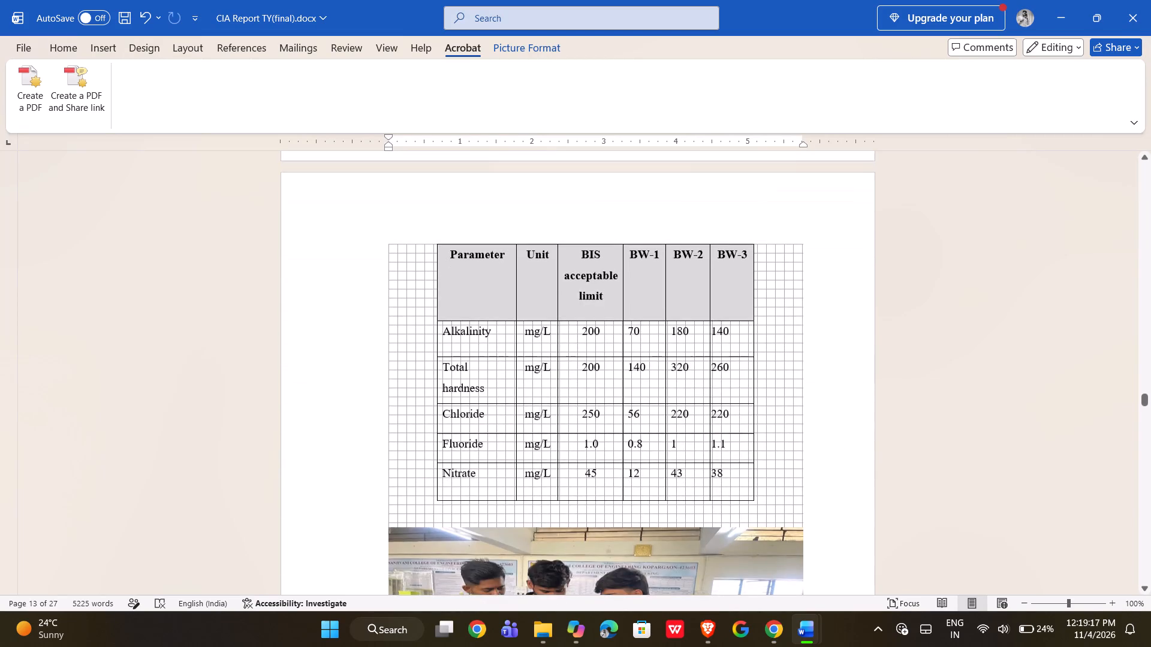
{"action": "scroll", "coordinate": [587, 414], "scroll_direction": "up", "scroll_amount": 2}
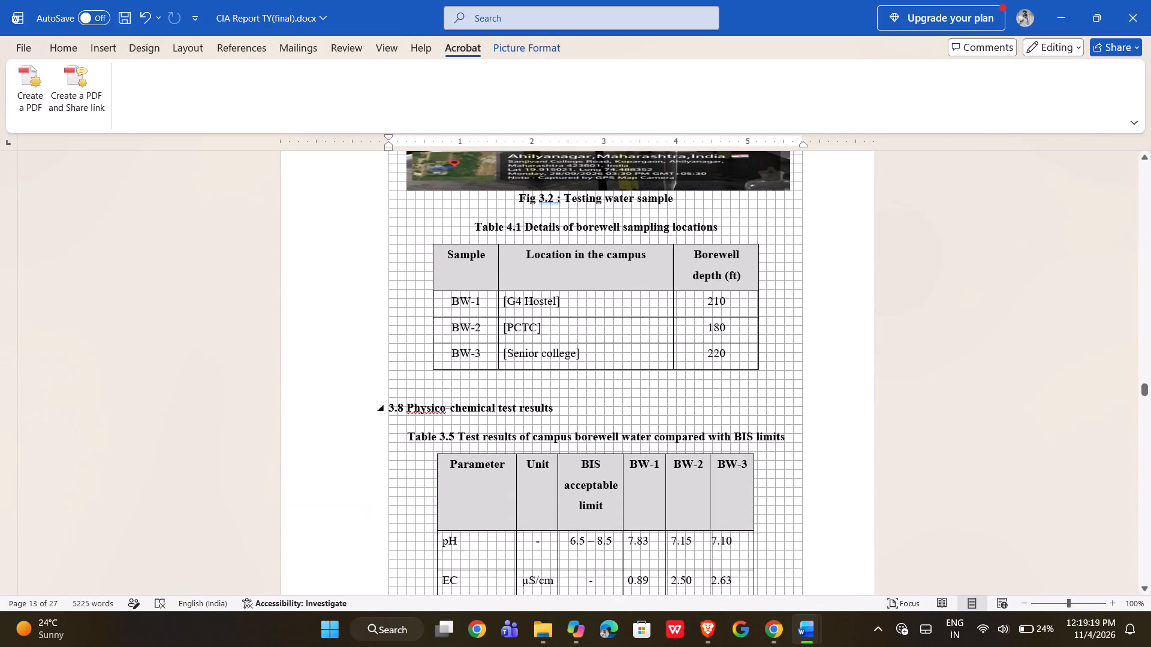
{"action": "scroll", "coordinate": [587, 414], "scroll_direction": "down", "scroll_amount": 2}
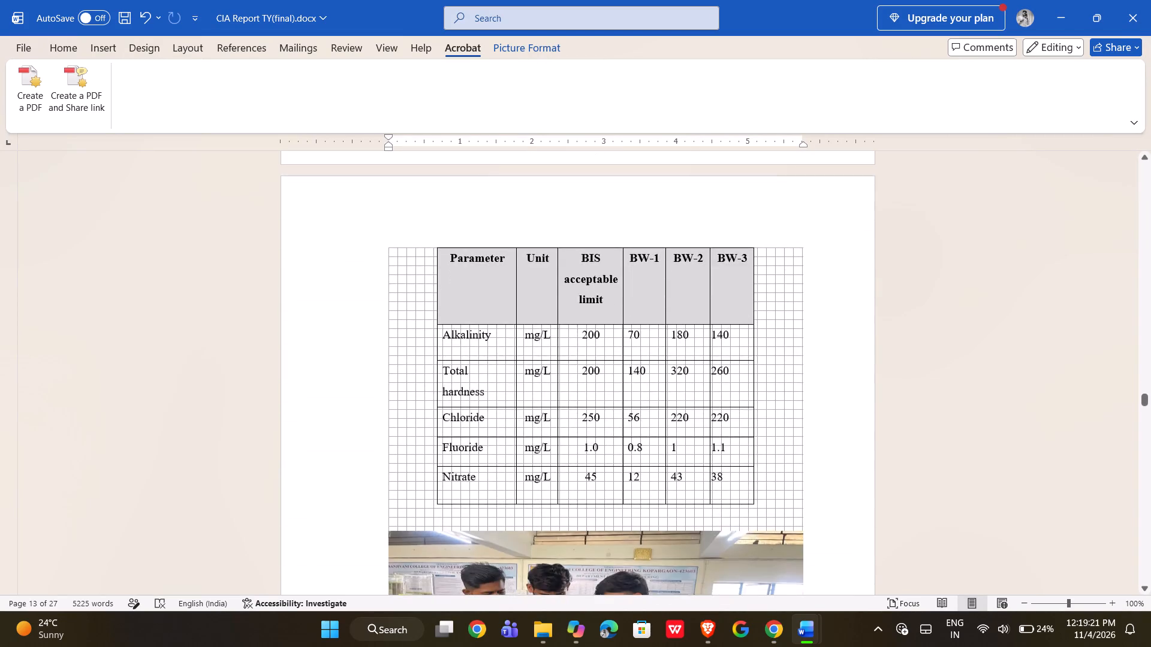
{"action": "scroll", "coordinate": [587, 414], "scroll_direction": "down", "scroll_amount": 2}
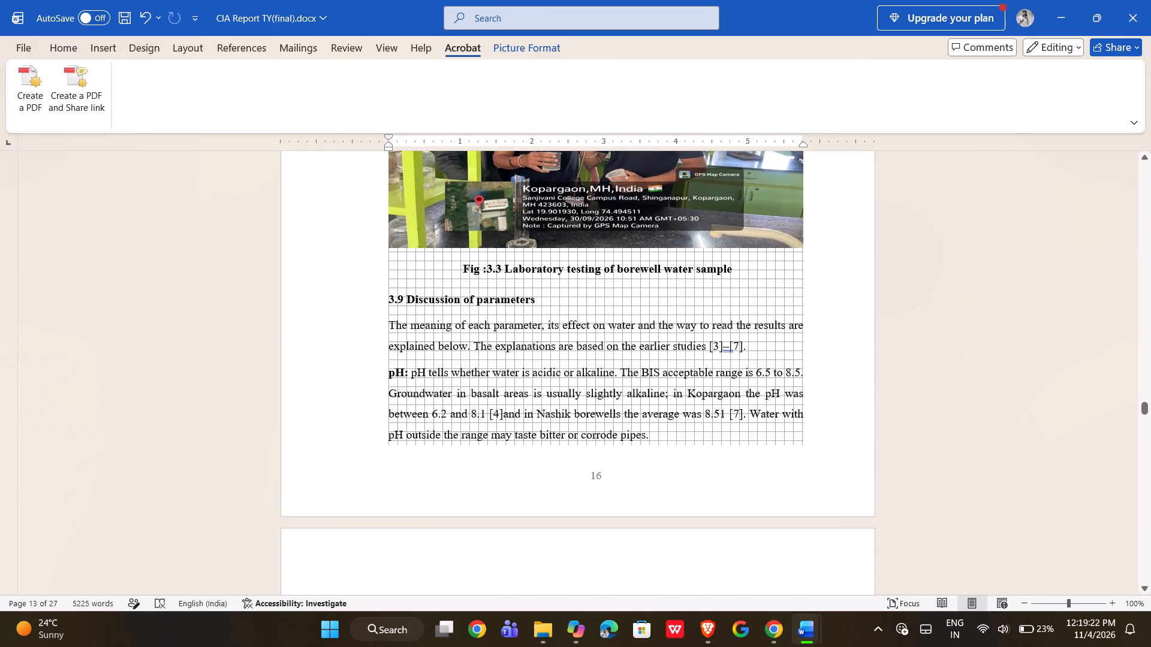
{"action": "scroll", "coordinate": [592, 284], "scroll_direction": "down", "scroll_amount": 1}
{"action": "scroll", "coordinate": [592, 284], "scroll_direction": "right", "scroll_amount": 1}
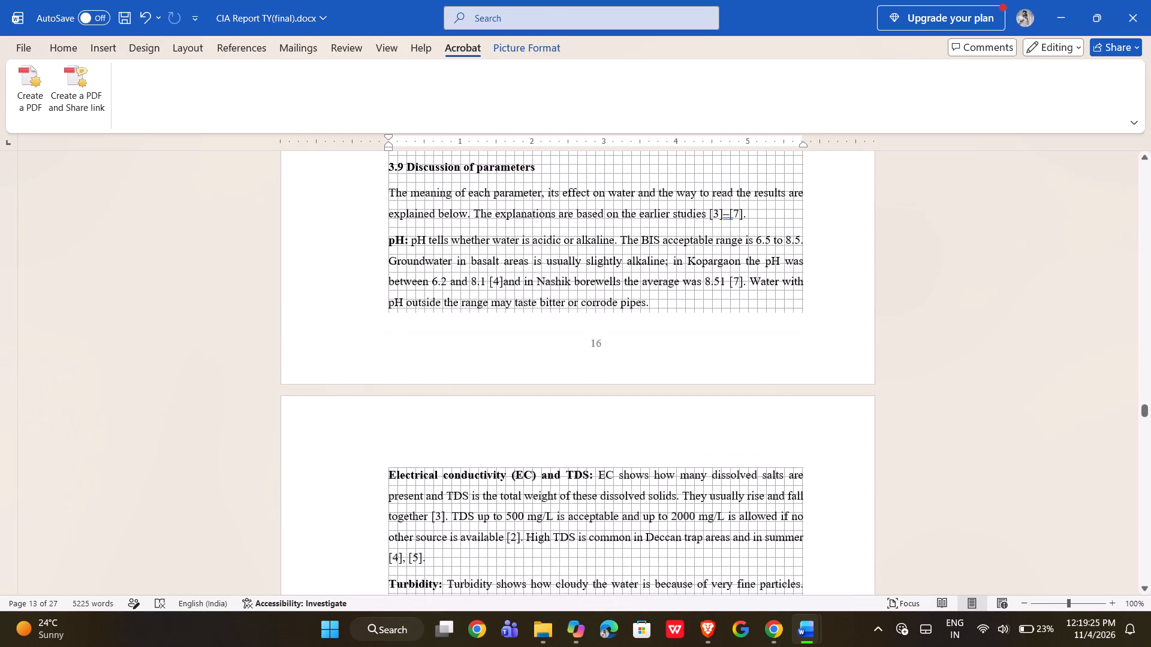
{"action": "scroll", "coordinate": [592, 284], "scroll_direction": "up", "scroll_amount": 1}
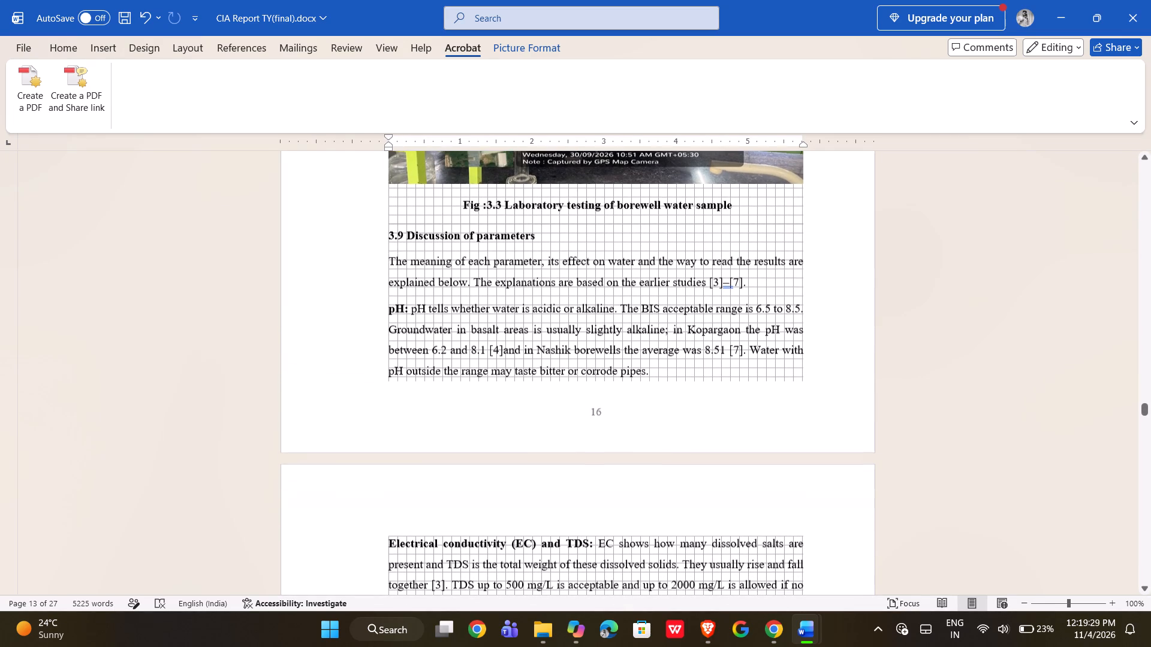
Copy the 3.9 Discussion of parameters heading, its introduction and the pH paragraph, and paste them below Table 4.1 on page 15.
{"action": "left_click", "coordinate": [392, 231]}
{"action": "left_click_drag", "start_coordinate": [392, 231], "coordinate": [429, 276]}
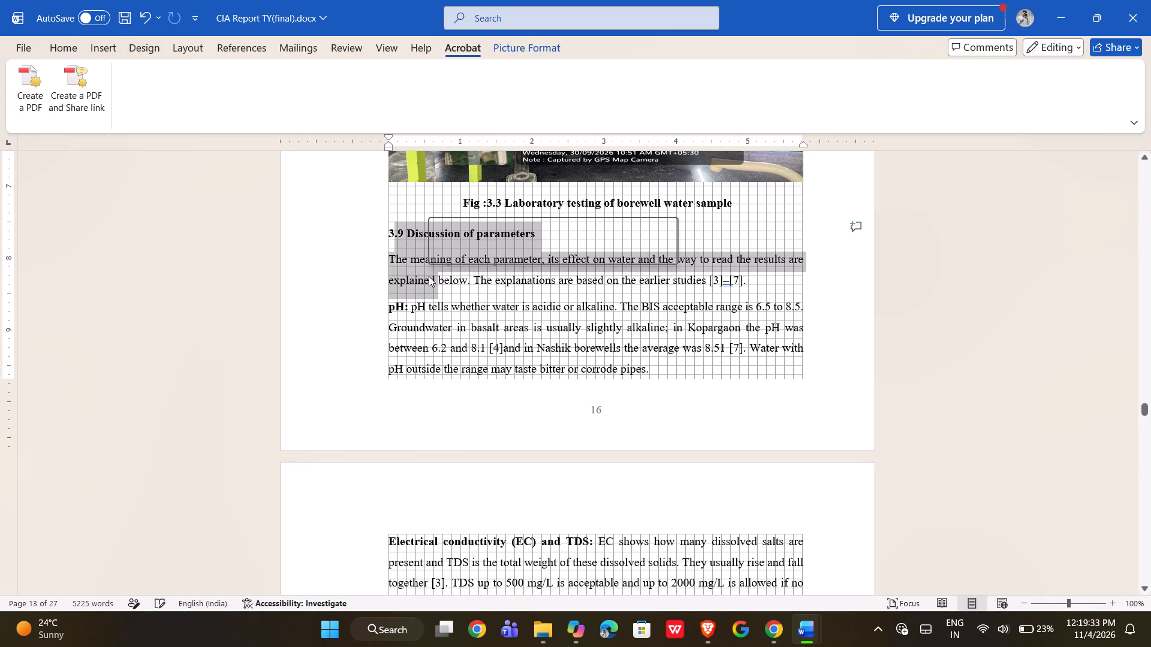
{"action": "left_click", "coordinate": [327, 312]}
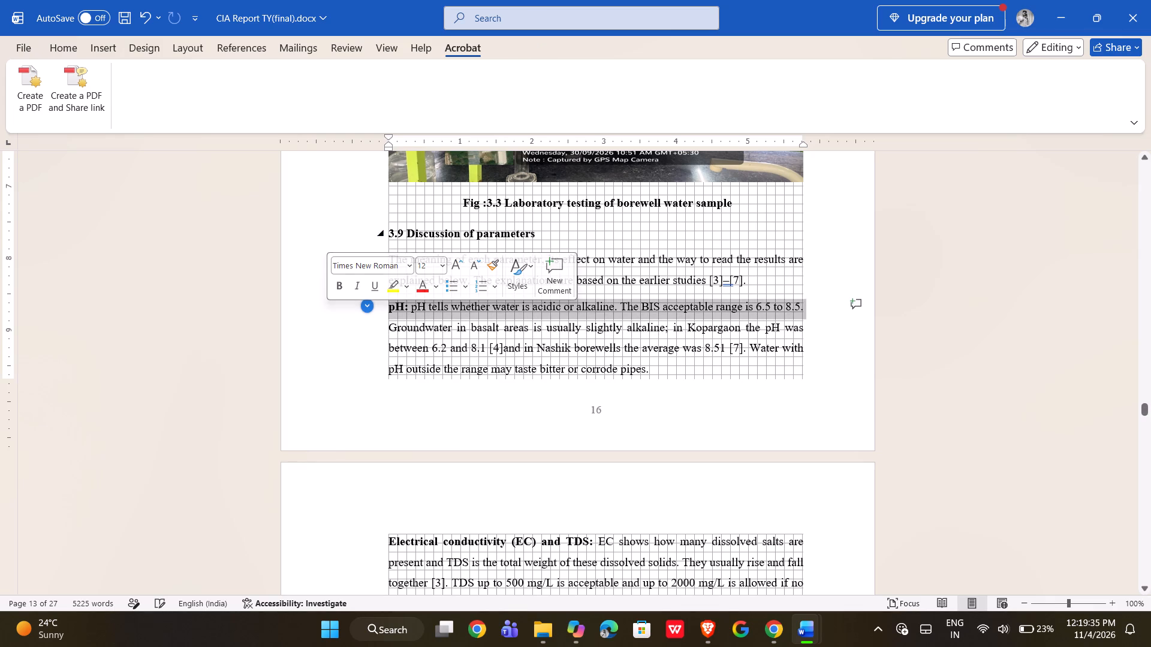
{"action": "left_click_drag", "start_coordinate": [390, 231], "coordinate": [668, 374]}
{"action": "key", "text": "ctrl+c"}
{"action": "scroll", "coordinate": [668, 374], "scroll_direction": "down", "scroll_amount": 1}
{"action": "scroll", "coordinate": [668, 374], "scroll_direction": "up", "scroll_amount": 3}
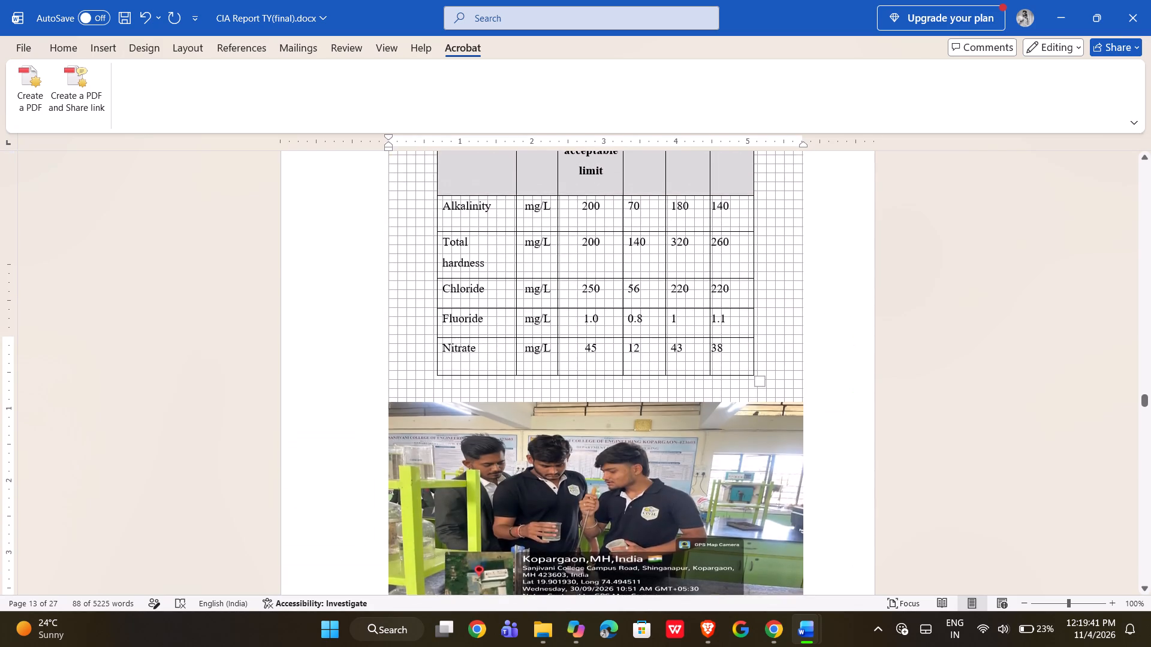
{"action": "scroll", "coordinate": [668, 374], "scroll_direction": "up", "scroll_amount": 3}
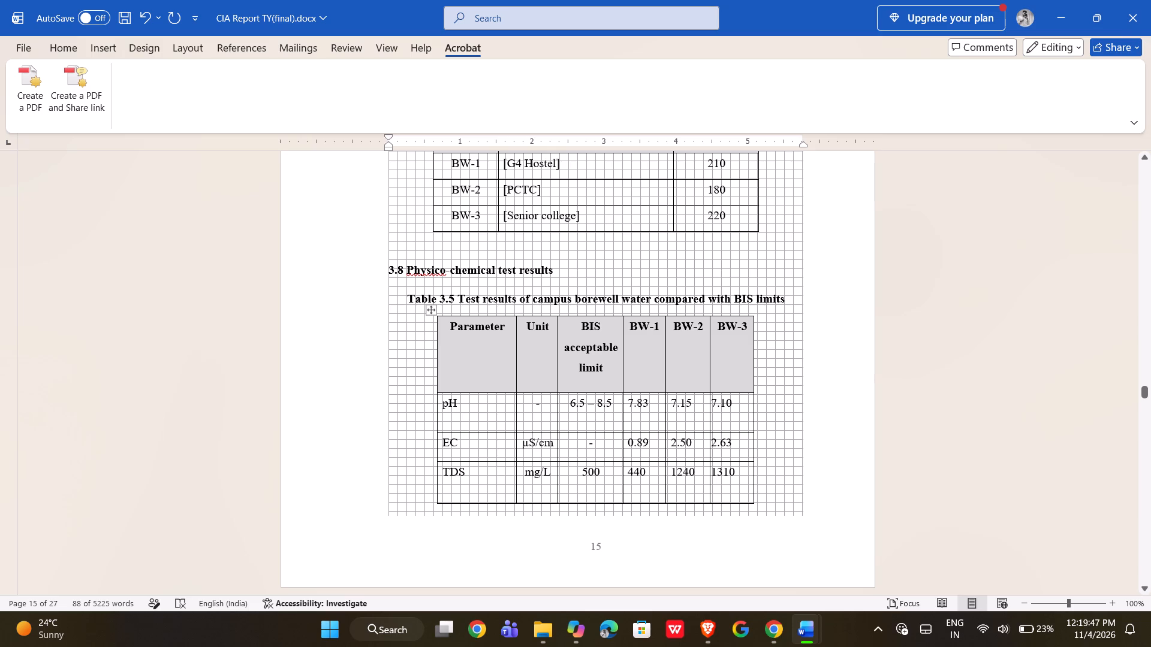
{"action": "left_click", "coordinate": [444, 255]}
{"action": "key", "text": "ctrl+v"}
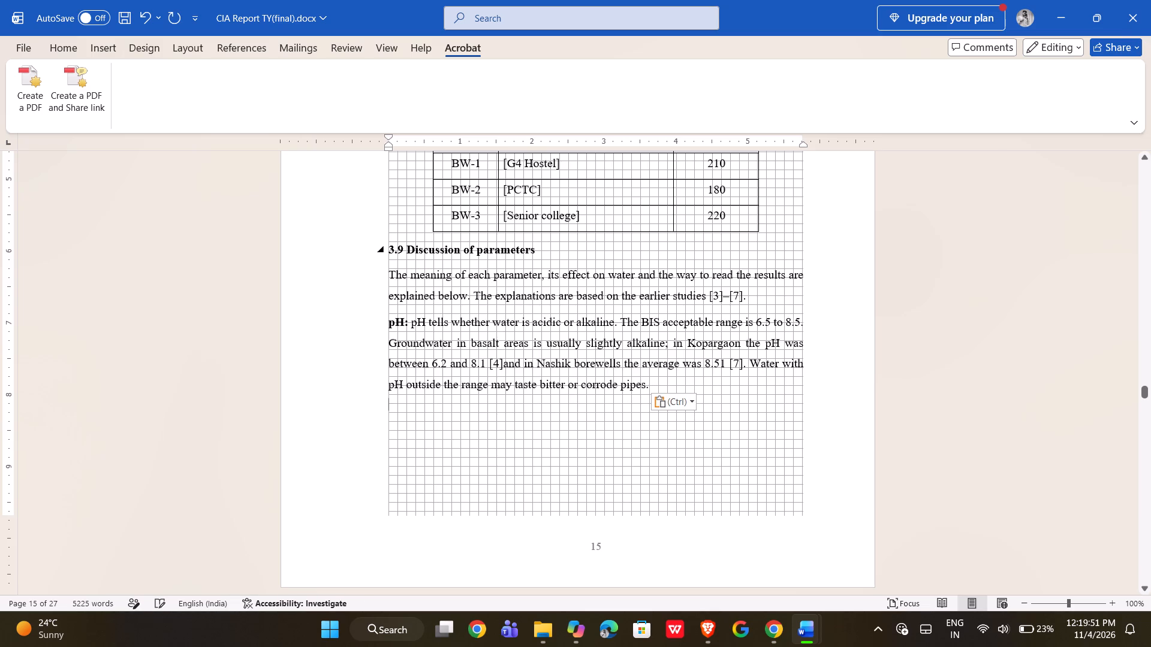
{"action": "scroll", "coordinate": [471, 409], "scroll_direction": "down", "scroll_amount": 1}
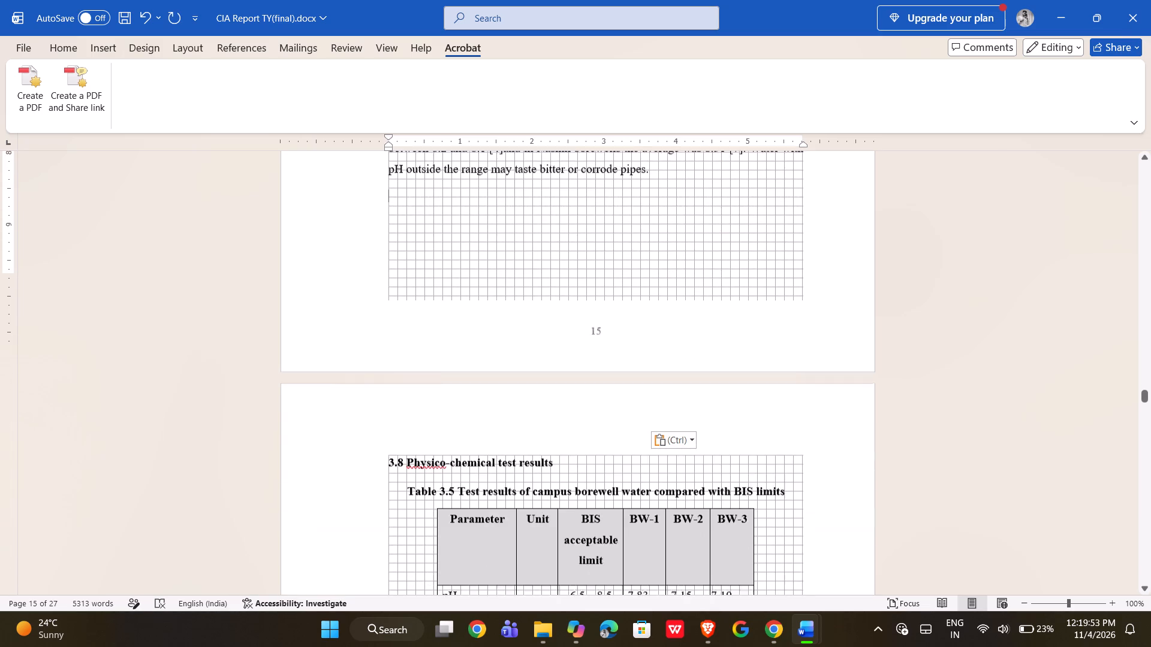
{"action": "scroll", "coordinate": [471, 409], "scroll_direction": "down", "scroll_amount": 1}
{"action": "scroll", "coordinate": [471, 409], "scroll_direction": "up", "scroll_amount": 1}
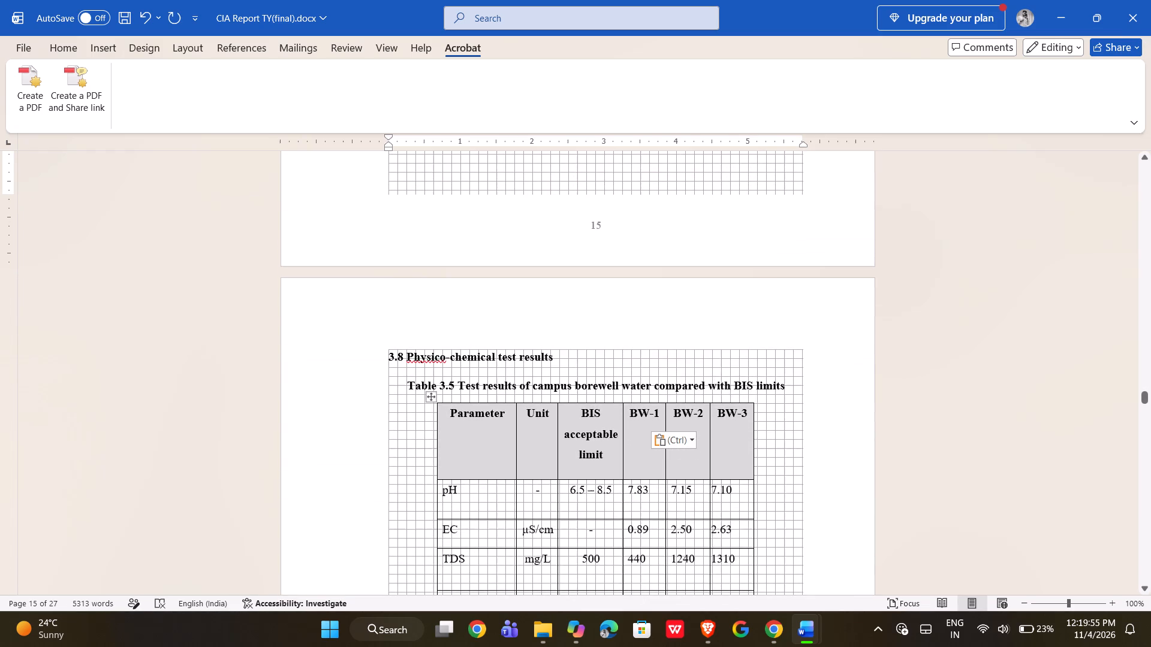
{"action": "scroll", "coordinate": [478, 562], "scroll_direction": "up", "scroll_amount": 1}
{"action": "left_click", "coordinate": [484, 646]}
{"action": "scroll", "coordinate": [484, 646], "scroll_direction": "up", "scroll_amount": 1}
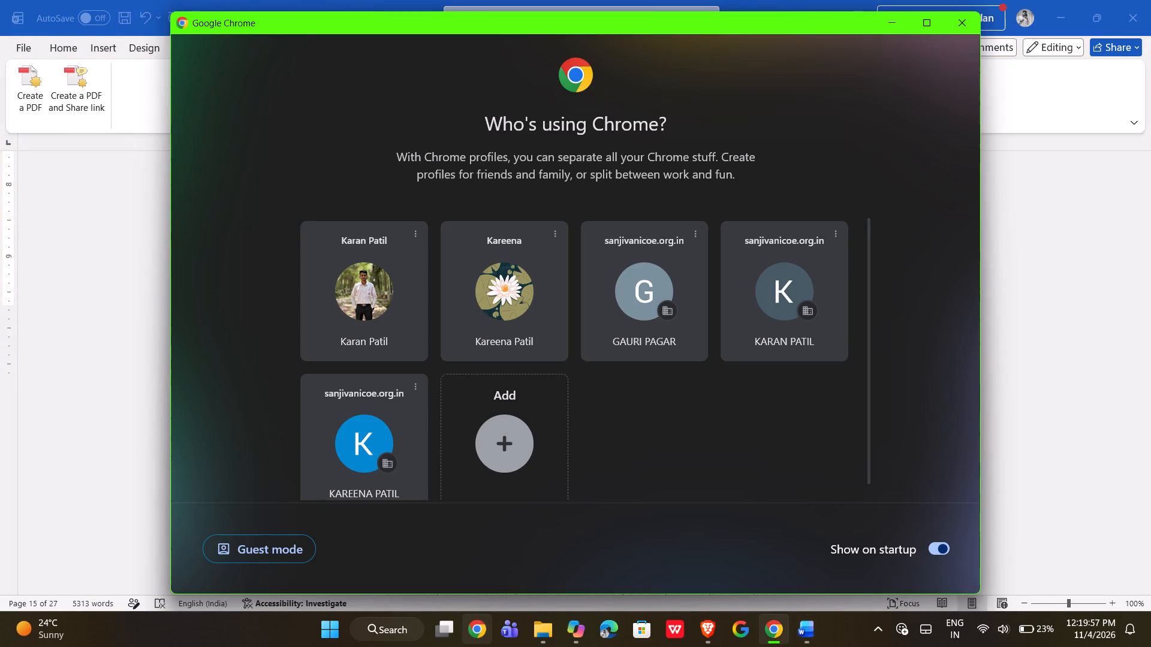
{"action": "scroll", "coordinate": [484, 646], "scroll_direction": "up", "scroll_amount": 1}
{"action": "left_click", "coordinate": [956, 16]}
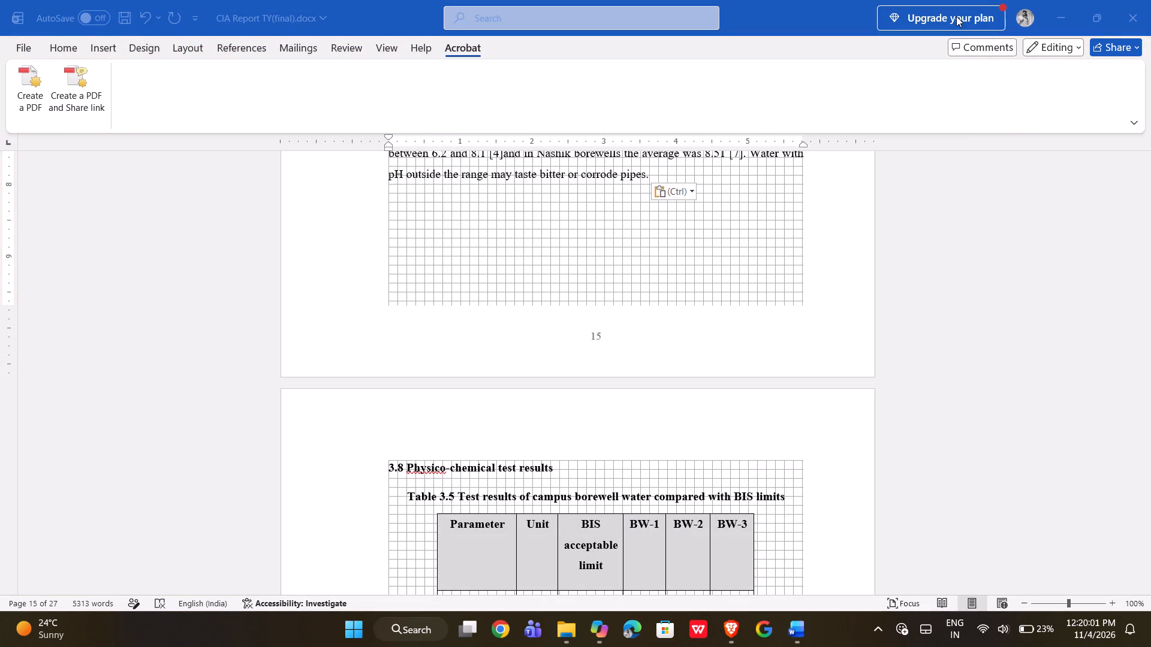
Increase the height of the water testing photo (Fig 3.2) on page 15 to about 4.7 inches, keeping its width.
{"action": "scroll", "coordinate": [637, 247], "scroll_direction": "up", "scroll_amount": 1}
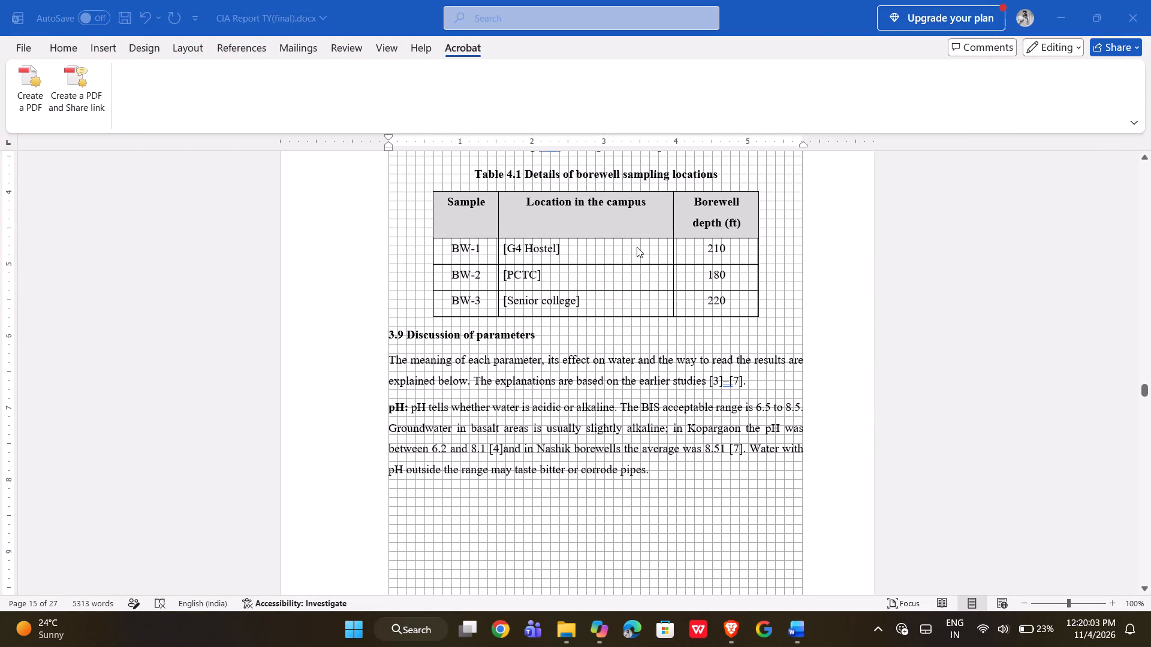
{"action": "scroll", "coordinate": [637, 247], "scroll_direction": "up", "scroll_amount": 1}
{"action": "scroll", "coordinate": [637, 247], "scroll_direction": "down", "scroll_amount": 1}
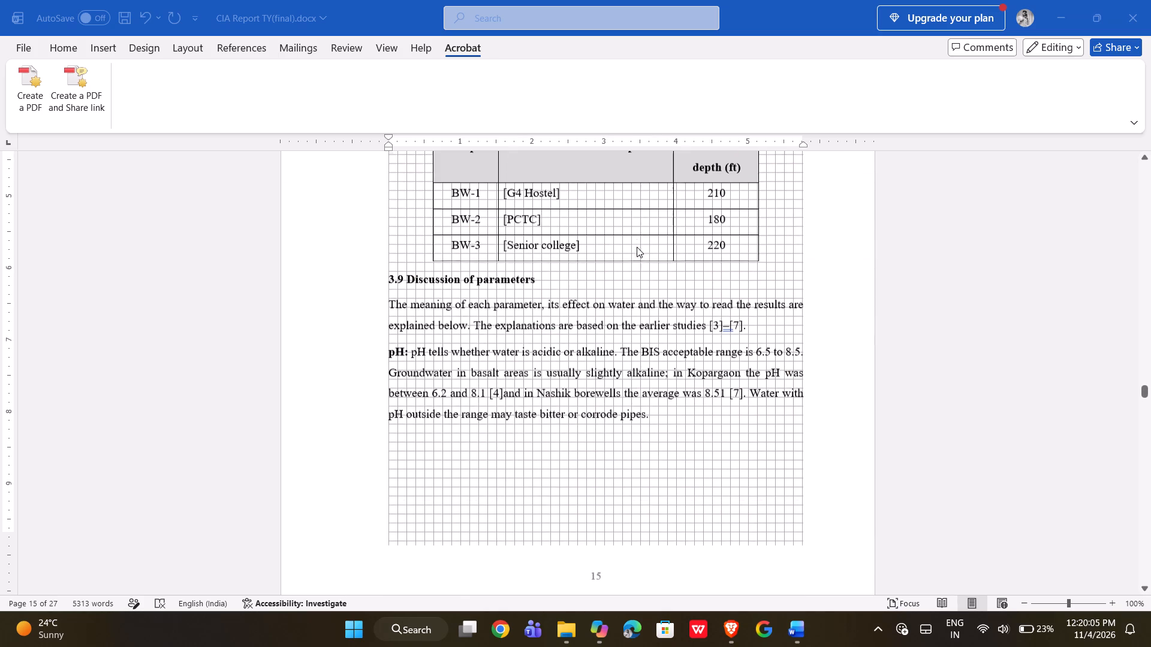
{"action": "scroll", "coordinate": [637, 247], "scroll_direction": "down", "scroll_amount": 1}
{"action": "scroll", "coordinate": [637, 247], "scroll_direction": "up", "scroll_amount": 1}
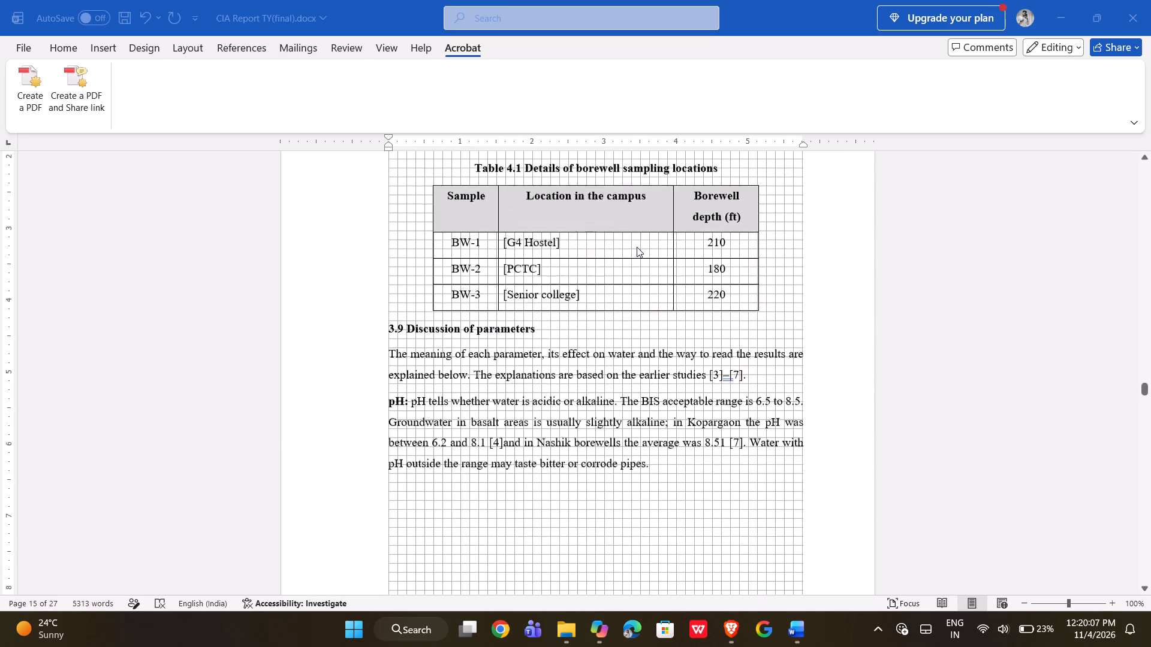
{"action": "scroll", "coordinate": [637, 247], "scroll_direction": "up", "scroll_amount": 1}
{"action": "left_click", "coordinate": [611, 237]}
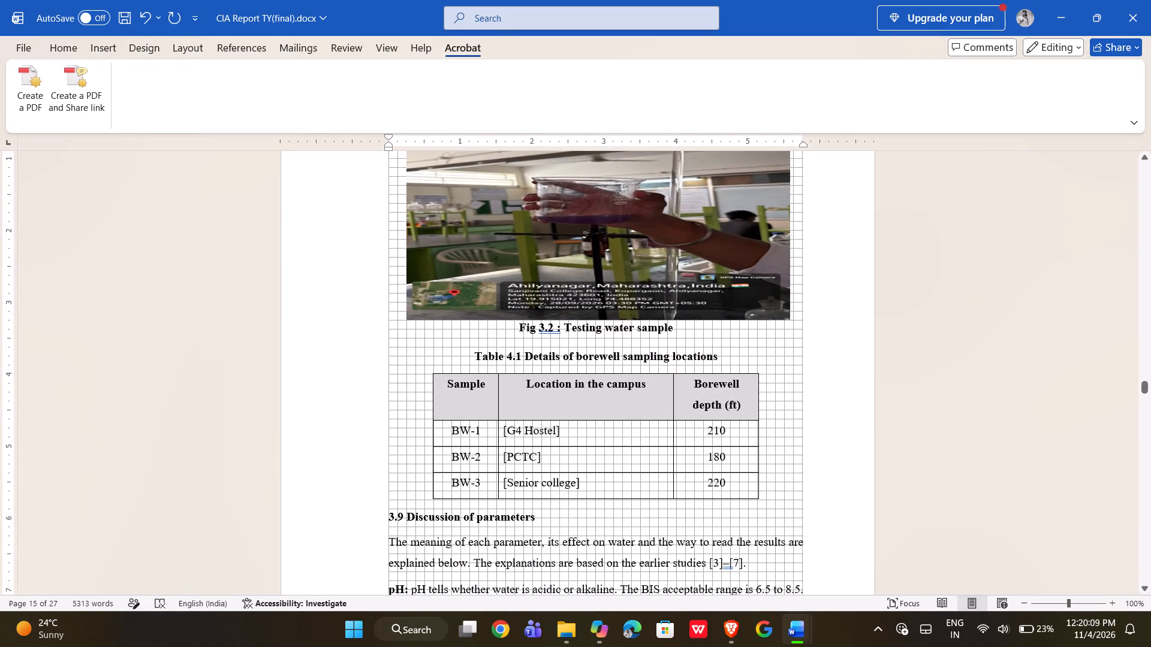
{"action": "left_click", "coordinate": [619, 219]}
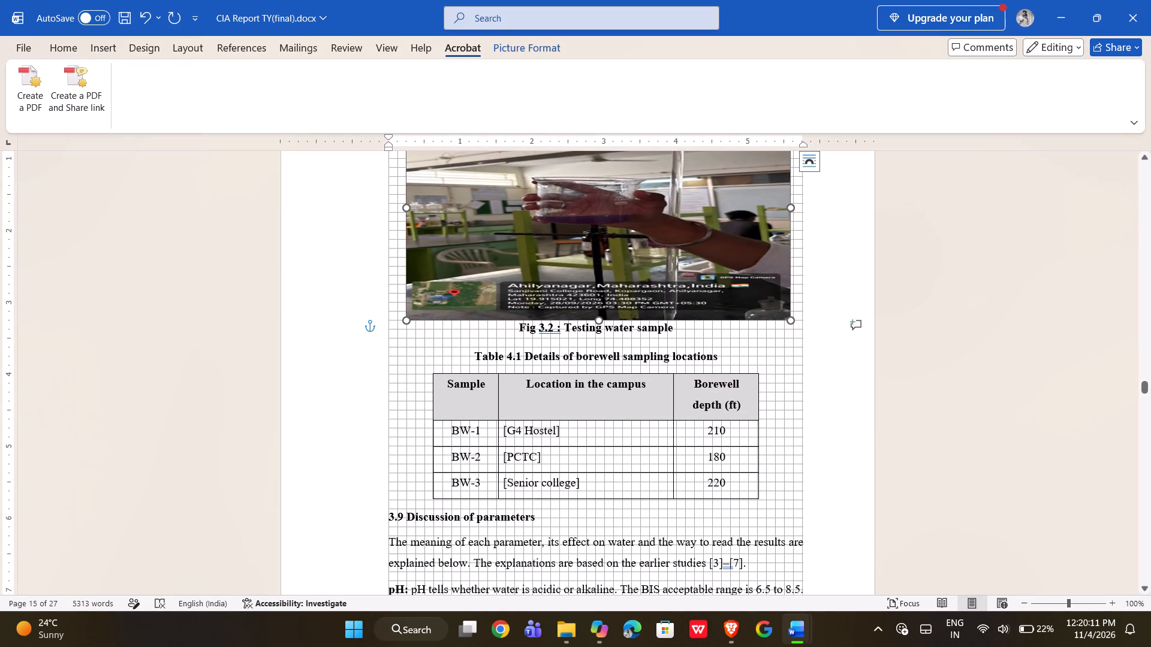
{"action": "left_click", "coordinate": [596, 321]}
{"action": "left_click_drag", "start_coordinate": [596, 321], "coordinate": [603, 357]}
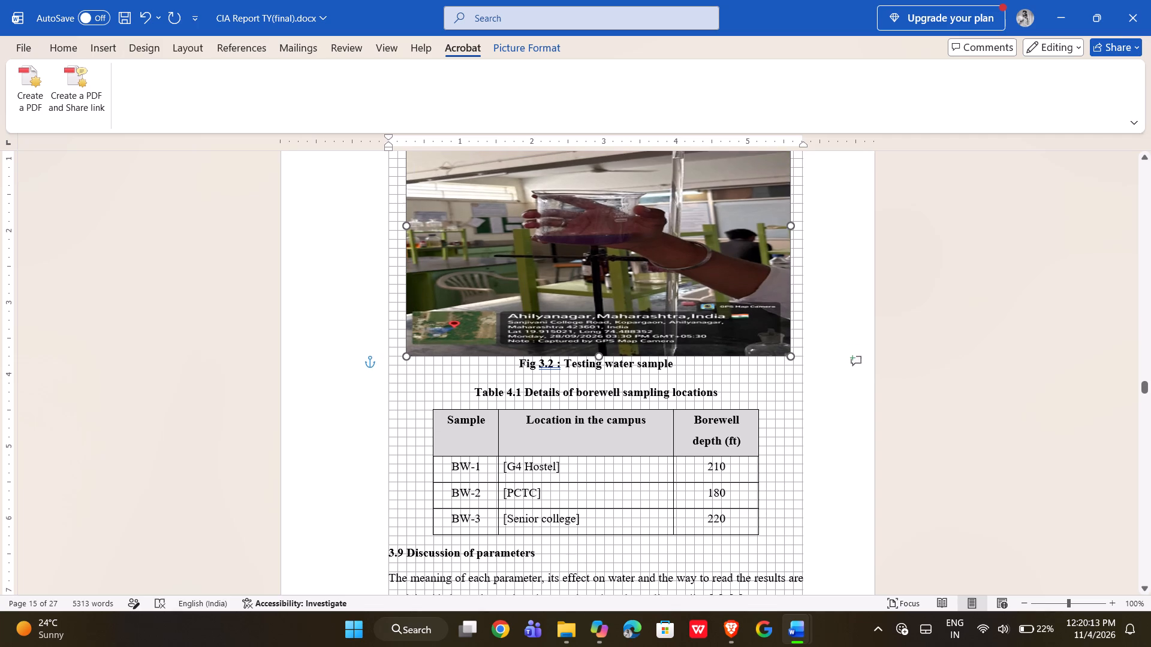
{"action": "left_click_drag", "start_coordinate": [603, 357], "coordinate": [608, 402]}
{"action": "scroll", "coordinate": [608, 335], "scroll_direction": "down", "scroll_amount": 2}
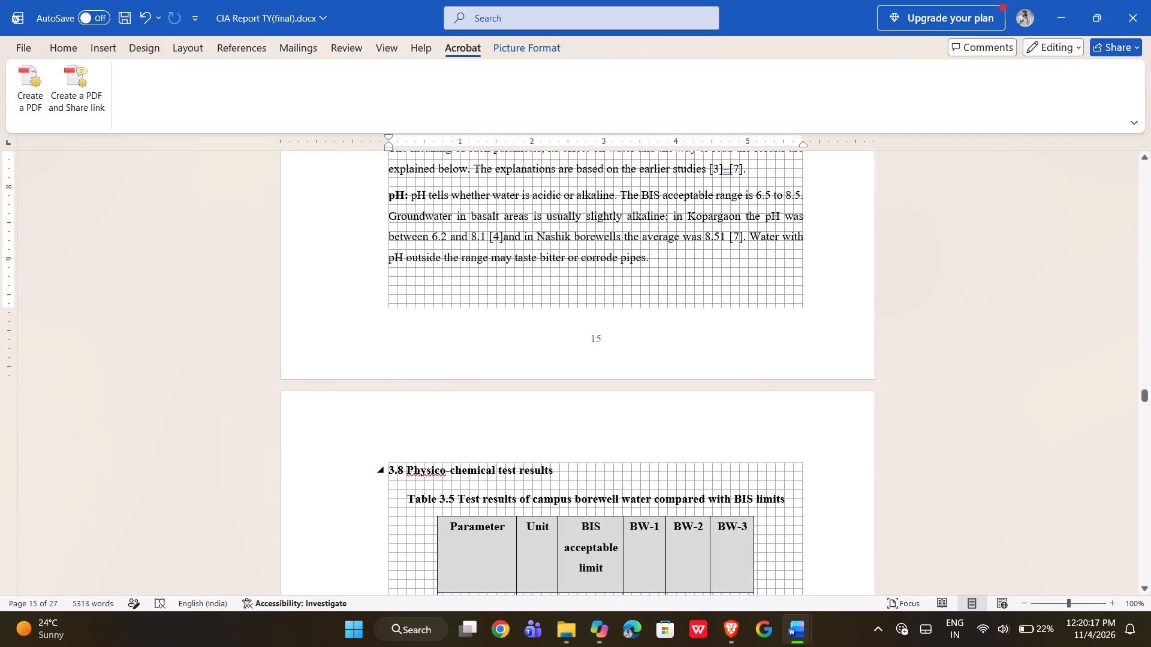
{"action": "scroll", "coordinate": [611, 413], "scroll_direction": "up", "scroll_amount": 1}
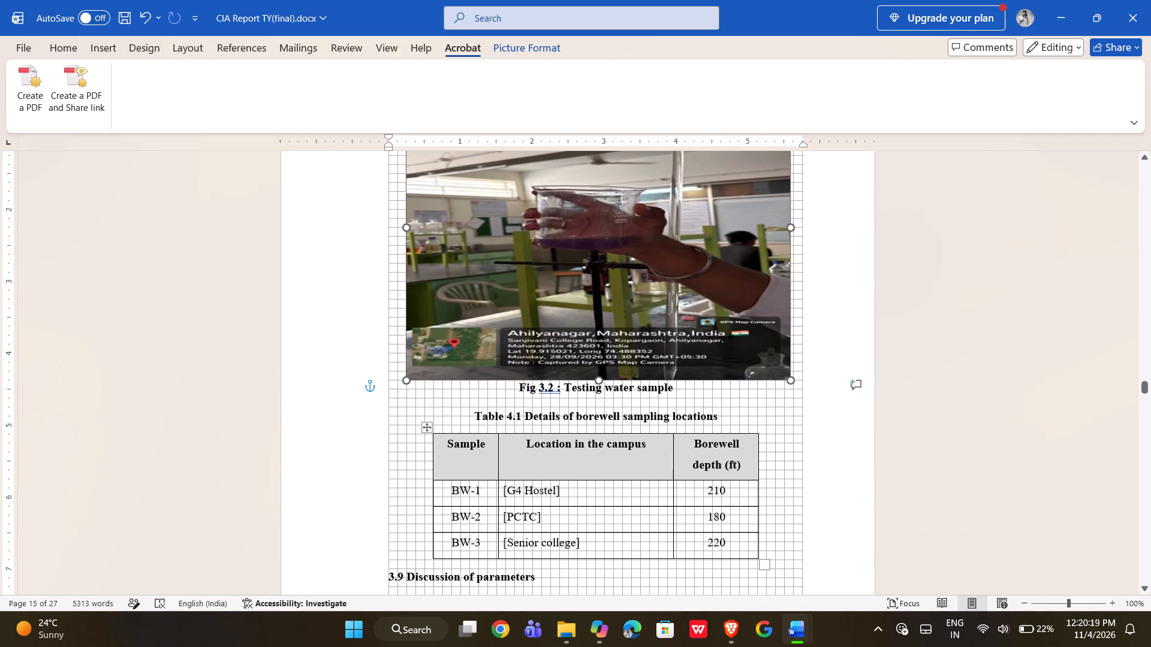
{"action": "left_click_drag", "start_coordinate": [599, 383], "coordinate": [601, 419]}
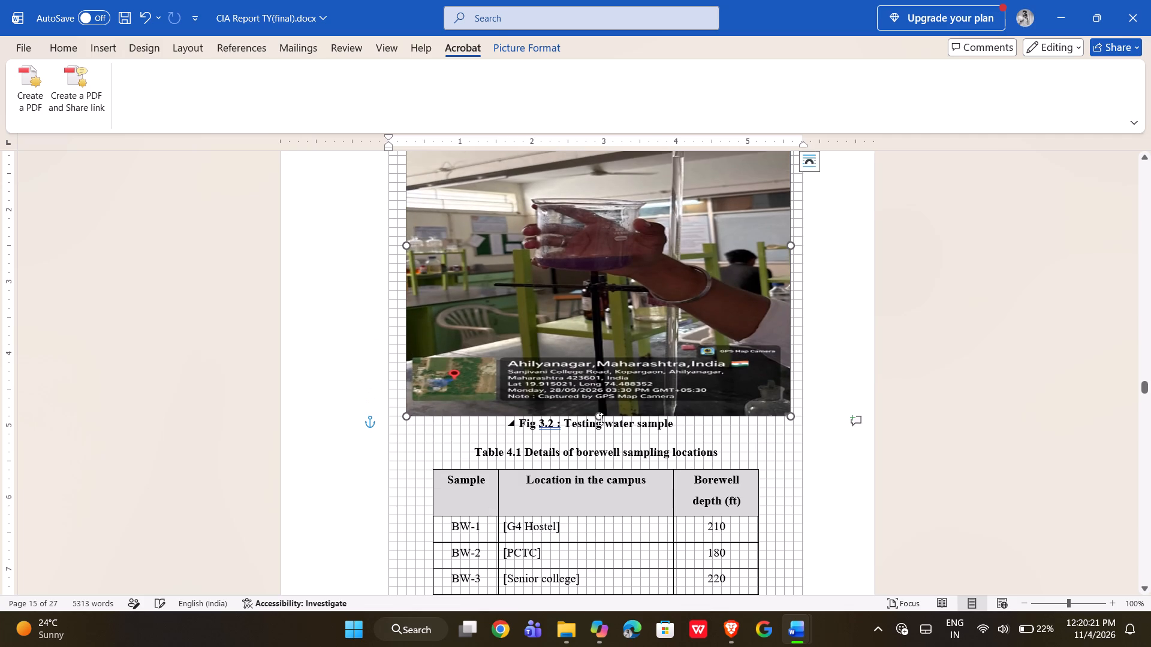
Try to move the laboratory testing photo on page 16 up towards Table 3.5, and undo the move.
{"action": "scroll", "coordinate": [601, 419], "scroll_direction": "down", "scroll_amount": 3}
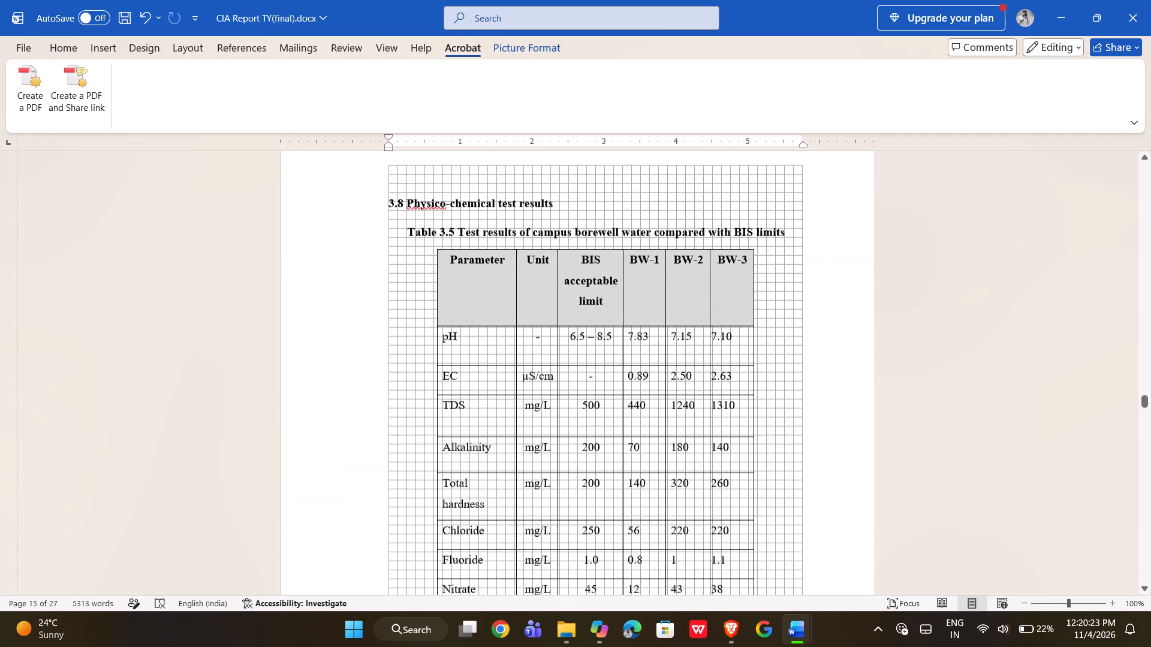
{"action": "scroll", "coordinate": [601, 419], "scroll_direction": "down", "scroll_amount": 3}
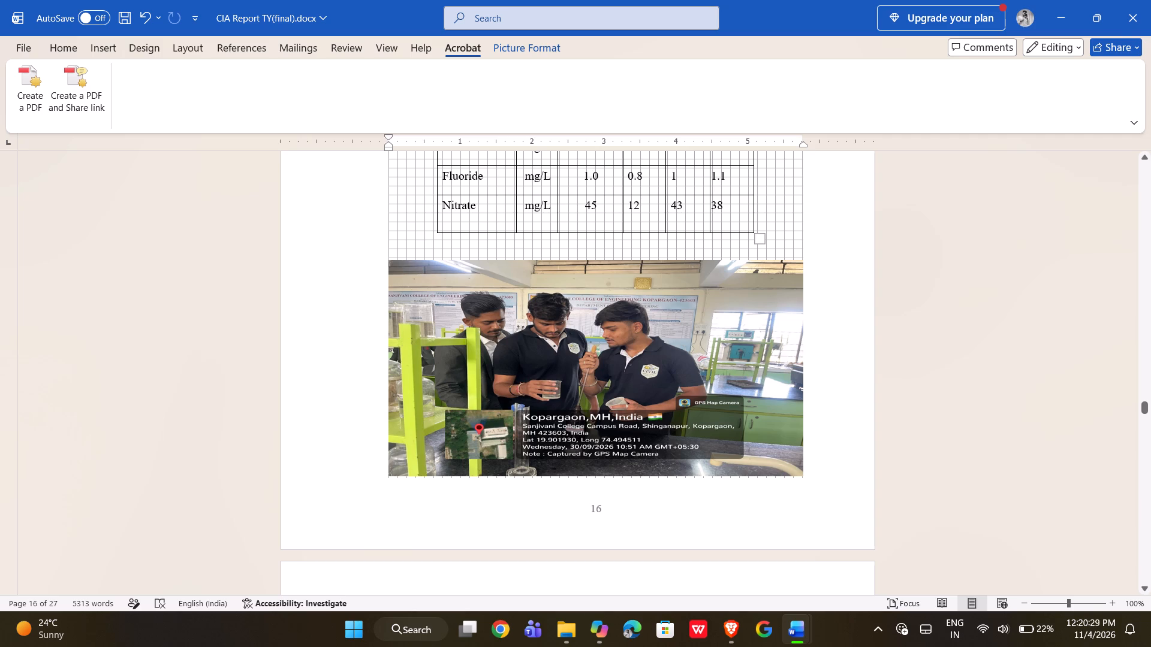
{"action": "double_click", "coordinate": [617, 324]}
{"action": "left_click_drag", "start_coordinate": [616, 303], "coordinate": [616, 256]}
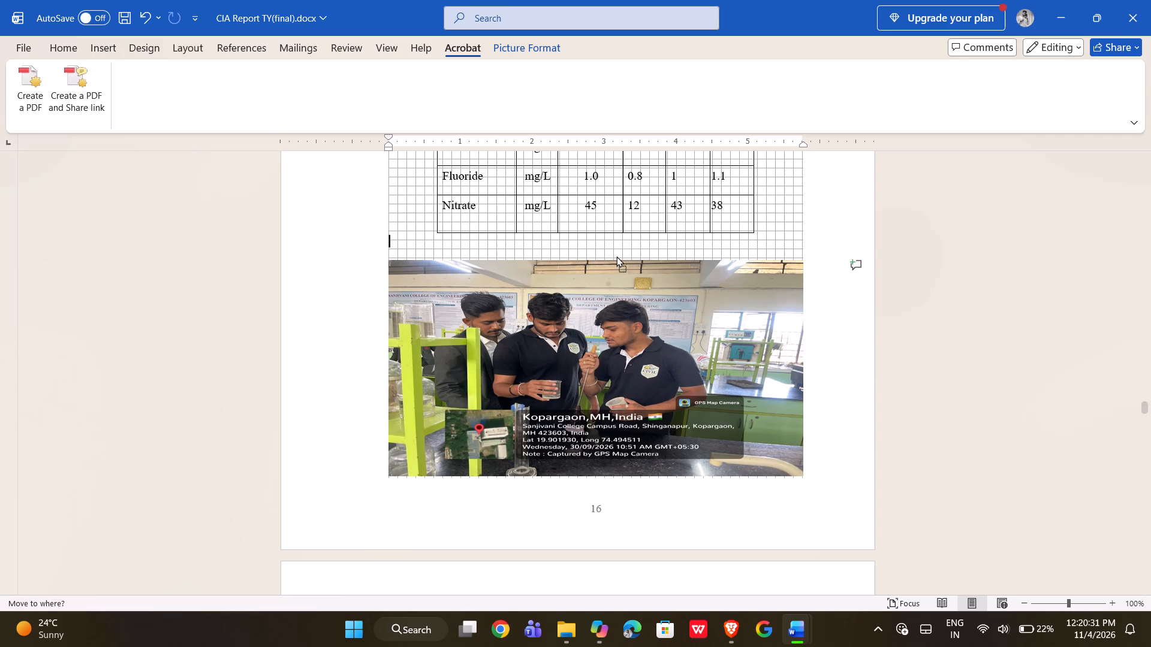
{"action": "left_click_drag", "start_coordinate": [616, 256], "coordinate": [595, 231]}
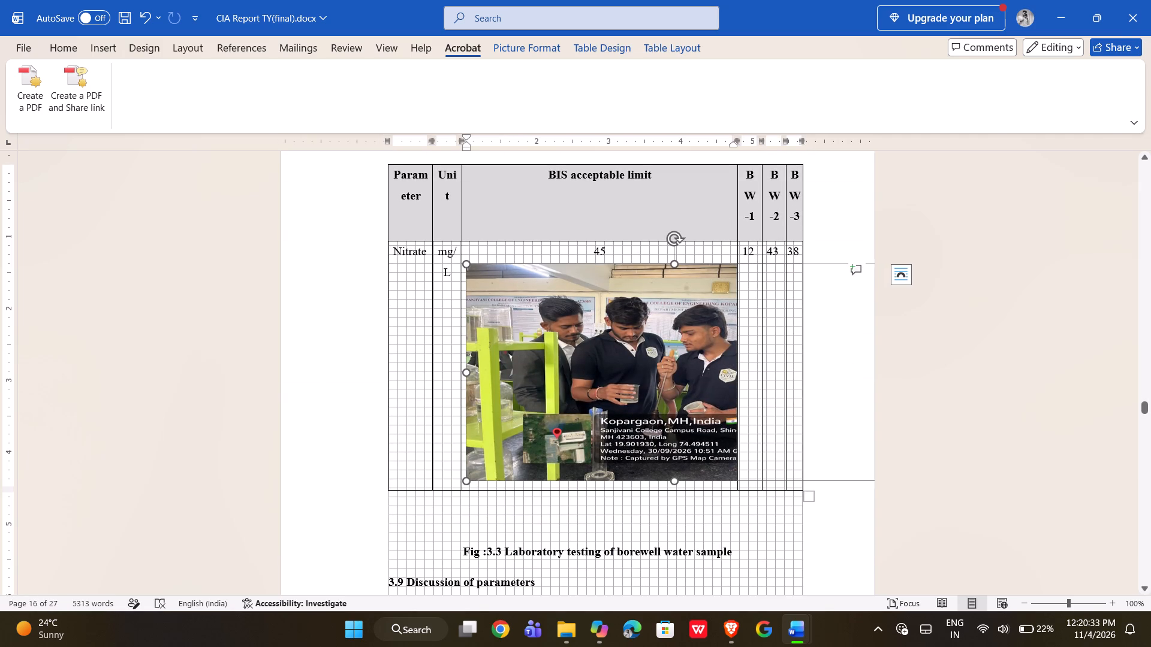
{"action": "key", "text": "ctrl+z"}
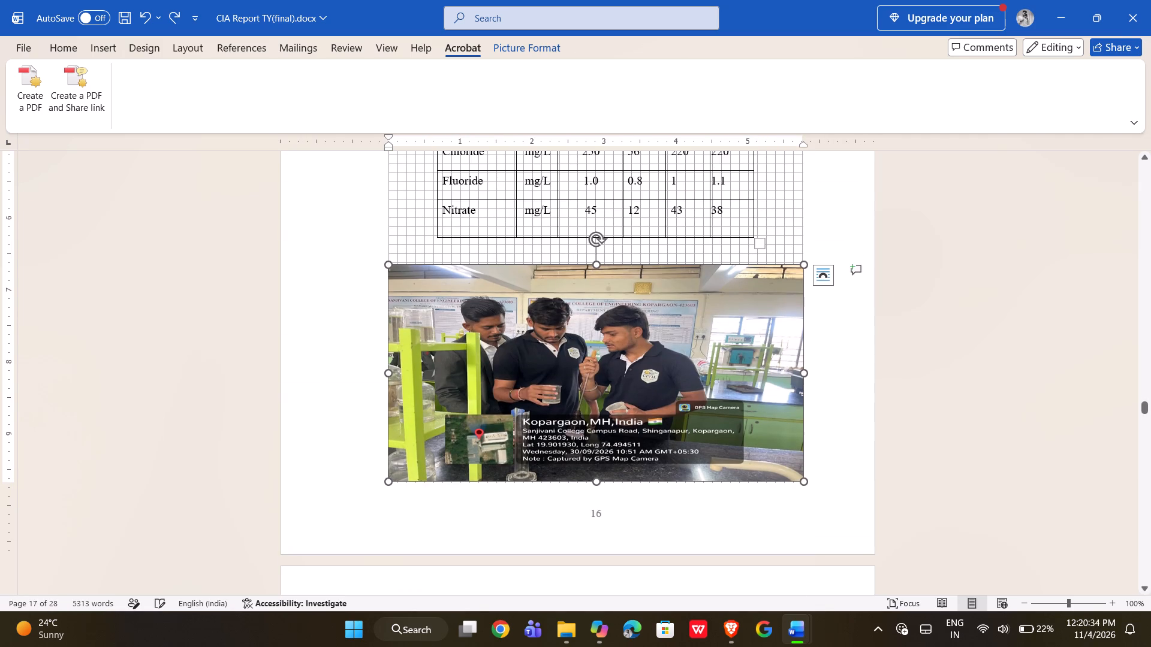
Reduce the height of the laboratory testing photo (Fig 3.3) to about 2.6 inches so its caption fits on page 16.
{"action": "left_click_drag", "start_coordinate": [598, 486], "coordinate": [598, 462]}
{"action": "left_click", "coordinate": [598, 462]}
{"action": "left_click", "coordinate": [598, 462]}
{"action": "left_click_drag", "start_coordinate": [598, 462], "coordinate": [599, 436]}
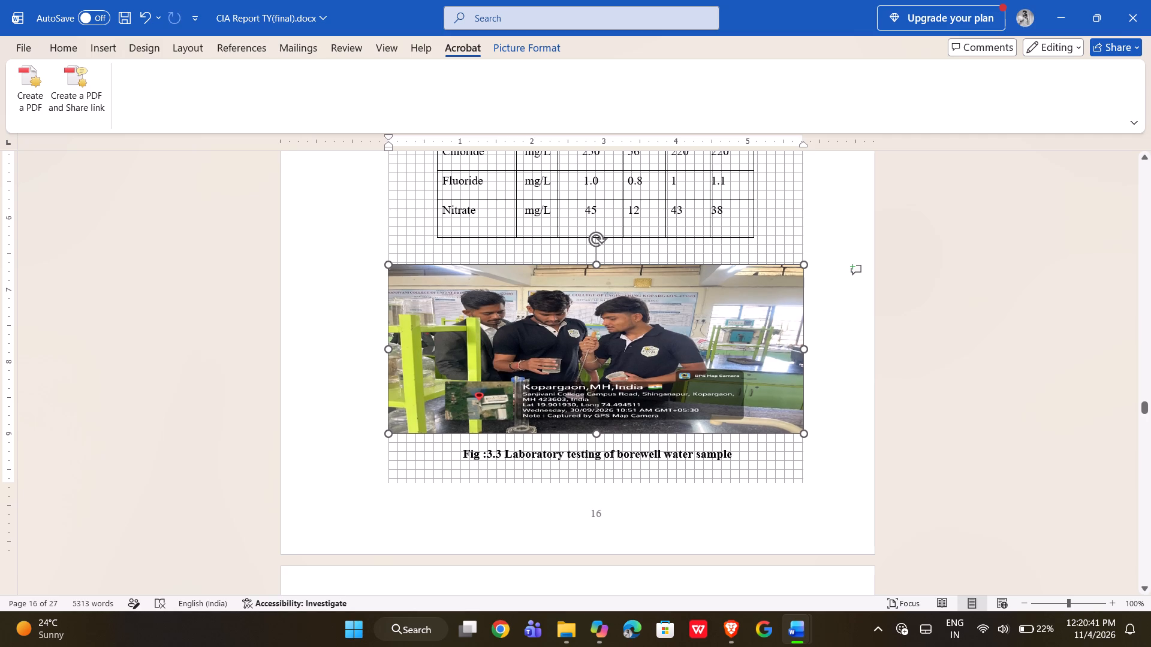
{"action": "left_click_drag", "start_coordinate": [599, 436], "coordinate": [601, 455]}
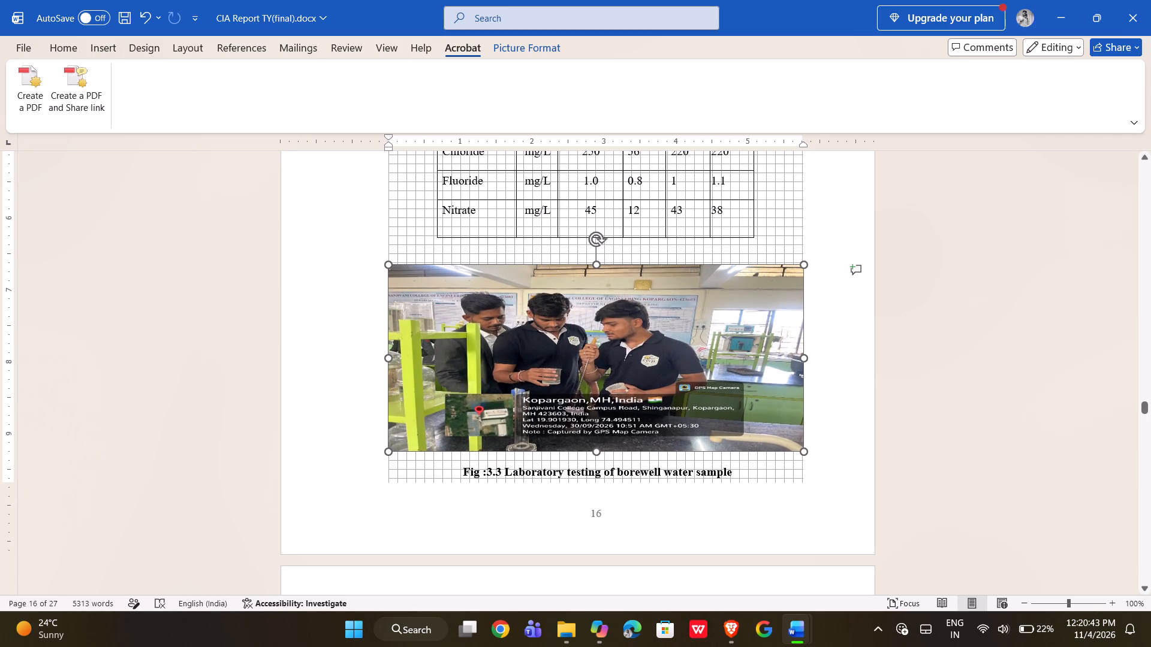
{"action": "left_click_drag", "start_coordinate": [601, 455], "coordinate": [601, 451]}
Set the Fig 3.3 photo to square text wrapping and extend its top edge upwards to a height of about 2.8 inches.
{"action": "left_click", "coordinate": [831, 275]}
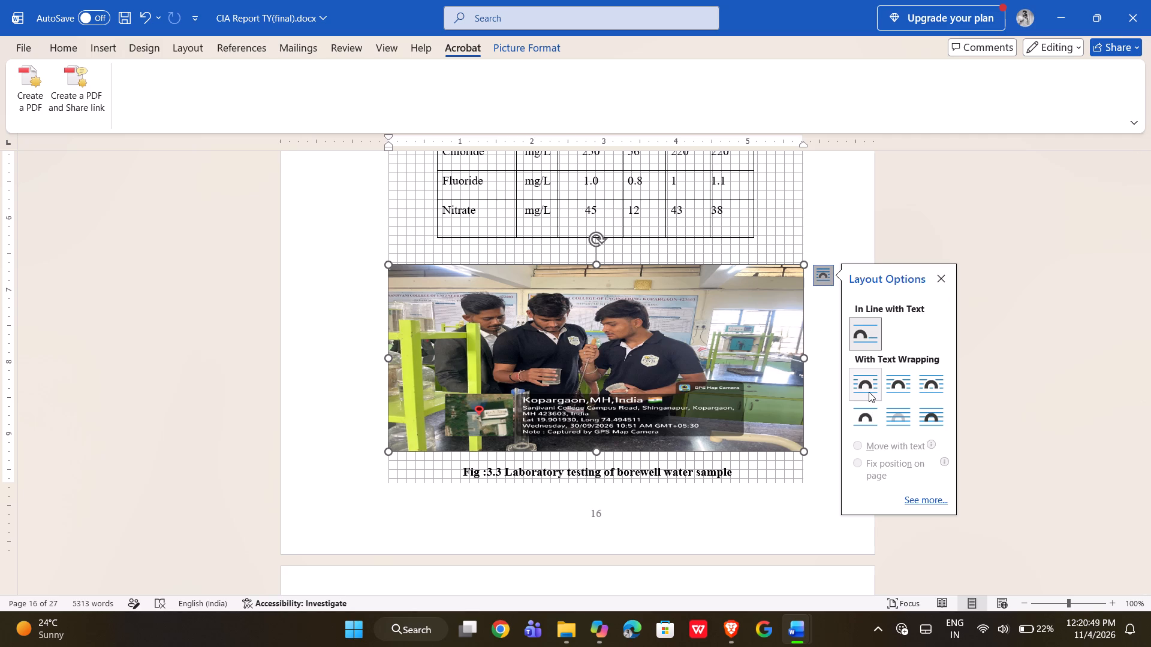
{"action": "left_click", "coordinate": [869, 390]}
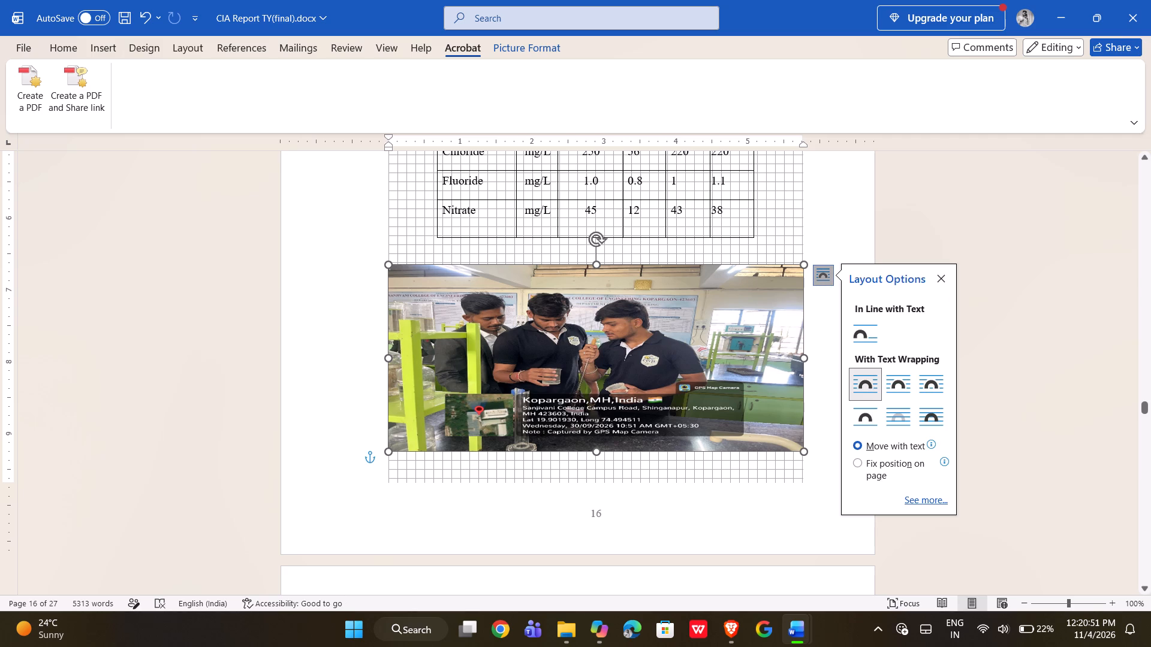
{"action": "left_click_drag", "start_coordinate": [597, 268], "coordinate": [597, 259]}
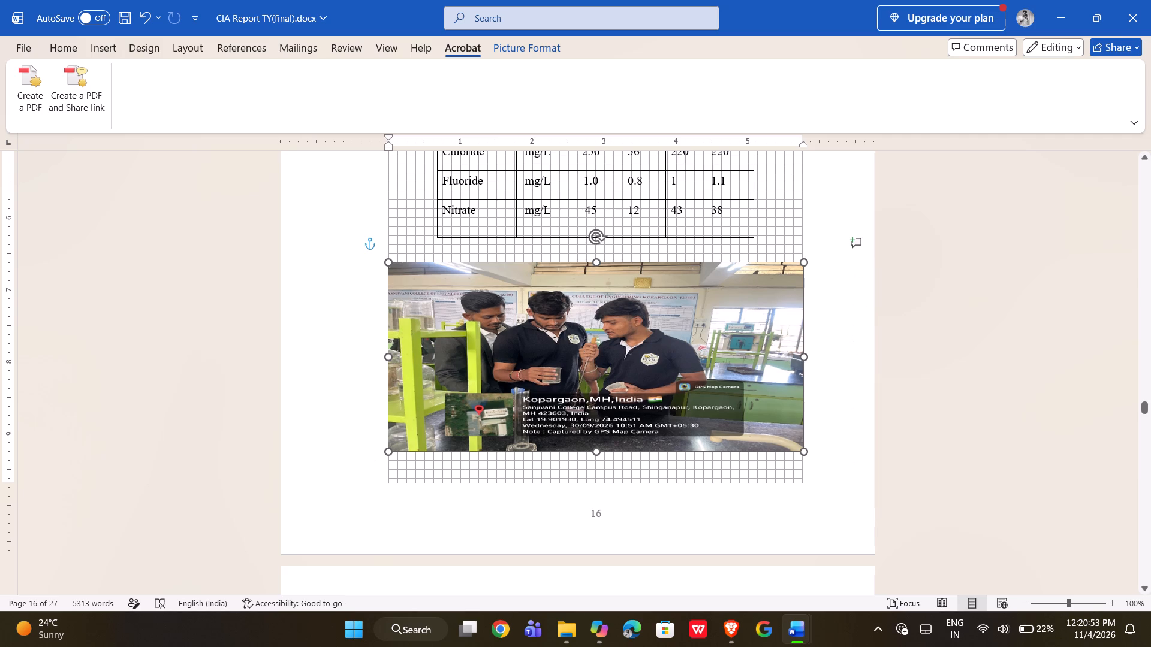
{"action": "left_click_drag", "start_coordinate": [597, 259], "coordinate": [597, 256]}
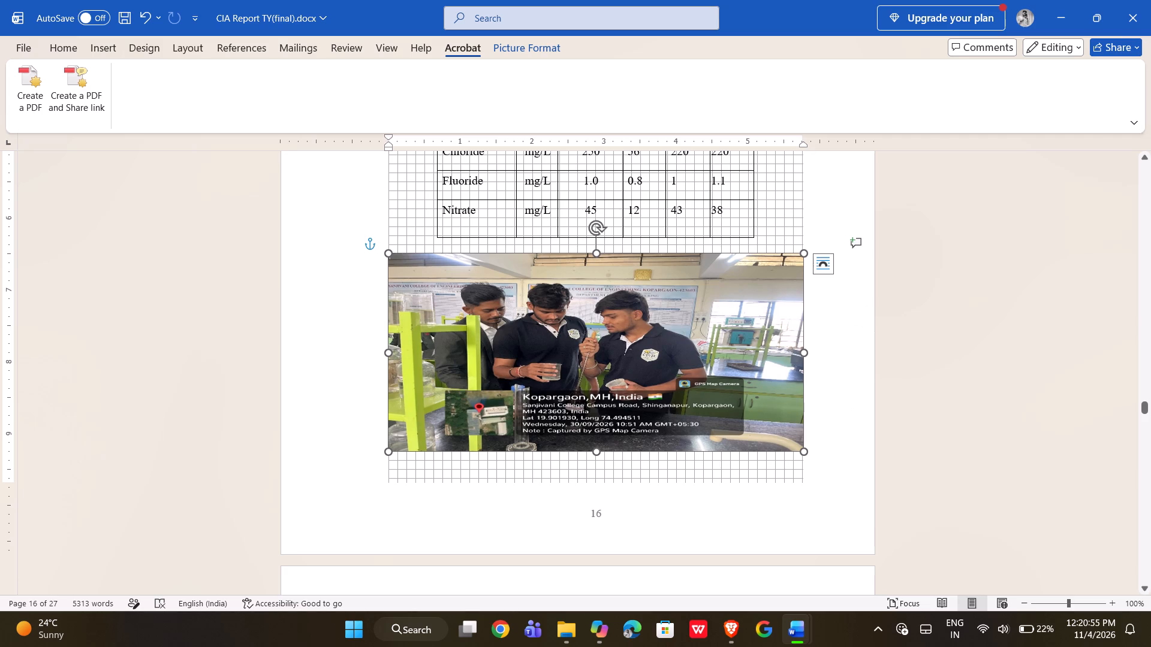
Narrow the Fig 3.3 photo from both sides to a width of about 5.3 inches, centred between the page margins.
{"action": "left_click", "coordinate": [805, 357]}
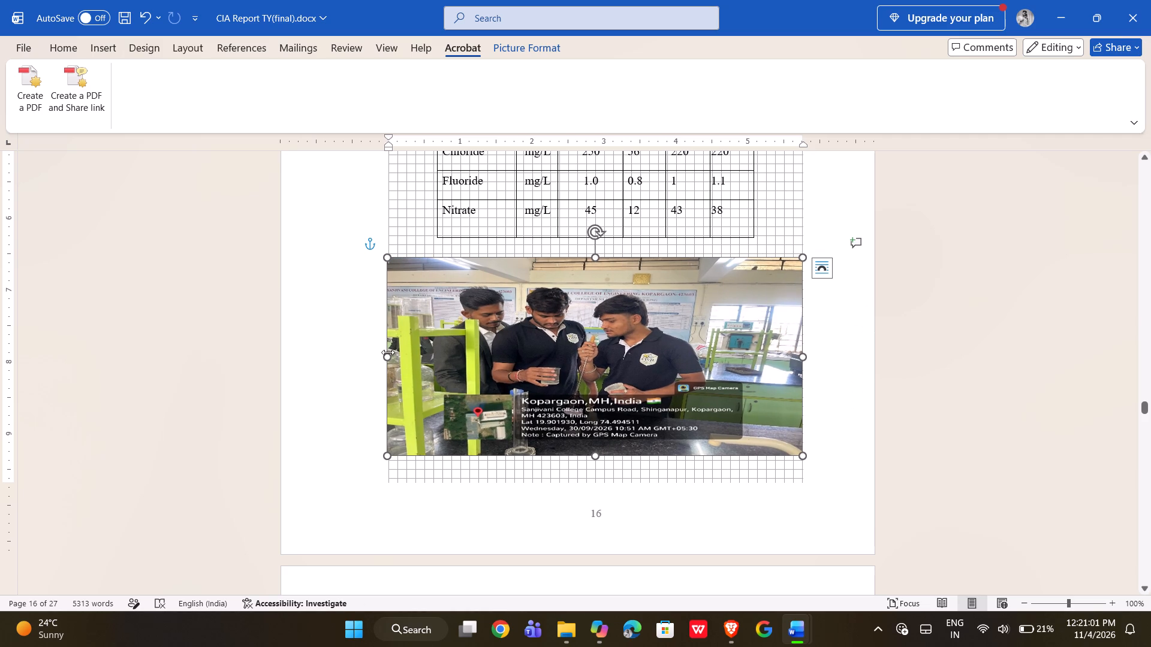
{"action": "left_click_drag", "start_coordinate": [388, 355], "coordinate": [393, 358]}
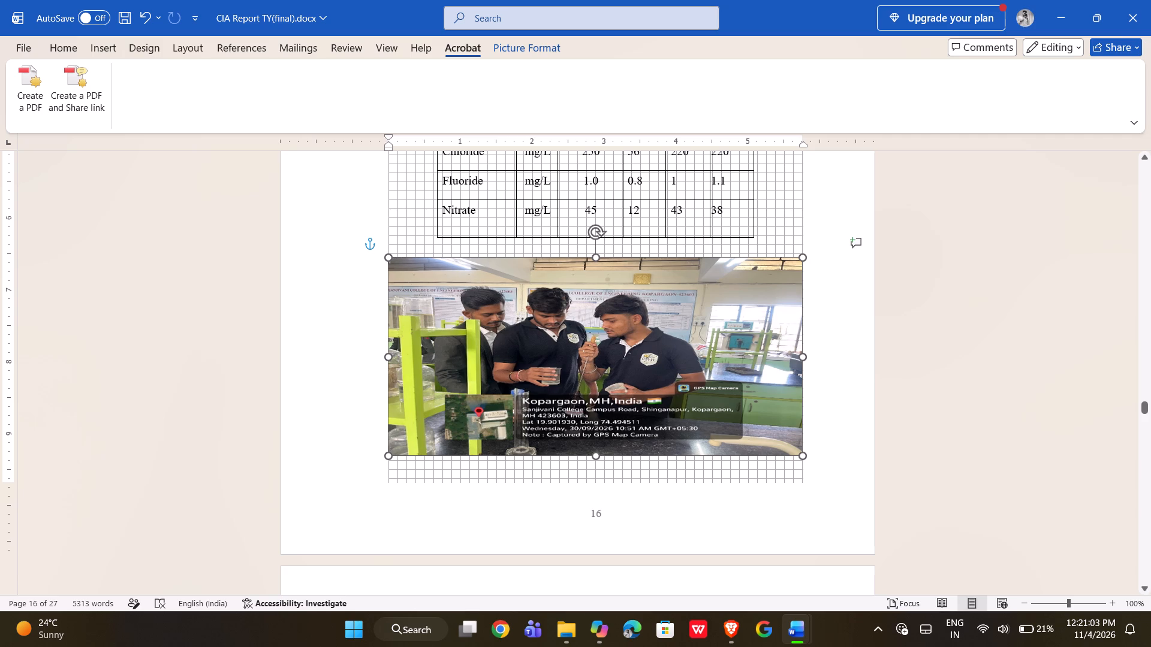
{"action": "left_click_drag", "start_coordinate": [393, 358], "coordinate": [403, 374]}
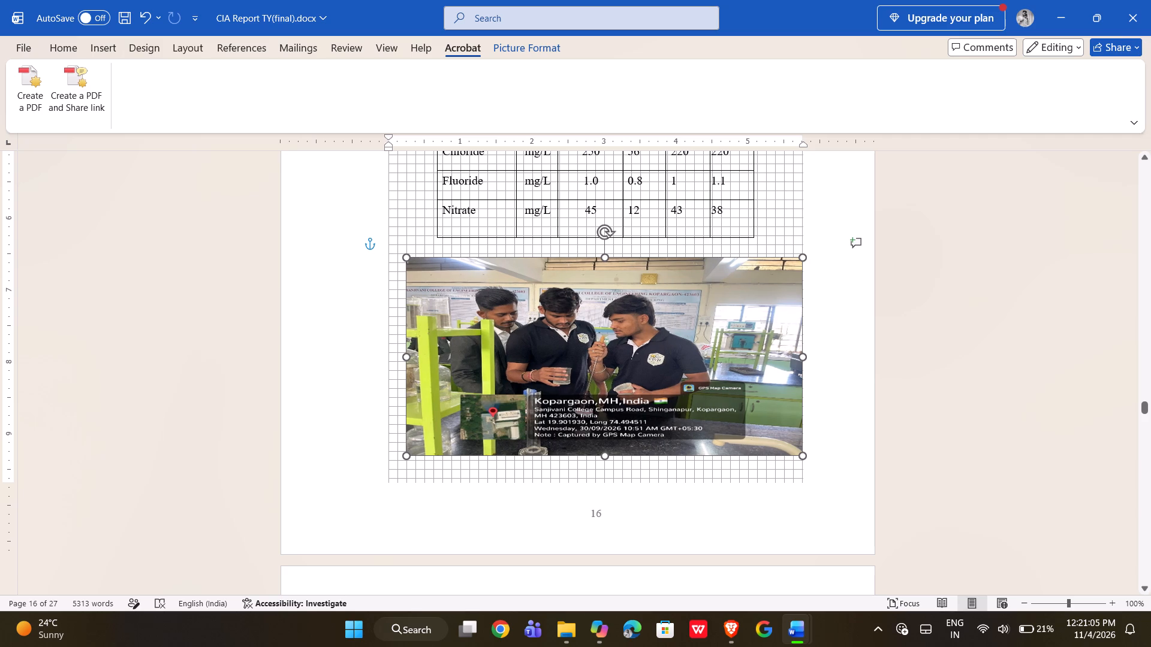
{"action": "left_click_drag", "start_coordinate": [403, 374], "coordinate": [406, 376]}
{"action": "left_click", "coordinate": [827, 265]}
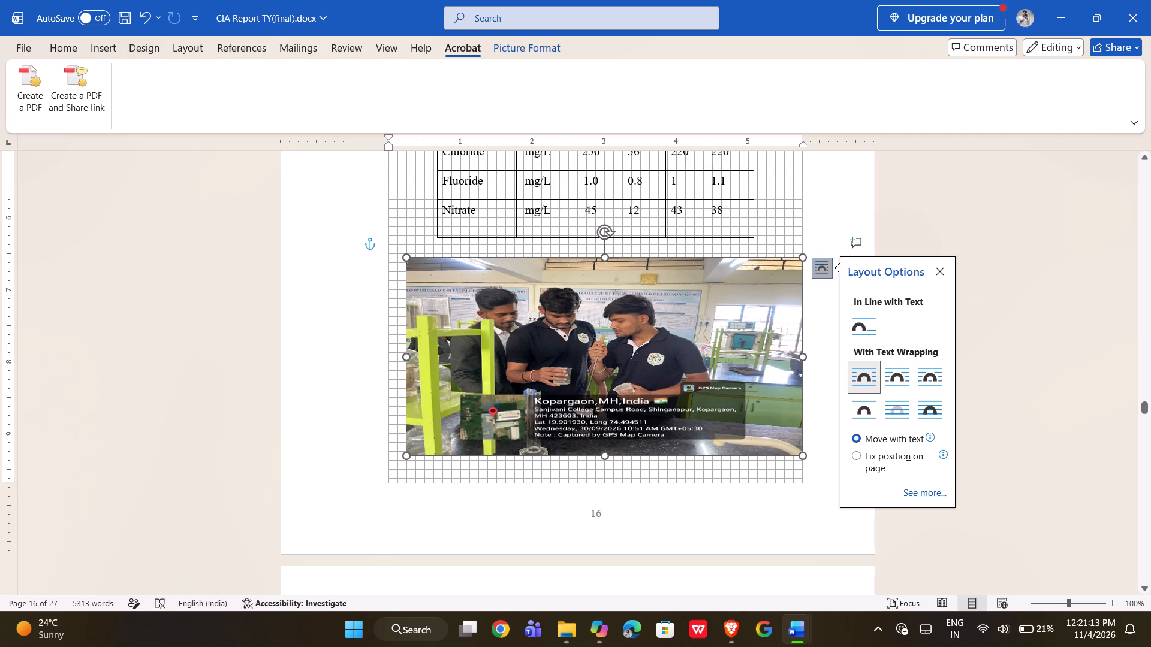
{"action": "left_click_drag", "start_coordinate": [805, 357], "coordinate": [777, 350]}
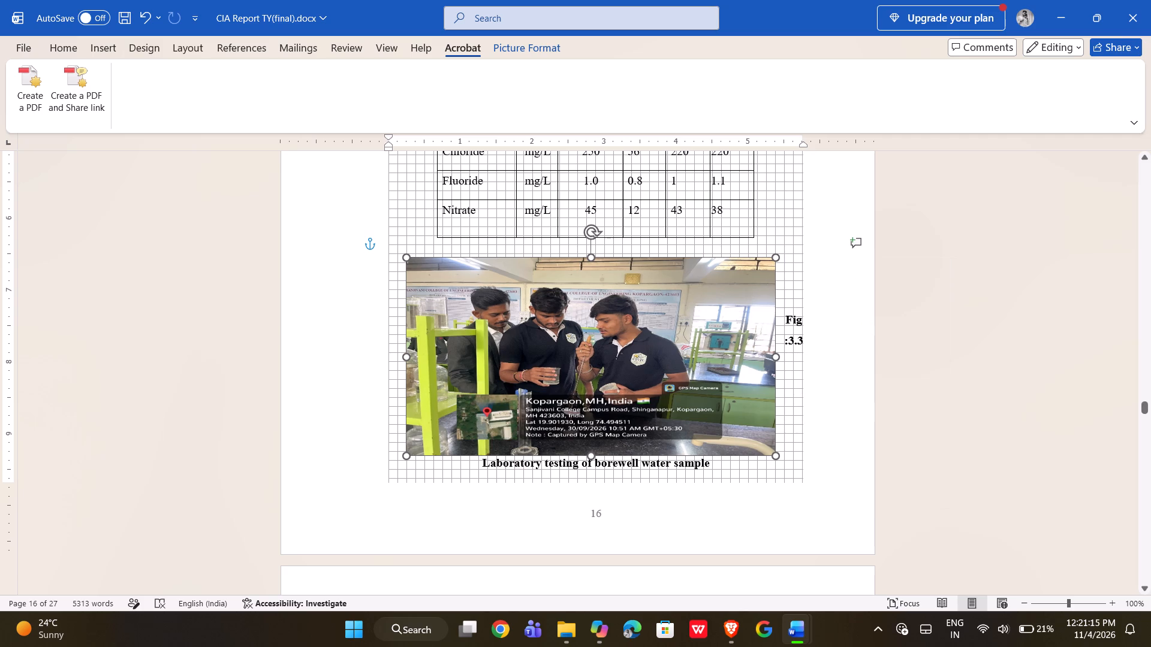
{"action": "left_click_drag", "start_coordinate": [777, 350], "coordinate": [790, 351]}
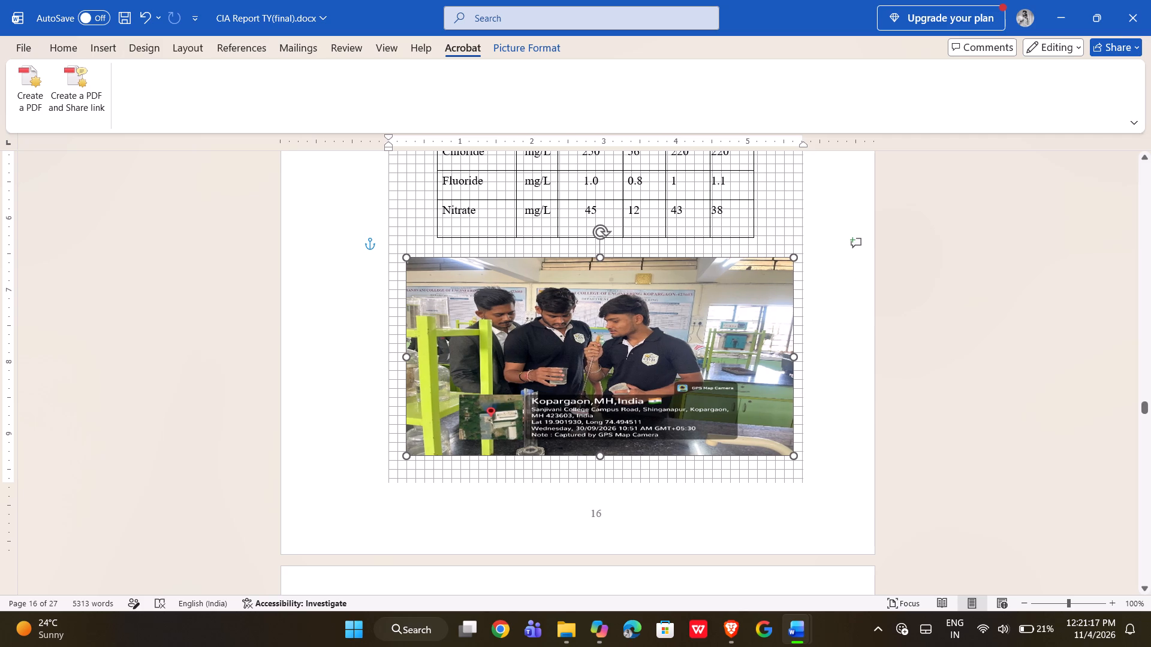
{"action": "left_click_drag", "start_coordinate": [790, 351], "coordinate": [743, 359]}
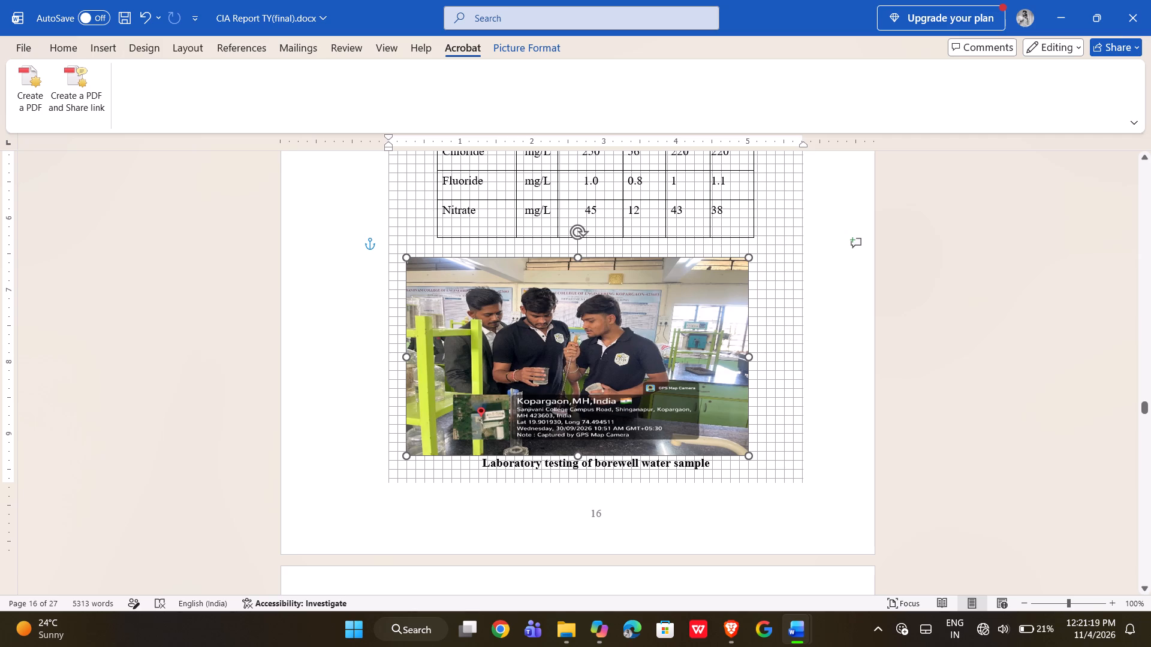
{"action": "left_click_drag", "start_coordinate": [743, 359], "coordinate": [777, 362]}
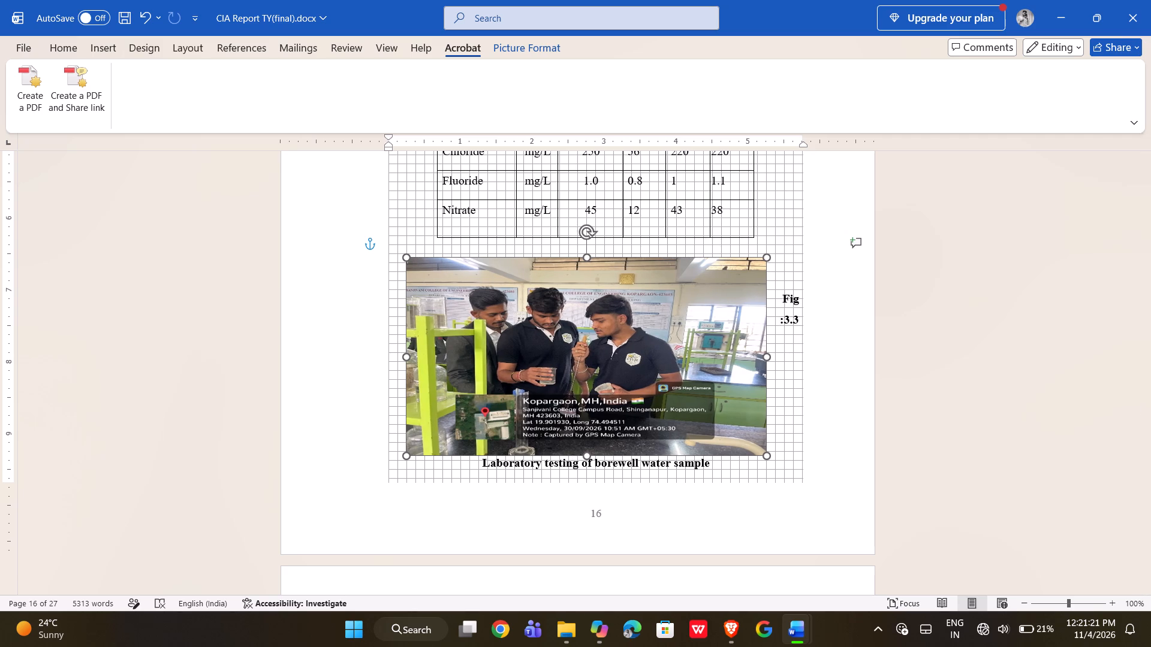
{"action": "left_click_drag", "start_coordinate": [777, 362], "coordinate": [773, 375]}
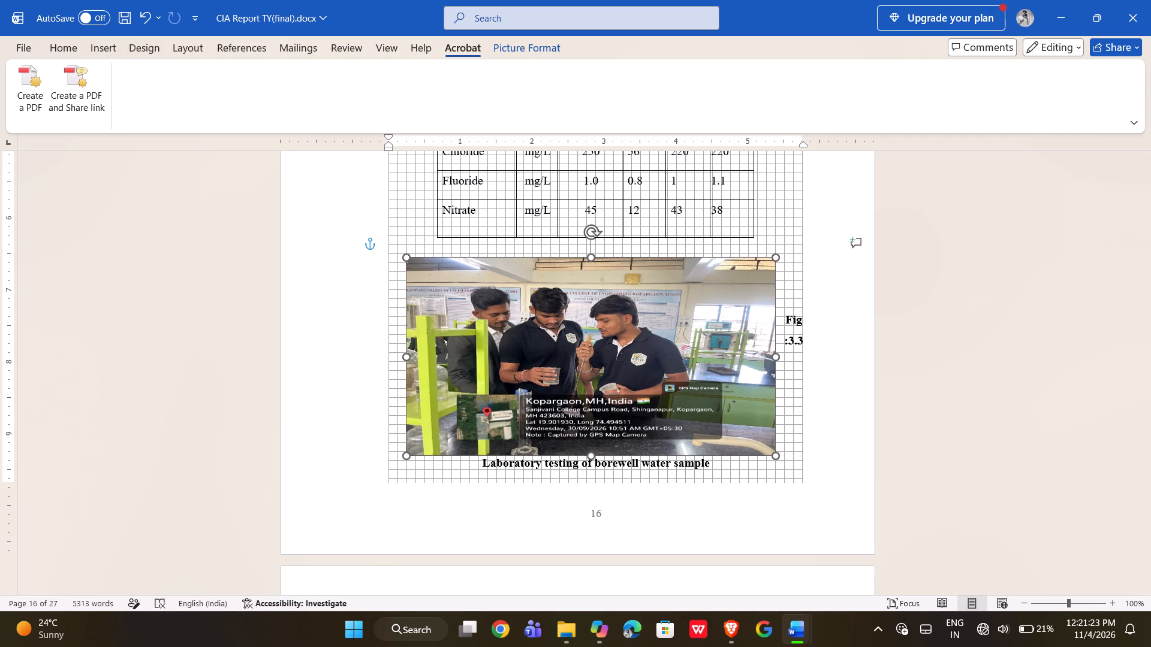
{"action": "left_click_drag", "start_coordinate": [773, 375], "coordinate": [785, 367]}
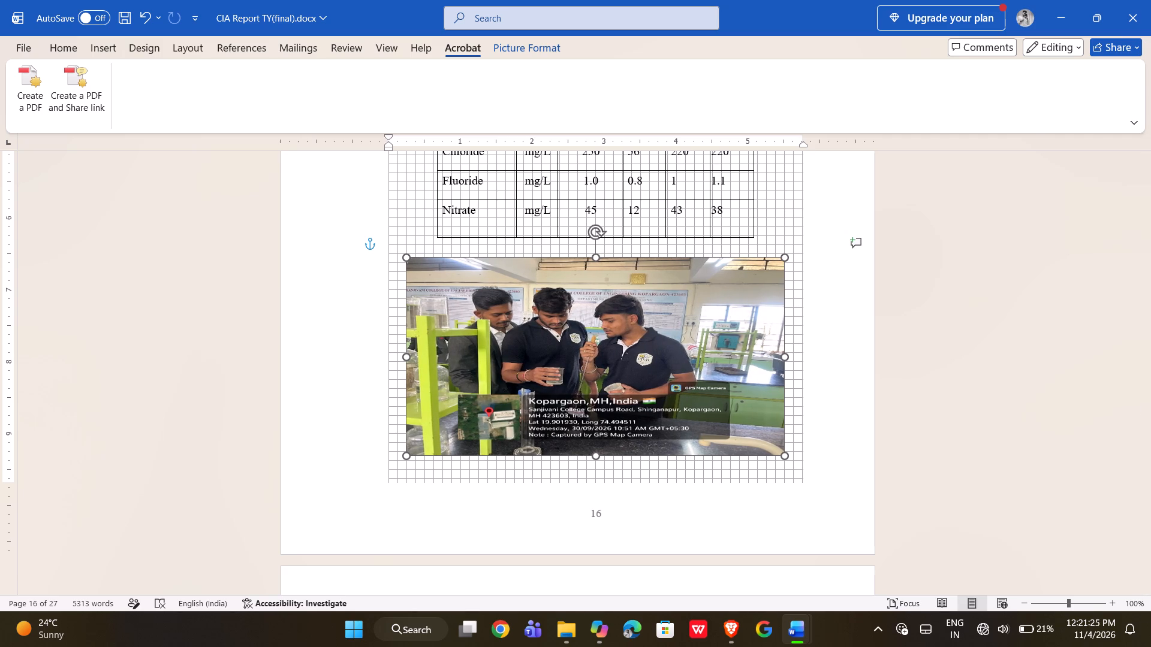
{"action": "left_click_drag", "start_coordinate": [785, 367], "coordinate": [739, 381]}
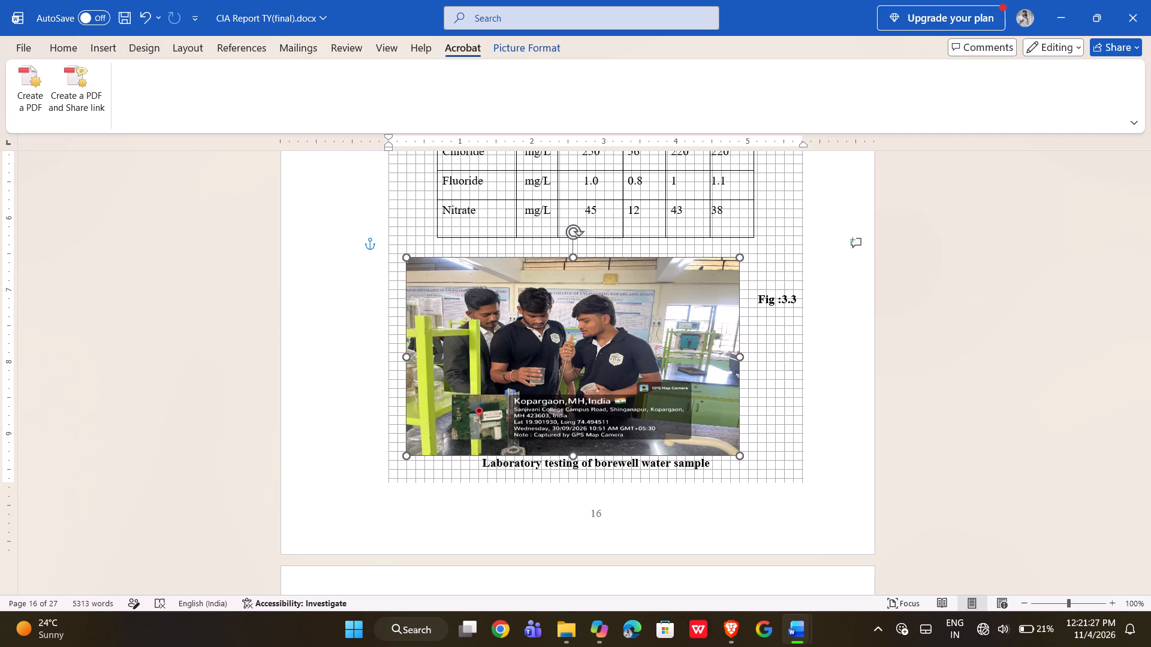
{"action": "left_click_drag", "start_coordinate": [739, 381], "coordinate": [781, 381]}
Move the Fig 3.3 photo up so it sits directly beneath Table 3.5 on page 16.
{"action": "scroll", "coordinate": [661, 458], "scroll_direction": "down", "scroll_amount": 1}
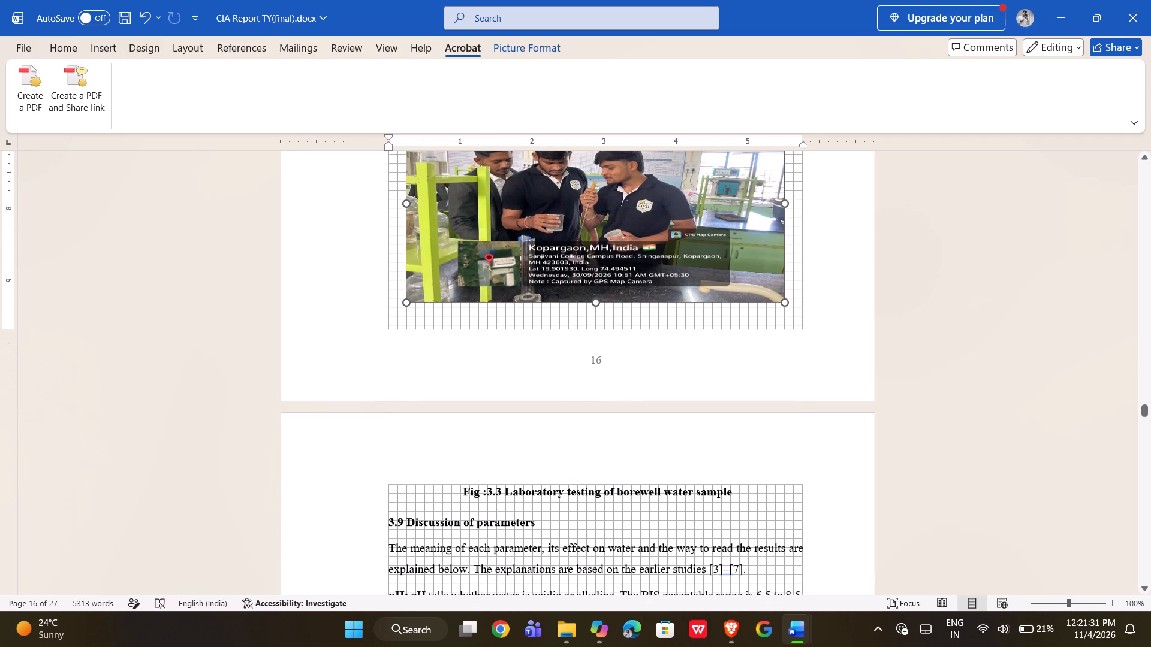
{"action": "left_click", "coordinate": [595, 306]}
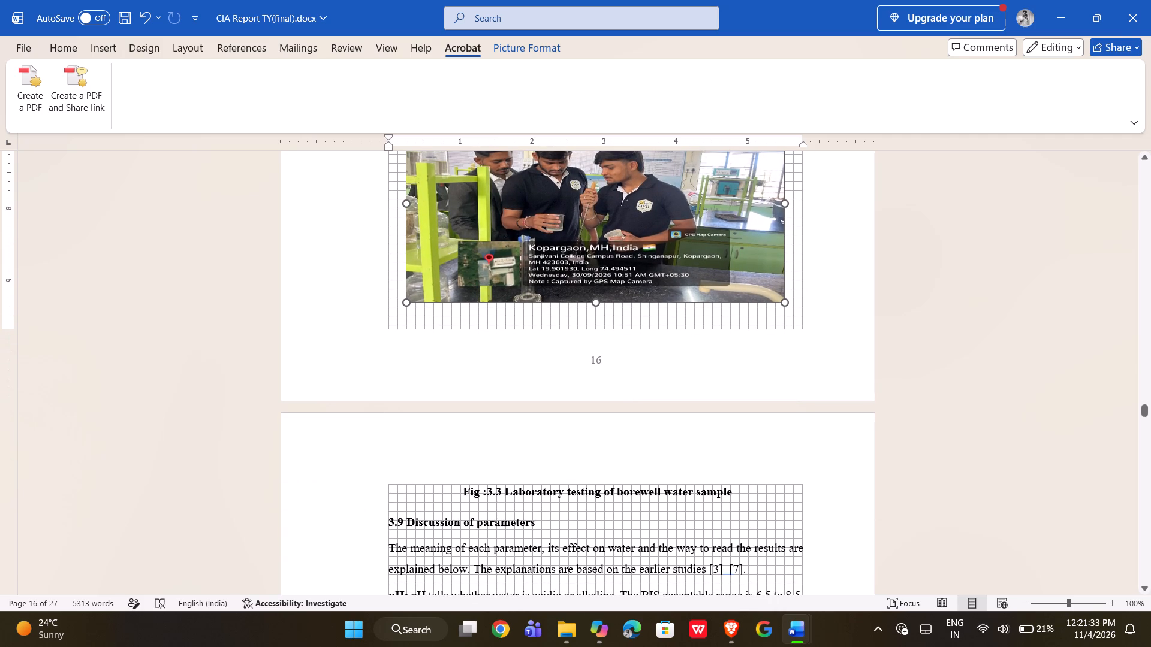
{"action": "scroll", "coordinate": [596, 270], "scroll_direction": "up", "scroll_amount": 1}
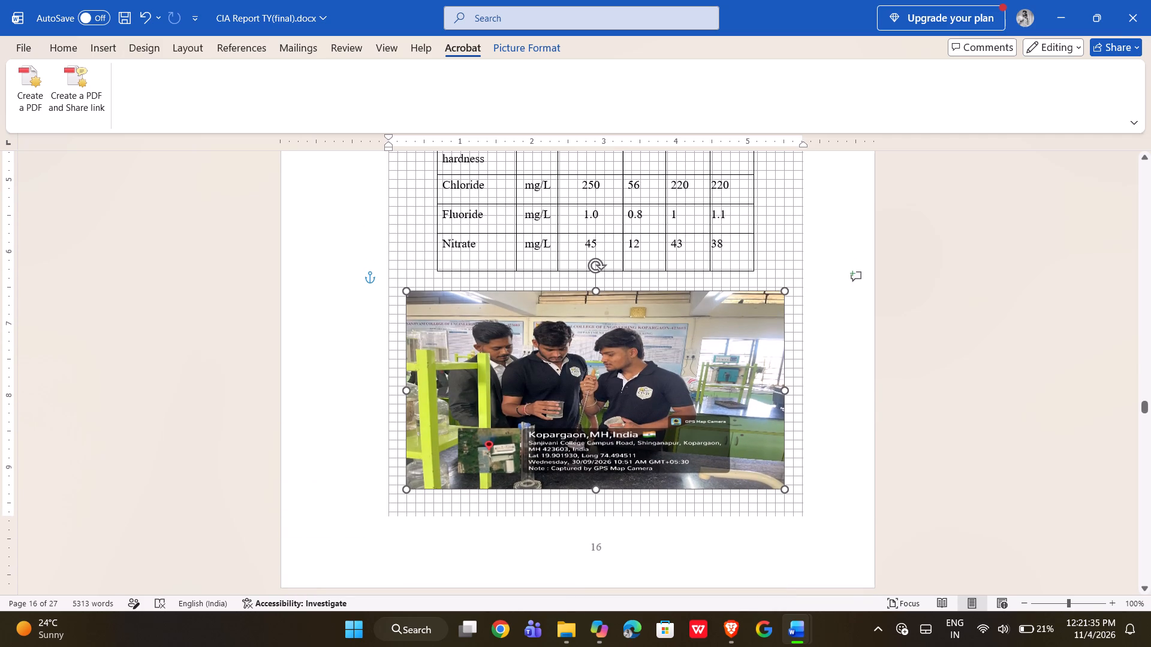
{"action": "left_click", "coordinate": [598, 346]}
{"action": "left_click_drag", "start_coordinate": [598, 346], "coordinate": [600, 355]}
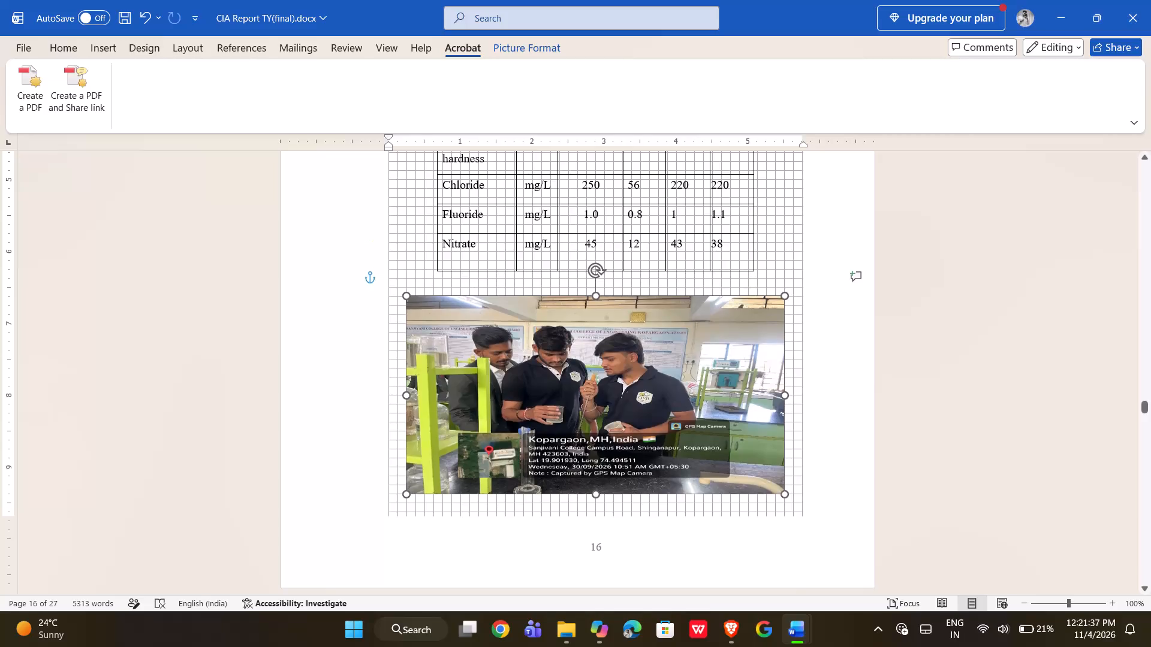
{"action": "left_click_drag", "start_coordinate": [600, 355], "coordinate": [602, 334]}
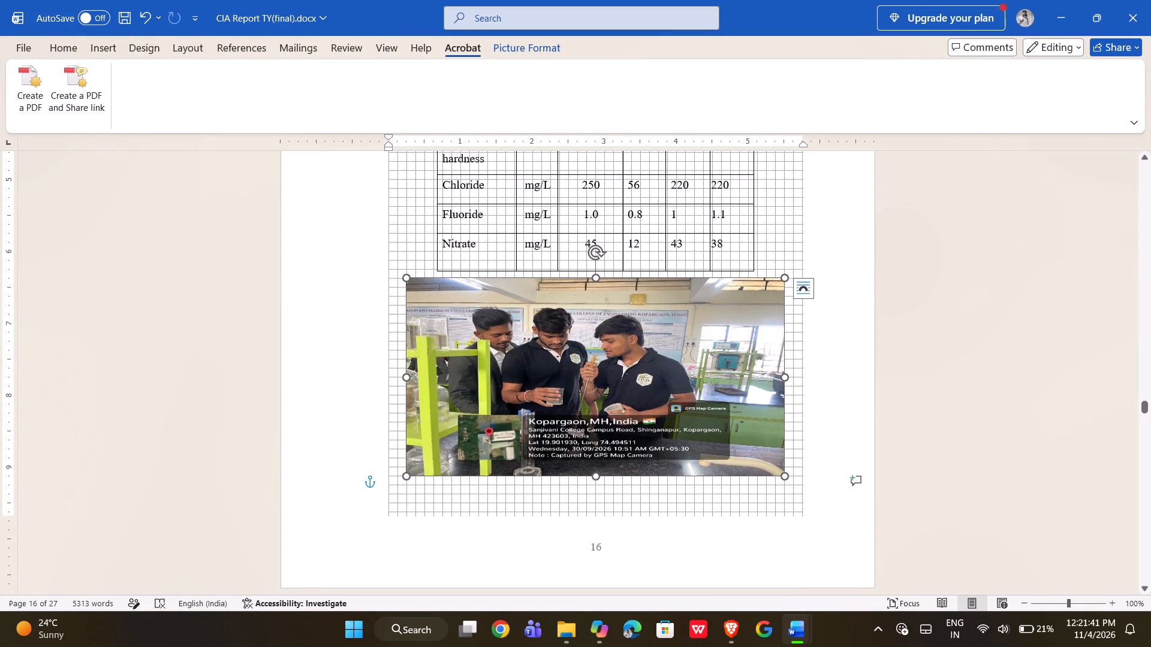
Reduce the Fig 3.3 photo's height from its bottom edge to about 2.25 inches, making room for the caption on page 16.
{"action": "scroll", "coordinate": [602, 334], "scroll_direction": "down", "scroll_amount": 1}
{"action": "scroll", "coordinate": [602, 334], "scroll_direction": "up", "scroll_amount": 1}
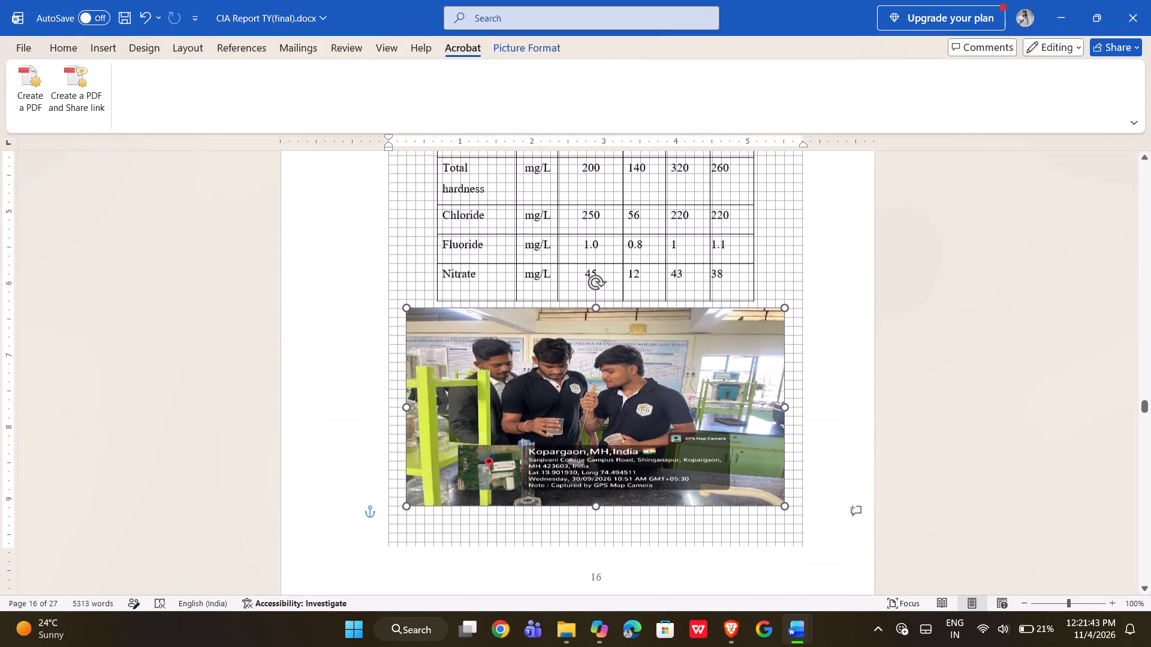
{"action": "scroll", "coordinate": [602, 334], "scroll_direction": "down", "scroll_amount": 1}
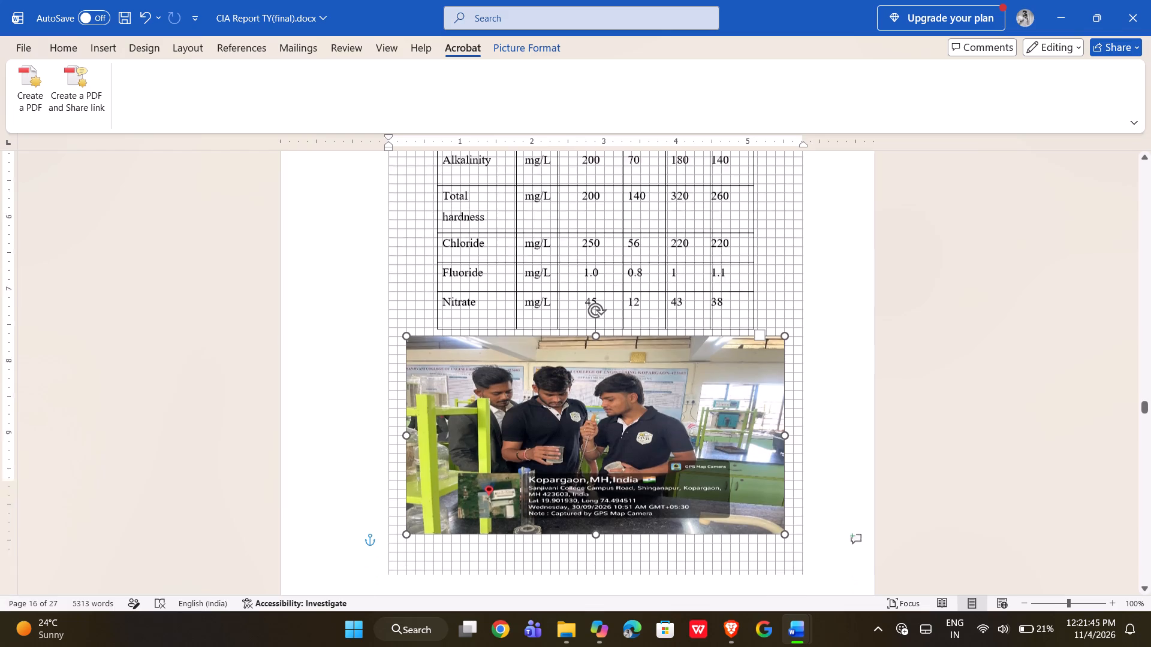
{"action": "scroll", "coordinate": [602, 334], "scroll_direction": "down", "scroll_amount": 1}
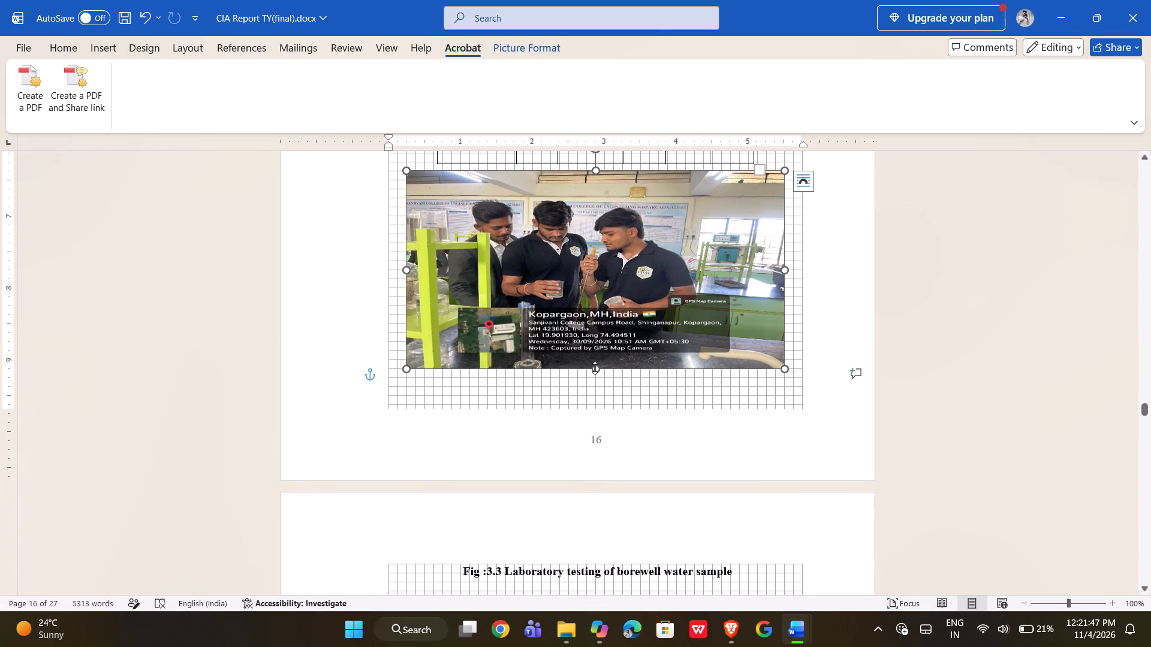
{"action": "left_click_drag", "start_coordinate": [595, 368], "coordinate": [598, 332]}
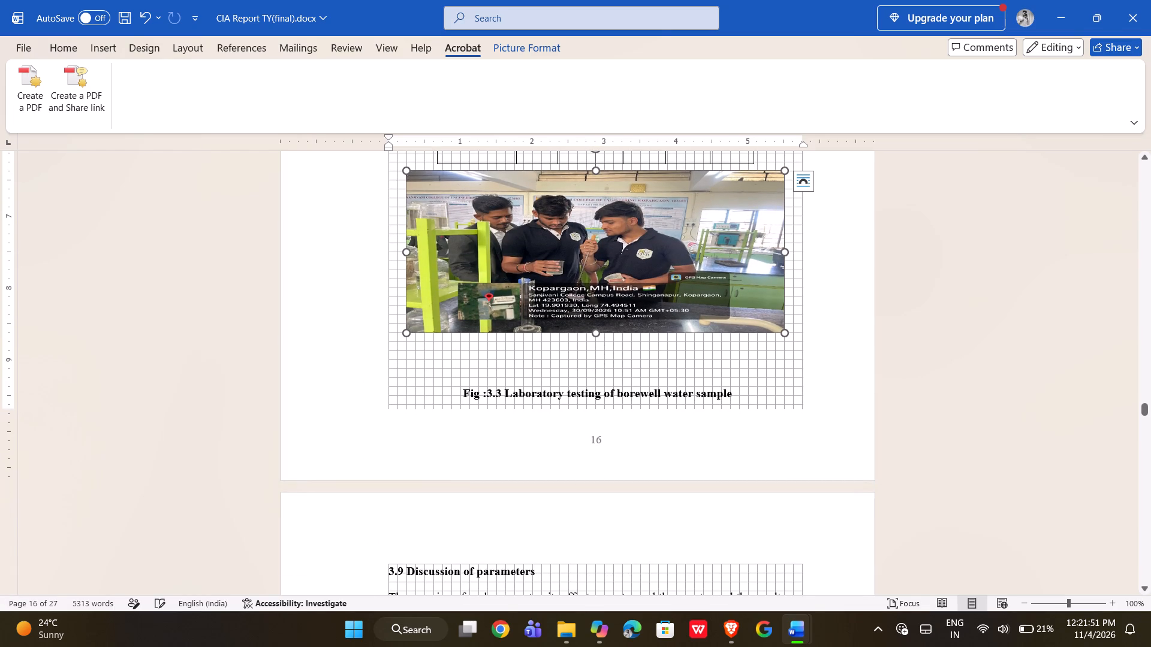
Remove the blank space before the Fig 3.3 caption so it sits directly below the photo.
{"action": "left_click", "coordinate": [461, 400]}
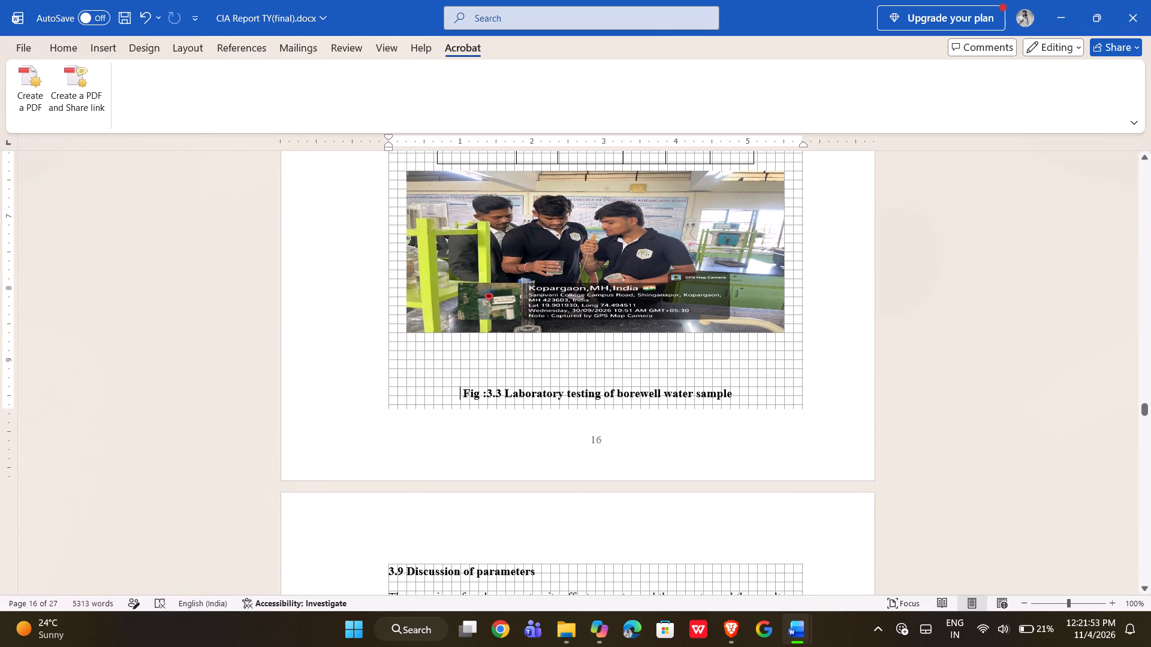
{"action": "key", "text": "BackSpace"}
{"action": "key", "text": "BackSpace"}
{"action": "key", "text": "BackSpace"}
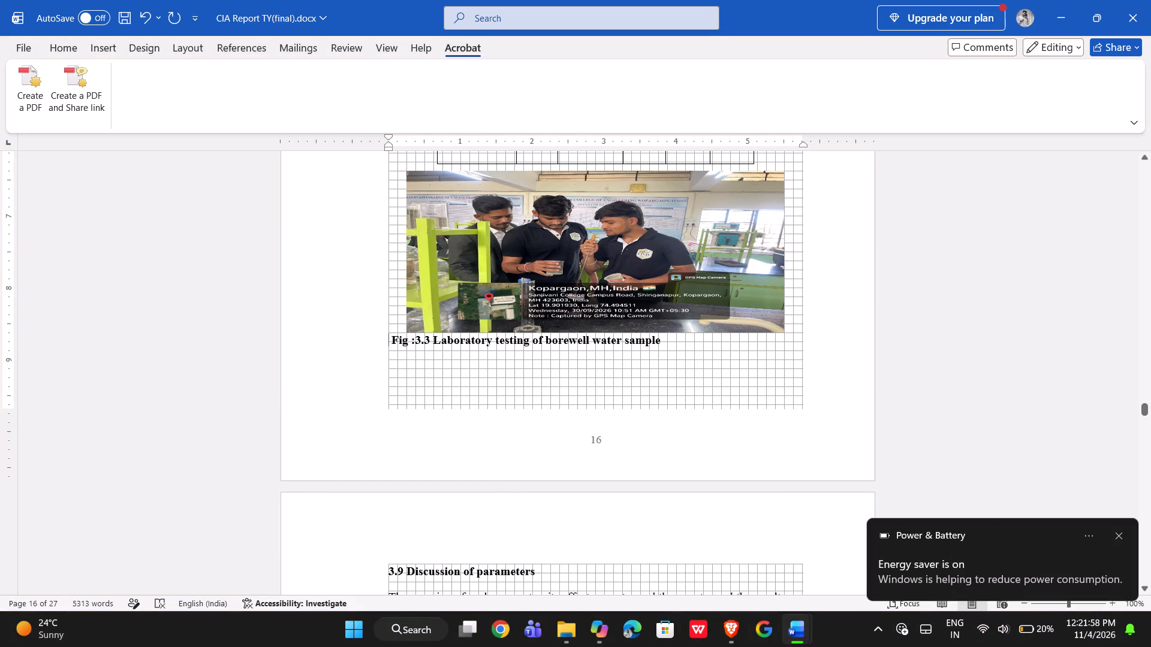
Centre the Fig 3.3 caption "Laboratory testing of borewell water sample" beneath the photo on page 16.
{"action": "left_click_drag", "start_coordinate": [393, 343], "coordinate": [662, 359]}
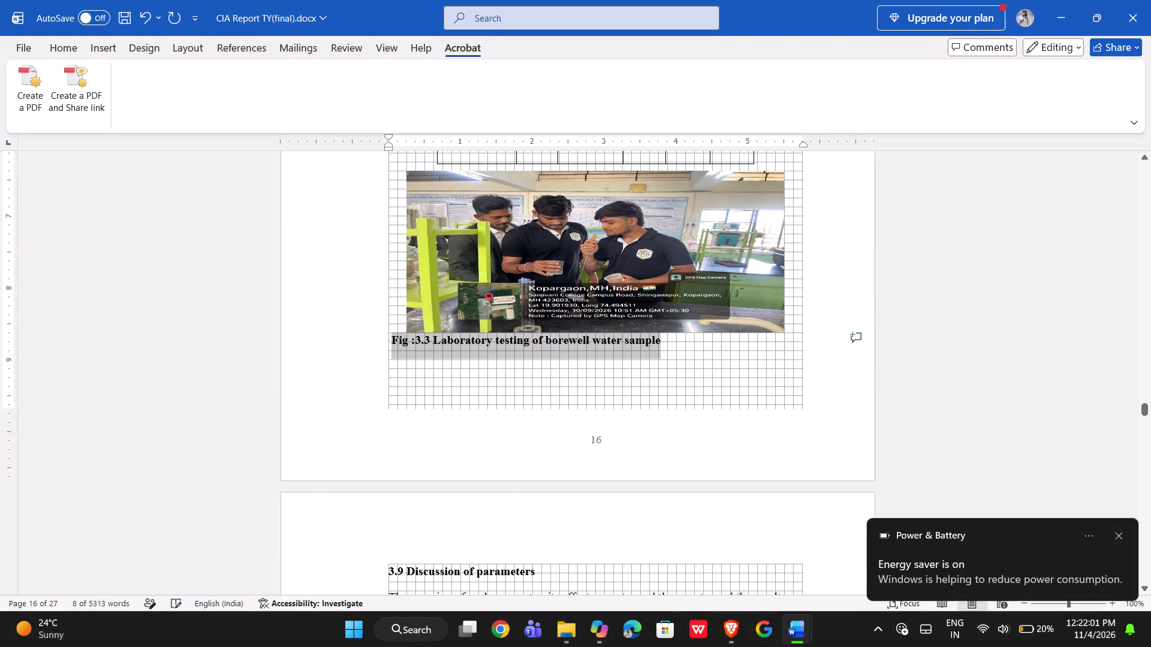
{"action": "key", "text": "ctrl+e"}
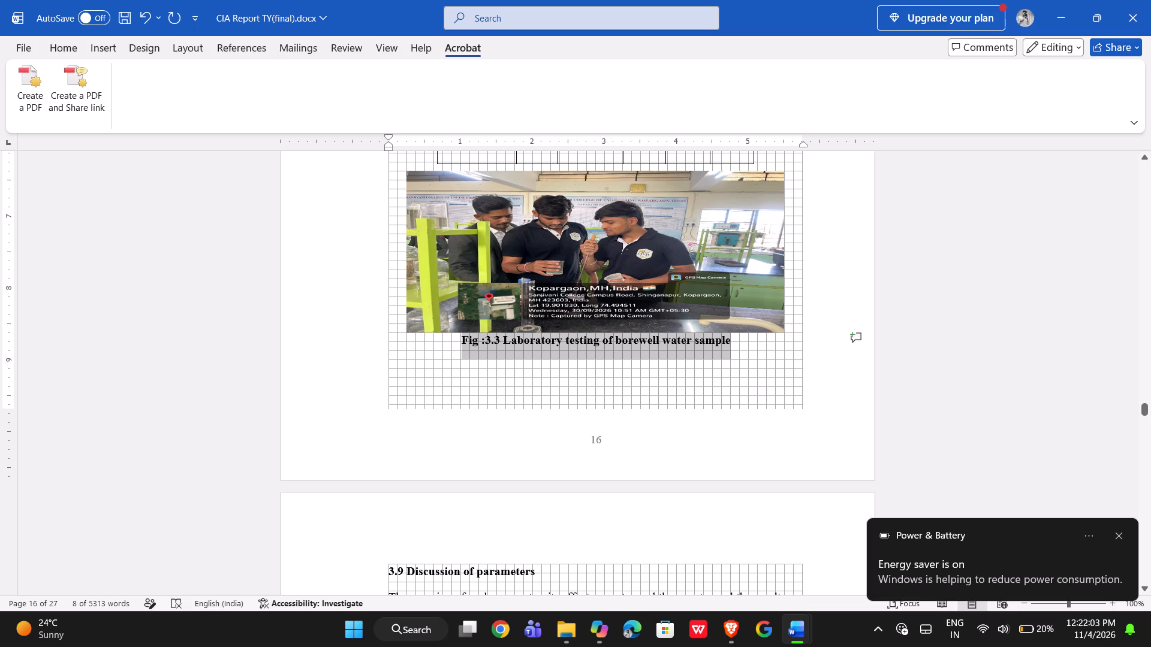
Stretch the Fig 3.3 photo downward from its bottom edge to about 3 inches high, keeping its caption at the bottom of page 16.
{"action": "left_click", "coordinate": [616, 268]}
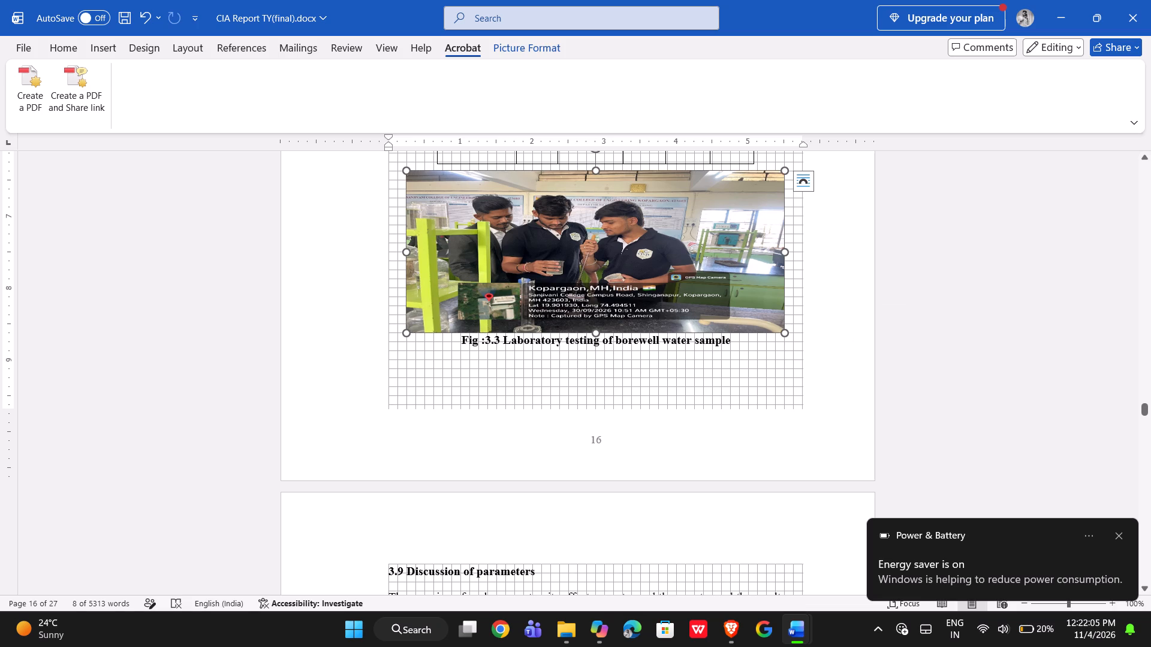
{"action": "left_click_drag", "start_coordinate": [598, 339], "coordinate": [596, 358]}
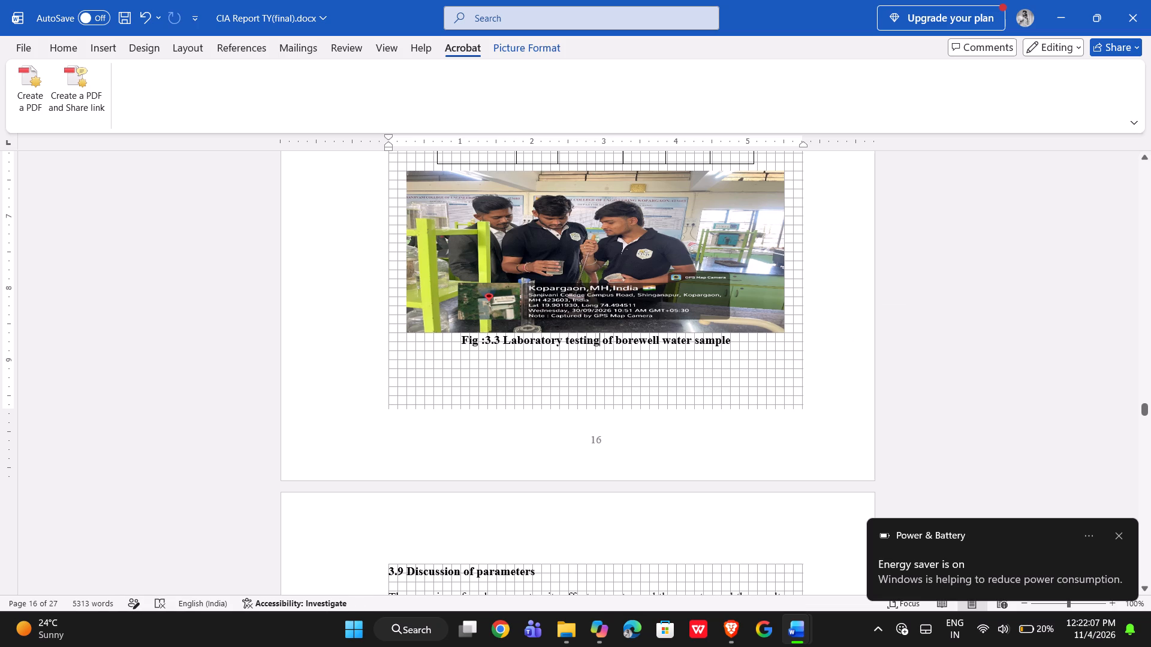
{"action": "left_click_drag", "start_coordinate": [596, 358], "coordinate": [594, 318]}
{"action": "left_click", "coordinate": [594, 318]}
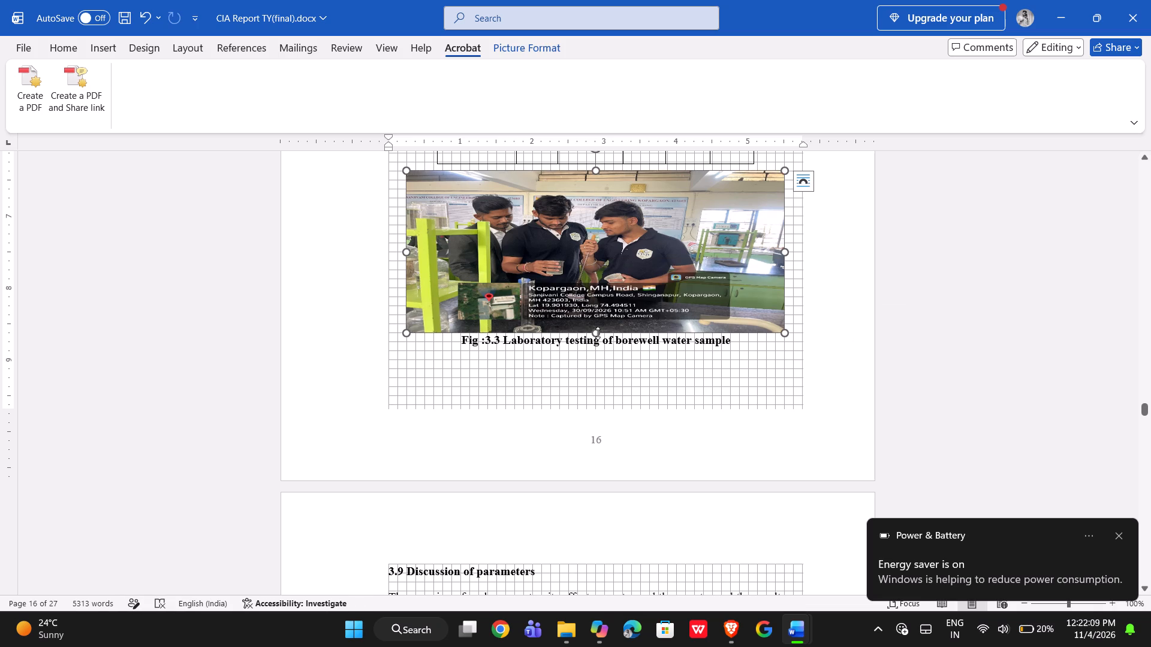
{"action": "left_click_drag", "start_coordinate": [594, 333], "coordinate": [594, 387]}
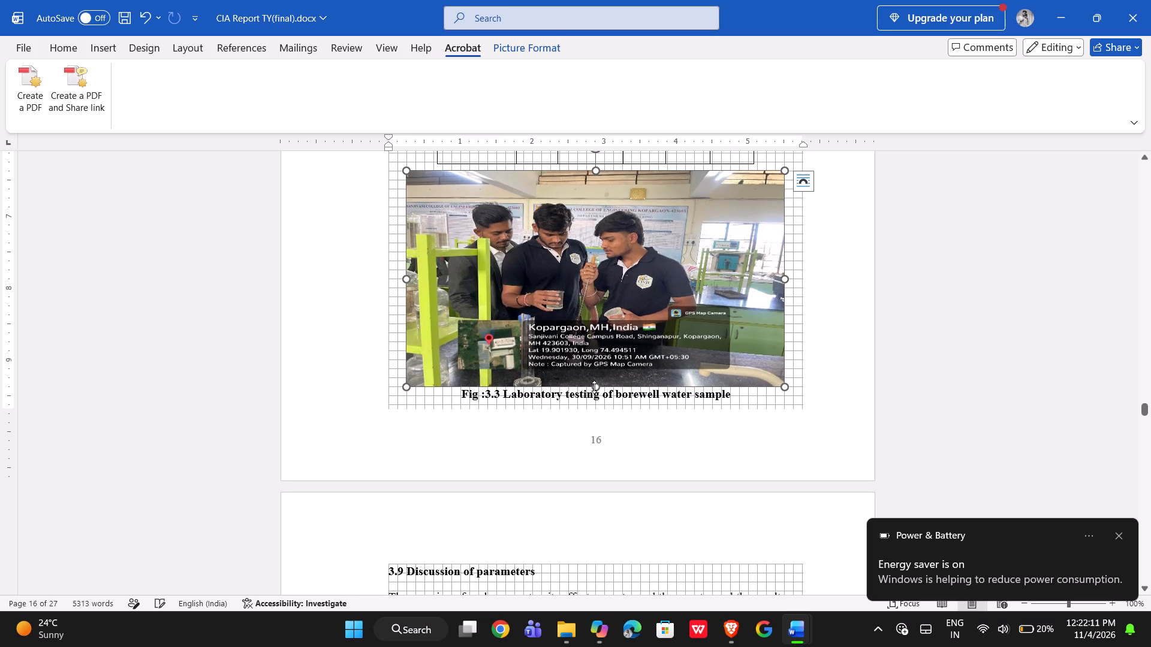
Save the changes to the report document.
{"action": "scroll", "coordinate": [578, 452], "scroll_direction": "down", "scroll_amount": 1}
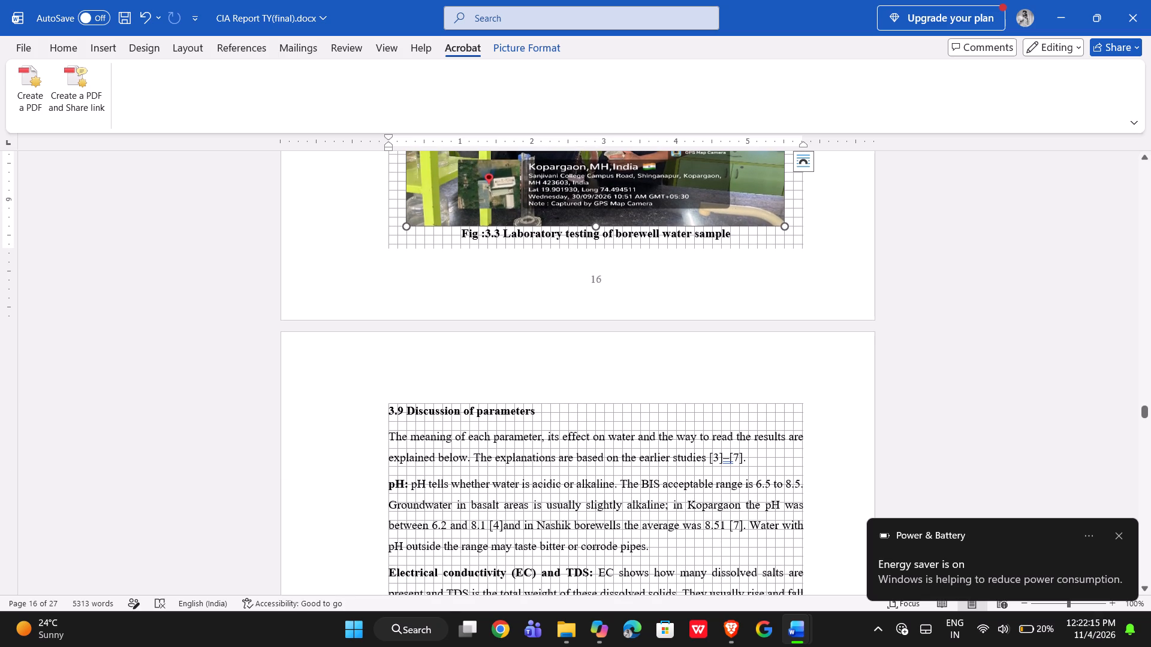
{"action": "key", "text": "ctrl+s"}
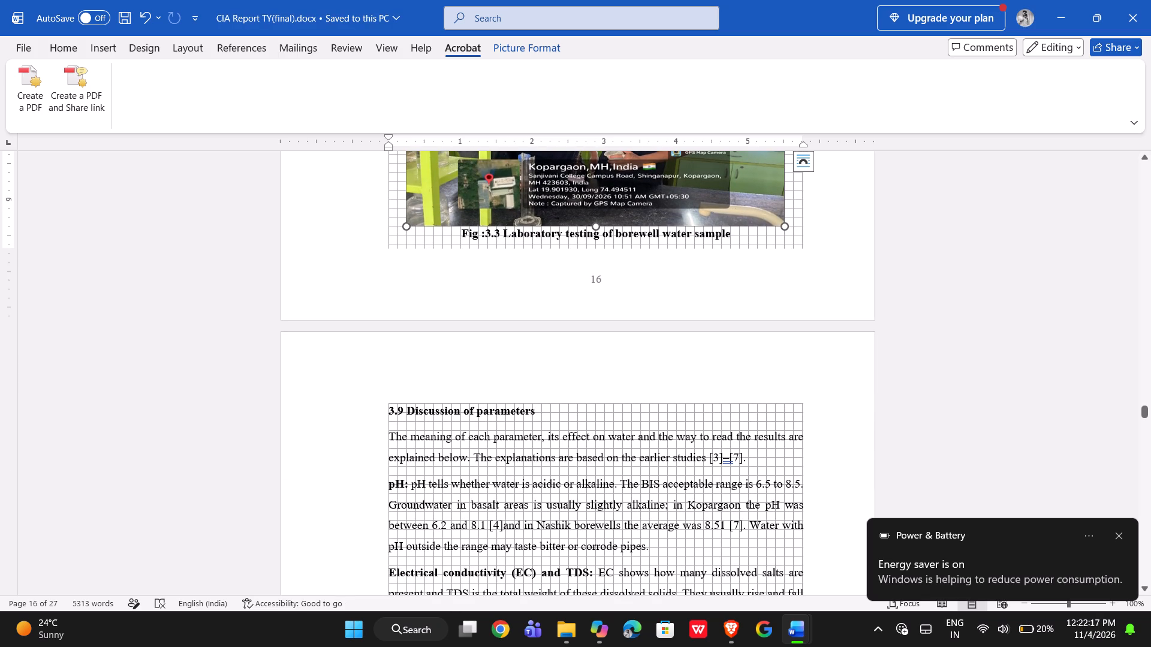
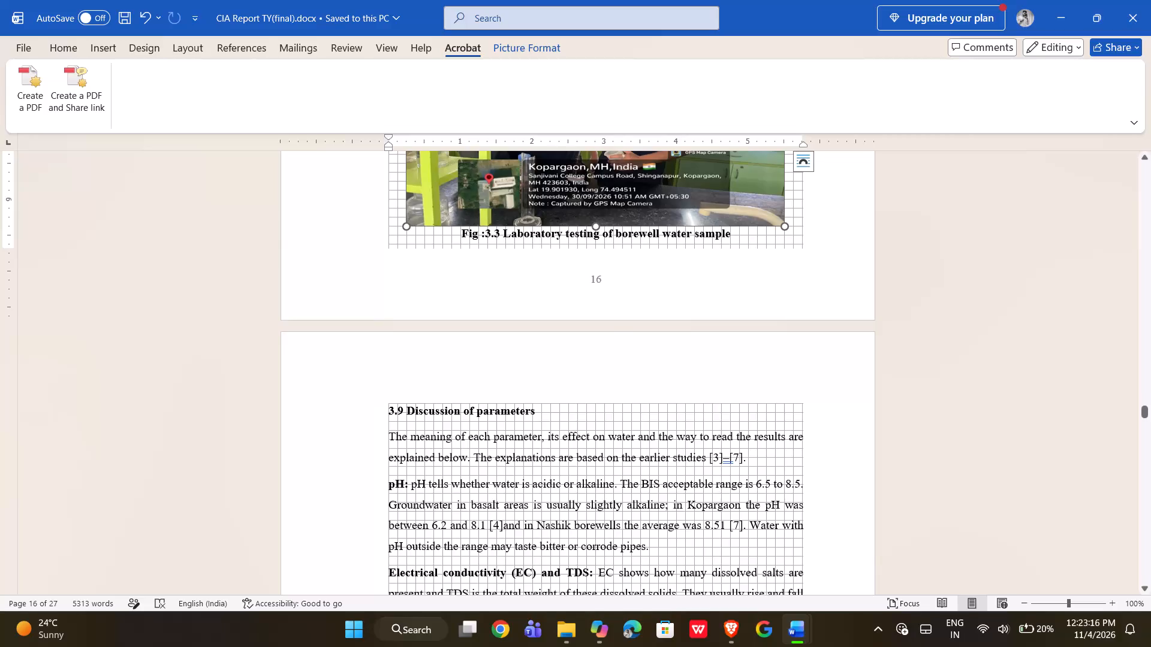
Save the report document.
{"action": "scroll", "coordinate": [488, 488], "scroll_direction": "down", "scroll_amount": 3}
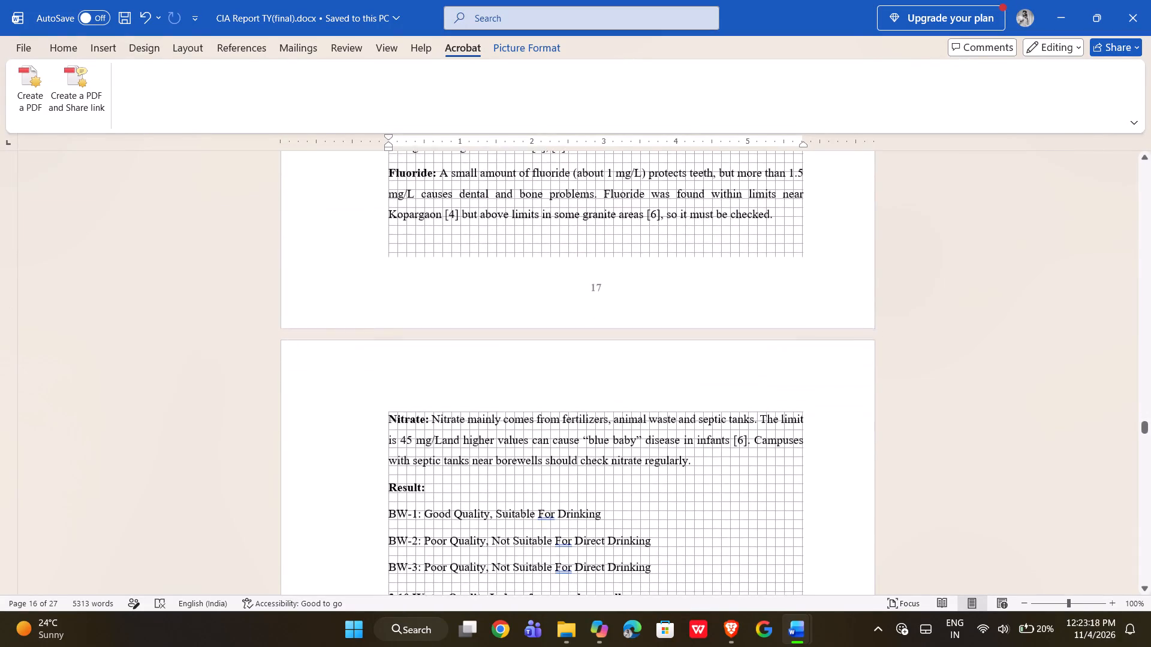
{"action": "scroll", "coordinate": [488, 488], "scroll_direction": "down", "scroll_amount": 2}
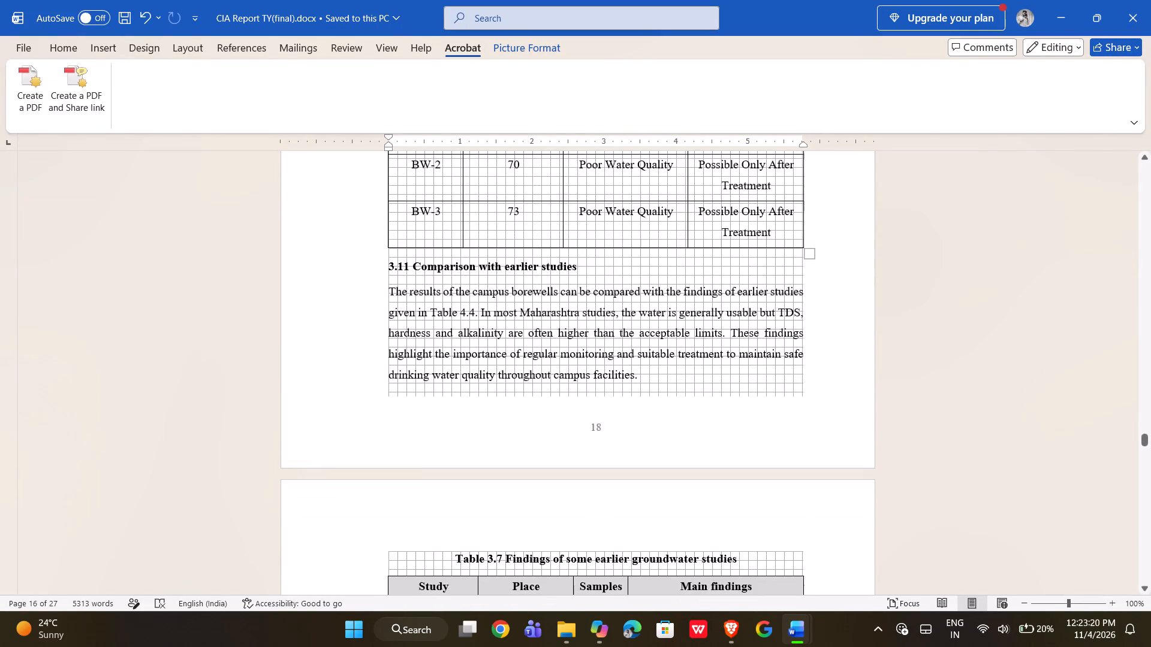
{"action": "scroll", "coordinate": [488, 488], "scroll_direction": "down", "scroll_amount": 3}
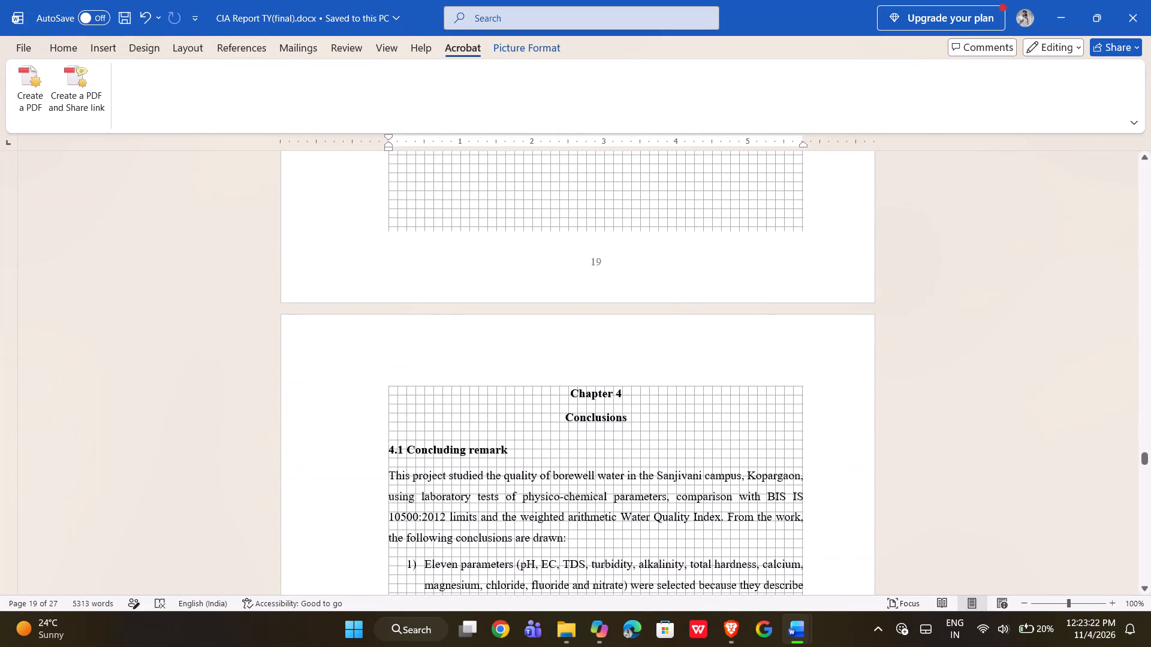
{"action": "key", "text": "ctrl+s"}
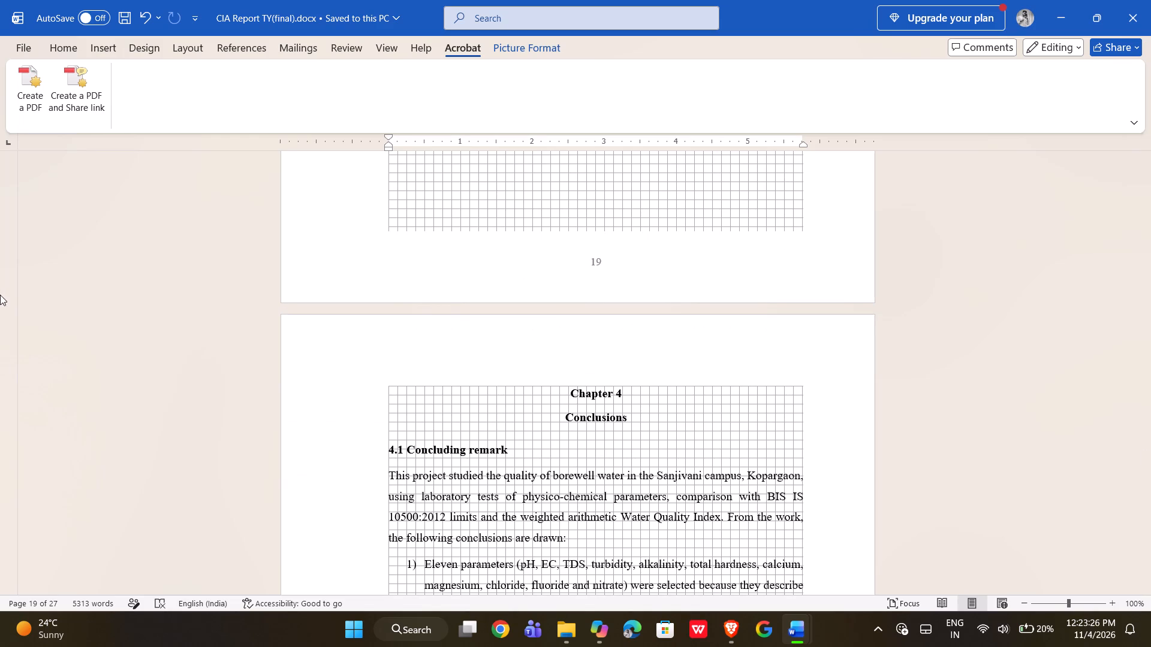
{"action": "left_click", "coordinate": [55, 50]}
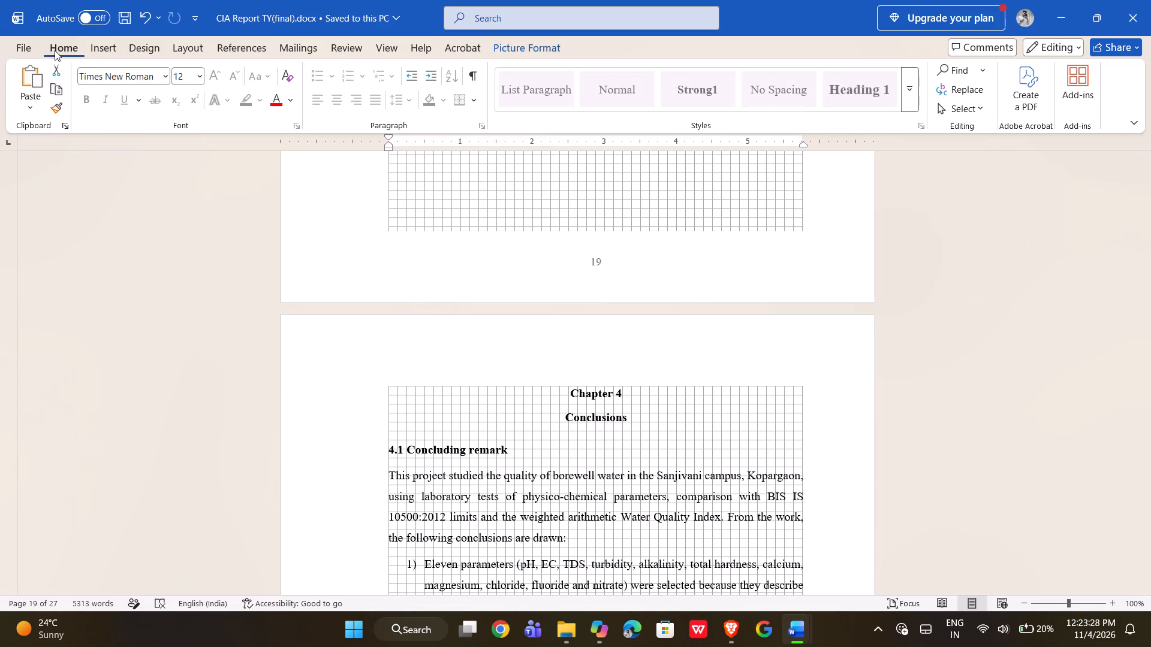
{"action": "key", "text": "ctrl+s"}
{"action": "key", "text": "ctrl+s"}
{"action": "key", "text": "ctrl+s"}
{"action": "key", "text": "ctrl+s"}
{"action": "key", "text": "ctrl+s"}
{"action": "key", "text": "ctrl+s"}
Review the chapter 3 pages up to Table 3.7, examining the photos, tables, text and remaining page gaps.
{"action": "scroll", "coordinate": [488, 272], "scroll_direction": "up", "scroll_amount": 1}
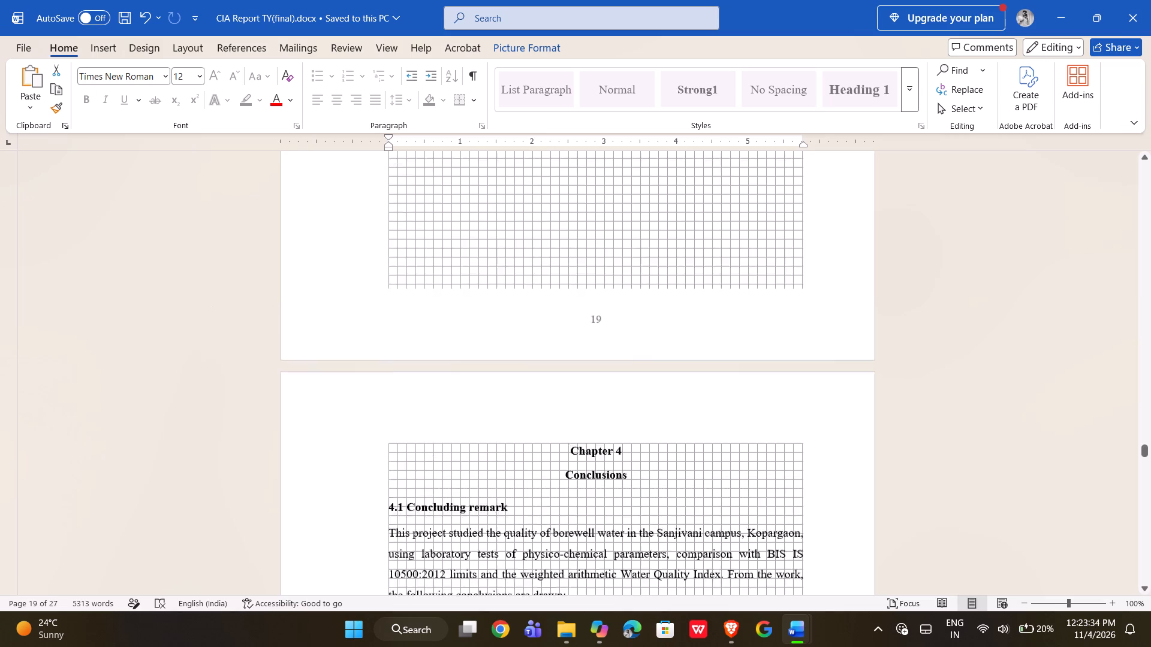
{"action": "scroll", "coordinate": [488, 272], "scroll_direction": "up", "scroll_amount": 10}
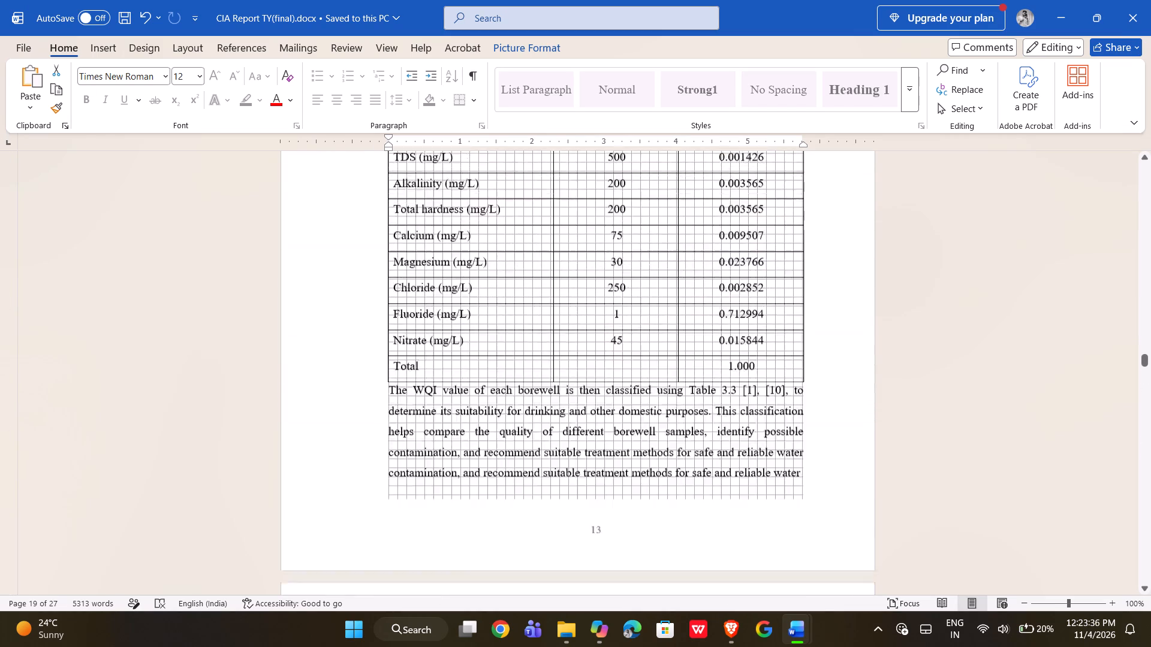
{"action": "scroll", "coordinate": [488, 272], "scroll_direction": "up", "scroll_amount": 5}
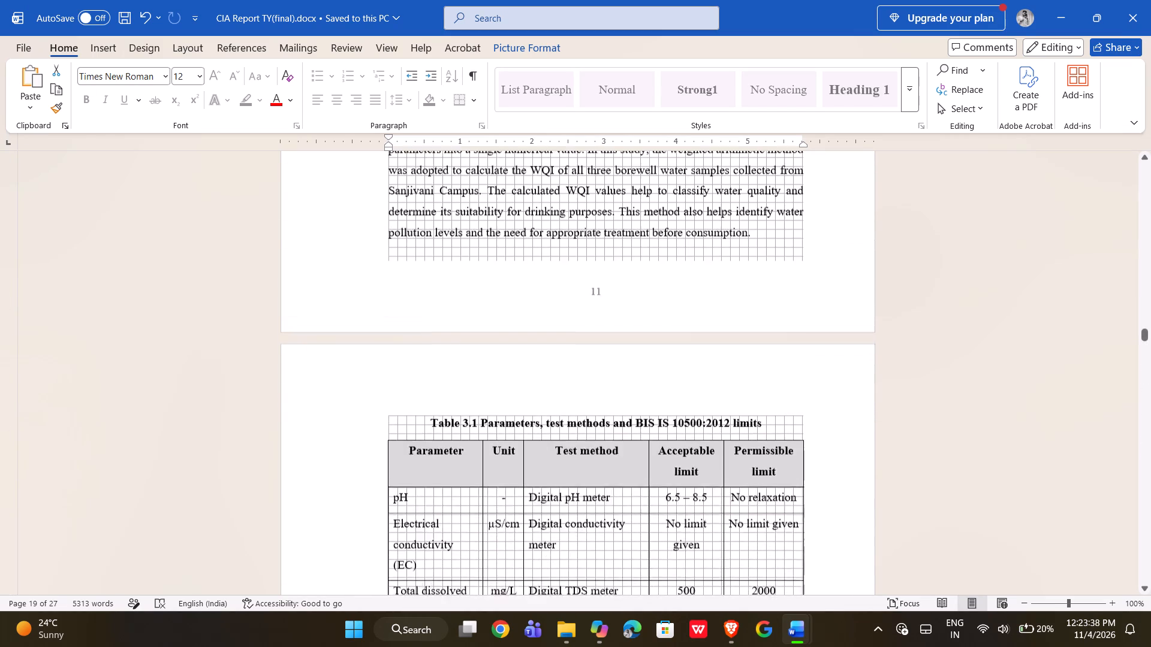
{"action": "scroll", "coordinate": [488, 272], "scroll_direction": "up", "scroll_amount": 4}
{"action": "scroll", "coordinate": [488, 272], "scroll_direction": "down", "scroll_amount": 1, "text": "ctrl"}
{"action": "scroll", "coordinate": [488, 272], "scroll_direction": "up", "scroll_amount": 1, "text": "ctrl"}
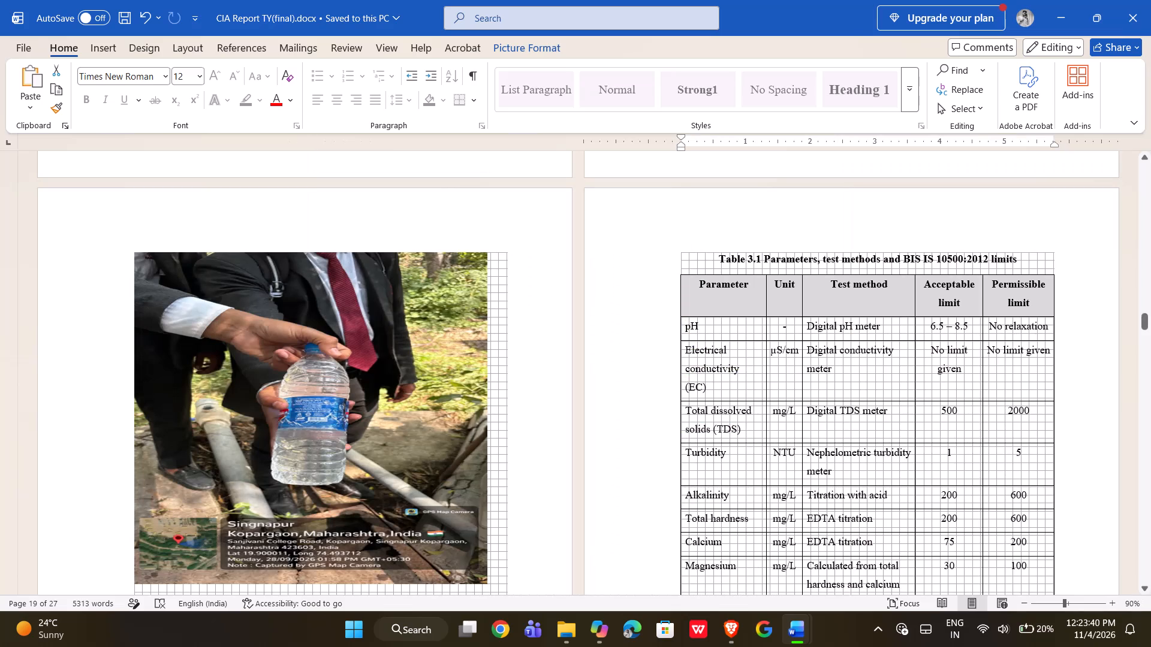
{"action": "scroll", "coordinate": [488, 272], "scroll_direction": "left", "scroll_amount": 1}
{"action": "scroll", "coordinate": [488, 272], "scroll_direction": "up", "scroll_amount": 2, "text": "ctrl"}
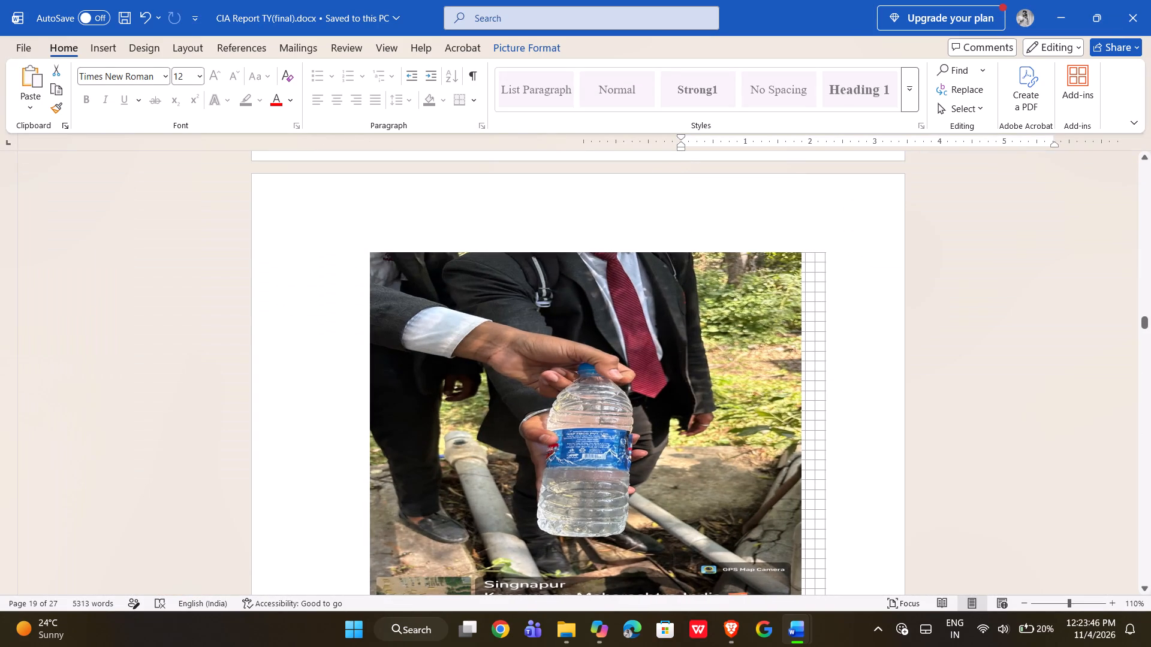
{"action": "scroll", "coordinate": [560, 310], "scroll_direction": "down", "scroll_amount": 4}
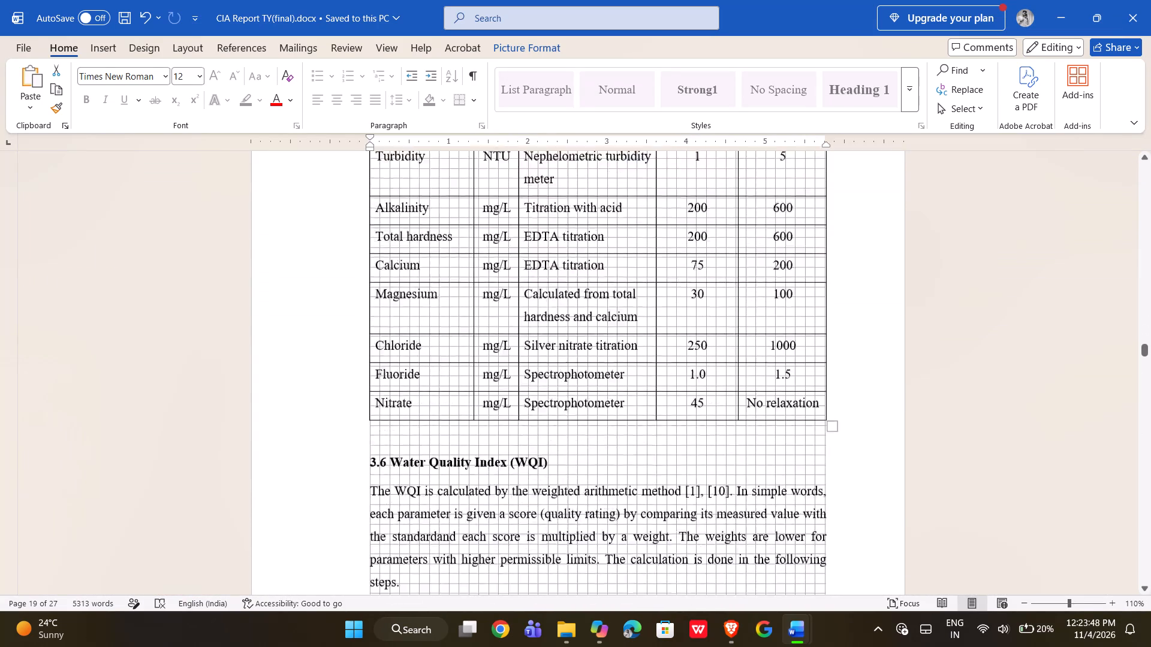
{"action": "scroll", "coordinate": [560, 310], "scroll_direction": "down", "scroll_amount": 3}
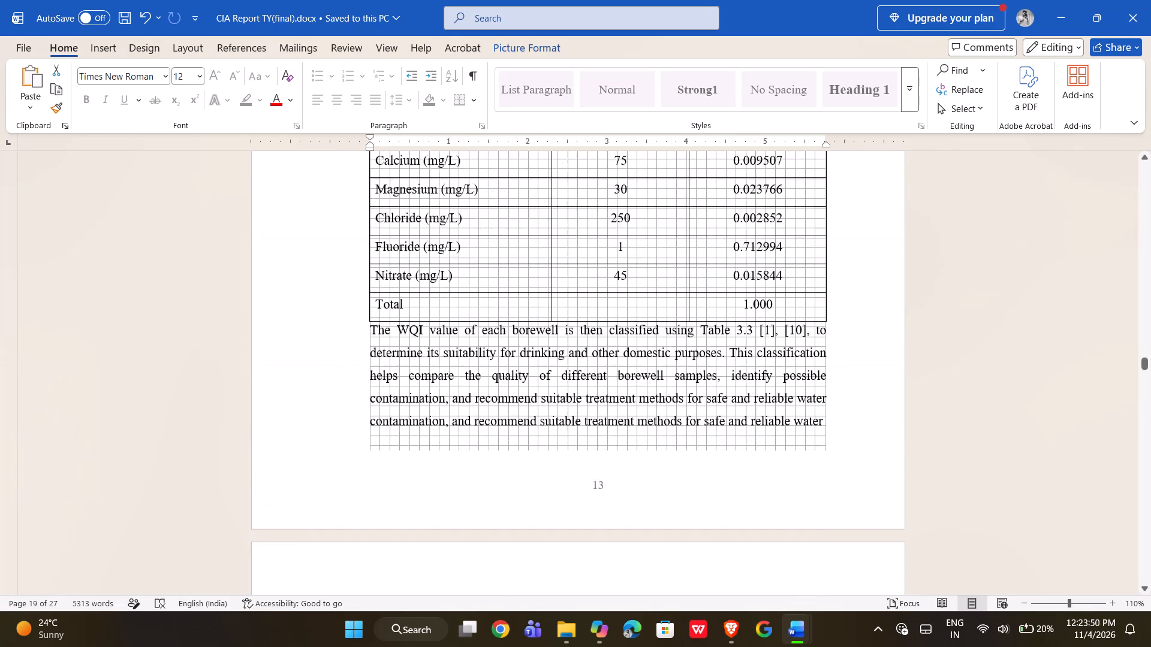
{"action": "scroll", "coordinate": [560, 310], "scroll_direction": "down", "scroll_amount": 4}
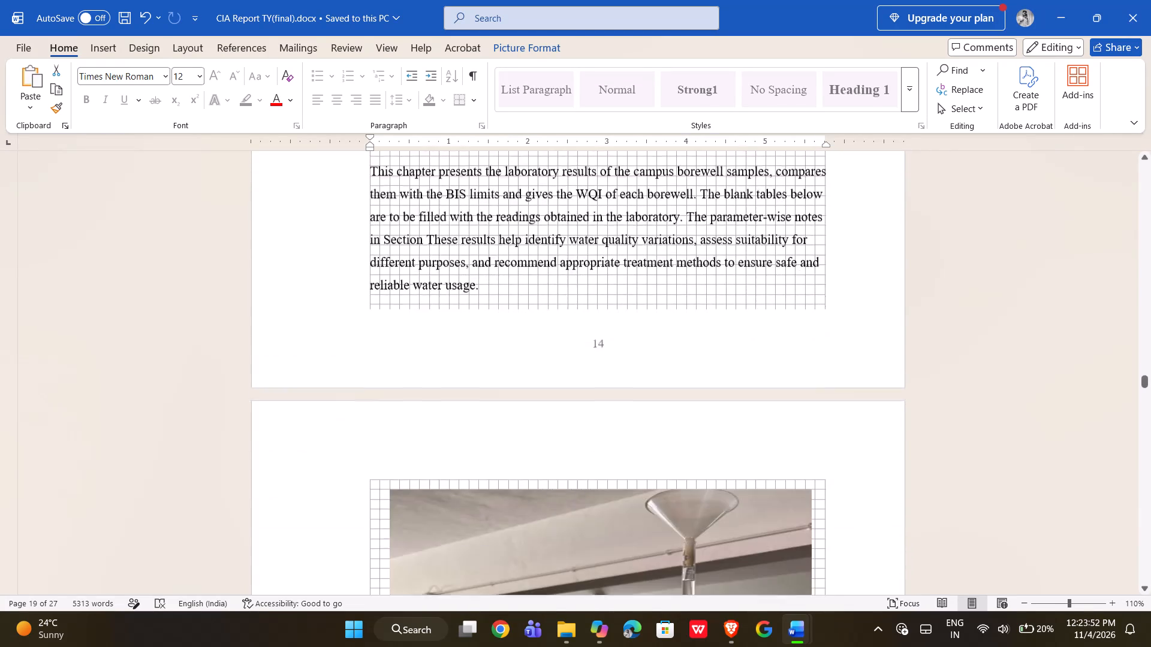
{"action": "scroll", "coordinate": [560, 310], "scroll_direction": "down", "scroll_amount": 4}
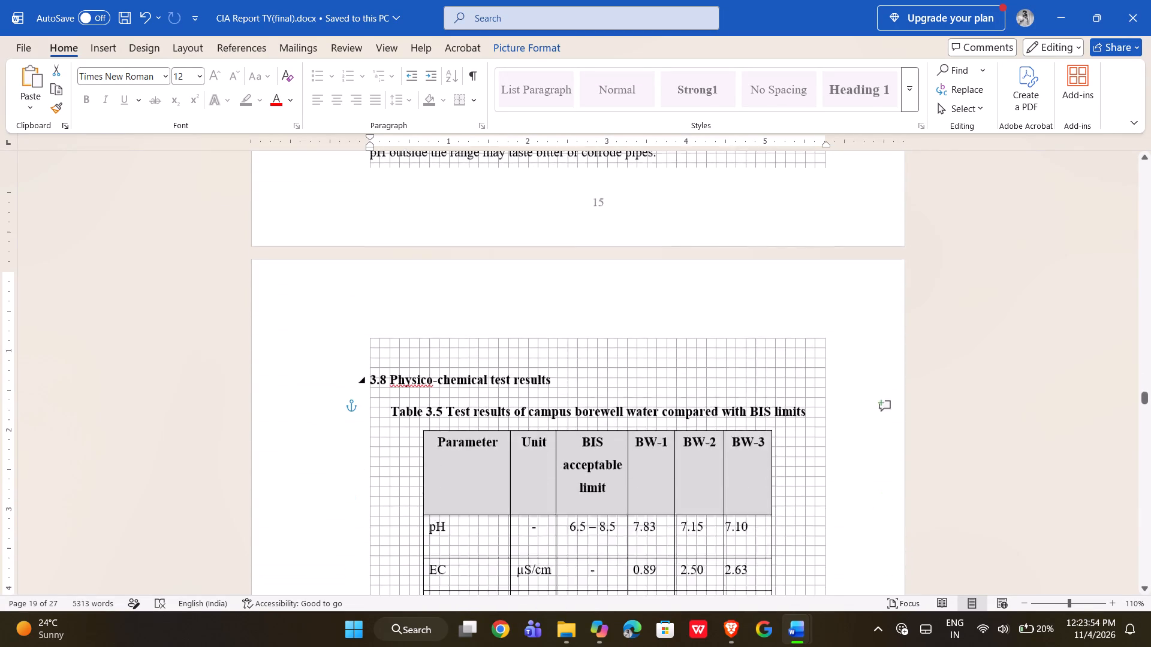
{"action": "scroll", "coordinate": [560, 310], "scroll_direction": "down", "scroll_amount": 4}
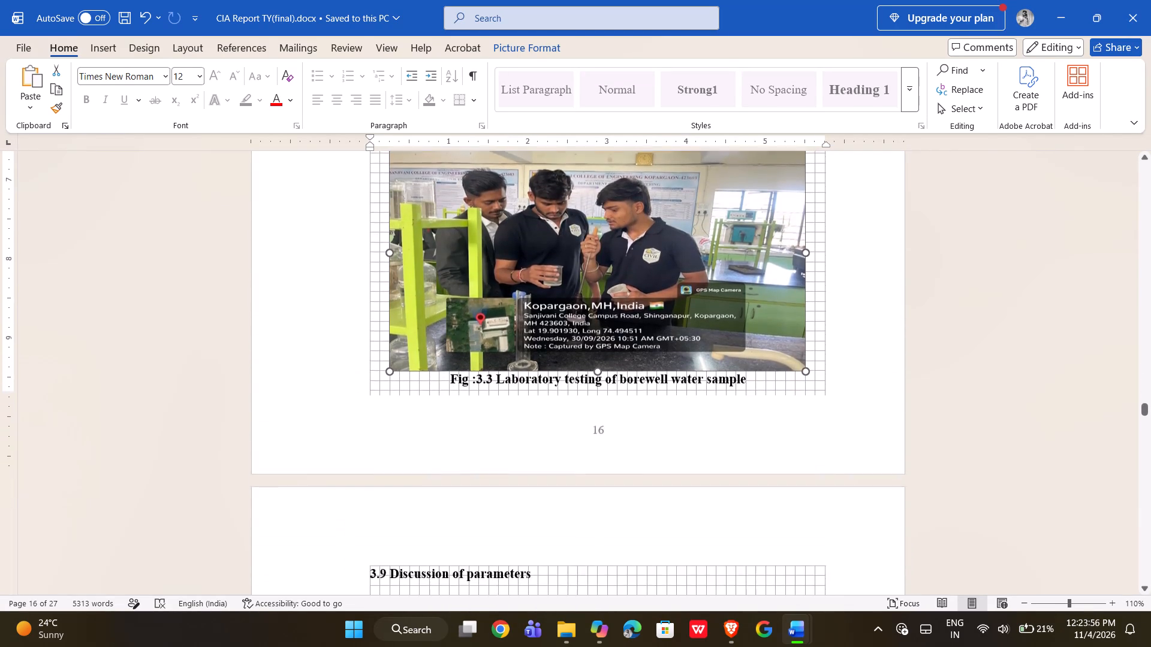
{"action": "scroll", "coordinate": [560, 310], "scroll_direction": "down", "scroll_amount": 4}
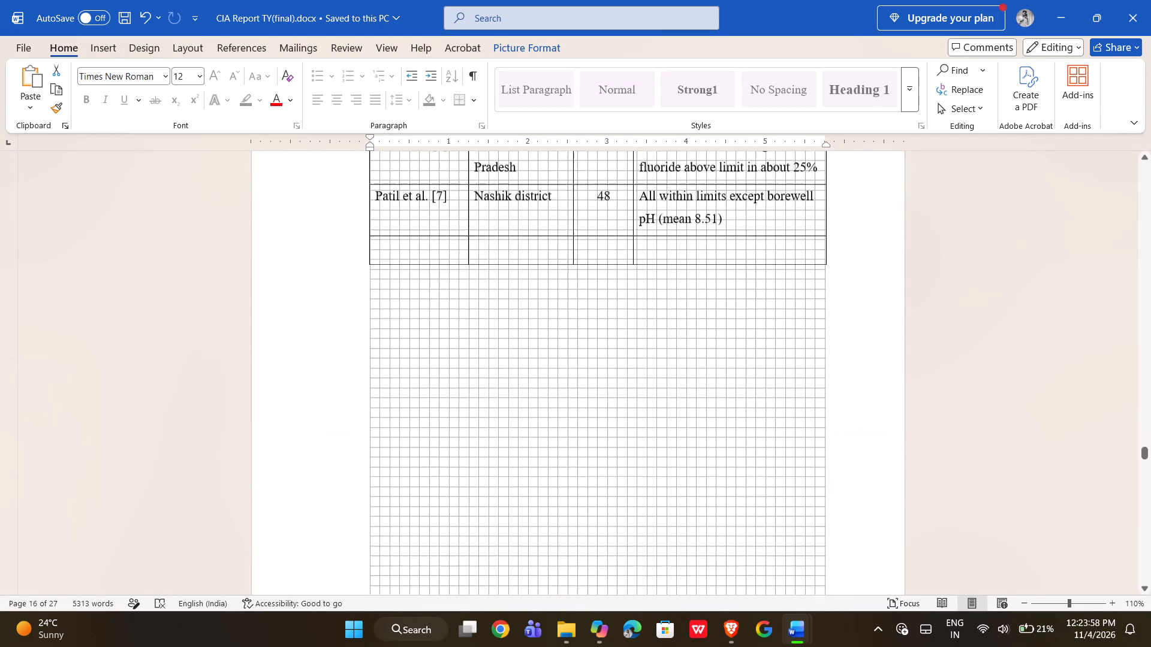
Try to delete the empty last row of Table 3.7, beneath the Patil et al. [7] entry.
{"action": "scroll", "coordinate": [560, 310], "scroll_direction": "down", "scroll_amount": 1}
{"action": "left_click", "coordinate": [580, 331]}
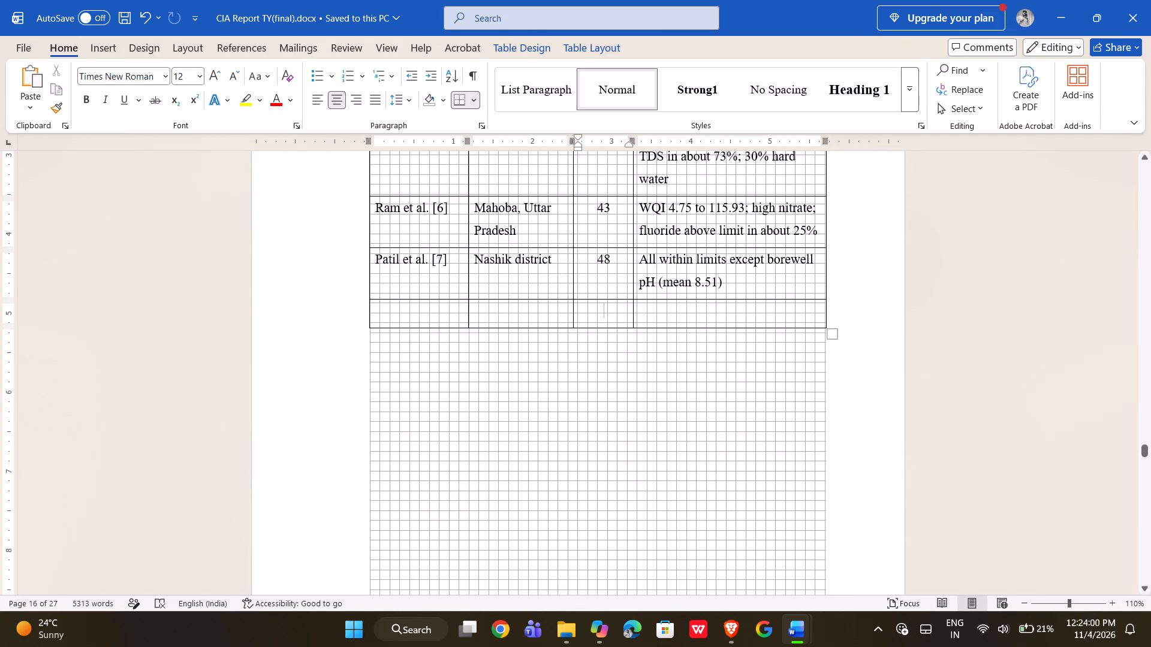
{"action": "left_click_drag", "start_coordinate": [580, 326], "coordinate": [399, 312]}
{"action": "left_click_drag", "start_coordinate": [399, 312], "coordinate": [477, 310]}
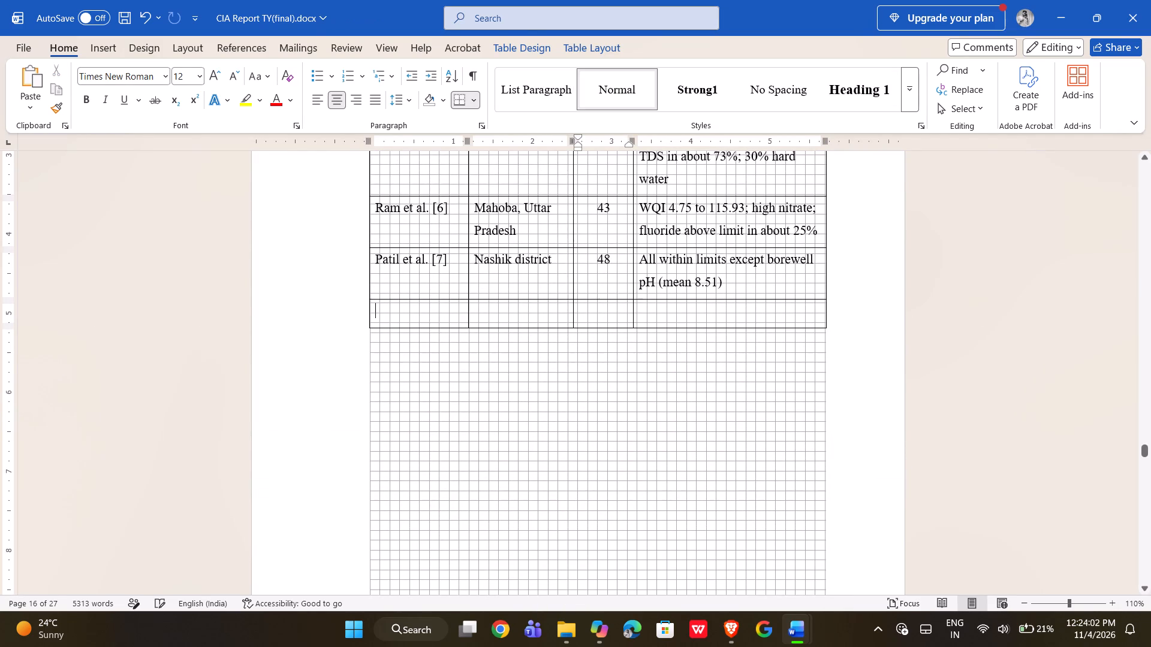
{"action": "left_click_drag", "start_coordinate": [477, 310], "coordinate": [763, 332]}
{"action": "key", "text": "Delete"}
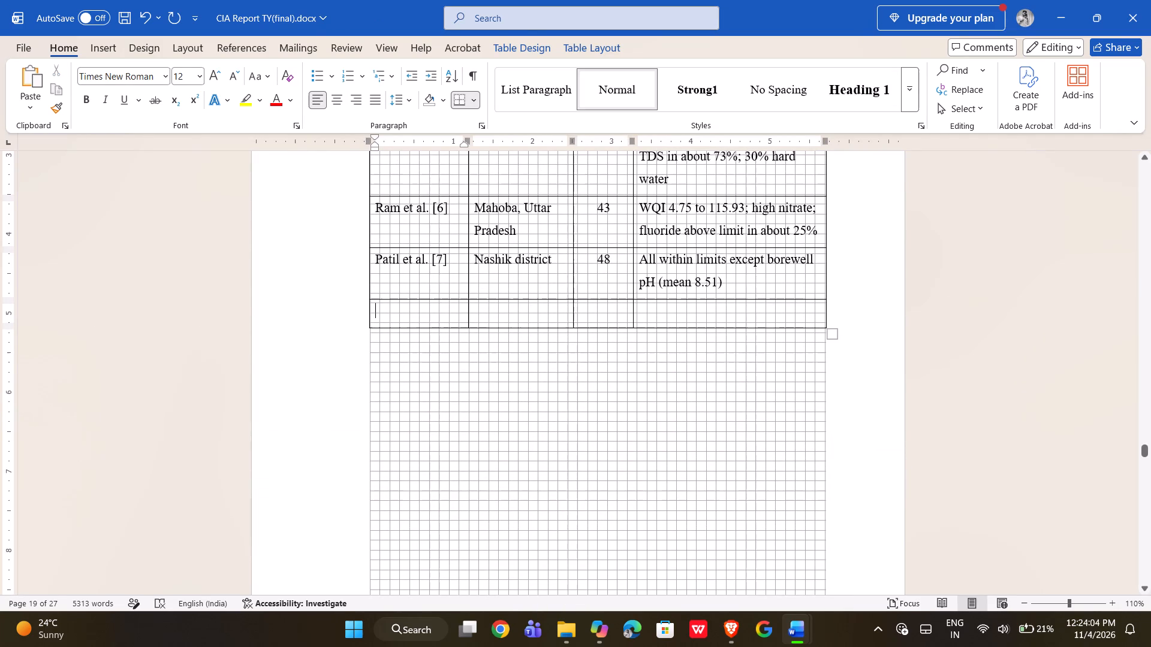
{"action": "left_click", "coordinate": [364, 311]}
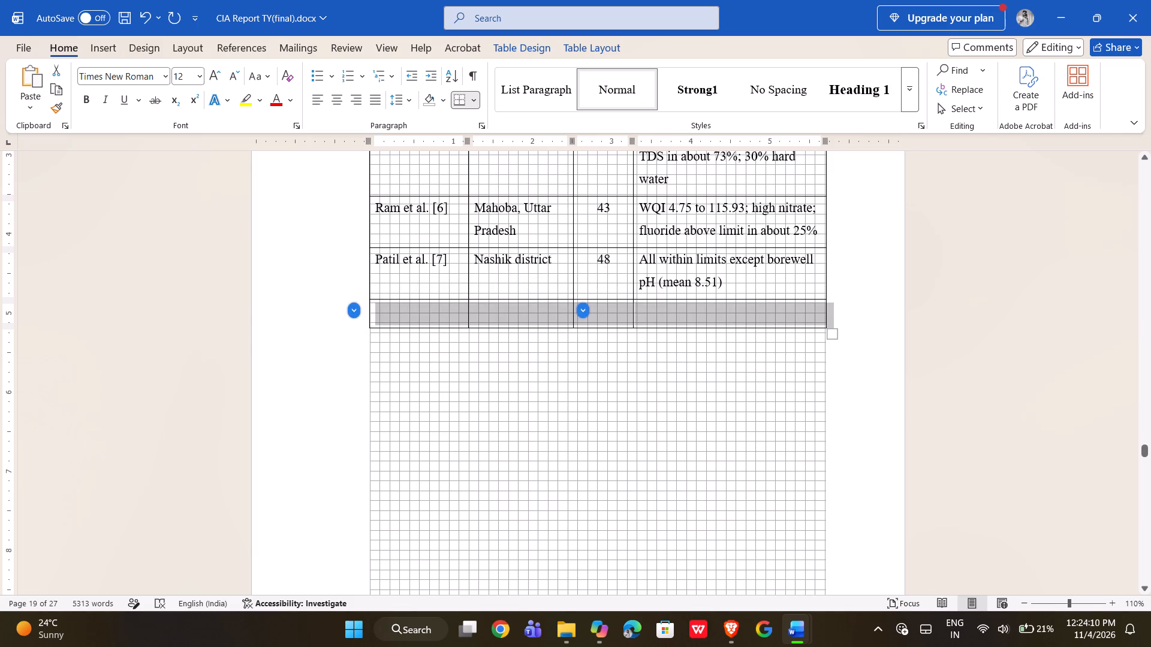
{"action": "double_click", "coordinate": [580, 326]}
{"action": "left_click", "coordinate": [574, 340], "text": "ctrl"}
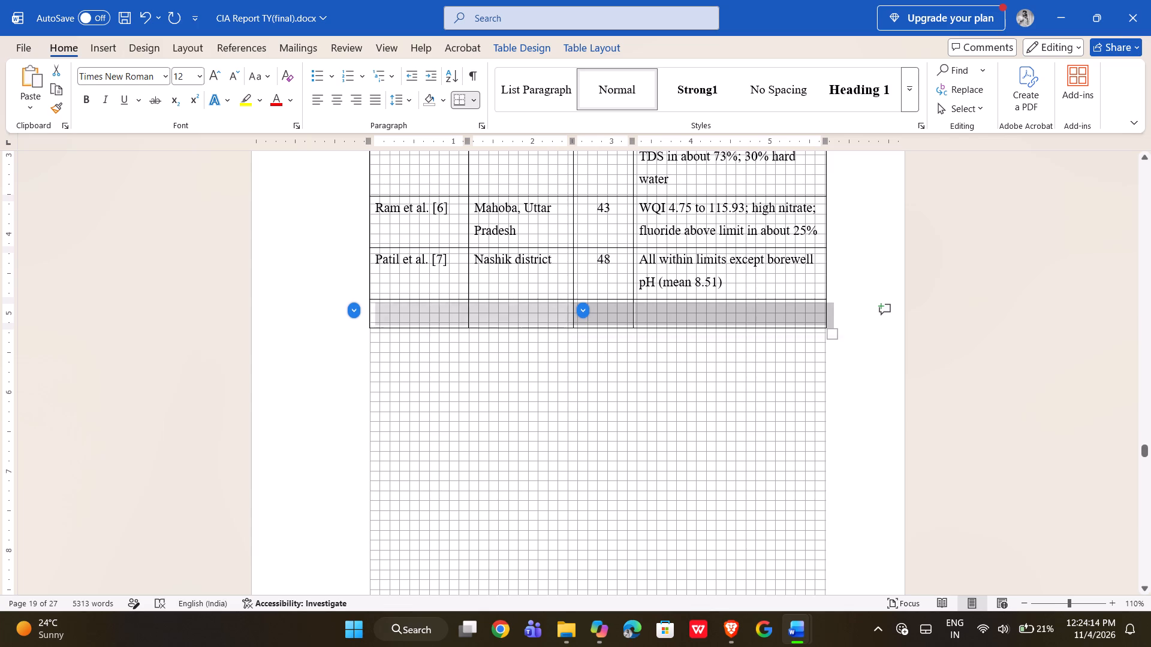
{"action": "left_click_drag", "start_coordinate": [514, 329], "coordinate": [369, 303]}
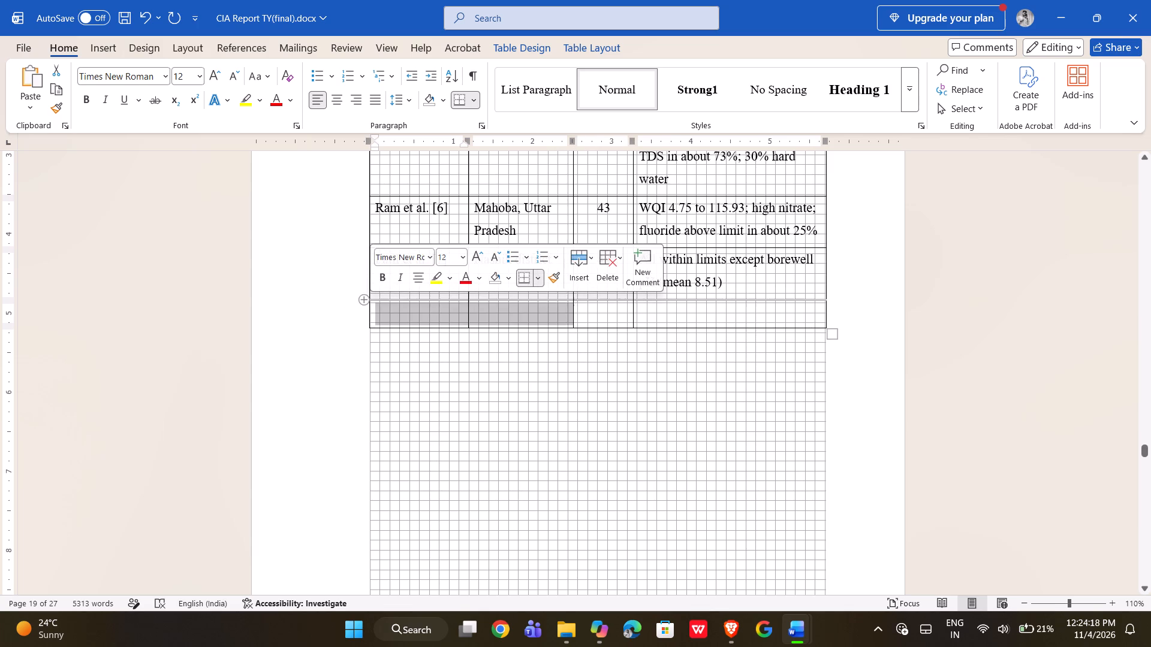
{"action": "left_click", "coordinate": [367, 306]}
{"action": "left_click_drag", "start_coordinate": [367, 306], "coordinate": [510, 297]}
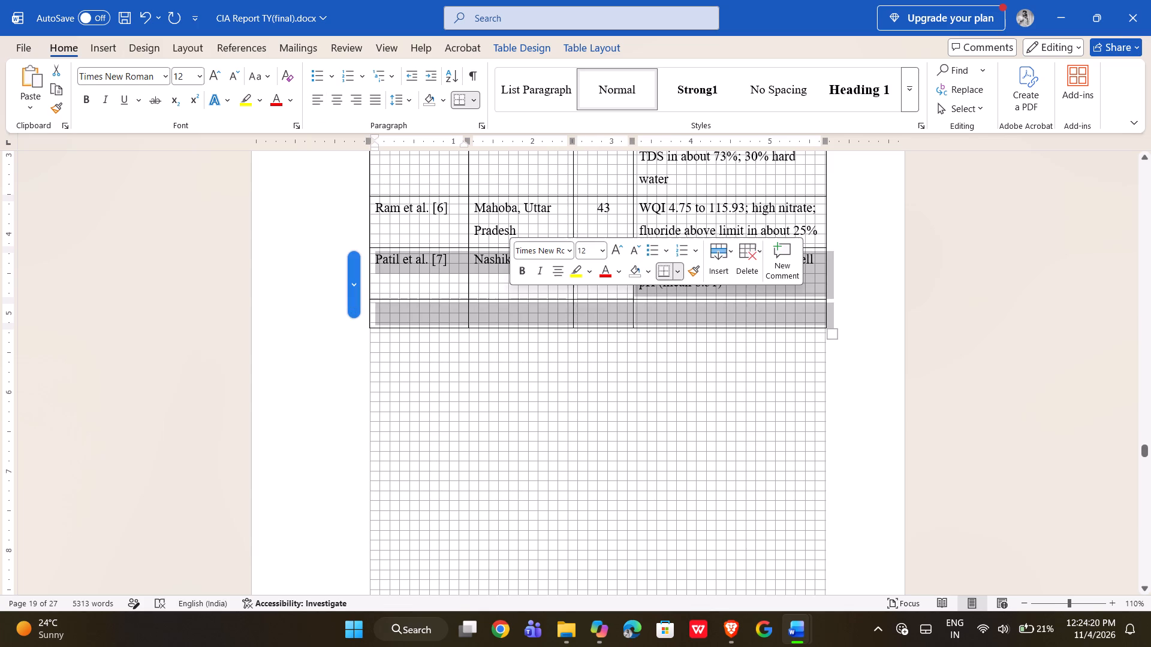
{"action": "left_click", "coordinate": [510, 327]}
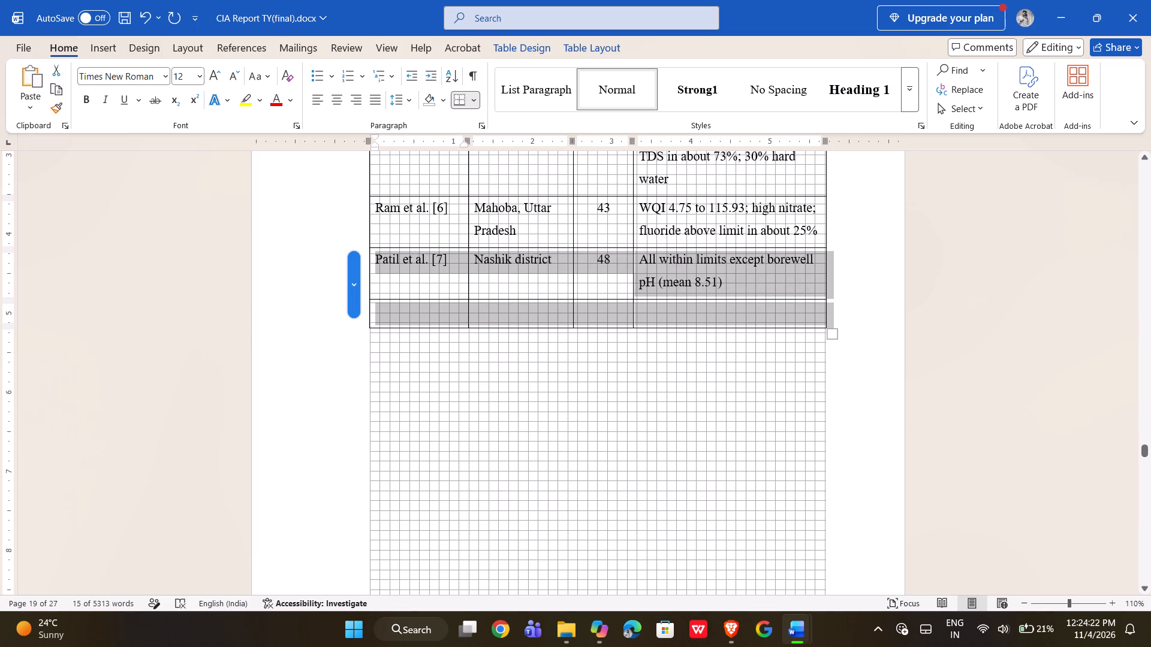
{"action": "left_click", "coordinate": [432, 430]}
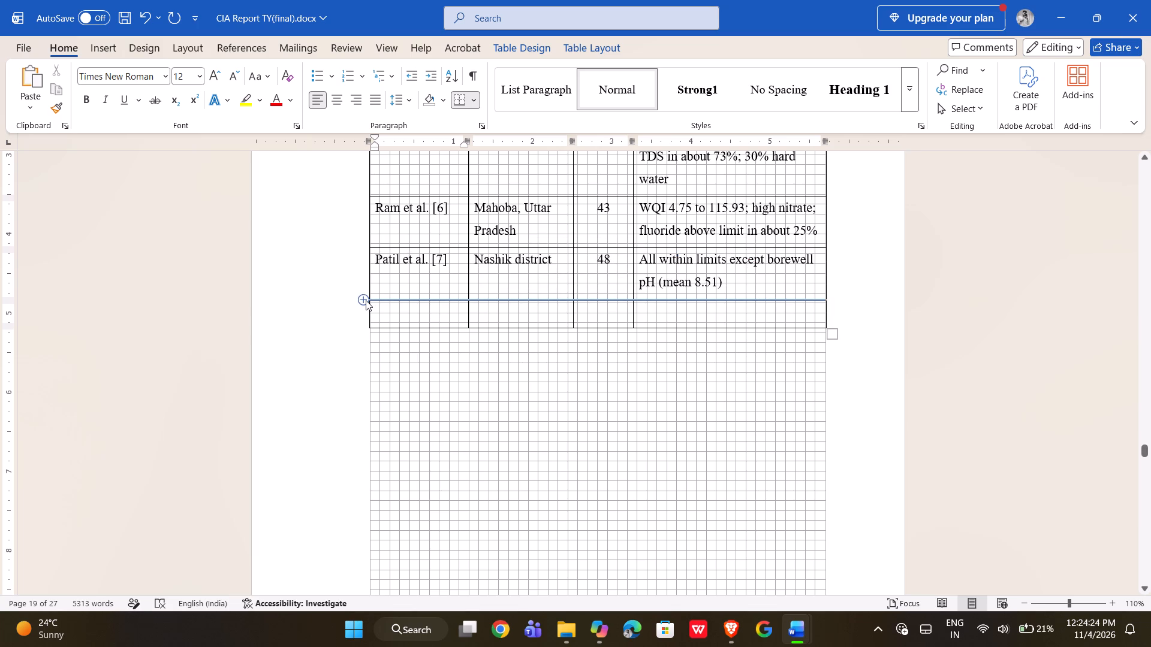
Insert another empty row directly beneath the Patil et al. [7] row in Table 3.7.
{"action": "left_click", "coordinate": [369, 301]}
{"action": "left_click_drag", "start_coordinate": [369, 301], "coordinate": [411, 344]}
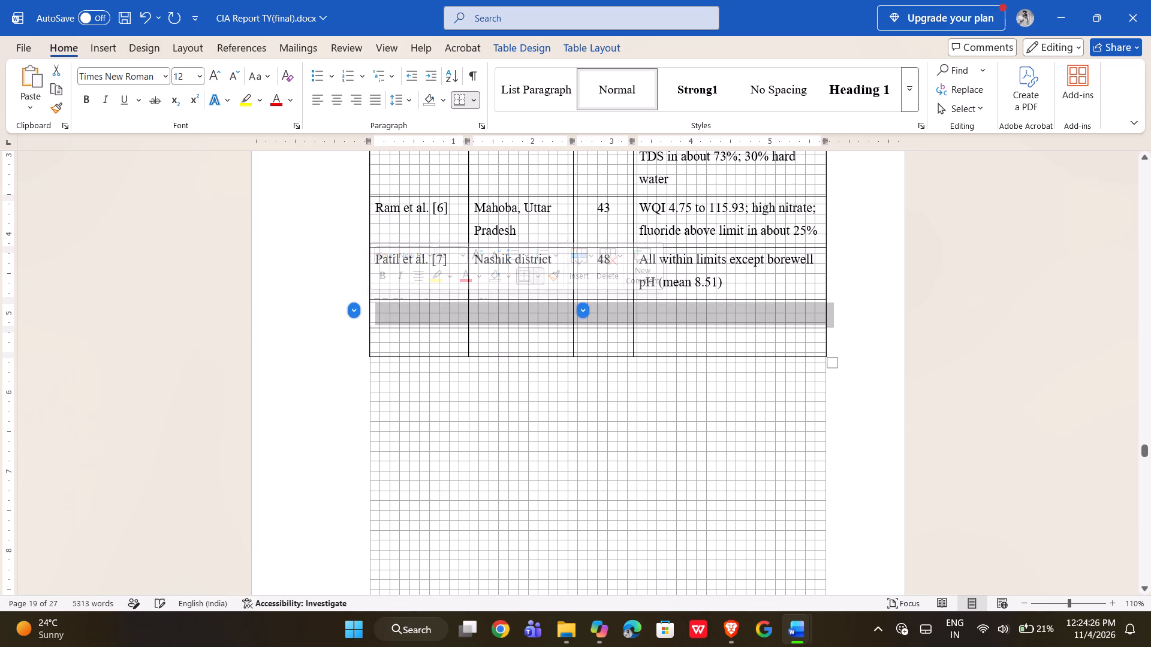
{"action": "left_click_drag", "start_coordinate": [411, 344], "coordinate": [417, 354]}
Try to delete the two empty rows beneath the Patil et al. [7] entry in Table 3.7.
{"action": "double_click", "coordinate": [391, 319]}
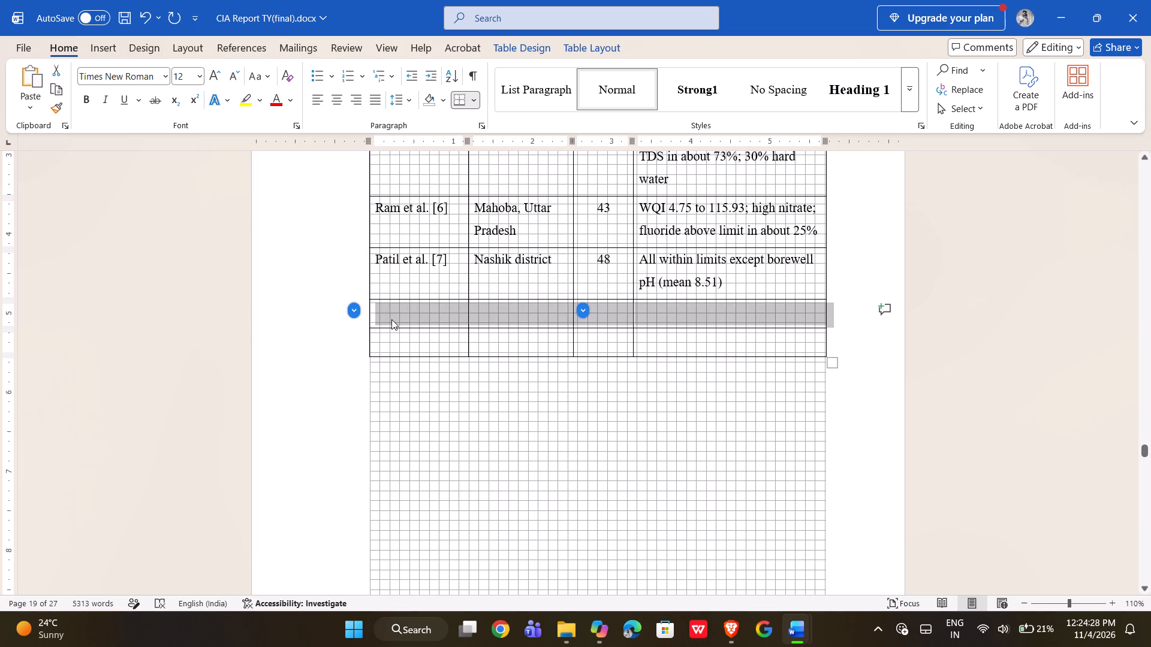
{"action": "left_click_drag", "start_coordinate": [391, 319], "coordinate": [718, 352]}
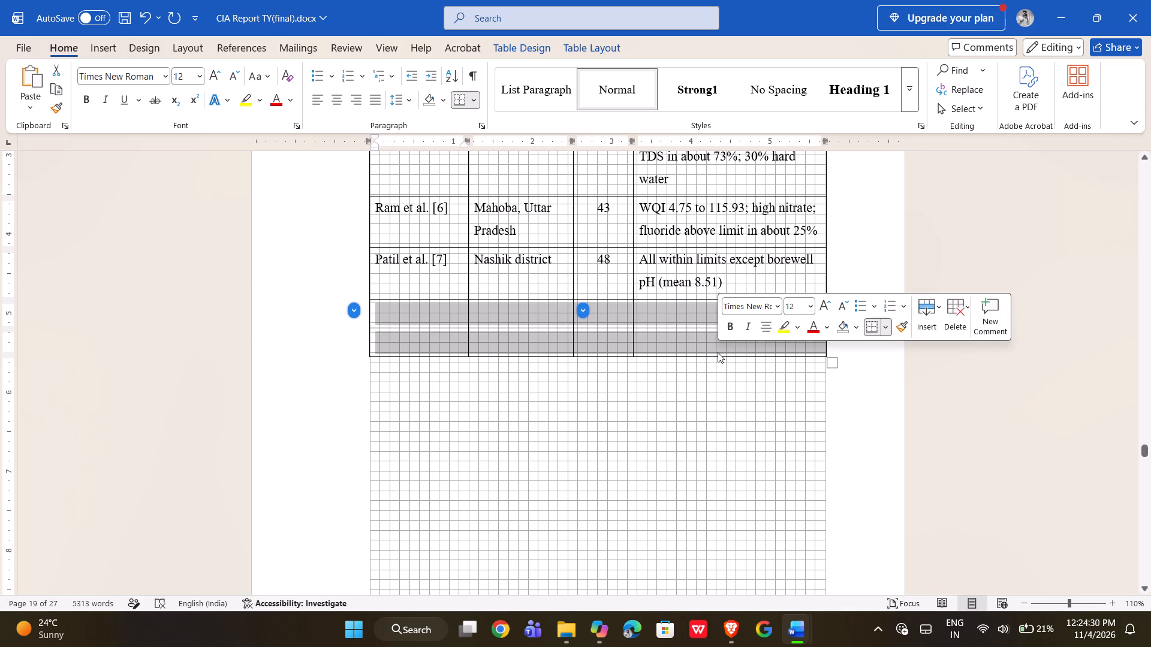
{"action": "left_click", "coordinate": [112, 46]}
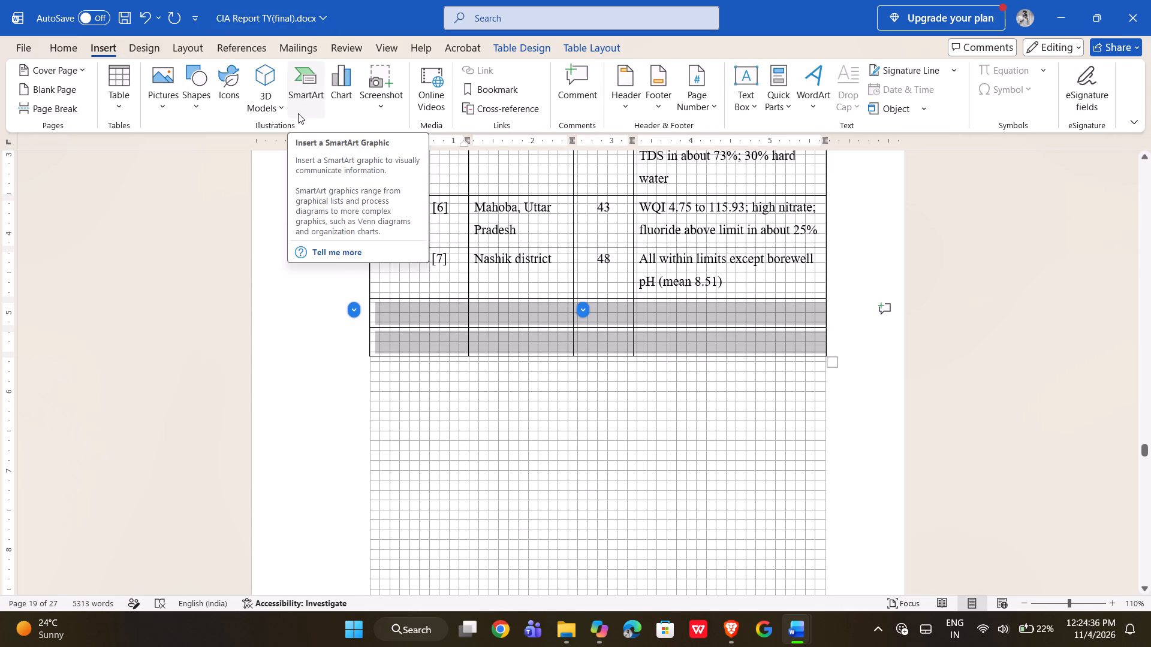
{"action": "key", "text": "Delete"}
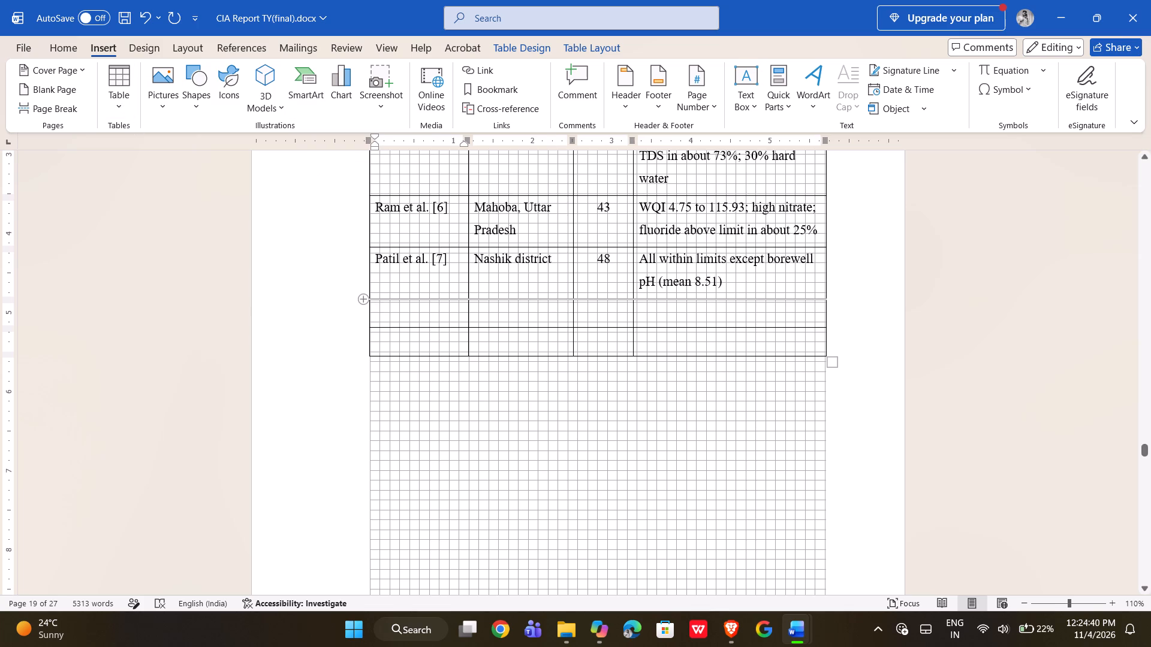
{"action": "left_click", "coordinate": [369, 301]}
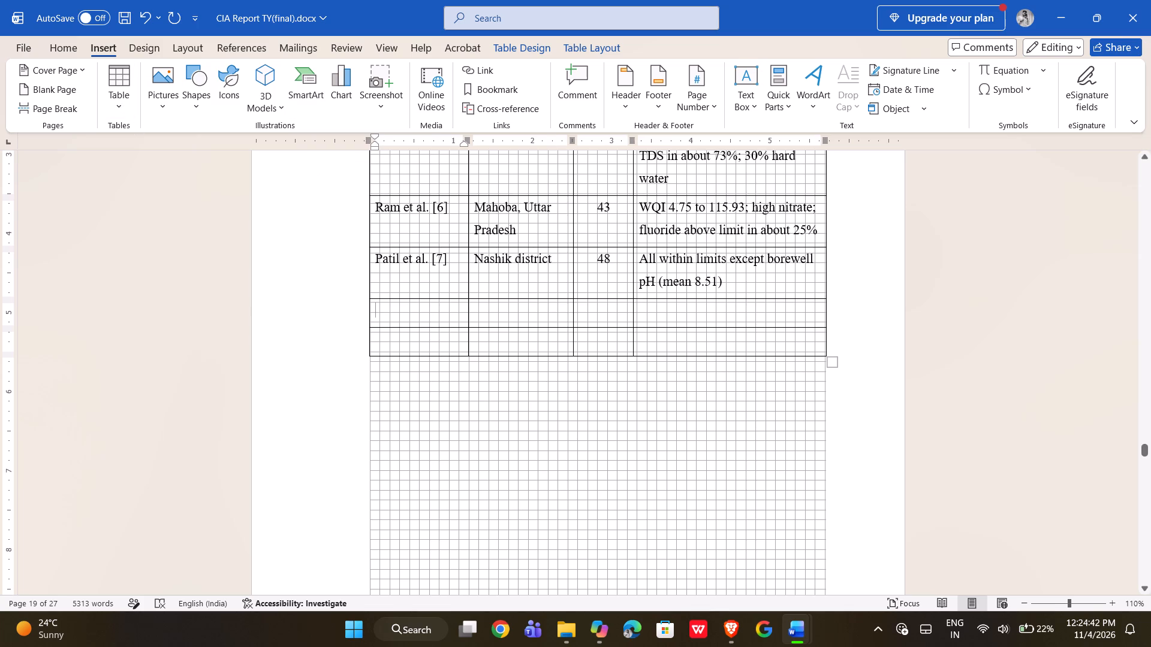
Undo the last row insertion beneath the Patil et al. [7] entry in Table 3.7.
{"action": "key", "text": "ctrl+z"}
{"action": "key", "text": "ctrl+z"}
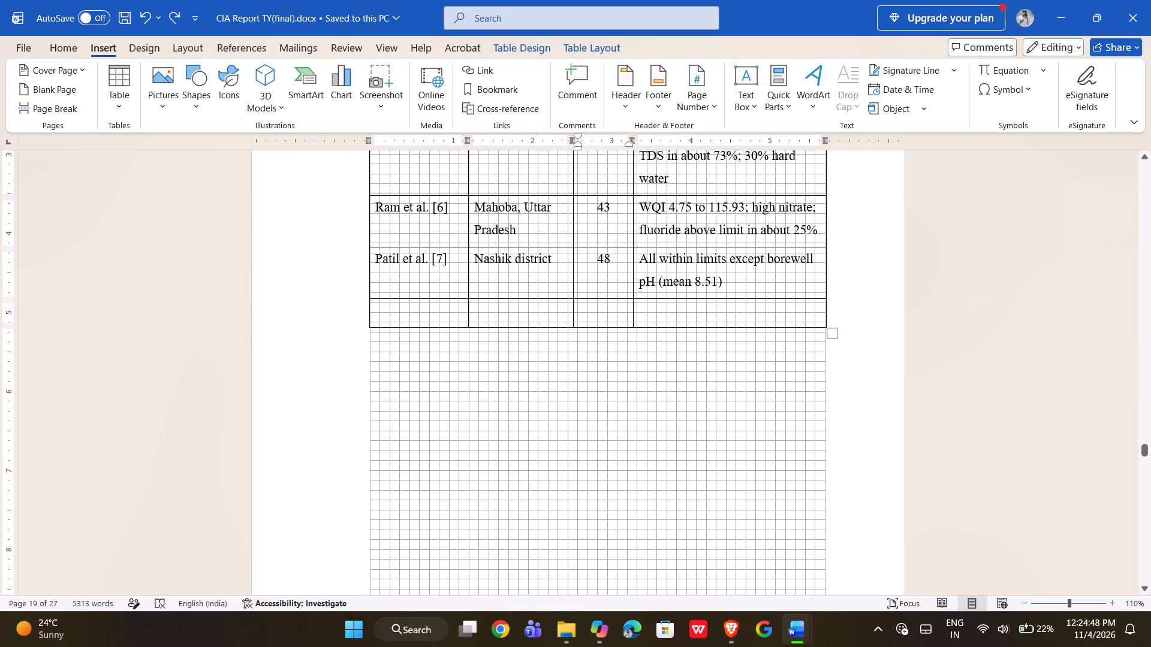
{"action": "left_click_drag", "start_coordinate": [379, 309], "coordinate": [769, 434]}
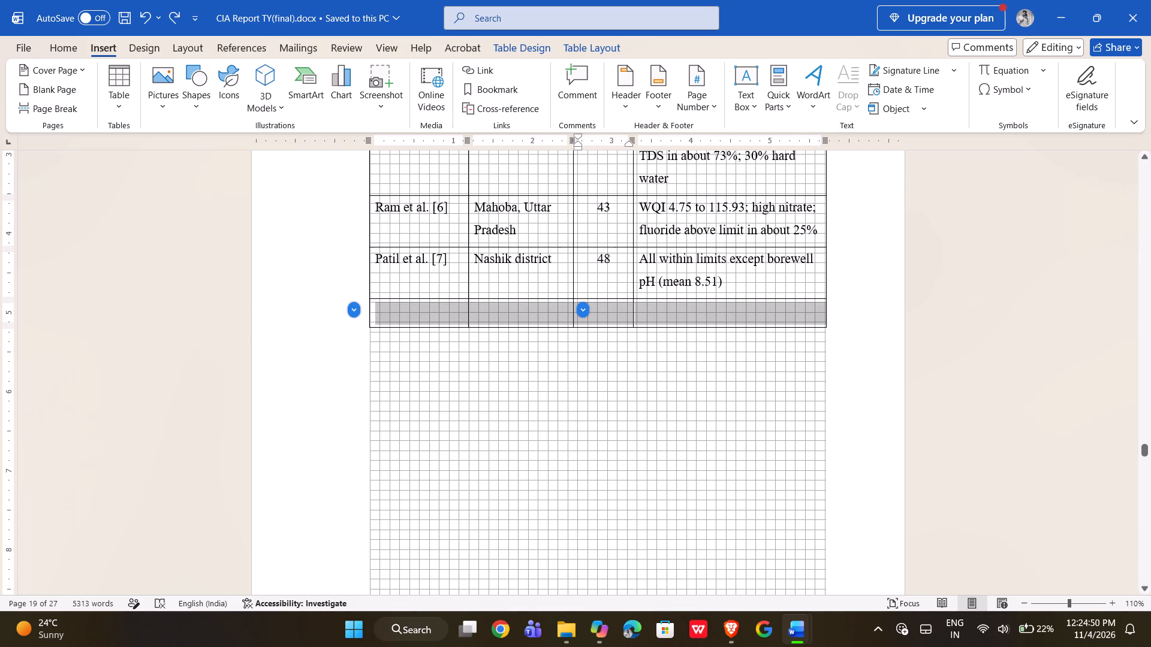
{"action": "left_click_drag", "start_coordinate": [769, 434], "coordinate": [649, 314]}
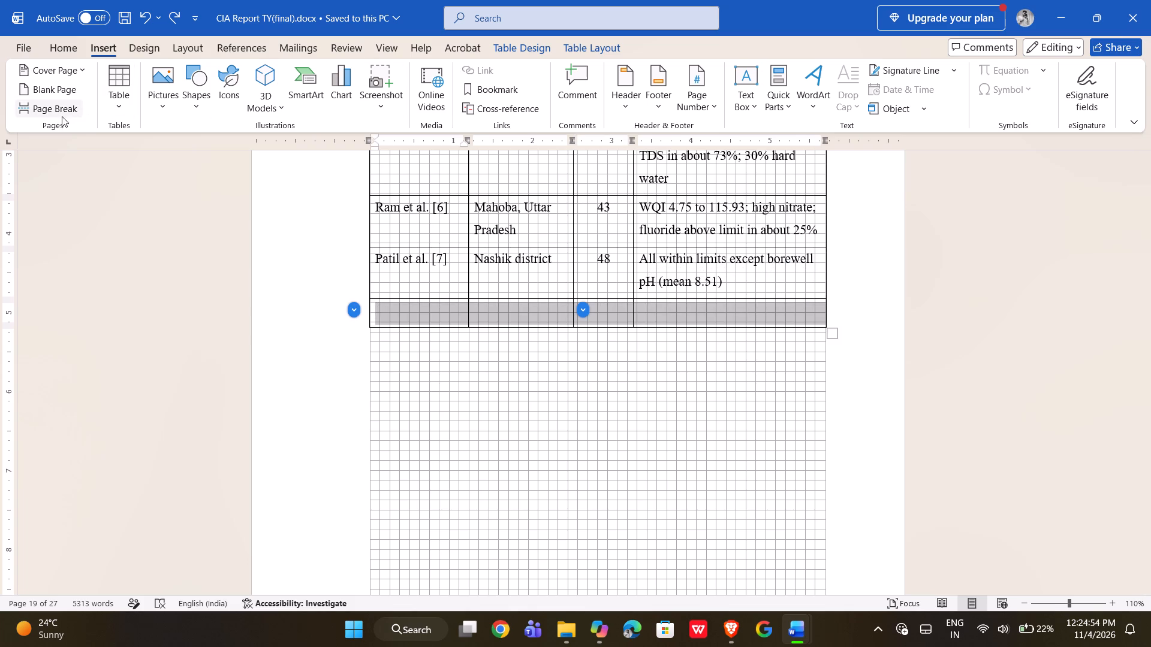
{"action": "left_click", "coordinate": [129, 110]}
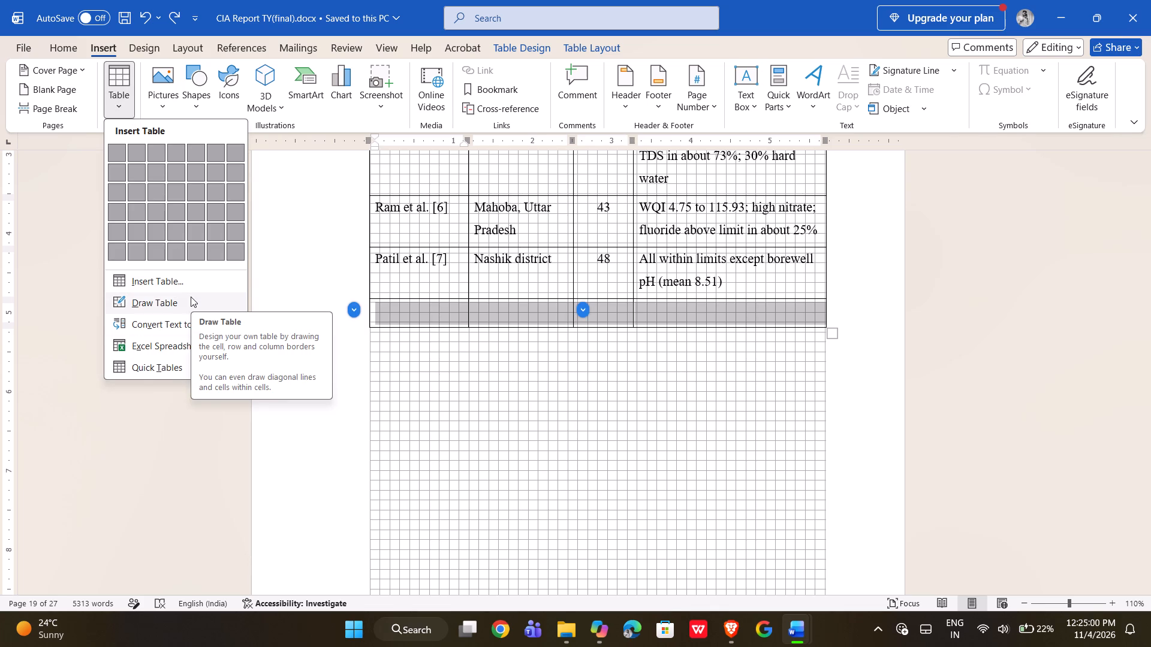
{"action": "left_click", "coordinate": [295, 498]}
Save the report document.
{"action": "scroll", "coordinate": [295, 498], "scroll_direction": "down", "scroll_amount": 1}
{"action": "scroll", "coordinate": [496, 552], "scroll_direction": "down", "scroll_amount": 1}
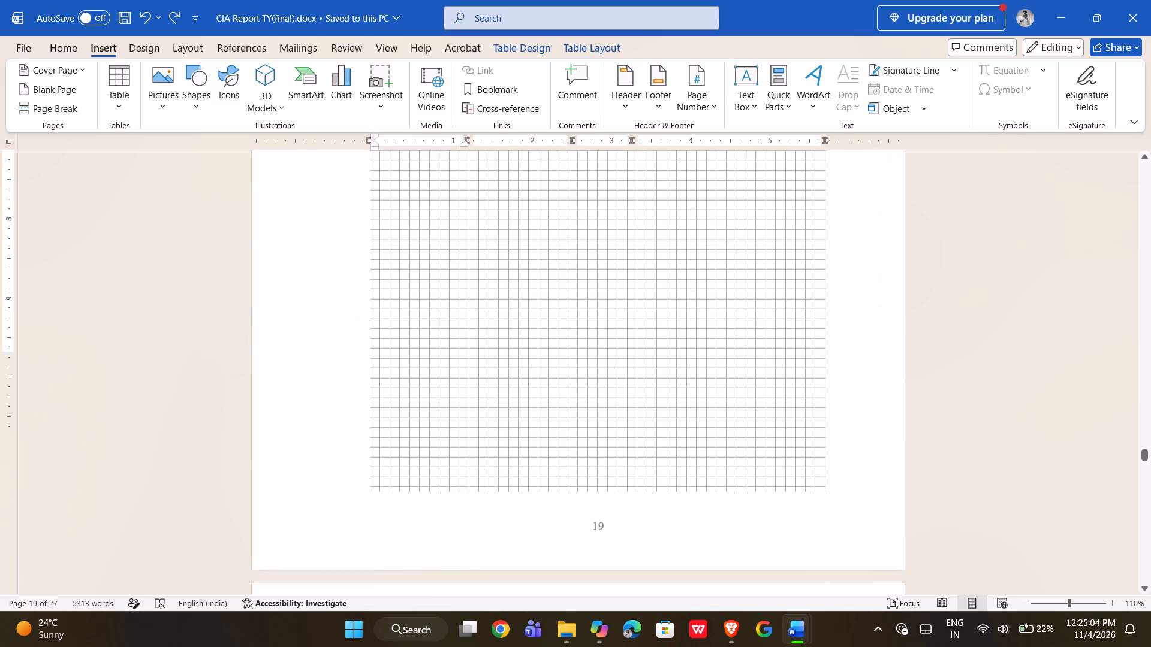
{"action": "scroll", "coordinate": [496, 552], "scroll_direction": "down", "scroll_amount": 1}
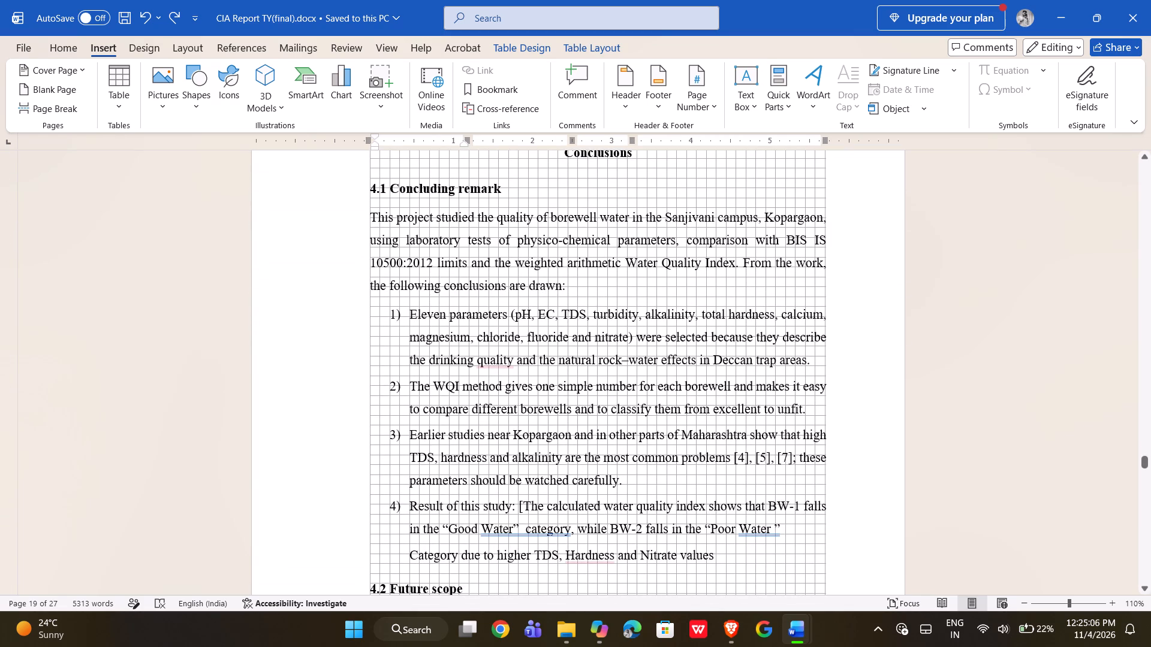
{"action": "key", "text": "ctrl+s"}
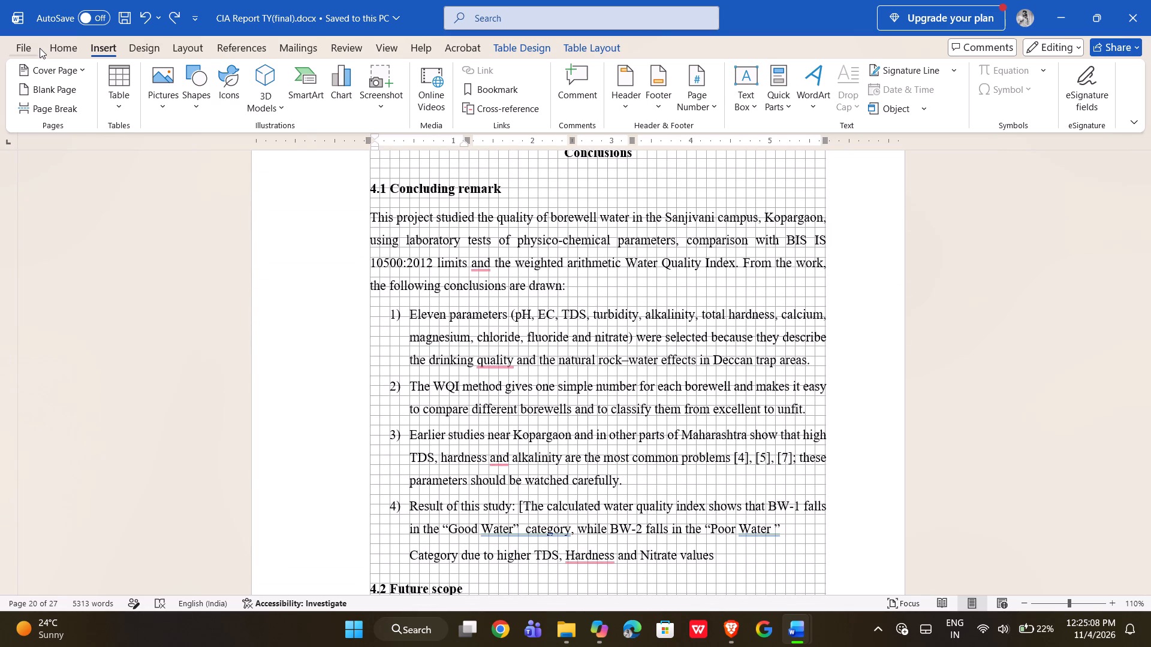
Open the file management page with the recent documents.
{"action": "left_click", "coordinate": [40, 48]}
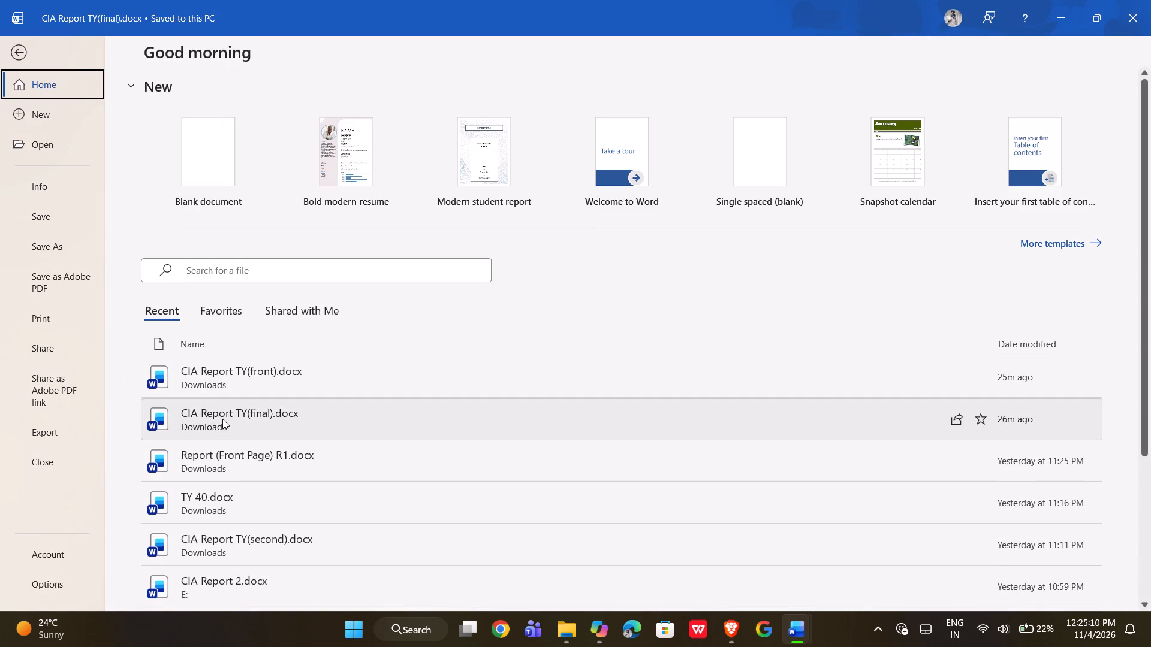
Switch to the recent document CIA Report TY(front).docx.
{"action": "left_click", "coordinate": [245, 364]}
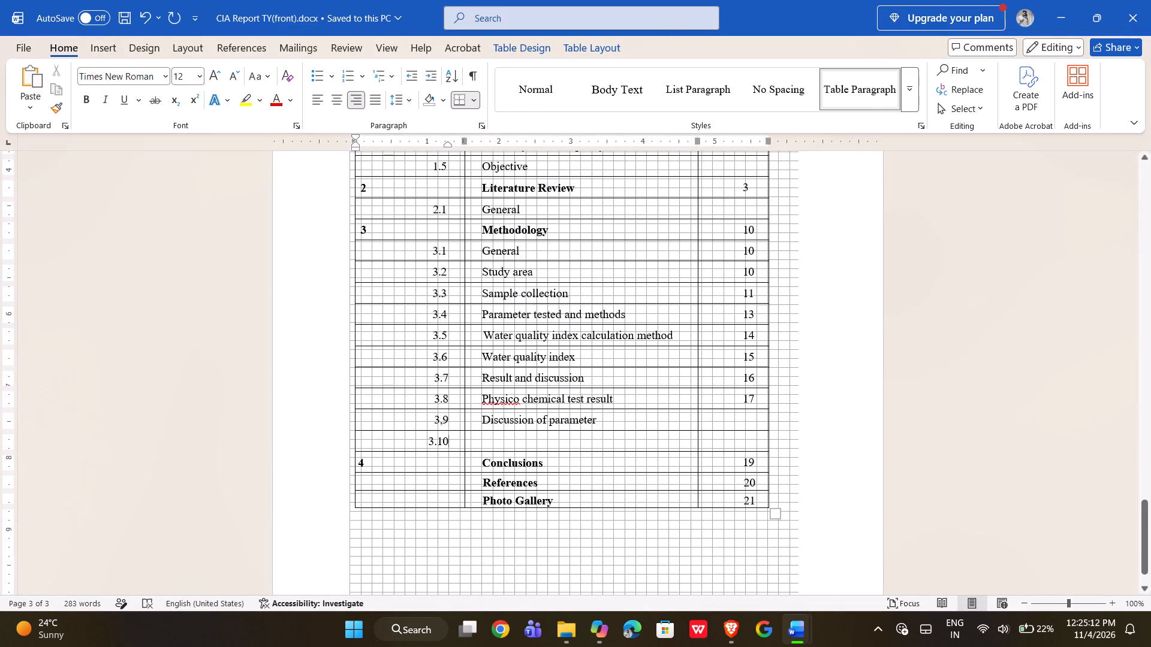
Place the text cursor in the empty page-number cell of row 3.10 in the table of contents.
{"action": "left_click", "coordinate": [502, 440]}
{"action": "key", "text": "Right"}
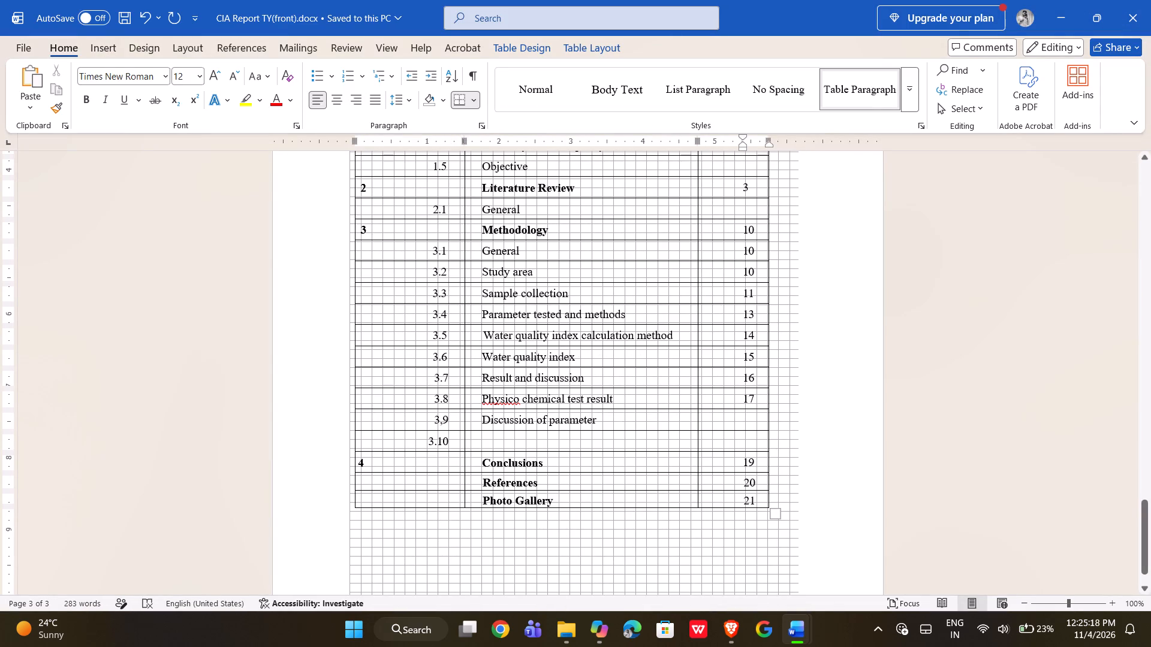
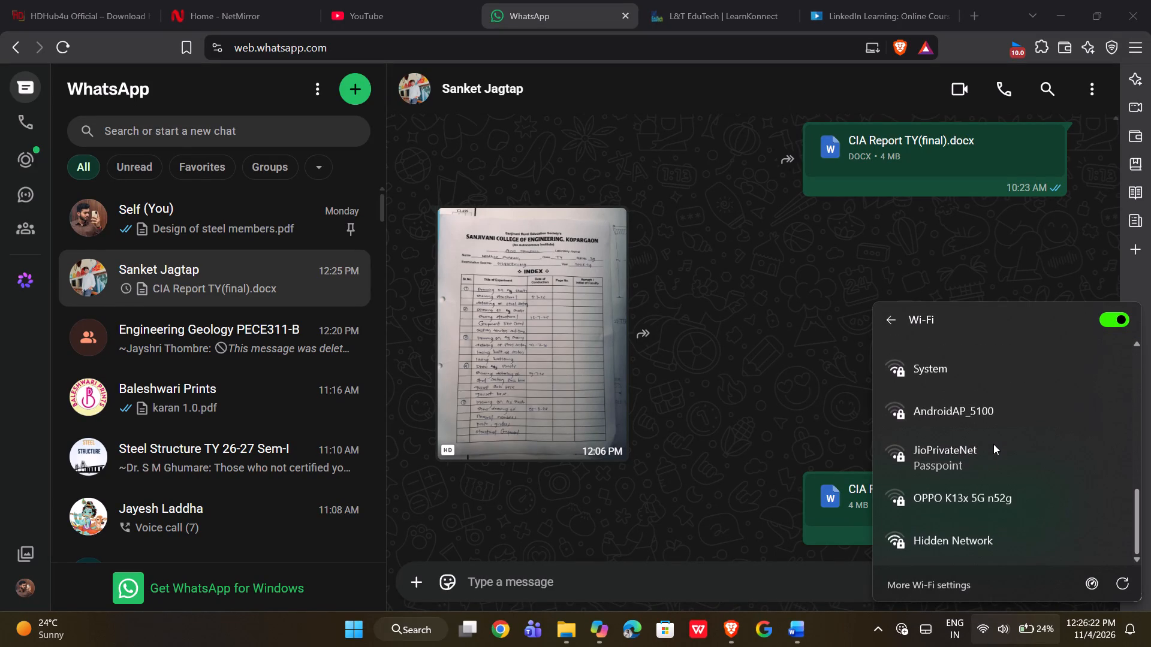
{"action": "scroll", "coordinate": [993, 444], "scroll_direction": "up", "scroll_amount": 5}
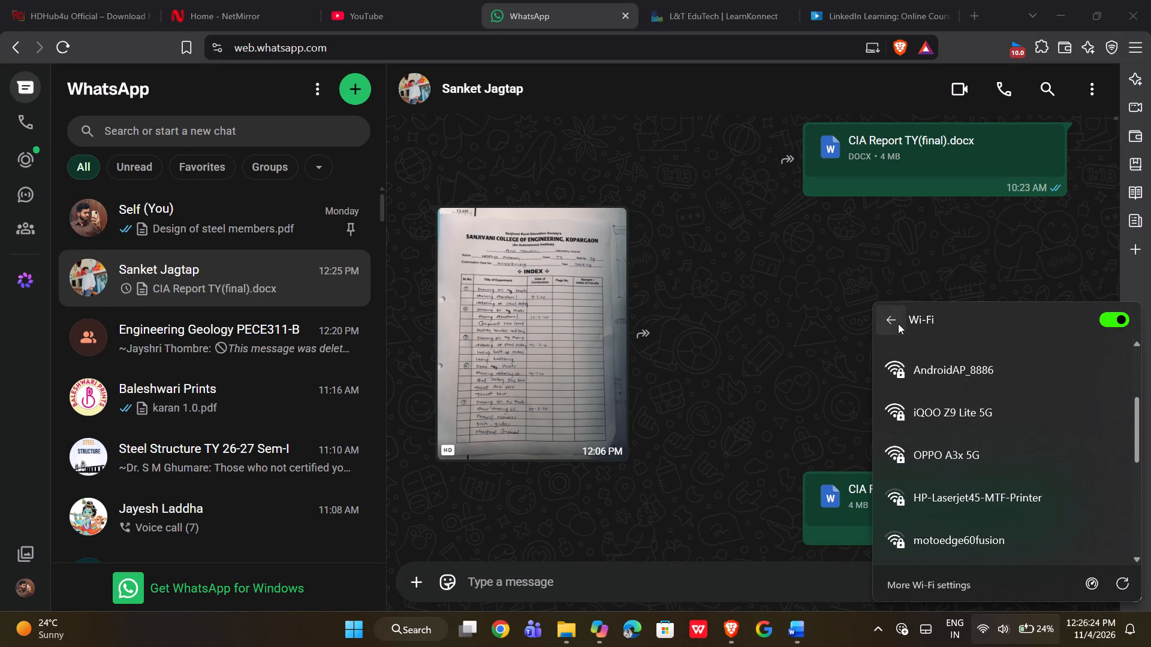
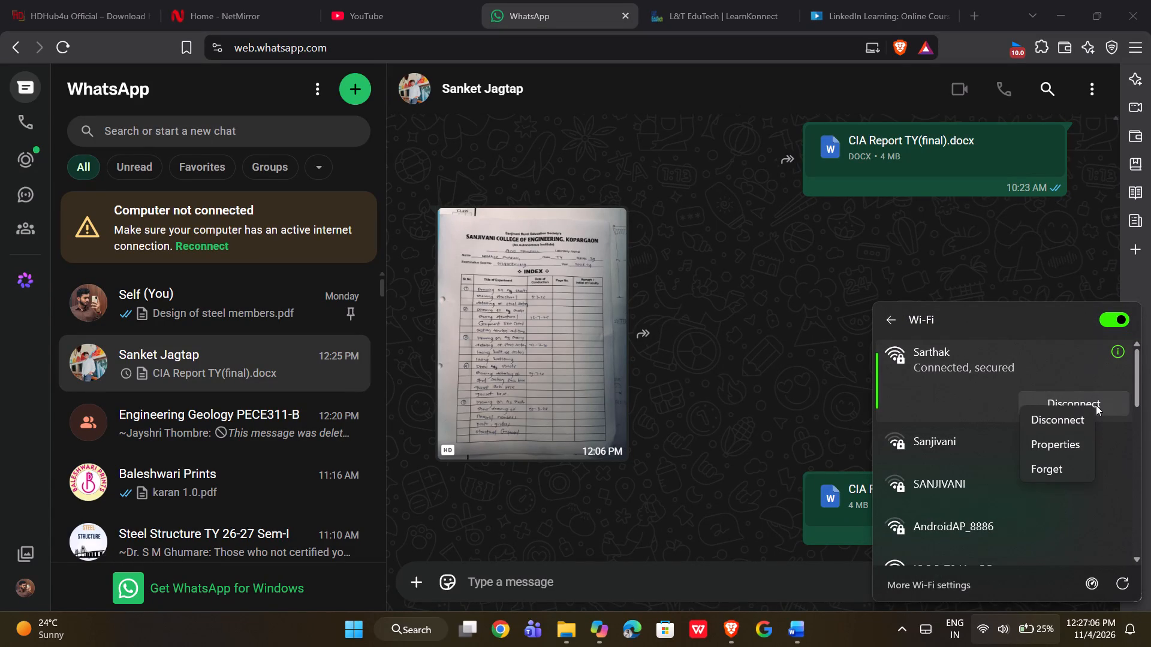
Disconnect the computer from the Sarthak Wi-Fi network.
{"action": "left_click", "coordinate": [1081, 420]}
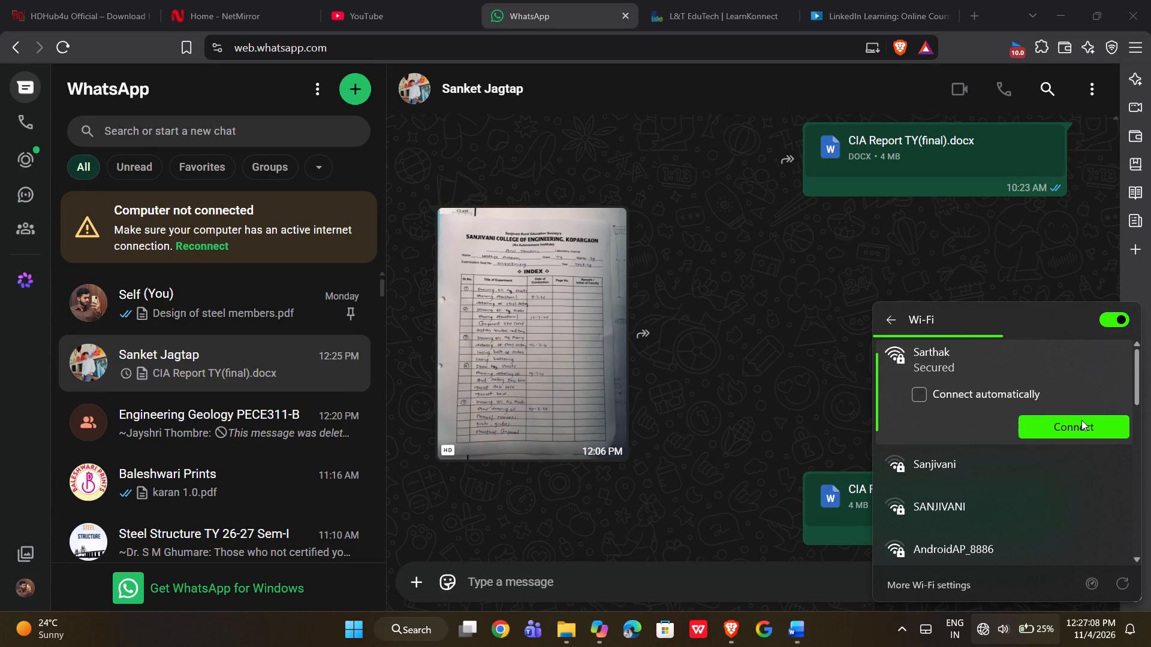
Check the available networks, turn Wi-Fi off and switch it back on.
{"action": "scroll", "coordinate": [1006, 510], "scroll_direction": "down", "scroll_amount": 2}
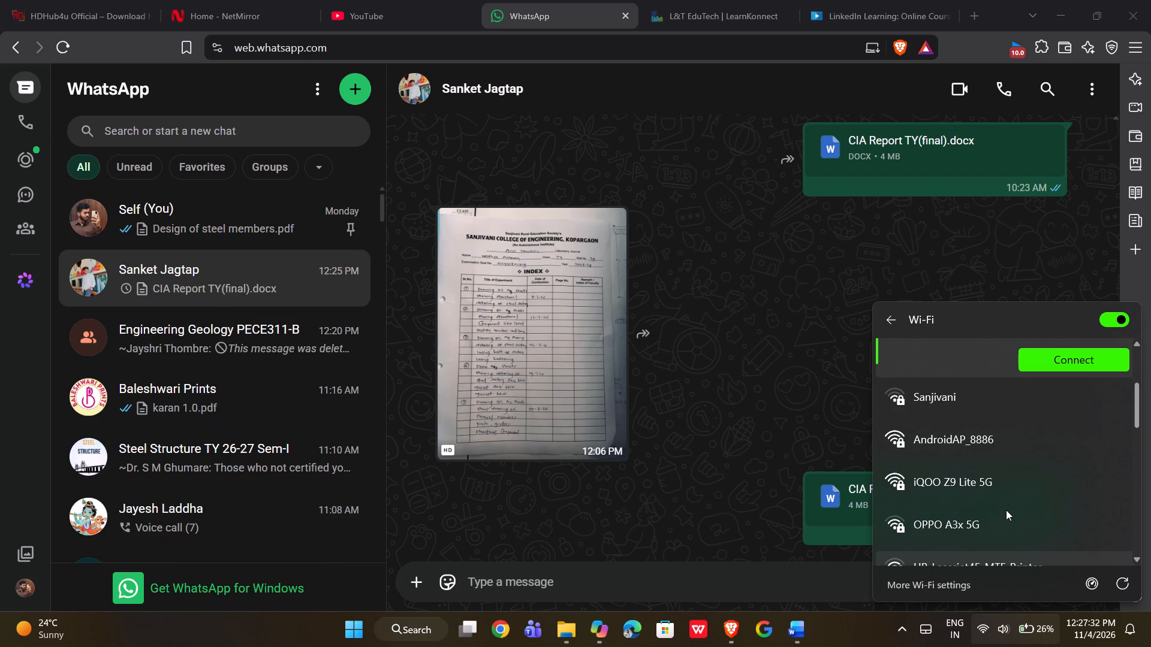
{"action": "scroll", "coordinate": [949, 410], "scroll_direction": "down", "scroll_amount": 2}
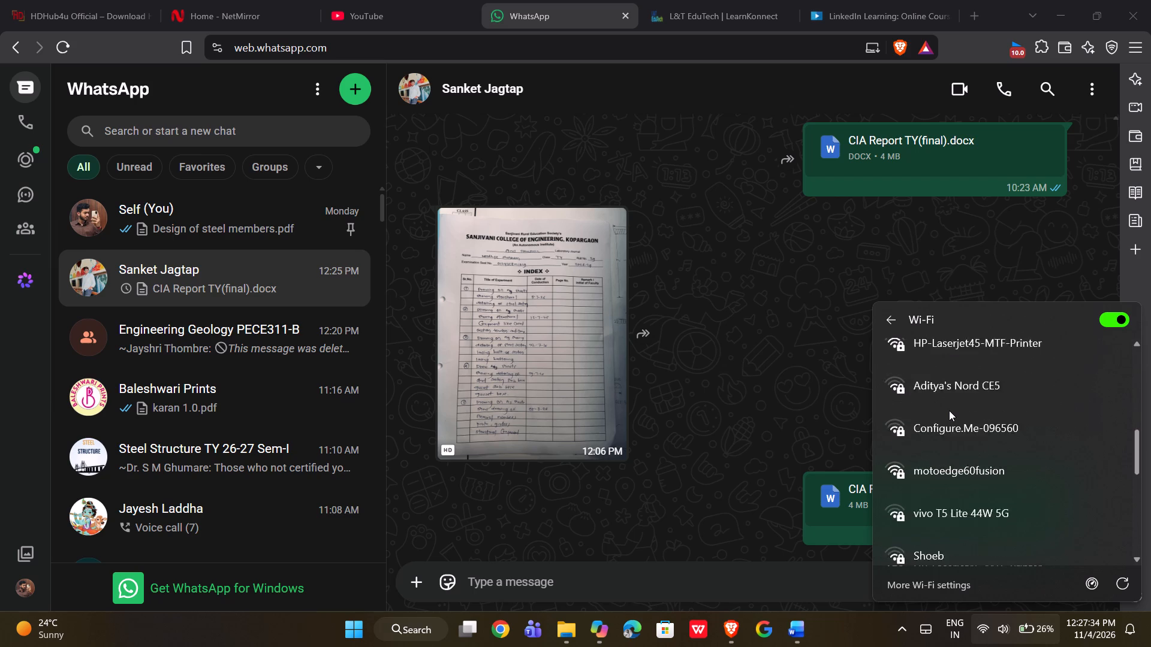
{"action": "scroll", "coordinate": [949, 410], "scroll_direction": "down", "scroll_amount": 3}
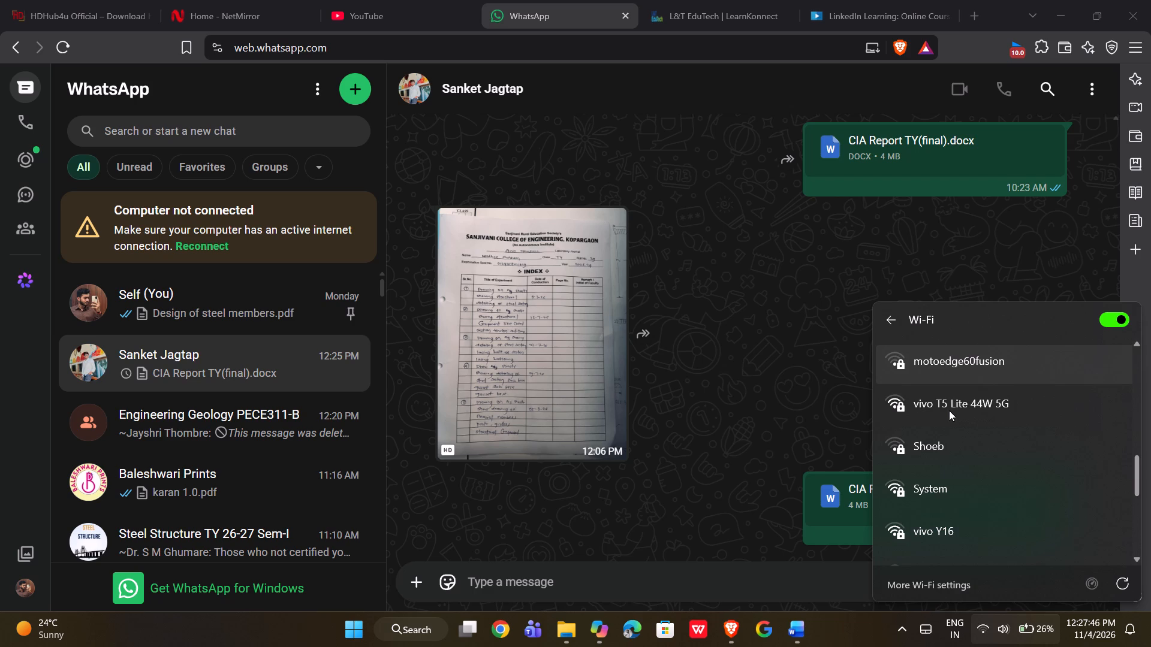
{"action": "scroll", "coordinate": [949, 410], "scroll_direction": "right", "scroll_amount": 1}
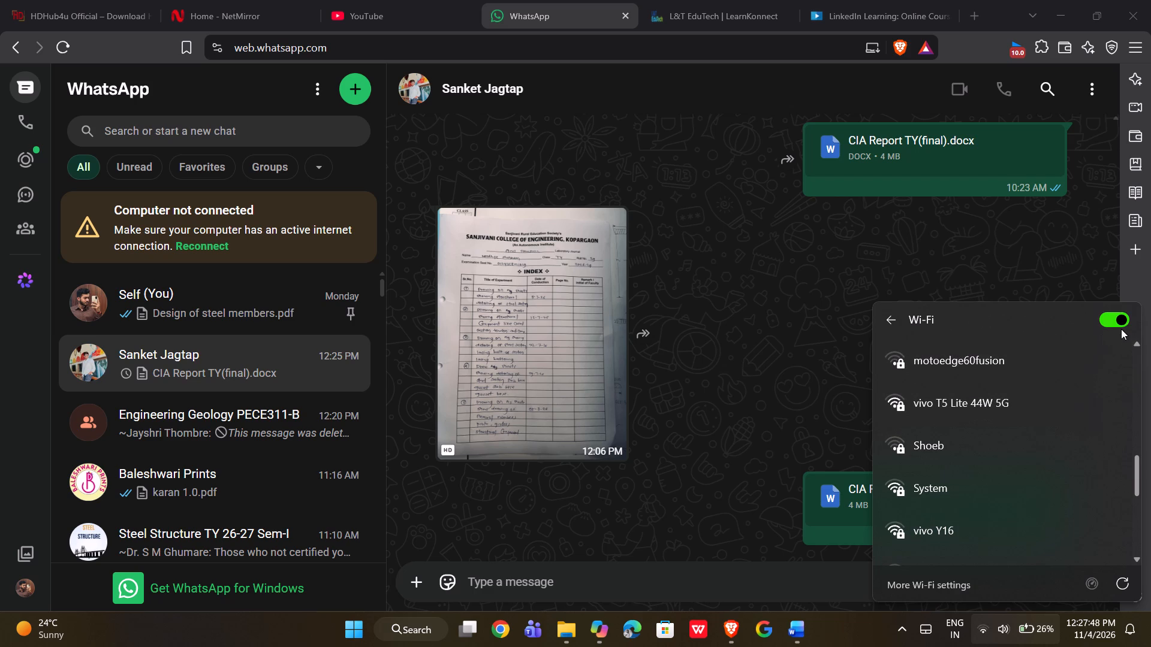
{"action": "left_click", "coordinate": [1122, 328]}
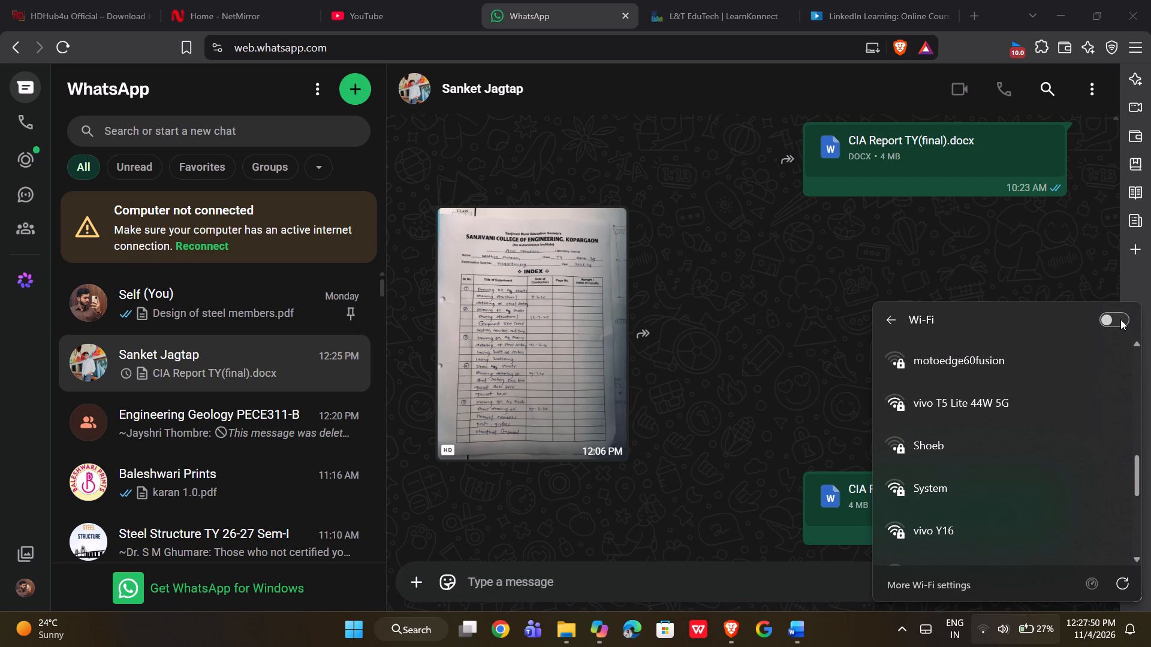
{"action": "left_click", "coordinate": [1120, 319]}
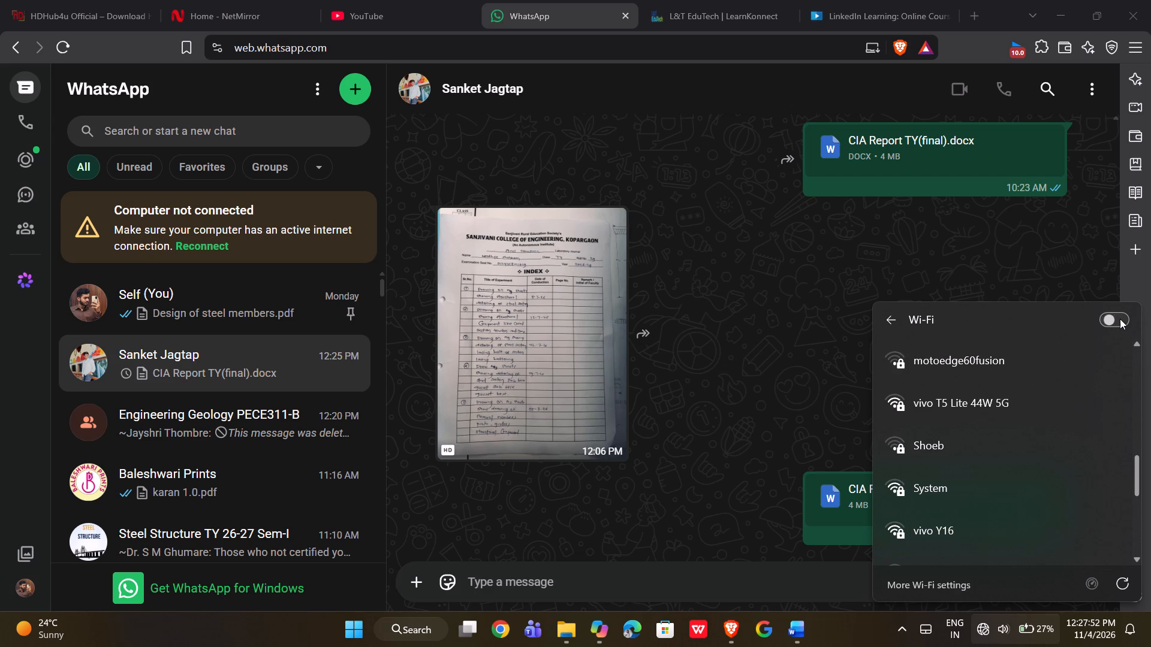
{"action": "left_click", "coordinate": [1120, 319]}
{"action": "left_click", "coordinate": [1120, 319]}
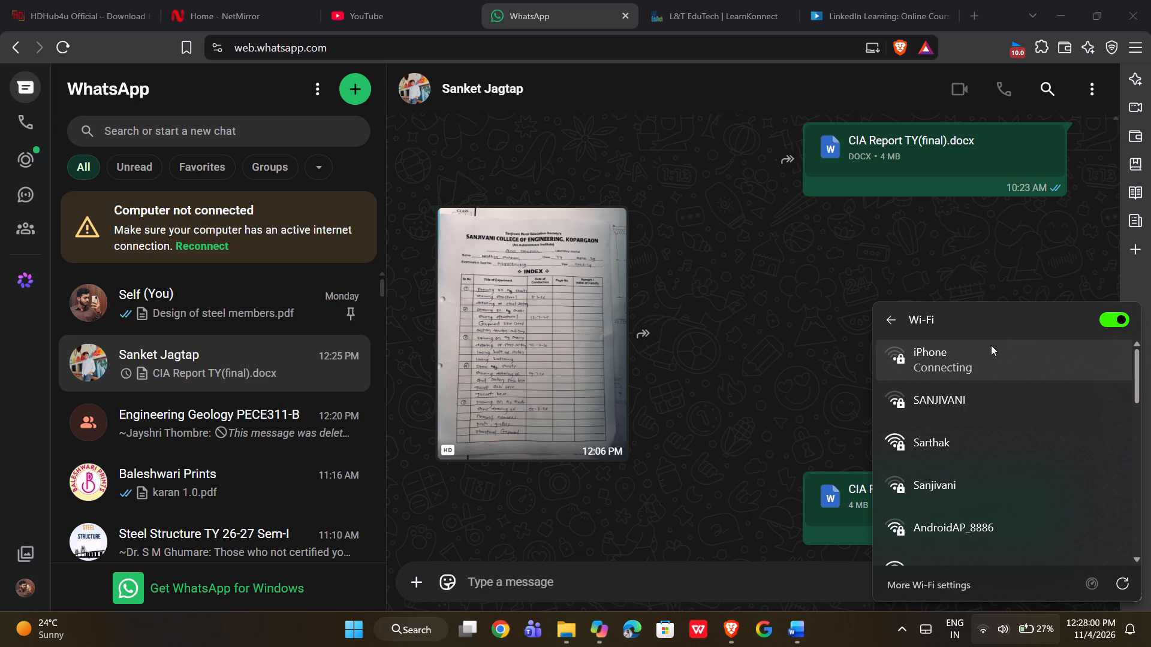
Look through the list of available Wi-Fi networks for one to connect to.
{"action": "scroll", "coordinate": [936, 400], "scroll_direction": "down", "scroll_amount": 1}
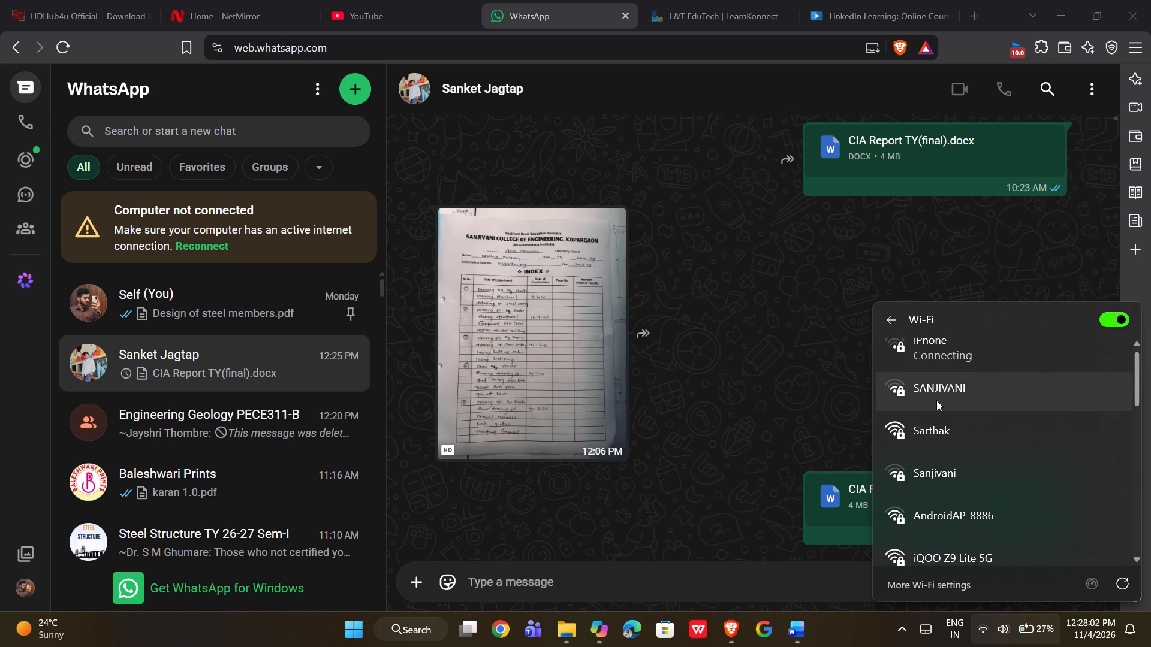
{"action": "scroll", "coordinate": [936, 400], "scroll_direction": "down", "scroll_amount": 1}
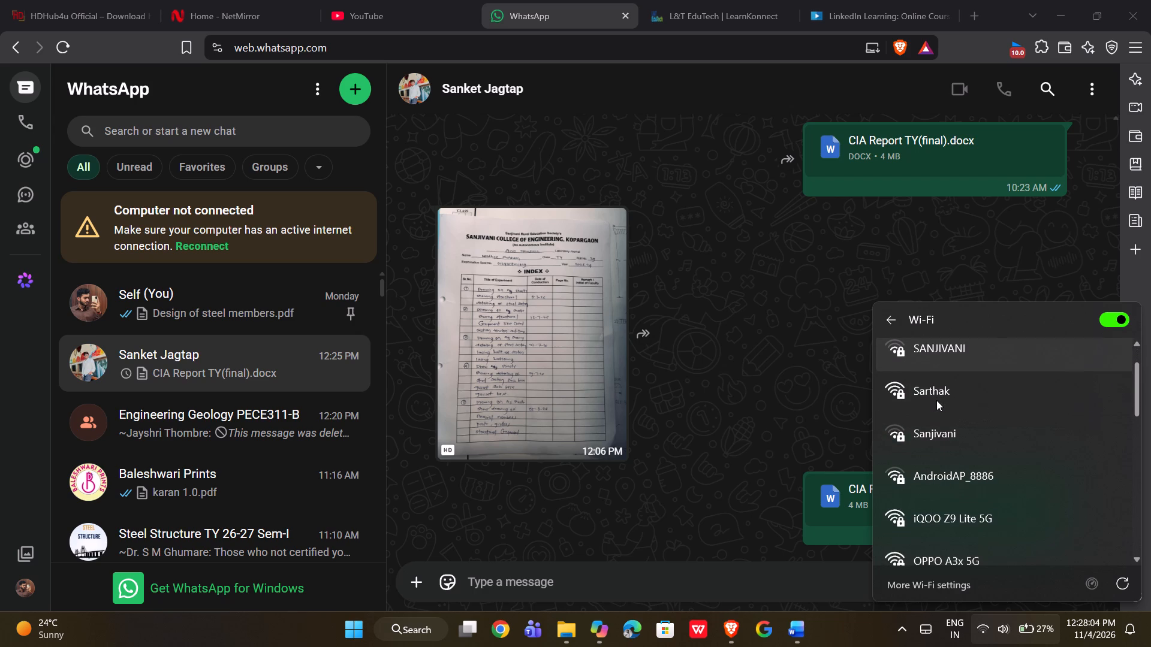
{"action": "scroll", "coordinate": [936, 400], "scroll_direction": "down", "scroll_amount": 5}
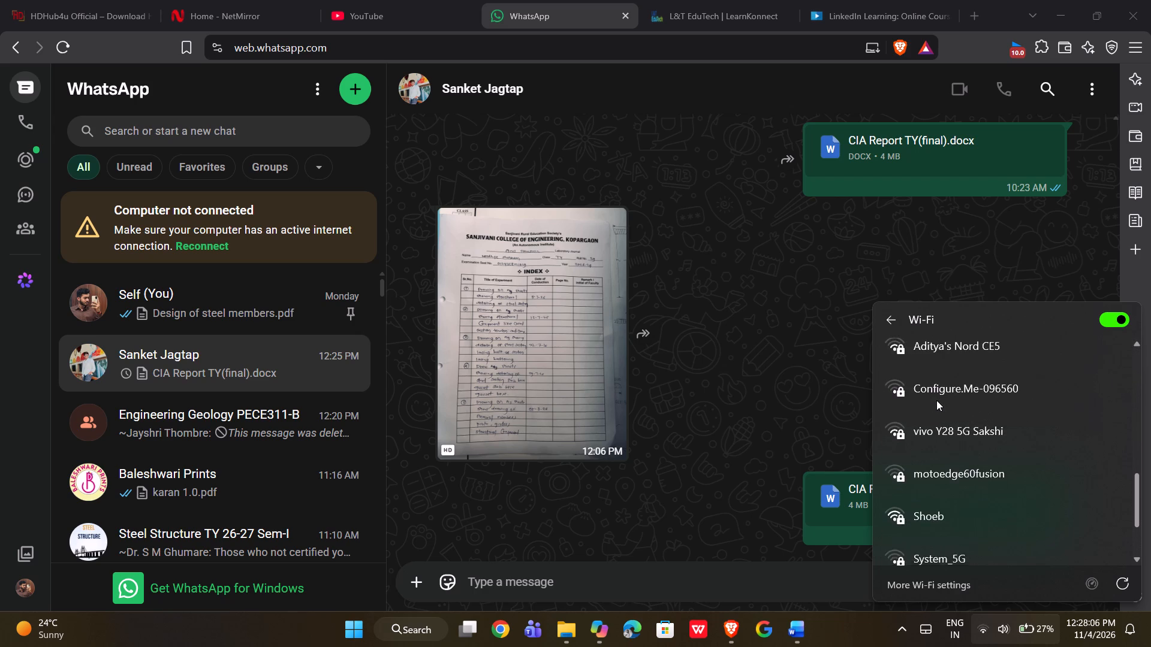
{"action": "scroll", "coordinate": [936, 400], "scroll_direction": "down", "scroll_amount": 1}
{"action": "scroll", "coordinate": [936, 400], "scroll_direction": "up", "scroll_amount": 5}
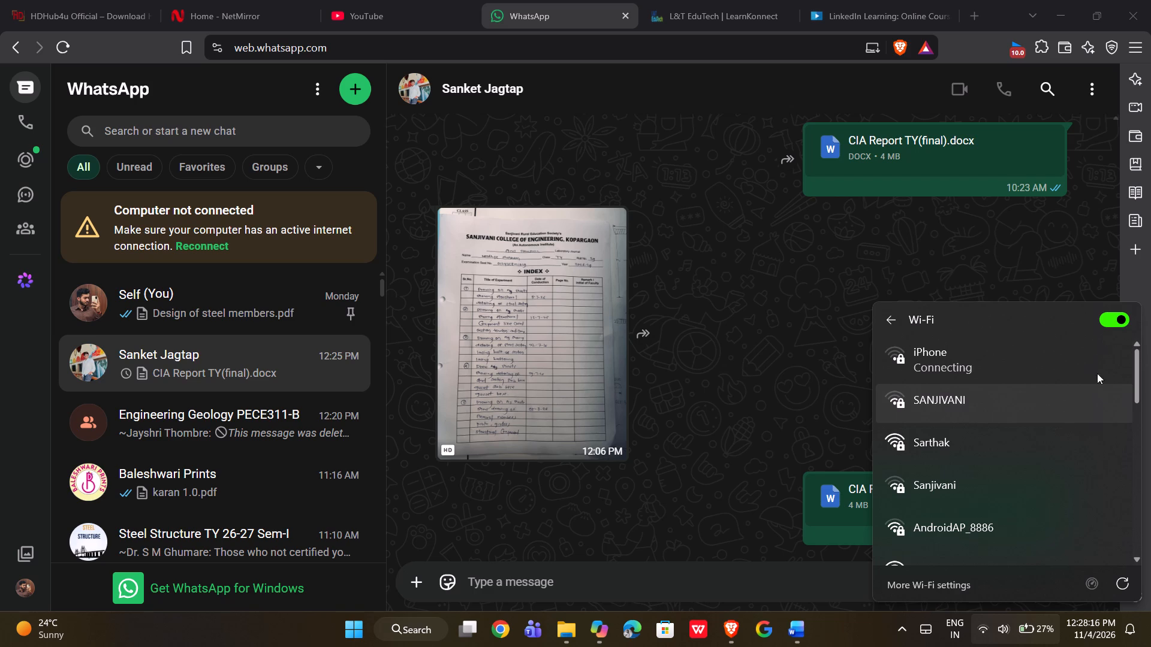
Restart the Wi-Fi adapter by turning Wi-Fi off and on again.
{"action": "left_click", "coordinate": [1110, 321]}
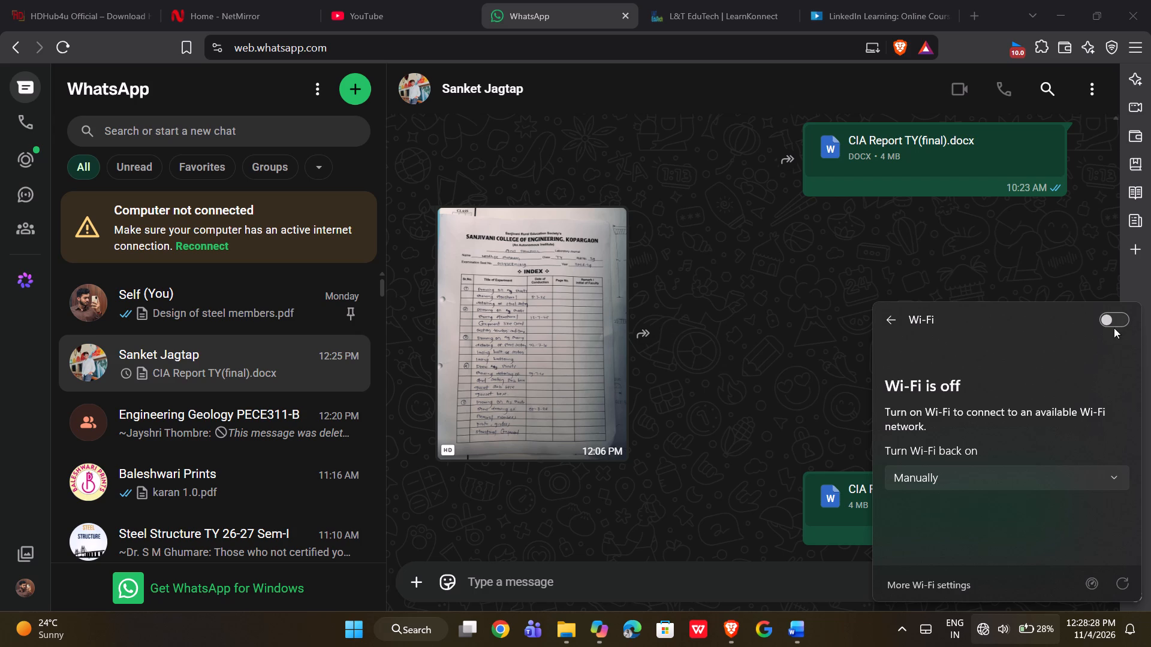
{"action": "left_click", "coordinate": [1118, 325]}
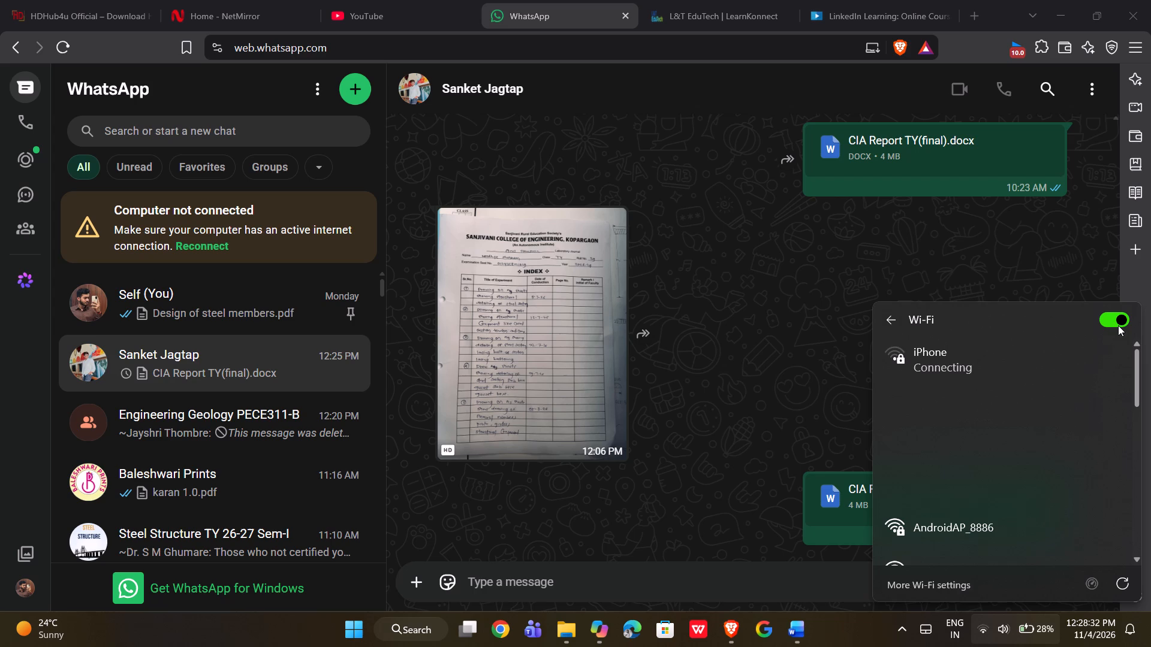
Rescan for available Wi-Fi networks several times and check the refreshed list for a usable connection.
{"action": "scroll", "coordinate": [872, 401], "scroll_direction": "down", "scroll_amount": 1}
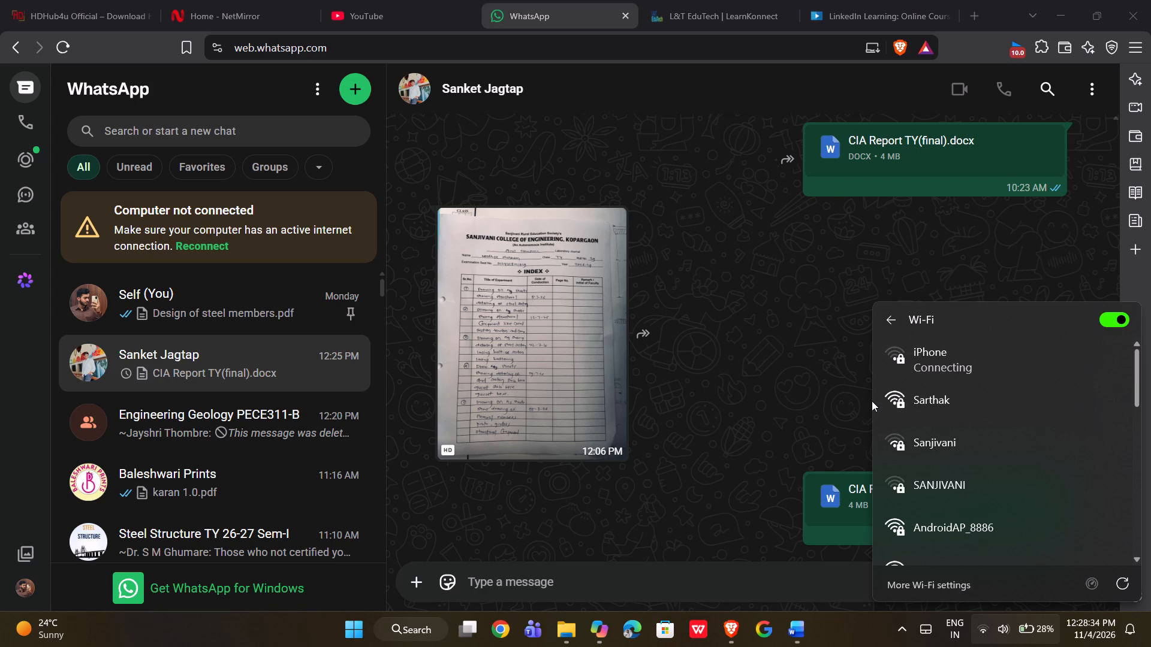
{"action": "left_click", "coordinate": [1134, 598]}
{"action": "left_click", "coordinate": [1130, 589]}
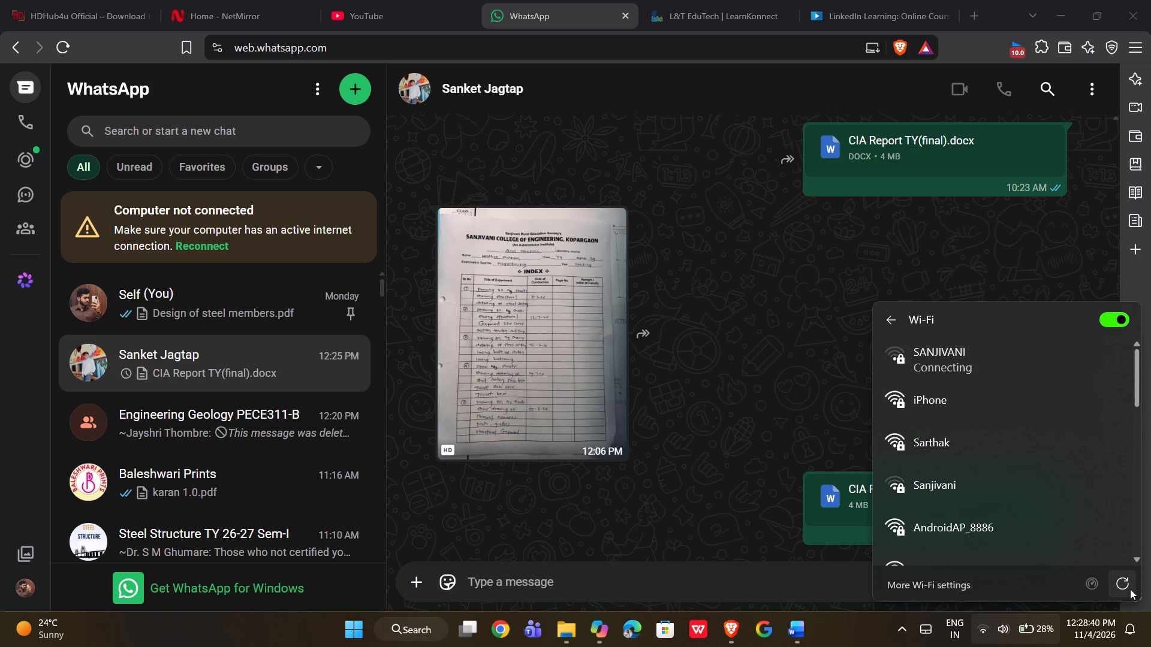
{"action": "left_click", "coordinate": [1120, 588]}
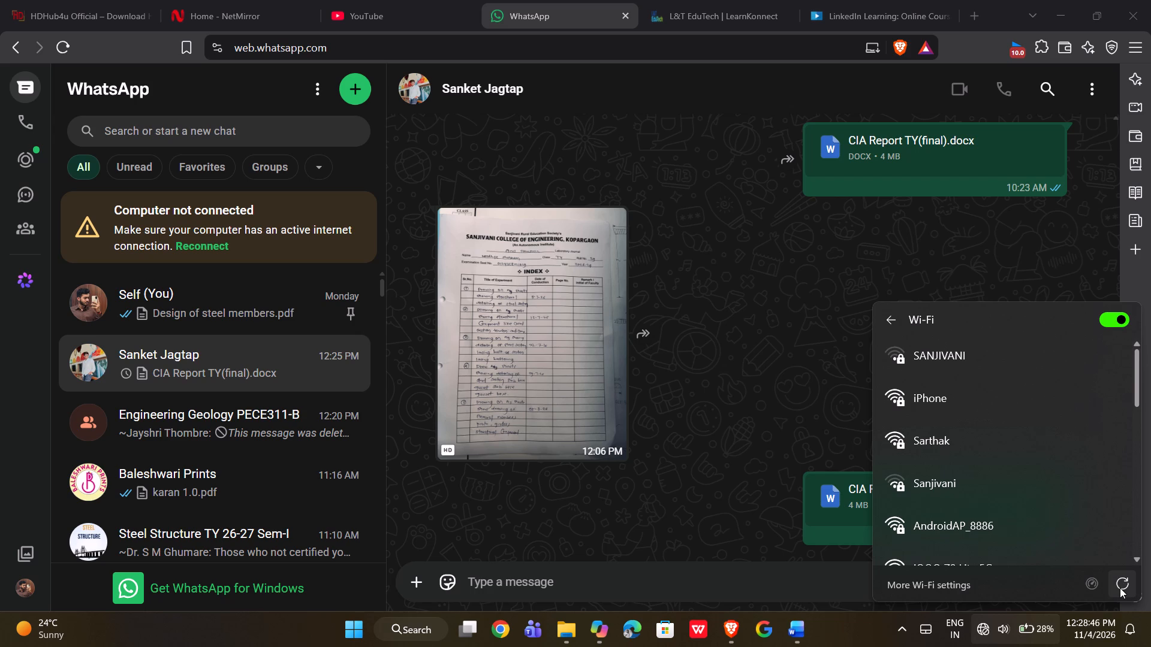
{"action": "scroll", "coordinate": [1120, 588], "scroll_direction": "down", "scroll_amount": 4}
{"action": "scroll", "coordinate": [1096, 456], "scroll_direction": "right", "scroll_amount": 1}
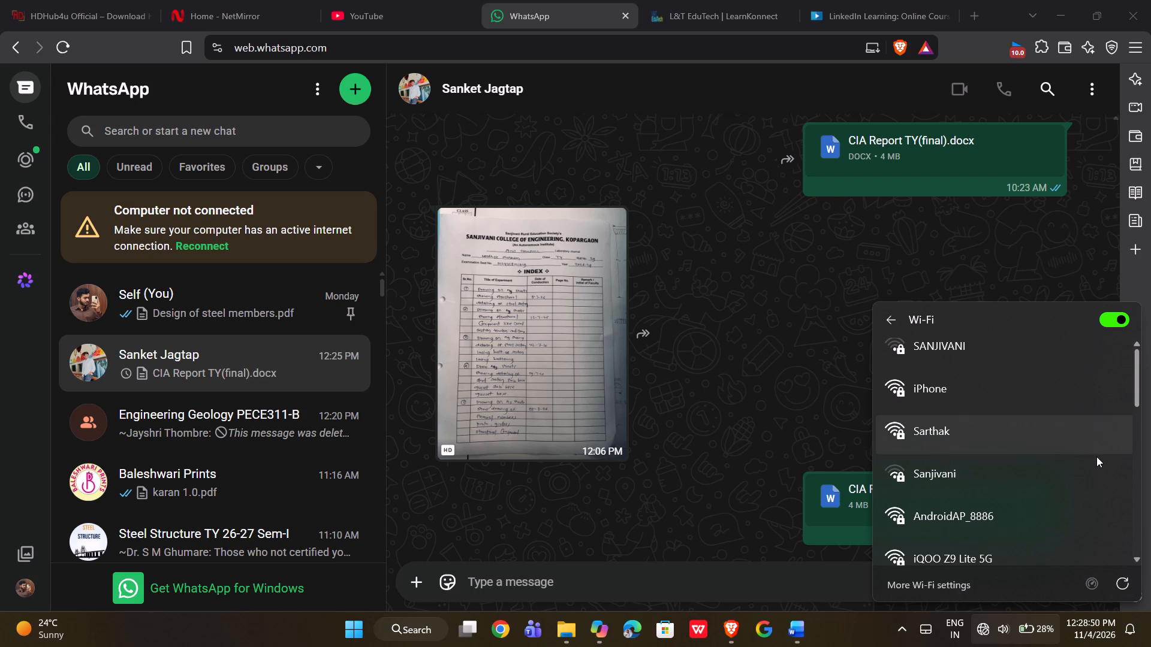
{"action": "scroll", "coordinate": [1096, 456], "scroll_direction": "right", "scroll_amount": 1}
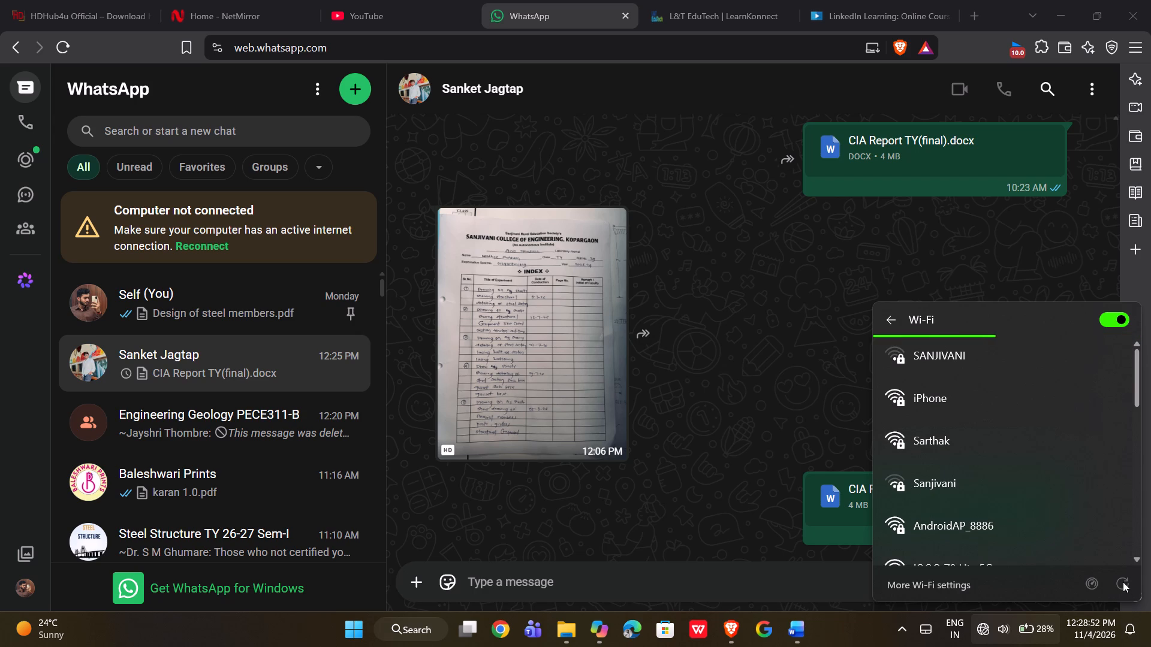
{"action": "left_click", "coordinate": [1122, 582]}
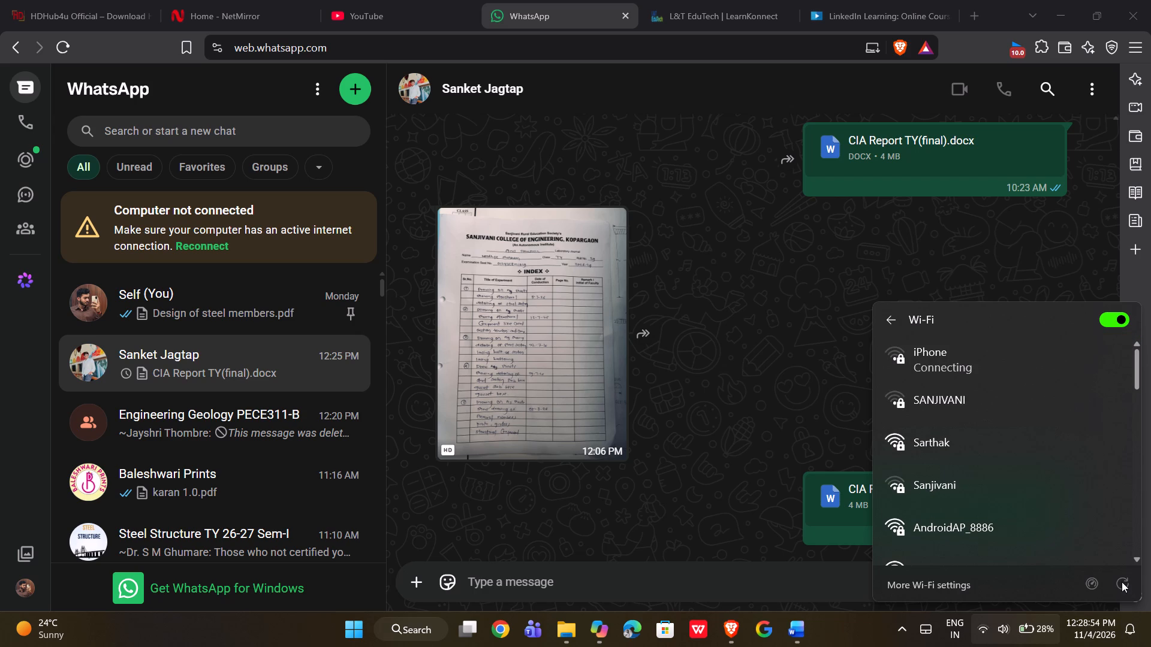
{"action": "left_click", "coordinate": [1125, 582]}
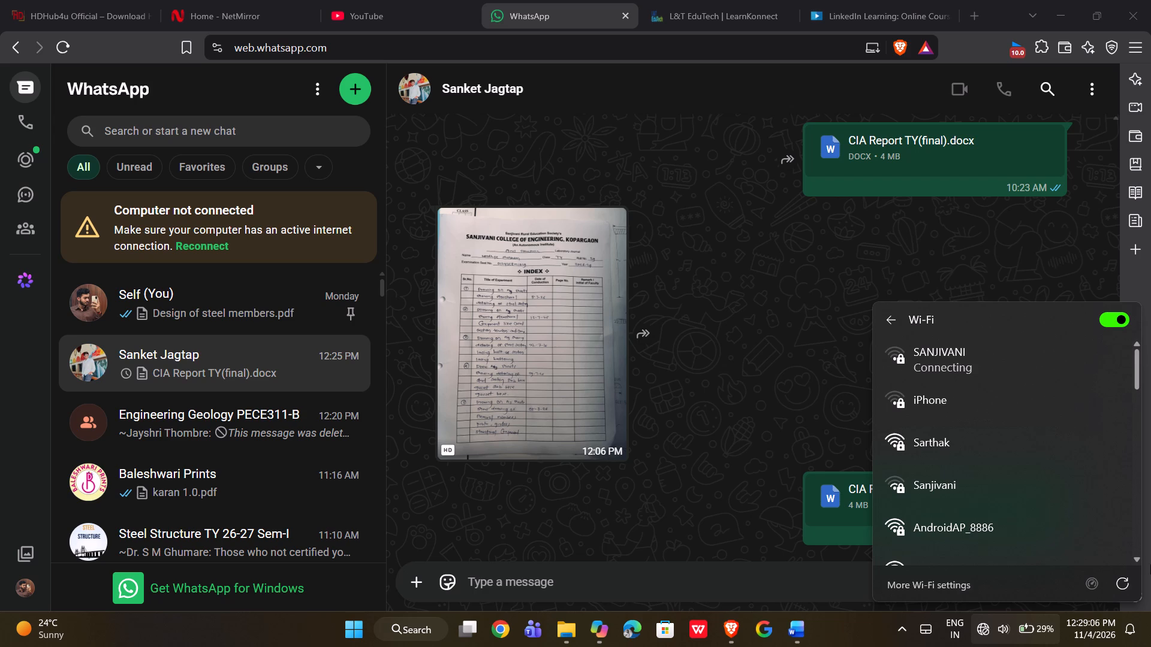
{"action": "left_click", "coordinate": [1113, 585]}
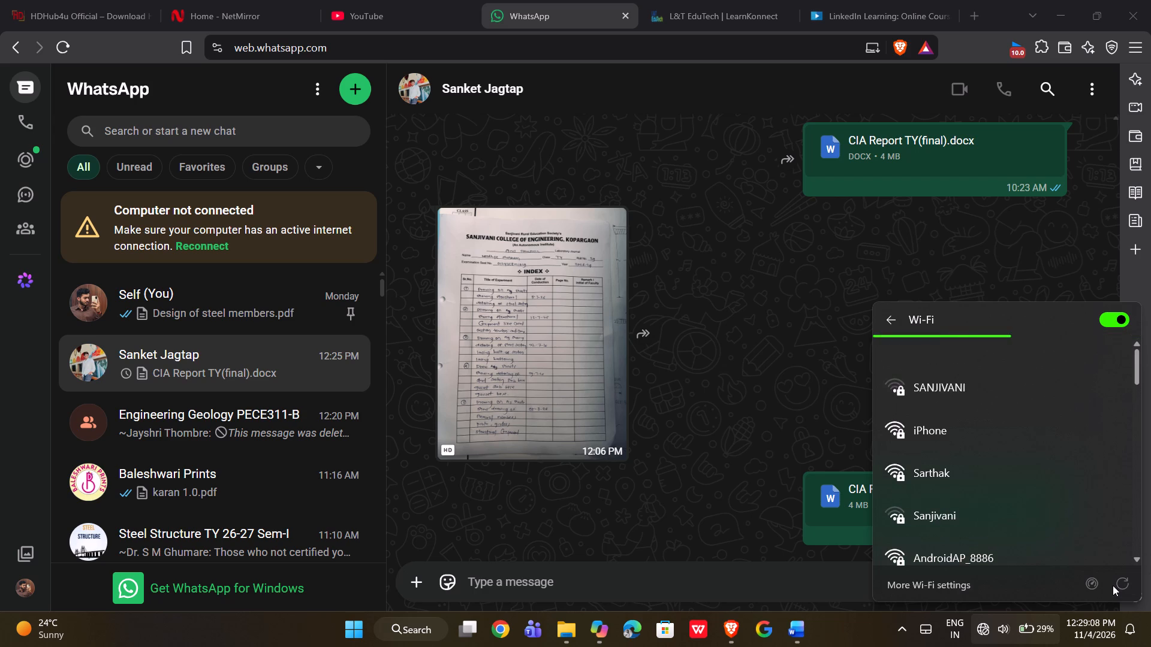
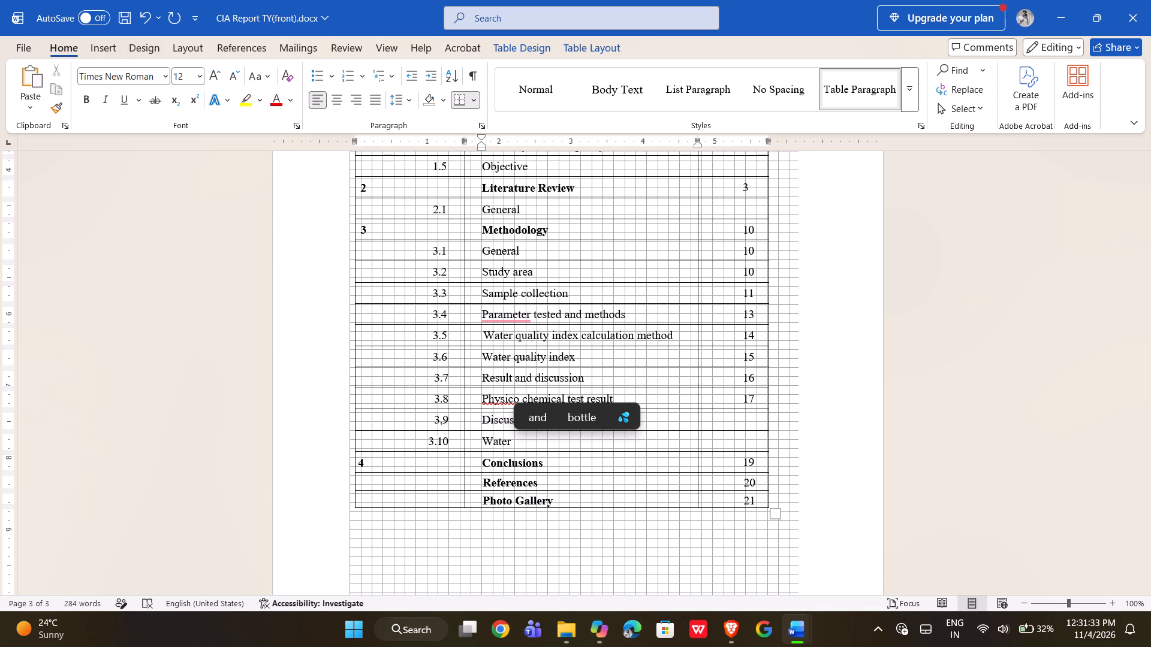
Complete the title of entry 3.10 in the contents table as "Water quality index of campus".
{"action": "type", "text": "quality"}
{"action": "key", "text": "space"}
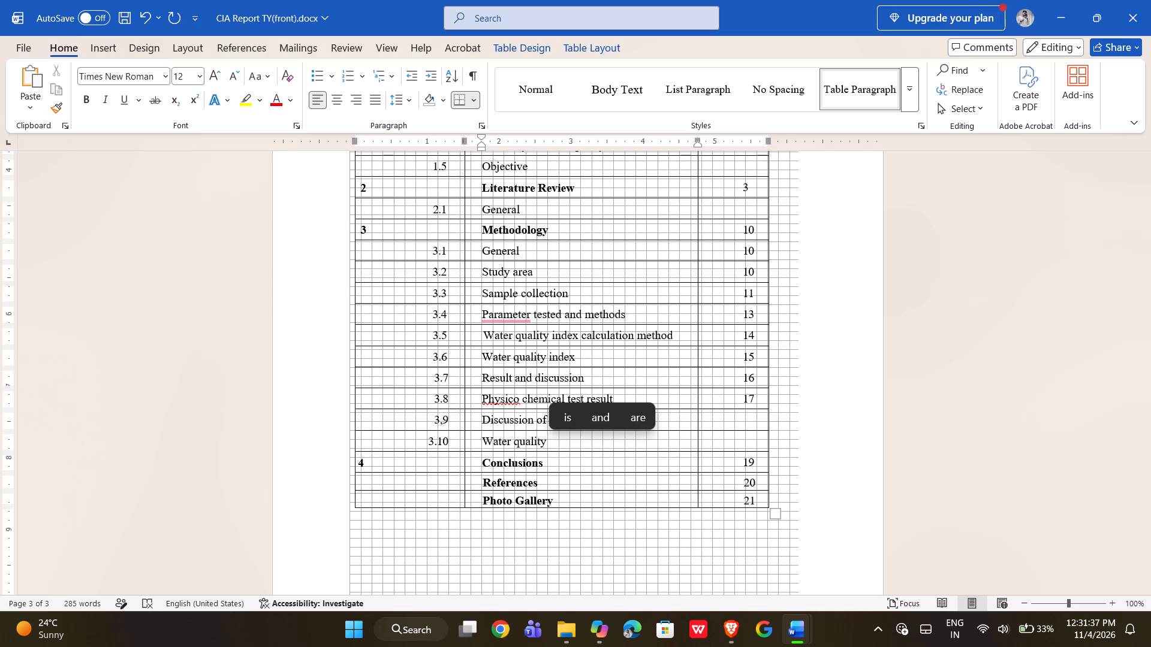
{"action": "type", "text": "index"}
{"action": "key", "text": "space"}
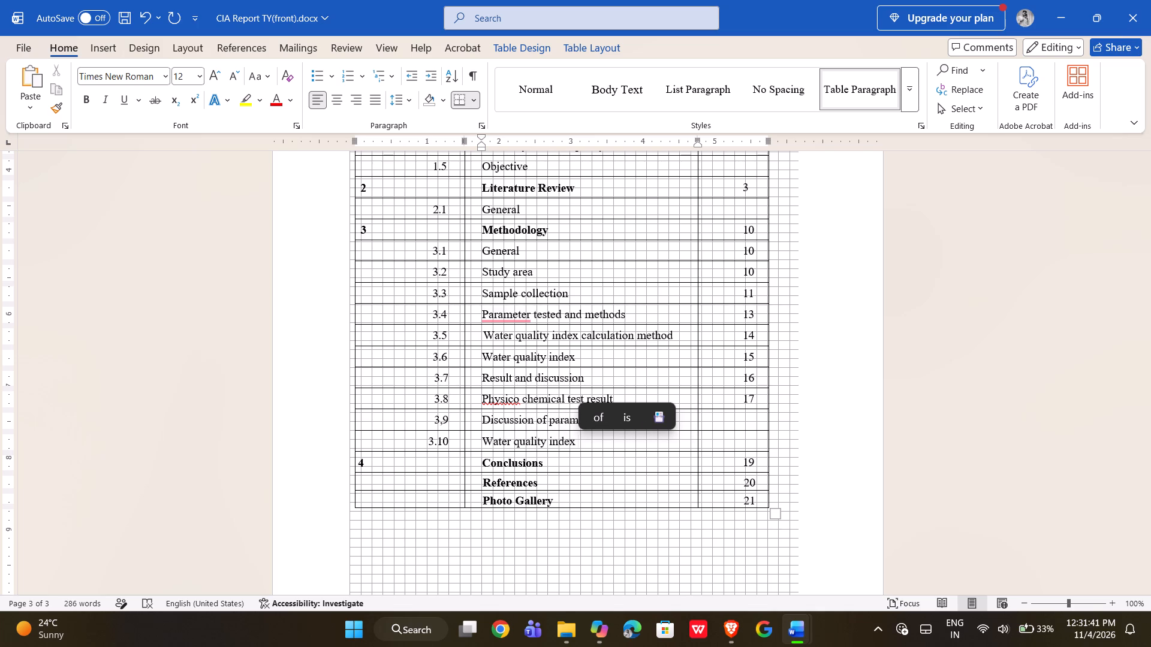
{"action": "type", "text": "of campus"}
{"action": "key", "text": "space"}
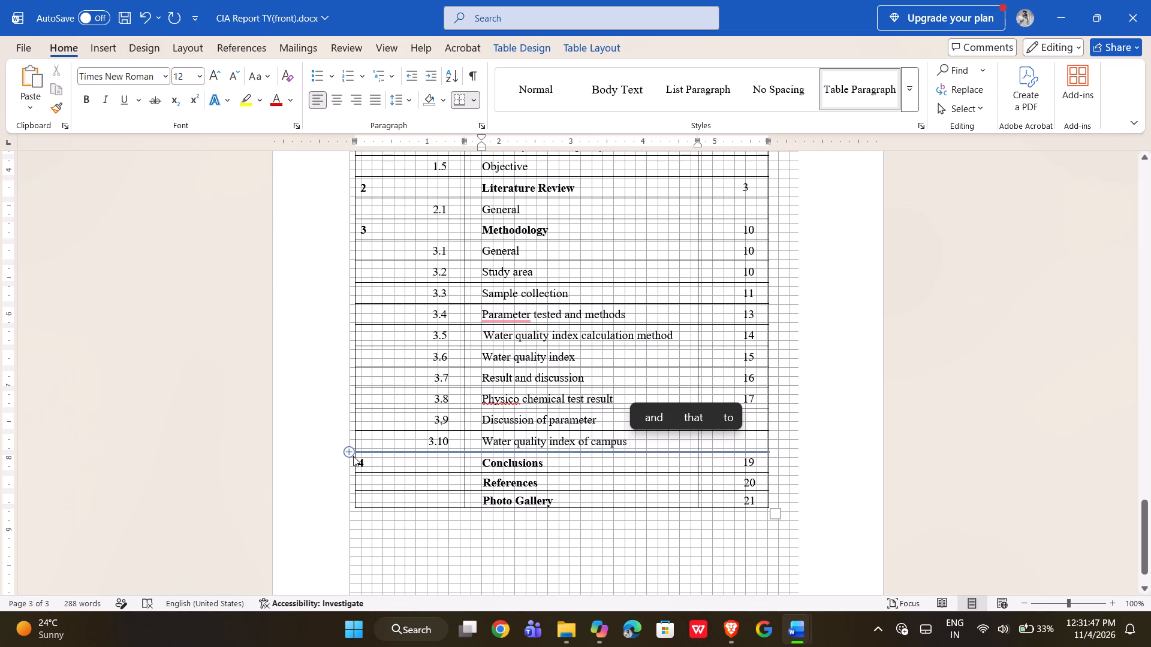
Insert a row beneath entry 3.10 in the contents table and number it 3.11.
{"action": "left_click", "coordinate": [346, 449]}
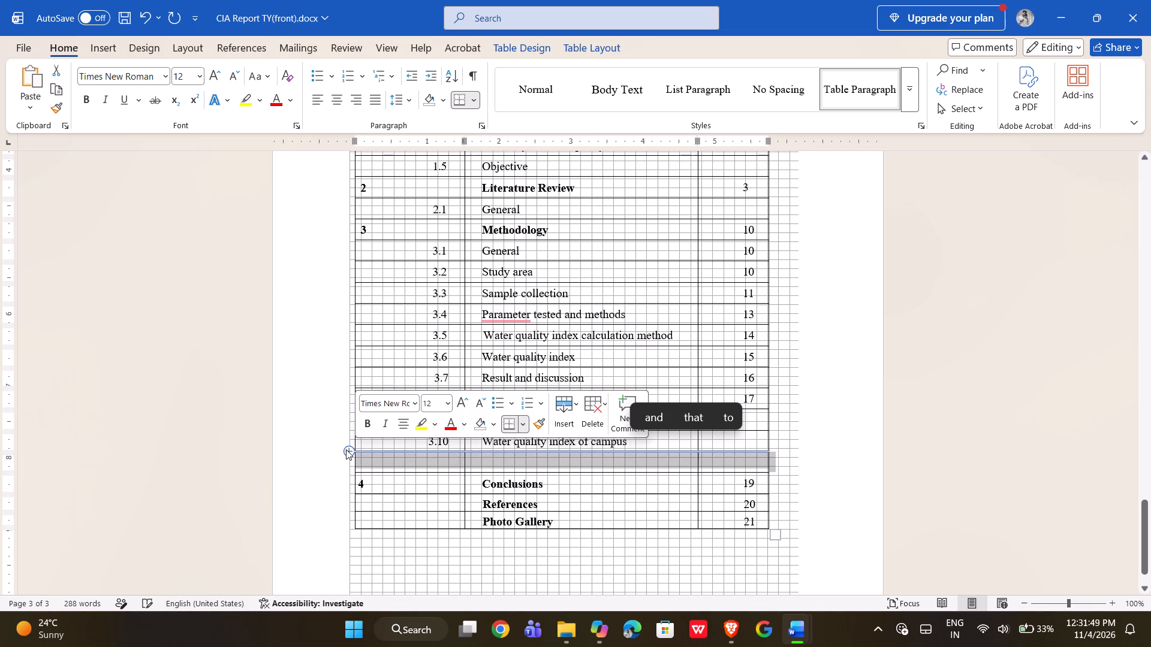
{"action": "left_click", "coordinate": [444, 462]}
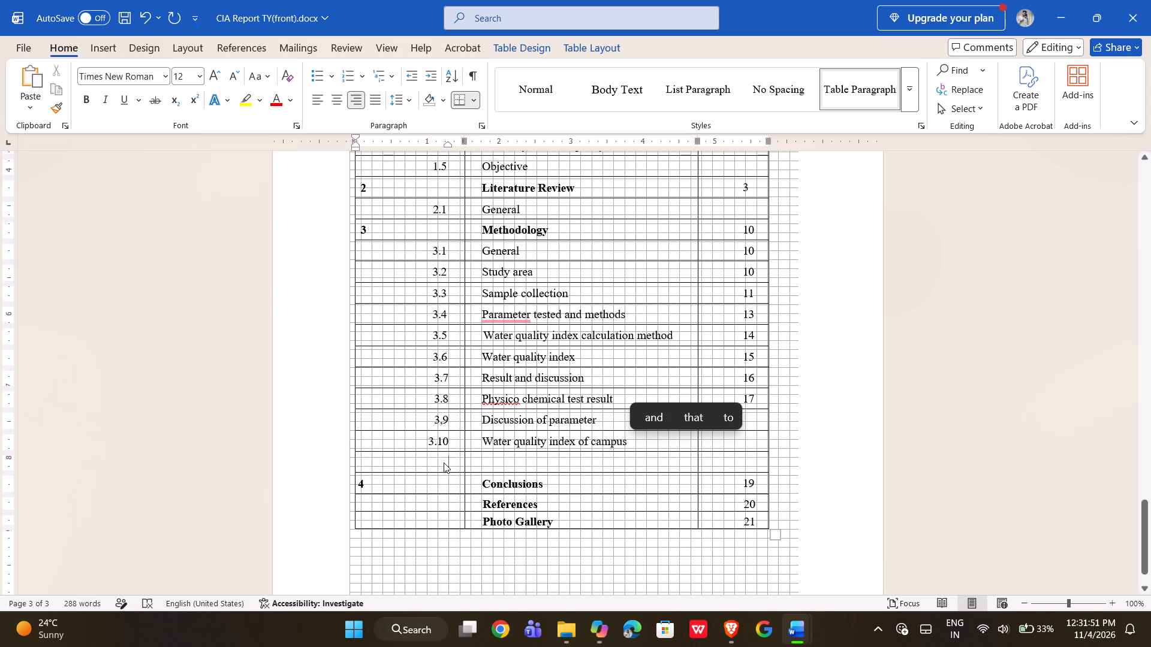
{"action": "key", "text": "3"}
{"action": "type", "text": ".11"}
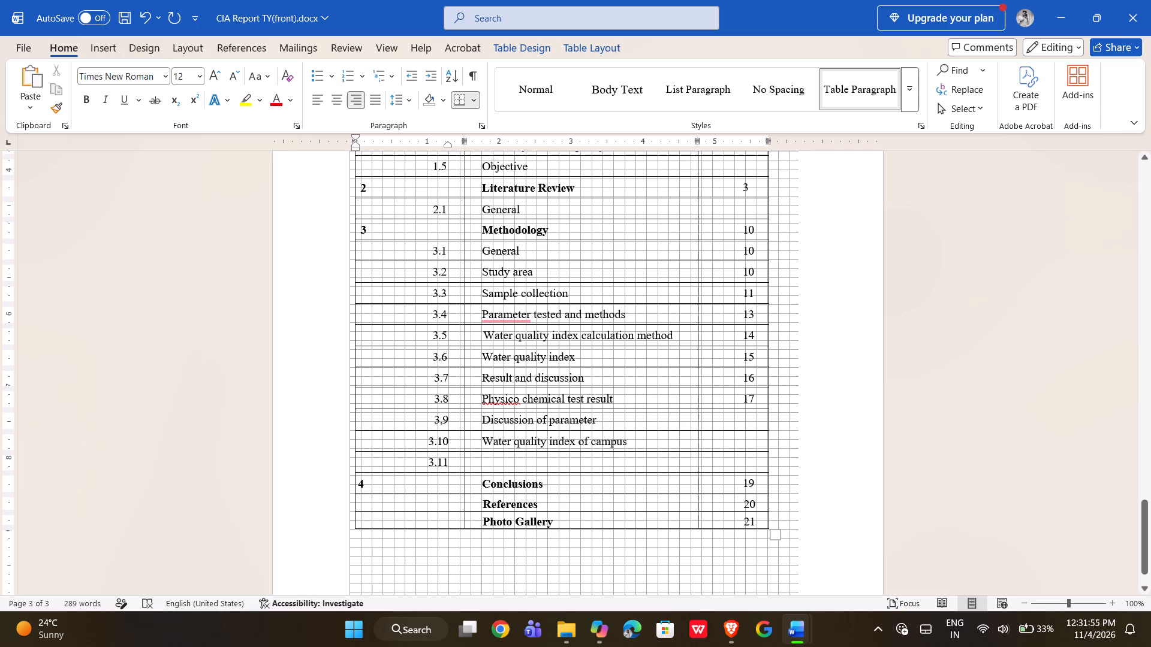
Enter "Camparison with earlier studies" as the title of entry 3.11.
{"action": "left_click", "coordinate": [483, 466]}
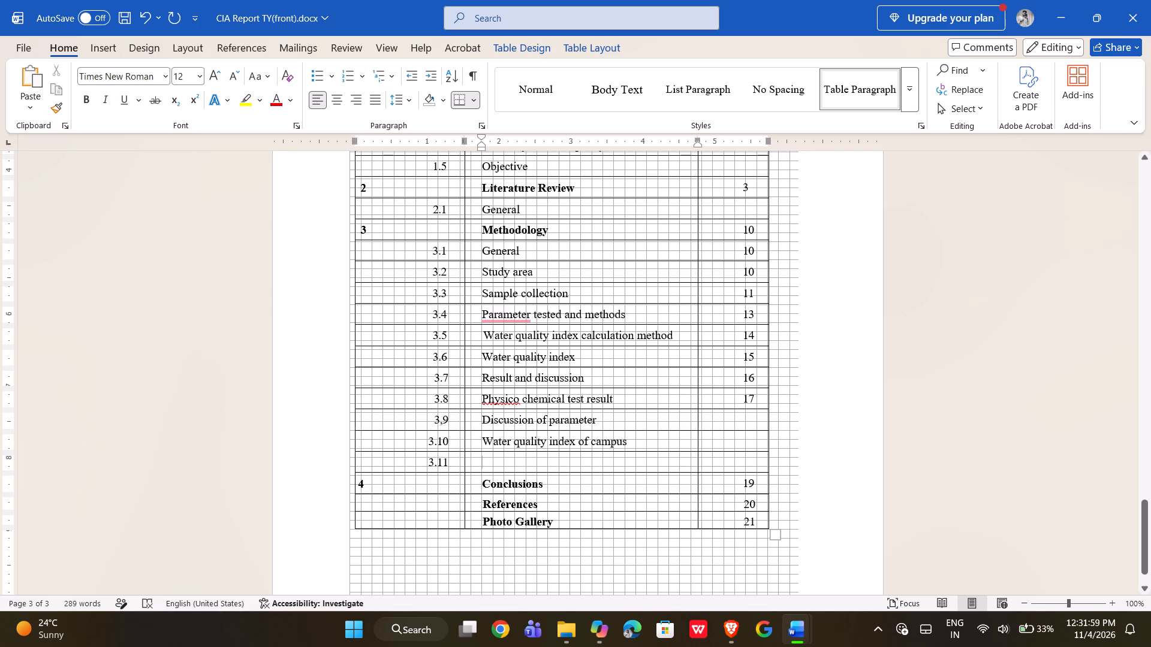
{"action": "type", "text": "am"}
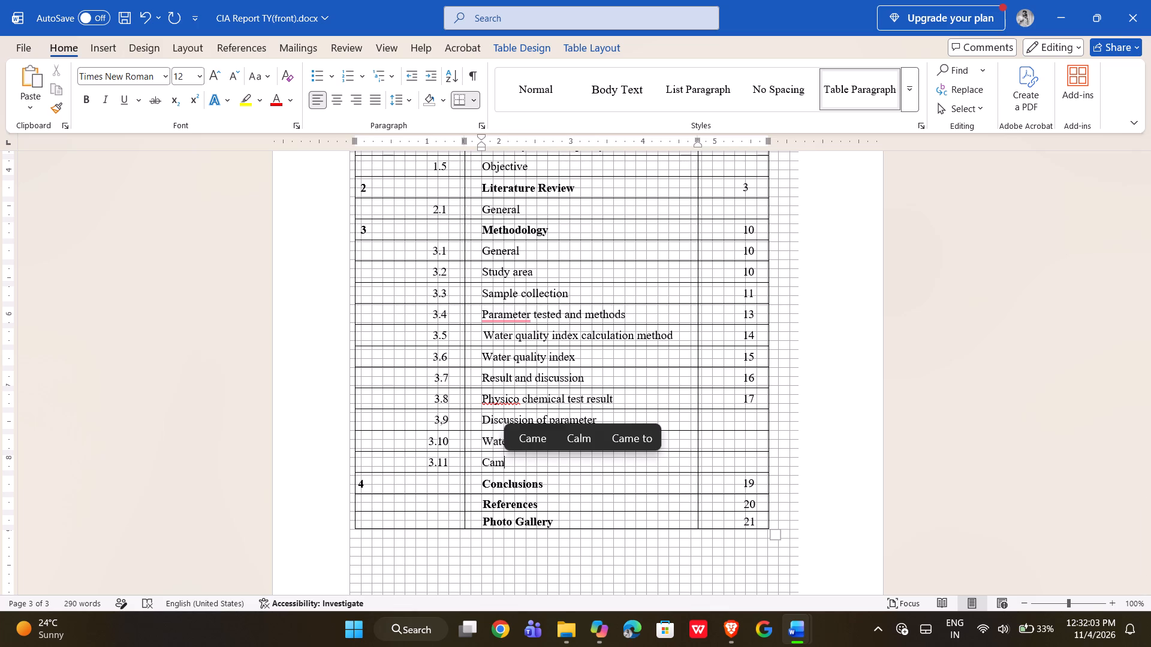
{"action": "type", "text": "par"}
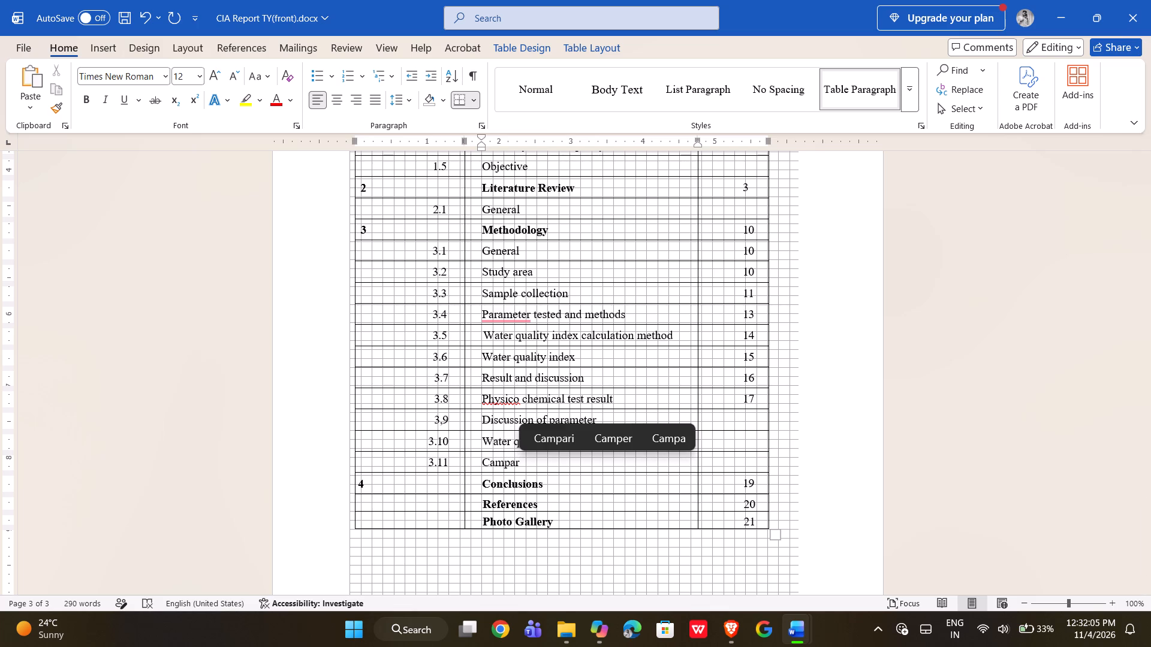
{"action": "key", "text": "i"}
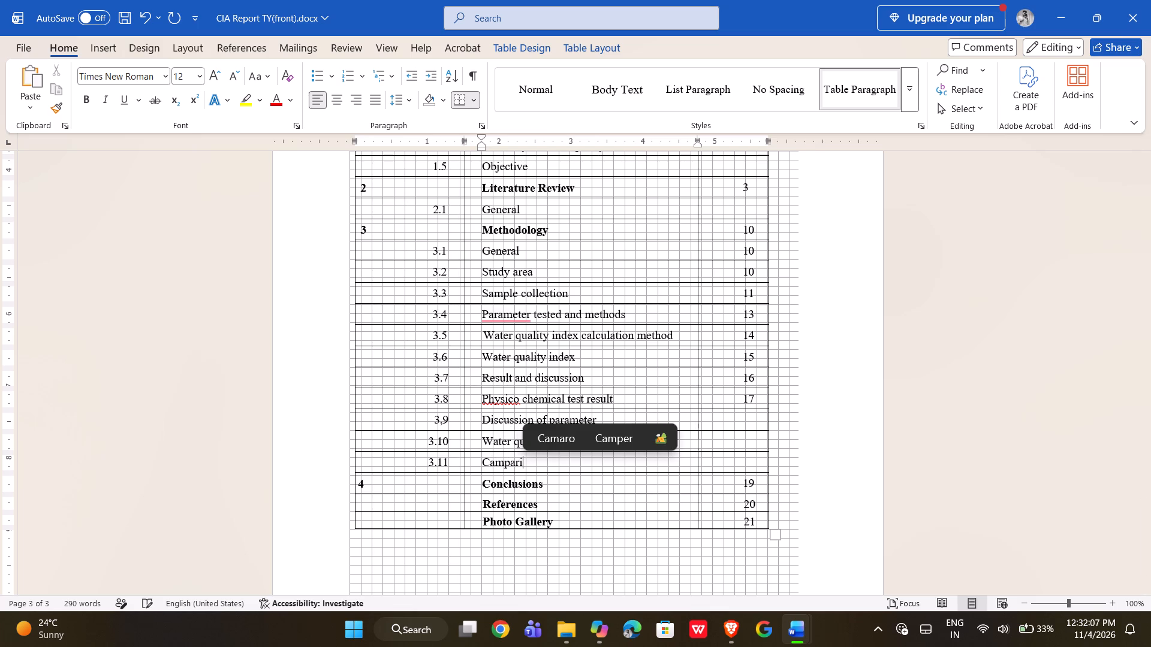
{"action": "type", "text": "so"}
{"action": "type", "text": "n"}
{"action": "key", "text": "space"}
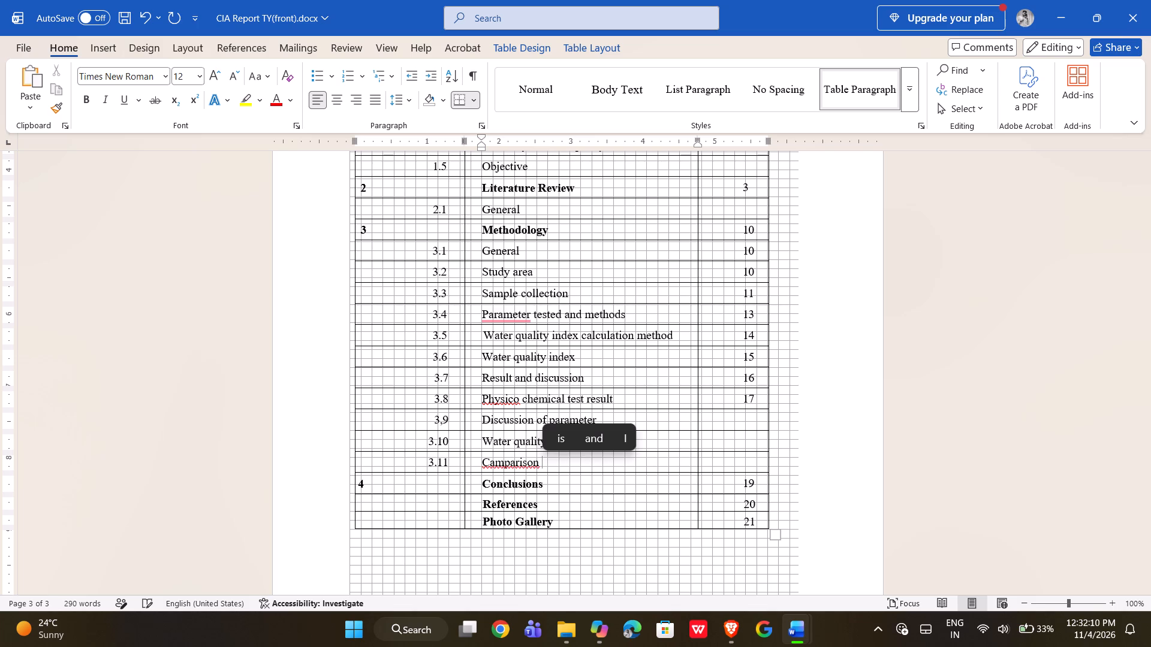
{"action": "type", "text": "with"}
{"action": "key", "text": "space"}
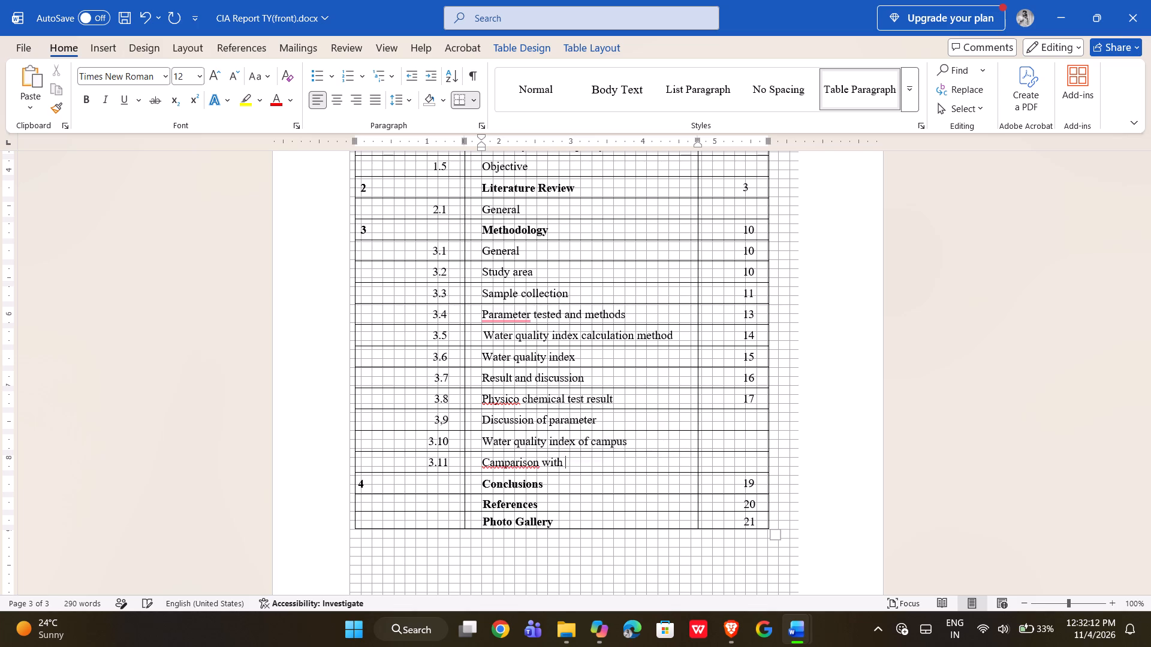
{"action": "type", "text": "earlier"}
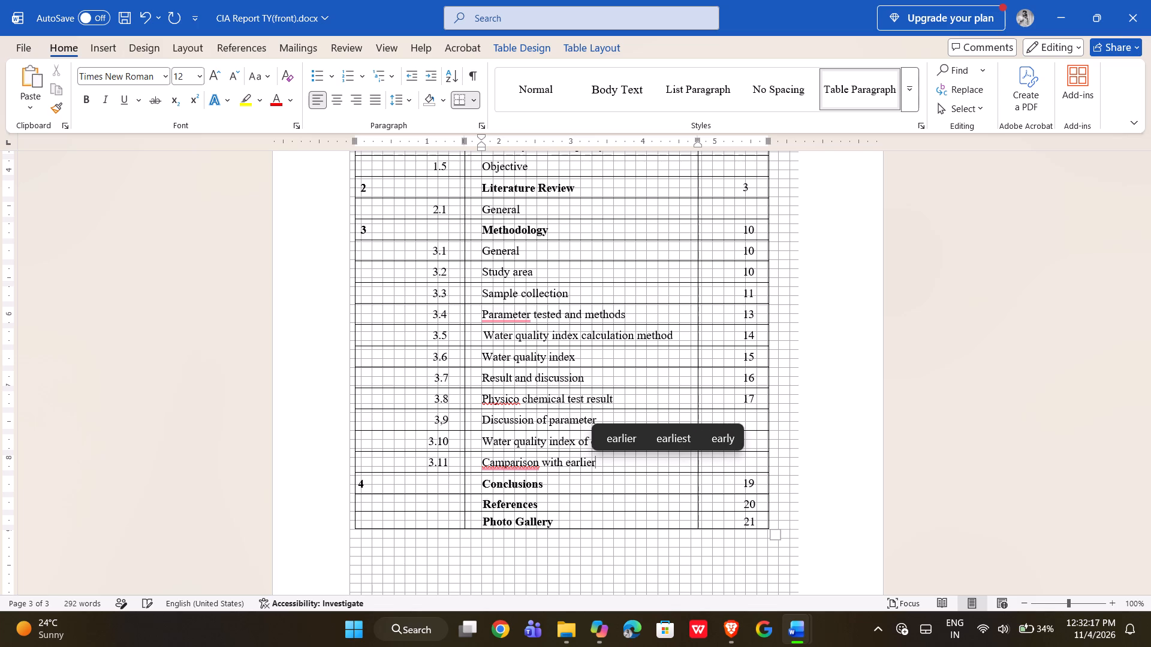
{"action": "key", "text": "space"}
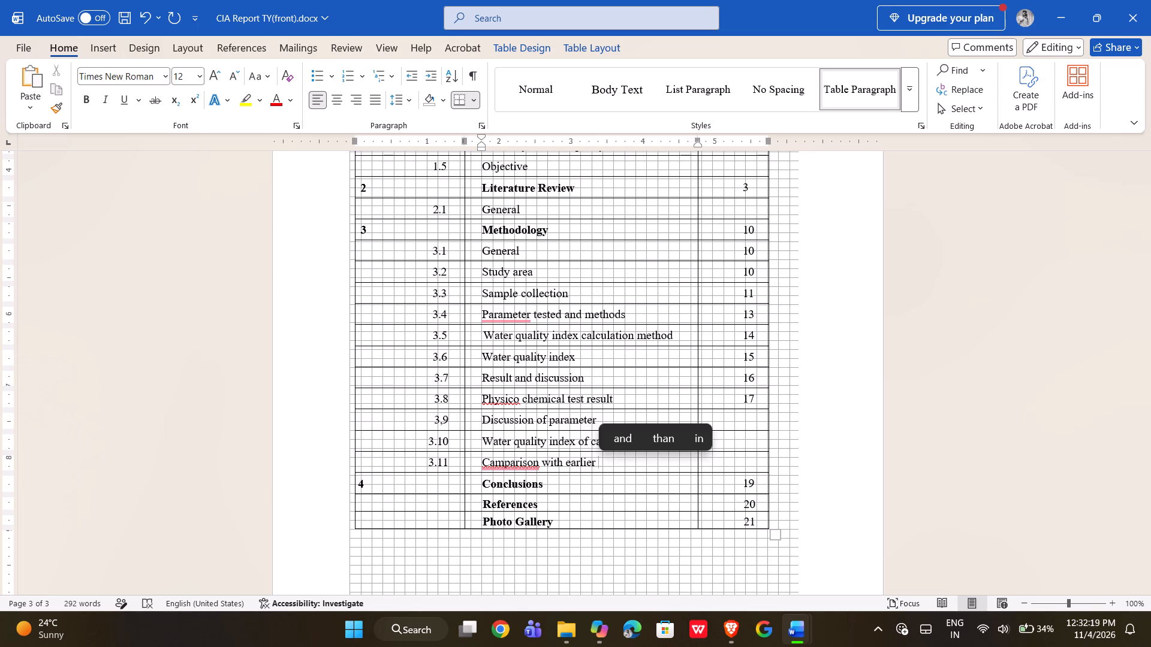
{"action": "type", "text": "studies"}
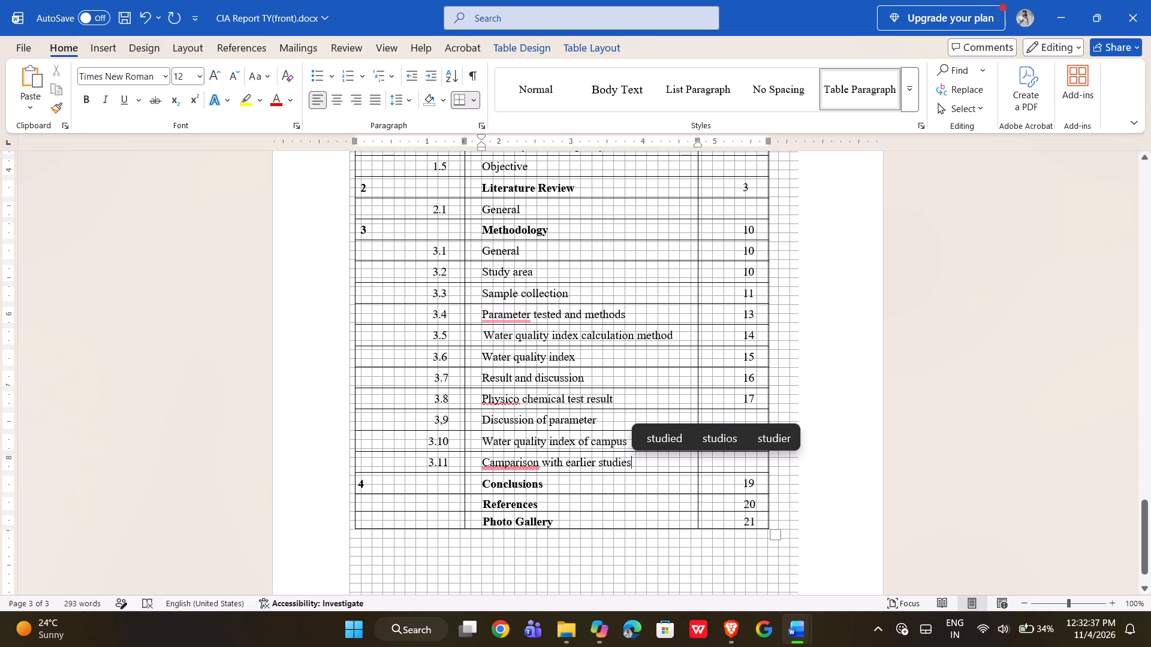
Correct the misspelled first word of the 3.11 title to "Comparison".
{"action": "scroll", "coordinate": [533, 479], "scroll_direction": "down", "scroll_amount": 2}
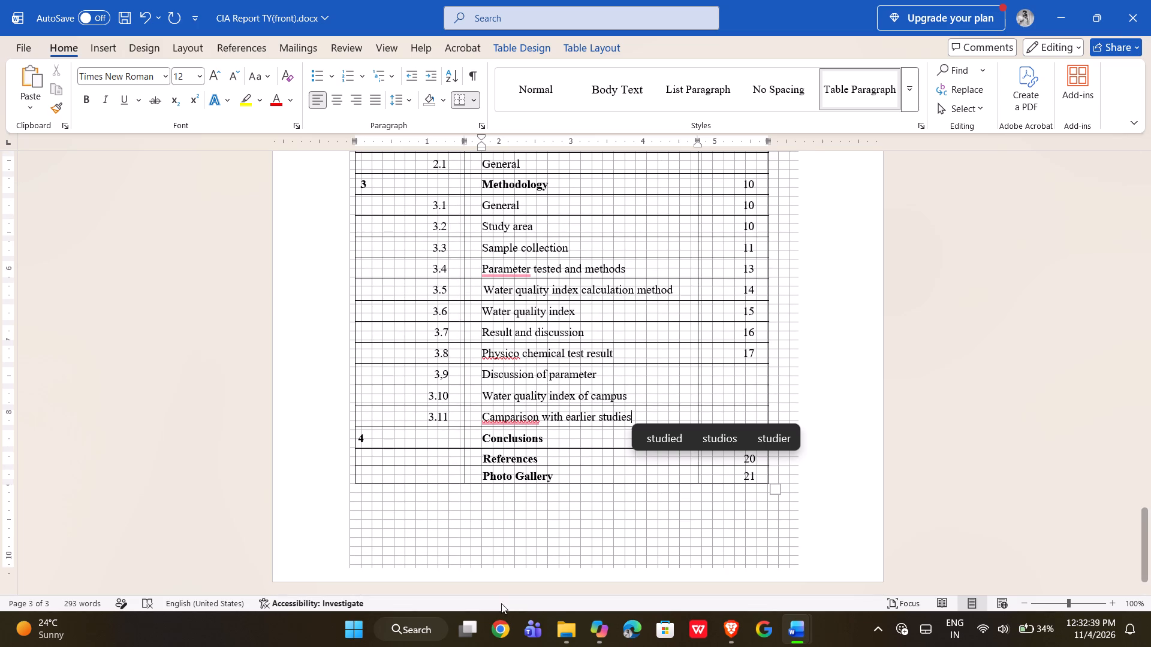
{"action": "scroll", "coordinate": [499, 473], "scroll_direction": "down", "scroll_amount": 1}
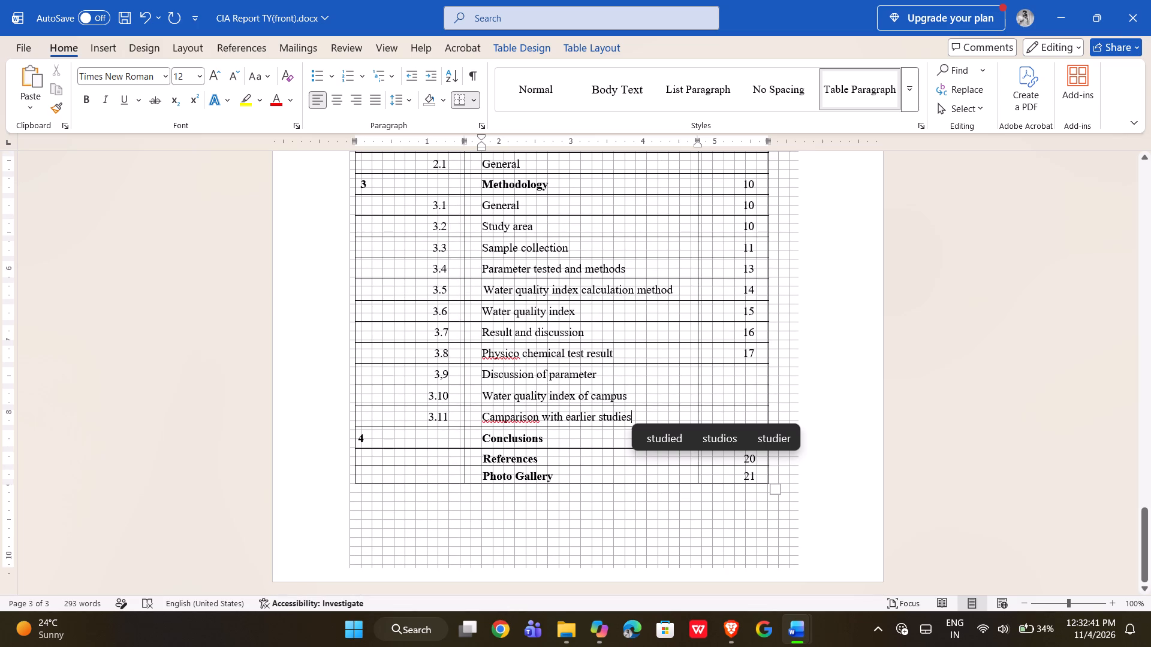
{"action": "scroll", "coordinate": [502, 521], "scroll_direction": "down", "scroll_amount": 1}
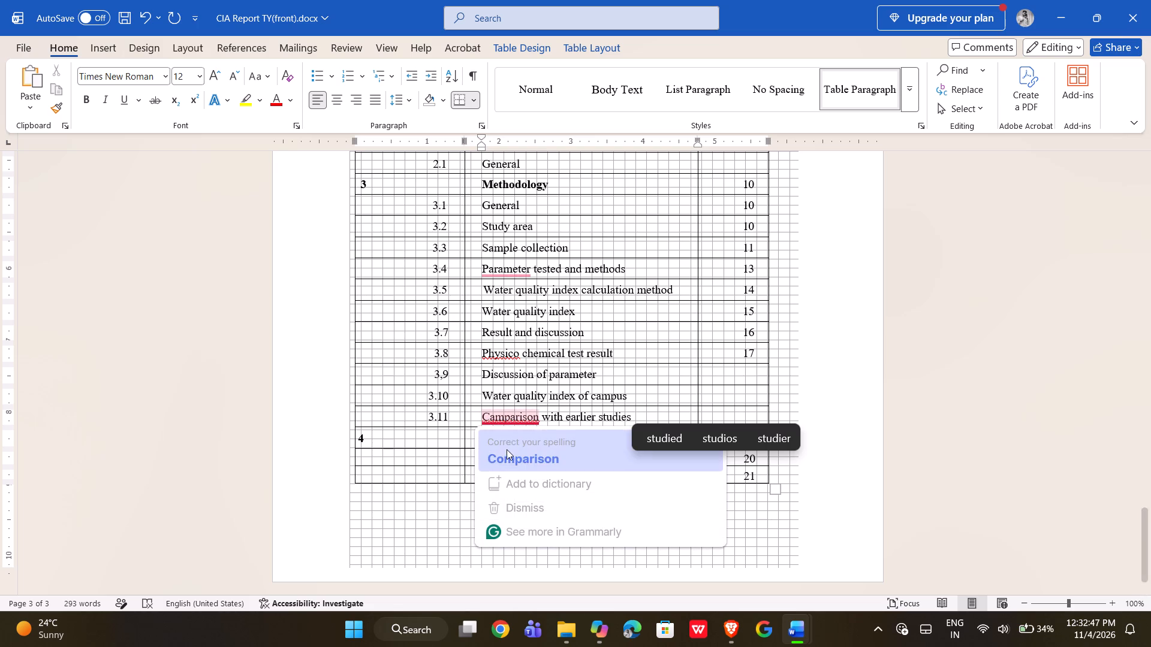
{"action": "left_click", "coordinate": [507, 451]}
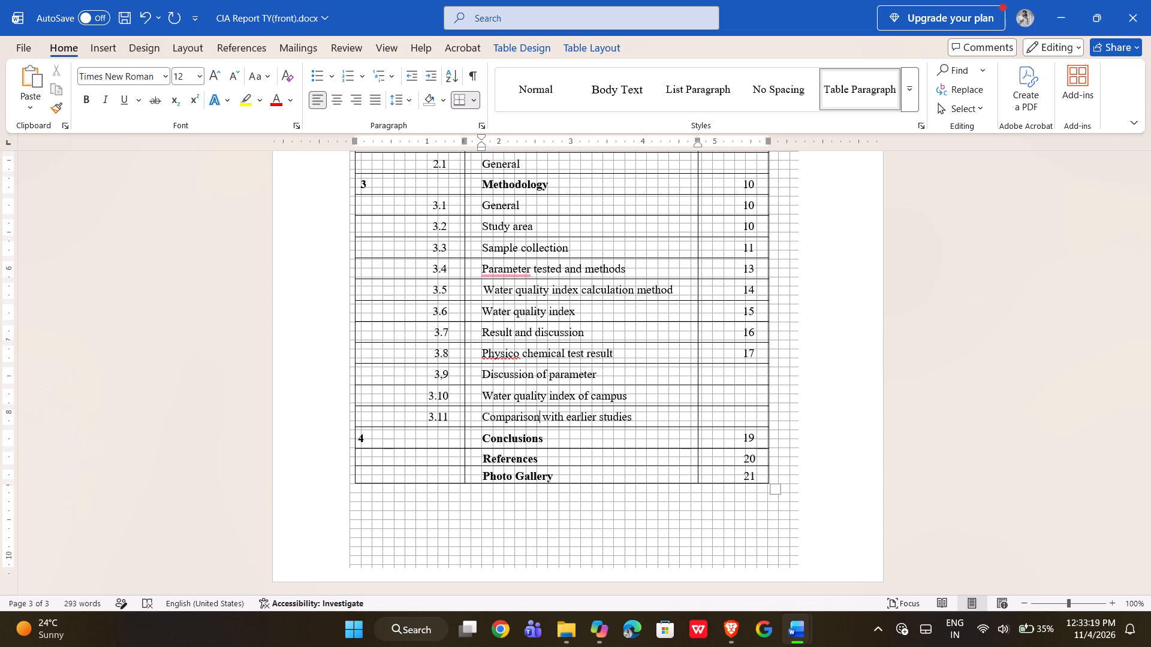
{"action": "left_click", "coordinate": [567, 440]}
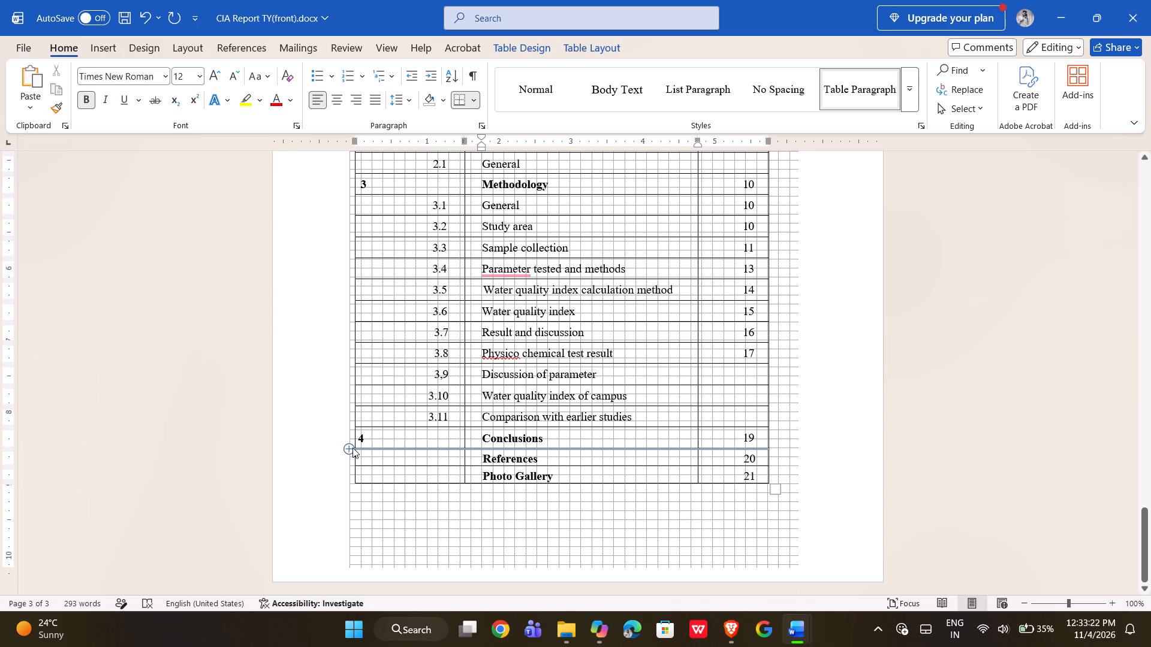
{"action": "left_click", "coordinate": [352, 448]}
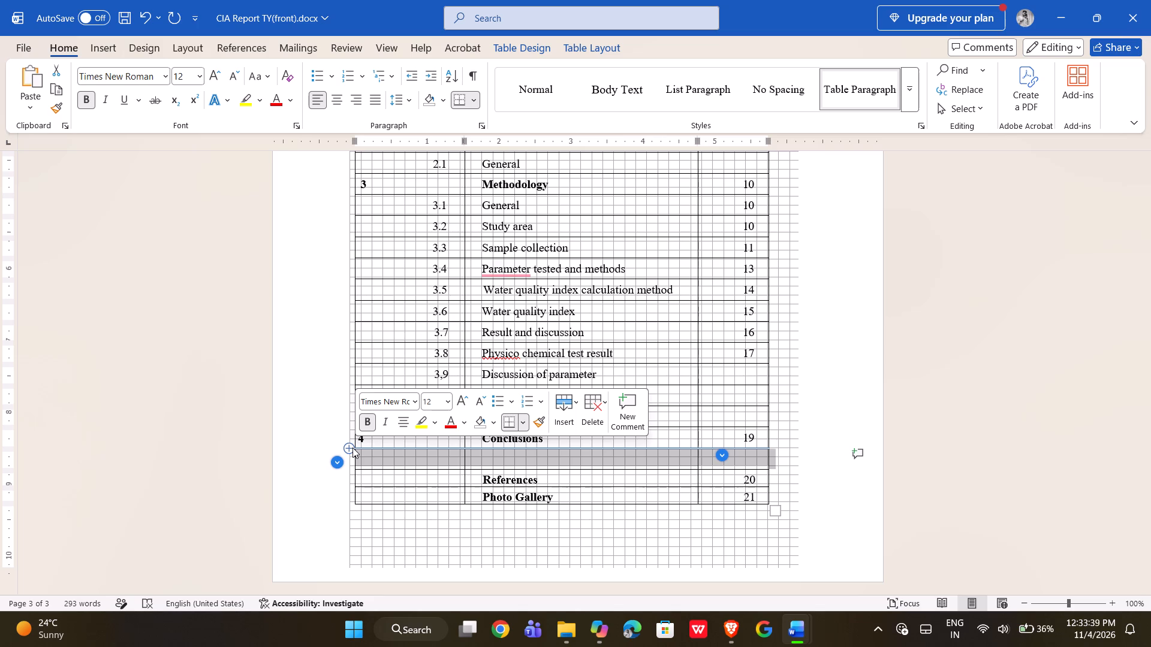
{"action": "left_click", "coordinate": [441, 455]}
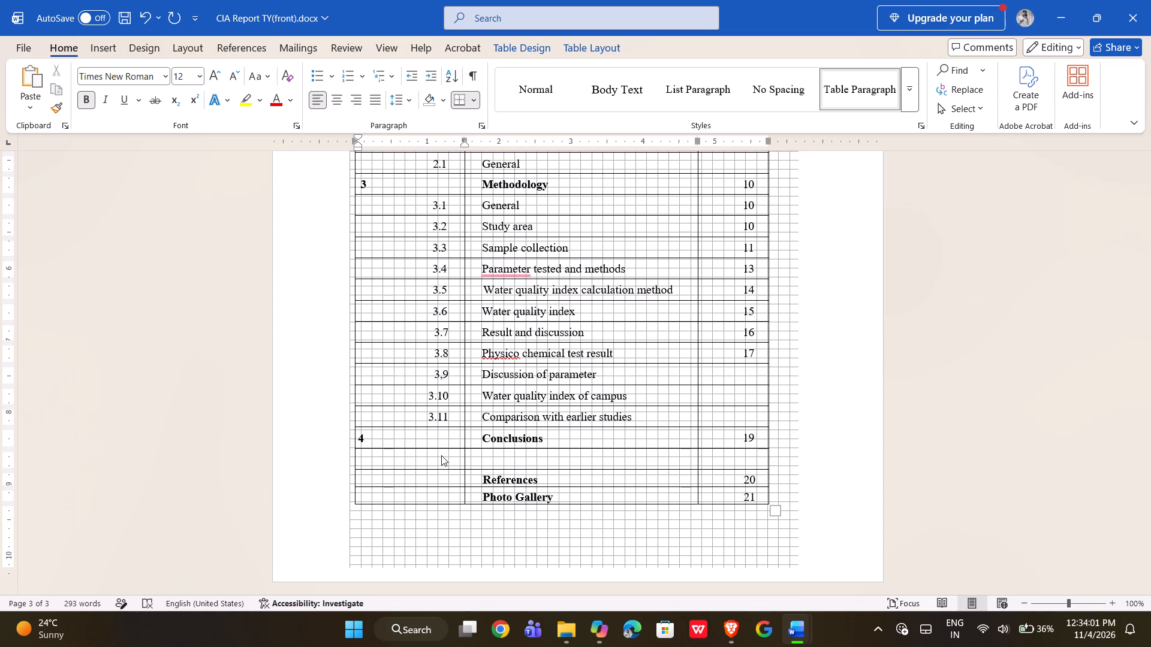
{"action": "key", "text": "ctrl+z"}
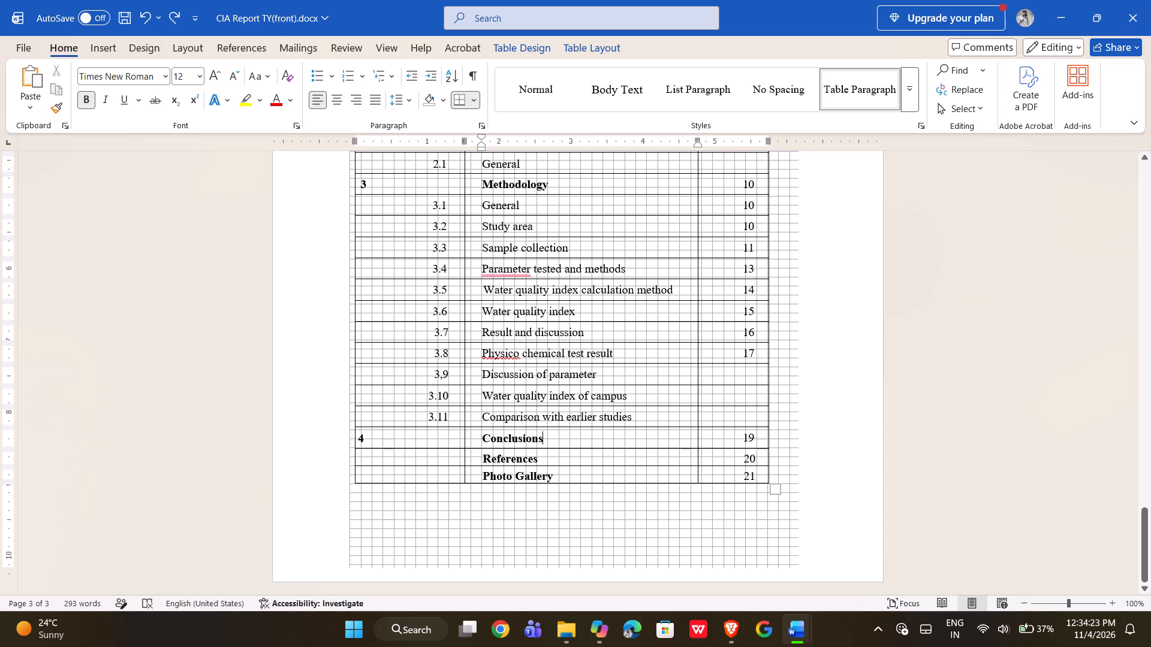
Look over the certificate page and the contents table from its first entries to the end.
{"action": "scroll", "coordinate": [412, 511], "scroll_direction": "down", "scroll_amount": 1}
{"action": "scroll", "coordinate": [412, 511], "scroll_direction": "up", "scroll_amount": 1}
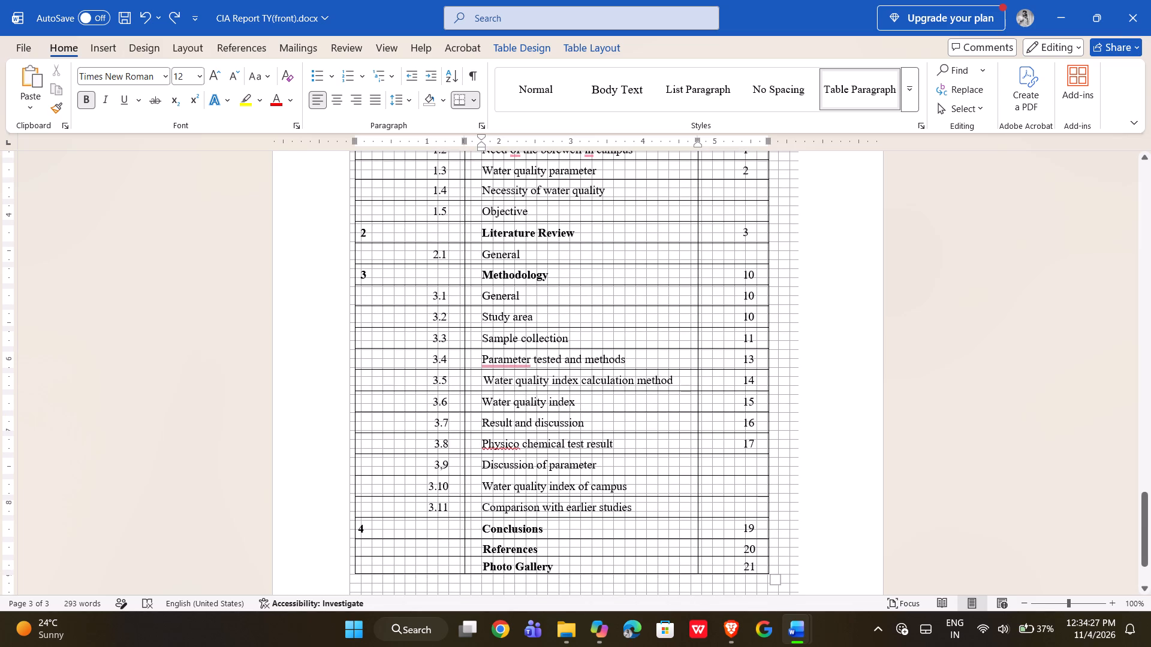
{"action": "scroll", "coordinate": [412, 511], "scroll_direction": "up", "scroll_amount": 2}
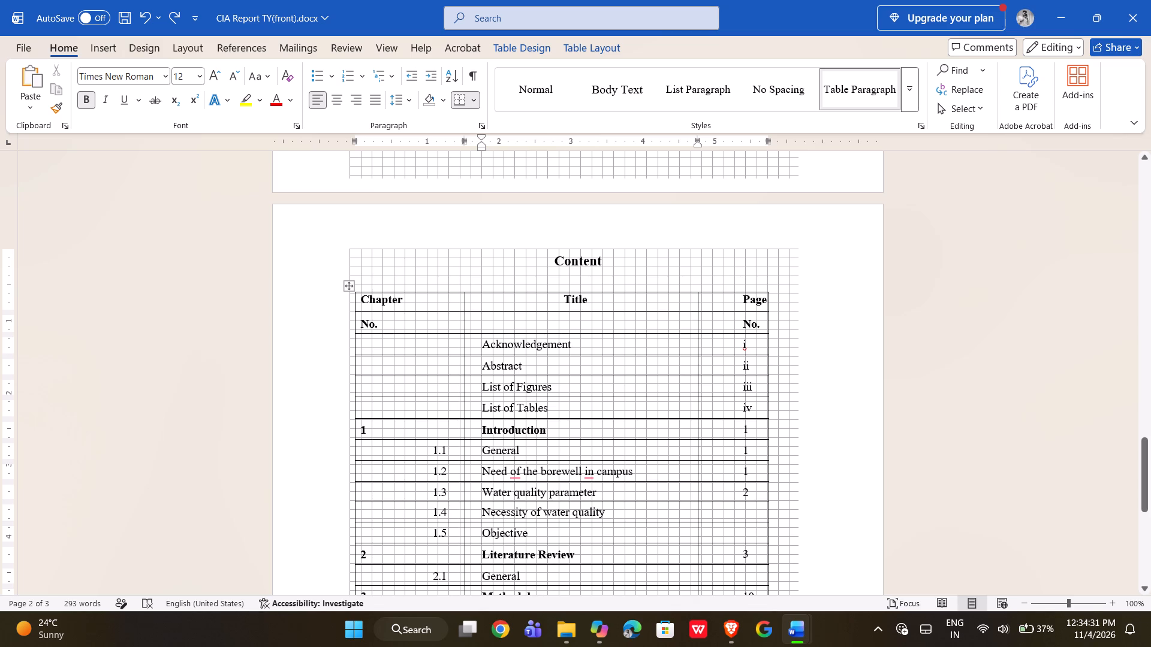
{"action": "scroll", "coordinate": [667, 398], "scroll_direction": "up", "scroll_amount": 4}
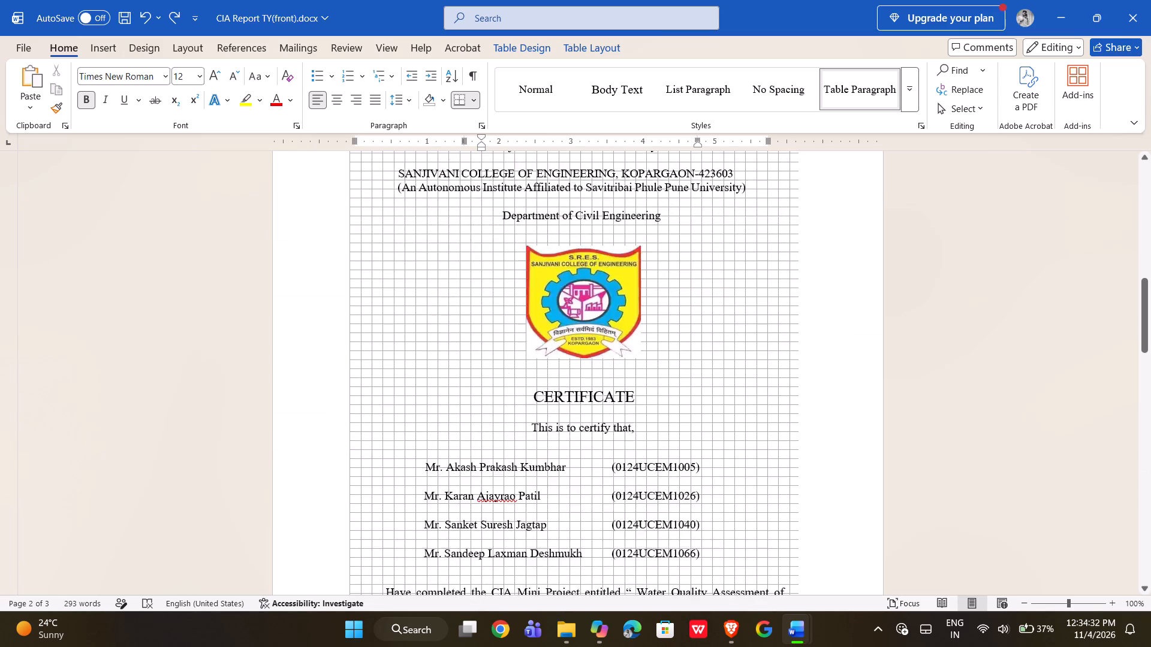
{"action": "scroll", "coordinate": [667, 398], "scroll_direction": "up", "scroll_amount": 4}
{"action": "scroll", "coordinate": [667, 398], "scroll_direction": "down", "scroll_amount": 5}
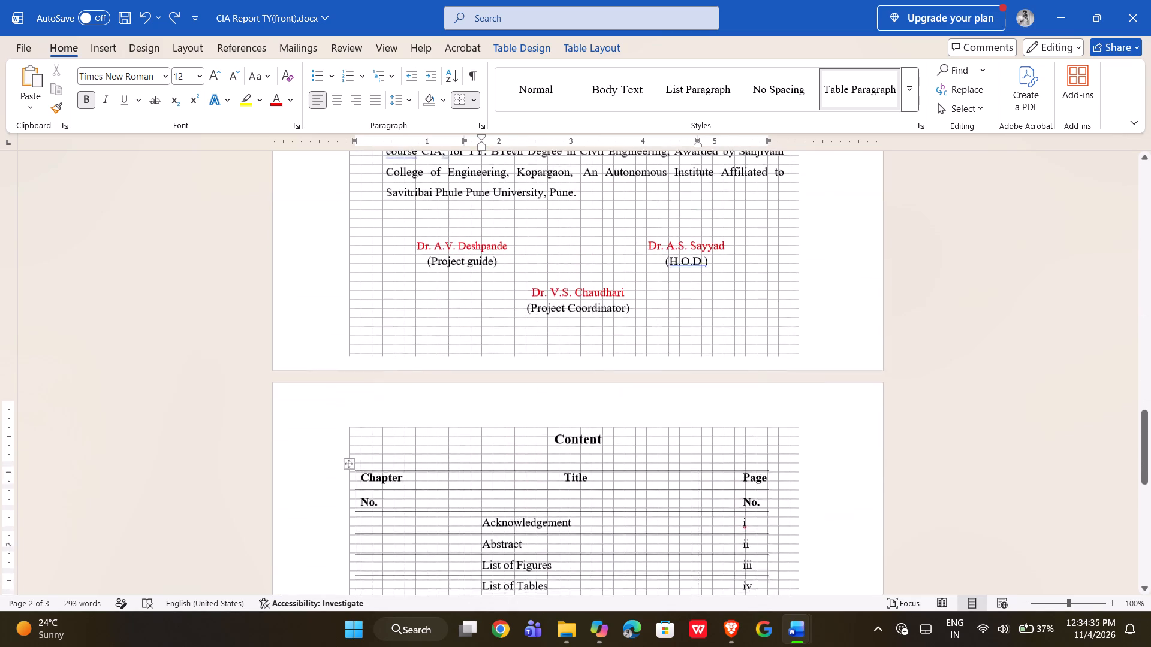
{"action": "scroll", "coordinate": [669, 398], "scroll_direction": "down", "scroll_amount": 2}
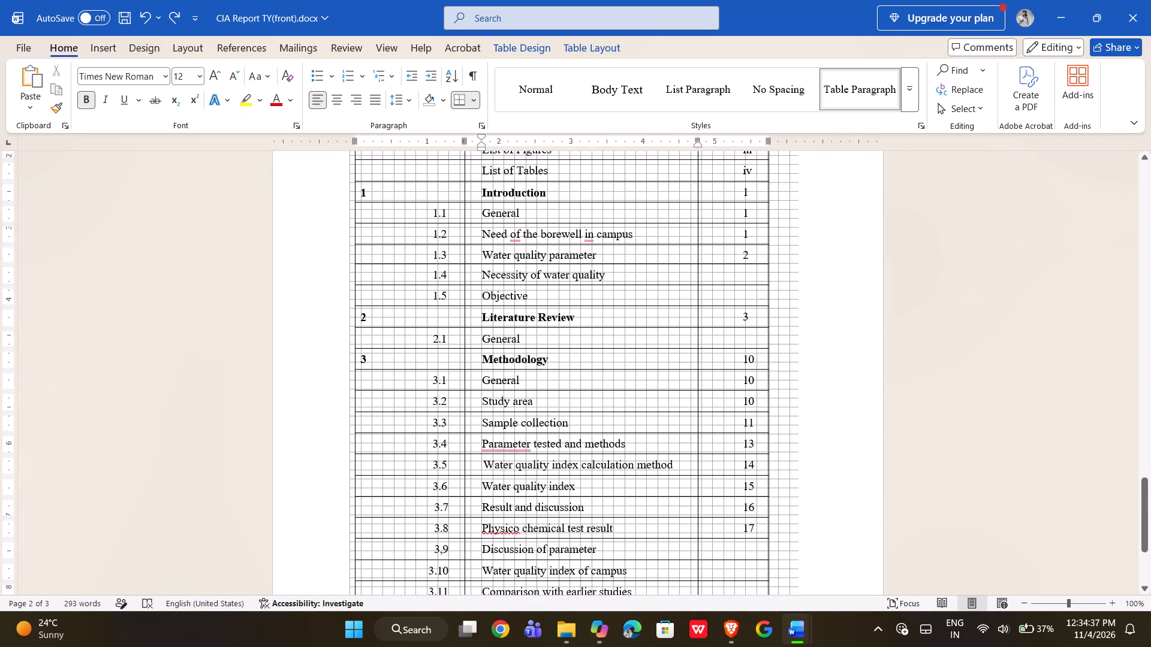
{"action": "scroll", "coordinate": [669, 398], "scroll_direction": "up", "scroll_amount": 1}
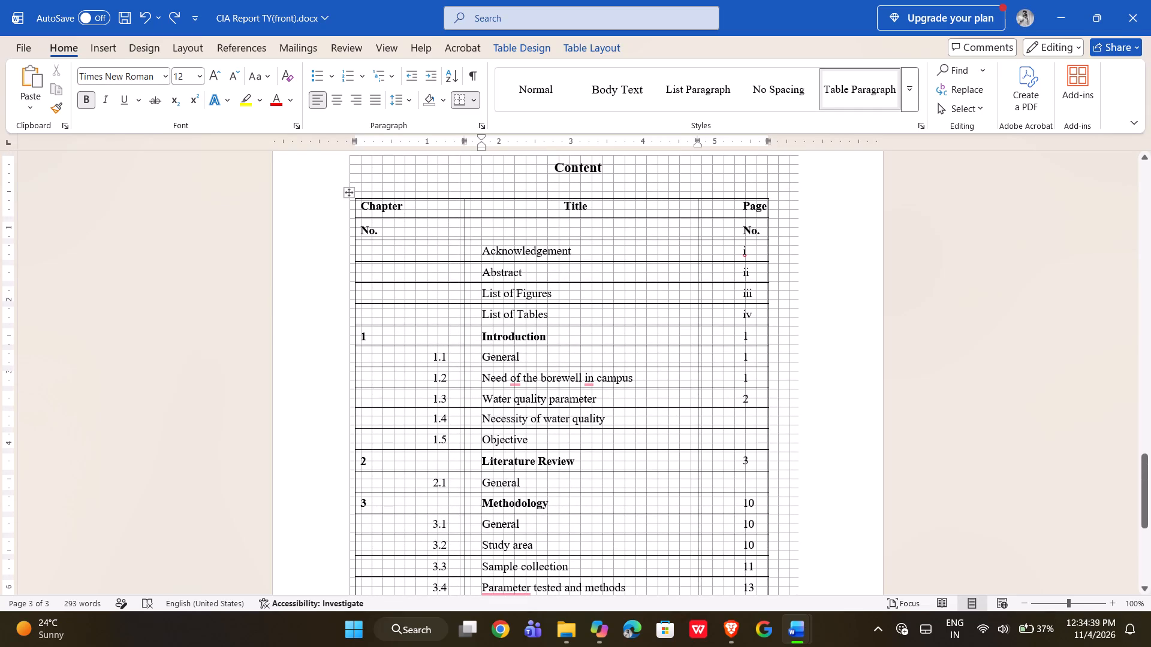
Arrange the CIA Report TY(front) and CIA Report TY(final) documents side by side.
{"action": "left_click", "coordinate": [751, 355]}
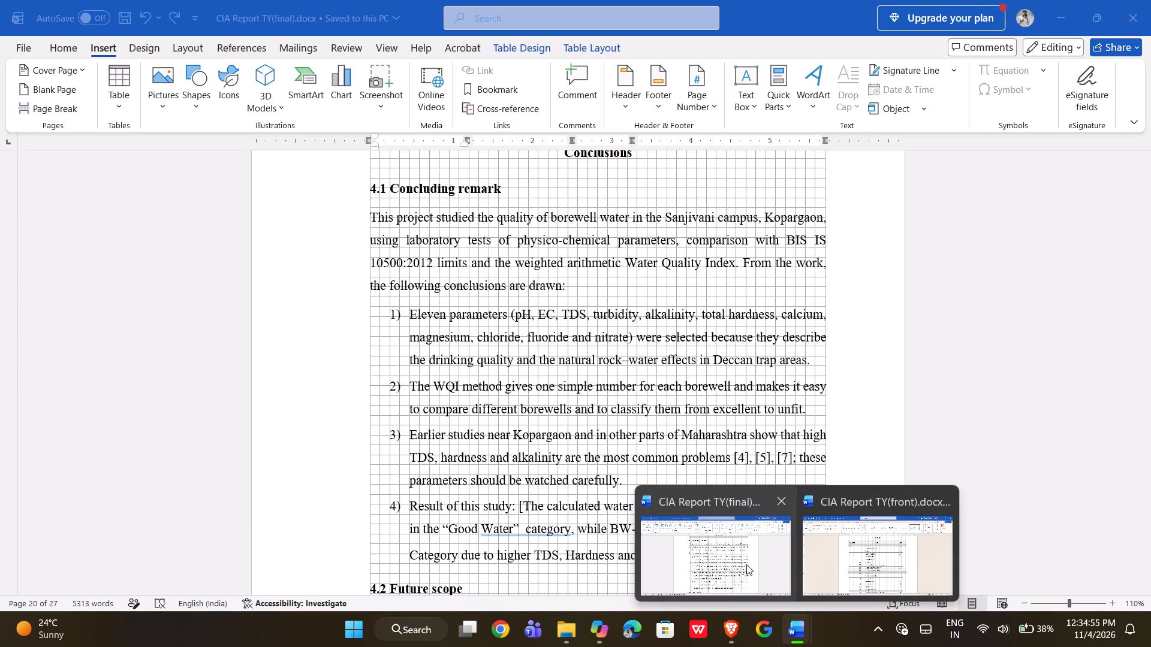
{"action": "left_click", "coordinate": [746, 564]}
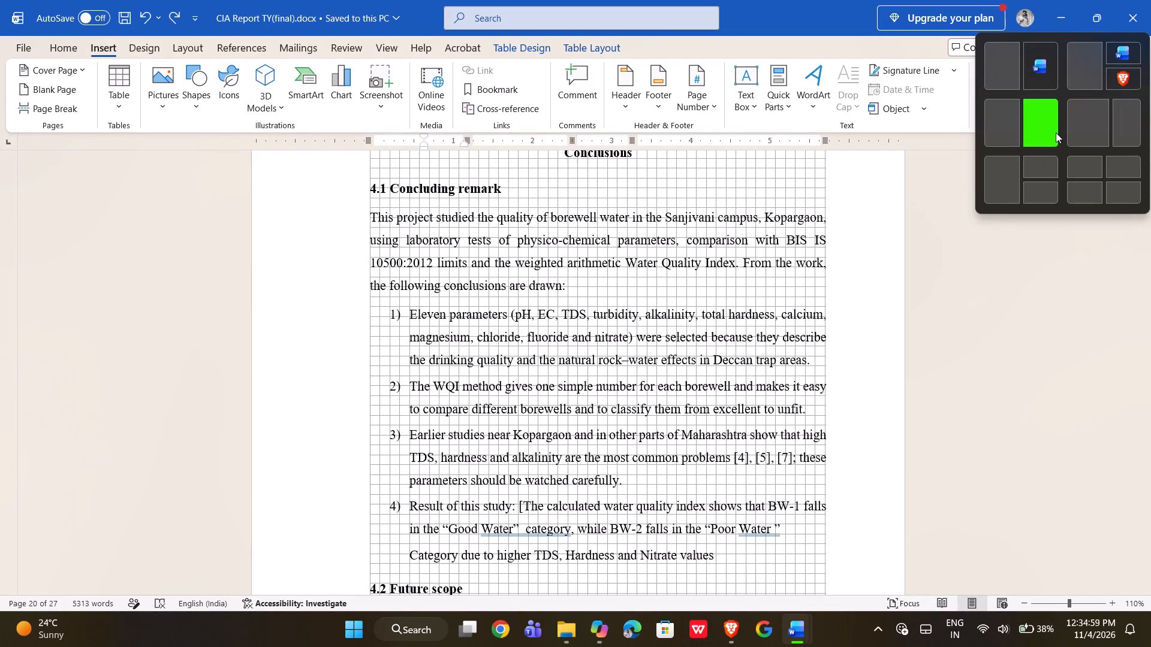
{"action": "left_click", "coordinate": [1056, 132]}
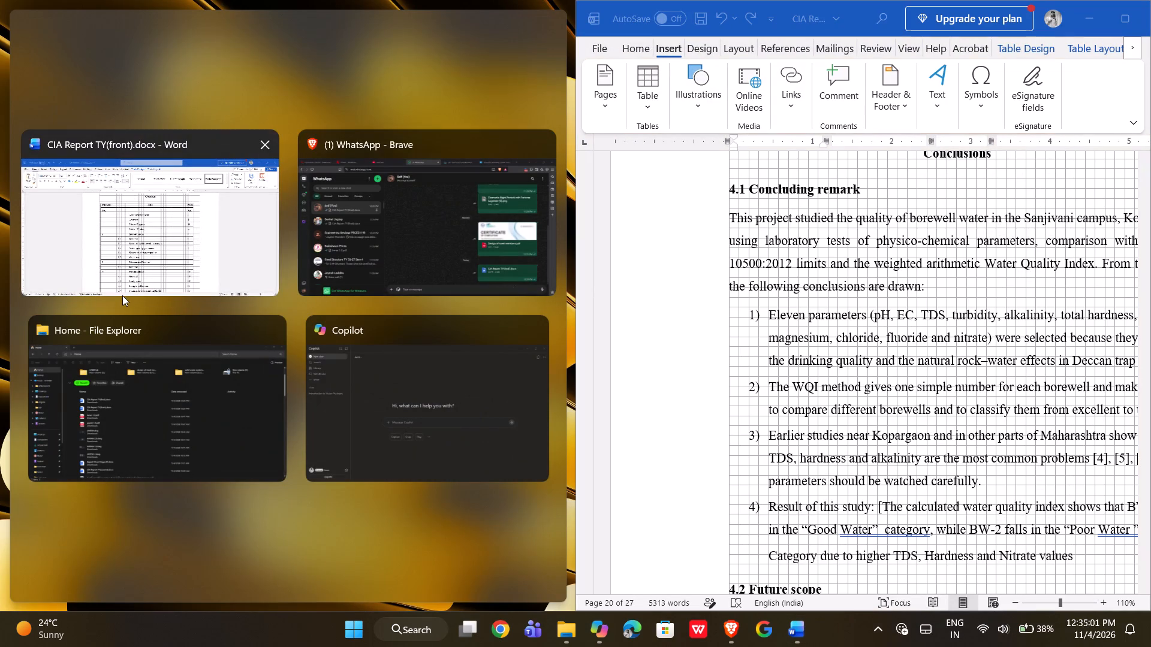
{"action": "left_click", "coordinate": [157, 211]}
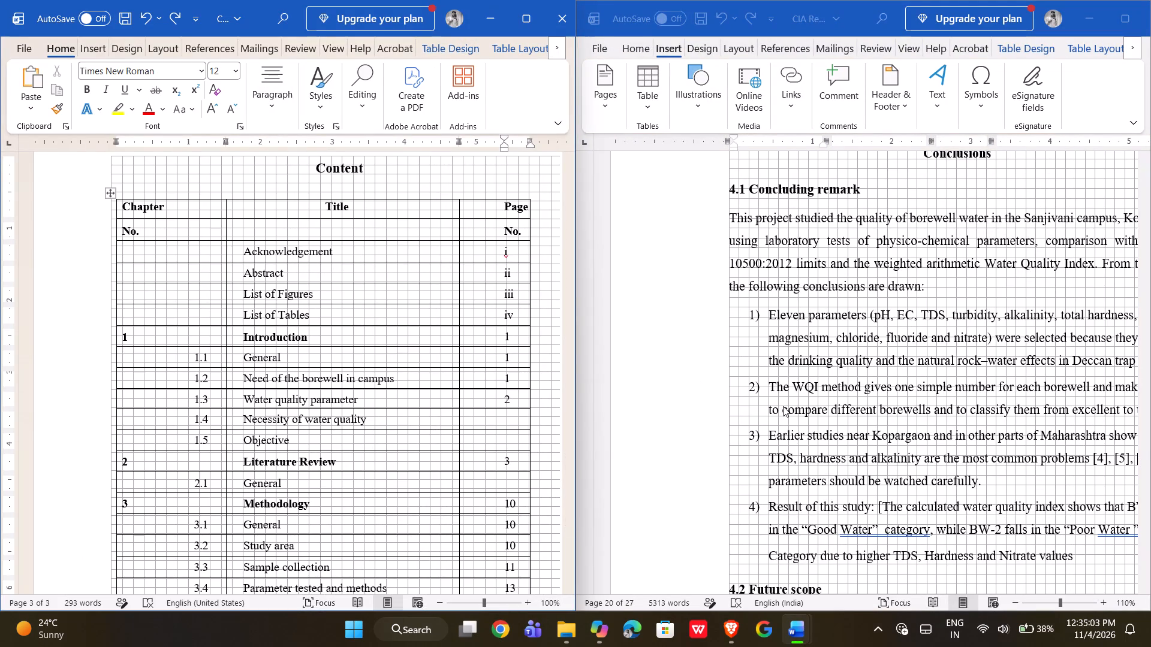
Check the starting pages of sections 1.1 and 1.2 in the final report against the contents table entries.
{"action": "scroll", "coordinate": [783, 406], "scroll_direction": "left", "scroll_amount": 1}
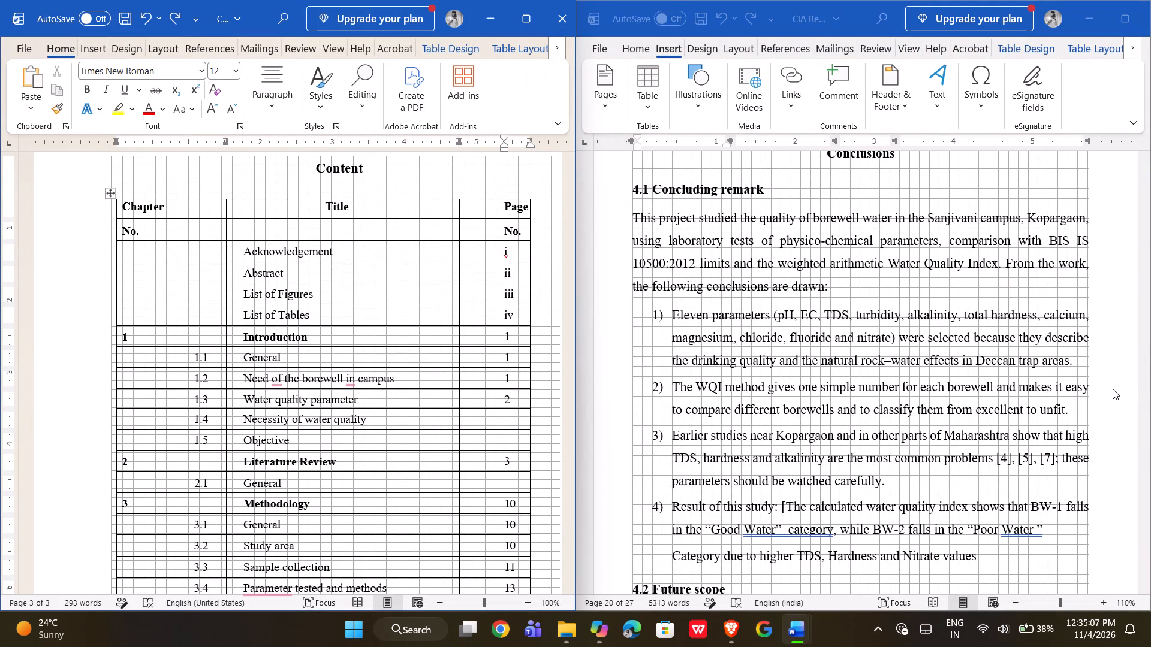
{"action": "scroll", "coordinate": [1113, 389], "scroll_direction": "down", "scroll_amount": 2, "text": "ctrl"}
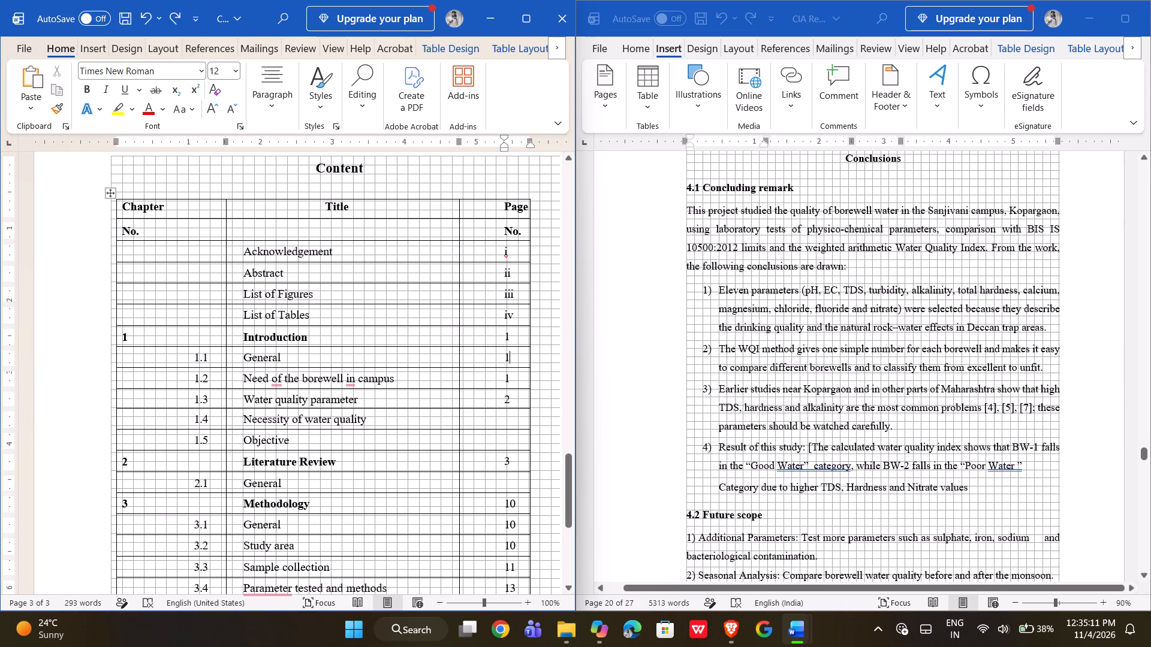
{"action": "scroll", "coordinate": [660, 352], "scroll_direction": "up", "scroll_amount": 5}
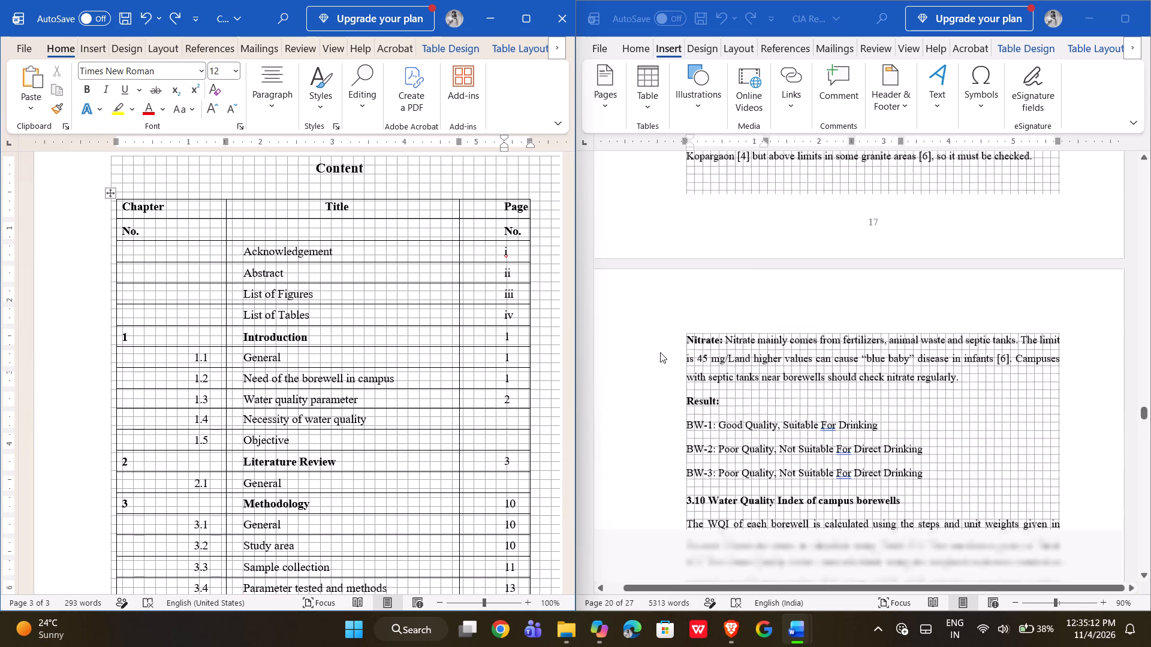
{"action": "scroll", "coordinate": [660, 352], "scroll_direction": "up", "scroll_amount": 19}
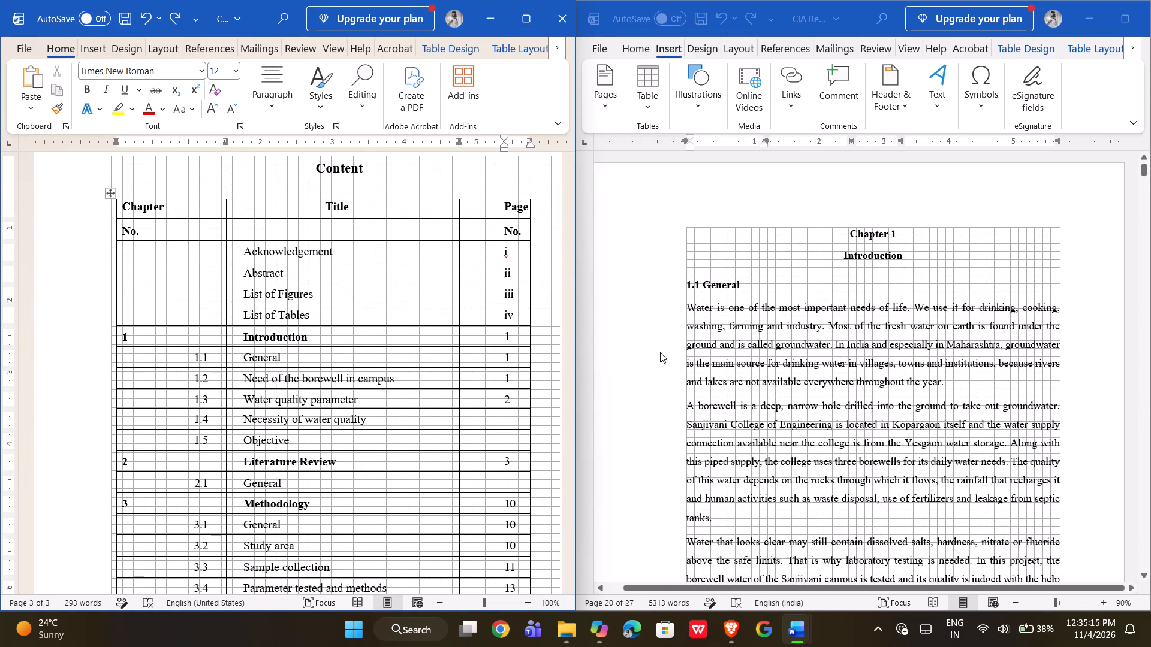
{"action": "scroll", "coordinate": [660, 352], "scroll_direction": "down", "scroll_amount": 2}
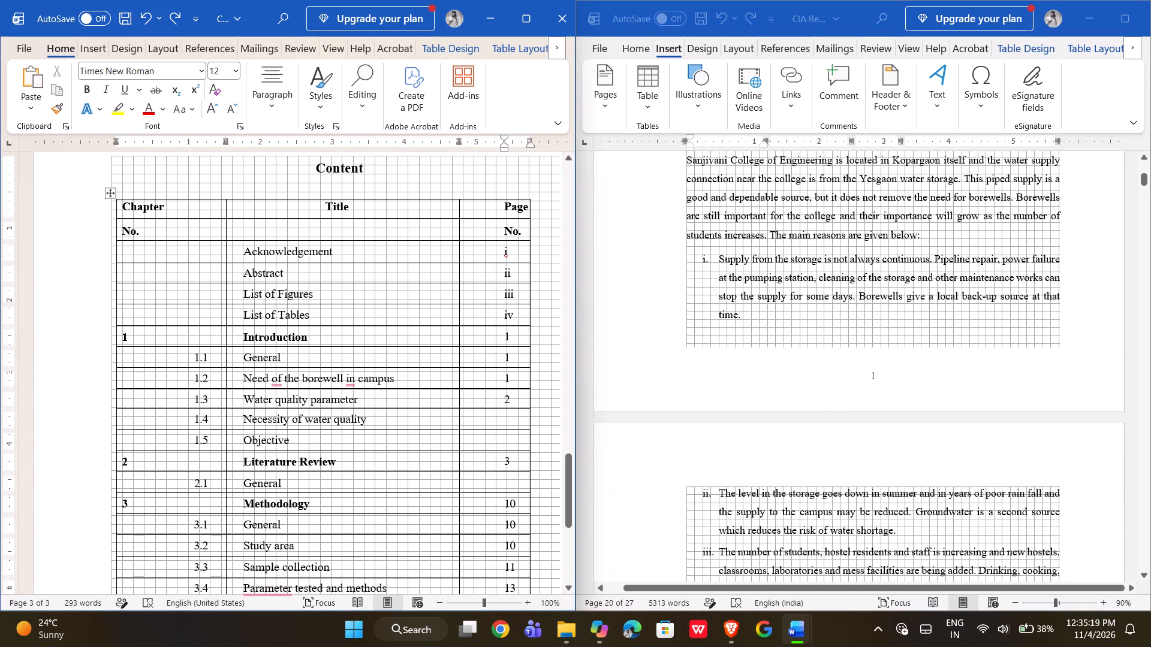
{"action": "scroll", "coordinate": [555, 403], "scroll_direction": "down", "scroll_amount": 1}
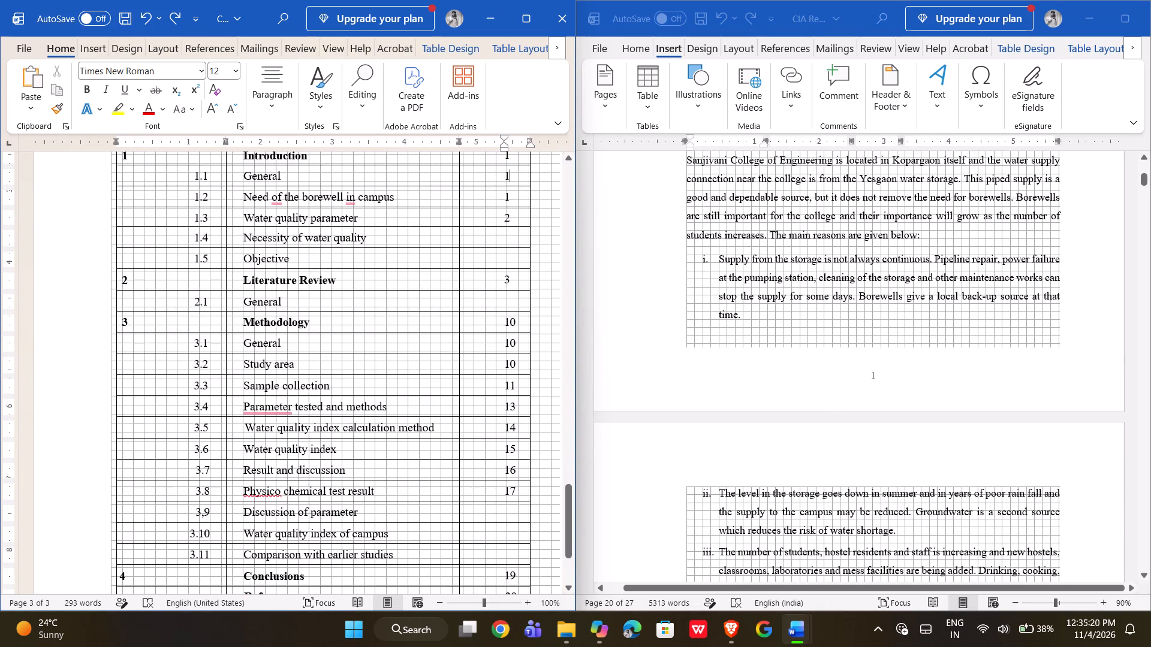
{"action": "scroll", "coordinate": [555, 403], "scroll_direction": "up", "scroll_amount": 1}
{"action": "scroll", "coordinate": [841, 443], "scroll_direction": "down", "scroll_amount": 1}
Set the page number of entry 1.3 Water quality parameter to 3, matching the final report.
{"action": "scroll", "coordinate": [841, 443], "scroll_direction": "down", "scroll_amount": 1}
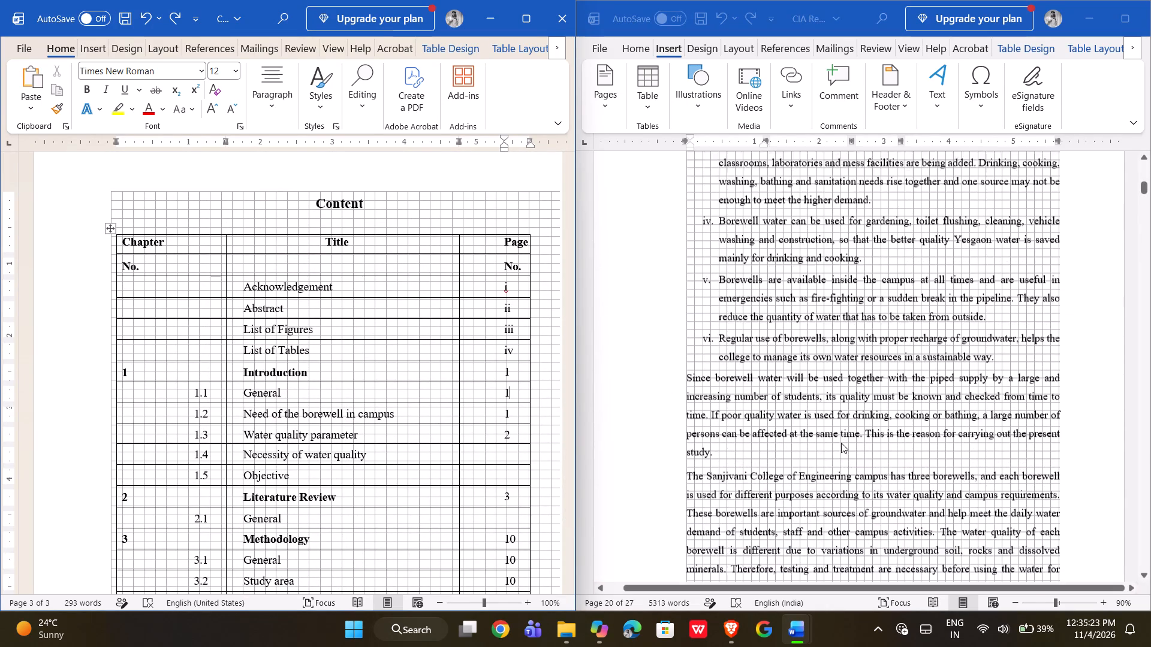
{"action": "scroll", "coordinate": [841, 443], "scroll_direction": "down", "scroll_amount": 2}
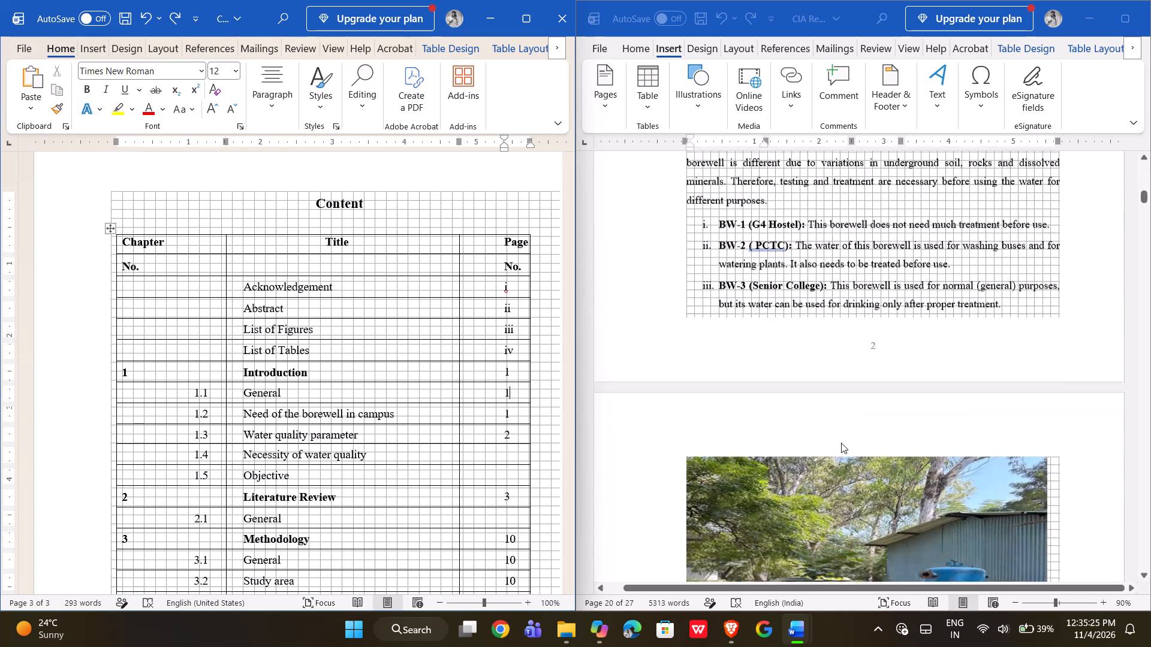
{"action": "scroll", "coordinate": [841, 443], "scroll_direction": "down", "scroll_amount": 2}
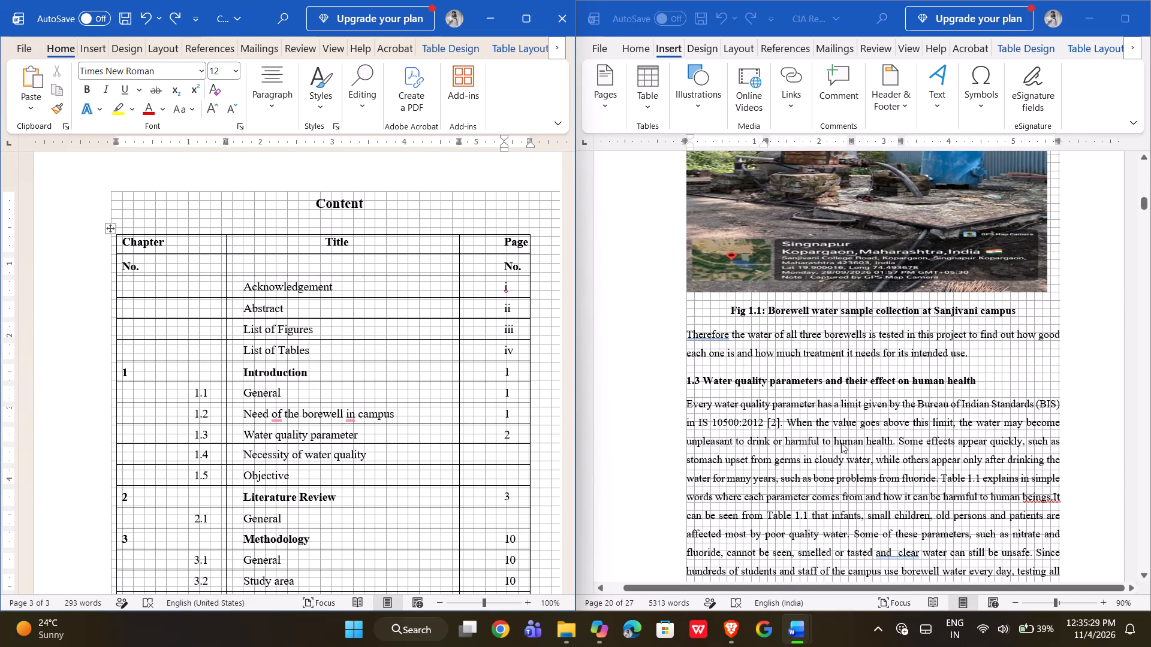
{"action": "scroll", "coordinate": [841, 443], "scroll_direction": "down", "scroll_amount": 1}
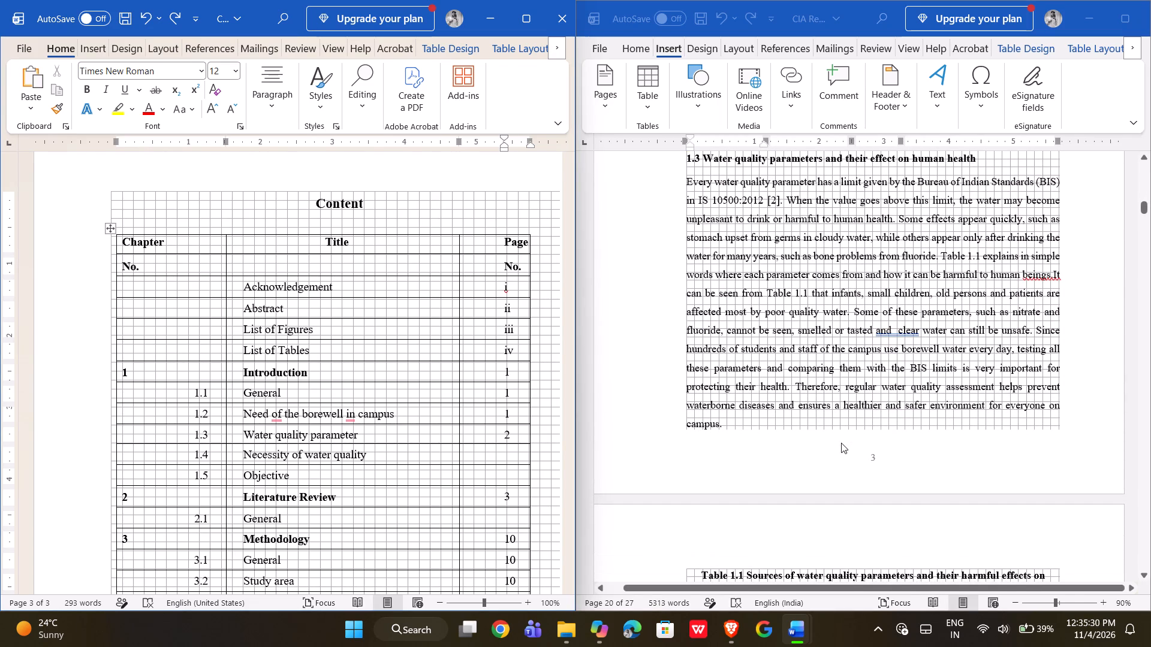
{"action": "left_click", "coordinate": [515, 436]}
{"action": "key", "text": "BackSpace"}
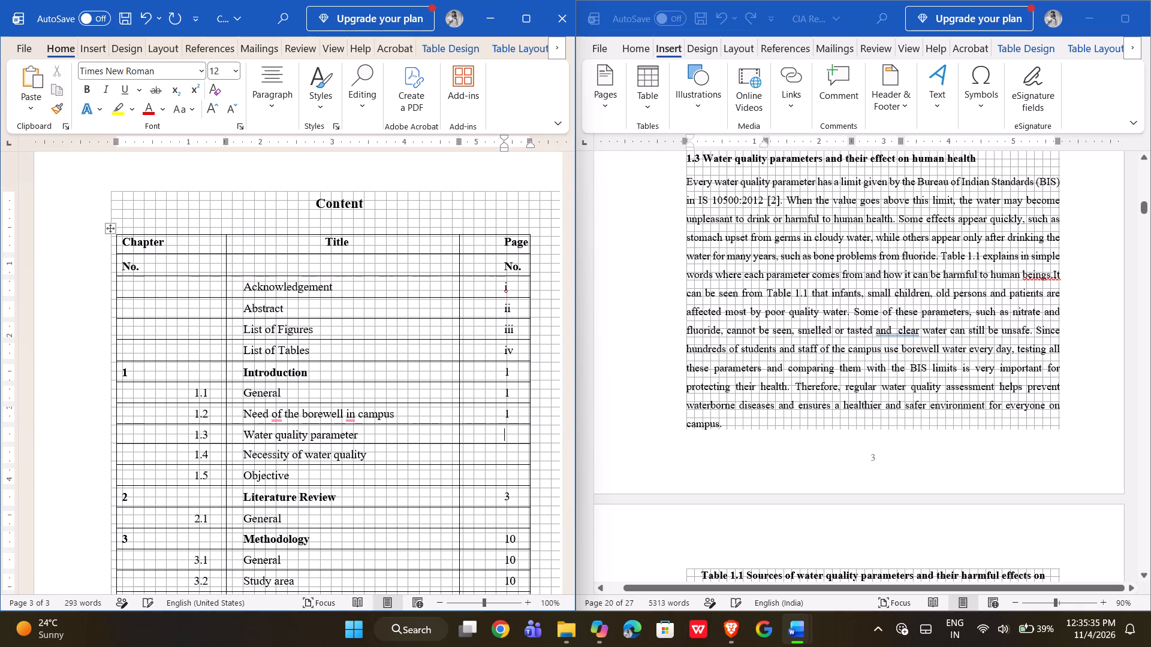
{"action": "key", "text": "3"}
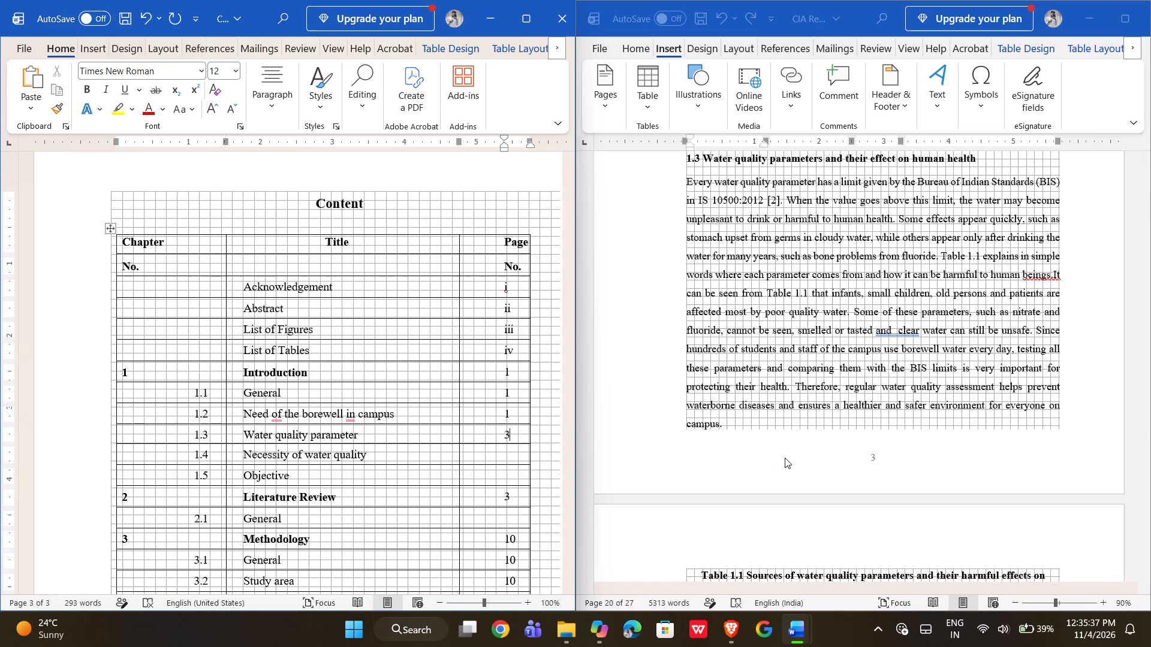
Enter page number 6 for entries 1.4 Necessity of water quality and 1.5 Objective, matching the final report.
{"action": "scroll", "coordinate": [785, 458], "scroll_direction": "down", "scroll_amount": 3}
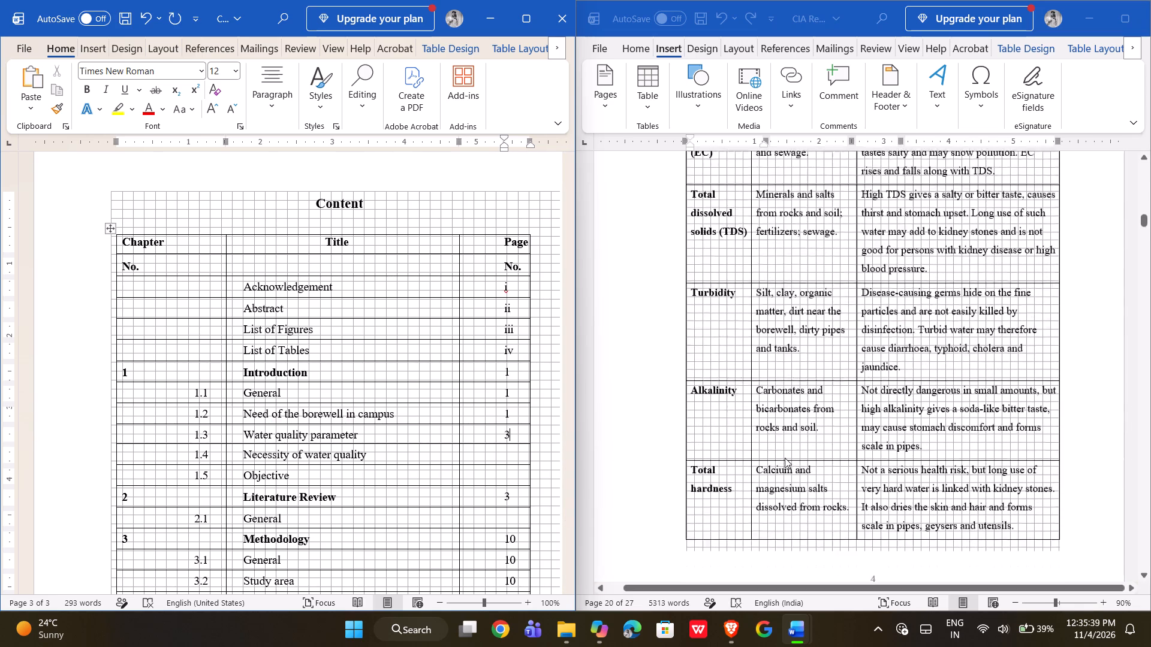
{"action": "scroll", "coordinate": [785, 458], "scroll_direction": "down", "scroll_amount": 3}
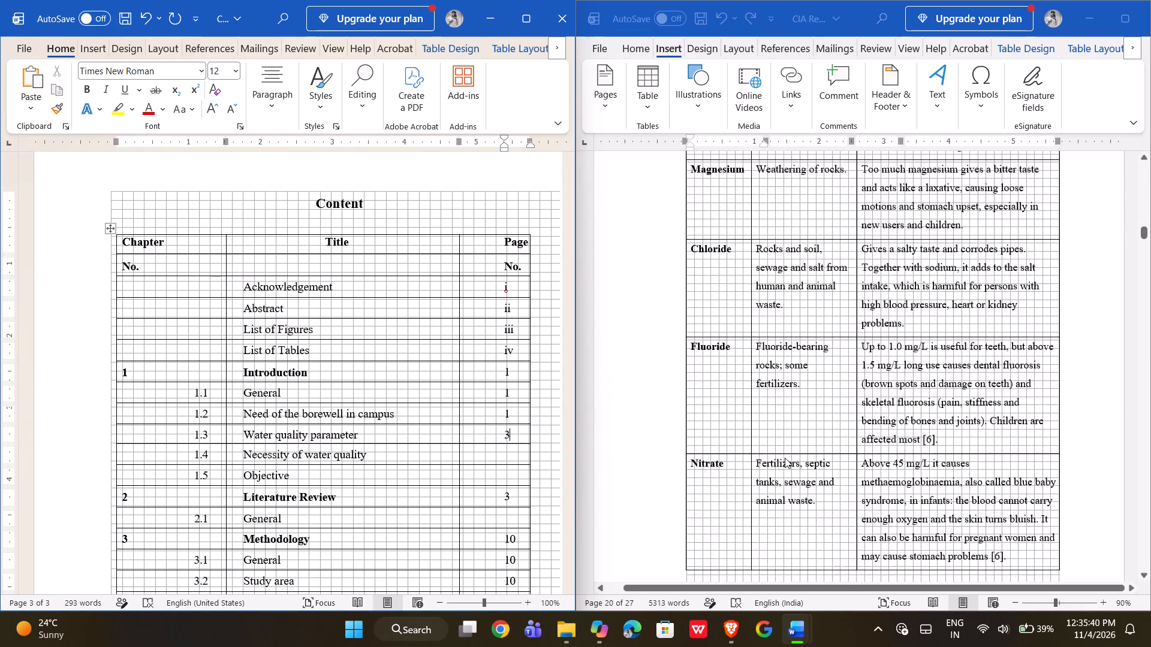
{"action": "scroll", "coordinate": [785, 458], "scroll_direction": "down", "scroll_amount": 2}
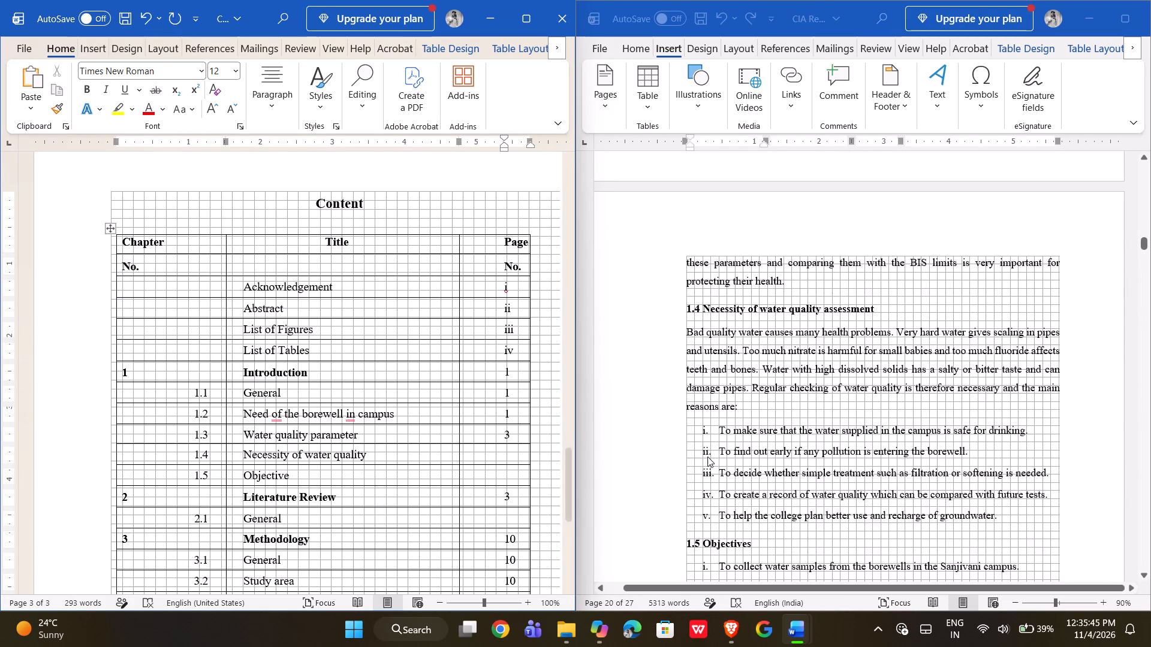
{"action": "scroll", "coordinate": [707, 456], "scroll_direction": "down", "scroll_amount": 1}
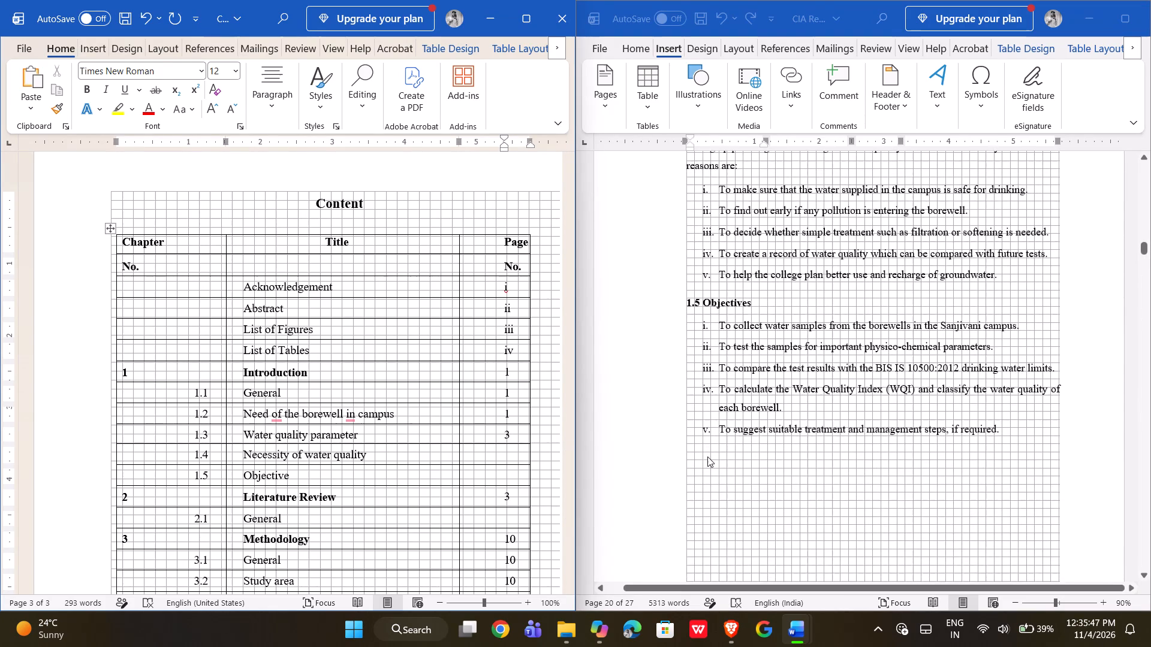
{"action": "scroll", "coordinate": [707, 456], "scroll_direction": "down", "scroll_amount": 1}
{"action": "left_click", "coordinate": [511, 451]}
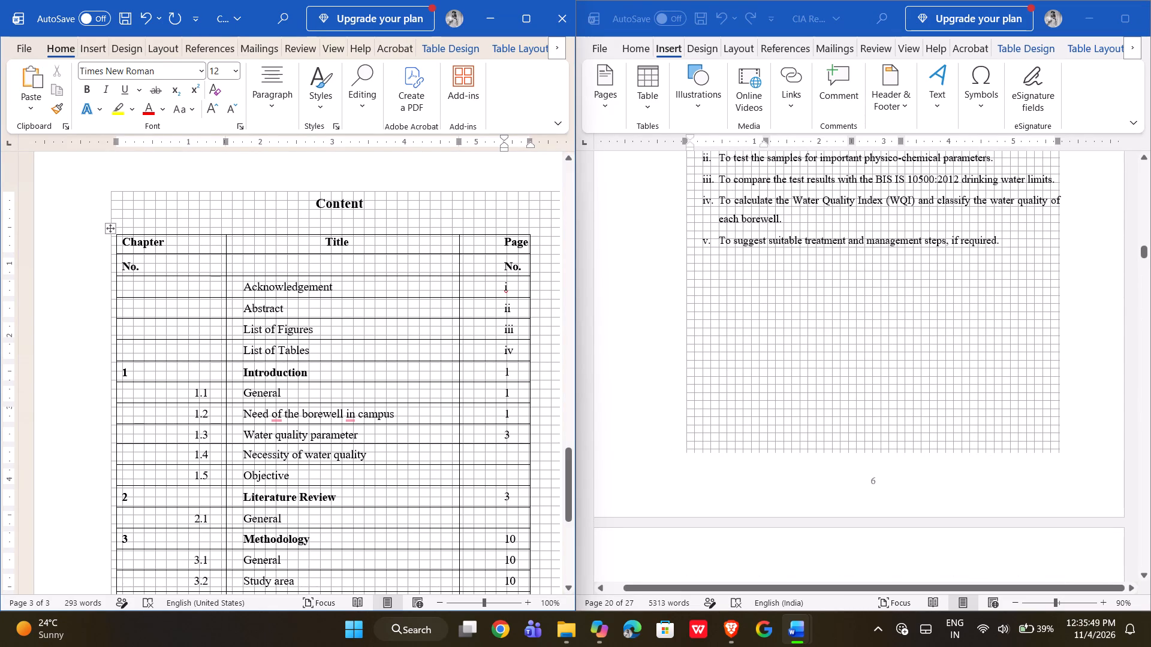
{"action": "key", "text": "6"}
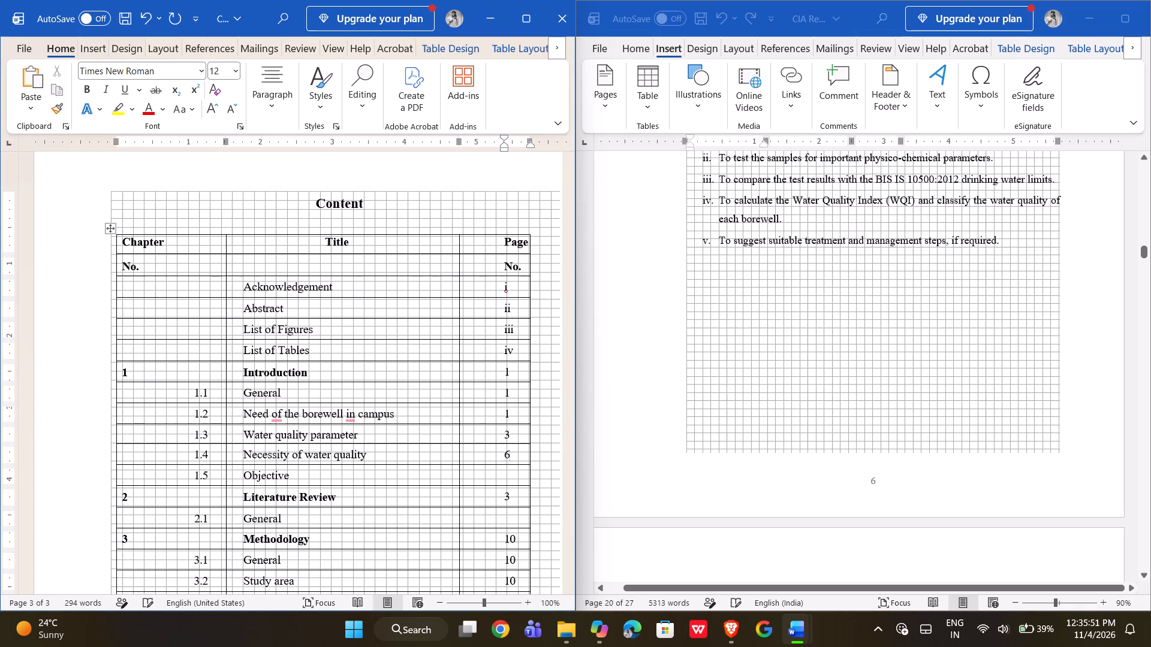
{"action": "key", "text": "Down"}
{"action": "key", "text": "6"}
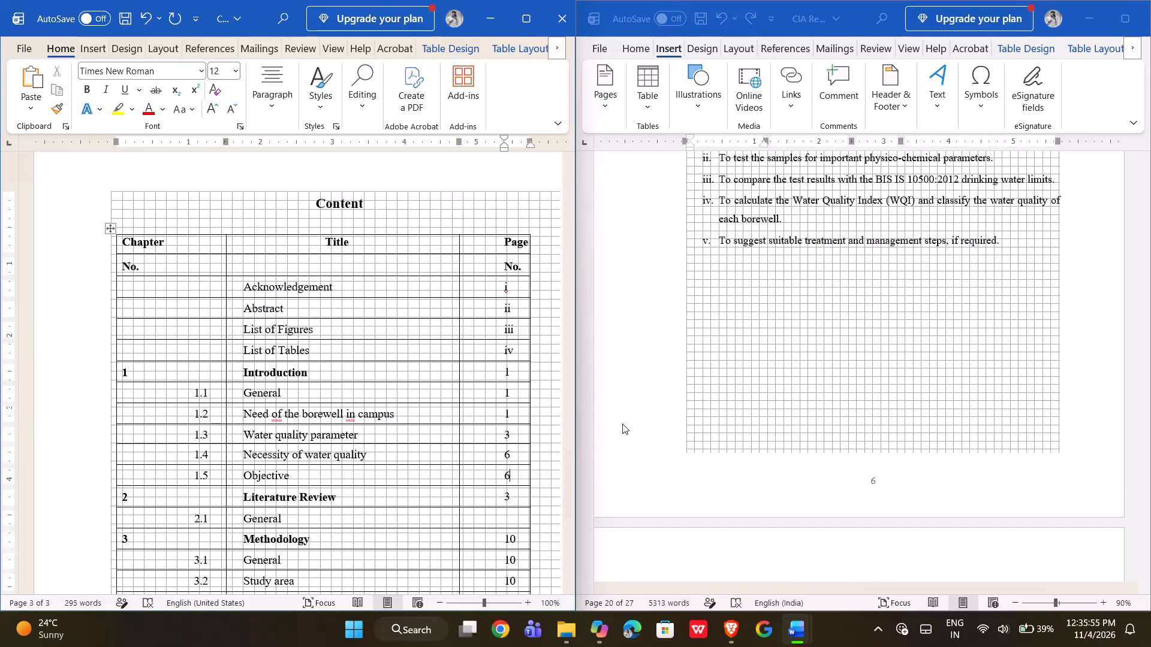
Set the page numbers of Chapter 2 Literature Review and its entry 2.1 General to 7.
{"action": "scroll", "coordinate": [761, 455], "scroll_direction": "down", "scroll_amount": 3}
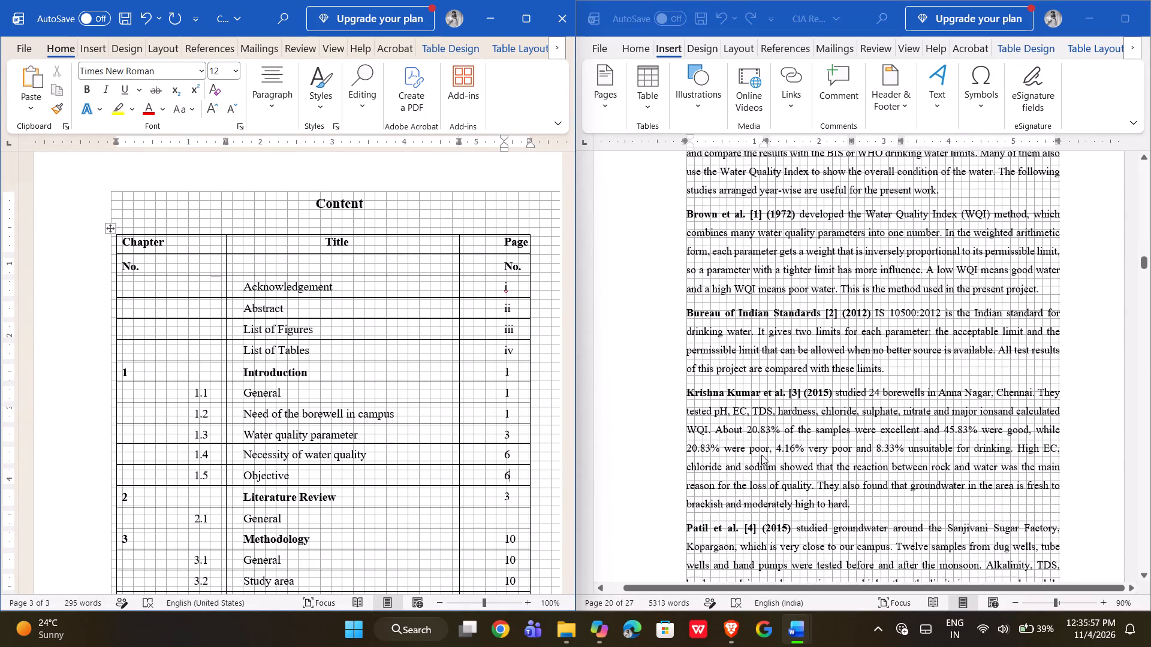
{"action": "scroll", "coordinate": [761, 455], "scroll_direction": "down", "scroll_amount": 1}
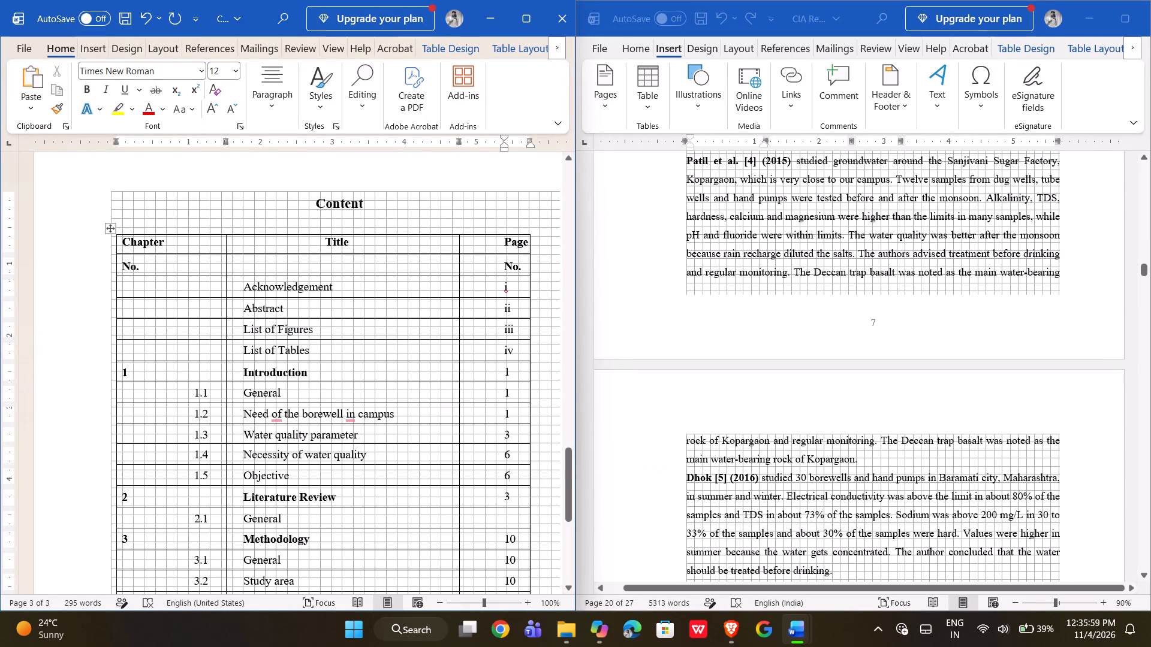
{"action": "left_click", "coordinate": [521, 499]}
{"action": "key", "text": "BackSpace"}
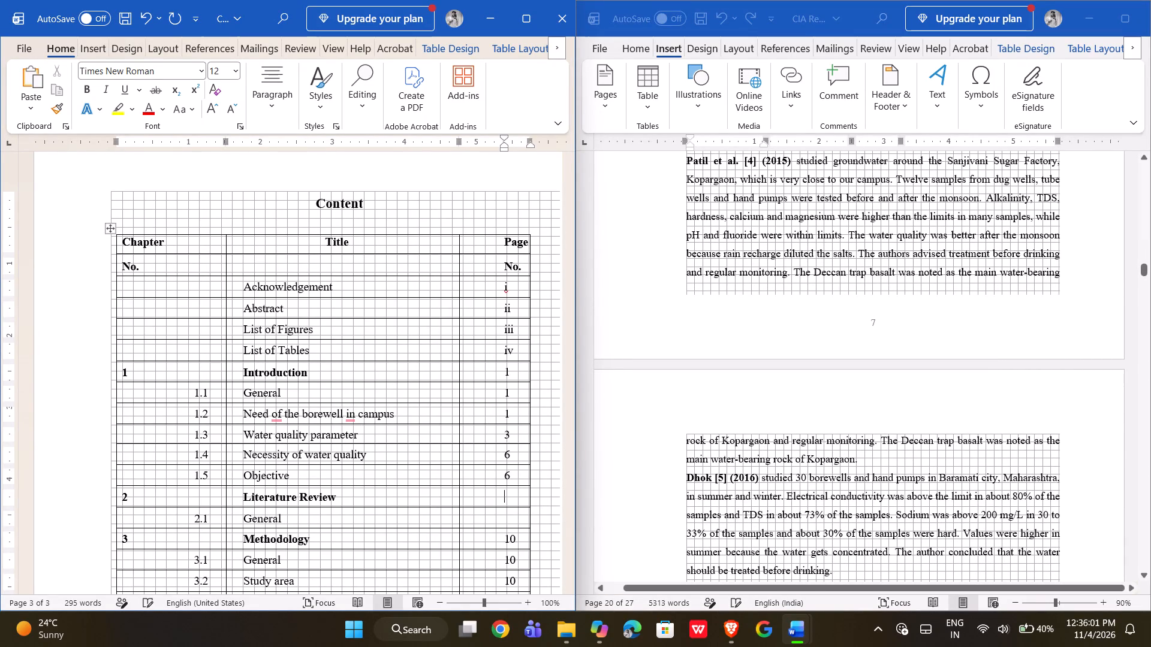
{"action": "key", "text": "7"}
{"action": "key", "text": "Down"}
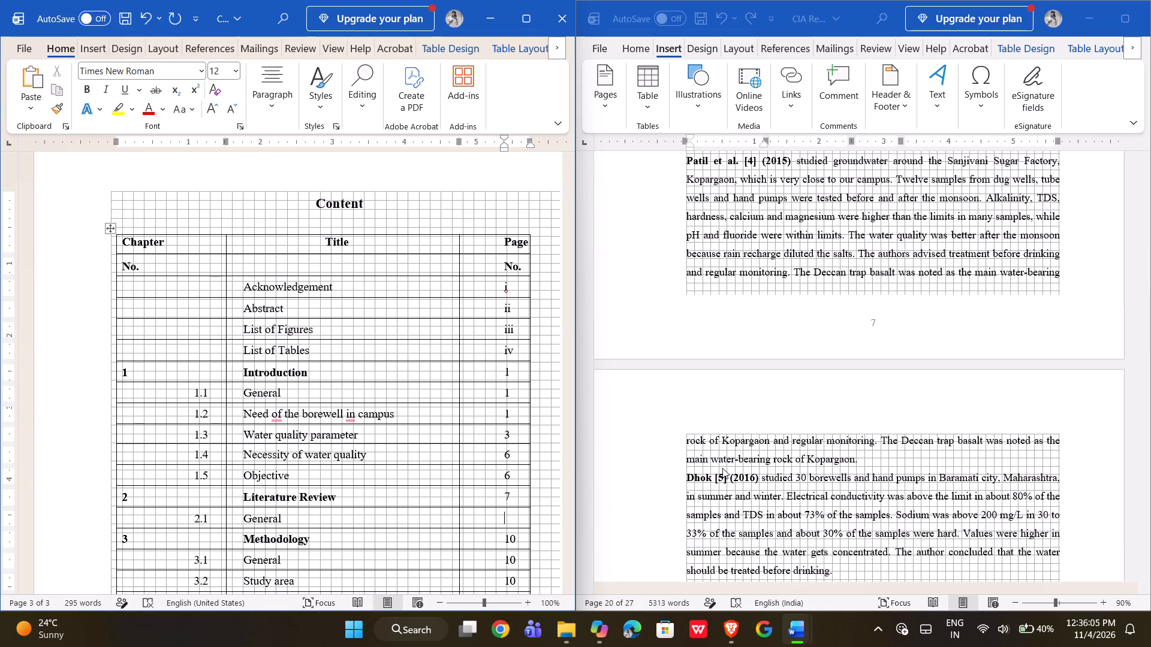
{"action": "key", "text": "7"}
Recheck the opening pages of the Literature Review chapter in the final report against its contents entries.
{"action": "scroll", "coordinate": [722, 468], "scroll_direction": "up", "scroll_amount": 1}
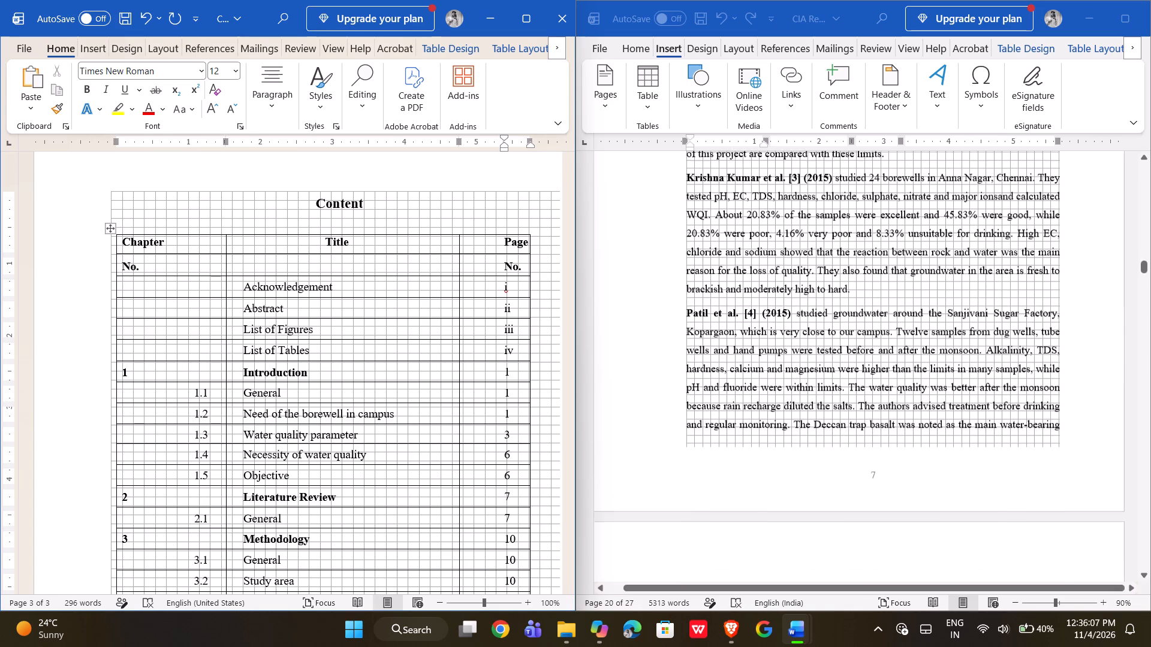
{"action": "scroll", "coordinate": [722, 468], "scroll_direction": "up", "scroll_amount": 2}
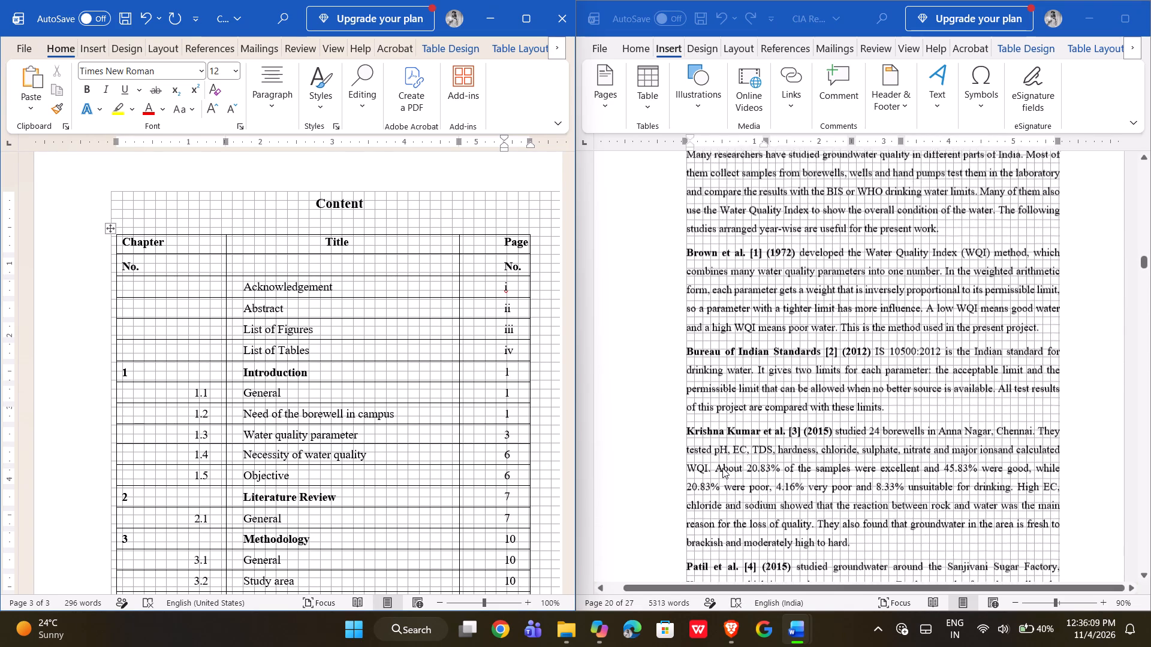
{"action": "scroll", "coordinate": [722, 468], "scroll_direction": "up", "scroll_amount": 1}
{"action": "scroll", "coordinate": [722, 468], "scroll_direction": "down", "scroll_amount": 3}
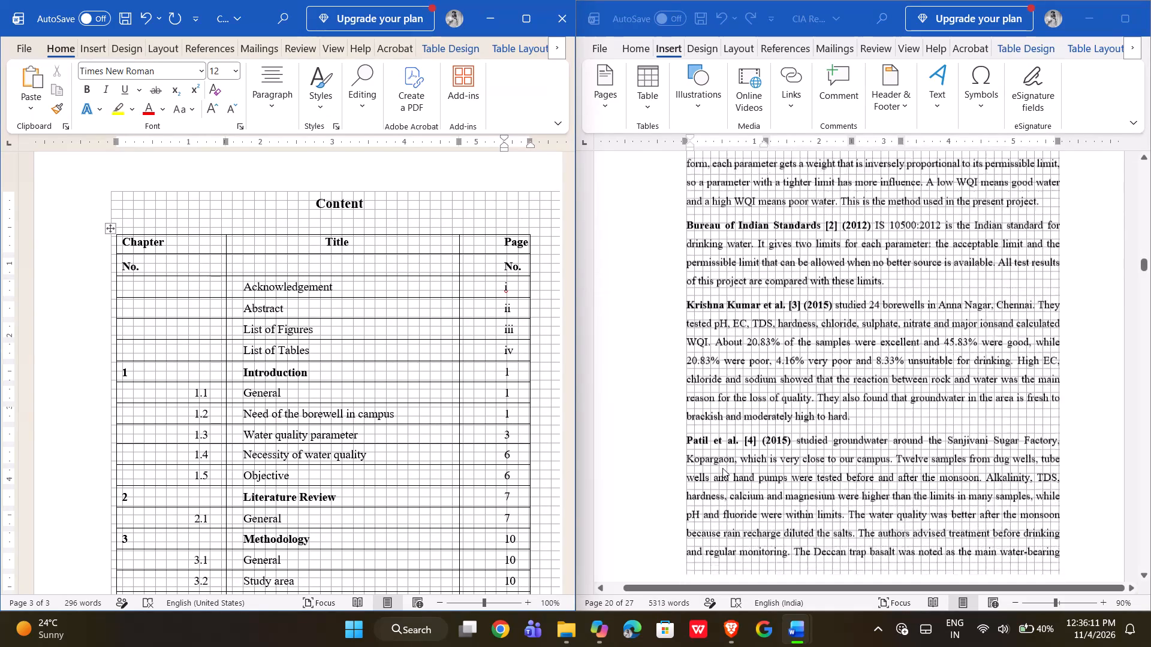
{"action": "scroll", "coordinate": [722, 468], "scroll_direction": "down", "scroll_amount": 2}
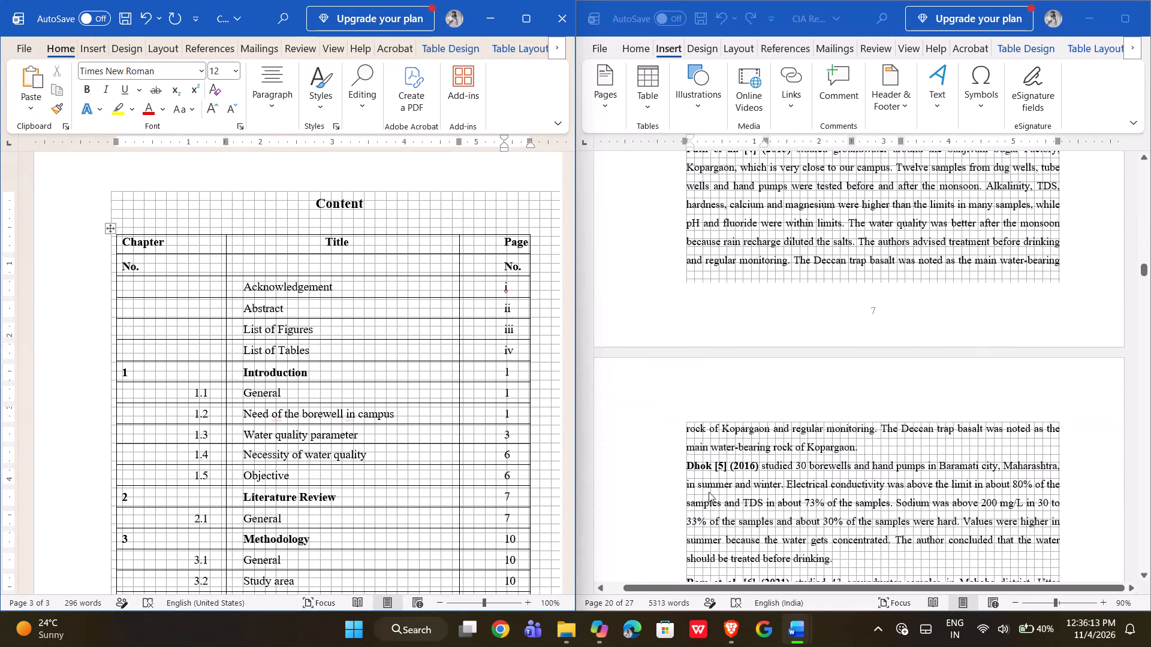
Set the page number of entry 3.3 Sample collection to 10, matching the final report.
{"action": "scroll", "coordinate": [511, 539], "scroll_direction": "down", "scroll_amount": 1}
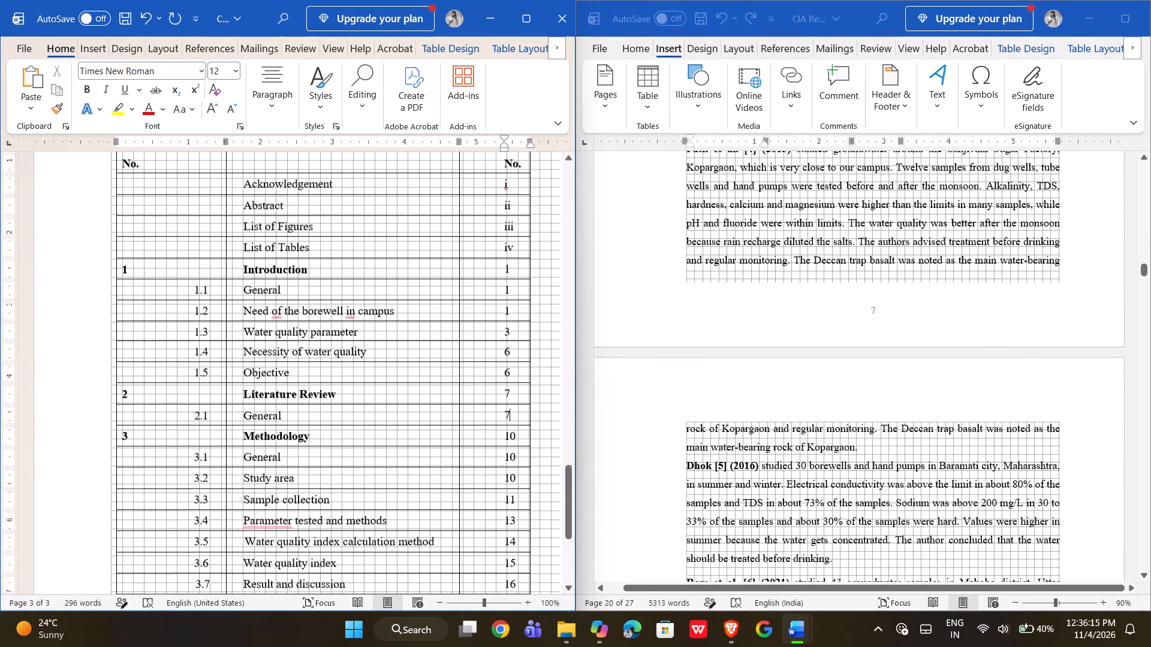
{"action": "scroll", "coordinate": [767, 422], "scroll_direction": "down", "scroll_amount": 3}
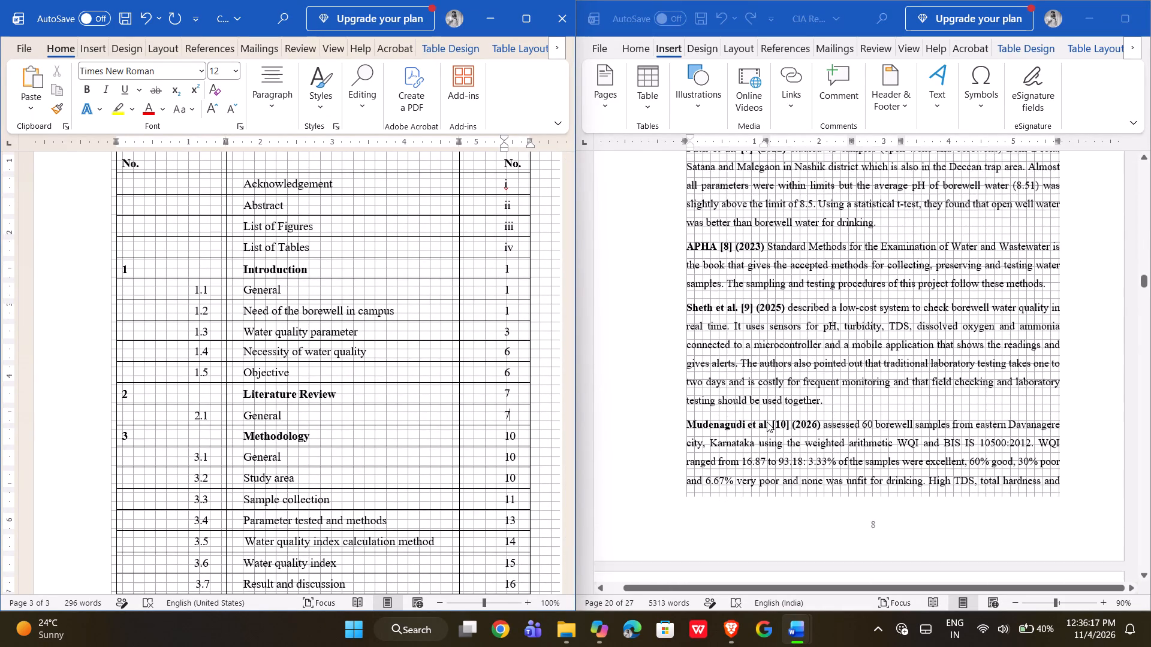
{"action": "scroll", "coordinate": [767, 422], "scroll_direction": "down", "scroll_amount": 3}
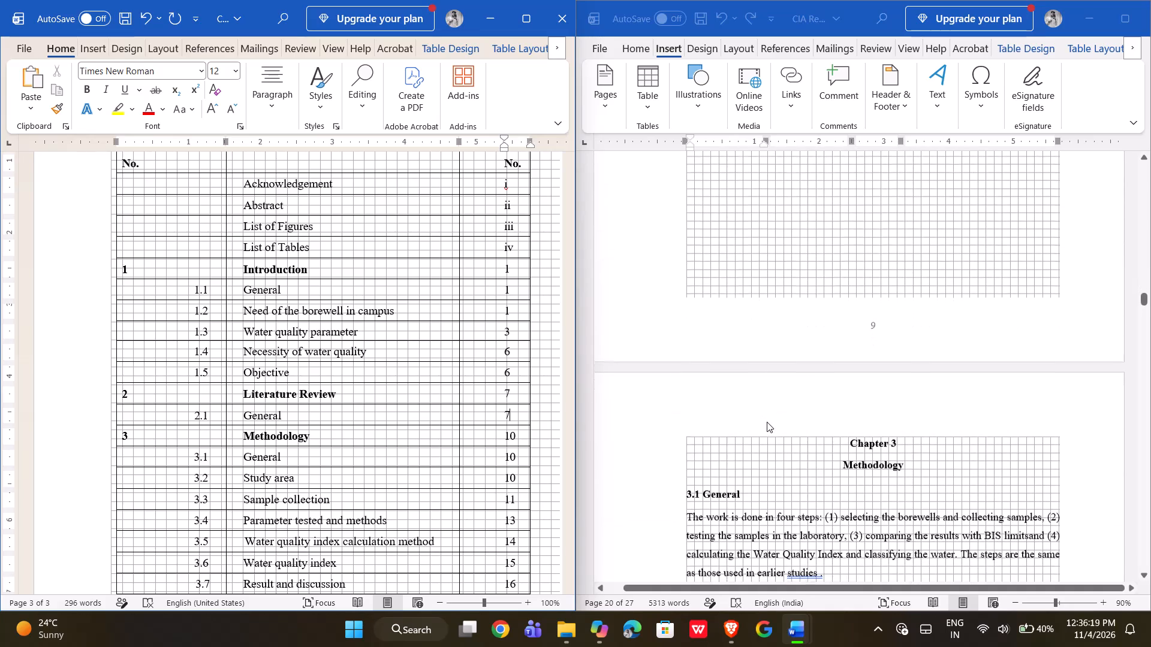
{"action": "scroll", "coordinate": [767, 422], "scroll_direction": "down", "scroll_amount": 2}
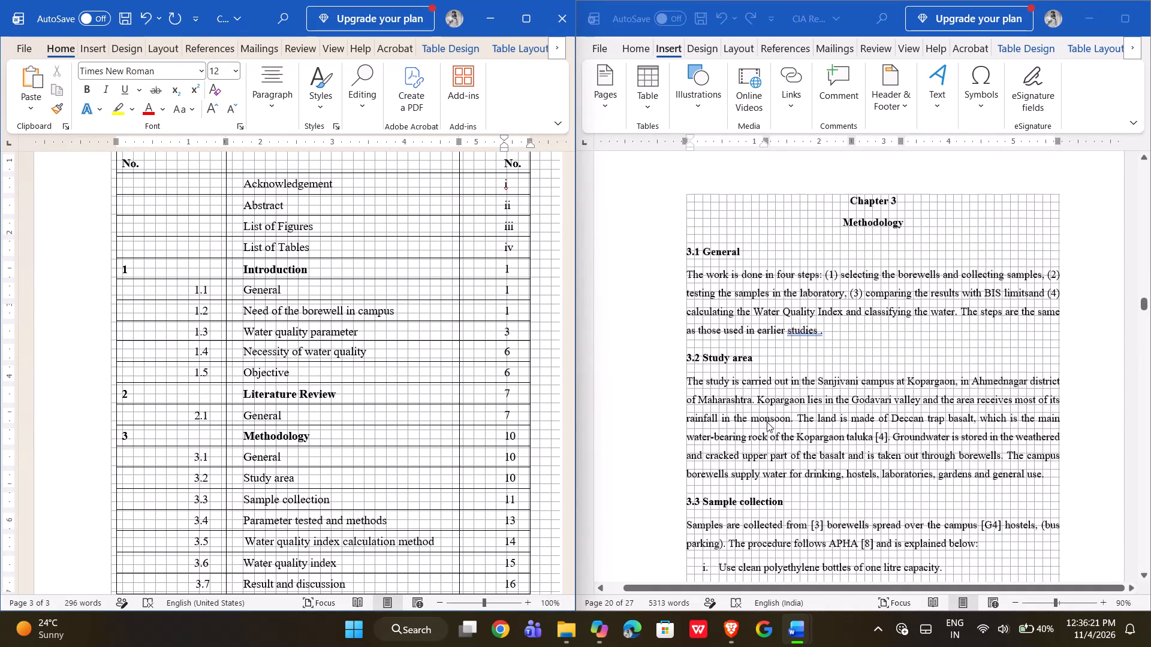
{"action": "scroll", "coordinate": [767, 422], "scroll_direction": "down", "scroll_amount": 1}
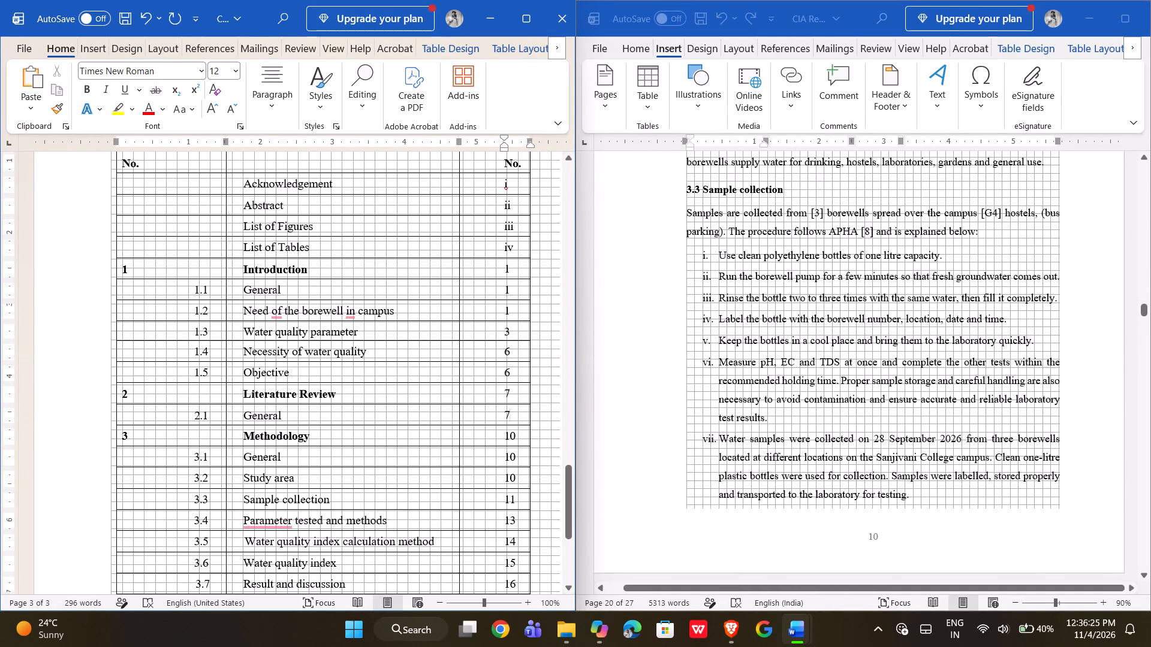
{"action": "left_click", "coordinate": [518, 505]}
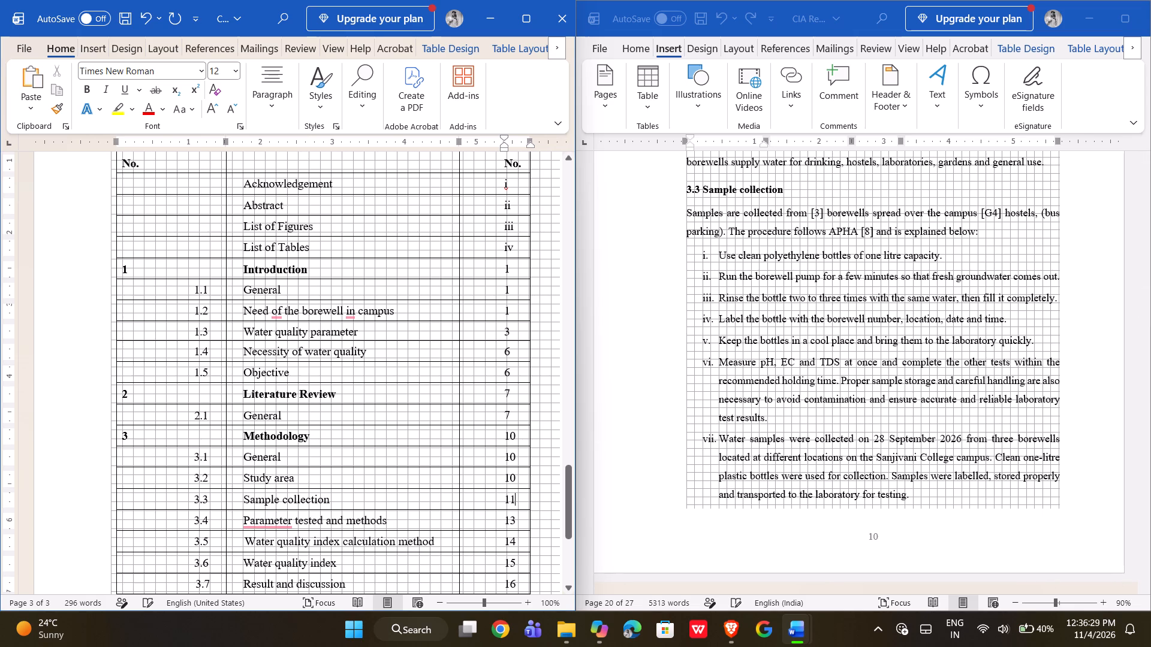
{"action": "key", "text": "BackSpace"}
{"action": "key", "text": "0"}
Set the page number of entry 3.4 Parameter tested and methods to 11, matching the final report.
{"action": "left_click", "coordinate": [518, 505]}
{"action": "key", "text": "Down"}
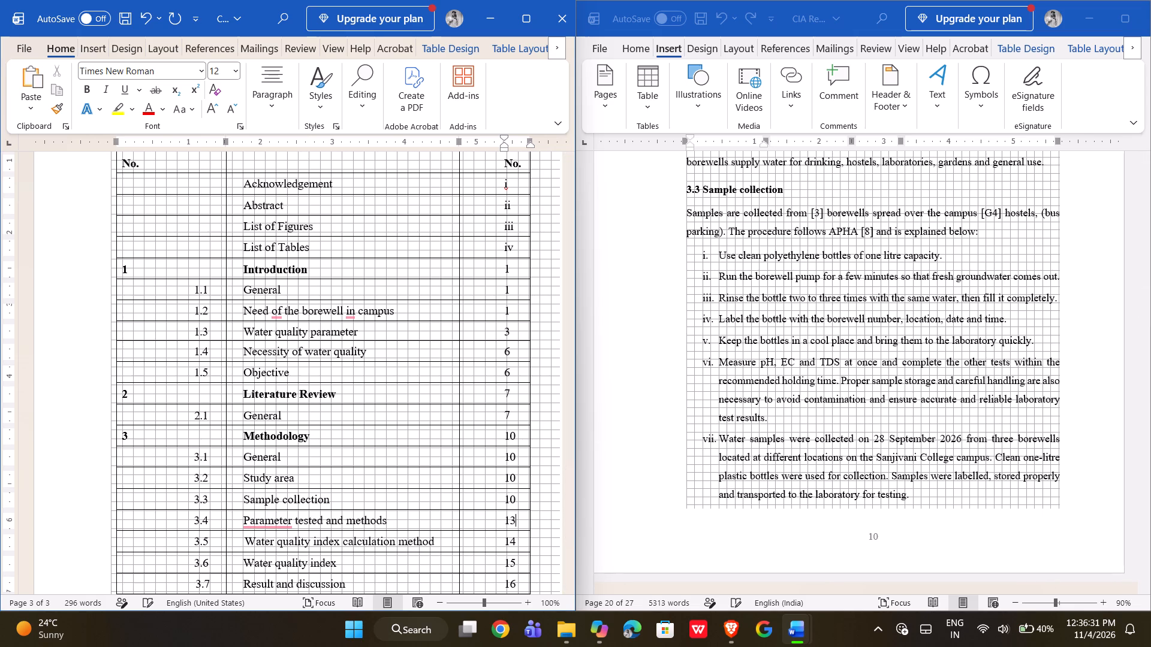
{"action": "scroll", "coordinate": [801, 442], "scroll_direction": "down", "scroll_amount": 4}
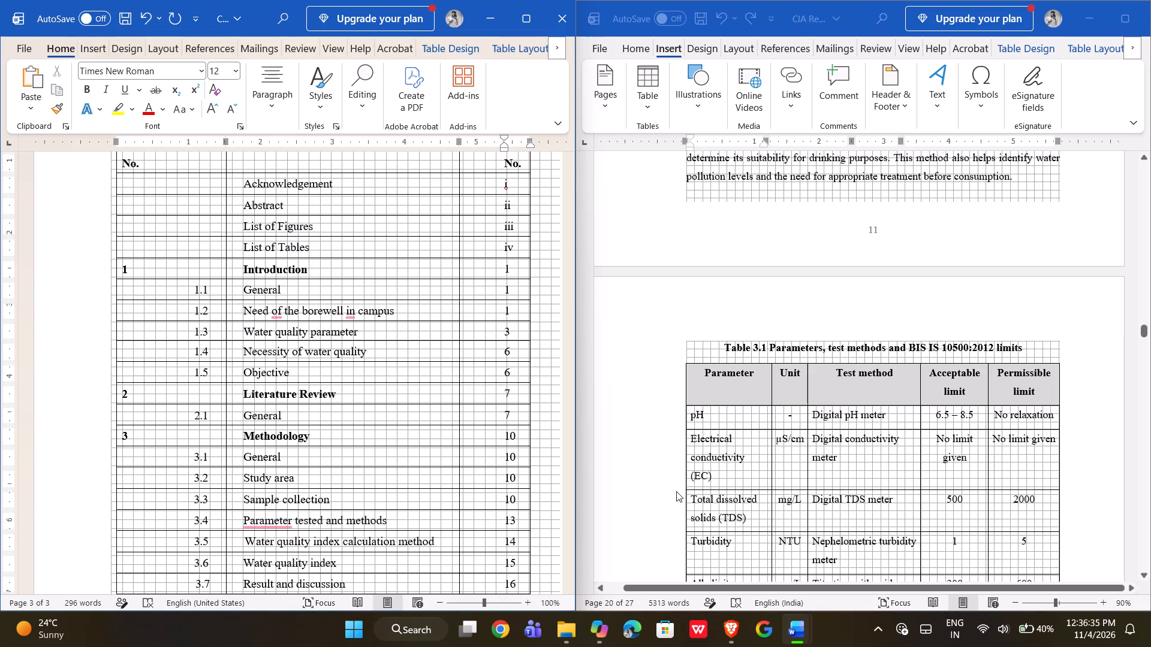
{"action": "key", "text": "BackSpace"}
{"action": "key", "text": "1"}
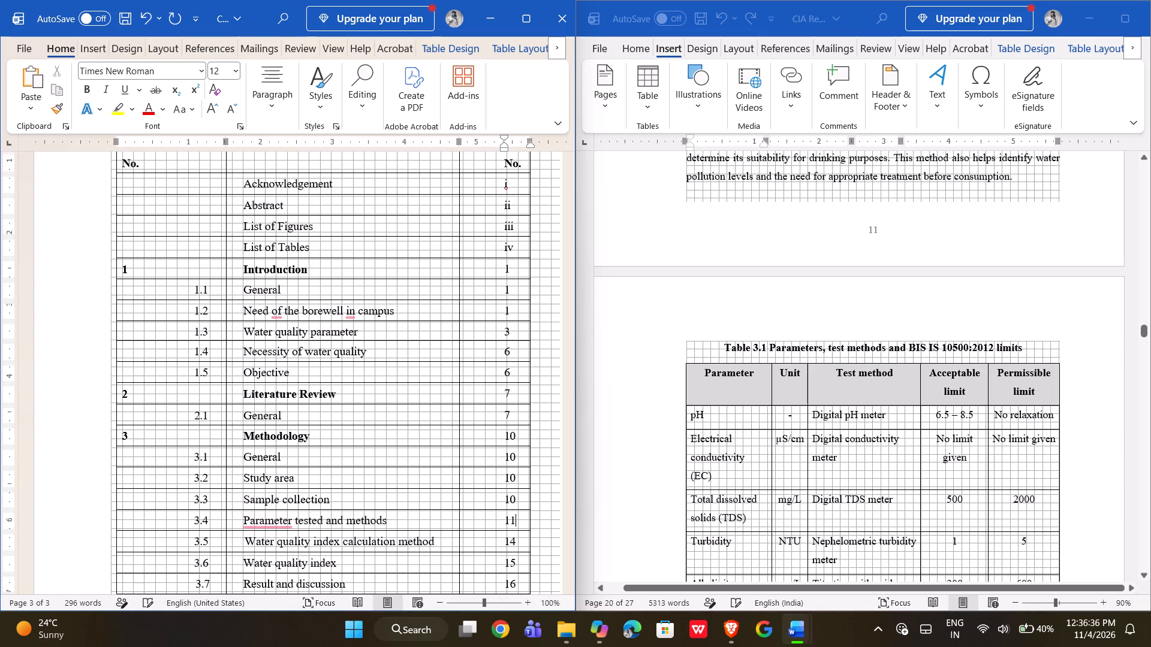
Set the page number of entry 3.5 Water quality index calculation method to 11, as in the final report.
{"action": "key", "text": "Down"}
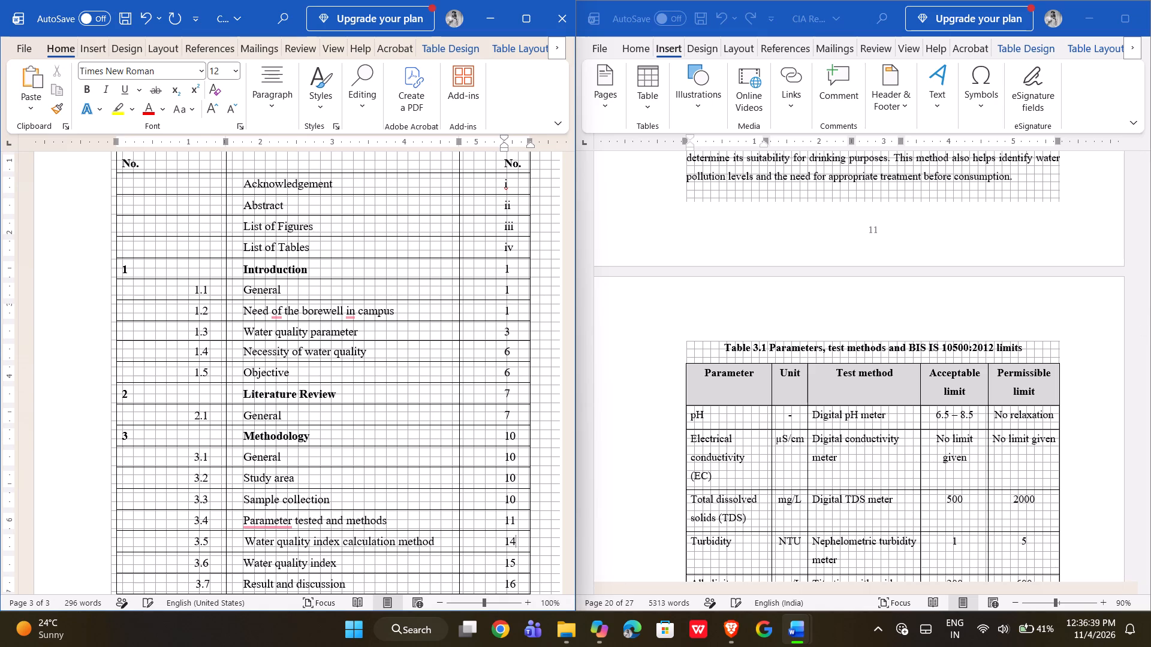
{"action": "key", "text": "BackSpace"}
{"action": "key", "text": "BackSpace"}
{"action": "scroll", "coordinate": [902, 401], "scroll_direction": "down", "scroll_amount": 1}
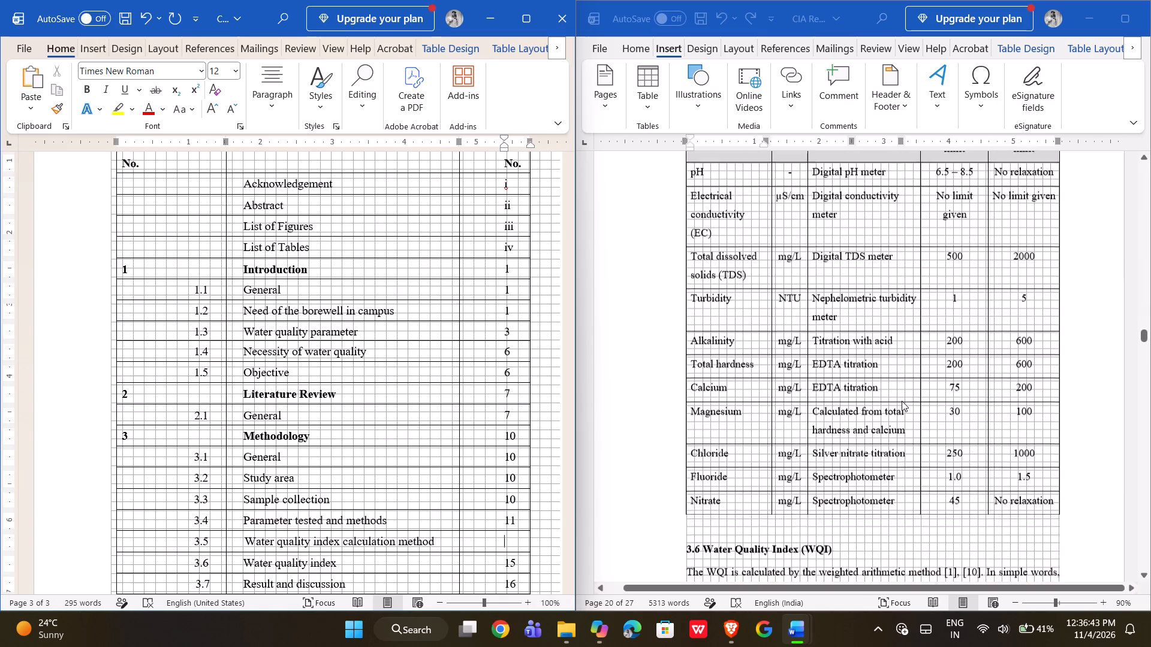
{"action": "scroll", "coordinate": [902, 401], "scroll_direction": "down", "scroll_amount": 1}
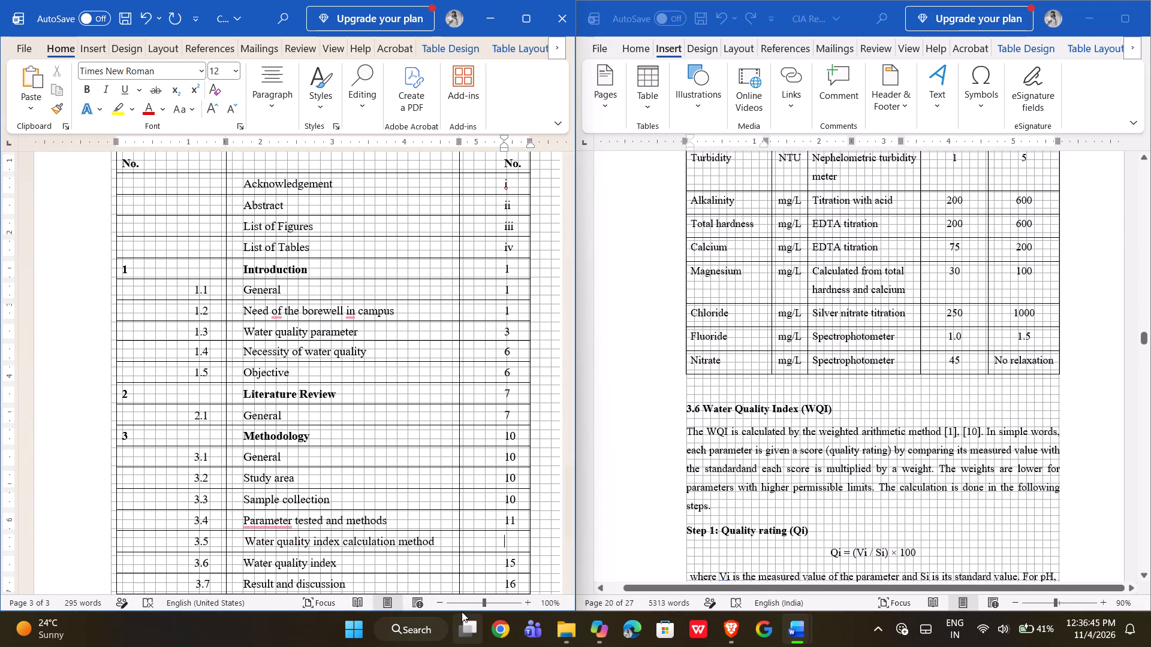
{"action": "scroll", "coordinate": [789, 379], "scroll_direction": "up", "scroll_amount": 1}
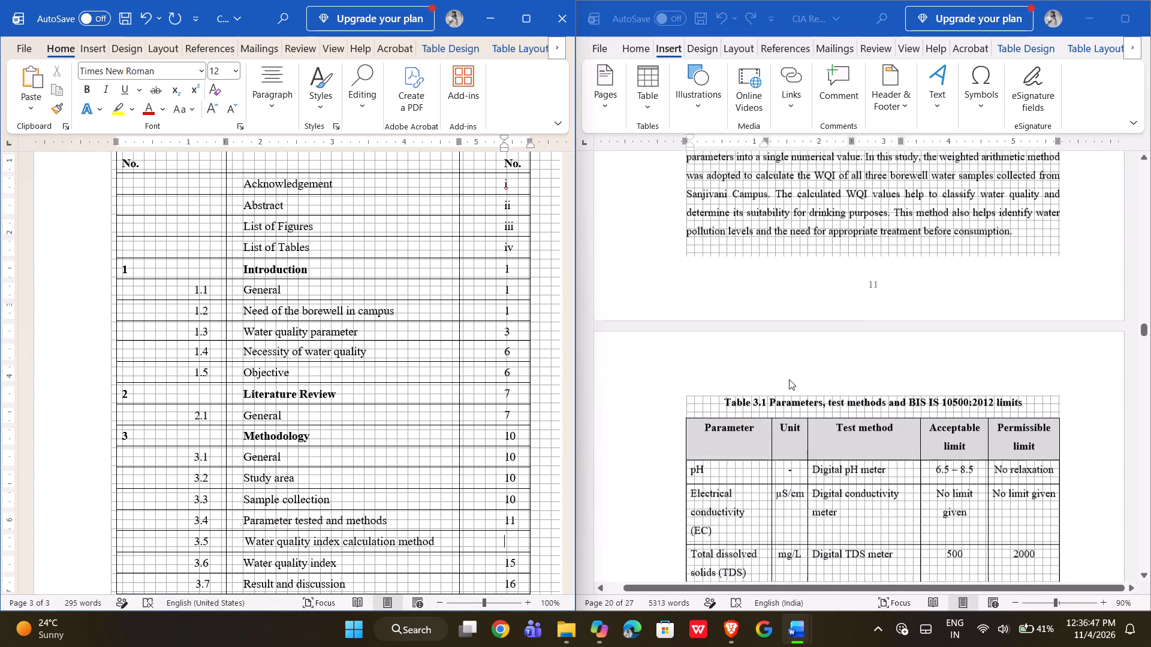
{"action": "scroll", "coordinate": [789, 379], "scroll_direction": "up", "scroll_amount": 1}
{"action": "scroll", "coordinate": [789, 379], "scroll_direction": "down", "scroll_amount": 1}
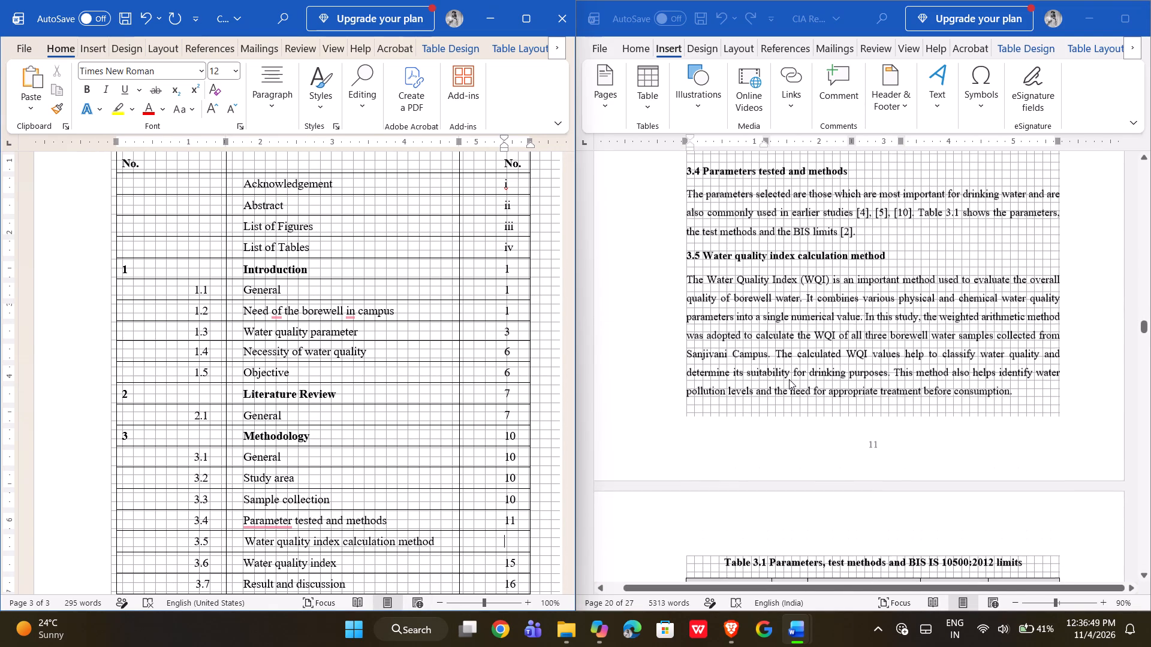
{"action": "type", "text": "11"}
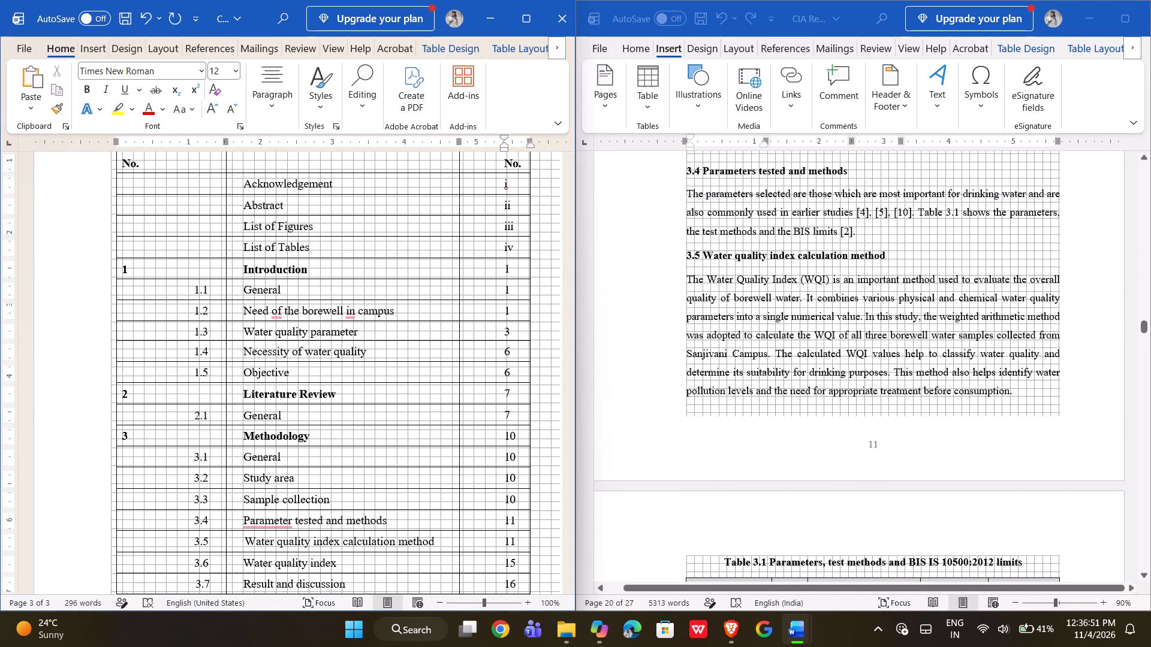
Find section 3.6 Water Quality Index in the final report and set its contents entry's page number to 12.
{"action": "key", "text": "Down"}
{"action": "key", "text": "BackSpace"}
{"action": "key", "text": "BackSpace"}
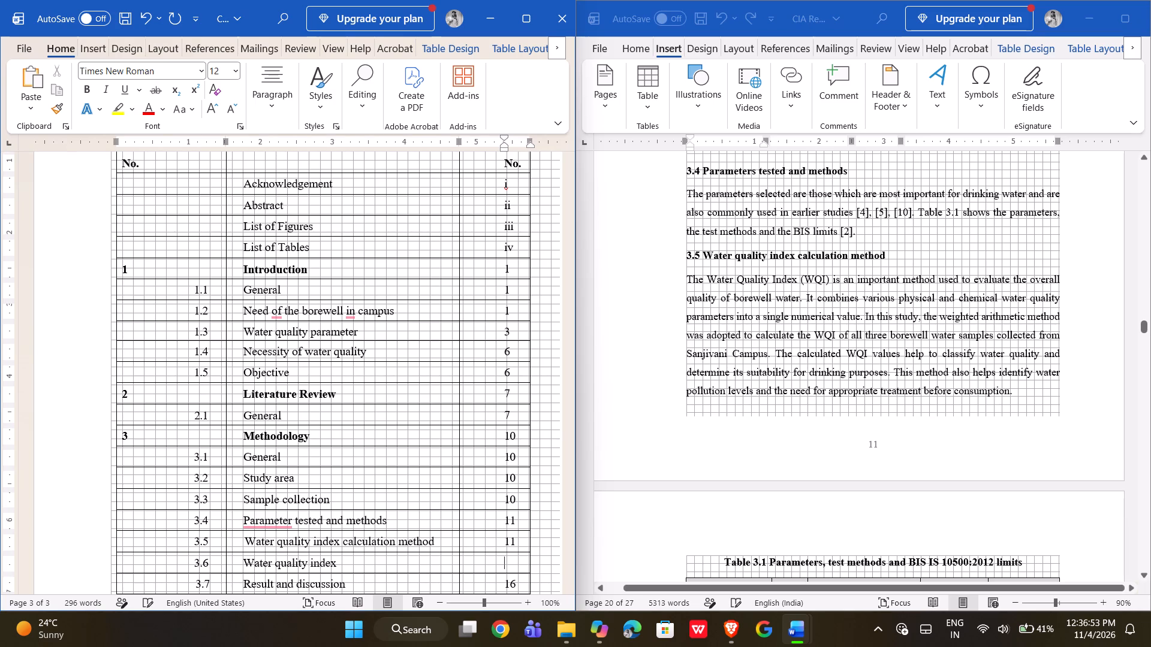
{"action": "scroll", "coordinate": [690, 475], "scroll_direction": "down", "scroll_amount": 2}
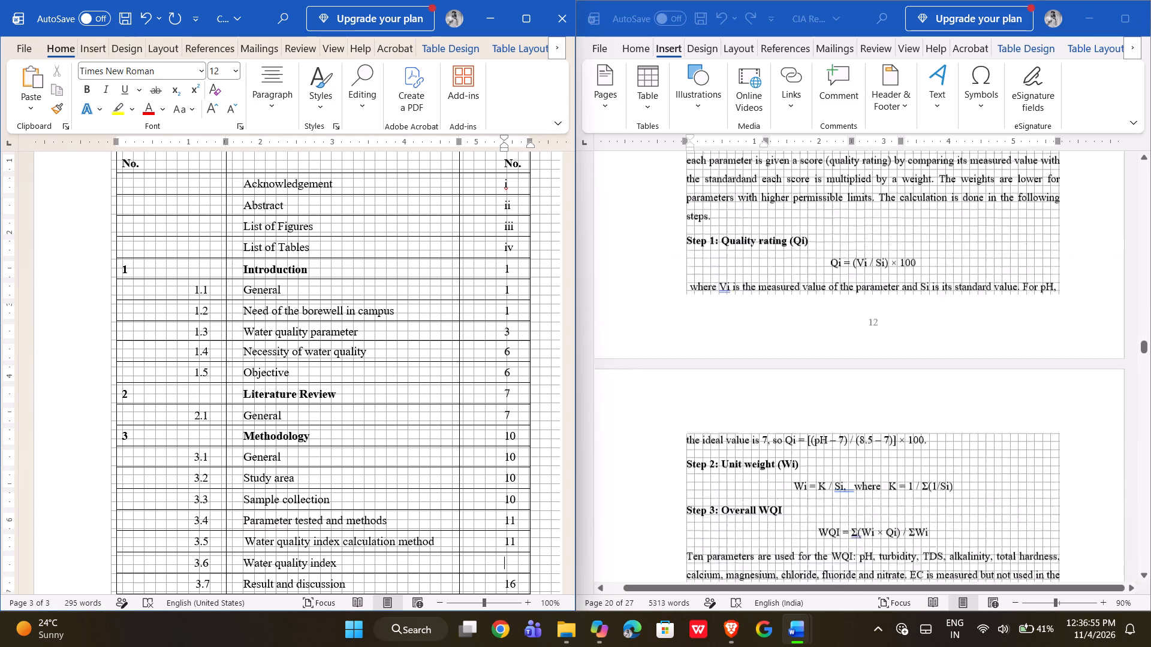
{"action": "scroll", "coordinate": [690, 475], "scroll_direction": "down", "scroll_amount": 3}
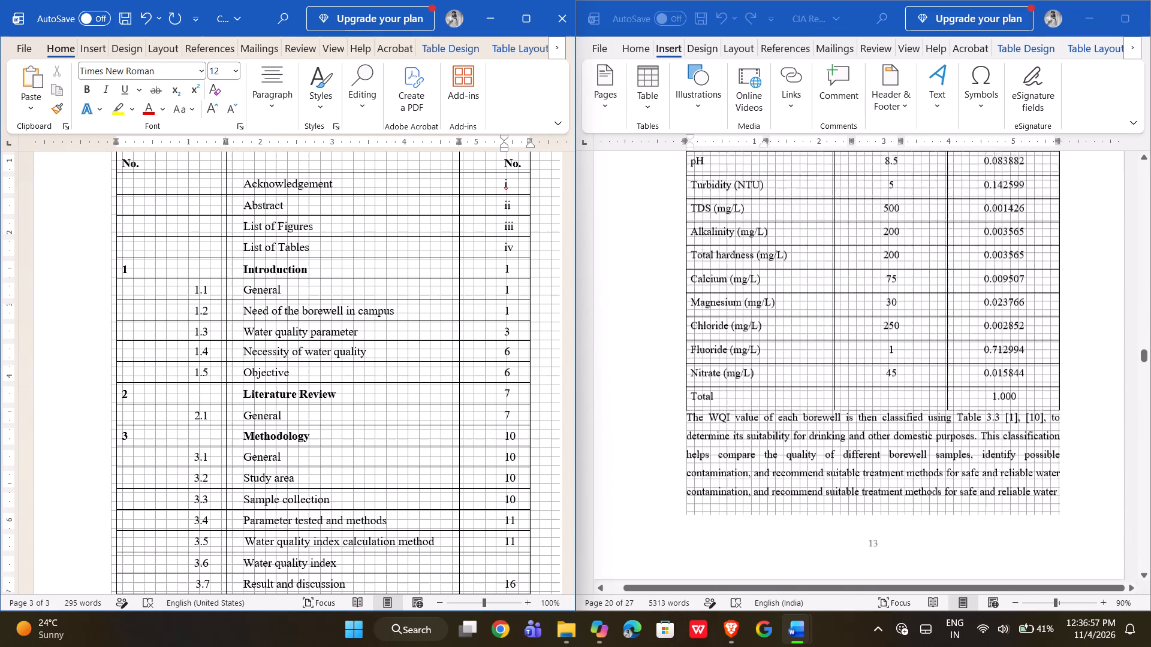
{"action": "scroll", "coordinate": [690, 475], "scroll_direction": "down", "scroll_amount": 1}
{"action": "scroll", "coordinate": [690, 475], "scroll_direction": "right", "scroll_amount": 2}
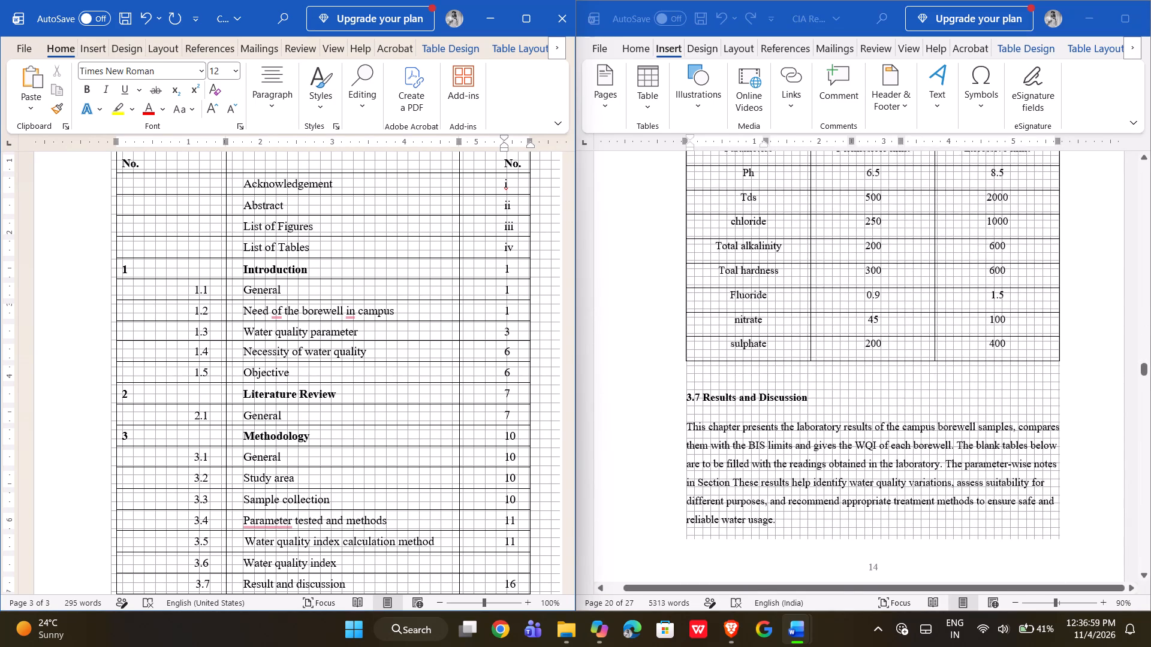
{"action": "scroll", "coordinate": [690, 475], "scroll_direction": "right", "scroll_amount": 1}
{"action": "scroll", "coordinate": [690, 475], "scroll_direction": "up", "scroll_amount": 1}
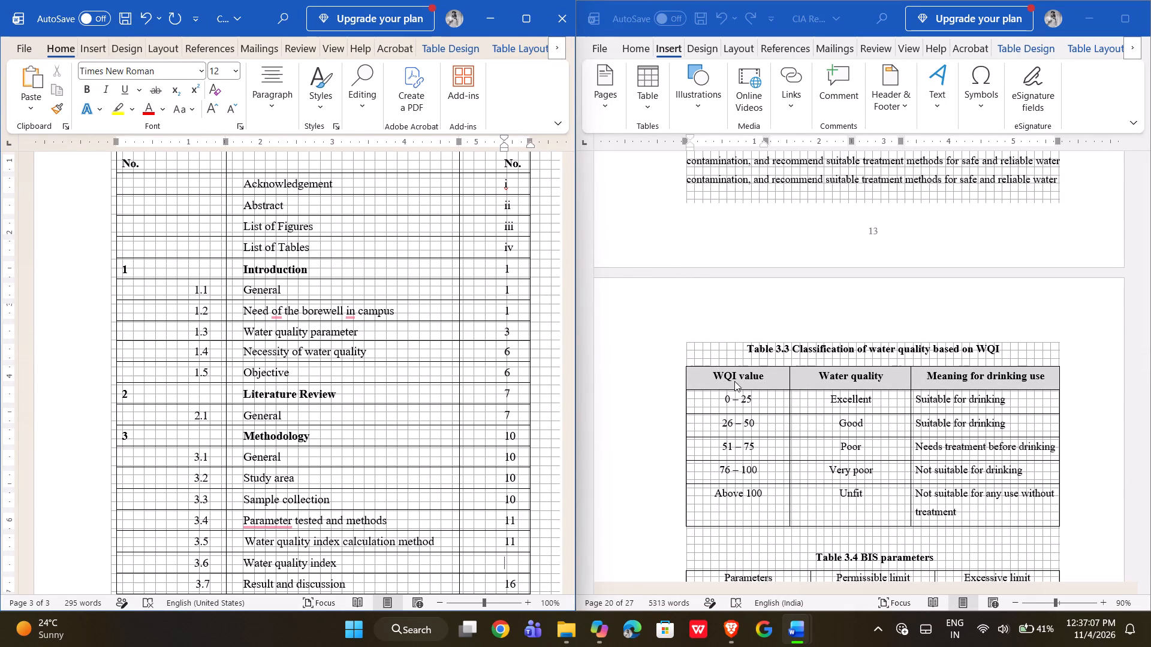
{"action": "scroll", "coordinate": [734, 381], "scroll_direction": "up", "scroll_amount": 3}
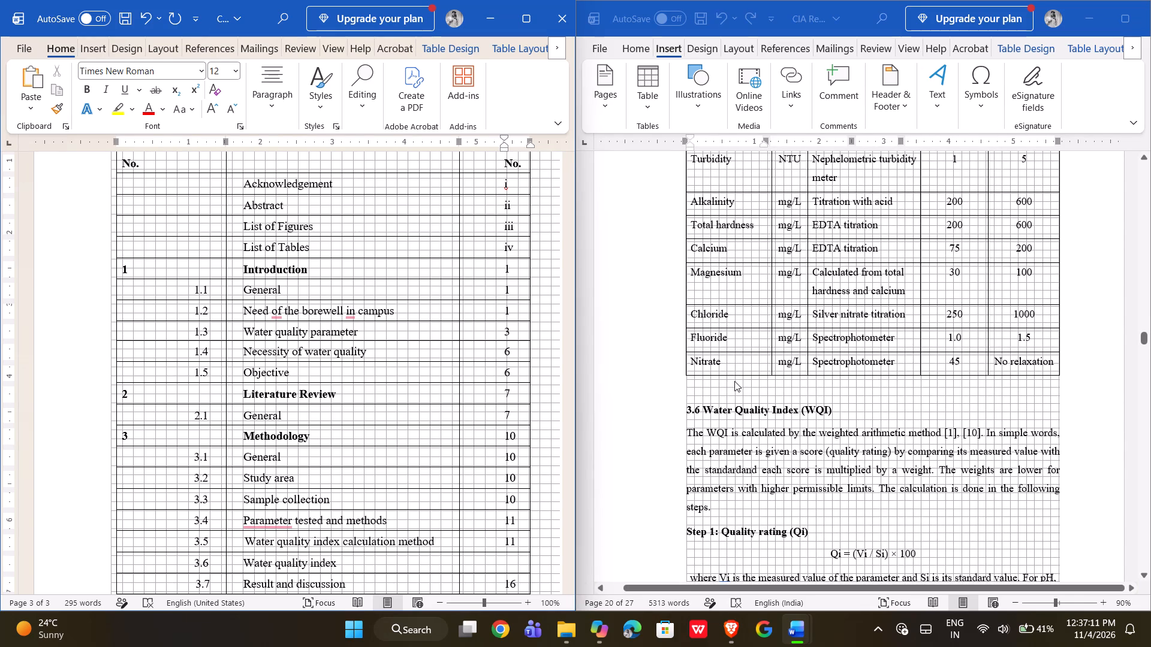
{"action": "scroll", "coordinate": [740, 440], "scroll_direction": "down", "scroll_amount": 1}
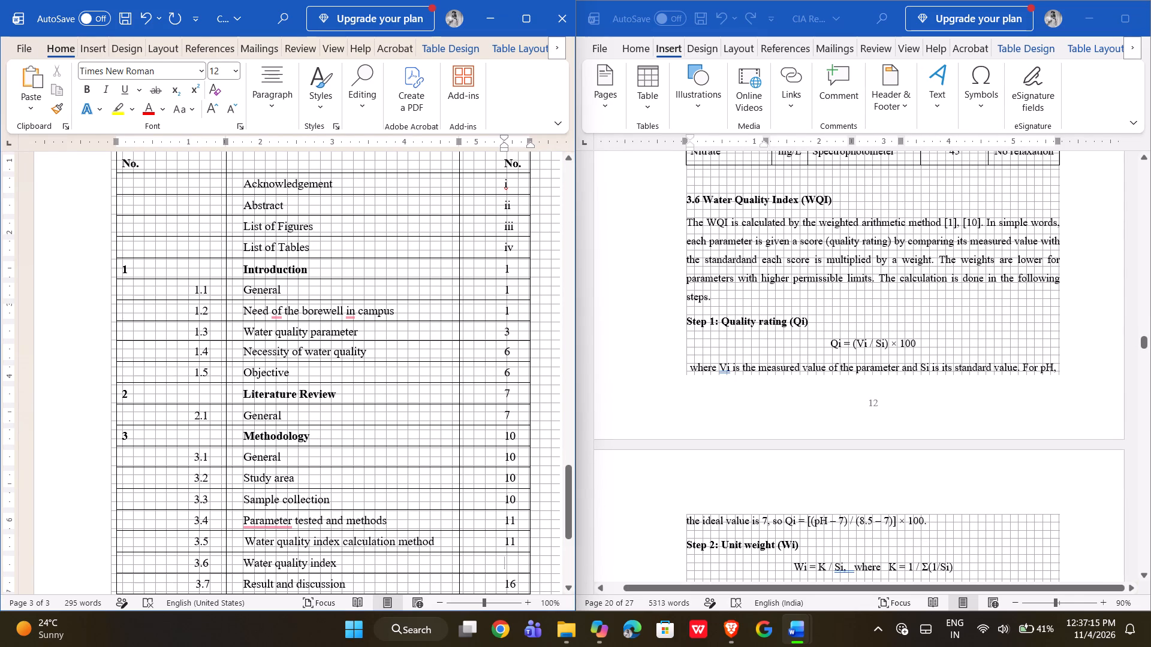
{"action": "type", "text": "12"}
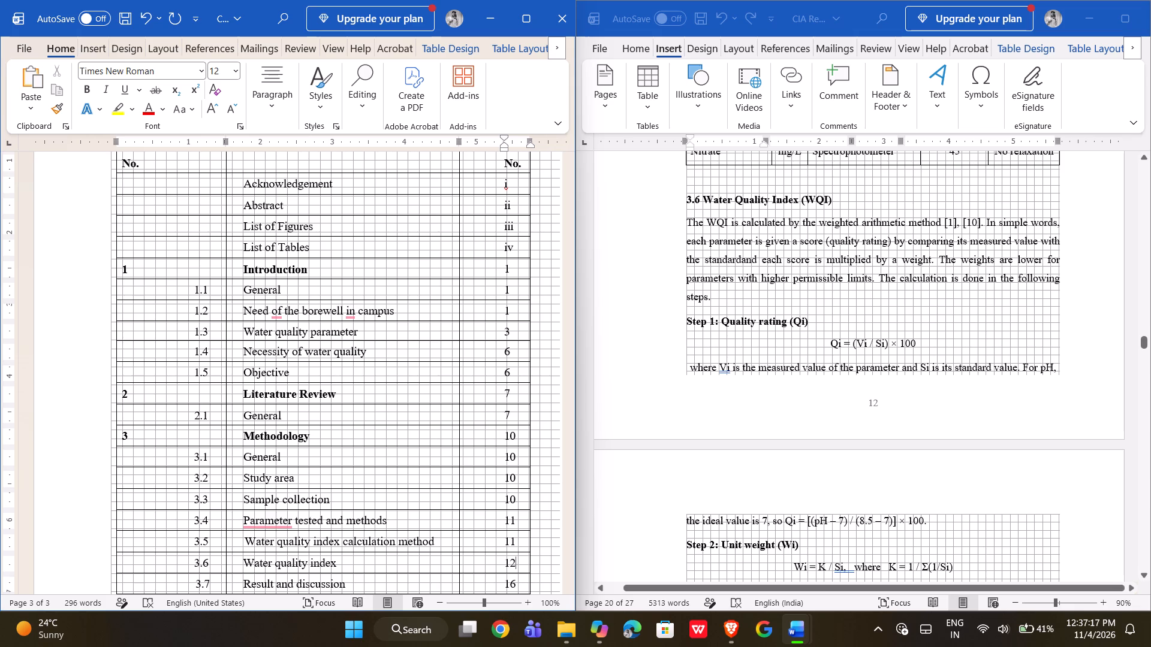
Find section 3.7 Results and Discussion in the final report and set its contents entry's page number to 14.
{"action": "key", "text": "Down"}
{"action": "scroll", "coordinate": [508, 526], "scroll_direction": "down", "scroll_amount": 1}
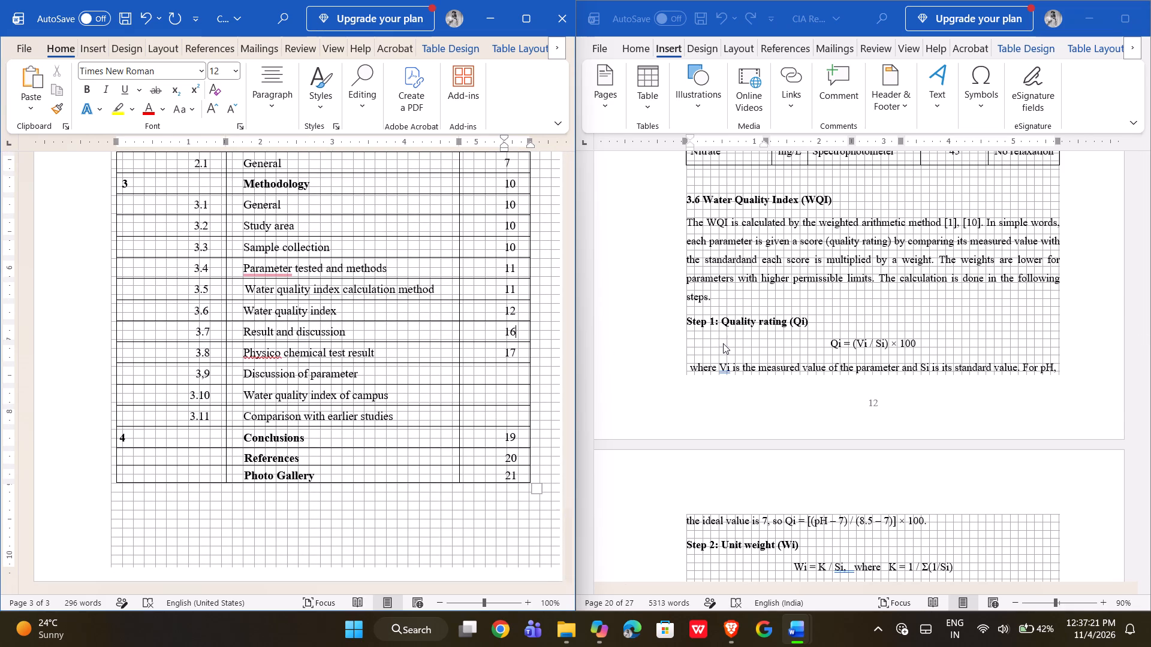
{"action": "scroll", "coordinate": [723, 344], "scroll_direction": "down", "scroll_amount": 3}
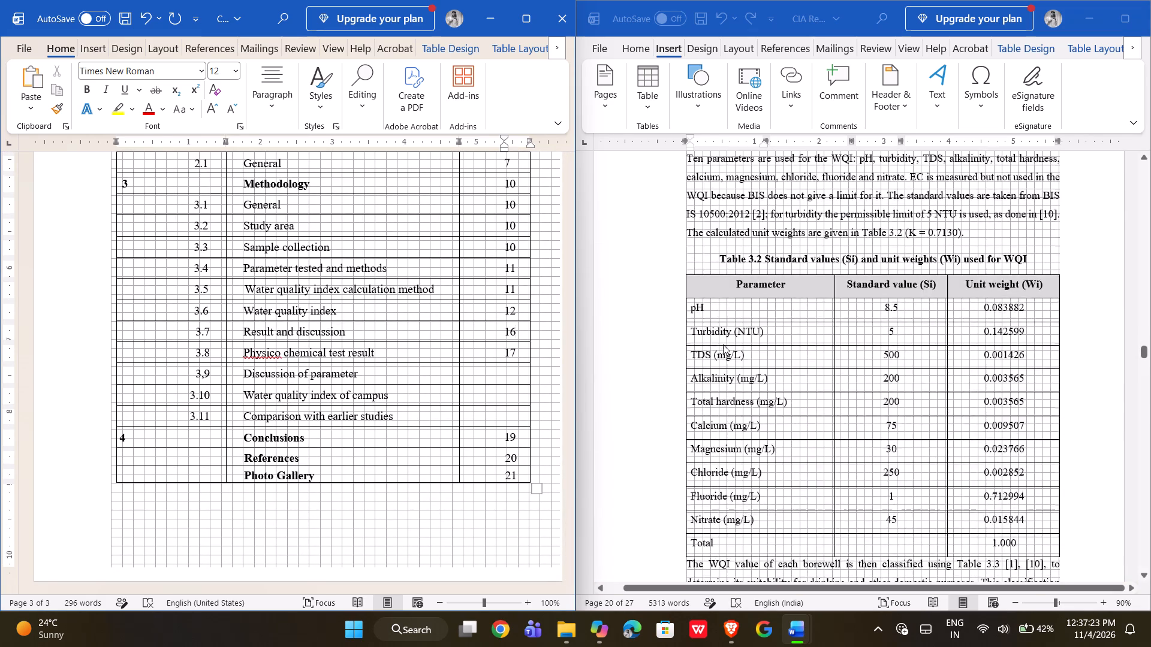
{"action": "scroll", "coordinate": [723, 344], "scroll_direction": "down", "scroll_amount": 1}
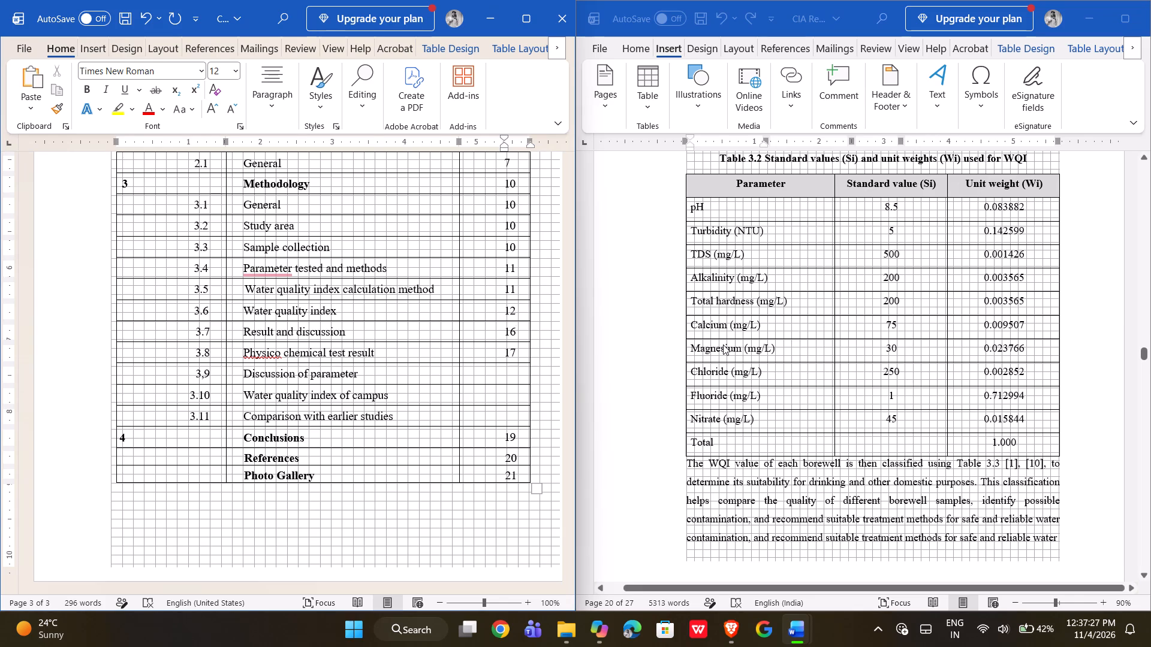
{"action": "scroll", "coordinate": [766, 270], "scroll_direction": "down", "scroll_amount": 2}
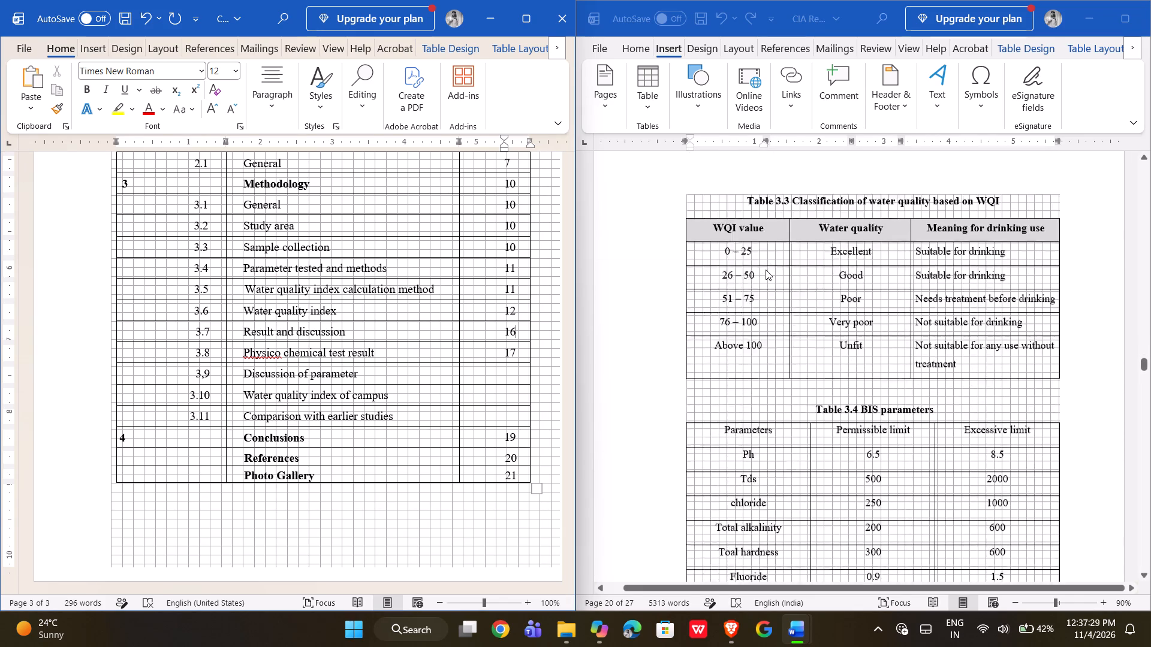
{"action": "scroll", "coordinate": [766, 270], "scroll_direction": "down", "scroll_amount": 1}
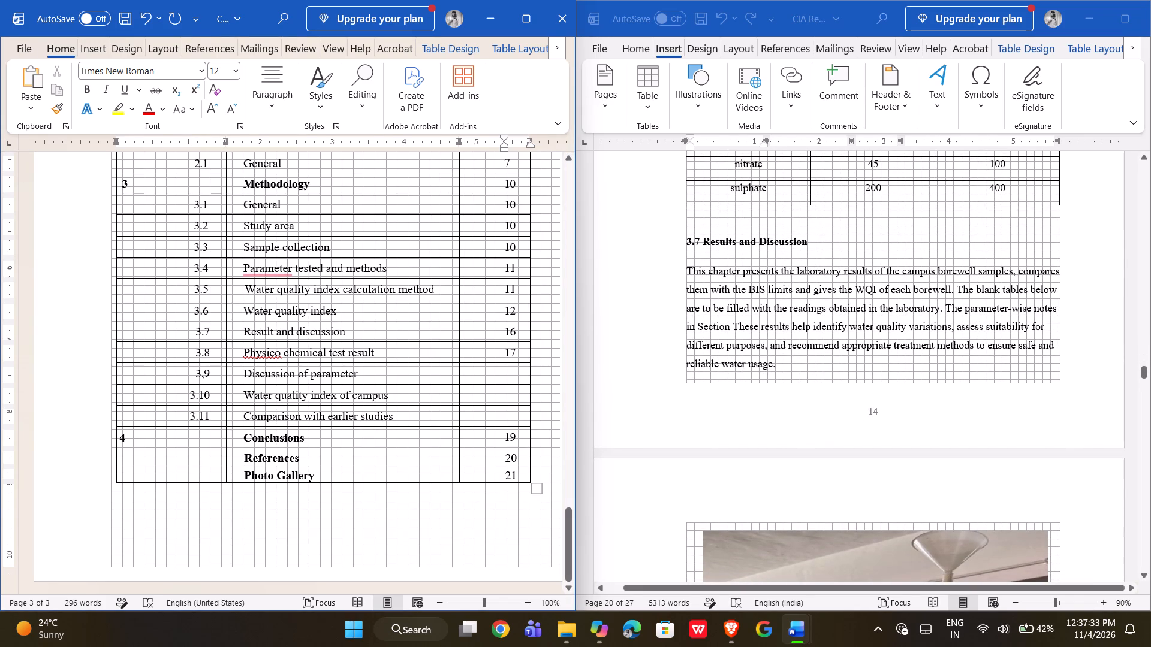
{"action": "key", "text": "BackSpace"}
{"action": "key", "text": "4"}
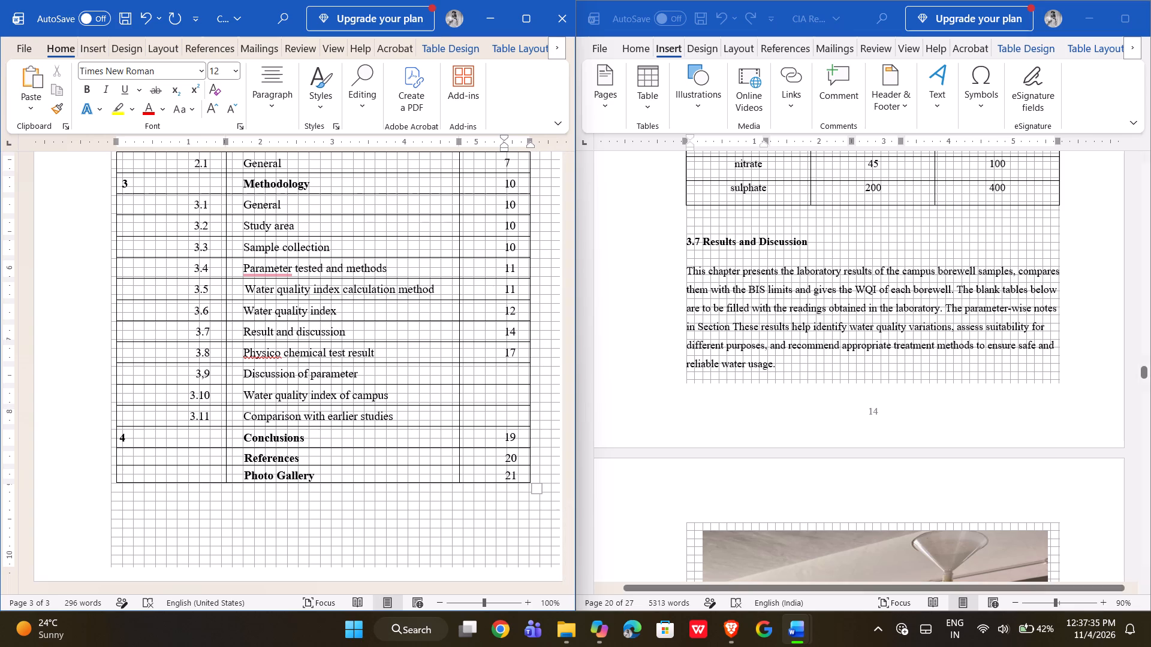
In the final report, renumber the Physico-chemical test results heading after the Discussion of parameters section as 3.9.
{"action": "key", "text": "Down"}
{"action": "scroll", "coordinate": [751, 356], "scroll_direction": "down", "scroll_amount": 2}
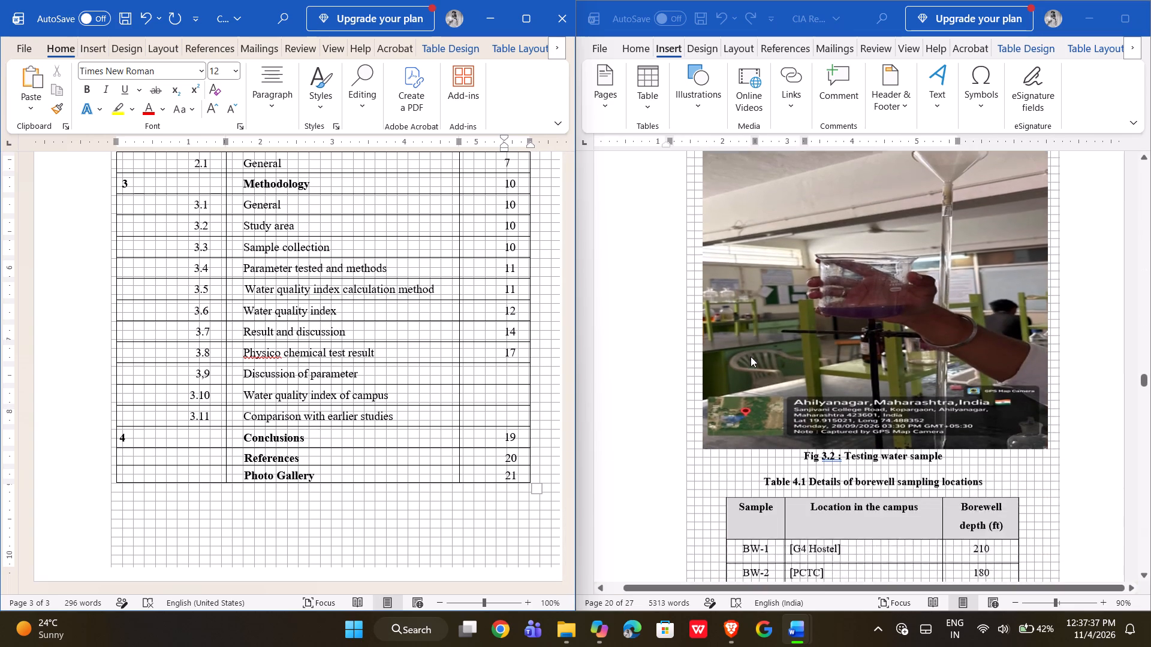
{"action": "scroll", "coordinate": [751, 356], "scroll_direction": "down", "scroll_amount": 2}
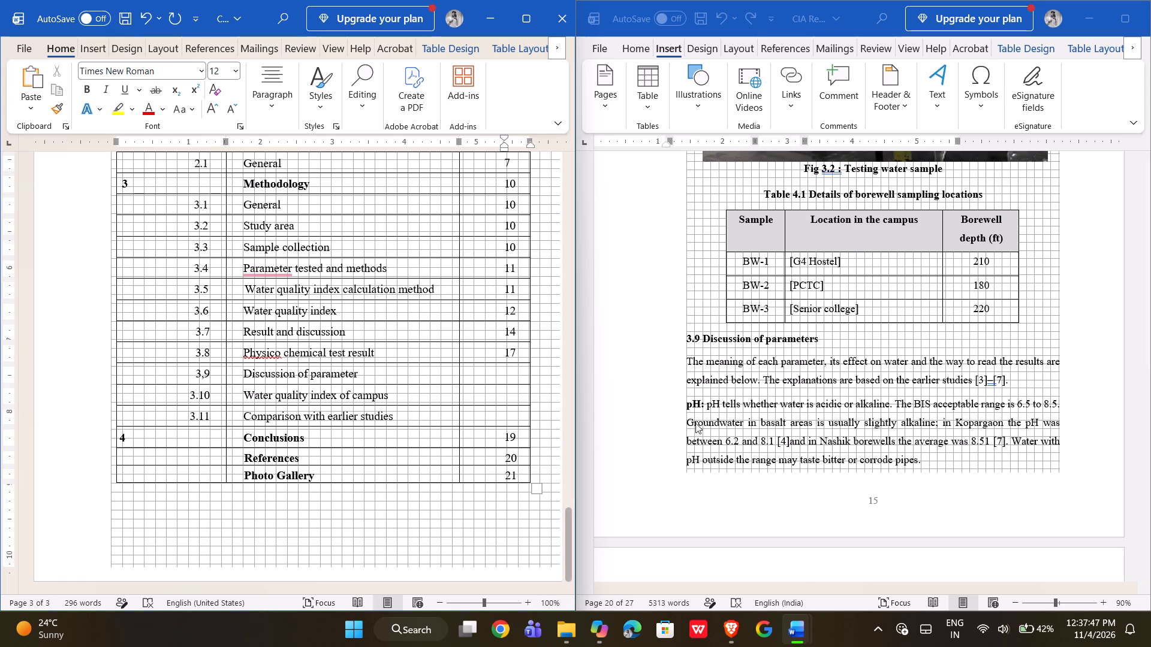
{"action": "scroll", "coordinate": [700, 425], "scroll_direction": "up", "scroll_amount": 1}
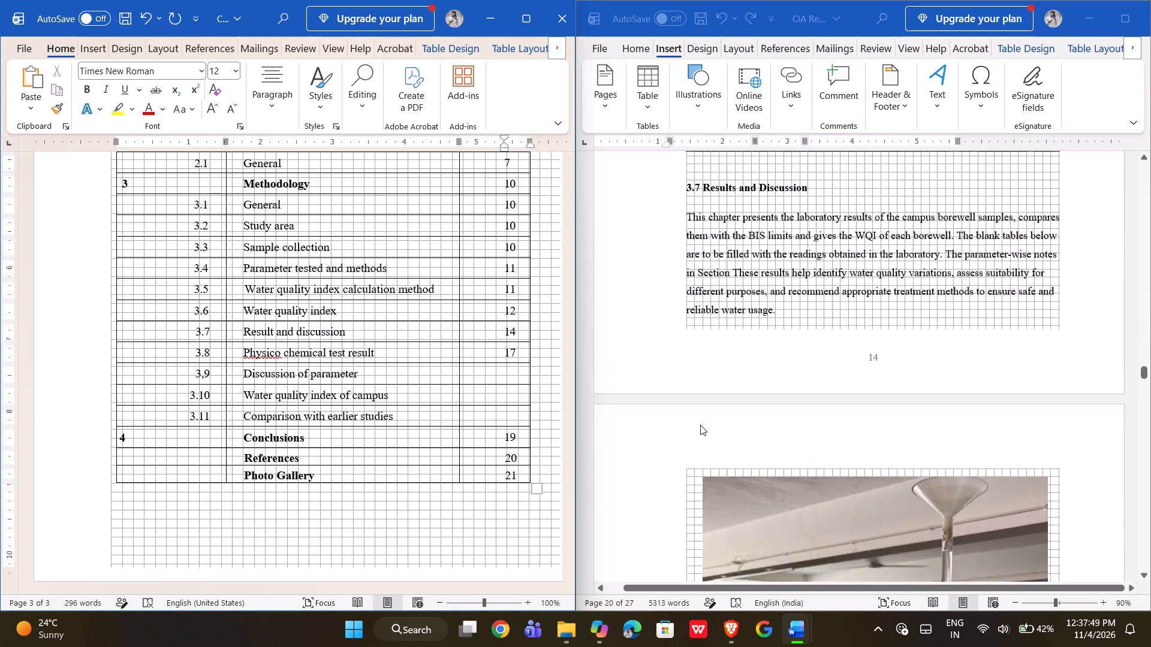
{"action": "scroll", "coordinate": [700, 425], "scroll_direction": "up", "scroll_amount": 1}
{"action": "scroll", "coordinate": [700, 425], "scroll_direction": "down", "scroll_amount": 2}
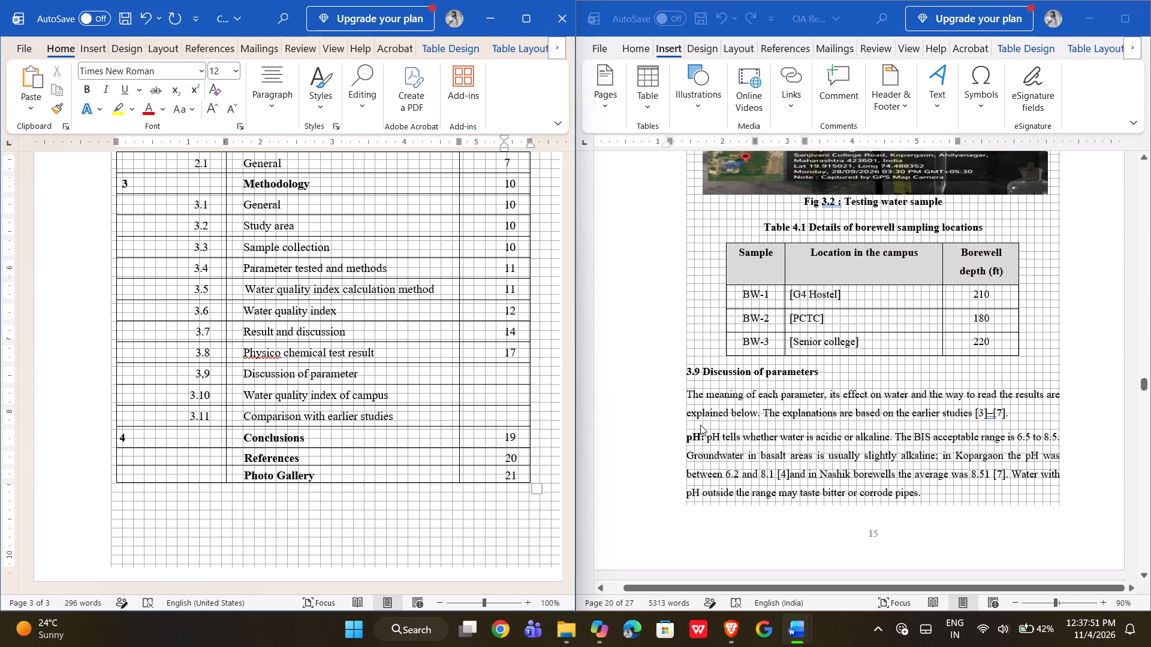
{"action": "scroll", "coordinate": [700, 425], "scroll_direction": "down", "scroll_amount": 1}
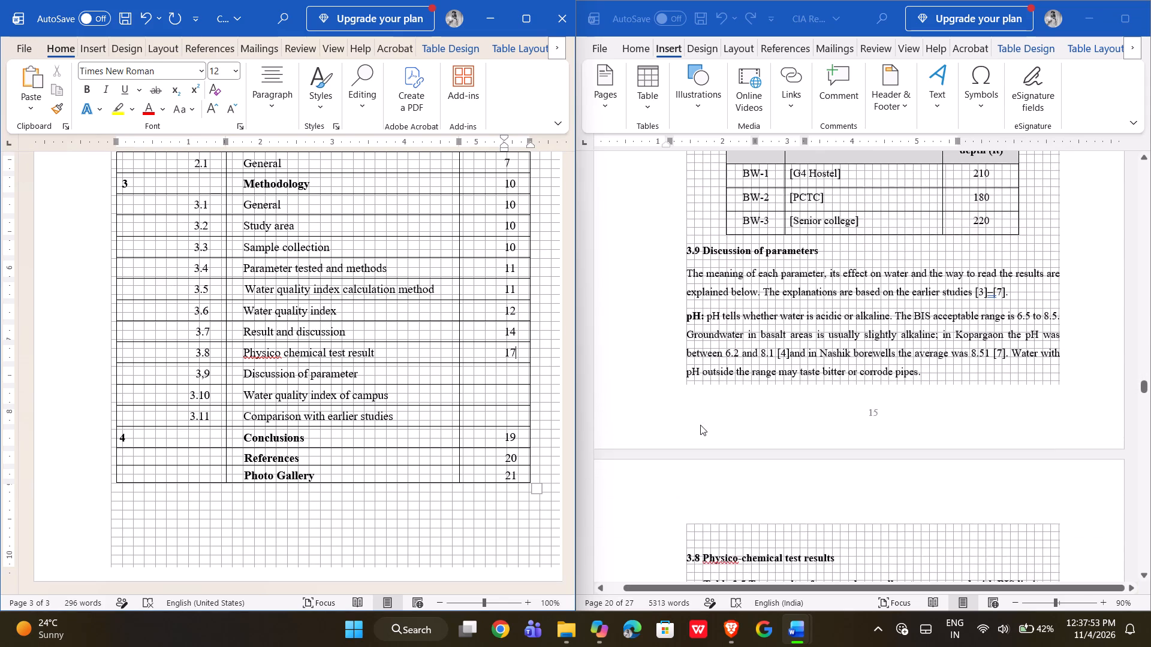
{"action": "scroll", "coordinate": [700, 425], "scroll_direction": "down", "scroll_amount": 2}
{"action": "scroll", "coordinate": [700, 425], "scroll_direction": "up", "scroll_amount": 1}
{"action": "left_click", "coordinate": [700, 425]}
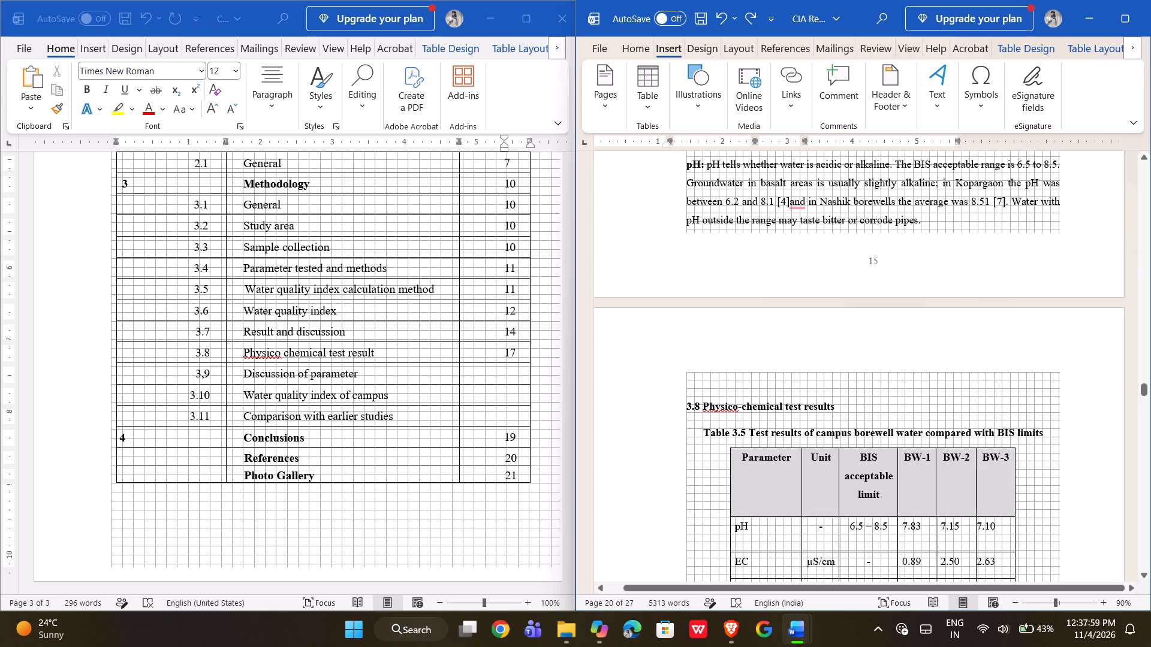
{"action": "left_click", "coordinate": [698, 411]}
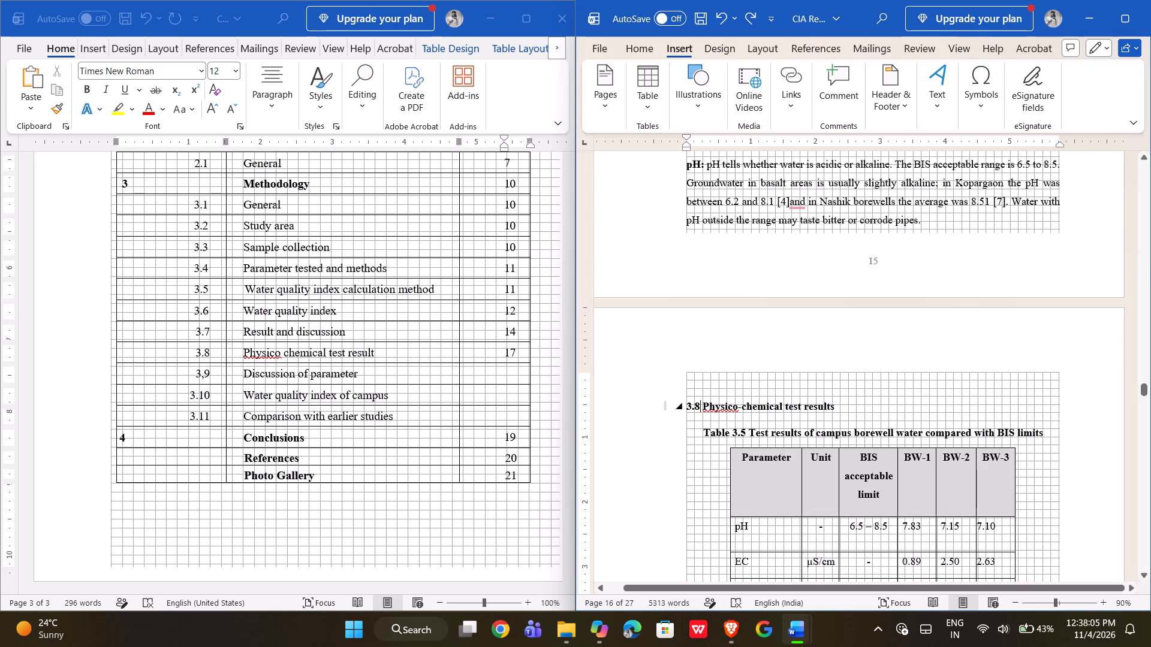
{"action": "key", "text": "BackSpace"}
{"action": "key", "text": "9"}
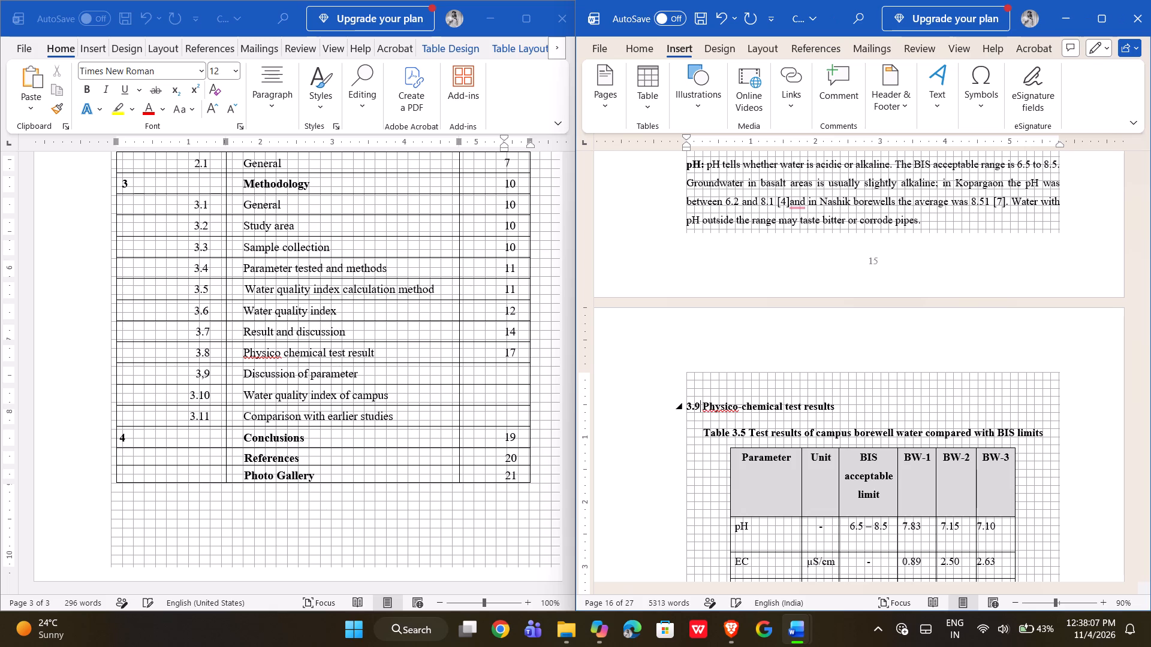
In the final report, renumber the Discussion of parameters heading below the borewell sampling locations table as 3.8.
{"action": "scroll", "coordinate": [746, 377], "scroll_direction": "down", "scroll_amount": 1}
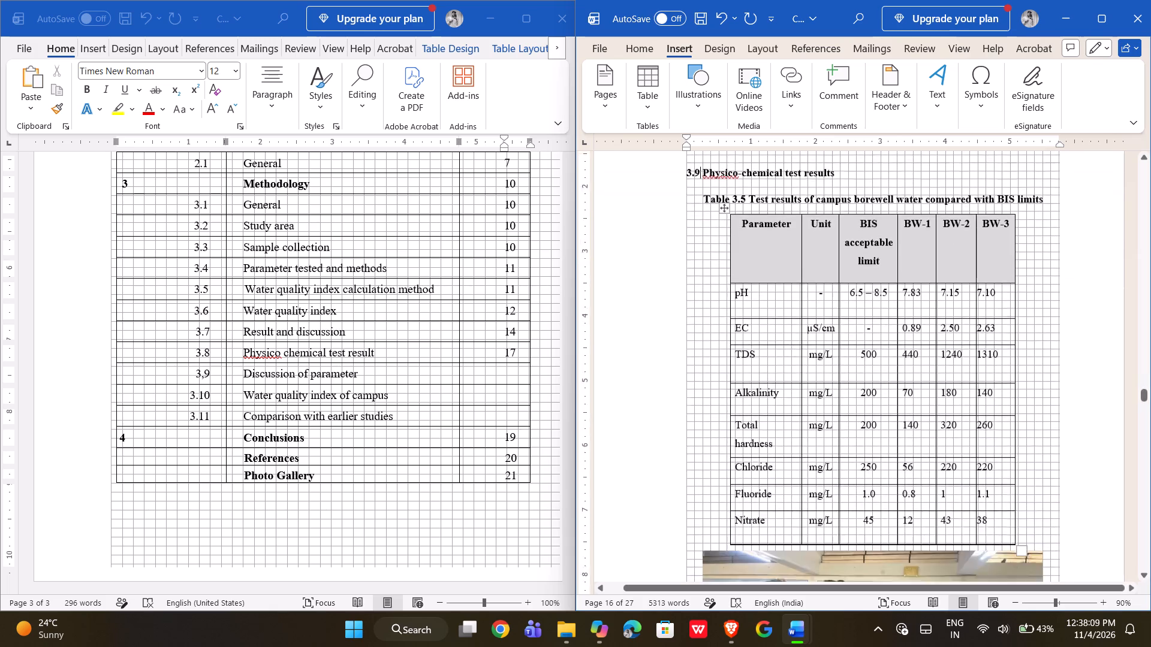
{"action": "scroll", "coordinate": [746, 377], "scroll_direction": "down", "scroll_amount": 1}
{"action": "scroll", "coordinate": [746, 377], "scroll_direction": "up", "scroll_amount": 2}
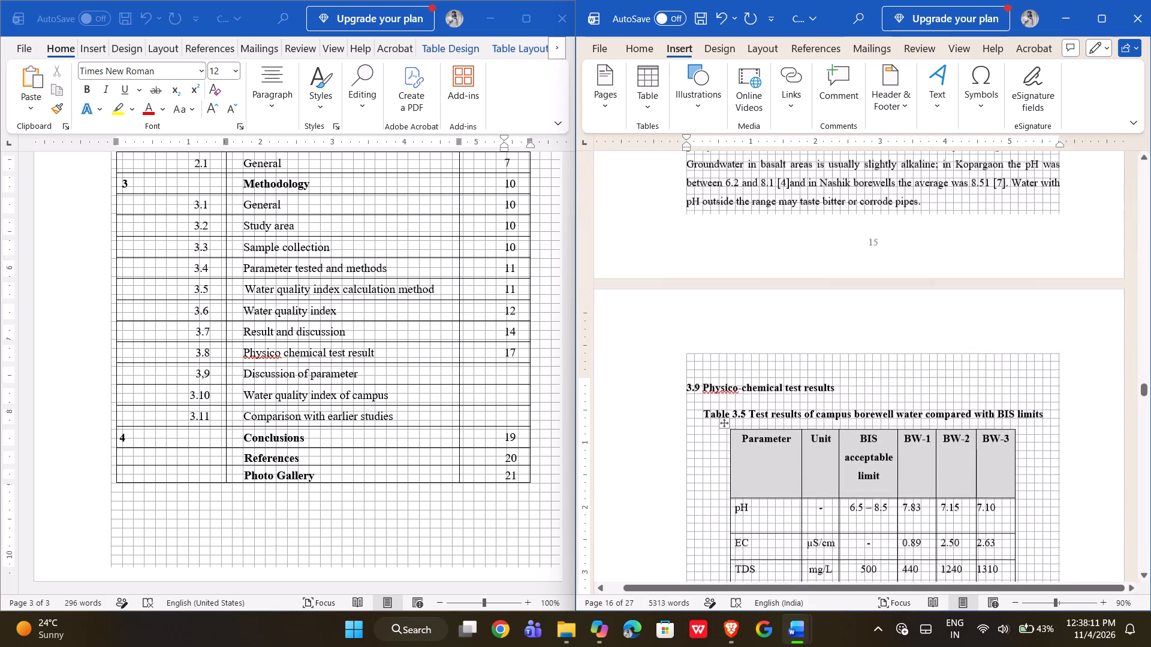
{"action": "scroll", "coordinate": [746, 377], "scroll_direction": "up", "scroll_amount": 3}
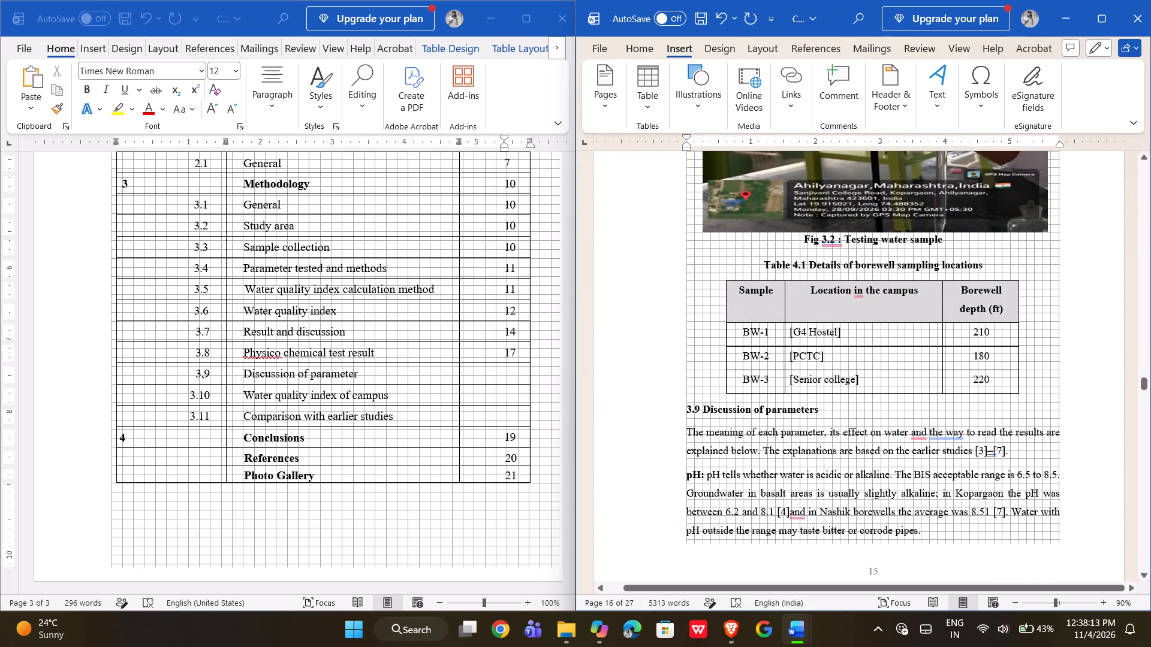
{"action": "scroll", "coordinate": [746, 377], "scroll_direction": "up", "scroll_amount": 3}
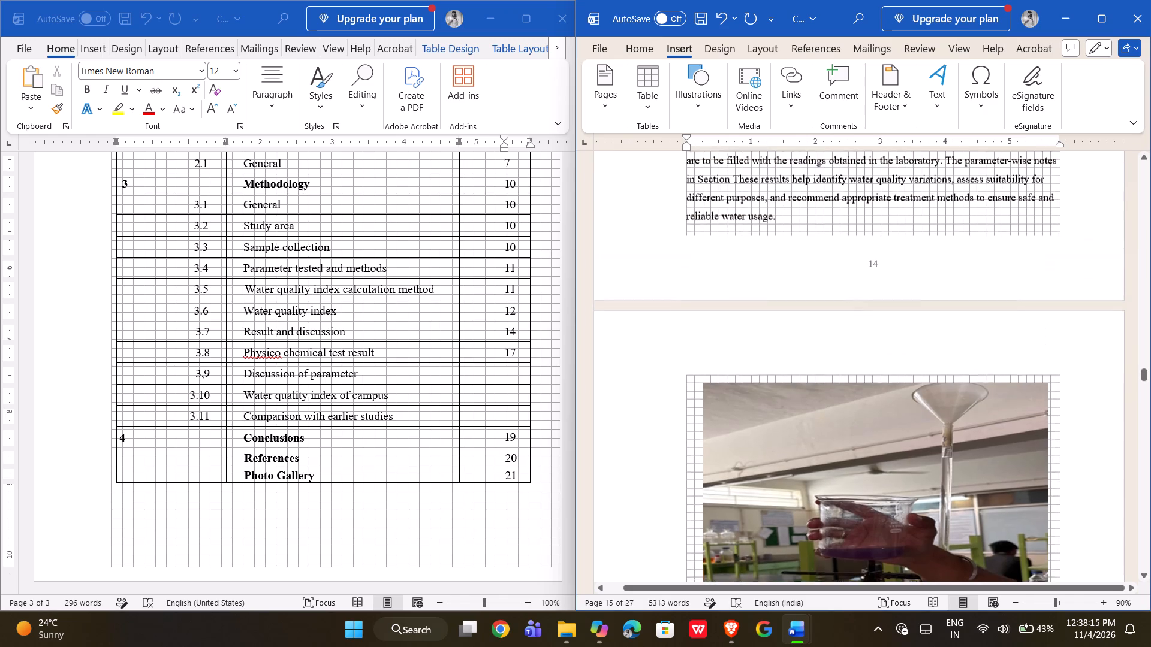
{"action": "scroll", "coordinate": [746, 377], "scroll_direction": "up", "scroll_amount": 1}
{"action": "scroll", "coordinate": [746, 377], "scroll_direction": "down", "scroll_amount": 1}
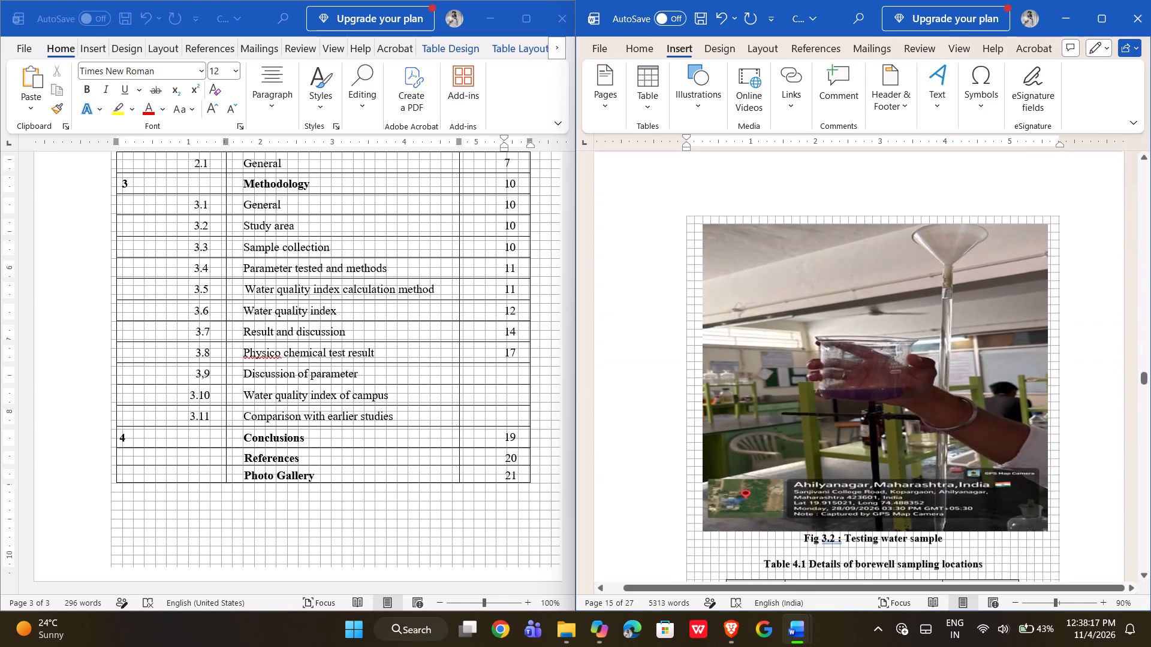
{"action": "scroll", "coordinate": [746, 377], "scroll_direction": "down", "scroll_amount": 2}
{"action": "left_click", "coordinate": [703, 406]}
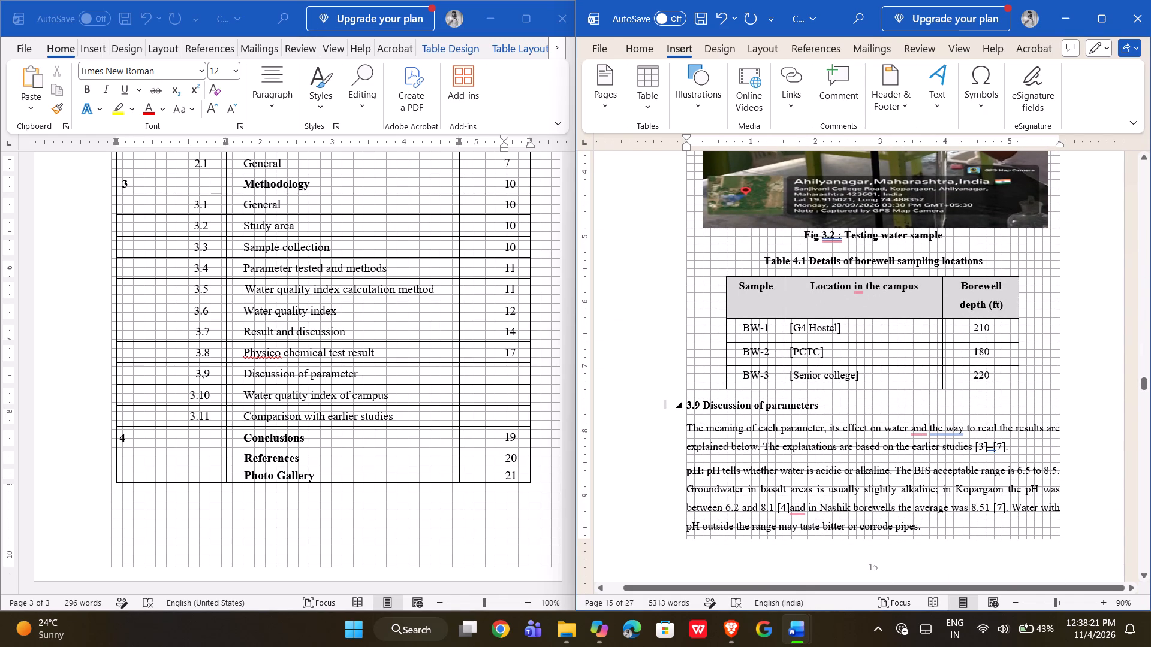
{"action": "key", "text": "BackSpace"}
{"action": "key", "text": "BackSpace"}
{"action": "type", "text": "8"}
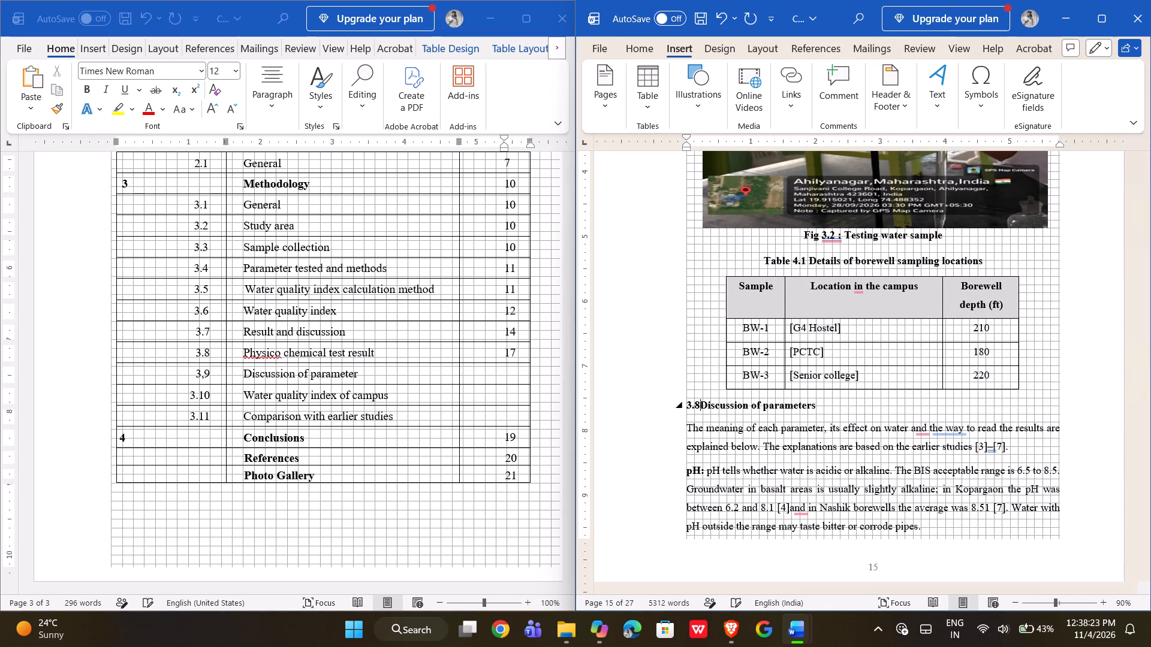
{"action": "key", "text": "space"}
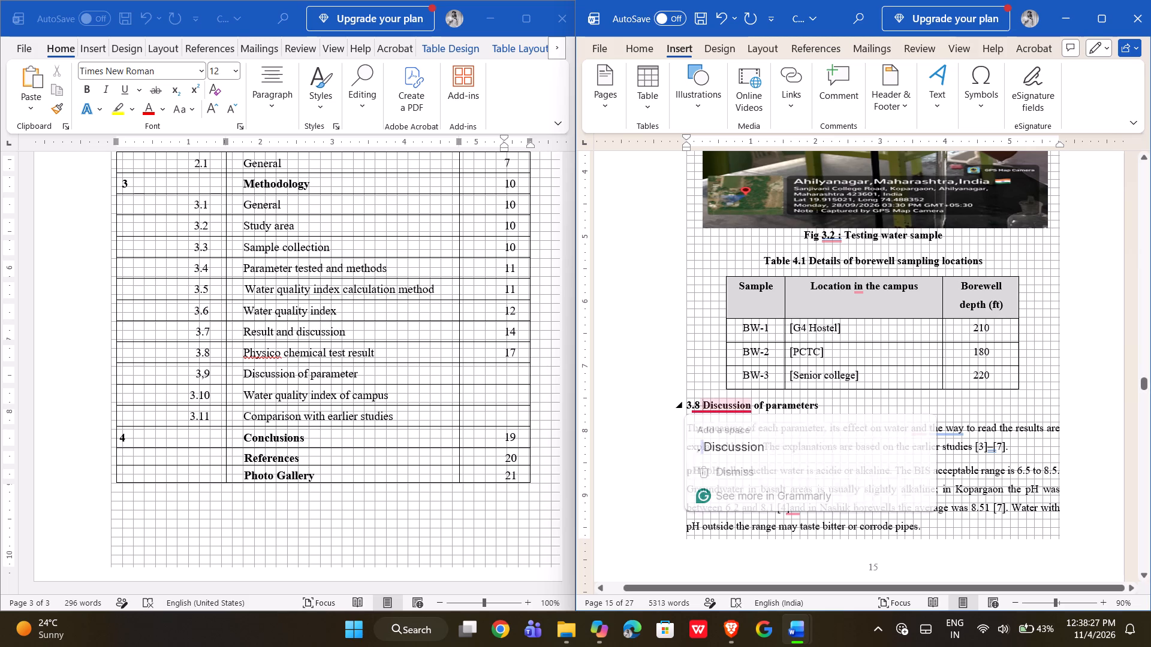
{"action": "left_click", "coordinate": [725, 455]}
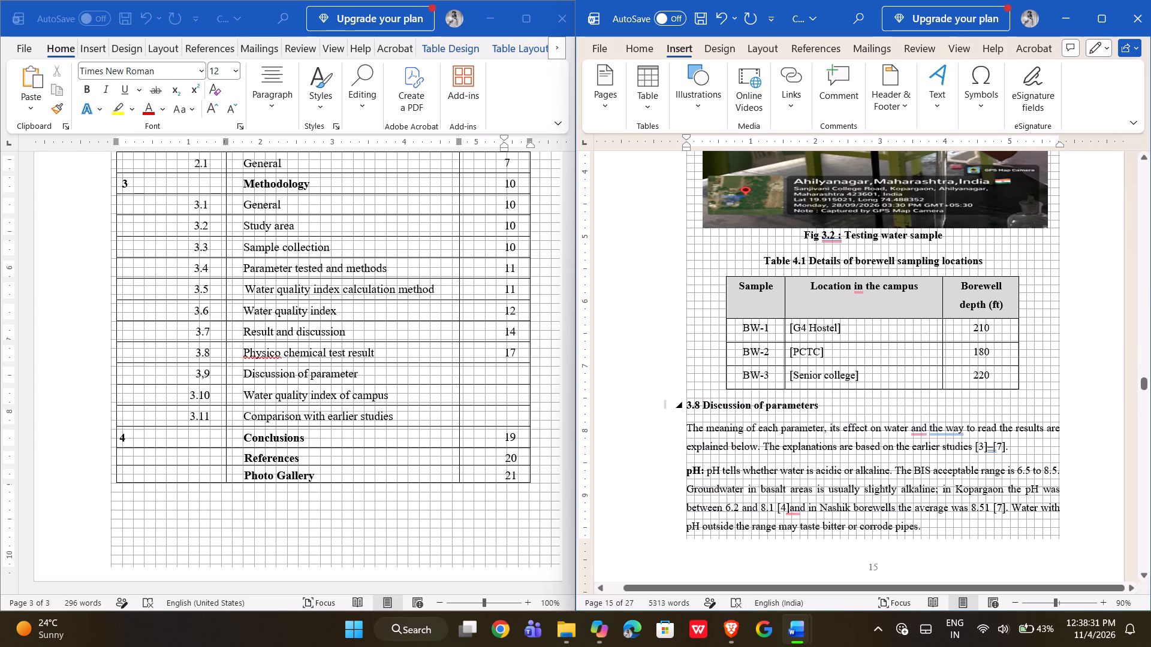
{"action": "scroll", "coordinate": [784, 418], "scroll_direction": "down", "scroll_amount": 1}
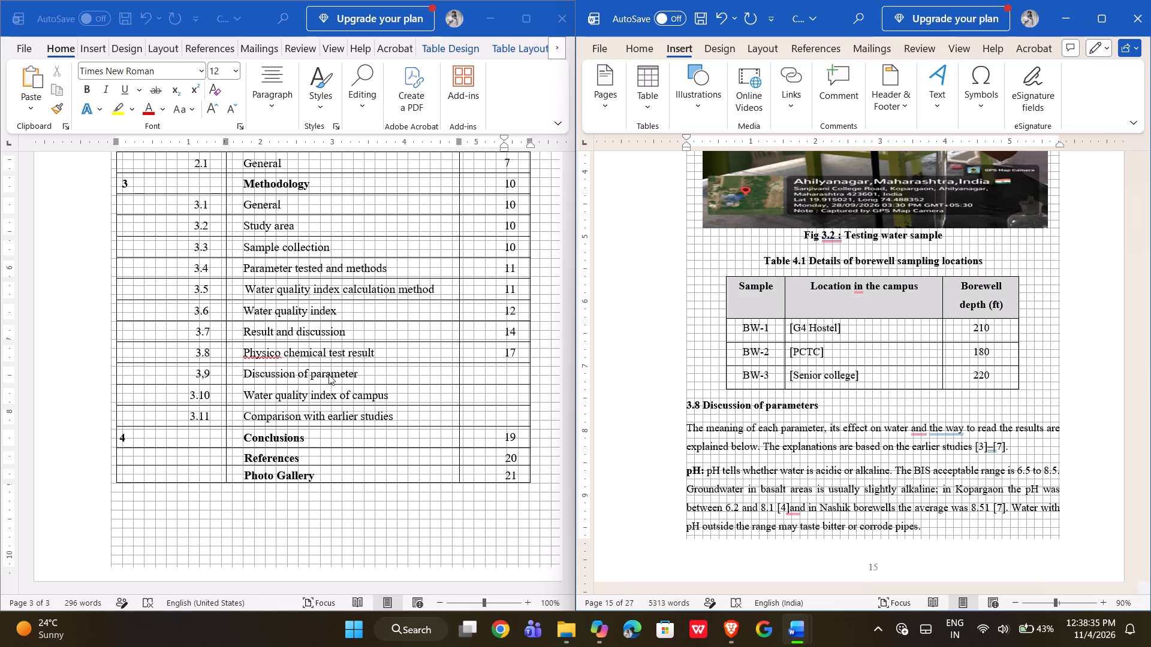
In the contents table, replace entry 3.9's title with a copy of entry 3.8's title, Physico chemical test result.
{"action": "double_click", "coordinate": [375, 355]}
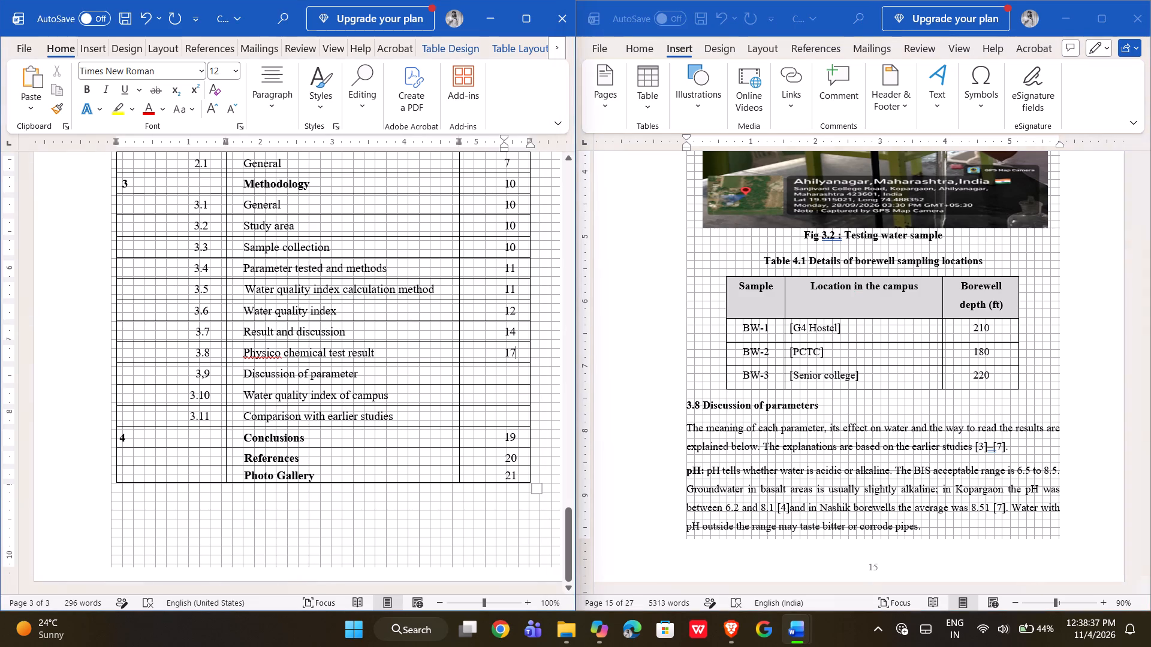
{"action": "left_click_drag", "start_coordinate": [375, 355], "coordinate": [247, 364]}
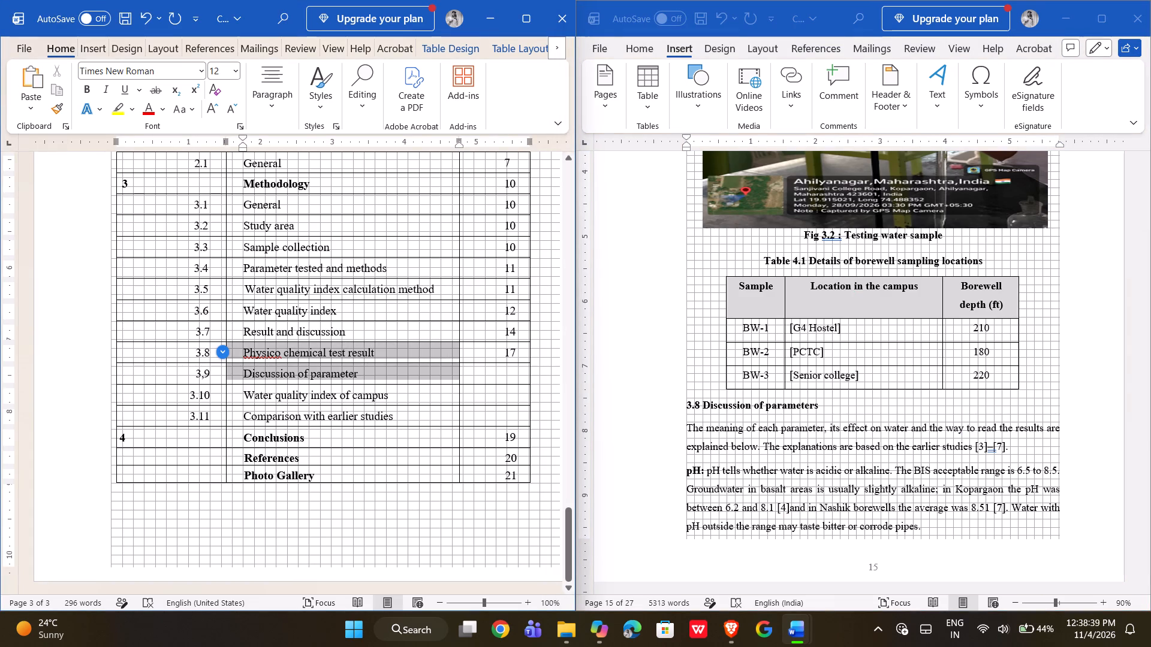
{"action": "left_click_drag", "start_coordinate": [247, 364], "coordinate": [243, 355]}
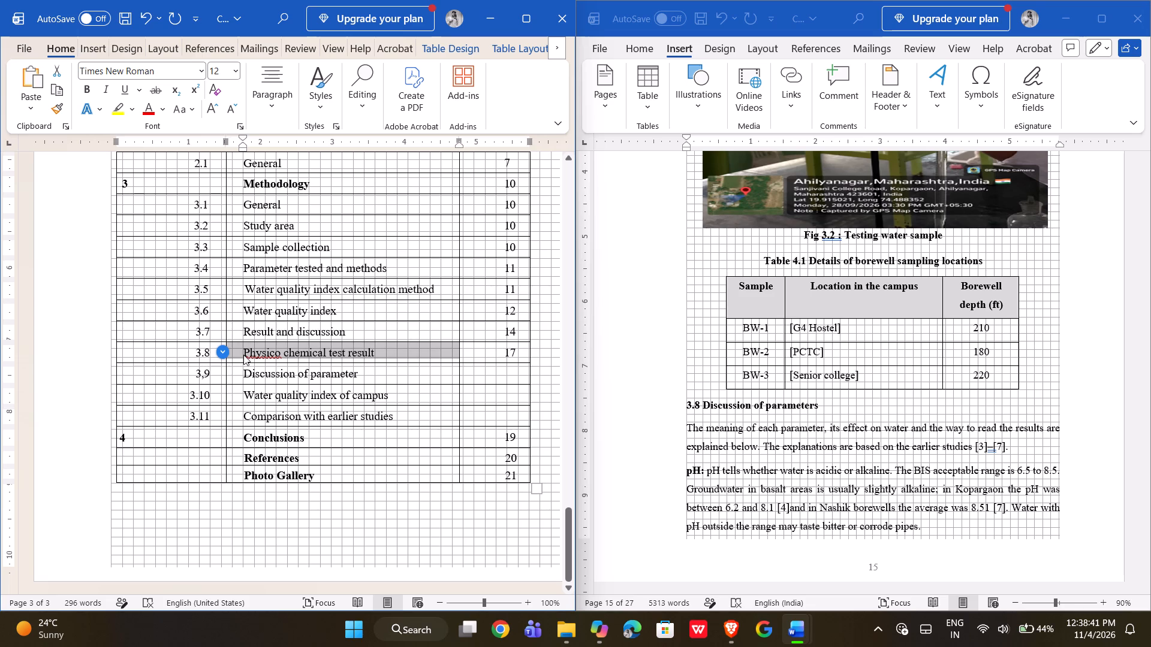
{"action": "key", "text": "ctrl+c"}
{"action": "left_click", "coordinate": [363, 377]}
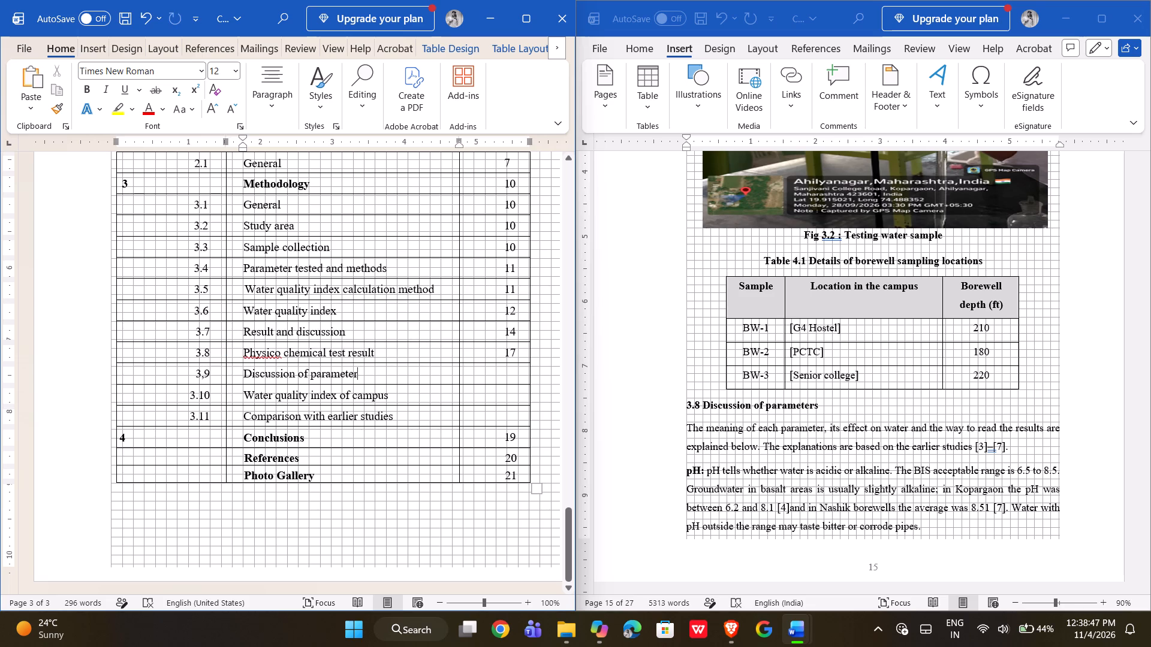
{"action": "left_click_drag", "start_coordinate": [248, 374], "coordinate": [278, 378]}
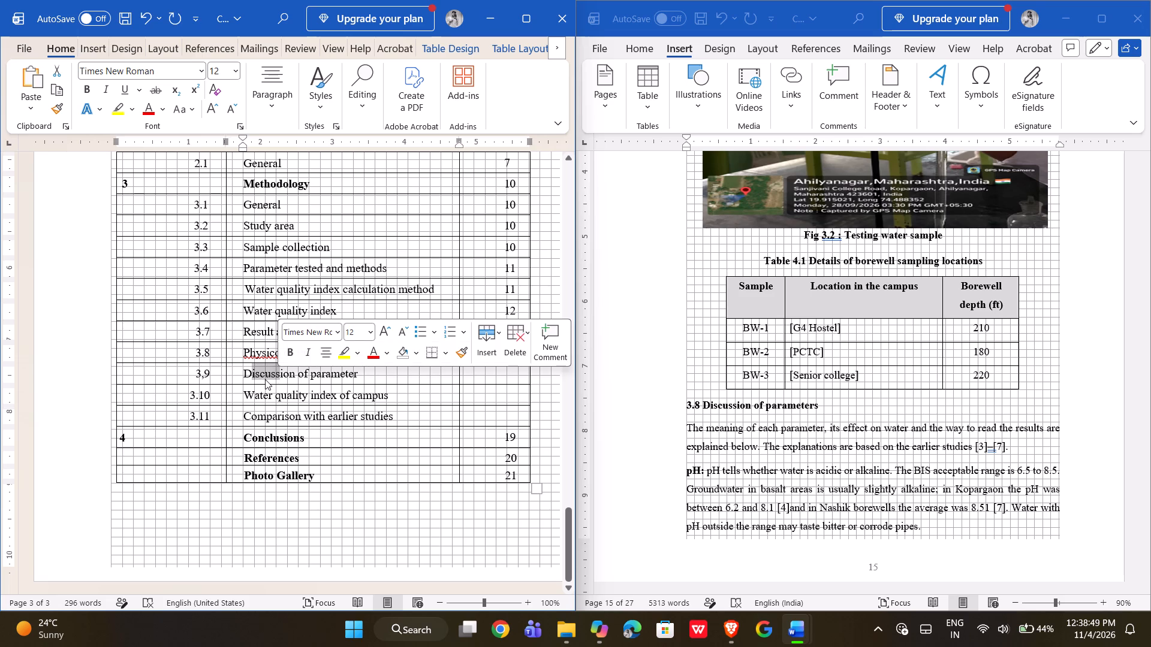
{"action": "left_click_drag", "start_coordinate": [243, 374], "coordinate": [361, 379]}
{"action": "key", "text": "ctrl+v"}
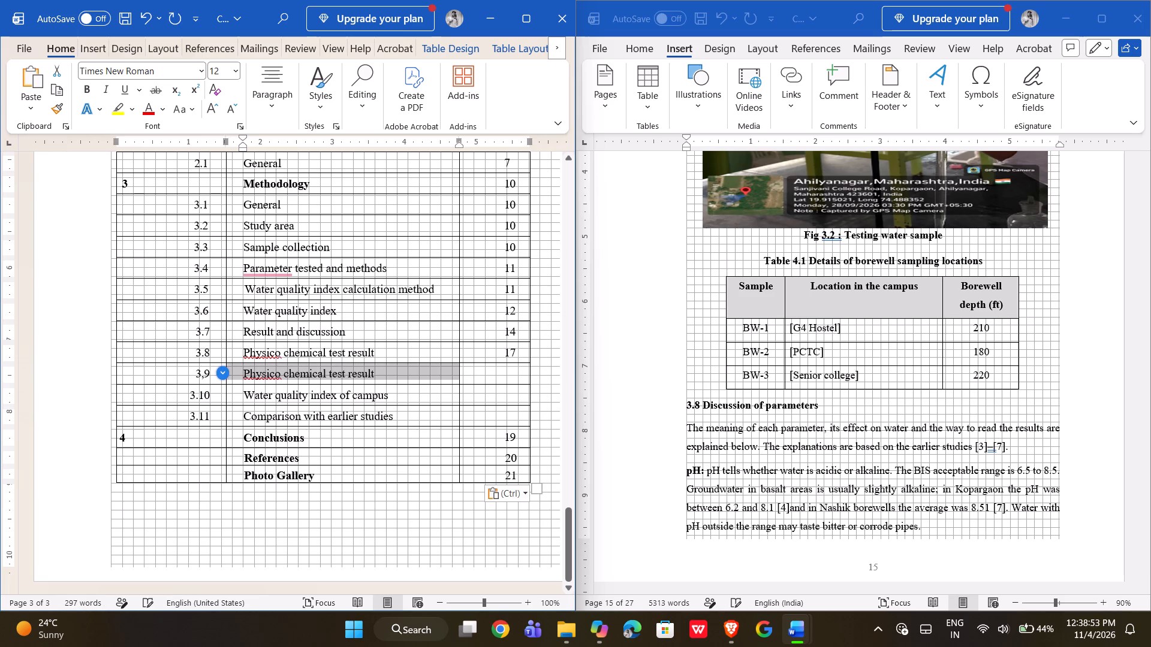
Replace the title of contents entry 3.8 with "Discussion of parameter".
{"action": "left_click", "coordinate": [376, 355]}
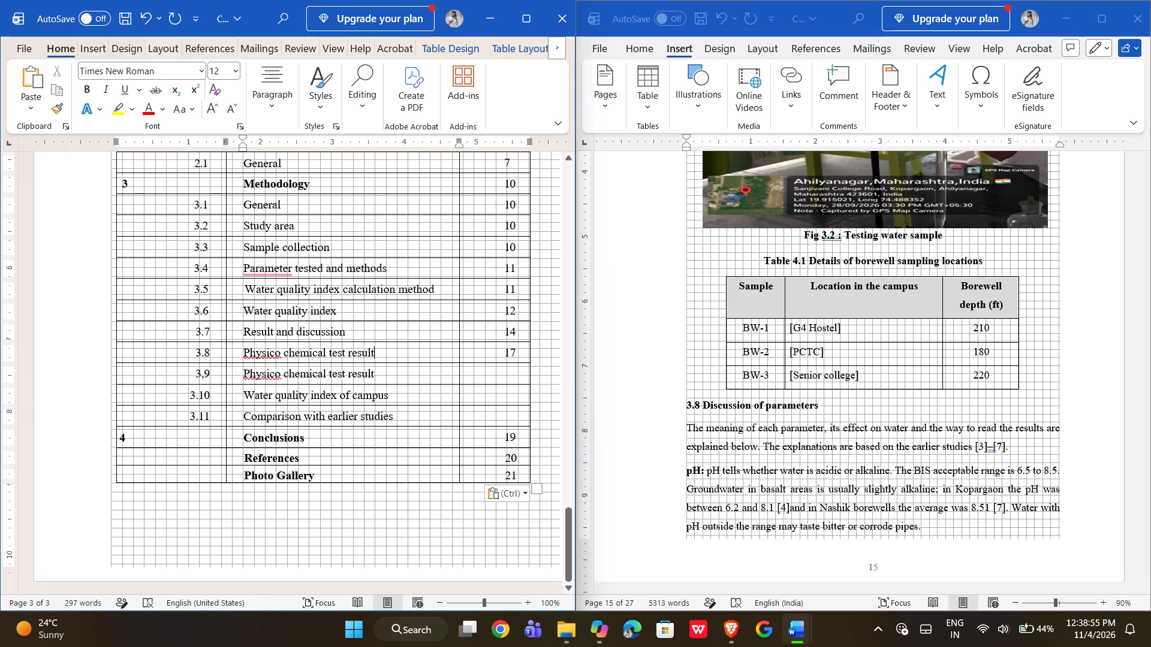
{"action": "key", "text": "BackSpace"}
{"action": "key", "text": "BackSpace"}
{"action": "key", "text": "BackSpace"}
{"action": "key", "text": "BackSpace"}
{"action": "key", "text": "BackSpace"}
{"action": "key", "text": "BackSpace"}
{"action": "key", "text": "BackSpace"}
{"action": "key", "text": "BackSpace"}
{"action": "key", "text": "BackSpace"}
{"action": "key", "text": "BackSpace"}
{"action": "key", "text": "BackSpace"}
{"action": "key", "text": "BackSpace"}
{"action": "key", "text": "BackSpace"}
{"action": "key", "text": "BackSpace"}
{"action": "key", "text": "BackSpace"}
{"action": "key", "text": "BackSpace"}
{"action": "key", "text": "BackSpace"}
{"action": "key", "text": "BackSpace"}
{"action": "key", "text": "BackSpace"}
{"action": "key", "text": "BackSpace"}
{"action": "key", "text": "BackSpace"}
{"action": "key", "text": "BackSpace"}
{"action": "key", "text": "BackSpace"}
{"action": "key", "text": "BackSpace"}
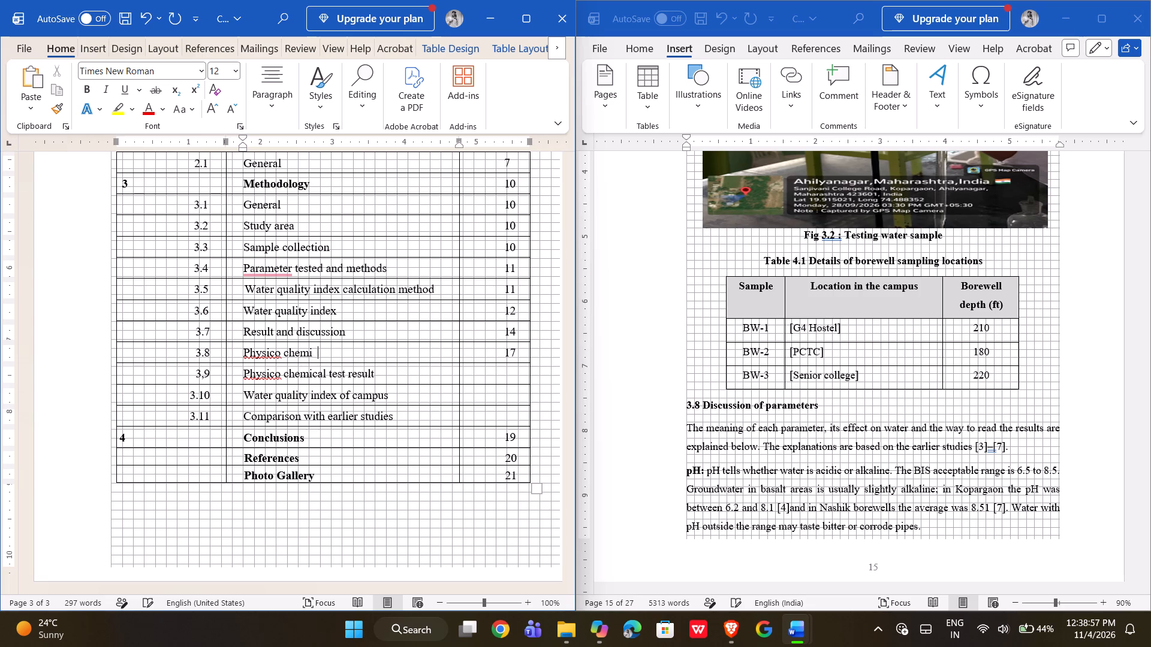
{"action": "key", "text": "BackSpace"}
{"action": "key", "text": "BackSpace"}
{"action": "key", "text": "BackSpace"}
{"action": "key", "text": "BackSpace"}
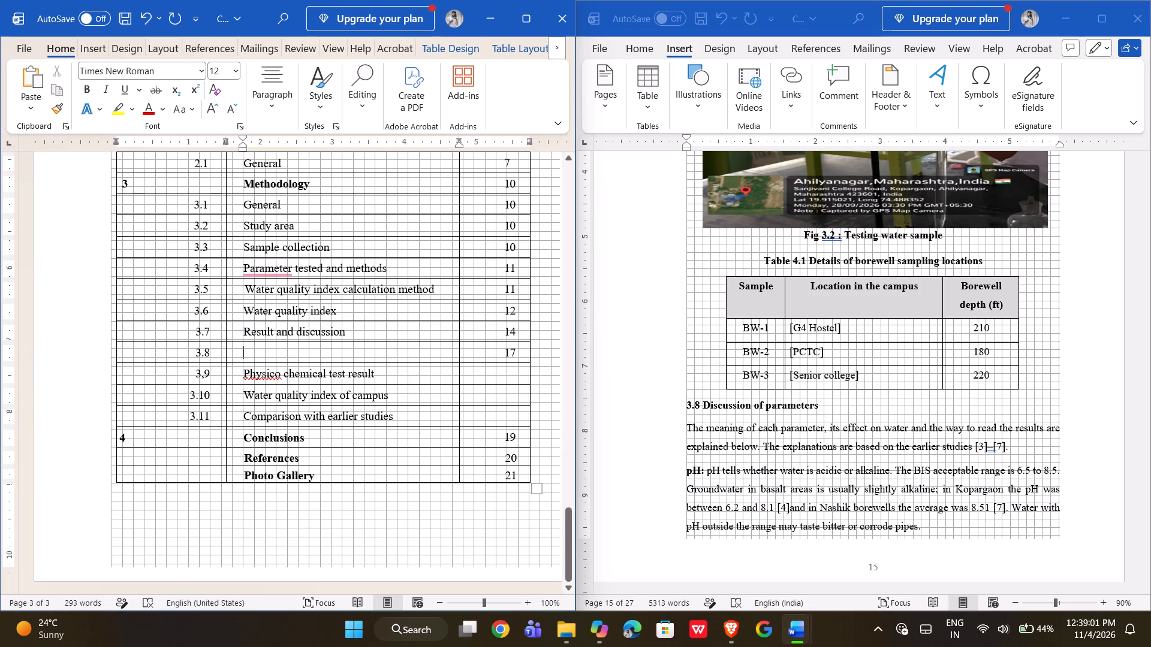
{"action": "type", "text": "is"}
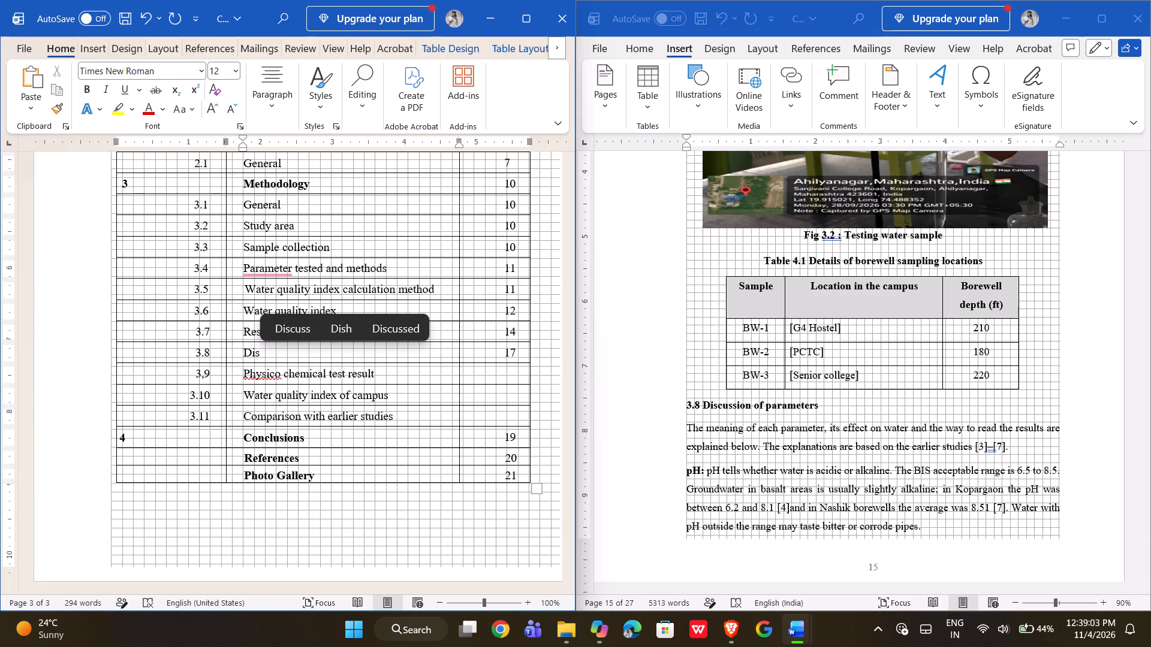
{"action": "type", "text": "cussion"}
{"action": "key", "text": "space"}
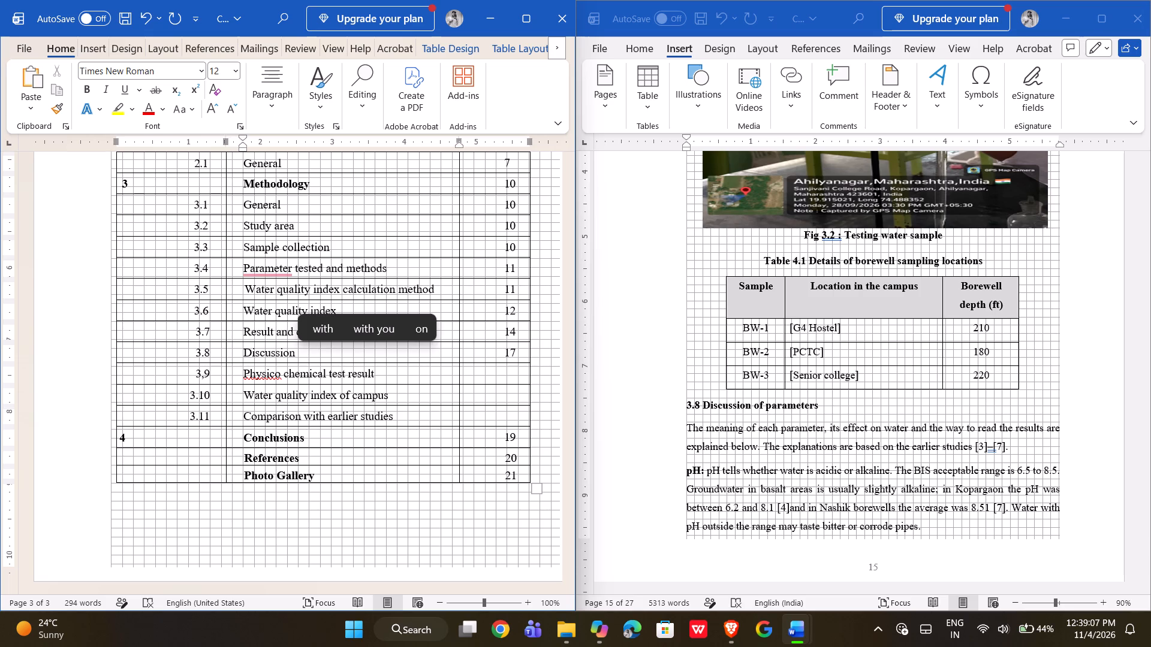
{"action": "key", "text": "p"}
{"action": "key", "text": "BackSpace"}
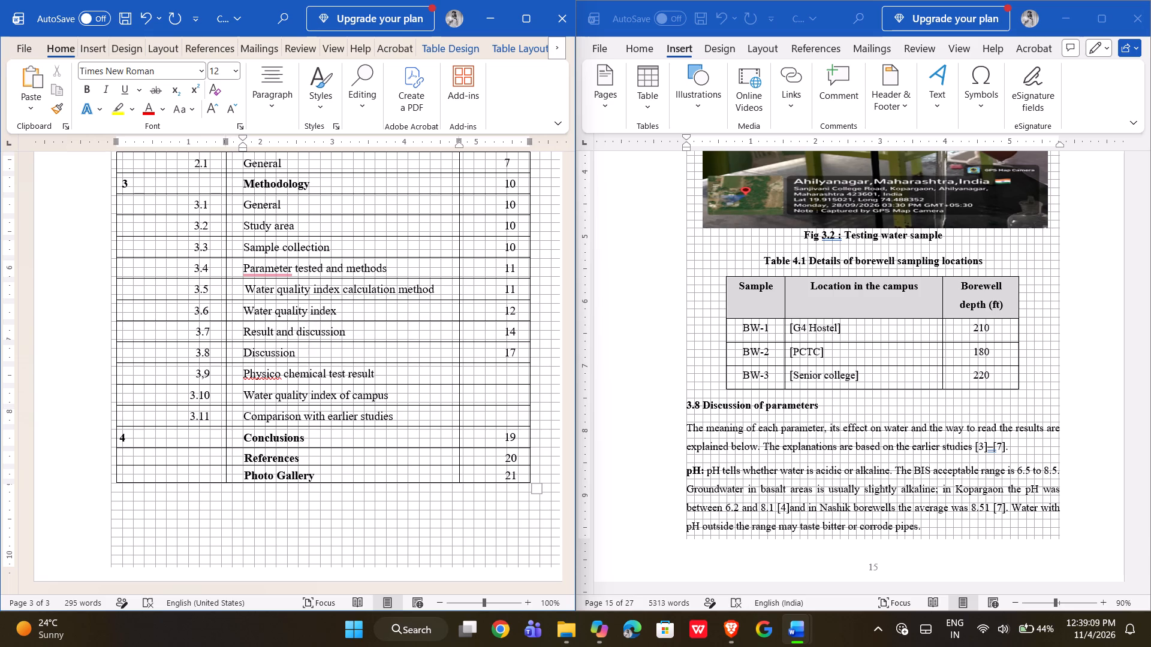
{"action": "type", "text": "of parameter"}
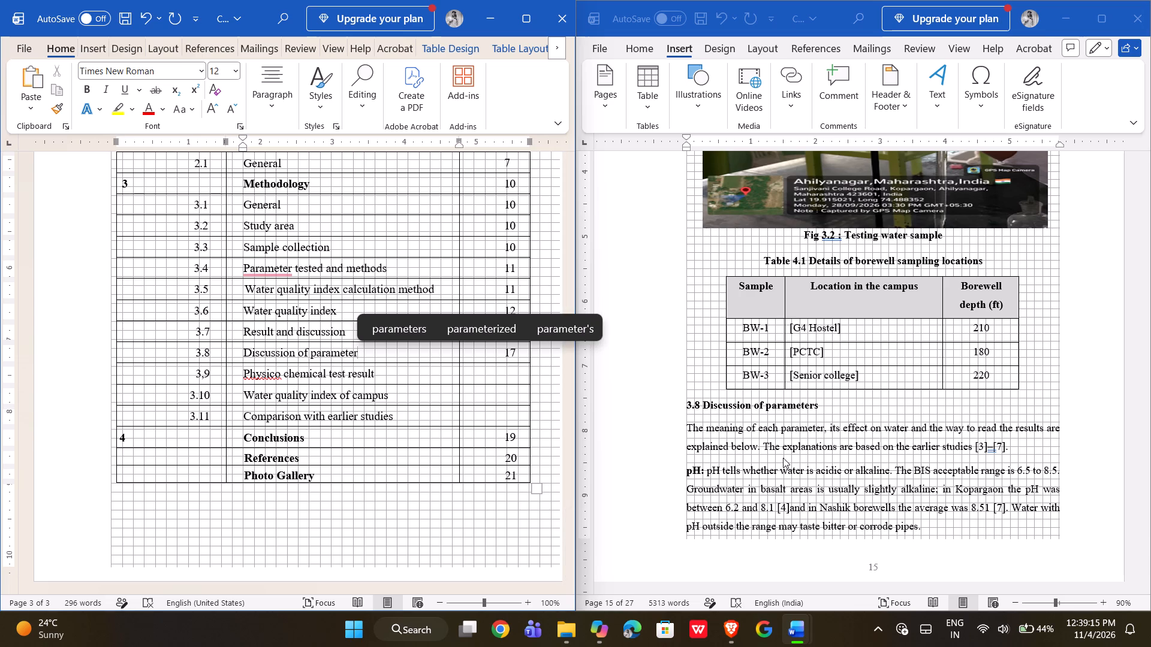
Set the page number of contents entry 3.8 Discussion of parameter to 15, as in the final report.
{"action": "left_click", "coordinate": [513, 358]}
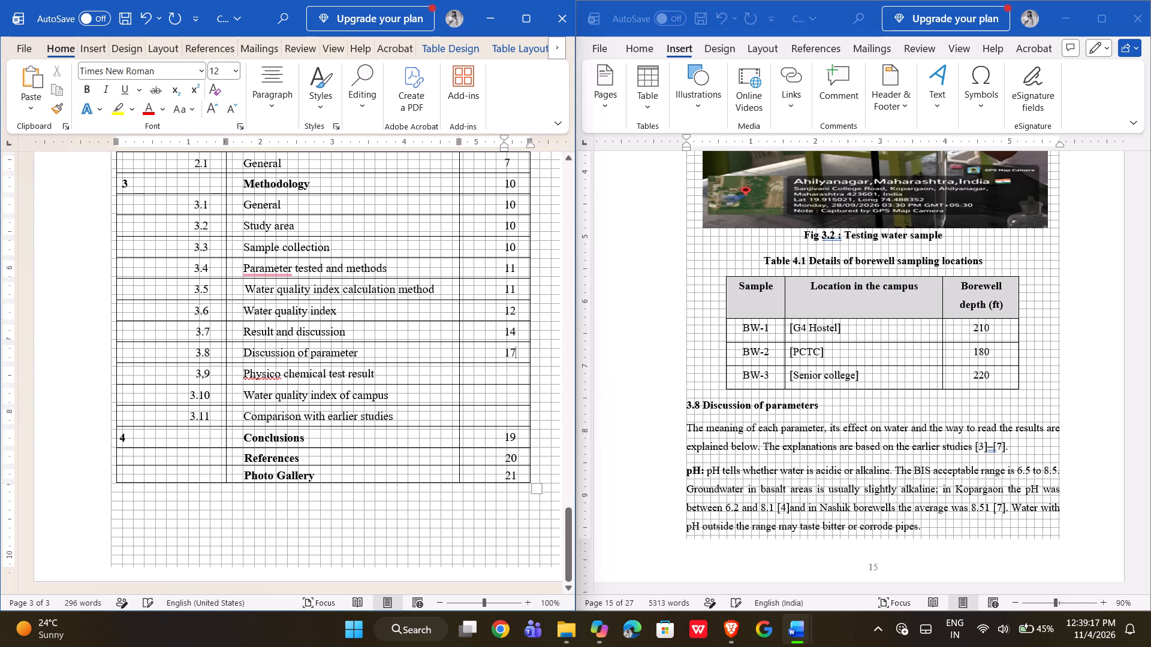
{"action": "key", "text": "BackSpace"}
{"action": "key", "text": "BackSpace"}
{"action": "type", "text": "15"}
In the final report, remove the extra space above the 3.9 Physico-chemical test results heading.
{"action": "scroll", "coordinate": [833, 483], "scroll_direction": "down", "scroll_amount": 1}
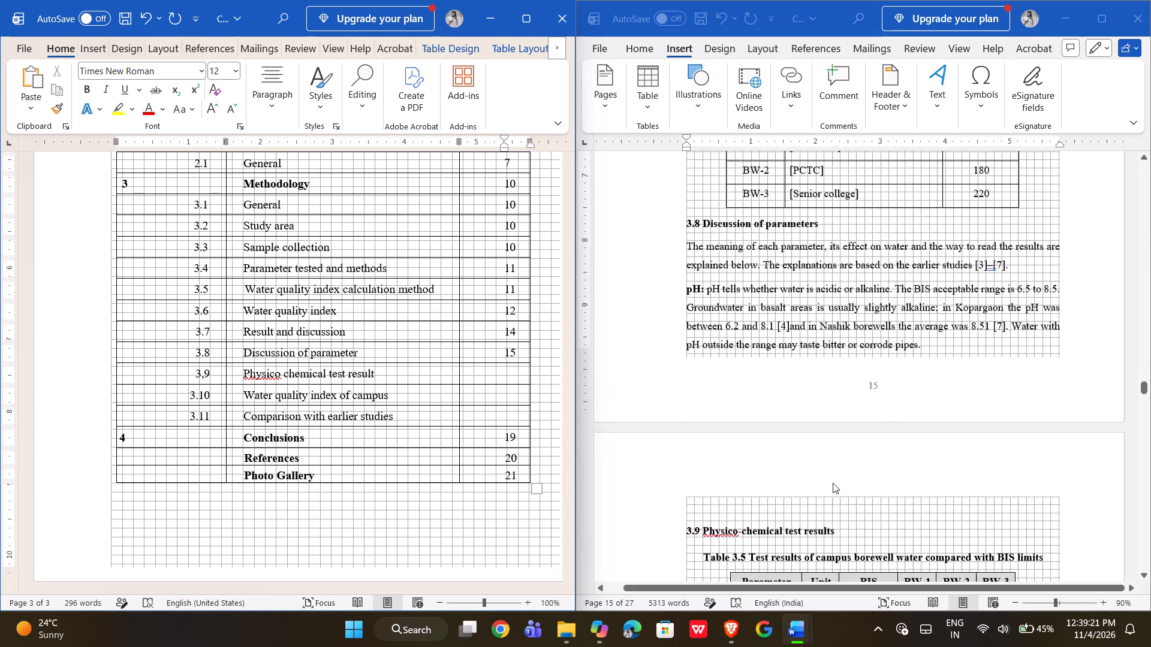
{"action": "scroll", "coordinate": [833, 483], "scroll_direction": "down", "scroll_amount": 1}
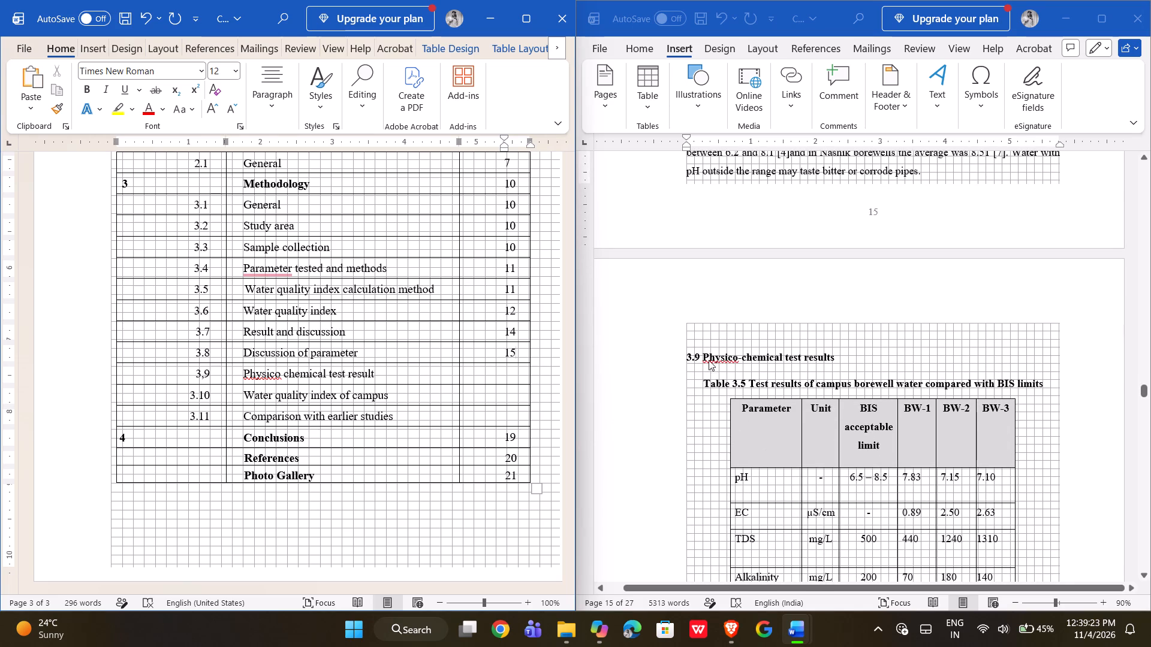
{"action": "left_click", "coordinate": [689, 356]}
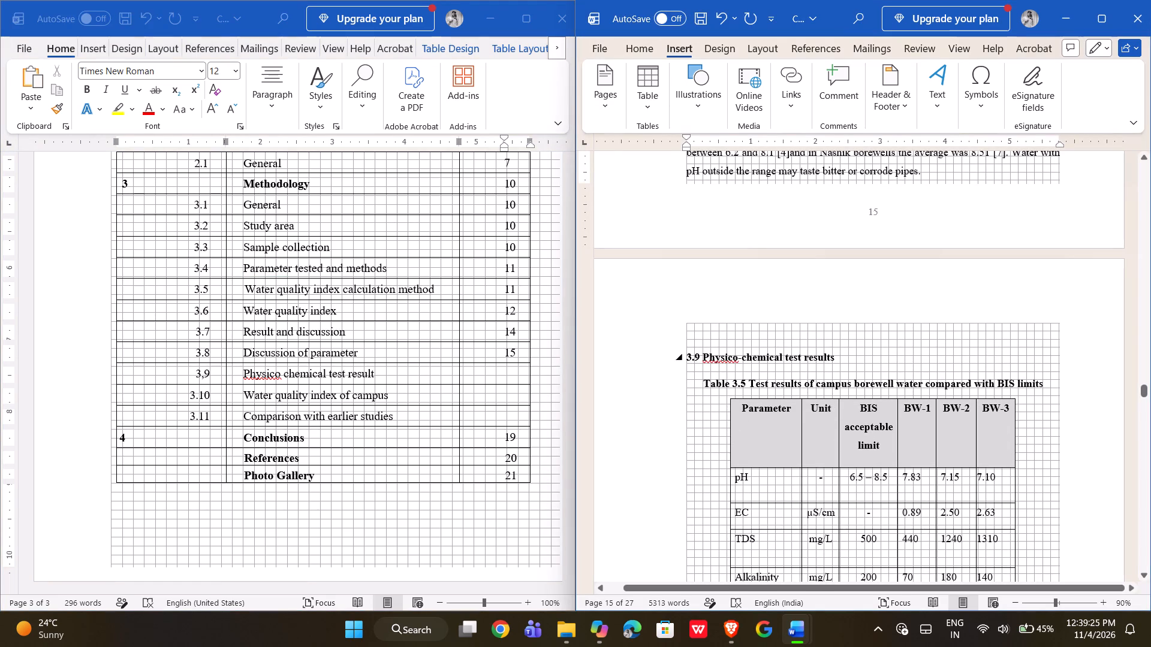
{"action": "left_click", "coordinate": [686, 361]}
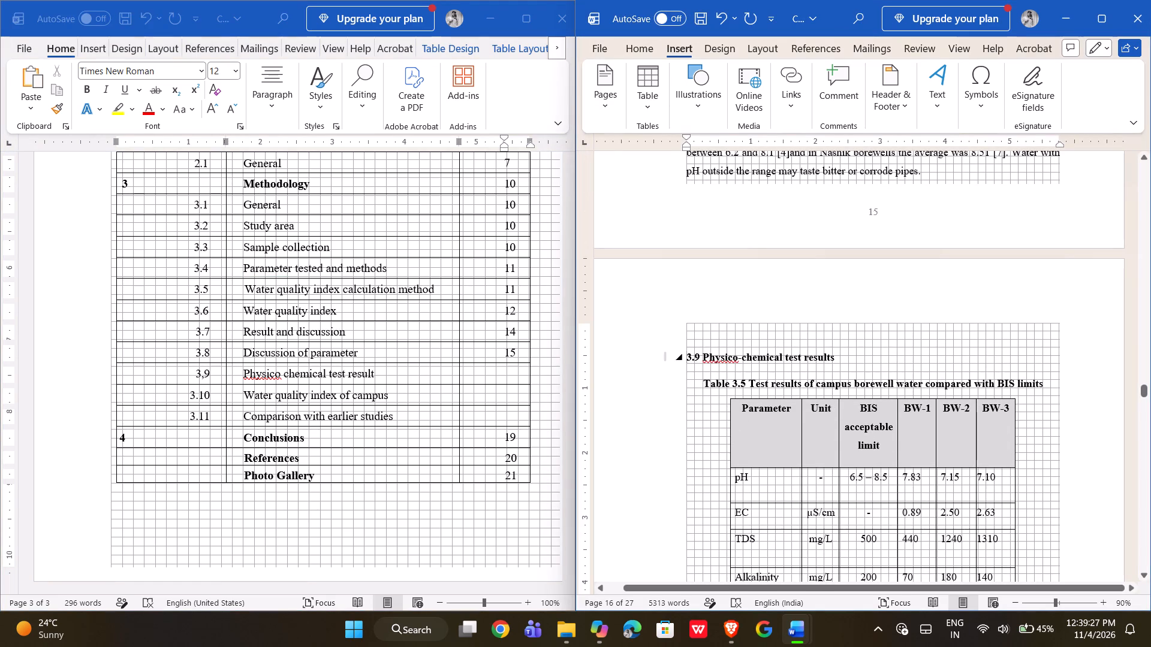
{"action": "key", "text": "BackSpace"}
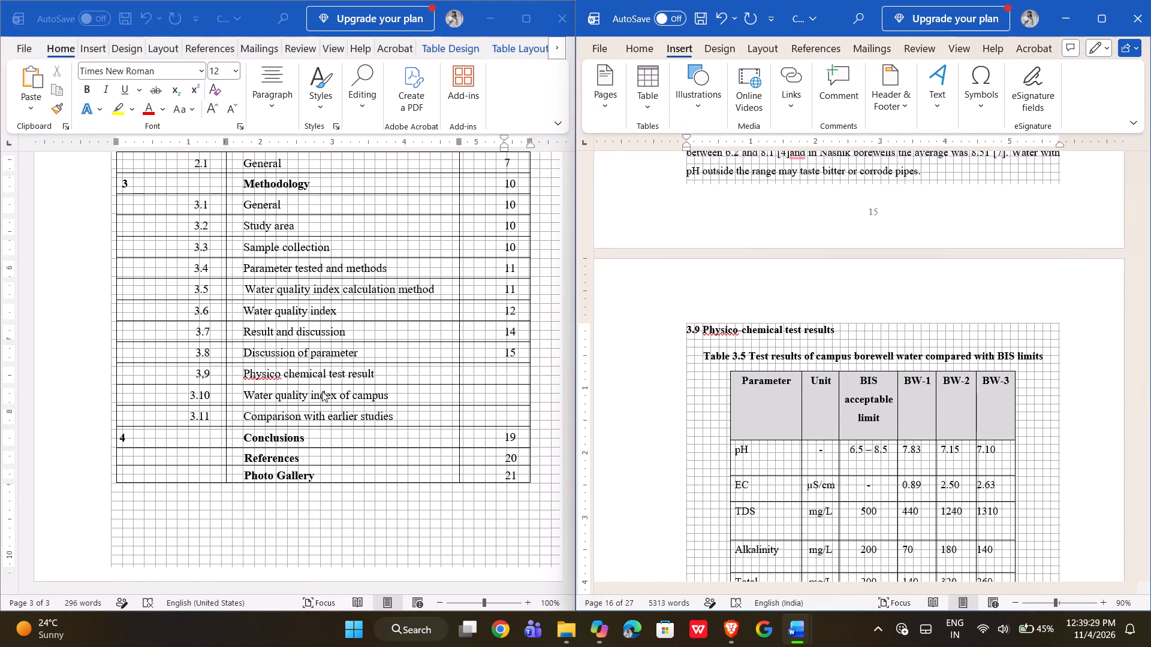
Find the page of section 3.9 Physico-chemical test results in the final report and set its contents entry's page number to 16.
{"action": "left_click", "coordinate": [515, 376]}
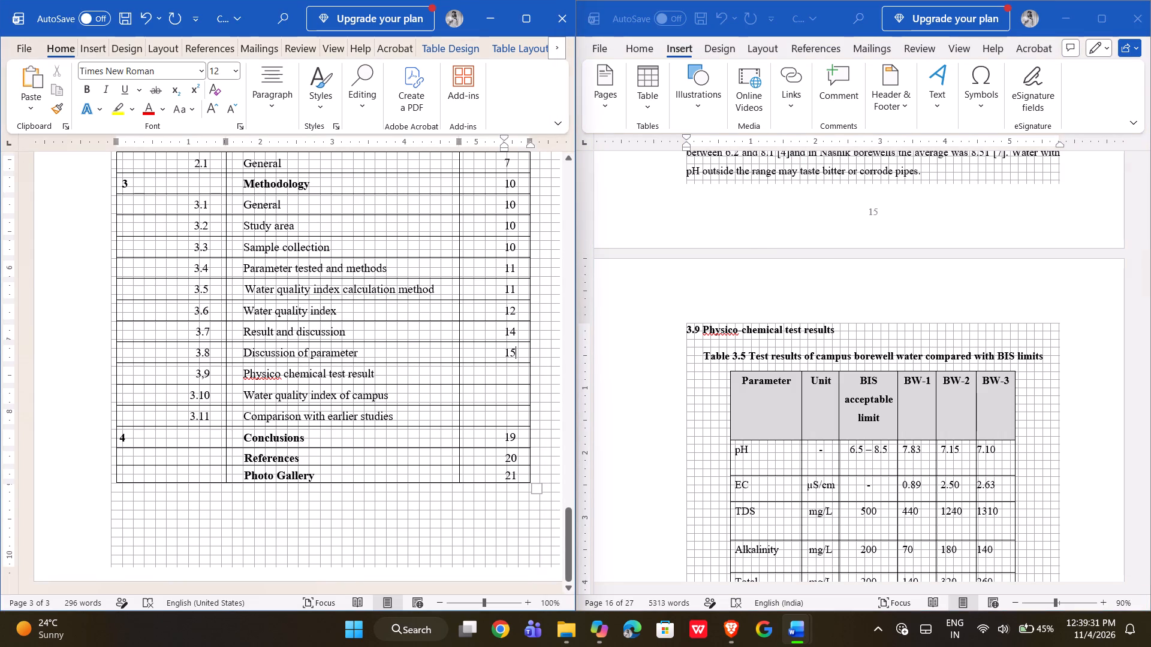
{"action": "double_click", "coordinate": [515, 376]}
{"action": "scroll", "coordinate": [700, 413], "scroll_direction": "down", "scroll_amount": 1}
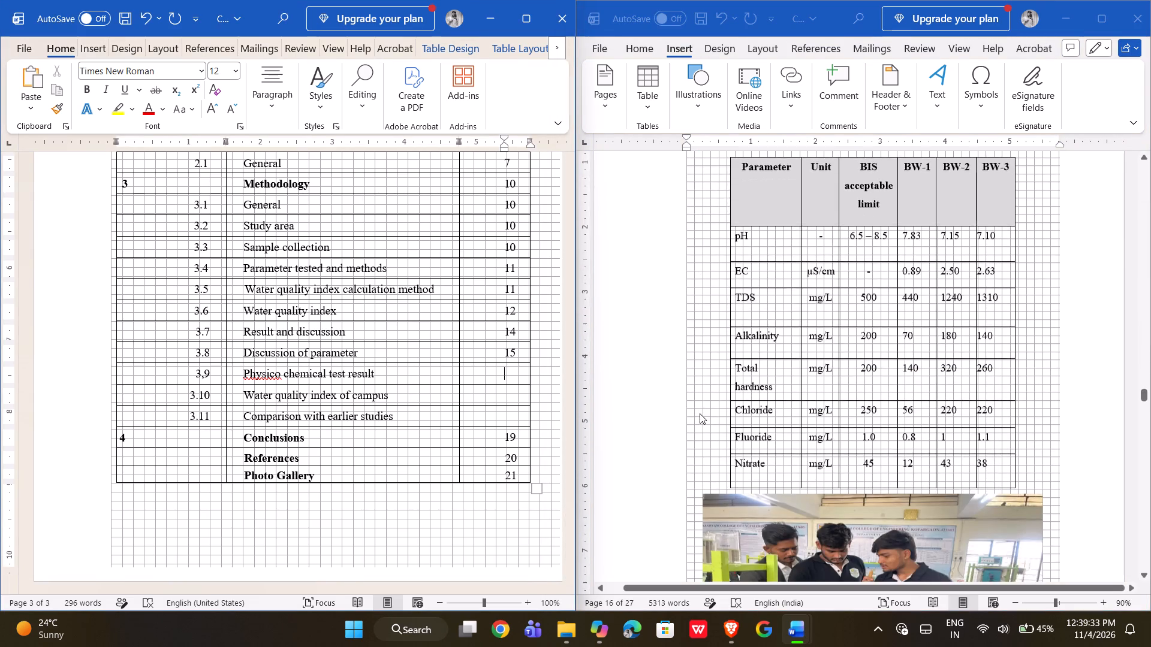
{"action": "scroll", "coordinate": [700, 413], "scroll_direction": "down", "scroll_amount": 2}
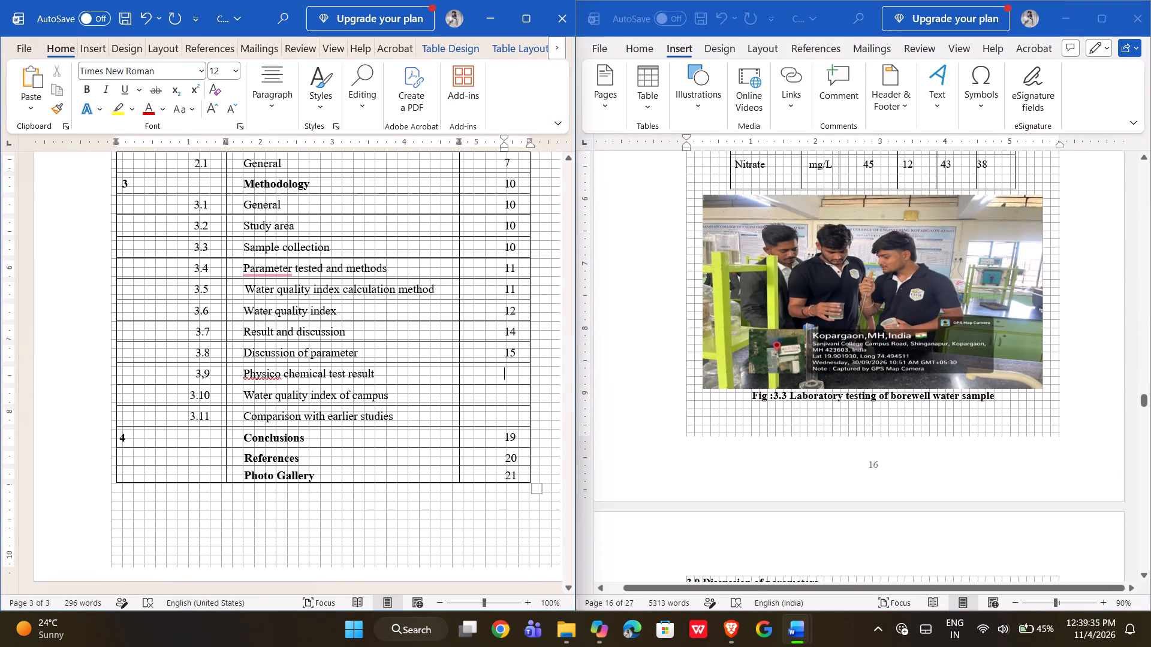
{"action": "type", "text": "16"}
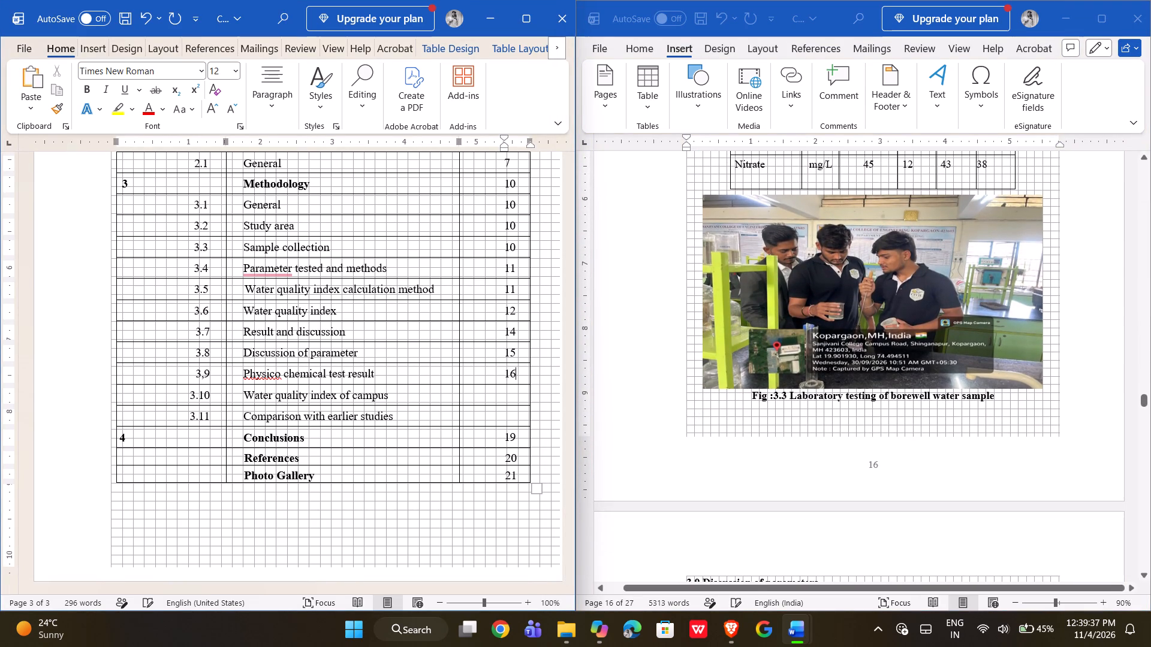
Compare the two Discussion of parameters sections, 3.8 and 3.9, around the physico-chemical results in the final report.
{"action": "left_click", "coordinate": [509, 400]}
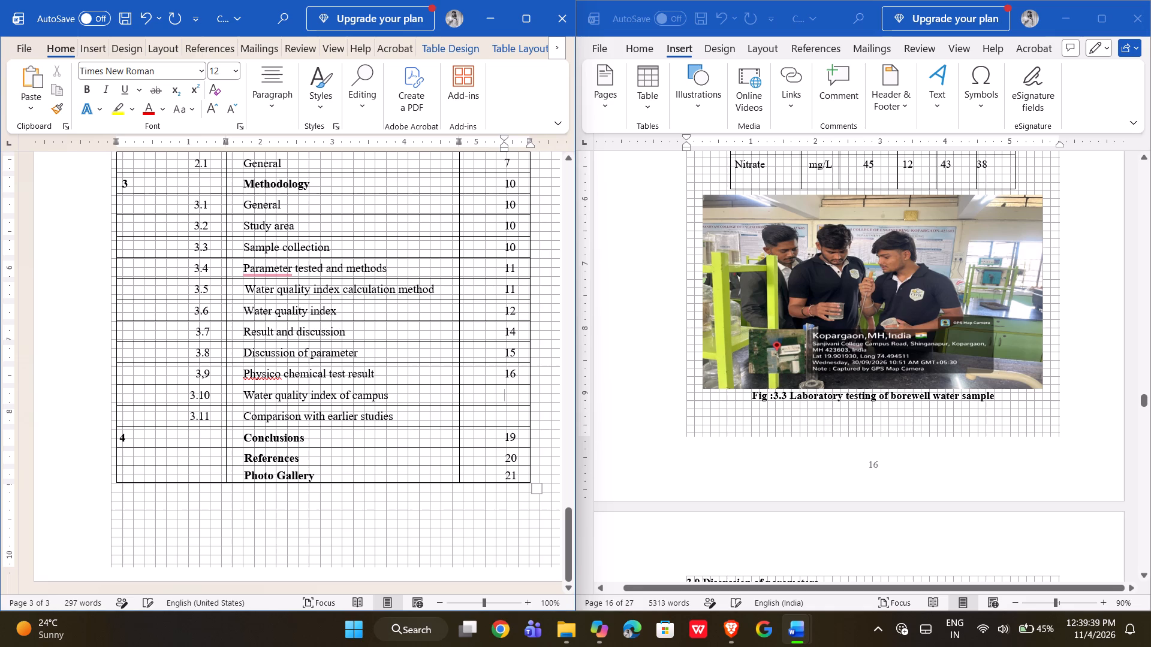
{"action": "scroll", "coordinate": [864, 418], "scroll_direction": "down", "scroll_amount": 1}
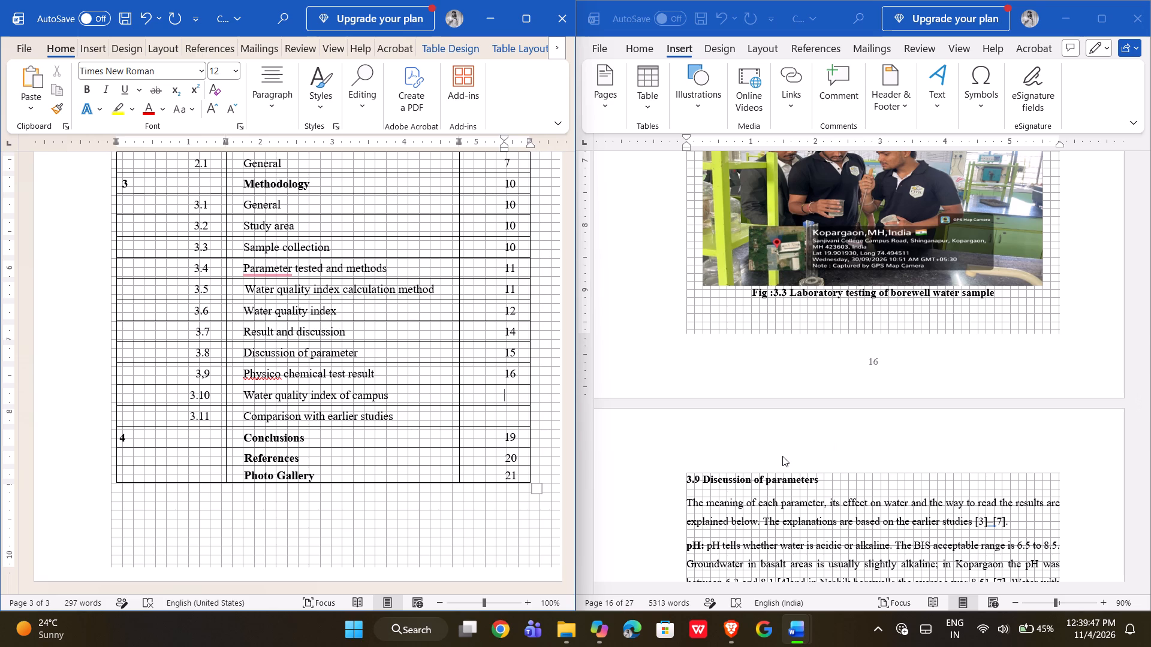
{"action": "scroll", "coordinate": [782, 456], "scroll_direction": "up", "scroll_amount": 3}
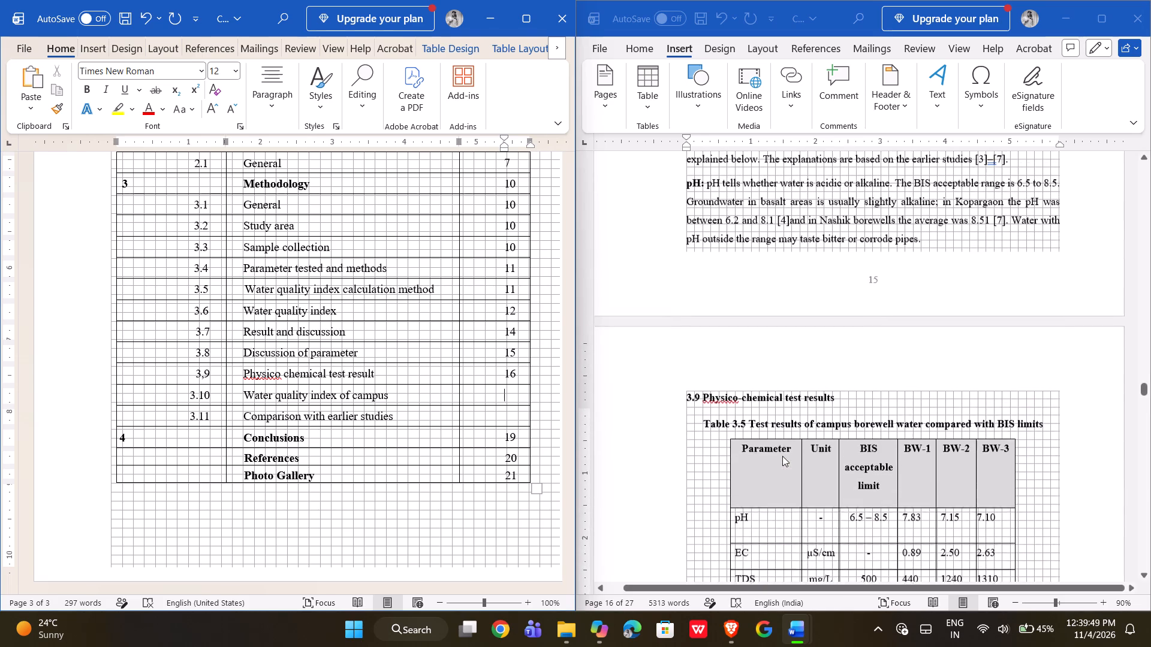
{"action": "scroll", "coordinate": [782, 456], "scroll_direction": "up", "scroll_amount": 2}
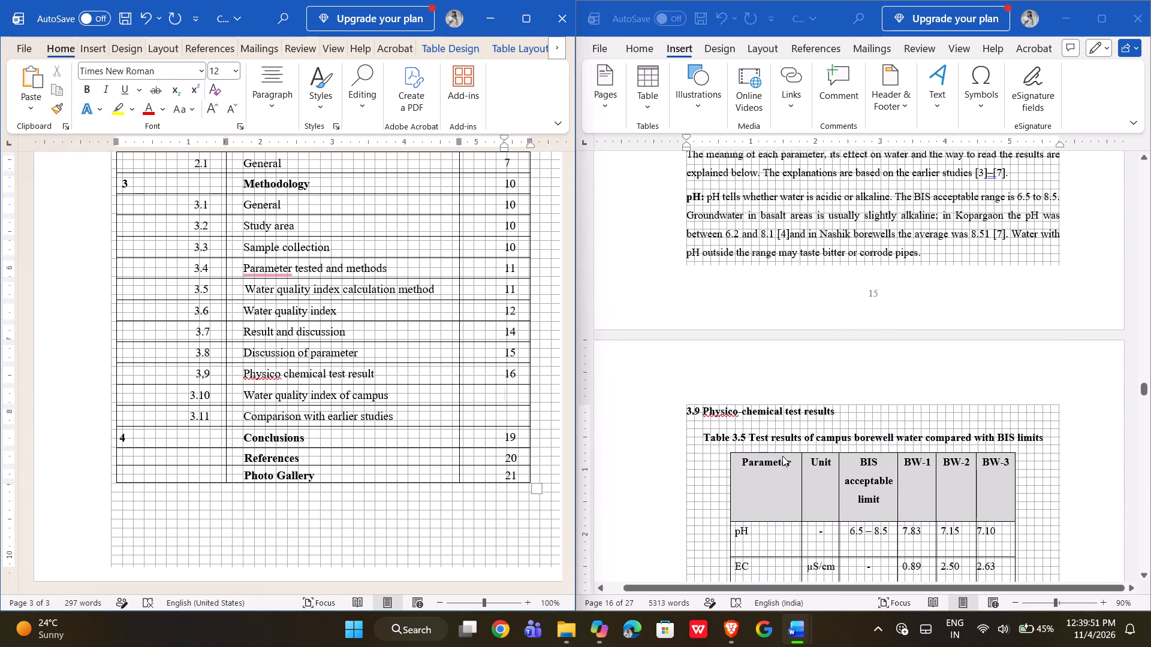
{"action": "scroll", "coordinate": [782, 456], "scroll_direction": "up", "scroll_amount": 2}
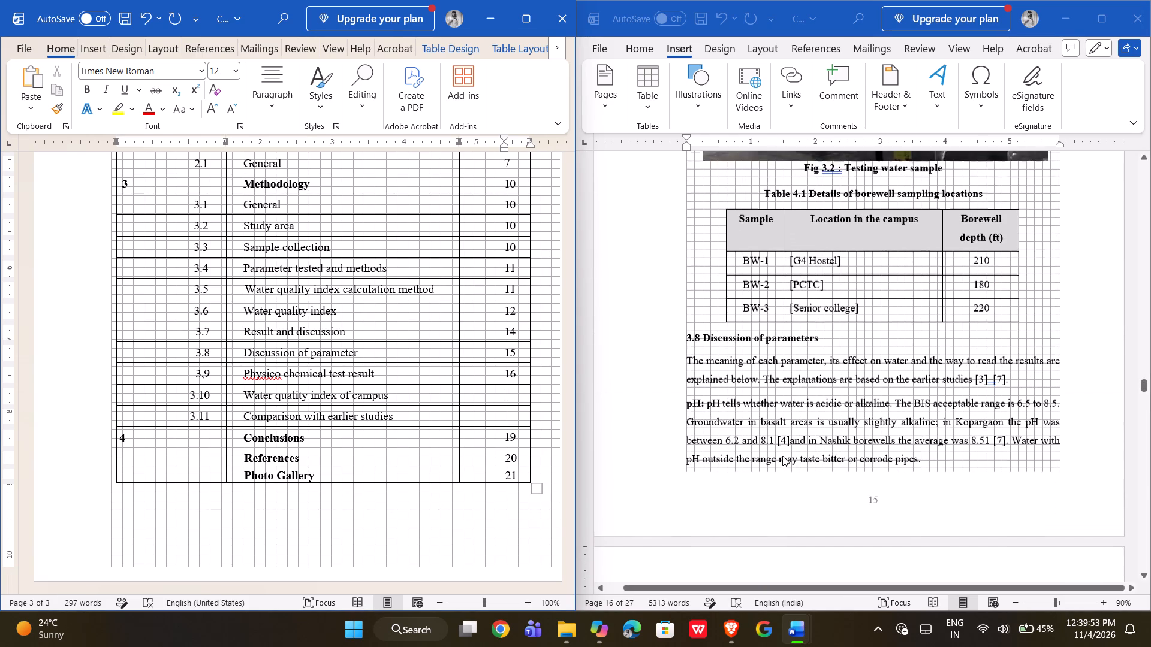
{"action": "scroll", "coordinate": [782, 456], "scroll_direction": "down", "scroll_amount": 3}
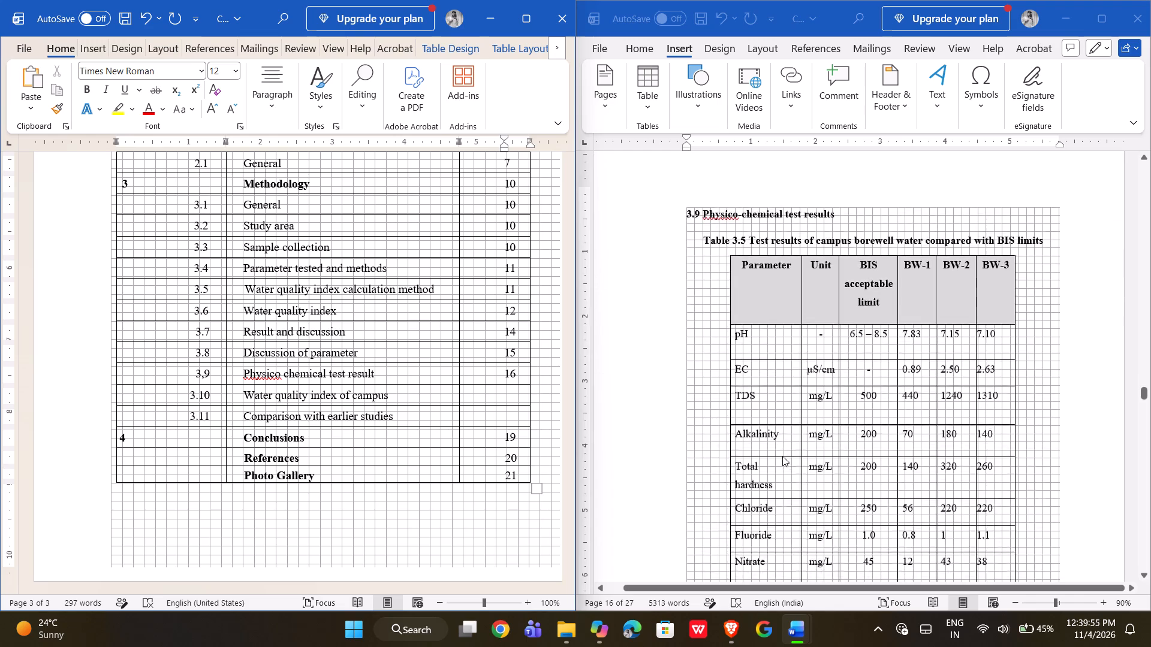
{"action": "scroll", "coordinate": [782, 456], "scroll_direction": "down", "scroll_amount": 1}
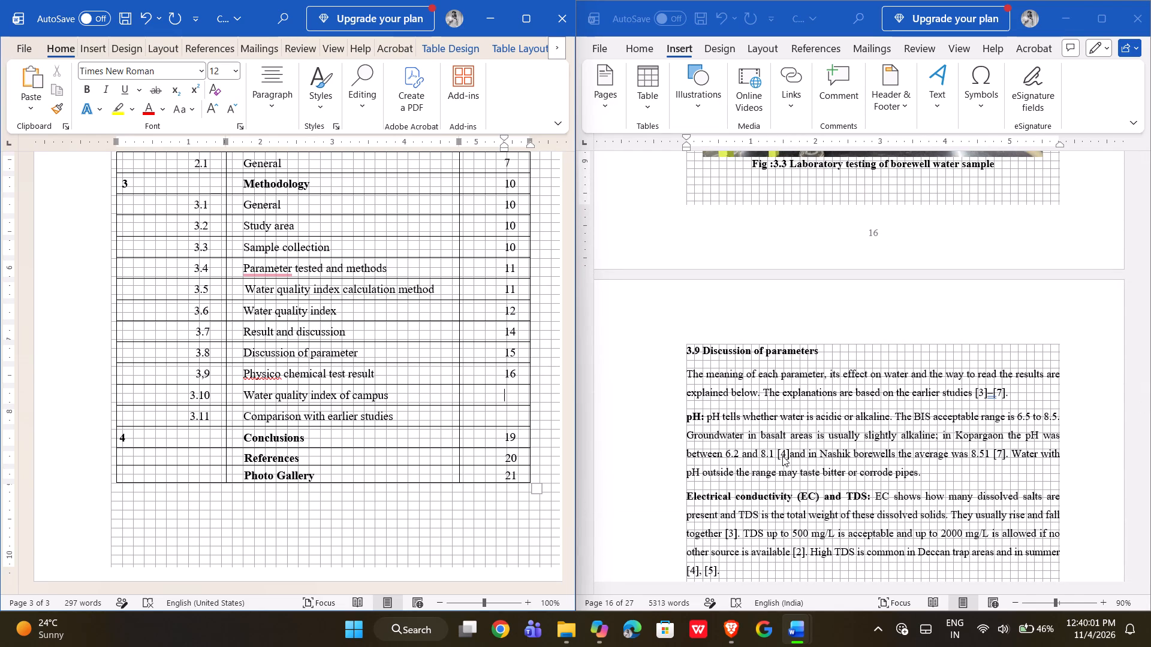
{"action": "scroll", "coordinate": [782, 456], "scroll_direction": "up", "scroll_amount": 2}
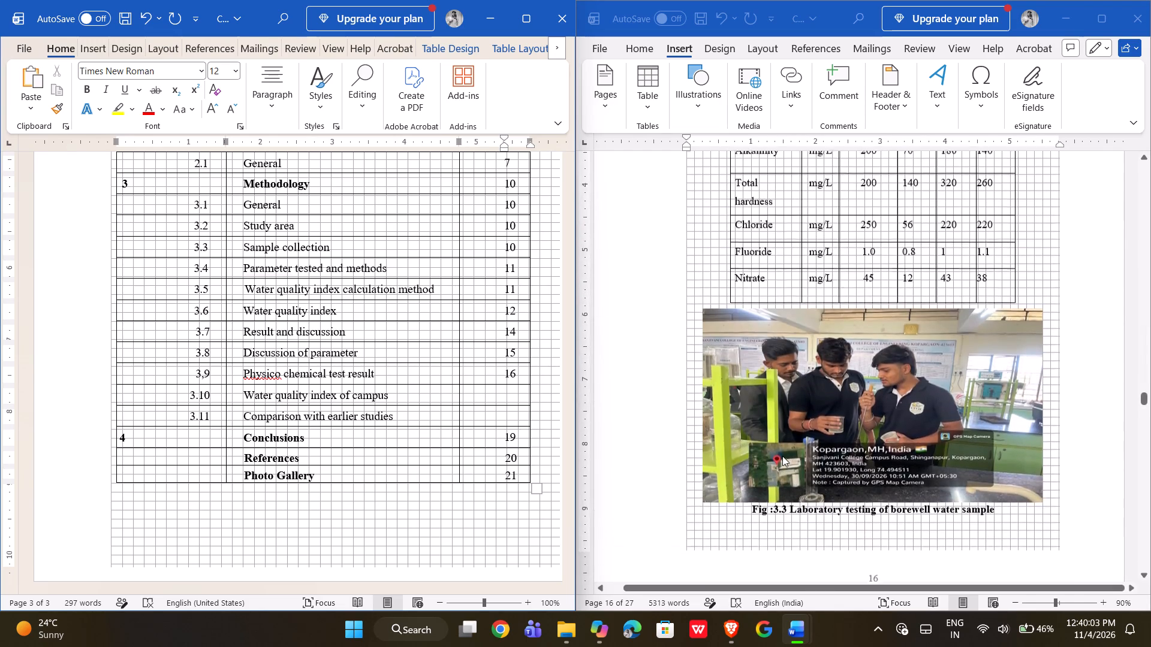
{"action": "scroll", "coordinate": [782, 456], "scroll_direction": "up", "scroll_amount": 3}
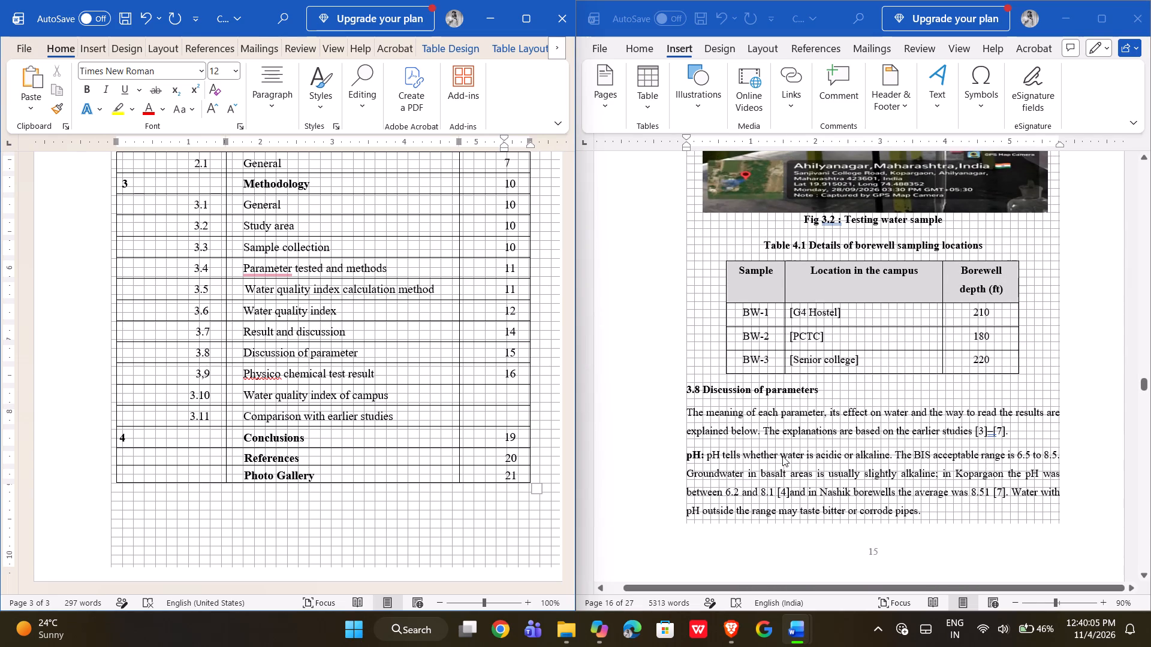
{"action": "scroll", "coordinate": [782, 456], "scroll_direction": "down", "scroll_amount": 3}
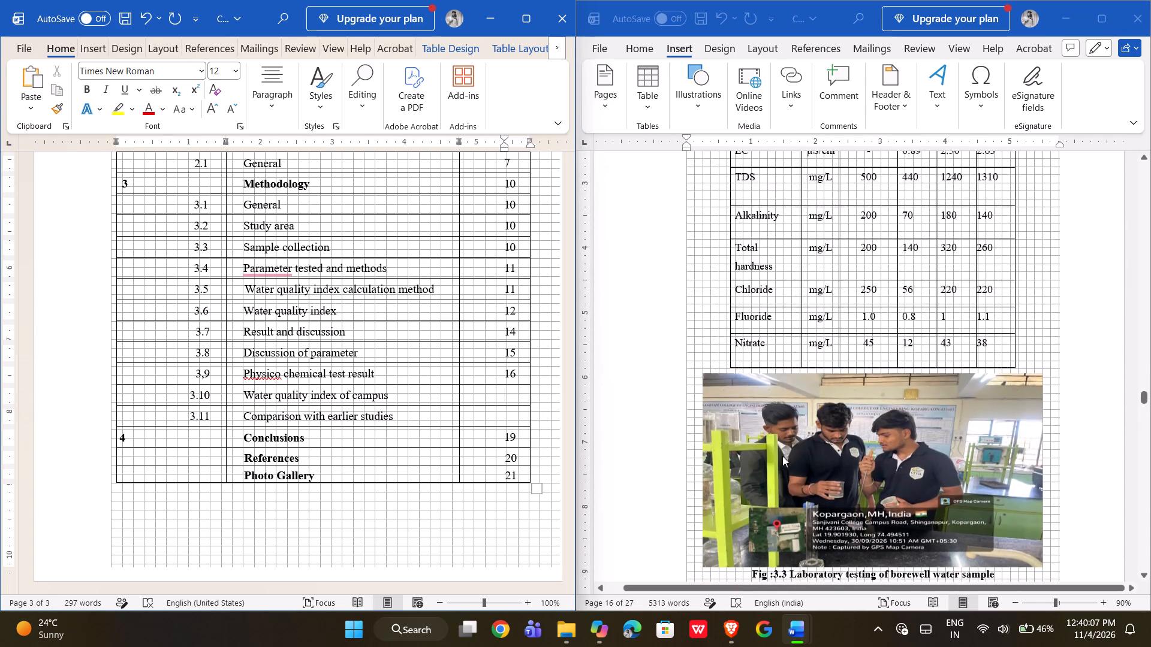
{"action": "scroll", "coordinate": [780, 468], "scroll_direction": "up", "scroll_amount": 3}
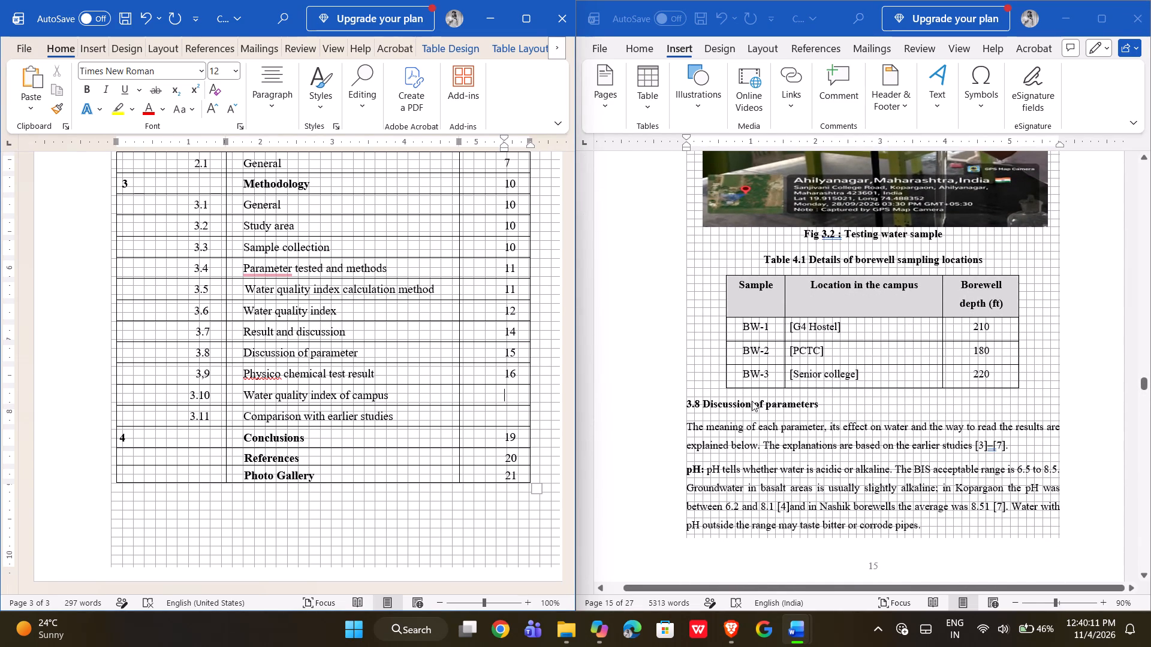
{"action": "scroll", "coordinate": [752, 436], "scroll_direction": "down", "scroll_amount": 1}
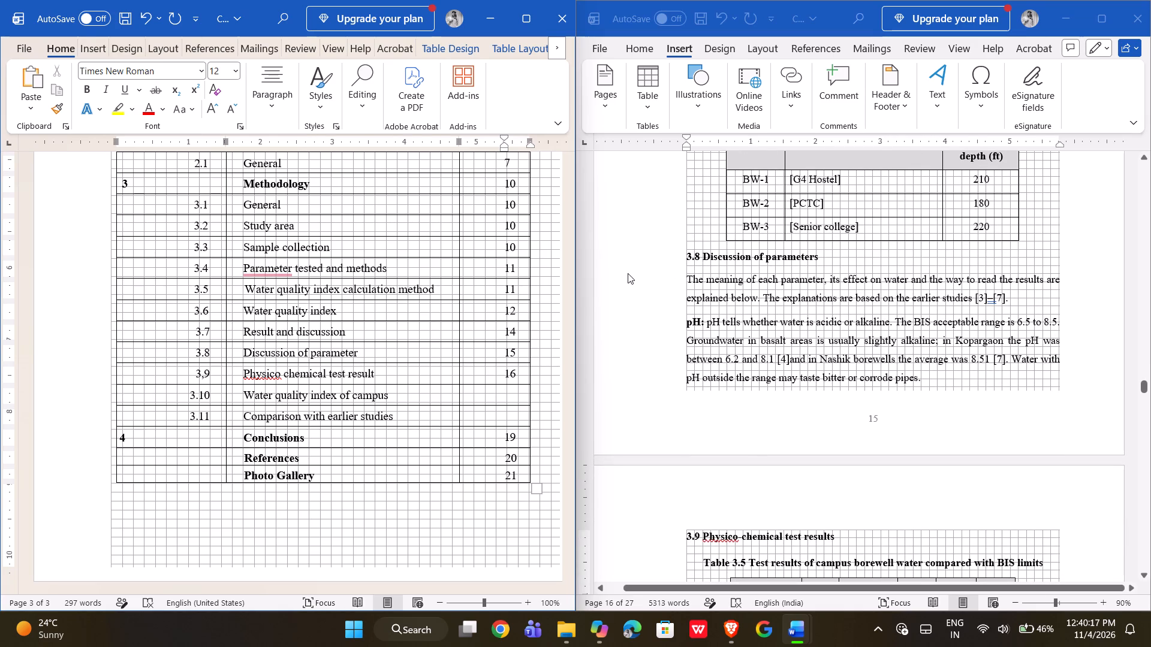
Delete the duplicate 3.8 Discussion of parameters heading and its text below Table 4.1 in the final report.
{"action": "left_click", "coordinate": [688, 255]}
{"action": "left_click_drag", "start_coordinate": [688, 255], "coordinate": [752, 292]}
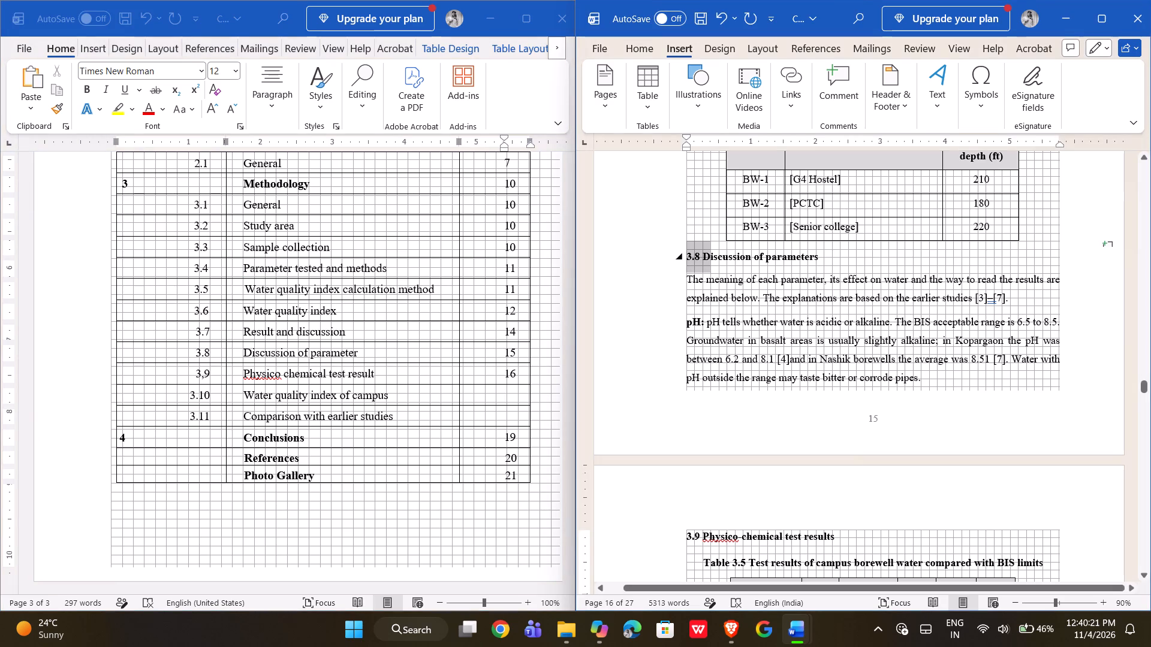
{"action": "left_click_drag", "start_coordinate": [752, 292], "coordinate": [1065, 404]}
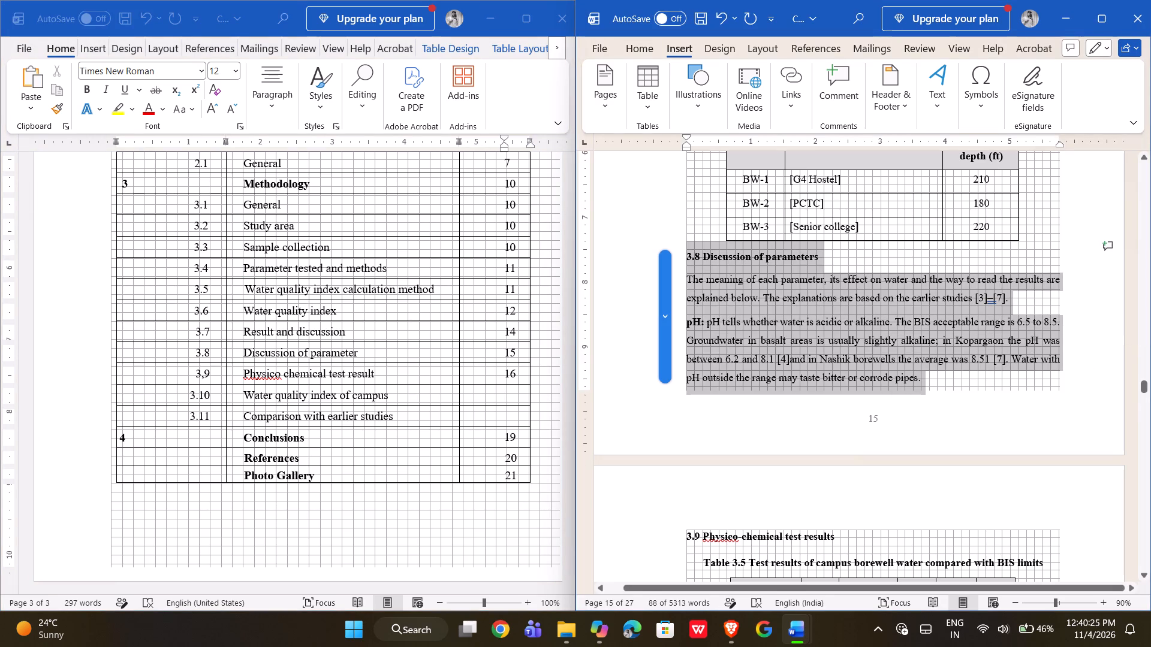
{"action": "key", "text": "BackSpace"}
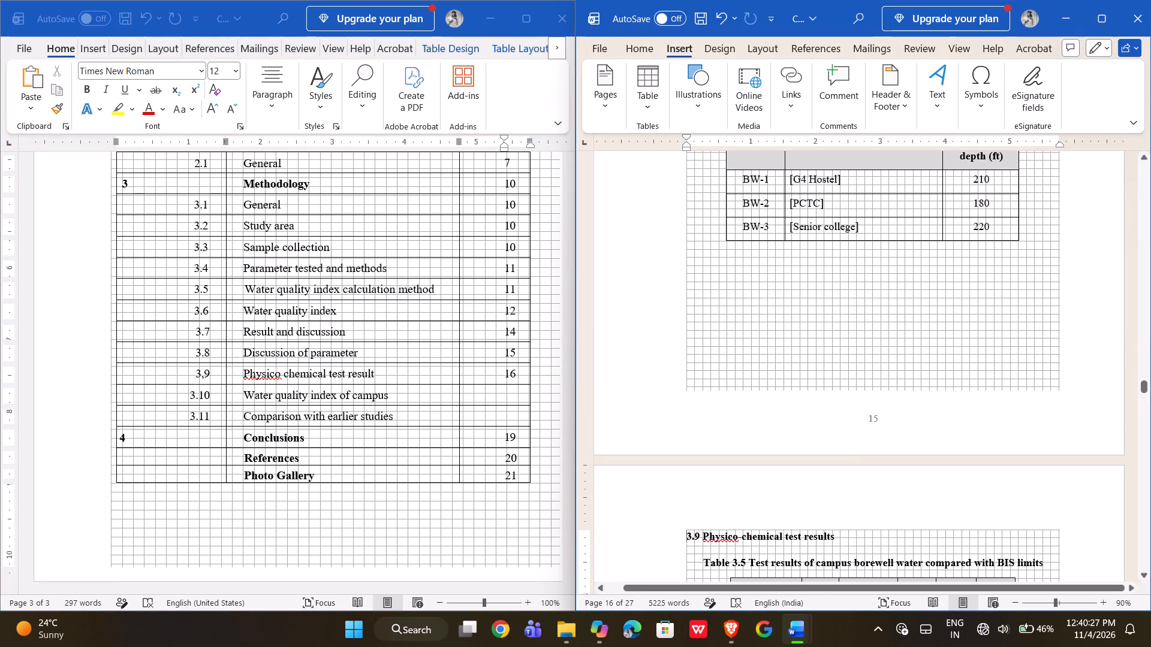
Stretch the Fig 3.2 Testing water sample picture taller to fill the space left on page 15.
{"action": "scroll", "coordinate": [844, 354], "scroll_direction": "up", "scroll_amount": 2}
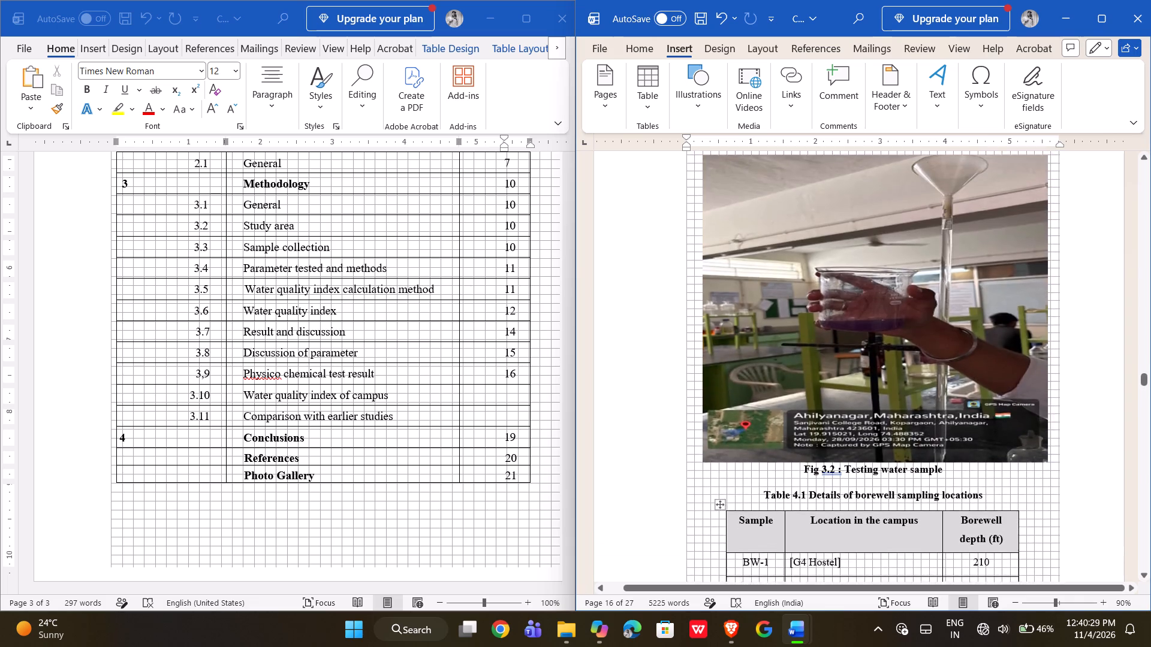
{"action": "scroll", "coordinate": [844, 354], "scroll_direction": "down", "scroll_amount": 3}
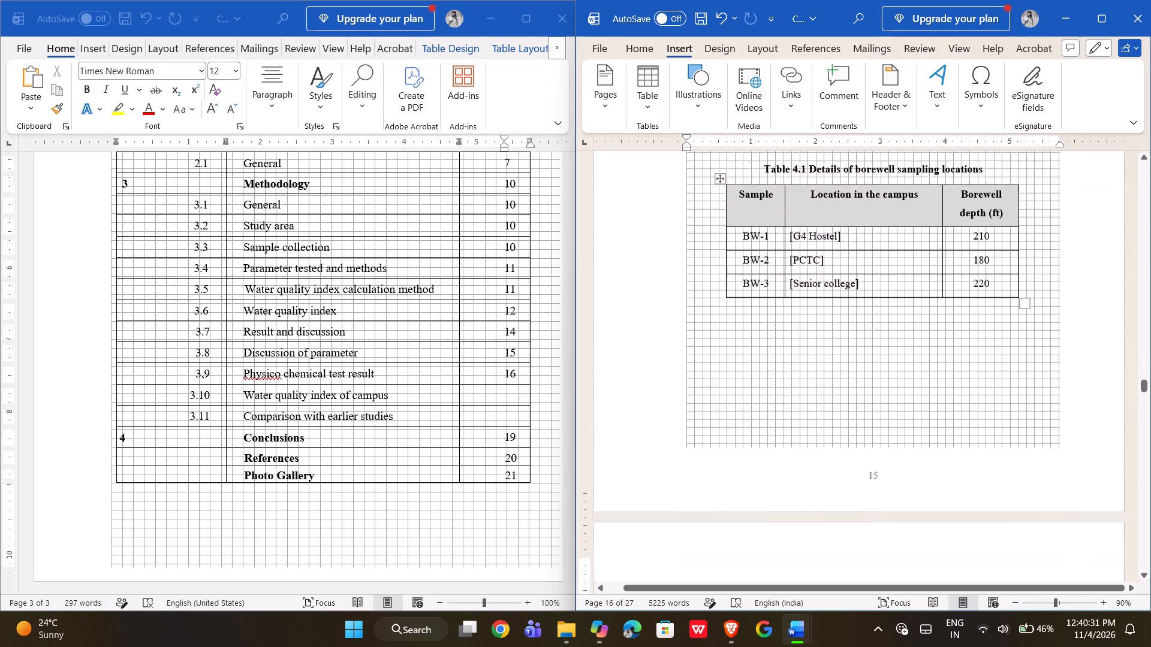
{"action": "scroll", "coordinate": [844, 354], "scroll_direction": "down", "scroll_amount": 1}
{"action": "scroll", "coordinate": [844, 354], "scroll_direction": "up", "scroll_amount": 2}
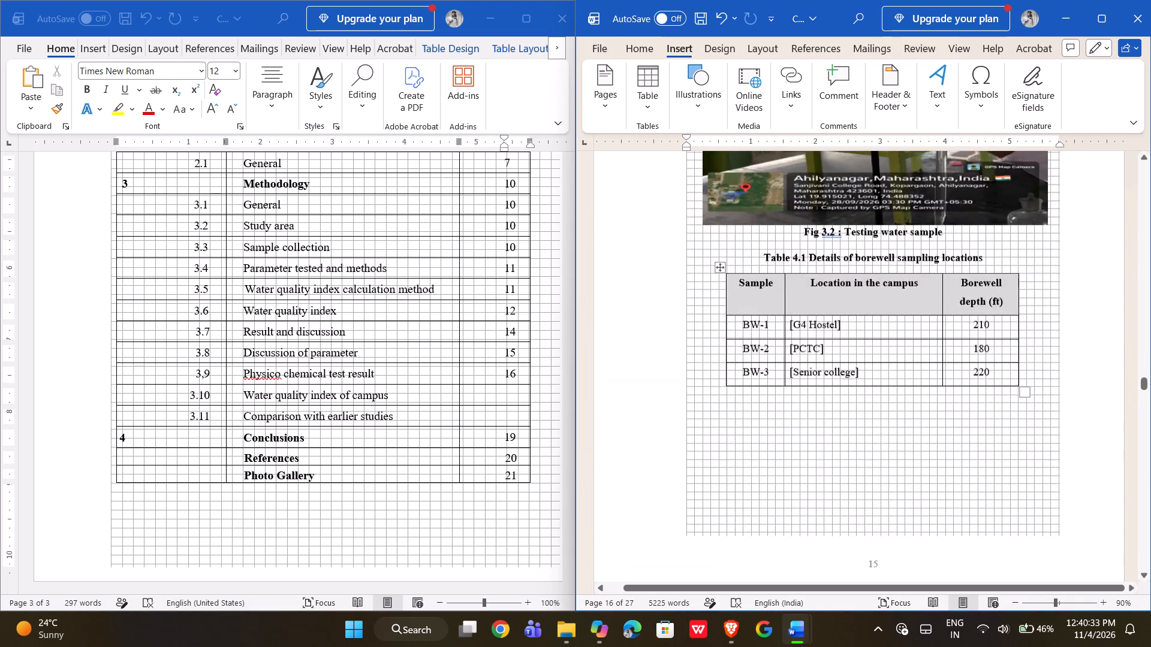
{"action": "scroll", "coordinate": [844, 354], "scroll_direction": "up", "scroll_amount": 3}
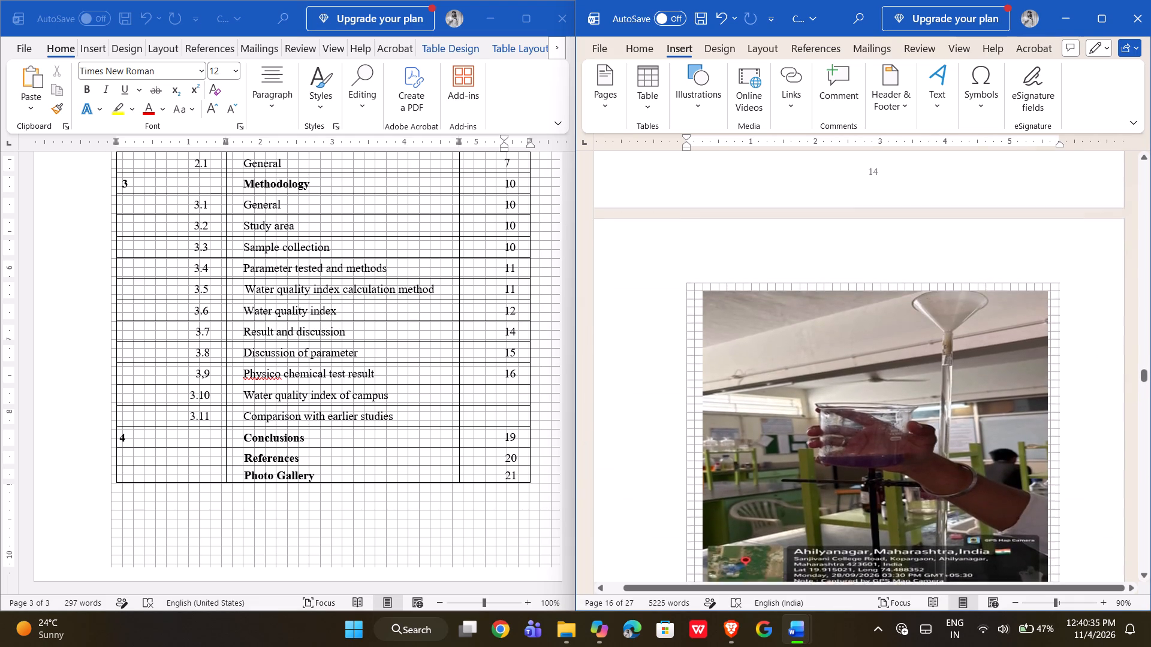
{"action": "scroll", "coordinate": [844, 354], "scroll_direction": "up", "scroll_amount": 1}
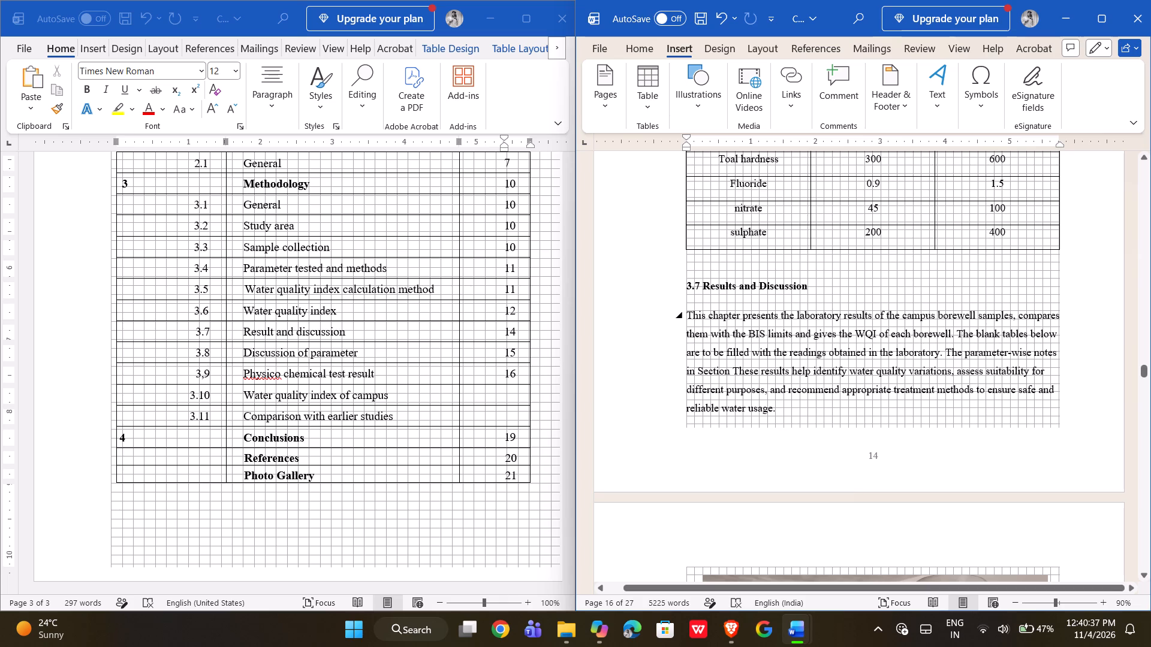
{"action": "scroll", "coordinate": [844, 354], "scroll_direction": "down", "scroll_amount": 1}
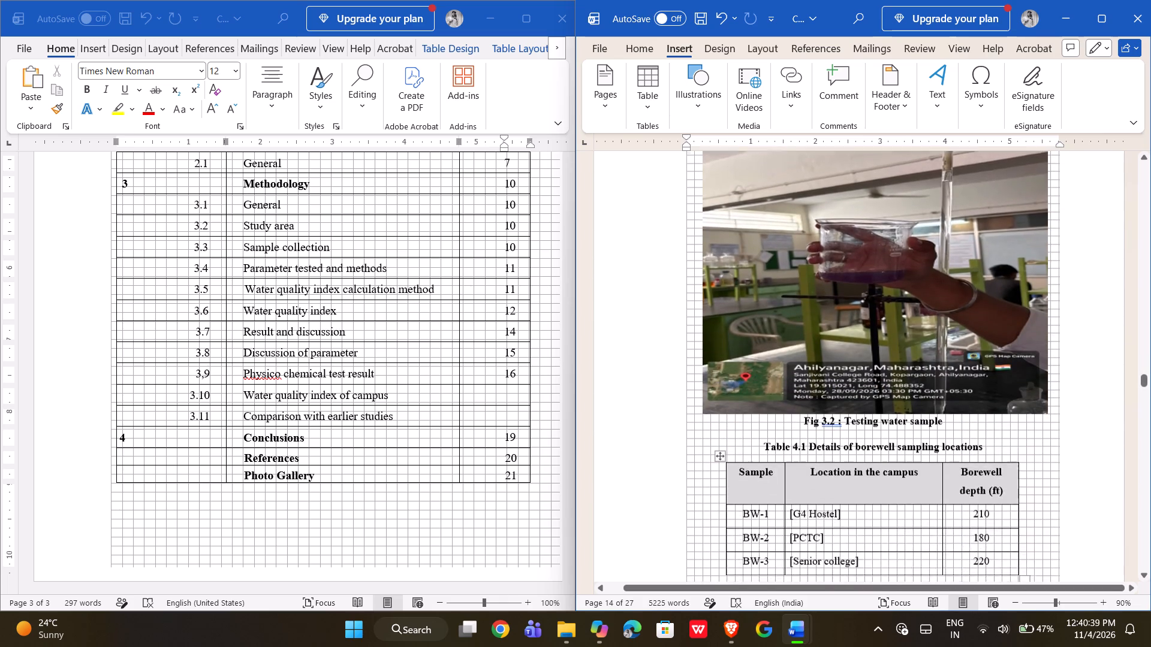
{"action": "scroll", "coordinate": [844, 354], "scroll_direction": "down", "scroll_amount": 1}
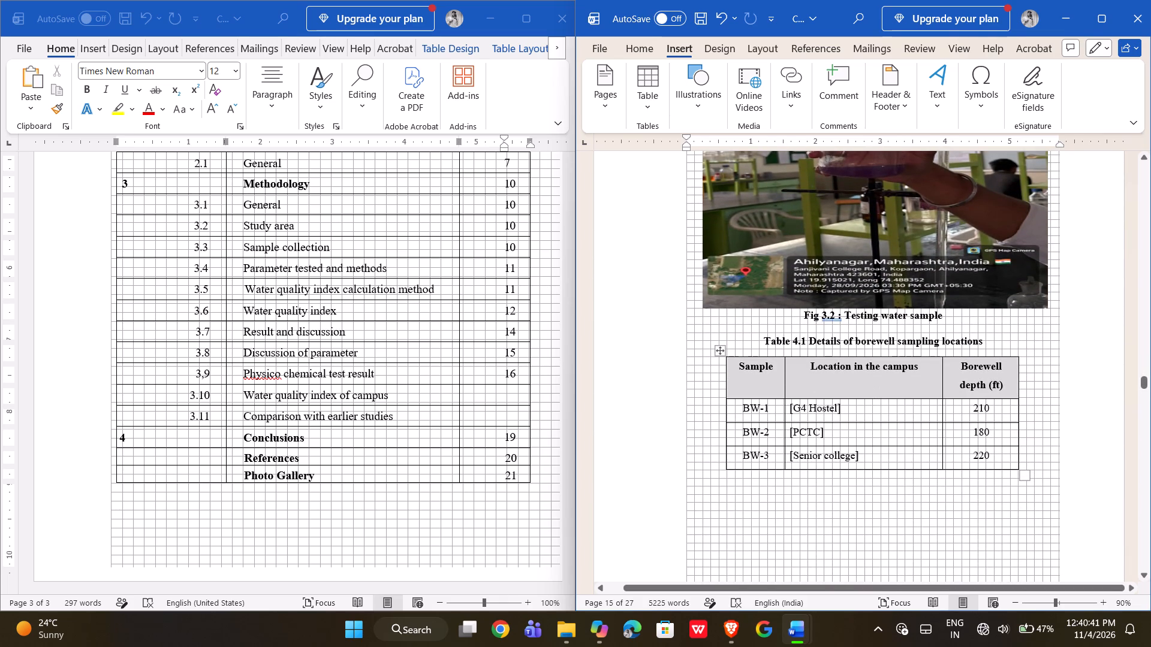
{"action": "left_click", "coordinate": [830, 258]}
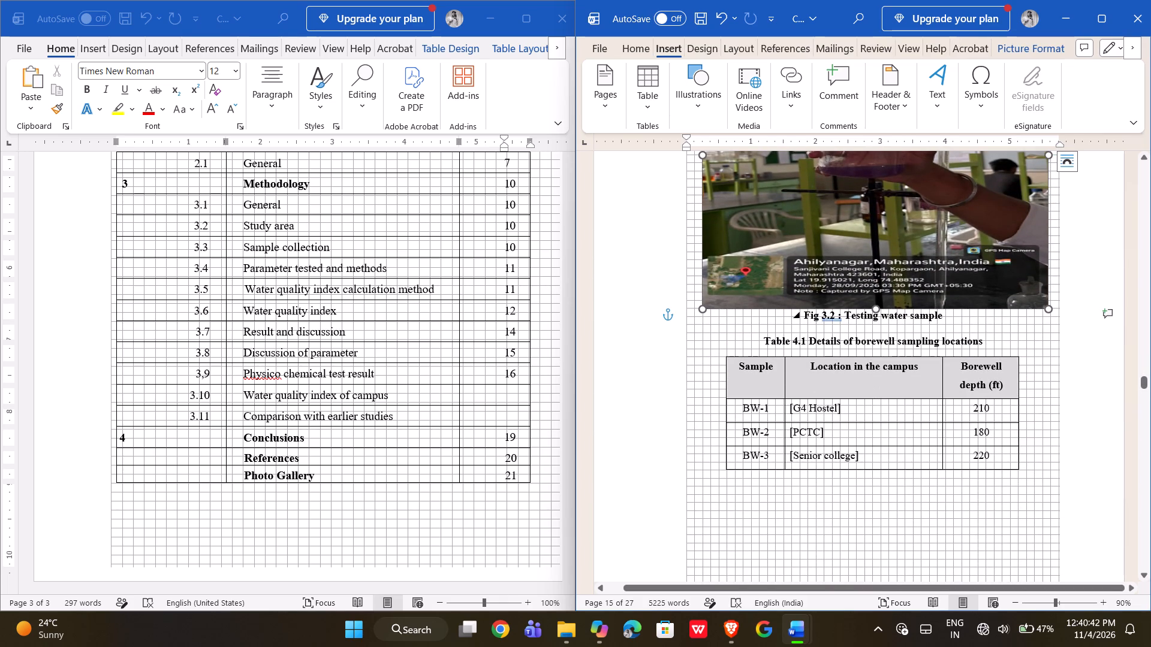
{"action": "left_click_drag", "start_coordinate": [875, 309], "coordinate": [875, 348]}
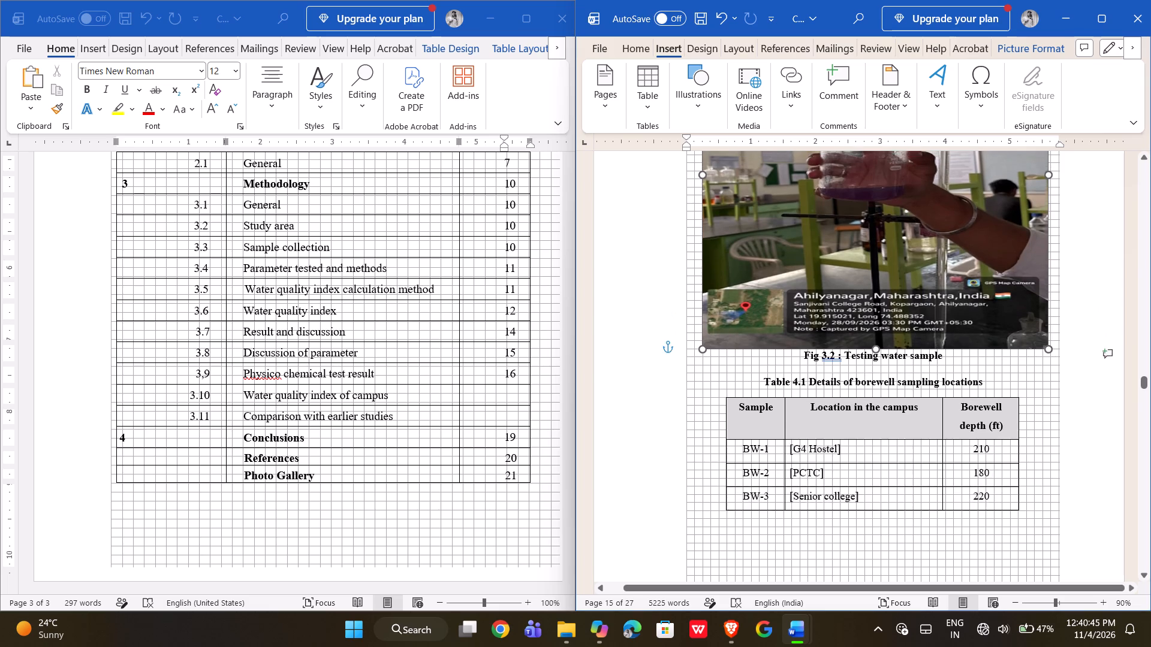
{"action": "left_click_drag", "start_coordinate": [875, 348], "coordinate": [876, 382]}
Increase the heights of the BW-3 and BW-2 rows in Table 4.1 Details of borewell sampling locations.
{"action": "scroll", "coordinate": [882, 408], "scroll_direction": "down", "scroll_amount": 1}
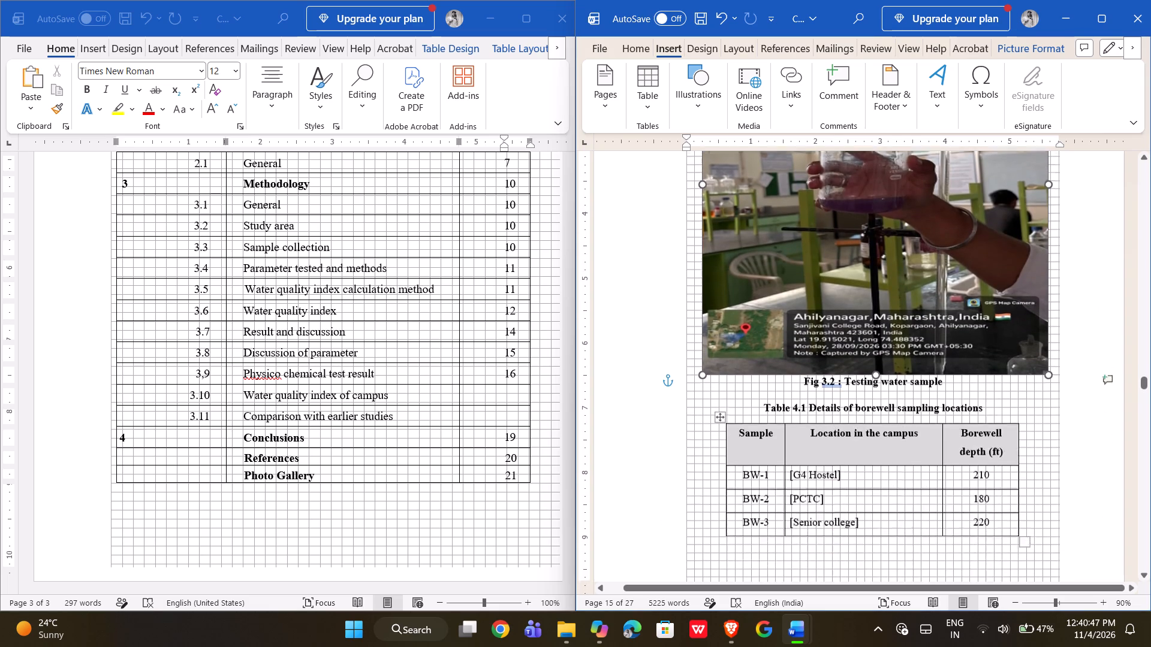
{"action": "scroll", "coordinate": [882, 408], "scroll_direction": "down", "scroll_amount": 1}
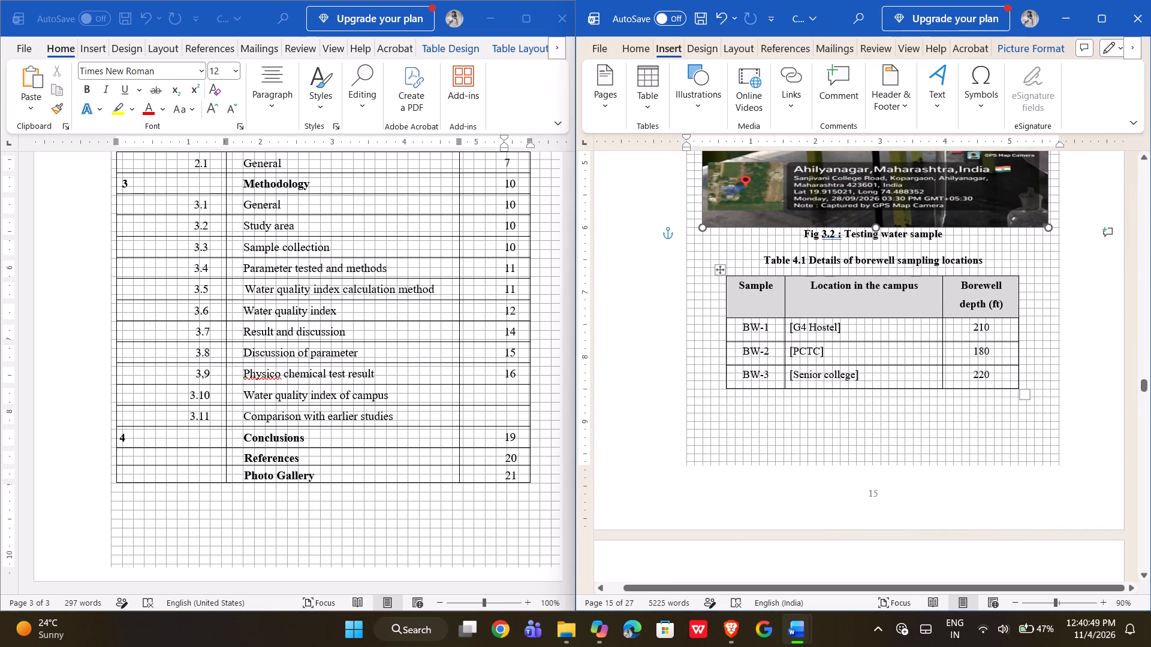
{"action": "left_click", "coordinate": [875, 385]}
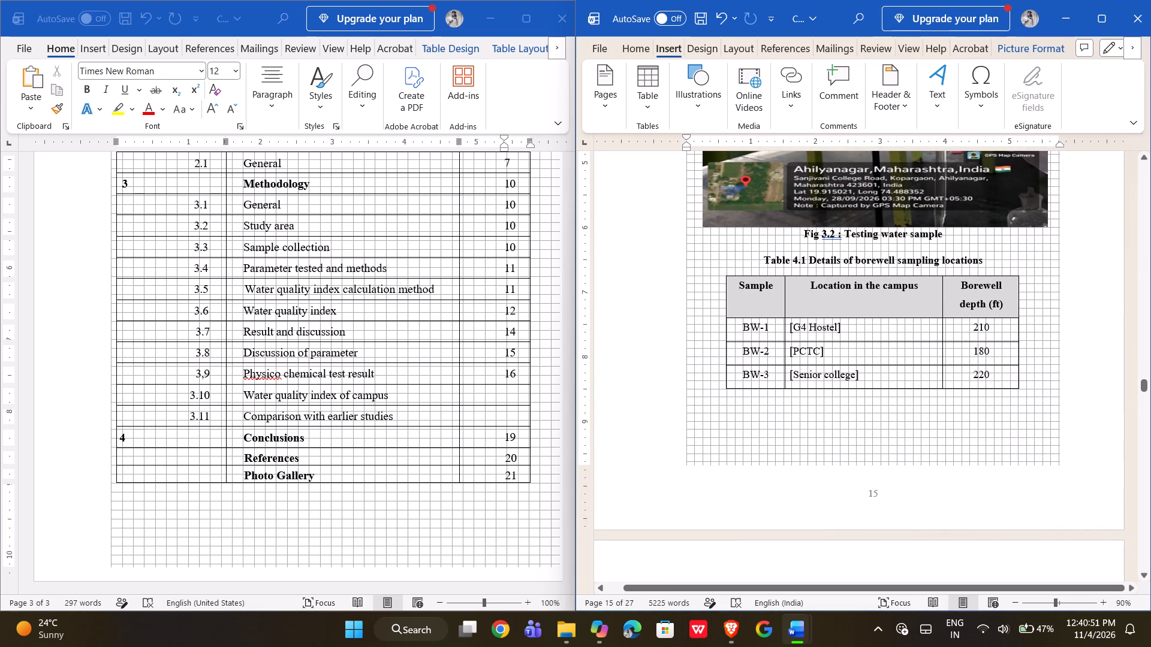
{"action": "left_click_drag", "start_coordinate": [879, 390], "coordinate": [867, 388]}
{"action": "double_click", "coordinate": [867, 388]}
{"action": "left_click_drag", "start_coordinate": [867, 388], "coordinate": [867, 415]}
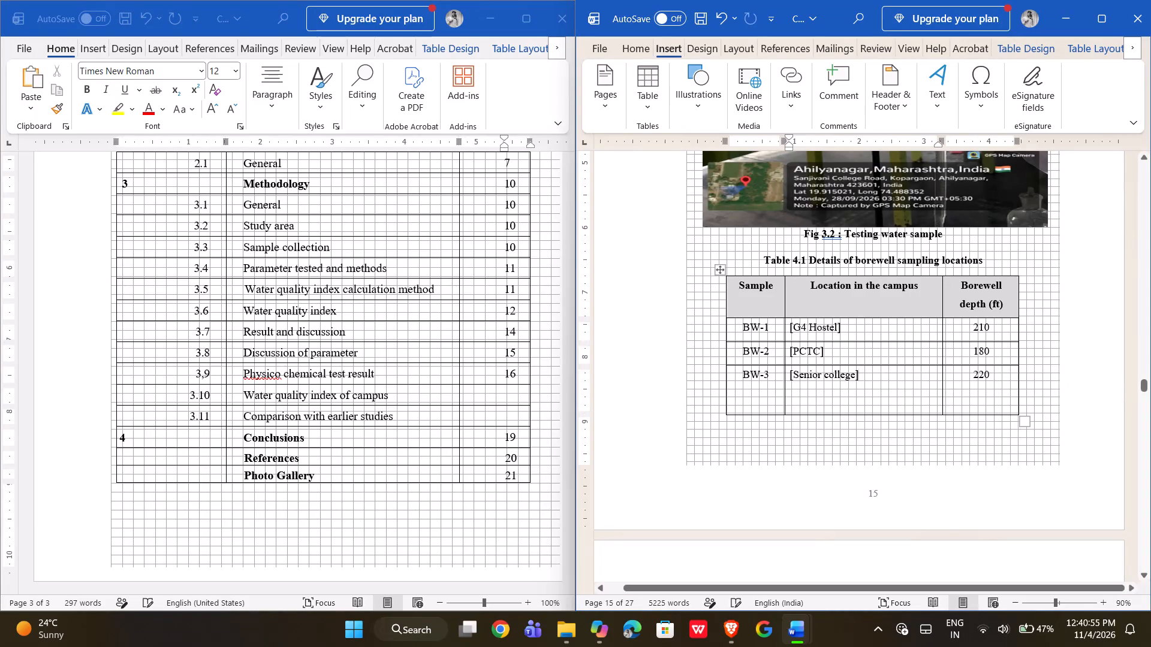
{"action": "left_click", "coordinate": [881, 367]}
{"action": "left_click_drag", "start_coordinate": [881, 367], "coordinate": [881, 385]}
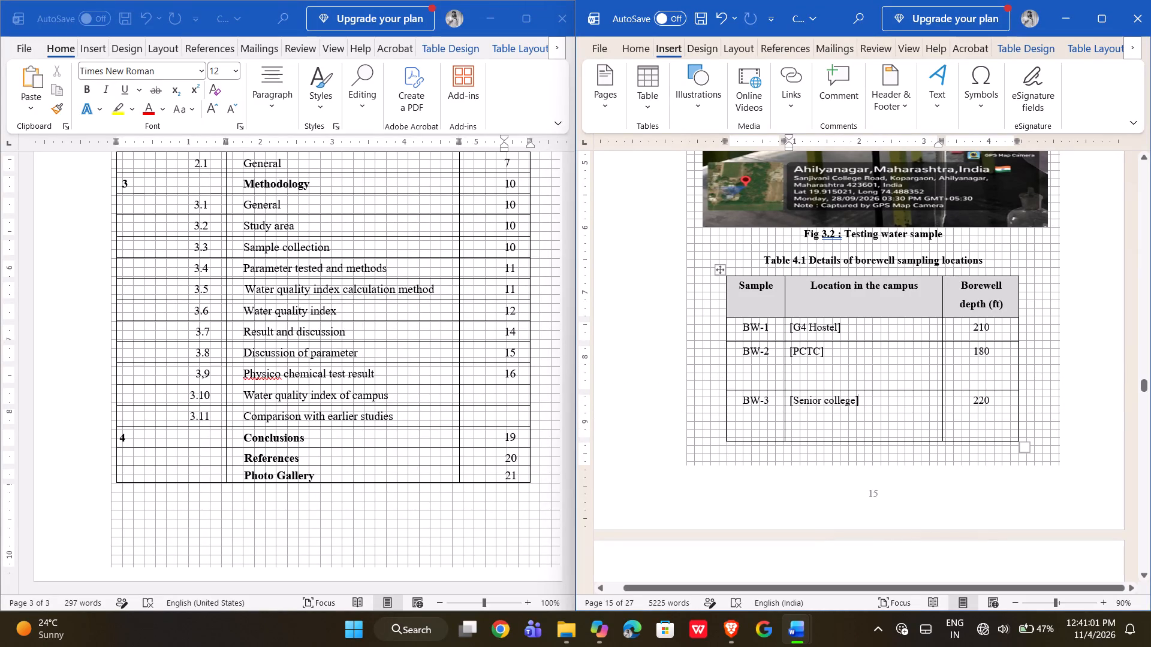
Slightly increase the height of Table 4.1's header row.
{"action": "left_click_drag", "start_coordinate": [878, 315], "coordinate": [878, 323]}
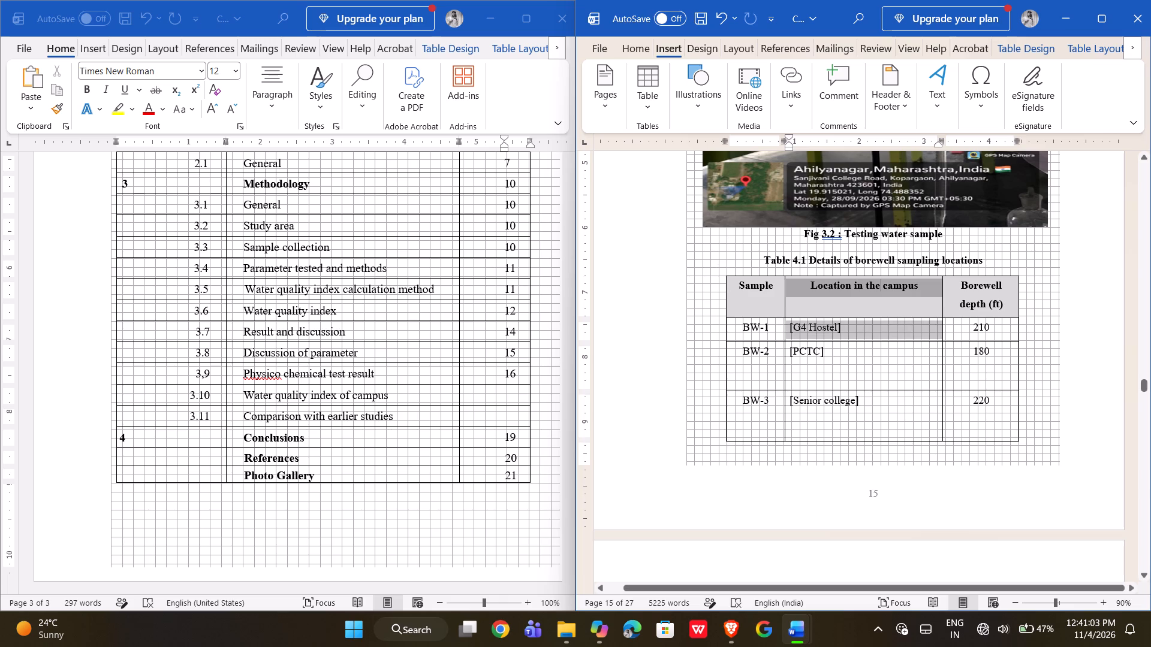
{"action": "left_click_drag", "start_coordinate": [878, 323], "coordinate": [878, 326]}
{"action": "left_click", "coordinate": [840, 359]}
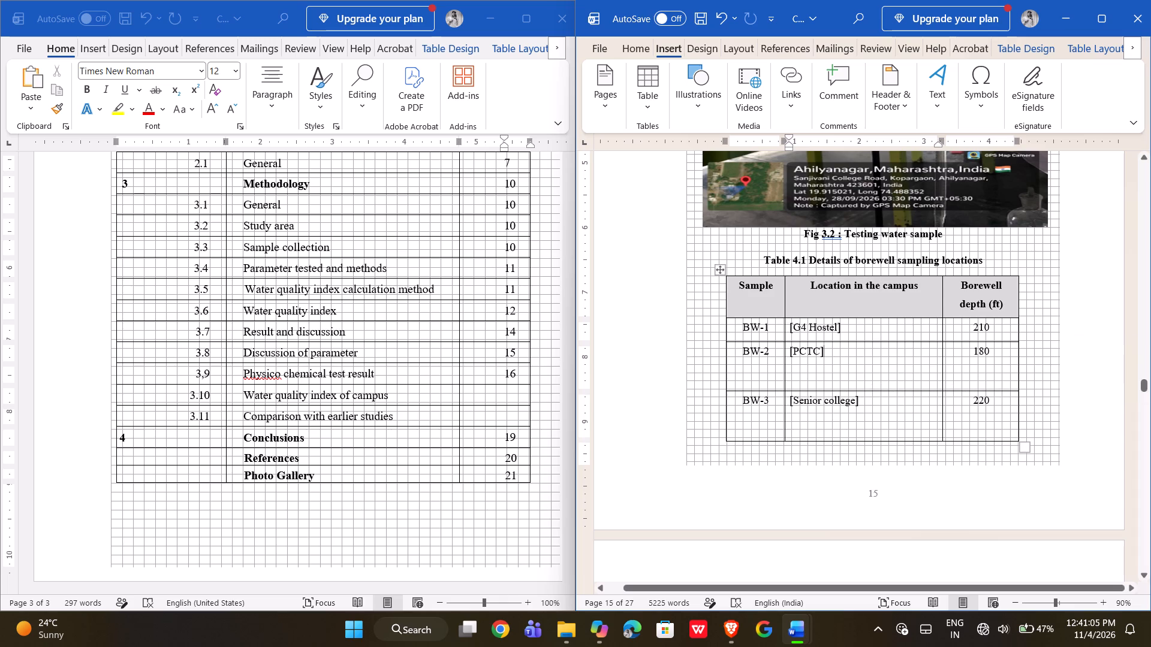
{"action": "left_click_drag", "start_coordinate": [865, 318], "coordinate": [867, 319]}
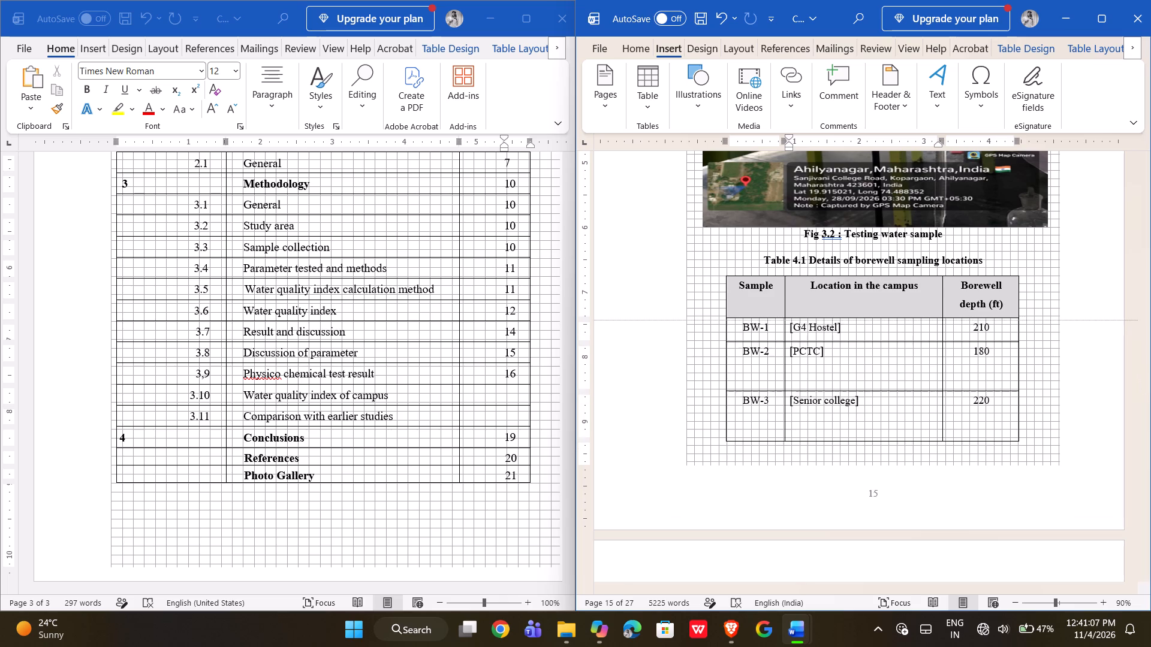
{"action": "left_click_drag", "start_coordinate": [867, 319], "coordinate": [870, 331]}
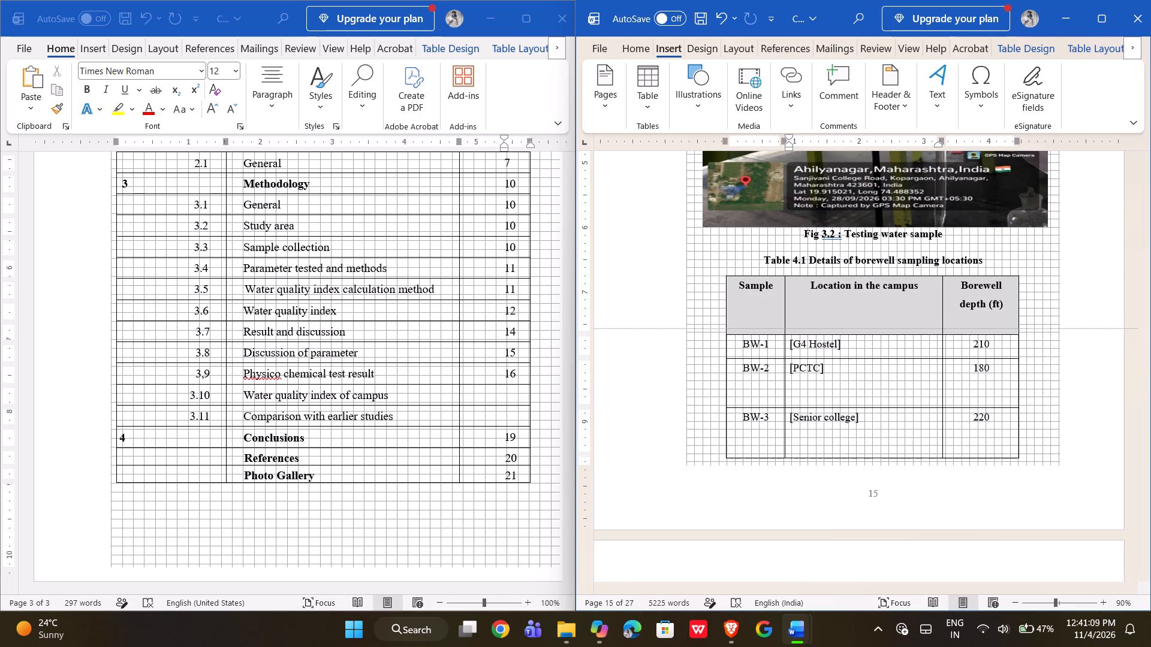
{"action": "left_click_drag", "start_coordinate": [870, 331], "coordinate": [870, 326]}
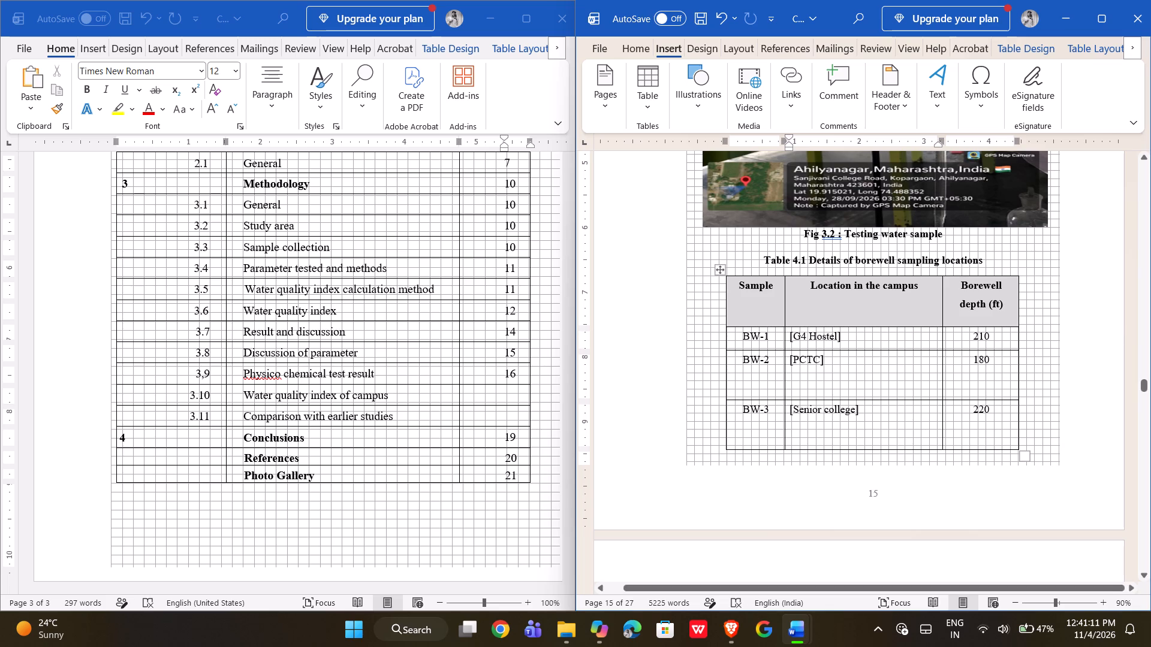
Reduce the height of the BW-3 row in Table 4.1 Details of borewell sampling locations.
{"action": "left_click_drag", "start_coordinate": [878, 349], "coordinate": [878, 362]}
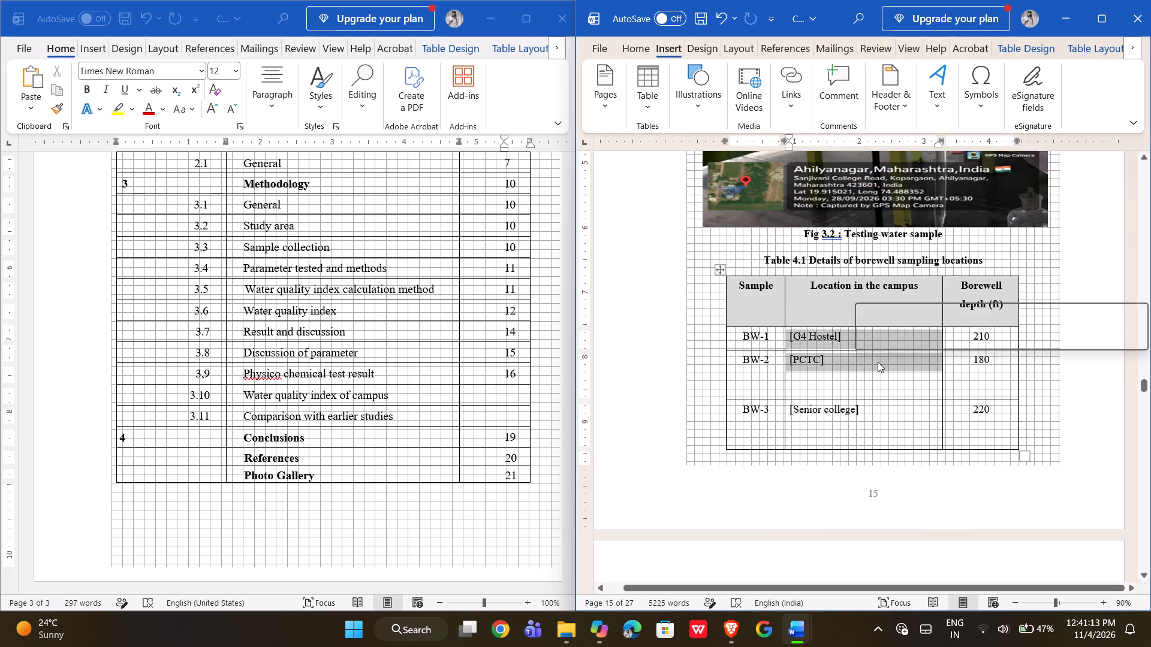
{"action": "left_click", "coordinate": [877, 374]}
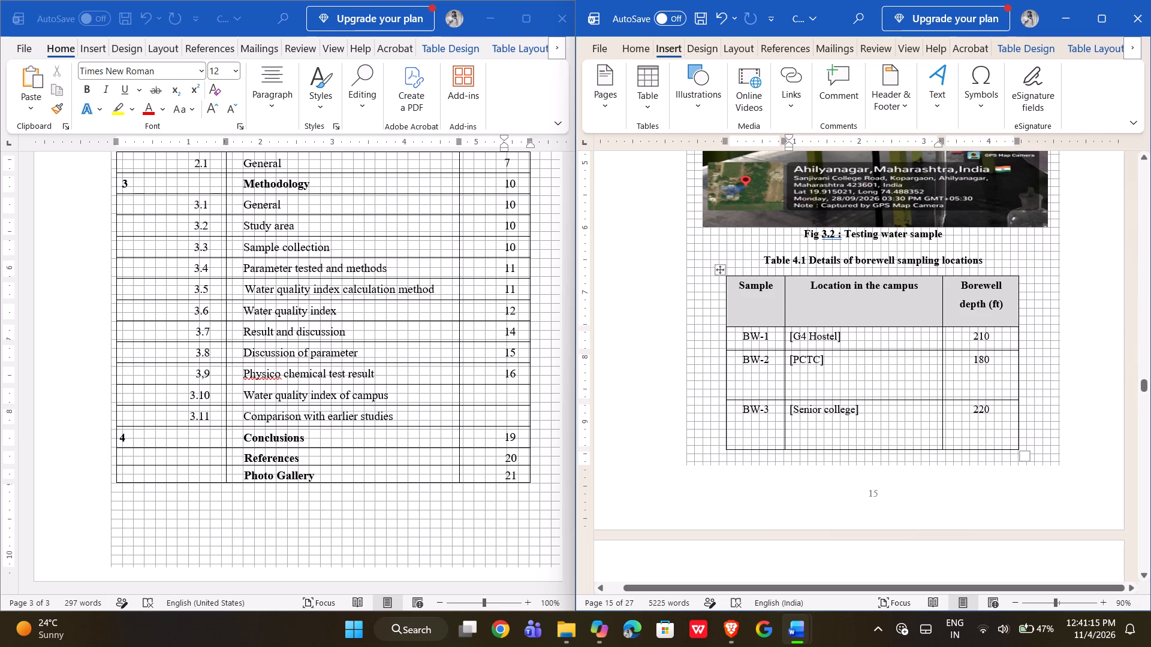
{"action": "double_click", "coordinate": [874, 353]}
{"action": "double_click", "coordinate": [874, 350]}
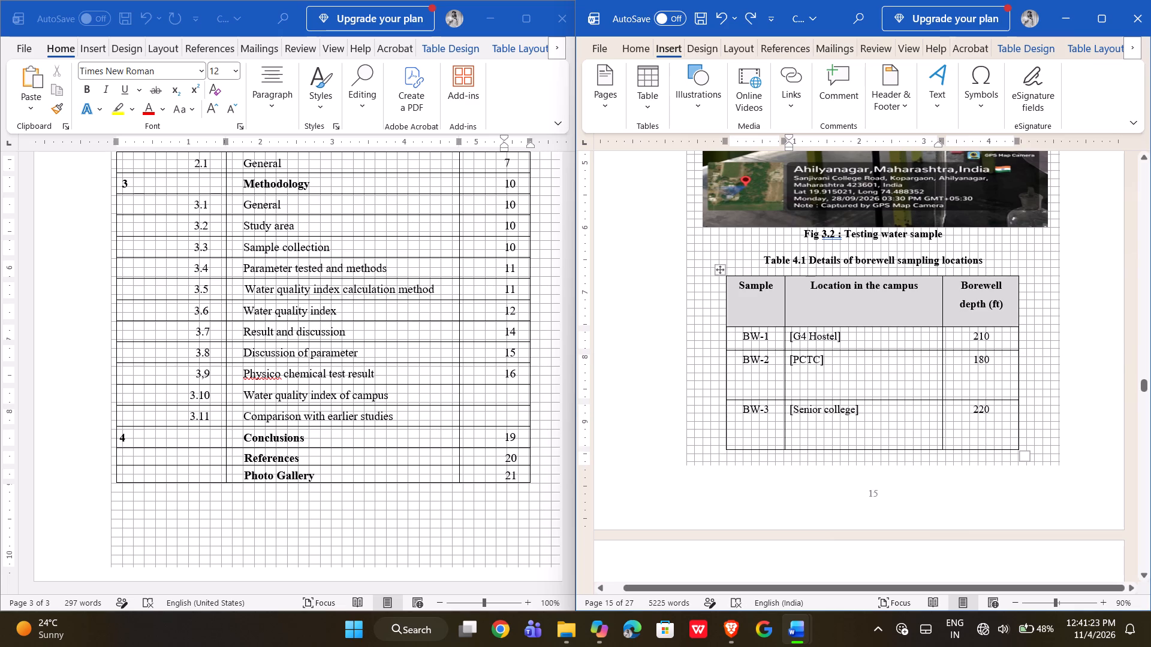
{"action": "double_click", "coordinate": [867, 449]}
{"action": "left_click_drag", "start_coordinate": [867, 449], "coordinate": [870, 410]}
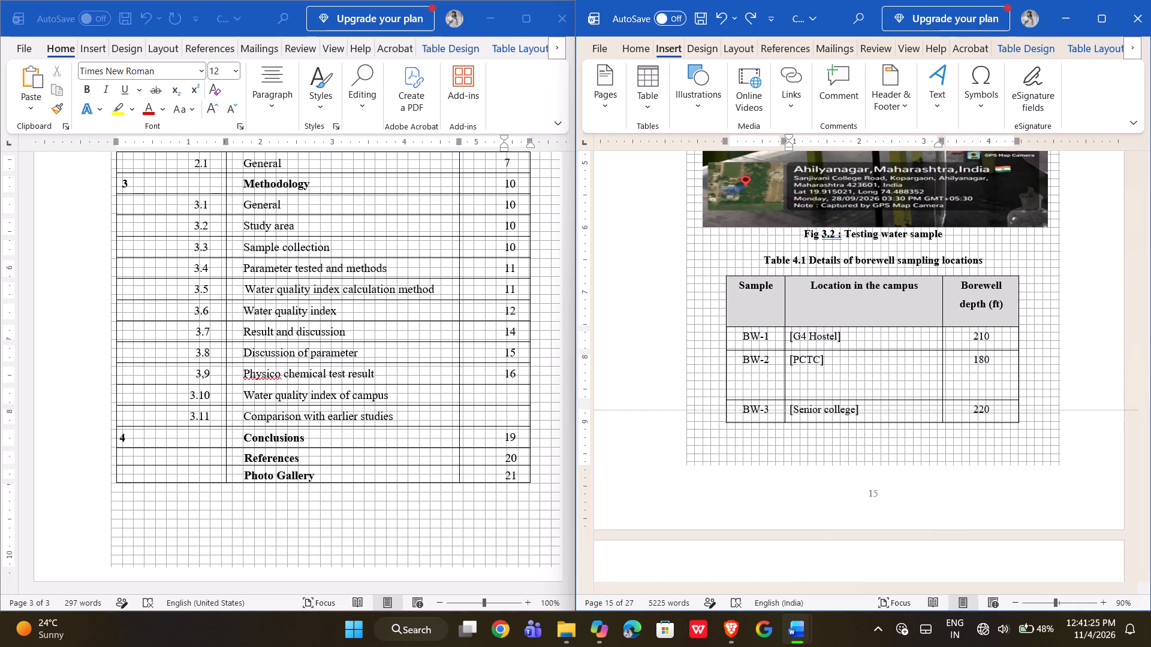
{"action": "left_click_drag", "start_coordinate": [870, 410], "coordinate": [870, 436]}
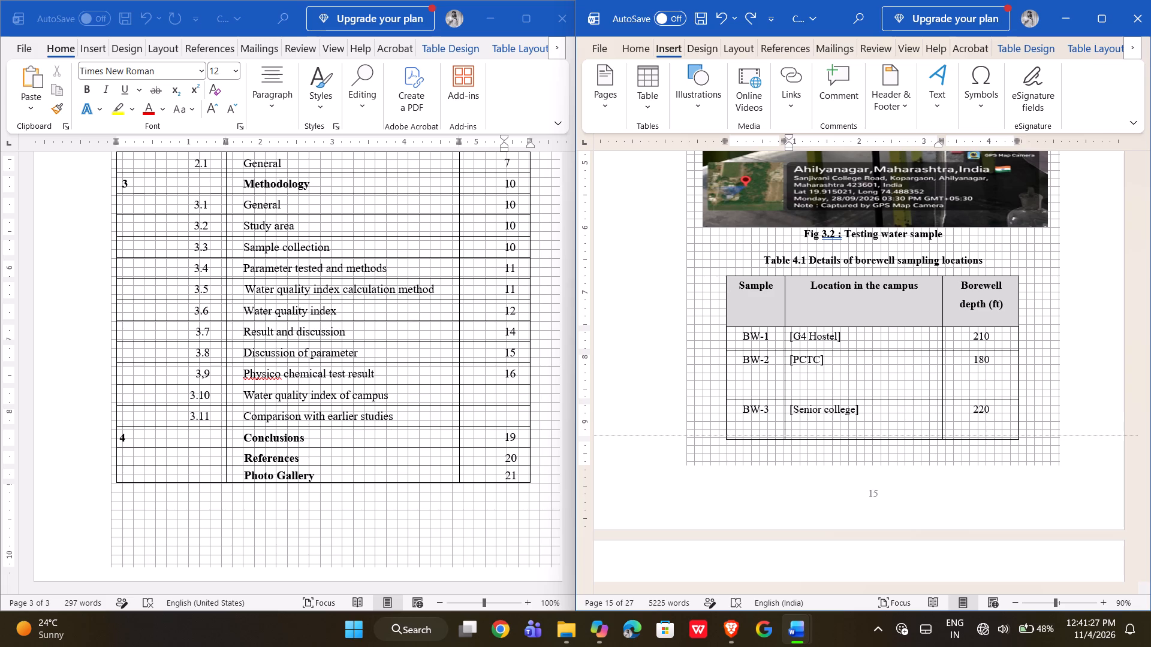
{"action": "left_click_drag", "start_coordinate": [870, 436], "coordinate": [870, 431]}
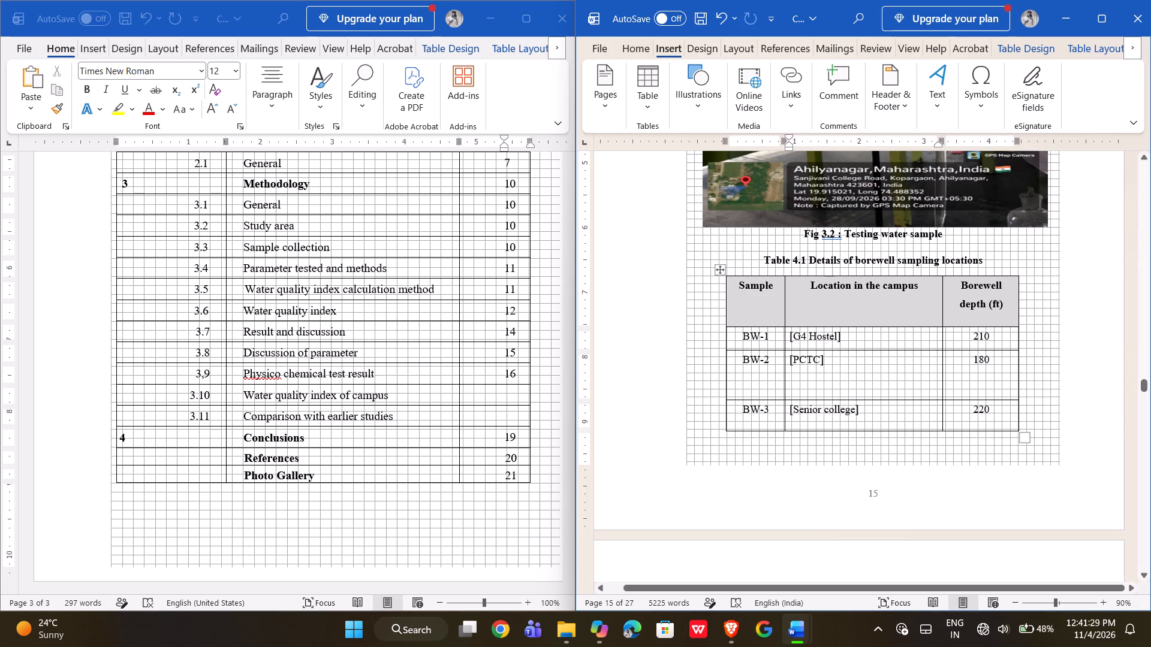
Shorten the BW-2 row and heighten the BW-1 row in Table 4.1 to make their heights about equal.
{"action": "left_click_drag", "start_coordinate": [876, 400], "coordinate": [876, 382]}
{"action": "left_click_drag", "start_coordinate": [881, 350], "coordinate": [880, 368]}
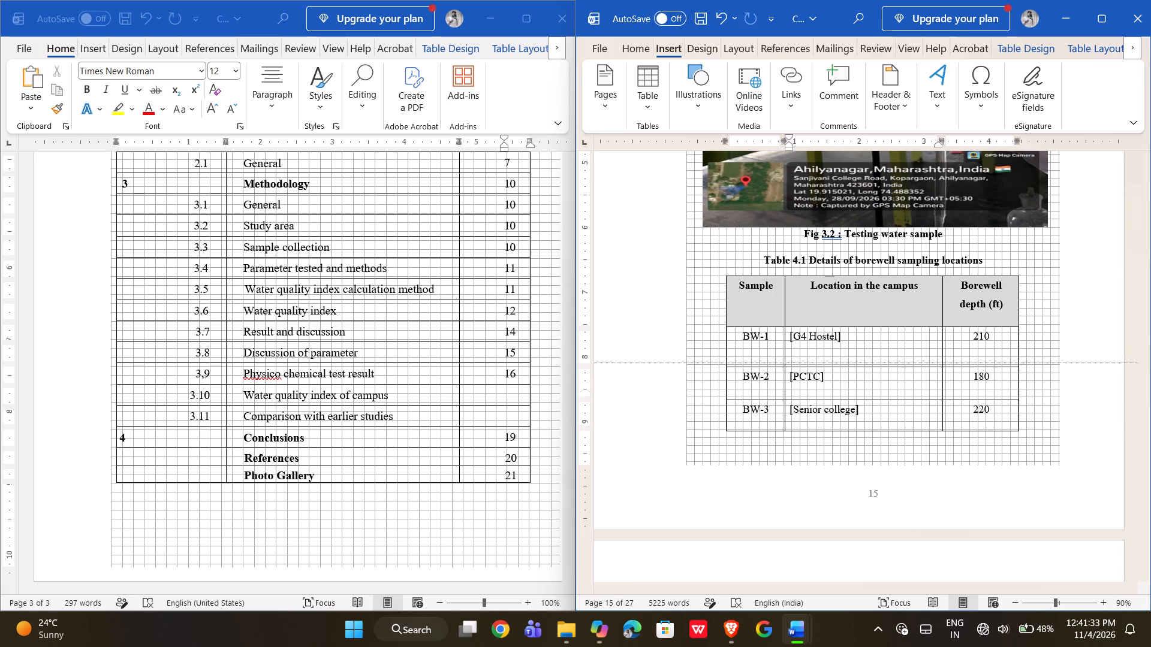
{"action": "left_click_drag", "start_coordinate": [880, 368], "coordinate": [880, 362]}
{"action": "left_click_drag", "start_coordinate": [880, 362], "coordinate": [880, 360]}
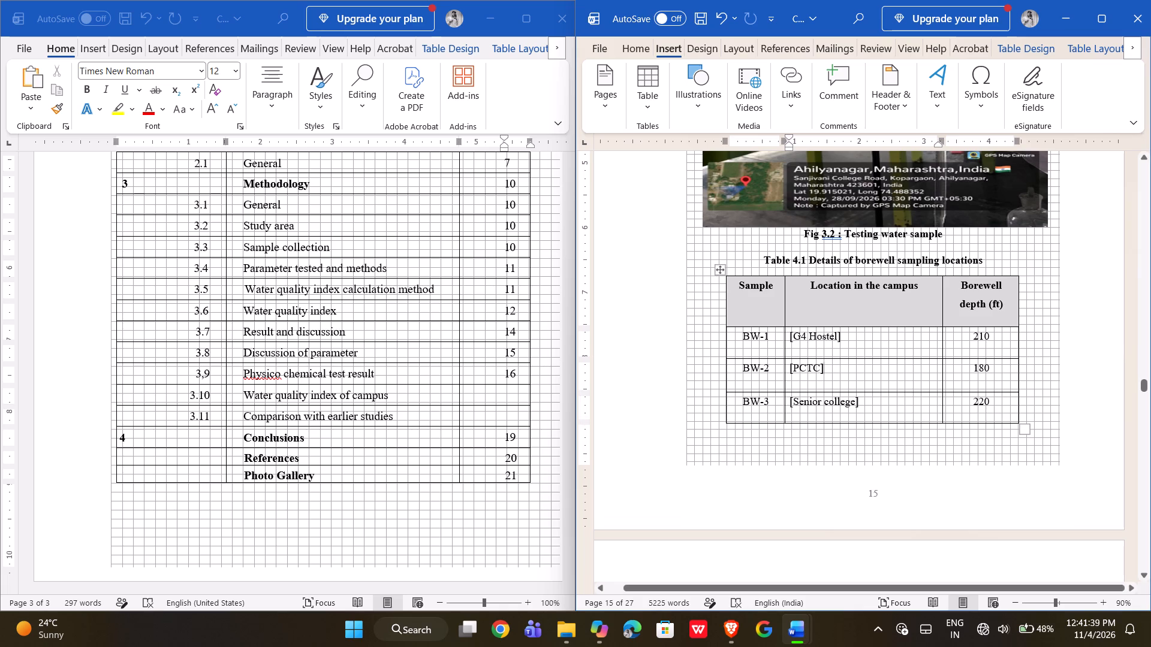
Slightly increase the height of Table 4.1's BW-3 row.
{"action": "double_click", "coordinate": [876, 417]}
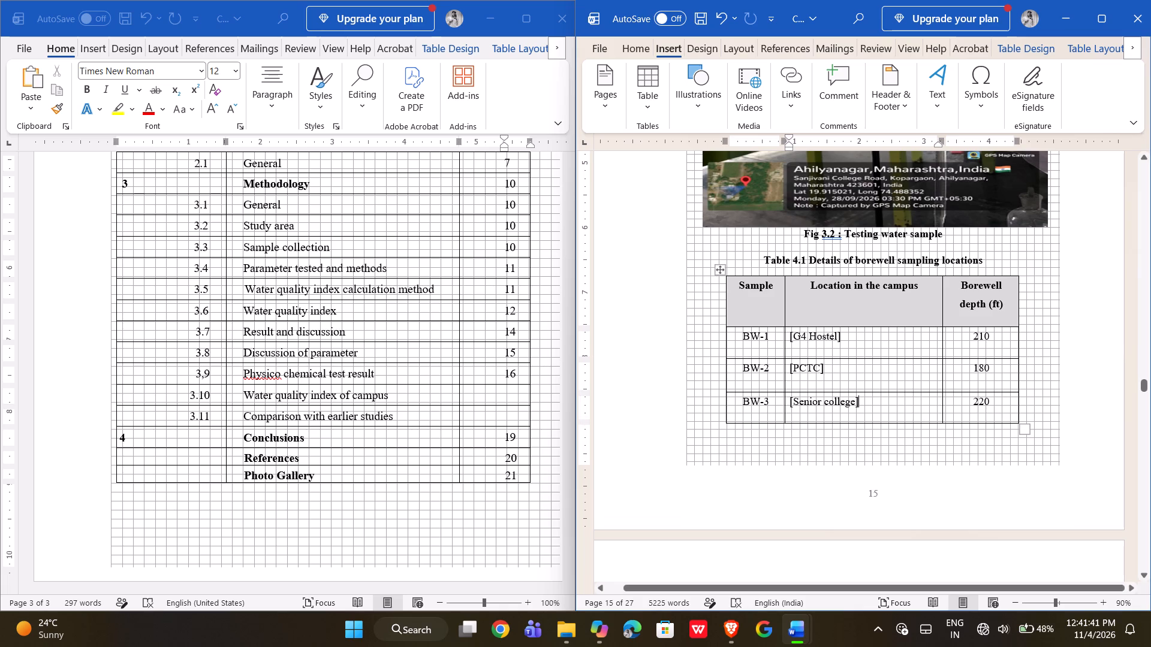
{"action": "double_click", "coordinate": [876, 425]}
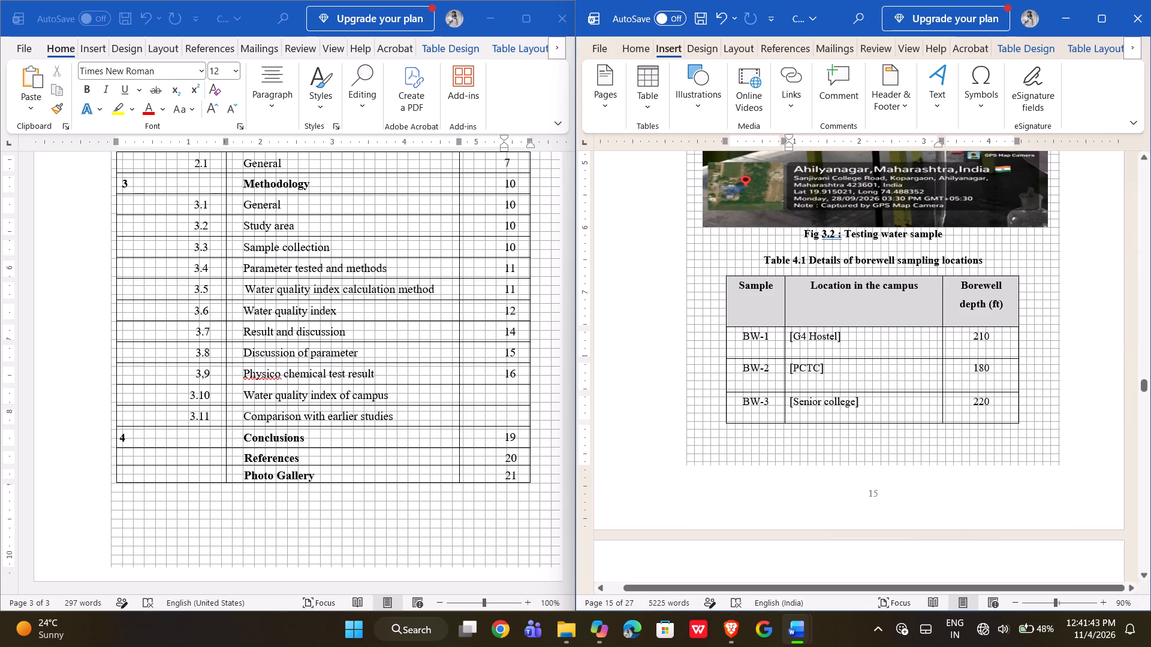
{"action": "left_click", "coordinate": [873, 422]}
{"action": "left_click_drag", "start_coordinate": [872, 422], "coordinate": [870, 434]}
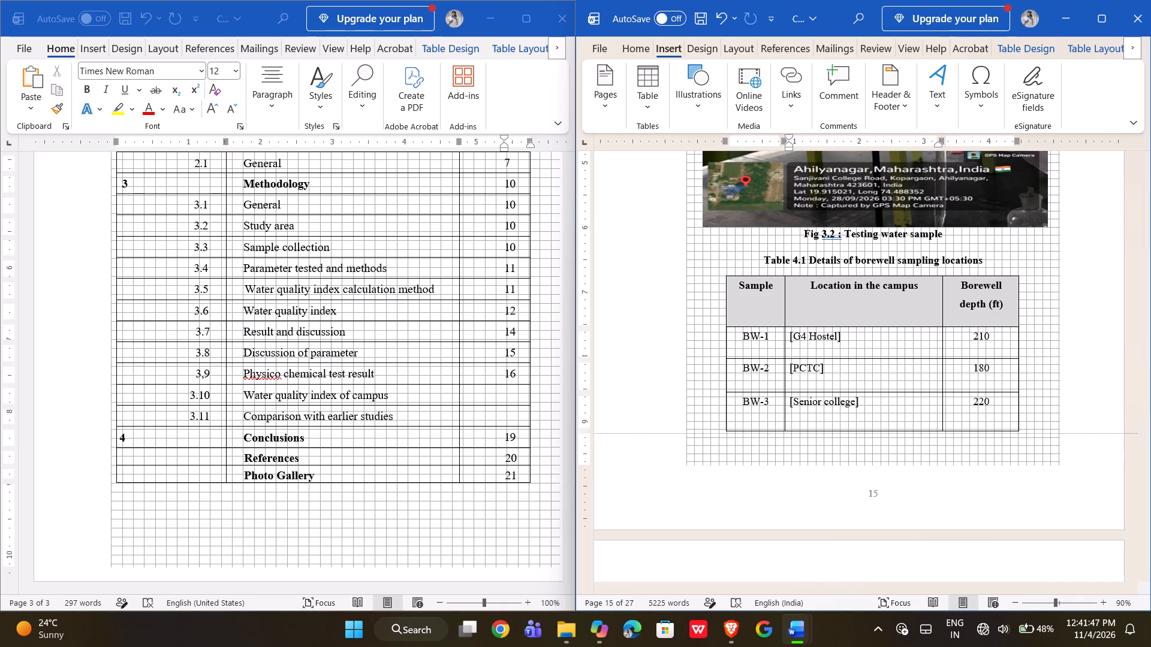
{"action": "left_click_drag", "start_coordinate": [870, 434], "coordinate": [870, 428]}
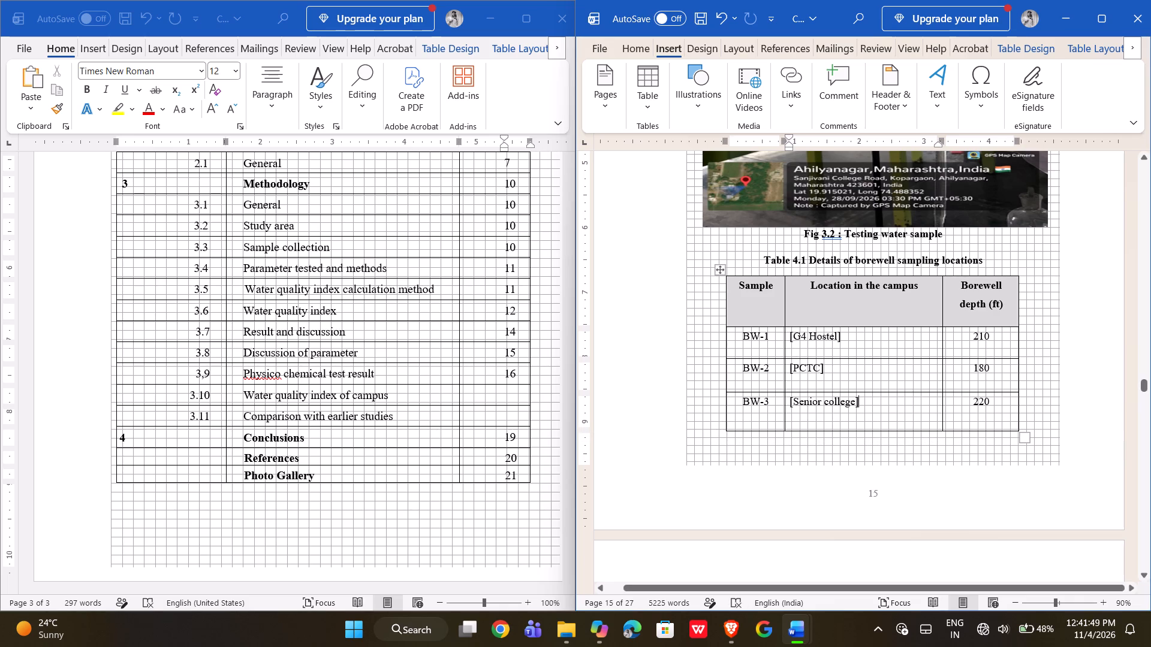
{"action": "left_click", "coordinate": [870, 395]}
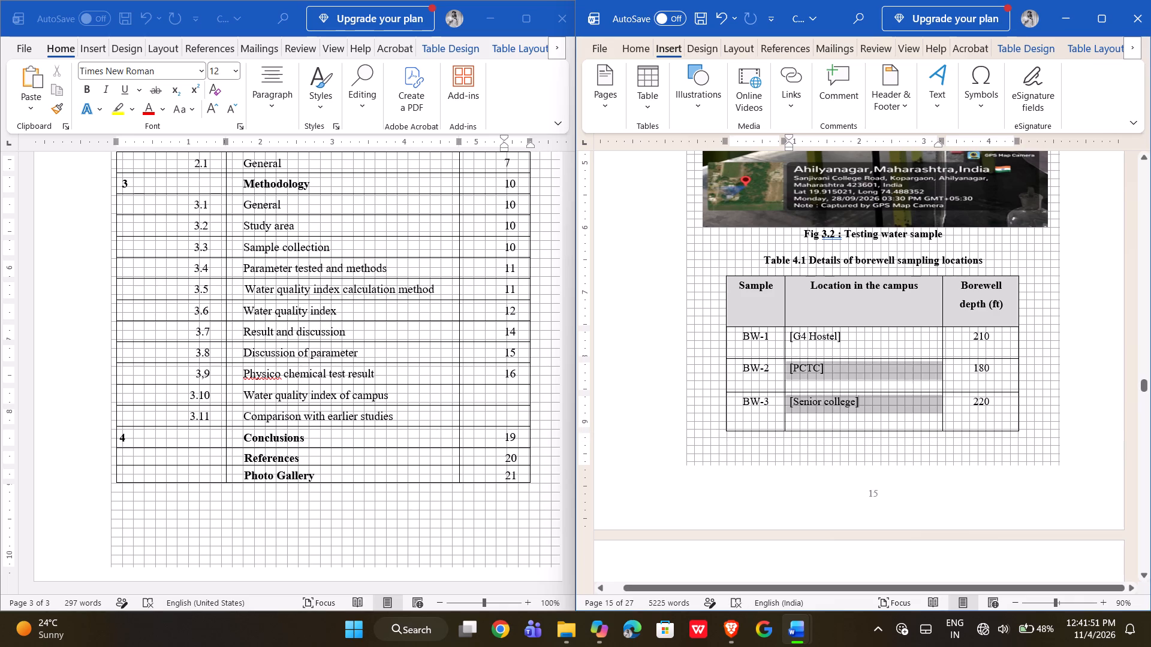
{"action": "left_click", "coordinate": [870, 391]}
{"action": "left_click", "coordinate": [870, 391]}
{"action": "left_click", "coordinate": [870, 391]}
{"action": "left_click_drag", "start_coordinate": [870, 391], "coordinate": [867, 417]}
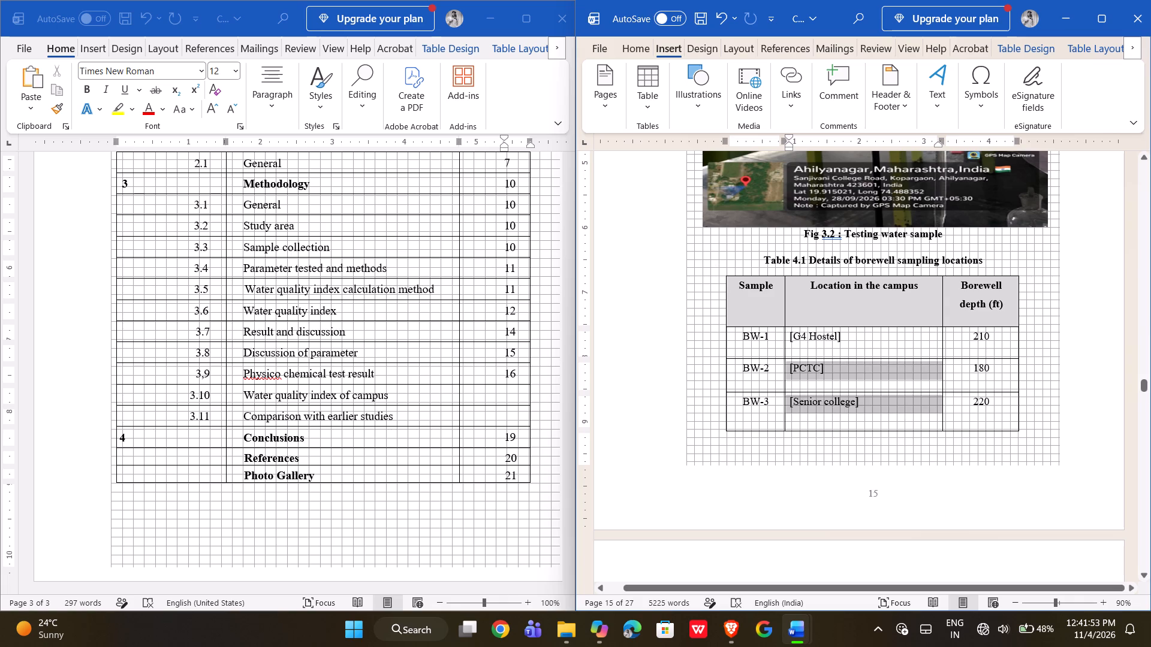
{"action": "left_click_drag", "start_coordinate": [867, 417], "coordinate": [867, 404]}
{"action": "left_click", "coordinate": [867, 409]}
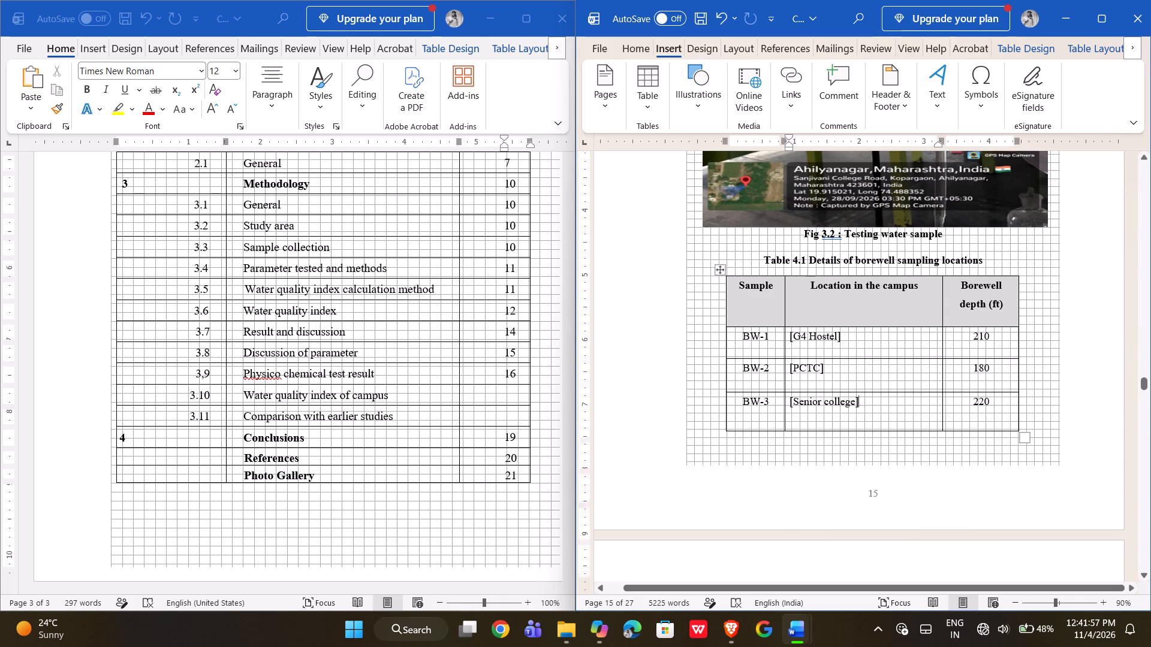
Review the page layout from section 3.7 Results and Discussion on page 14 through Table 3.5 on page 16.
{"action": "scroll", "coordinate": [846, 449], "scroll_direction": "down", "scroll_amount": 2}
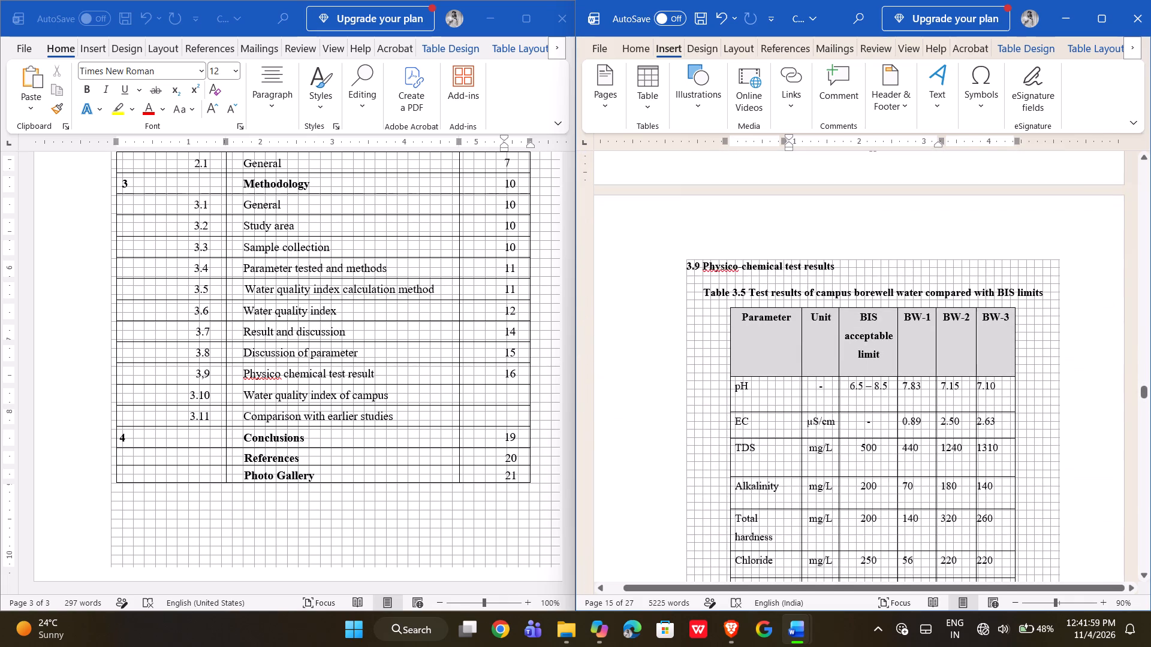
{"action": "scroll", "coordinate": [846, 449], "scroll_direction": "up", "scroll_amount": 2}
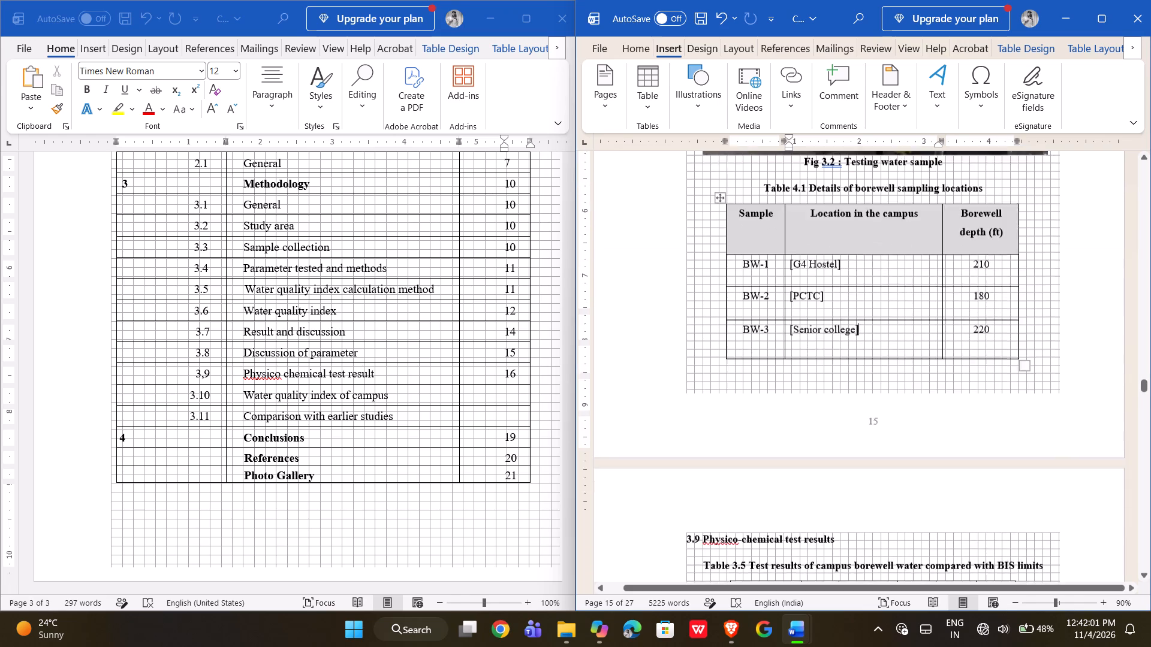
{"action": "scroll", "coordinate": [846, 449], "scroll_direction": "up", "scroll_amount": 2}
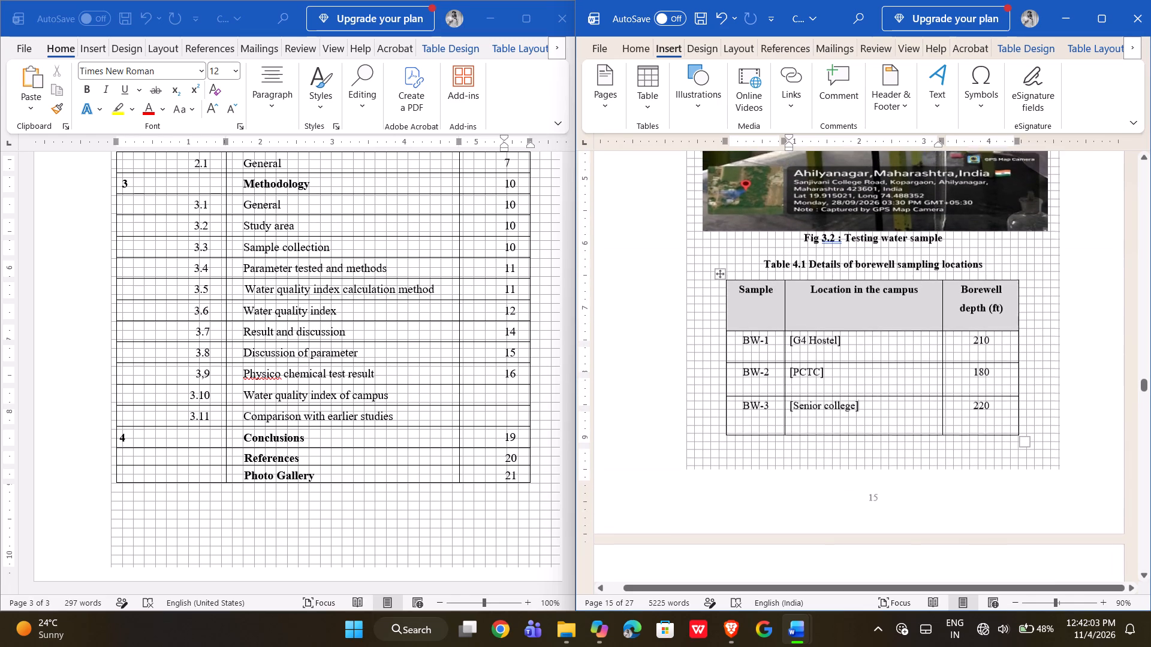
{"action": "scroll", "coordinate": [846, 449], "scroll_direction": "up", "scroll_amount": 3}
{"action": "scroll", "coordinate": [846, 449], "scroll_direction": "down", "scroll_amount": 1}
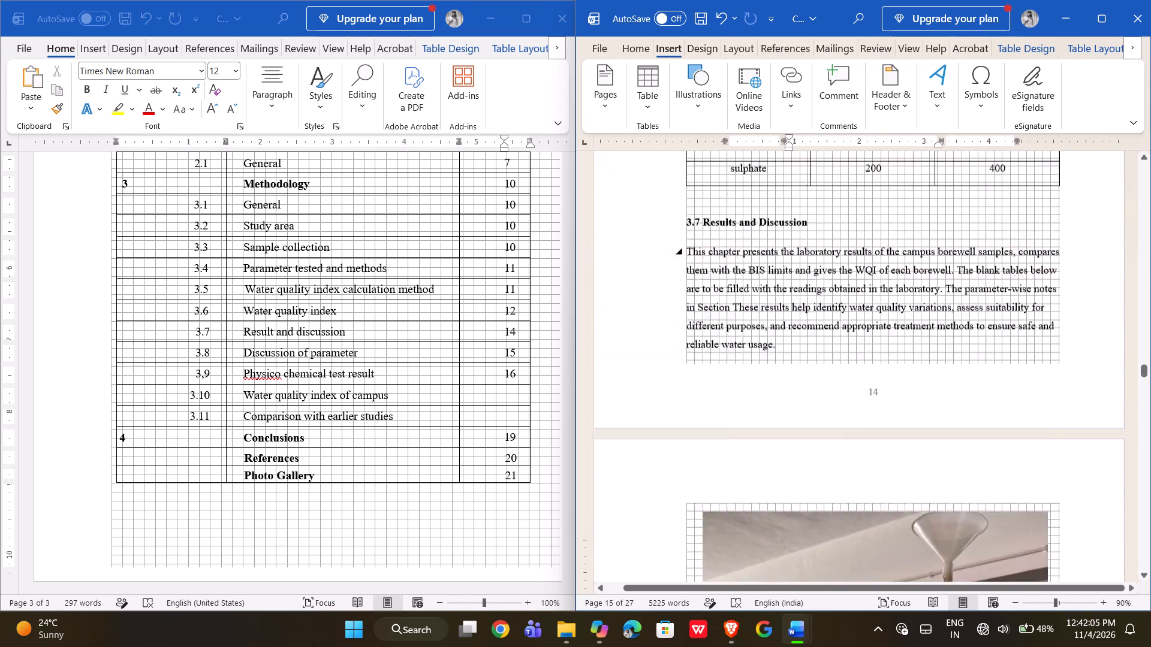
{"action": "scroll", "coordinate": [846, 449], "scroll_direction": "down", "scroll_amount": 1}
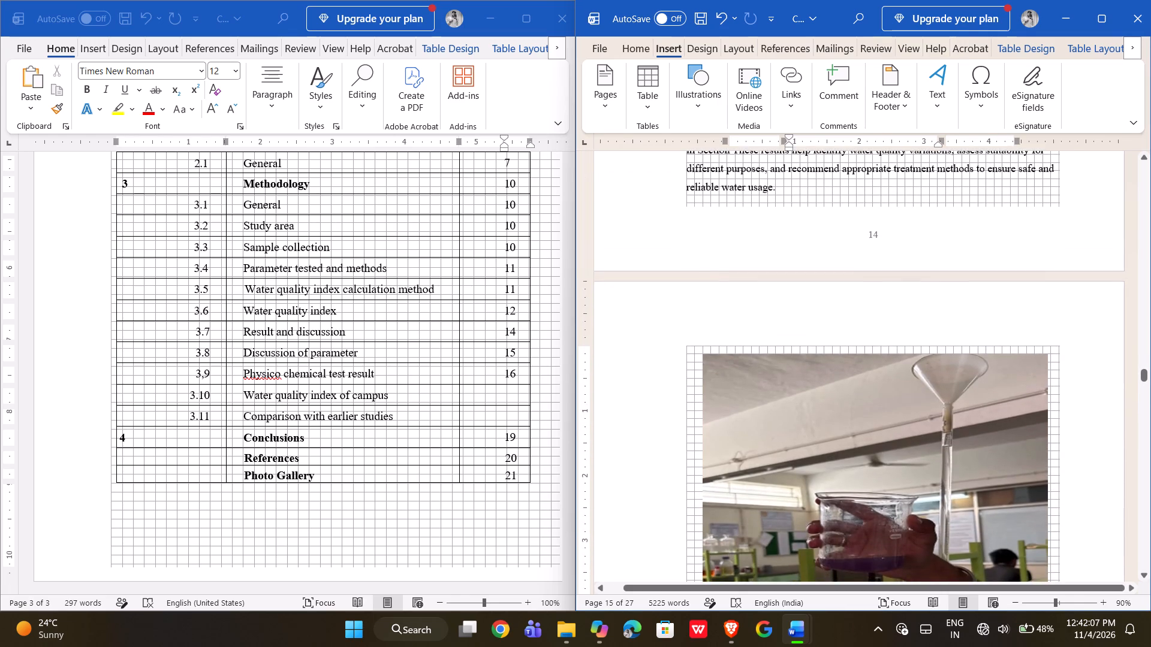
{"action": "scroll", "coordinate": [846, 449], "scroll_direction": "down", "scroll_amount": 2}
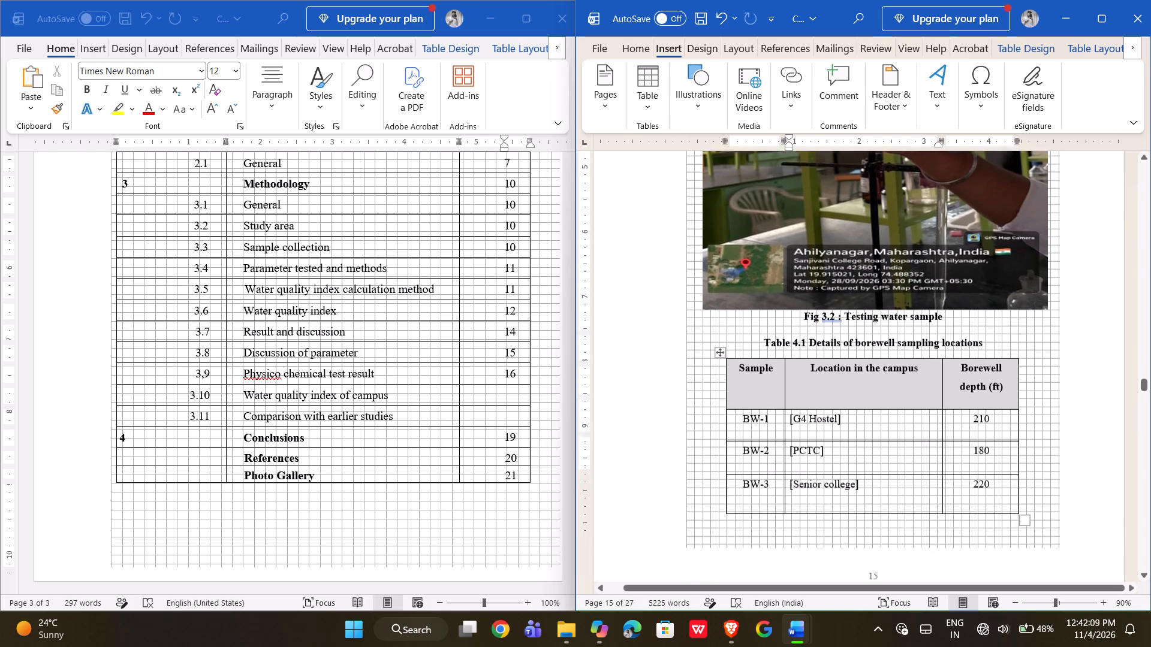
Renumber the Physico-chemical test results heading above Table 3.5 in the final report as 3.8.
{"action": "scroll", "coordinate": [846, 449], "scroll_direction": "down", "scroll_amount": 1}
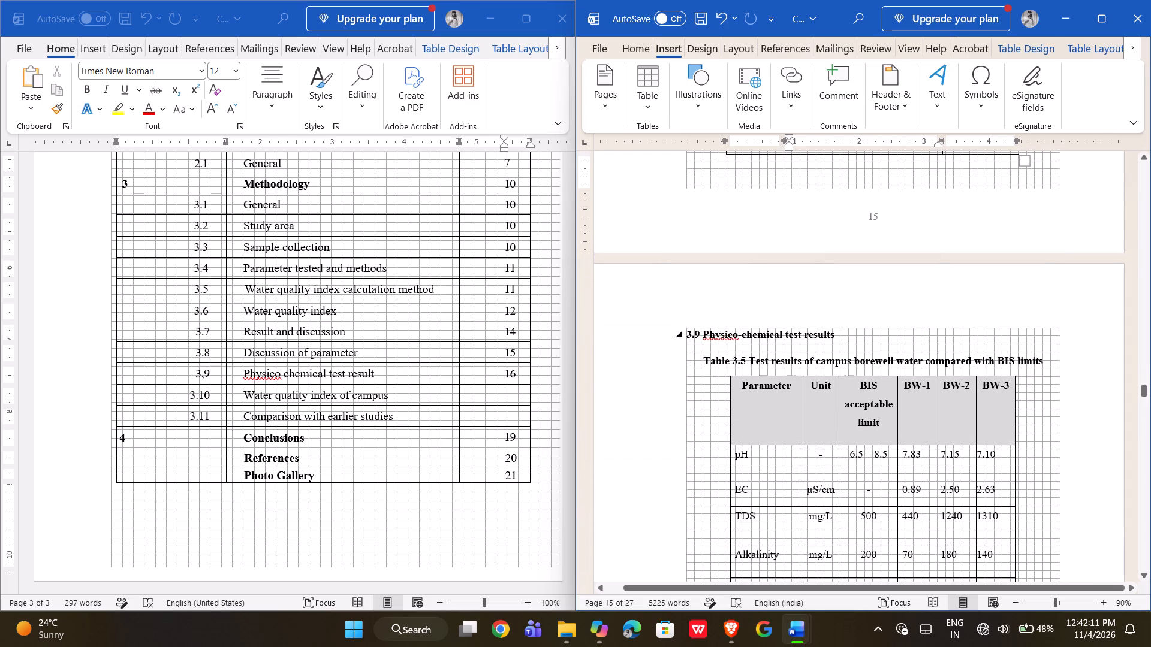
{"action": "left_click", "coordinate": [704, 337]}
{"action": "key", "text": "BackSpace"}
{"action": "key", "text": "BackSpace"}
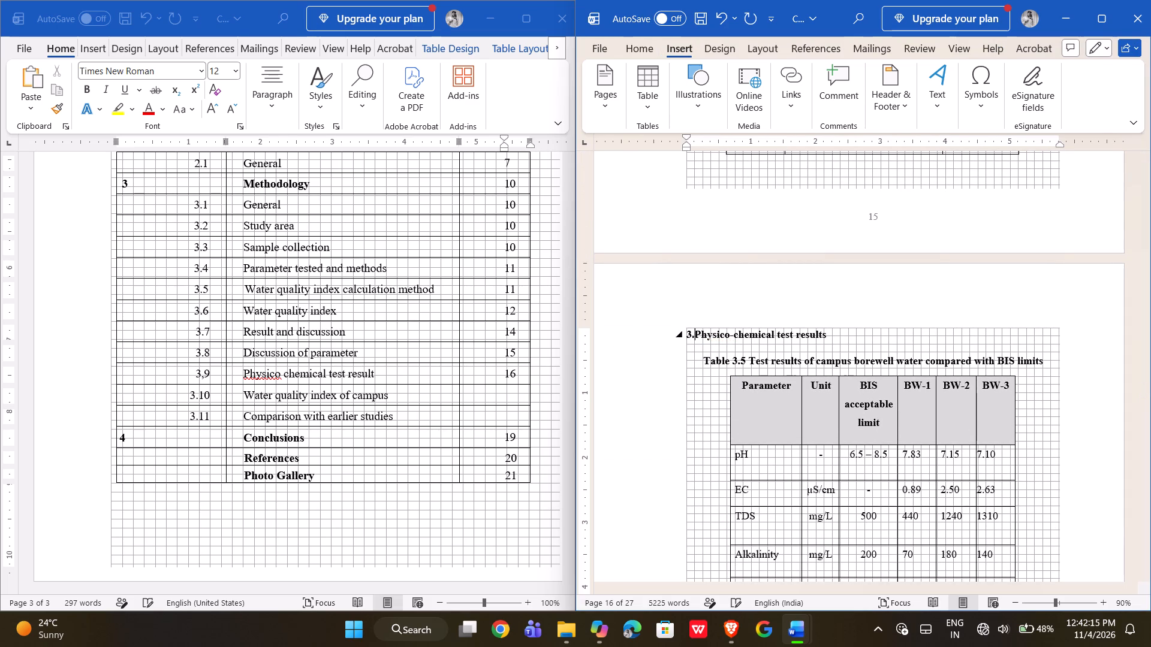
{"action": "key", "text": "8"}
{"action": "key", "text": "space"}
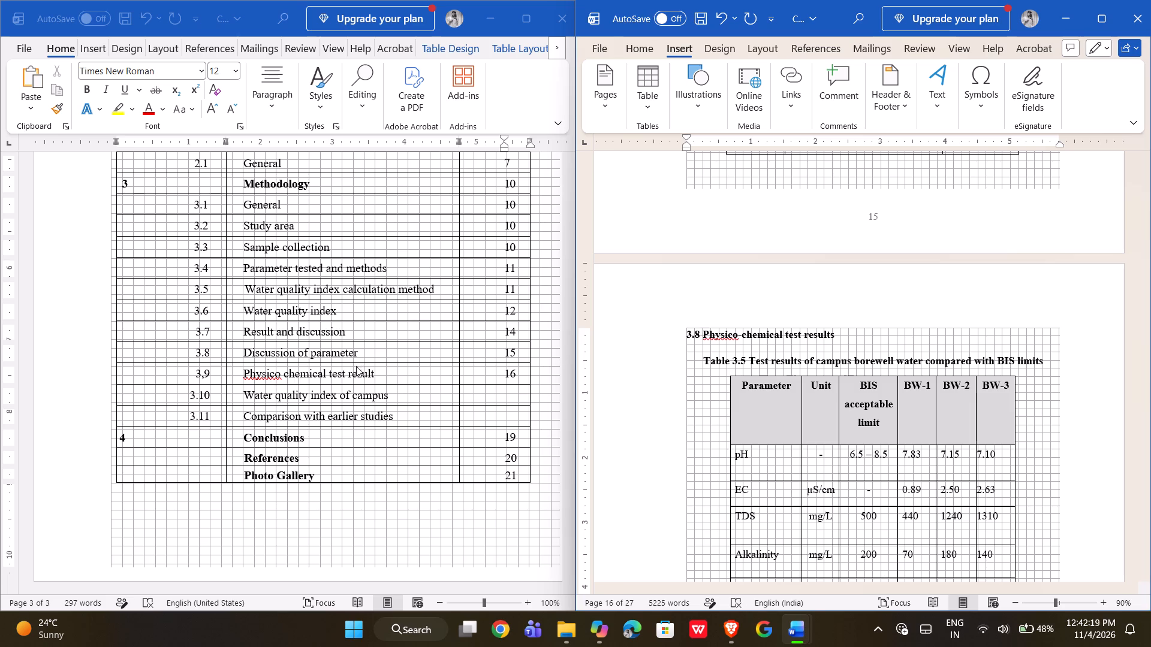
Replace the 3.8 title in the contents table with a copy of the Physico chemical test result title from the 3.9 row.
{"action": "left_click", "coordinate": [378, 377]}
{"action": "left_click_drag", "start_coordinate": [378, 377], "coordinate": [285, 406]}
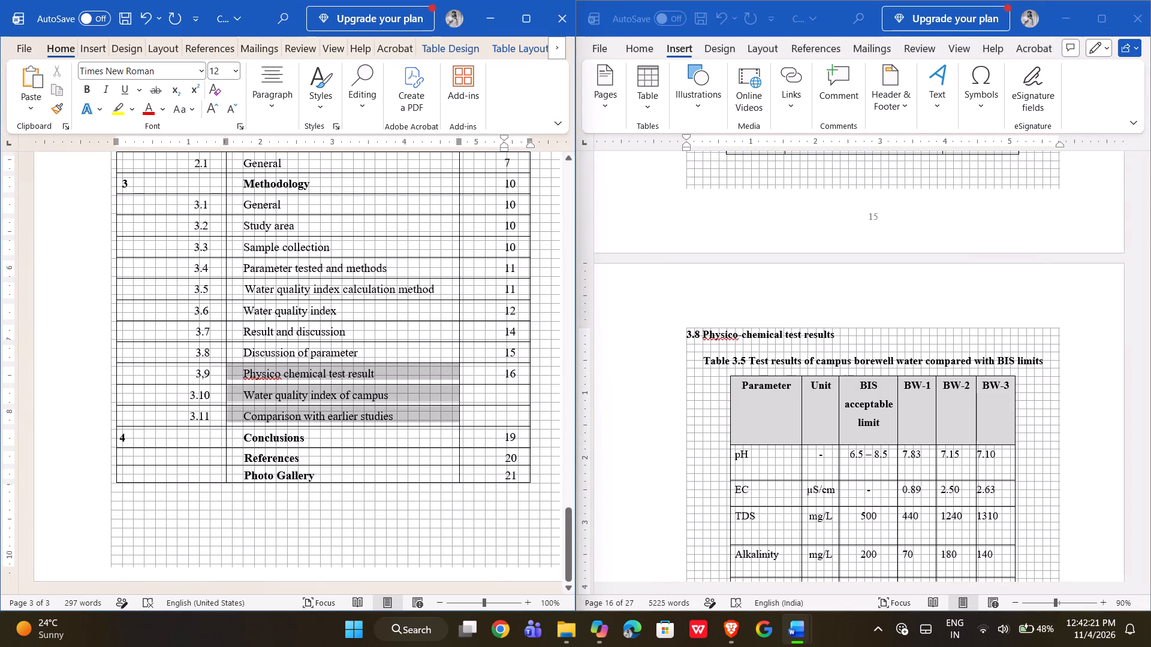
{"action": "left_click_drag", "start_coordinate": [285, 406], "coordinate": [249, 380]}
{"action": "key", "text": "ctrl+c"}
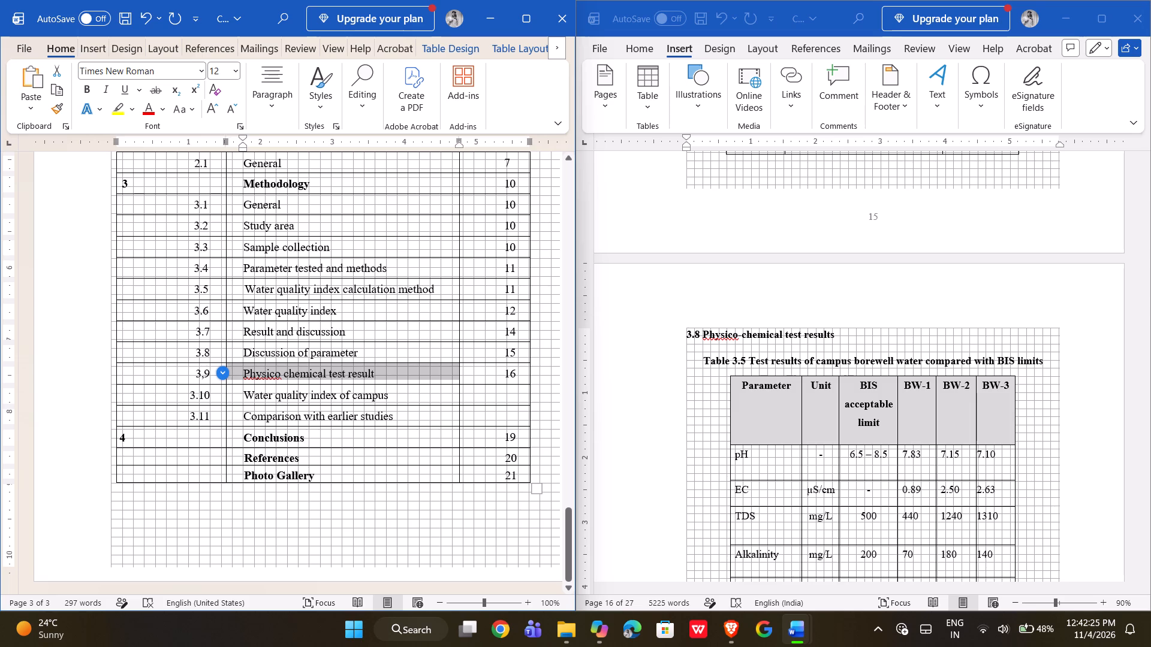
{"action": "left_click_drag", "start_coordinate": [243, 353], "coordinate": [367, 356]}
{"action": "key", "text": "ctrl+v"}
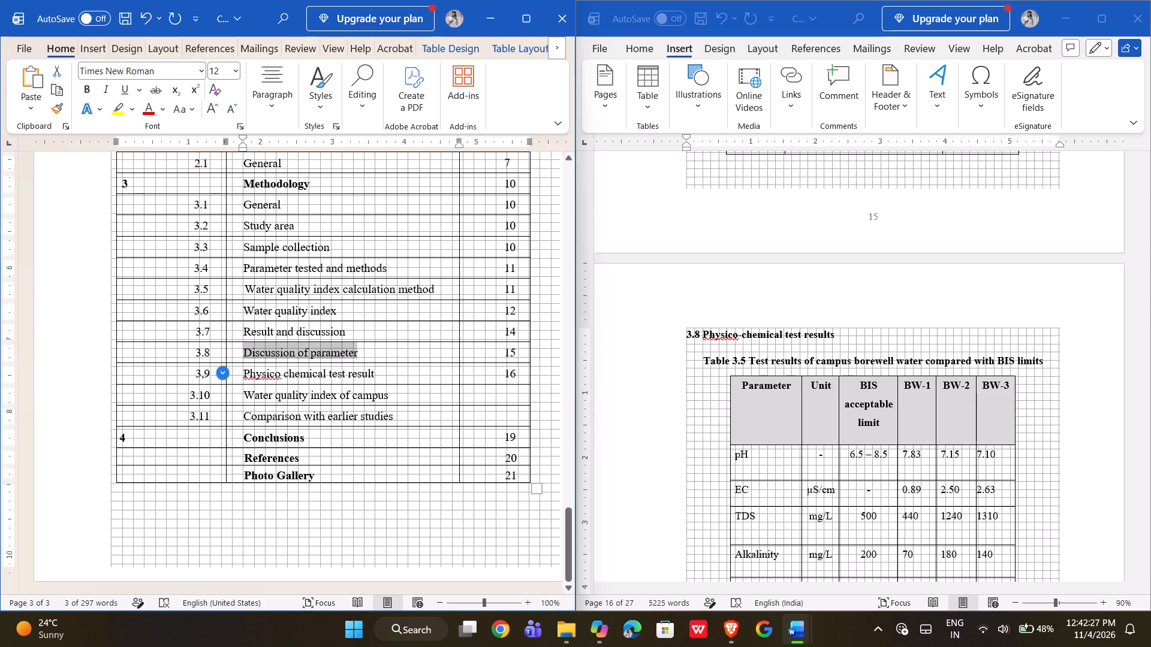
{"action": "left_click", "coordinate": [378, 371]}
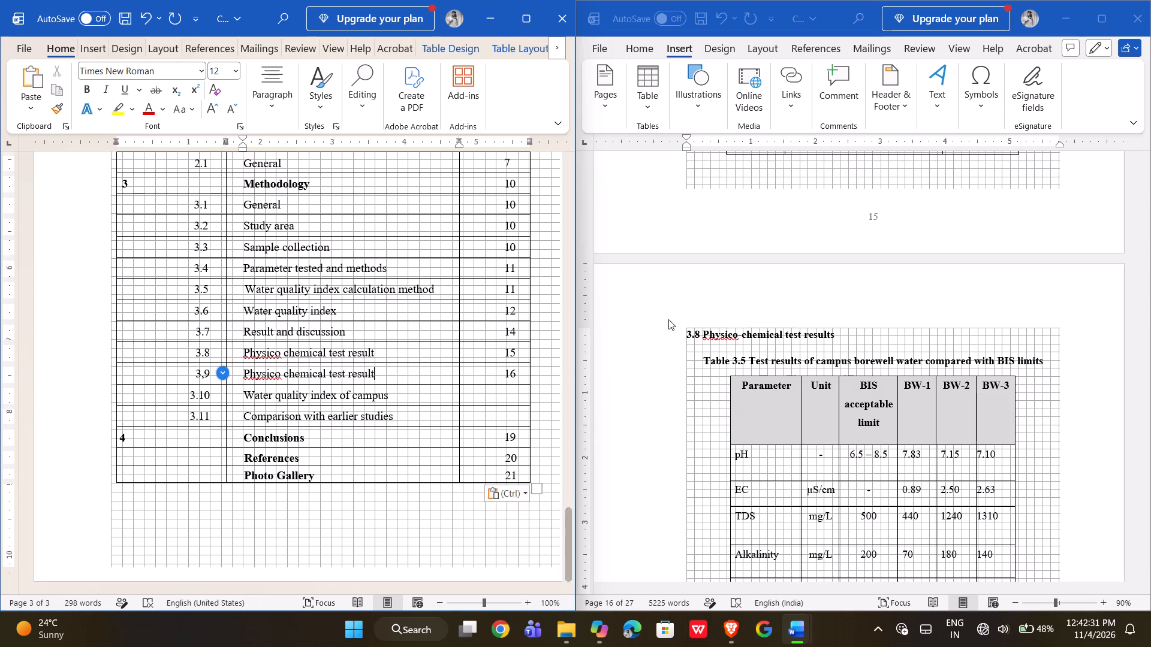
Replace the 3.9 row's title in the contents table with "Discussion of parameter", following the final report's section 3.9 heading.
{"action": "scroll", "coordinate": [745, 374], "scroll_direction": "down", "scroll_amount": 1}
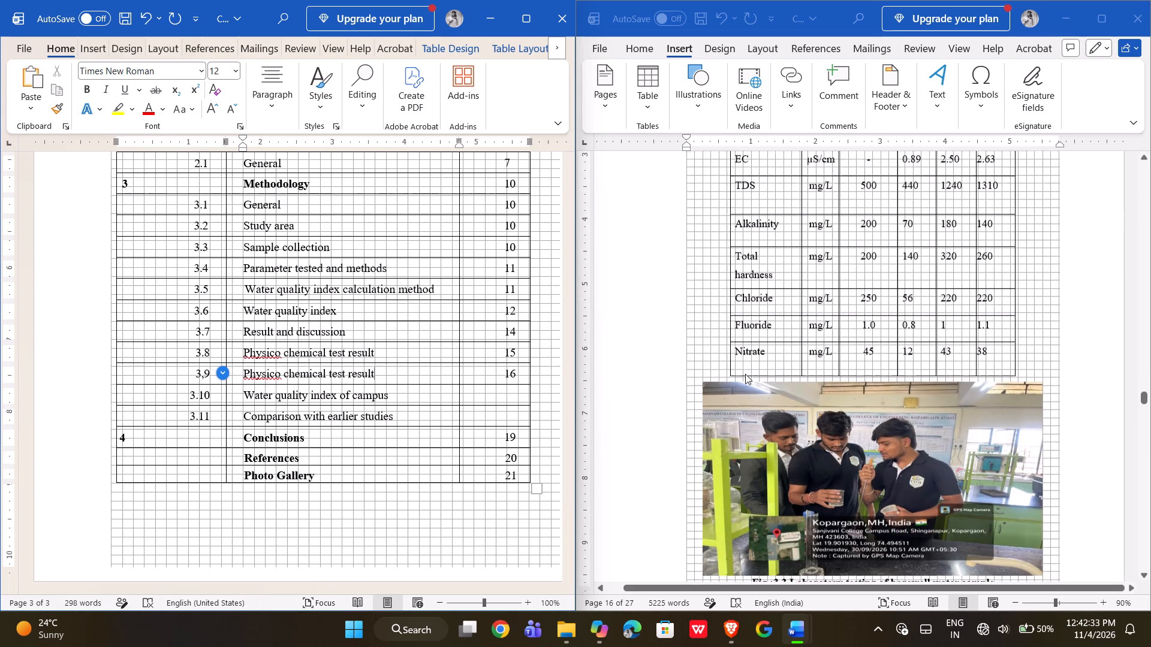
{"action": "scroll", "coordinate": [745, 374], "scroll_direction": "down", "scroll_amount": 2}
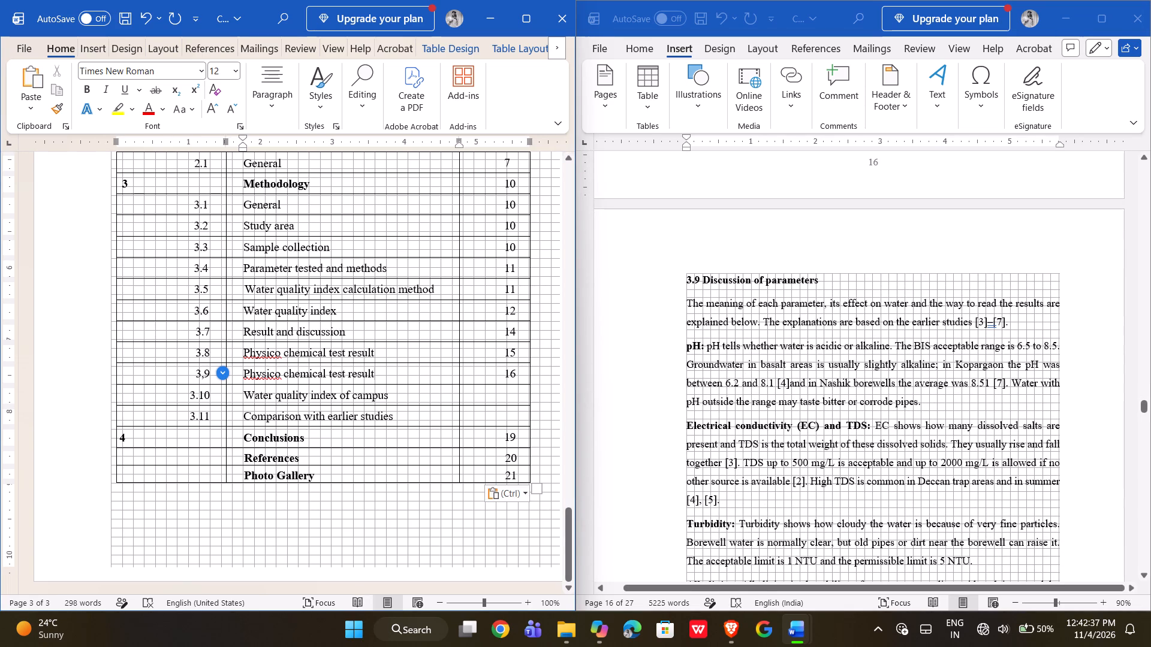
{"action": "left_click", "coordinate": [385, 376]}
{"action": "left_click_drag", "start_coordinate": [385, 376], "coordinate": [281, 394]}
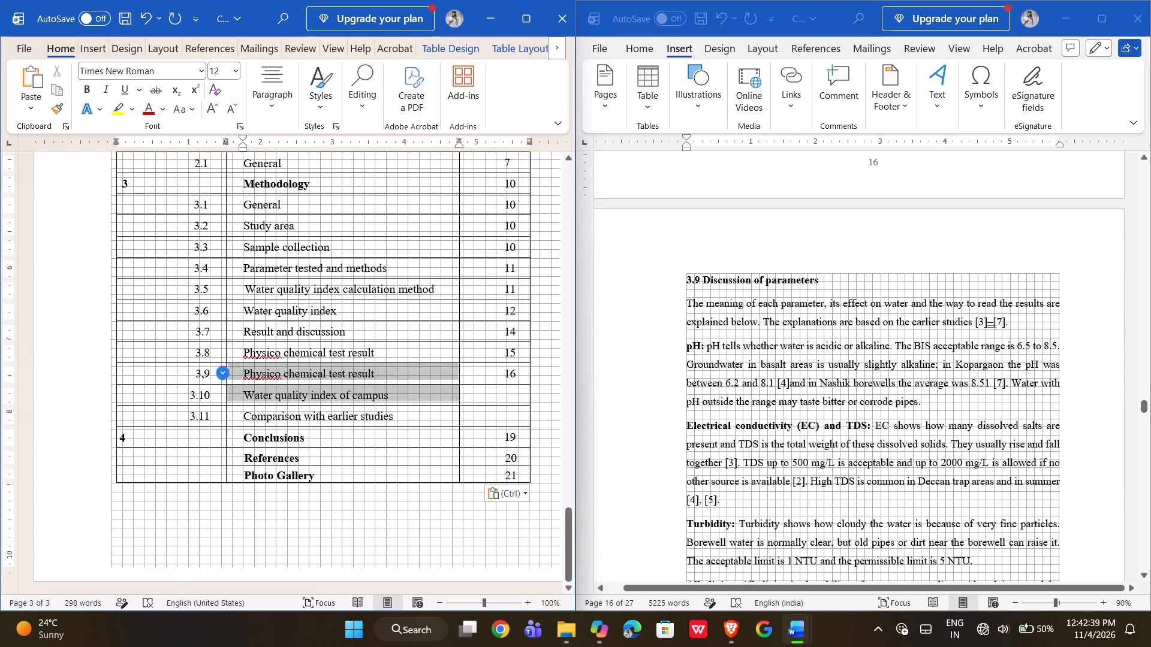
{"action": "left_click_drag", "start_coordinate": [281, 394], "coordinate": [240, 377]}
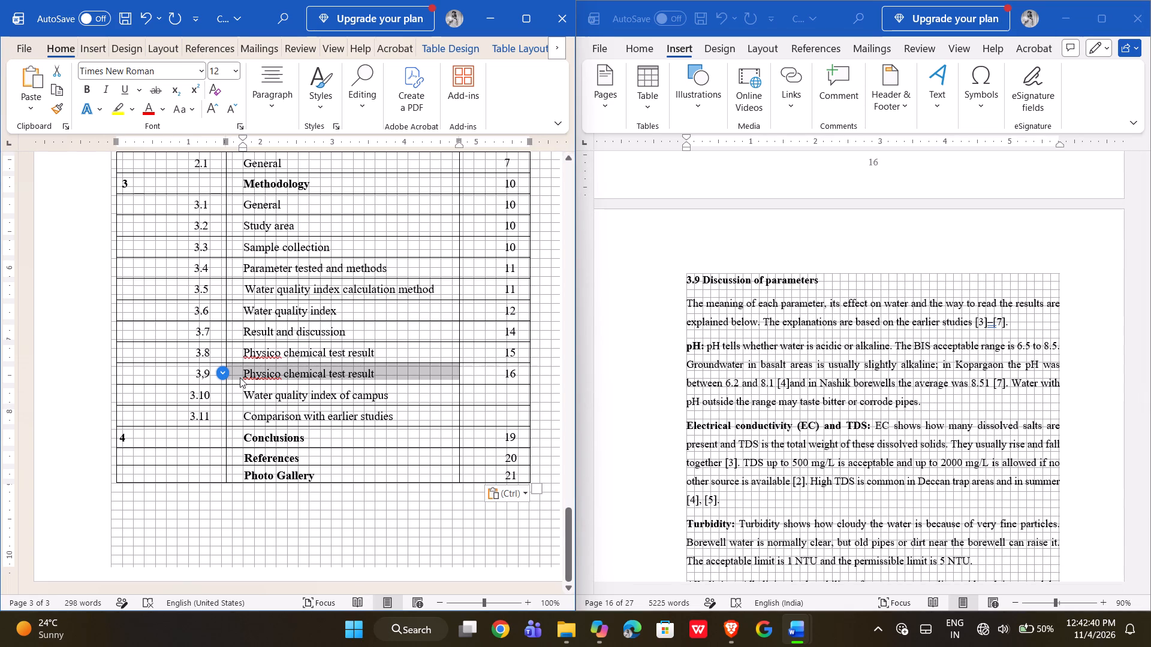
{"action": "key", "text": "d"}
{"action": "type", "text": "isc"}
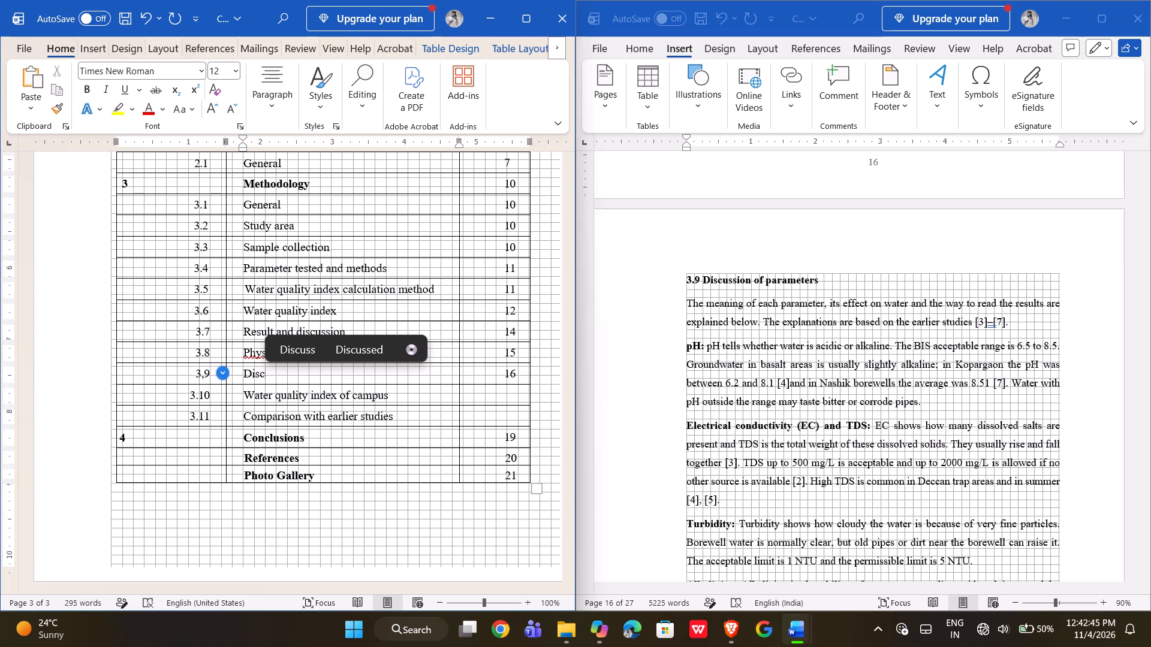
{"action": "type", "text": "ussion"}
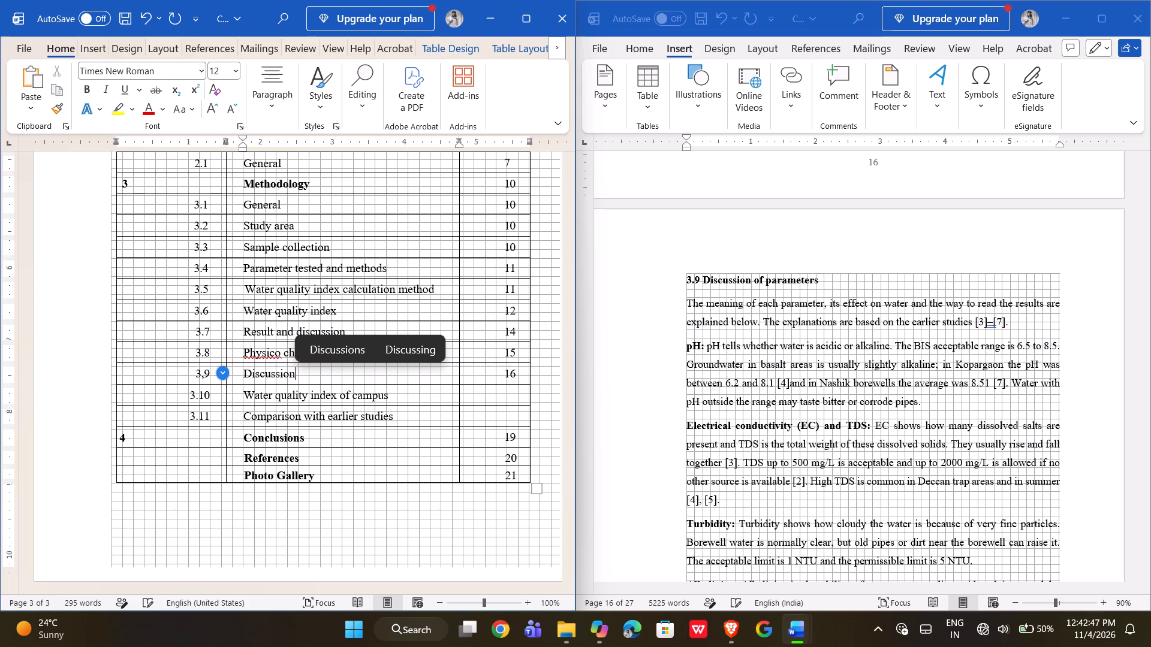
{"action": "key", "text": "space"}
{"action": "type", "text": "of parameter"}
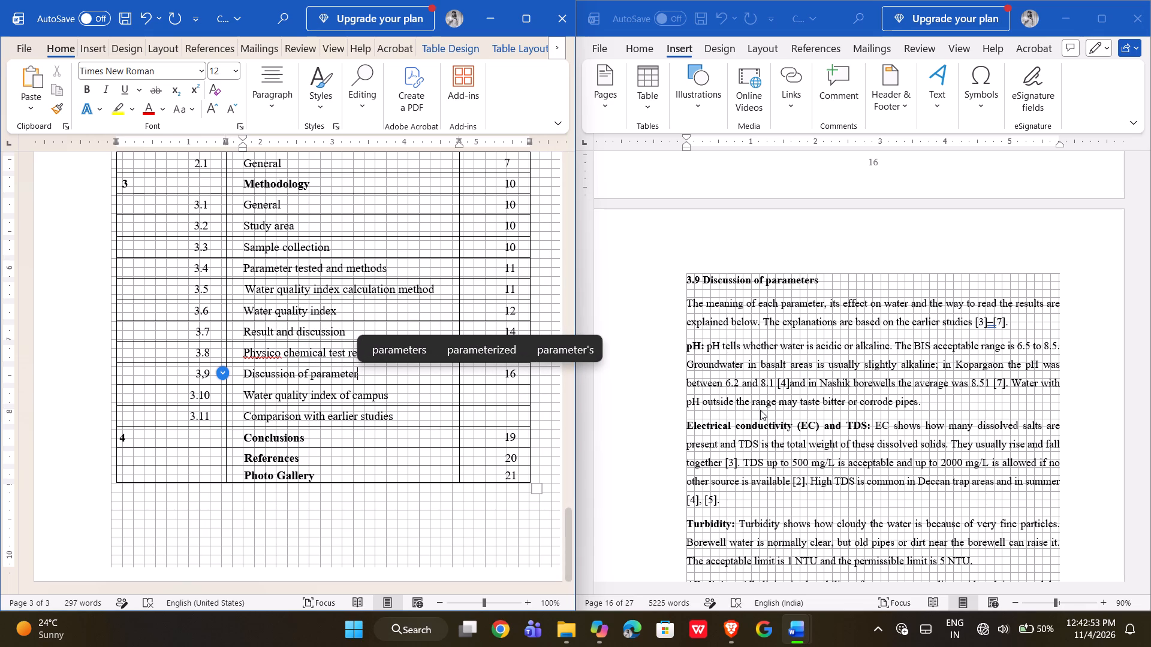
Change the page number of the Discussion of parameter row in the contents table to 17.
{"action": "scroll", "coordinate": [760, 410], "scroll_direction": "down", "scroll_amount": 2}
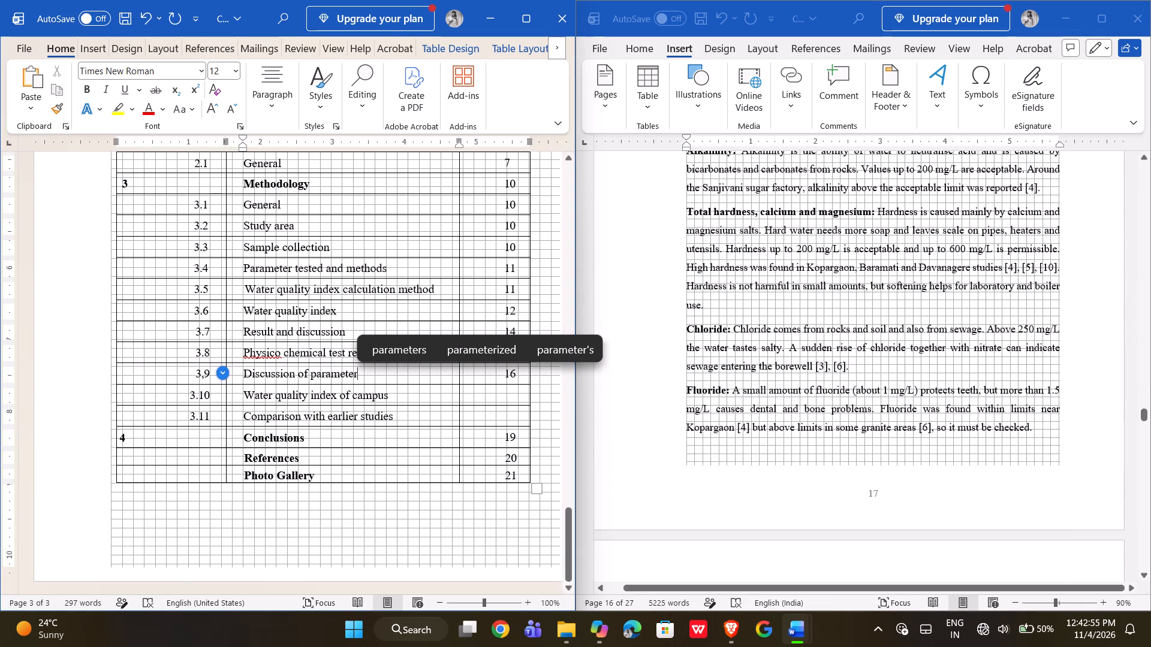
{"action": "left_click", "coordinate": [516, 377]}
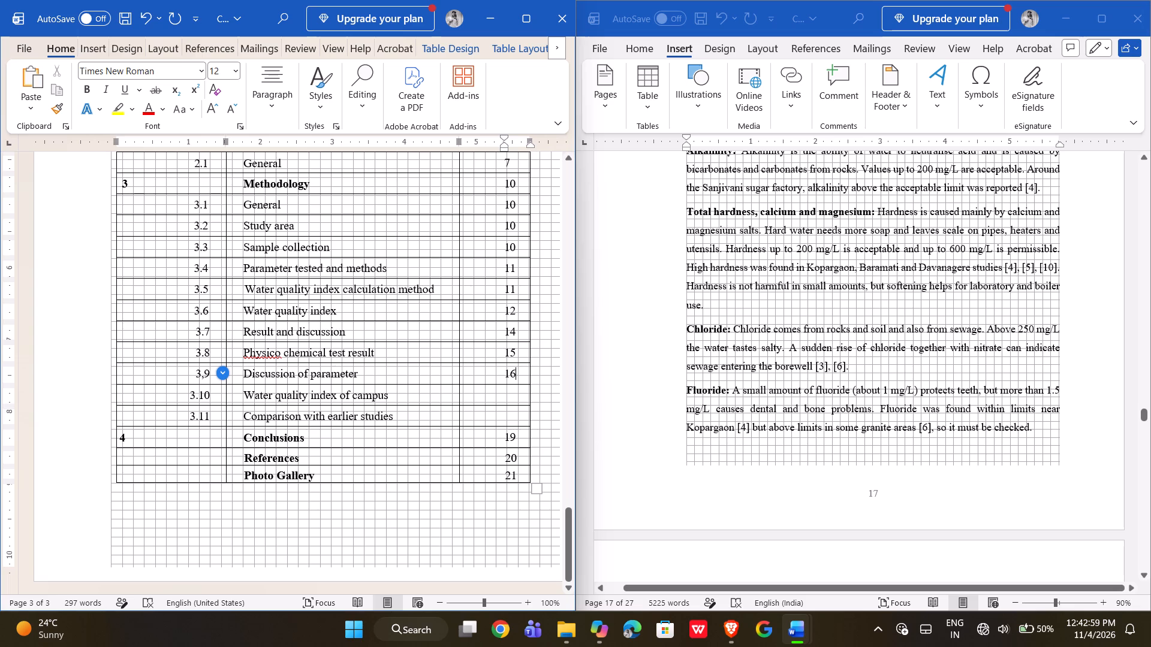
{"action": "key", "text": "BackSpace"}
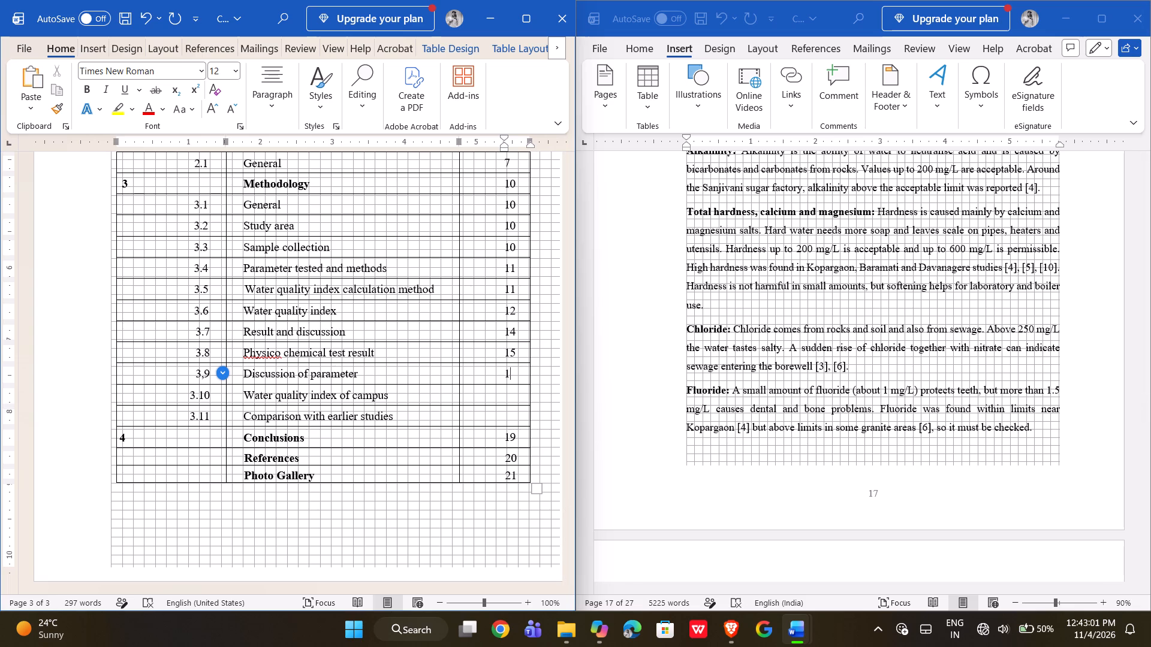
{"action": "key", "text": "7"}
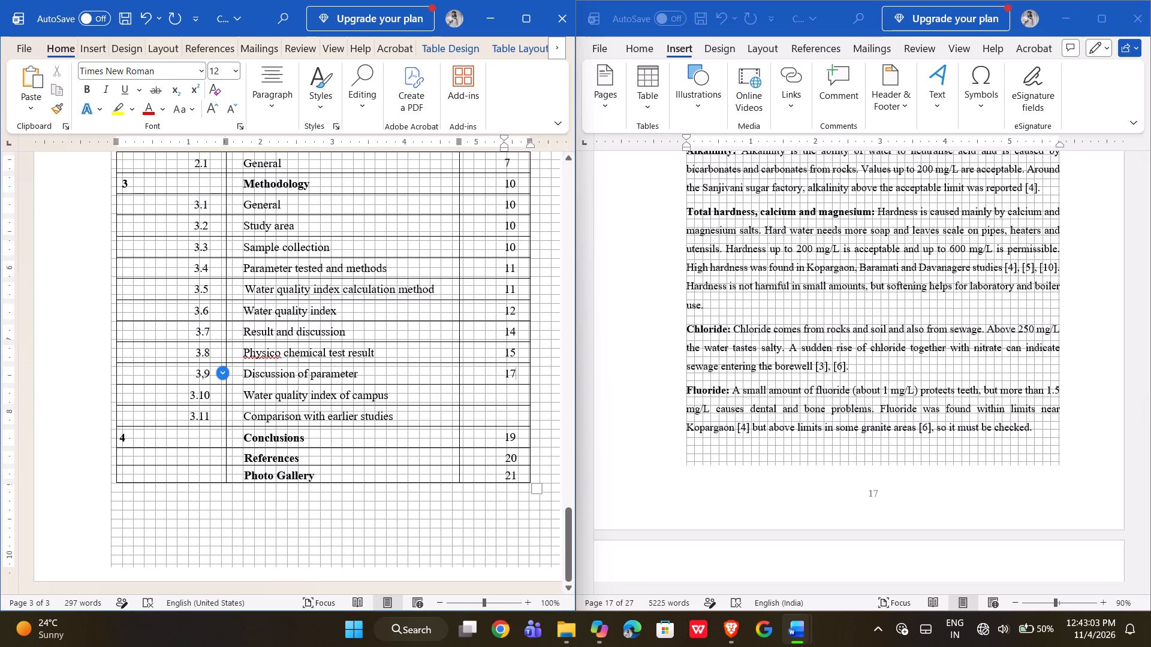
Check the page of section 3.8 in the final report and set the Physico chemical test result row's page number to 16.
{"action": "scroll", "coordinate": [748, 379], "scroll_direction": "up", "scroll_amount": 1}
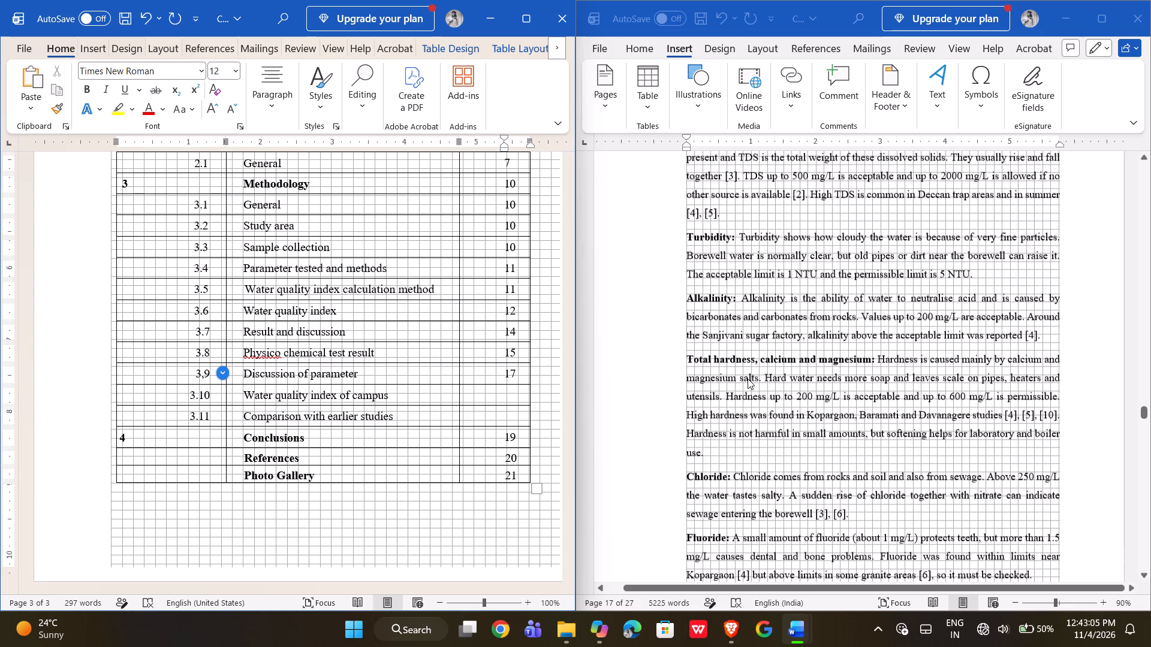
{"action": "scroll", "coordinate": [748, 379], "scroll_direction": "up", "scroll_amount": 5}
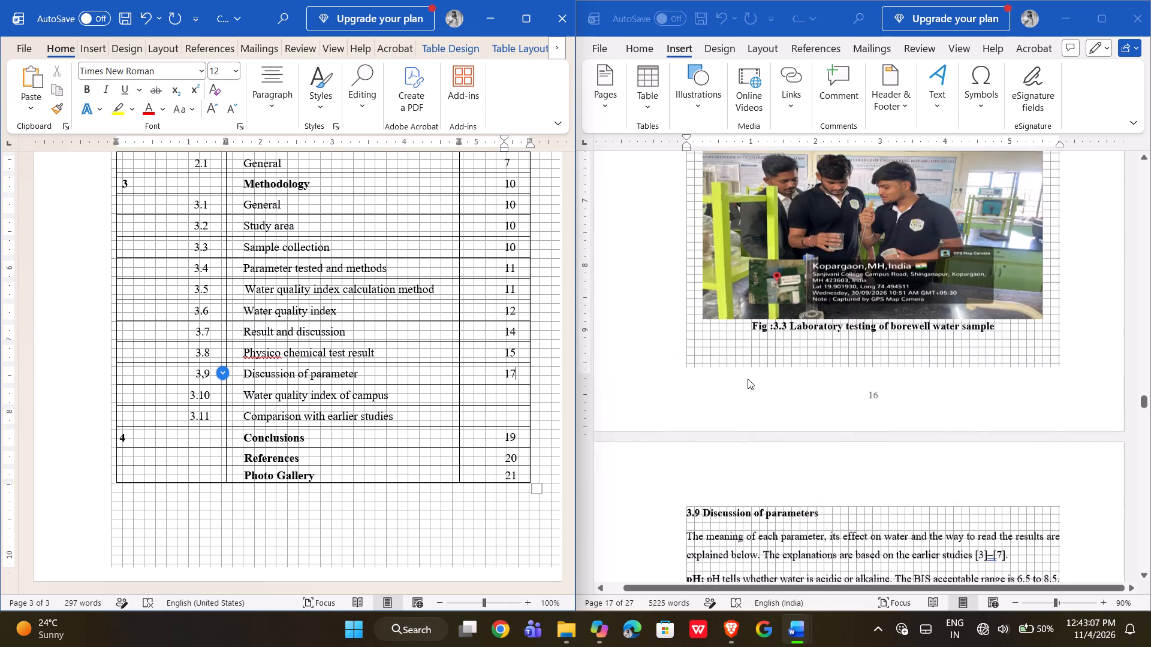
{"action": "scroll", "coordinate": [748, 379], "scroll_direction": "up", "scroll_amount": 1}
{"action": "scroll", "coordinate": [748, 379], "scroll_direction": "down", "scroll_amount": 1}
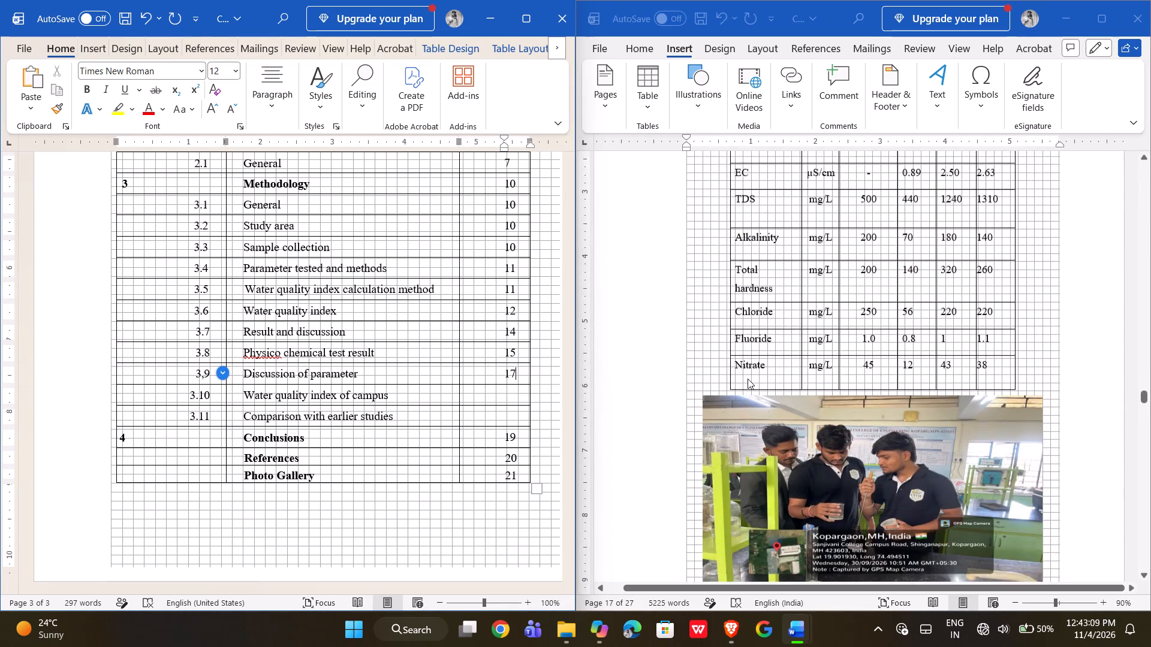
{"action": "scroll", "coordinate": [748, 379], "scroll_direction": "down", "scroll_amount": 1}
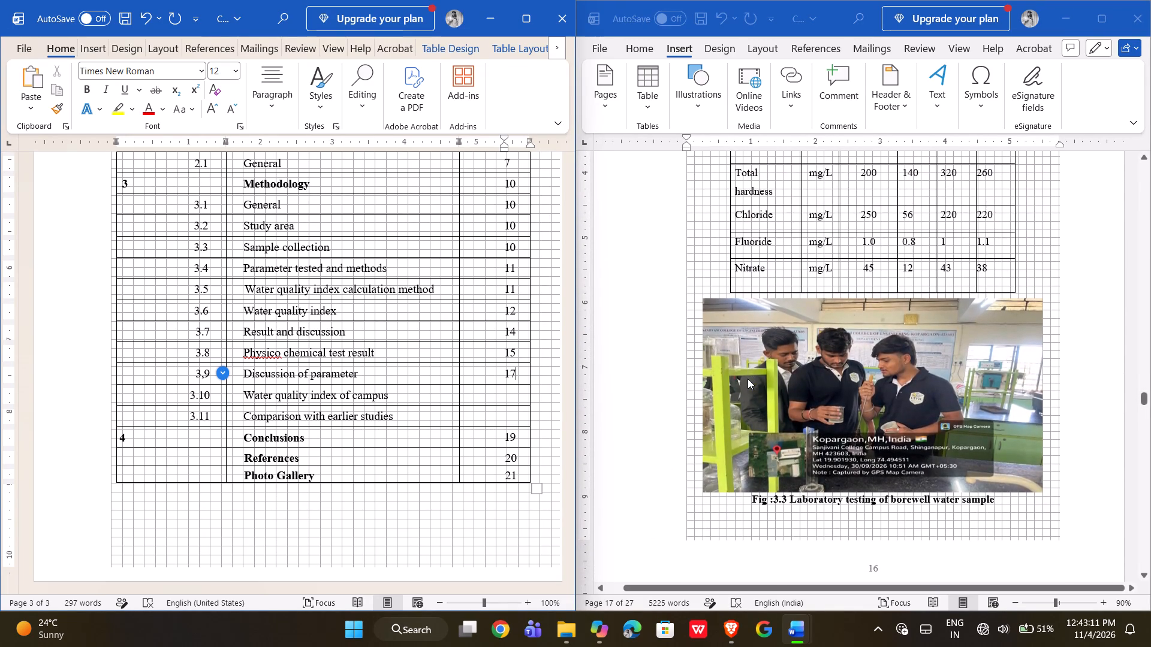
{"action": "left_click", "coordinate": [519, 355]}
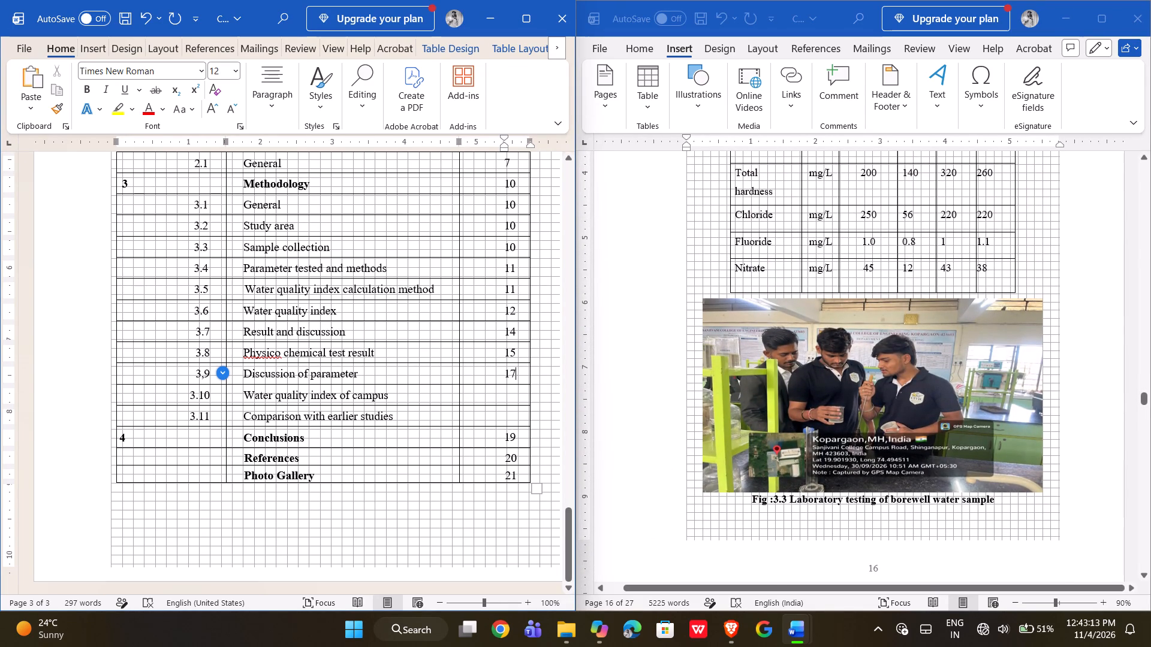
{"action": "key", "text": "BackSpace"}
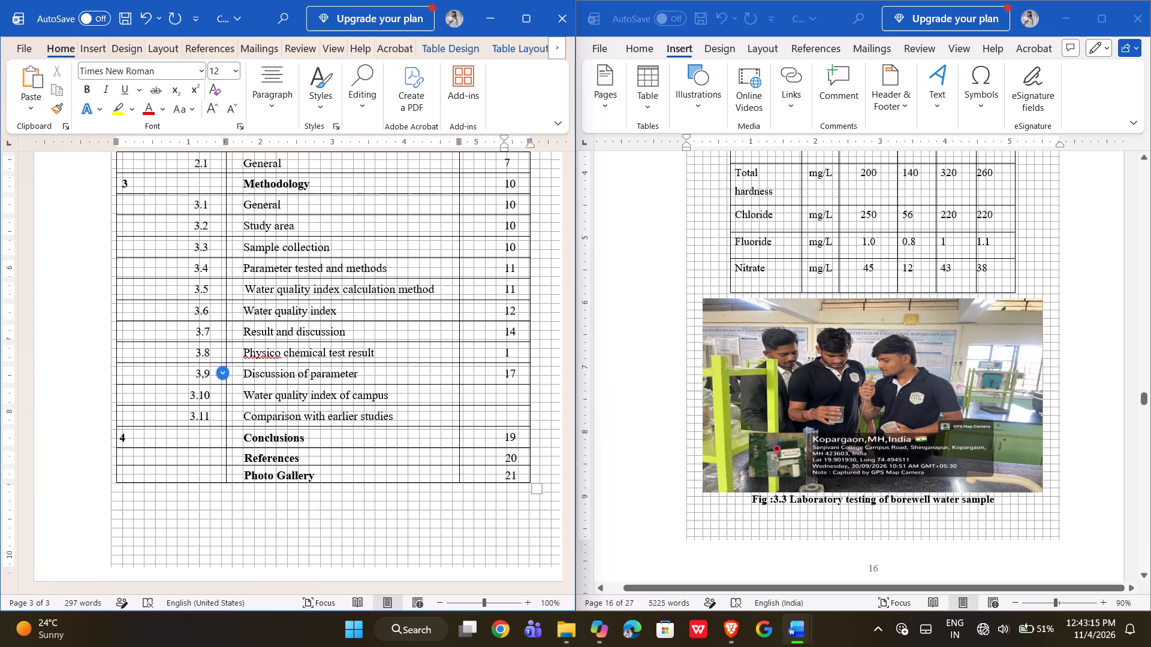
{"action": "key", "text": "6"}
Check the final report's page for section 3.7 Results and Discussion against its contents table entry.
{"action": "scroll", "coordinate": [629, 373], "scroll_direction": "up", "scroll_amount": 1}
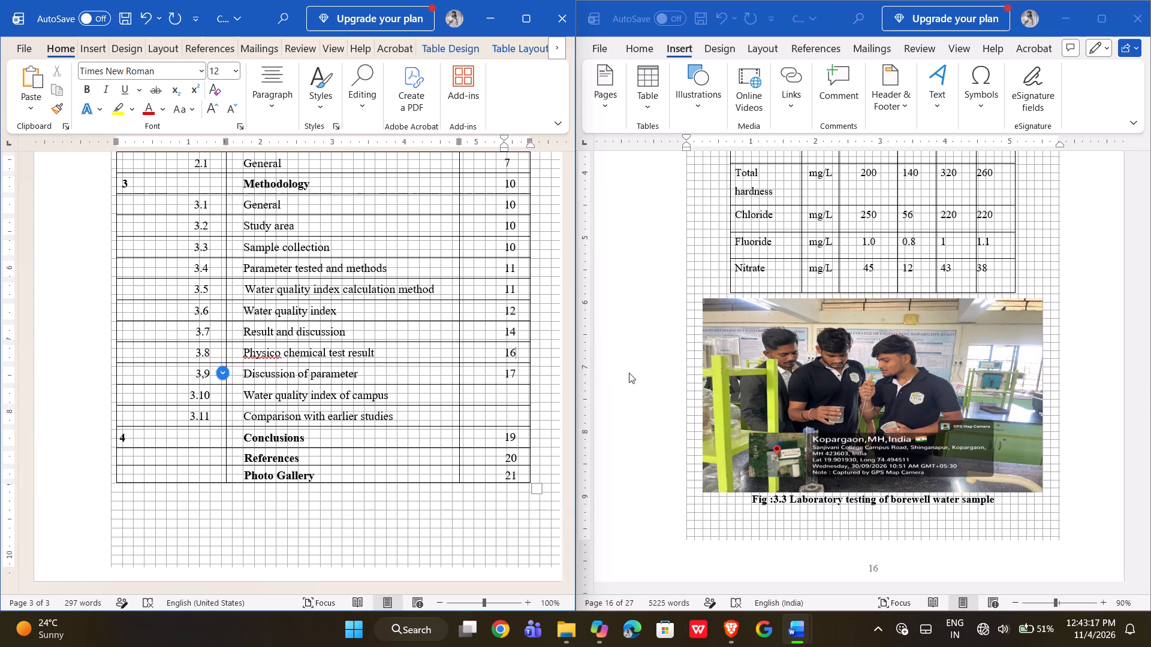
{"action": "scroll", "coordinate": [629, 373], "scroll_direction": "up", "scroll_amount": 4}
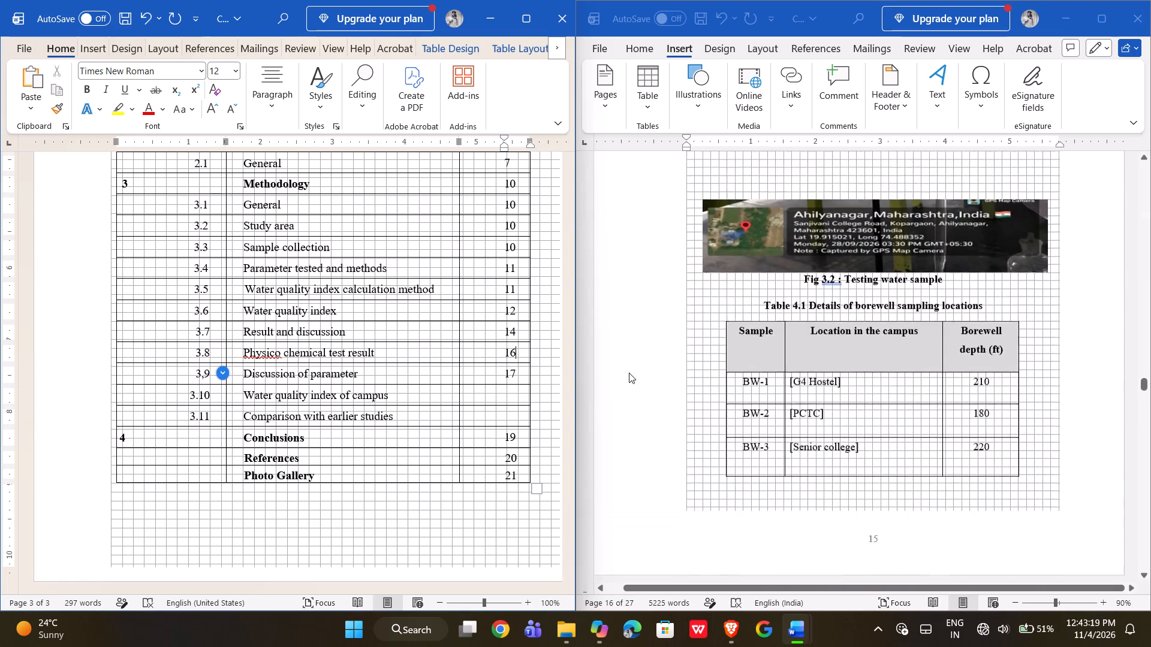
{"action": "scroll", "coordinate": [629, 373], "scroll_direction": "up", "scroll_amount": 2}
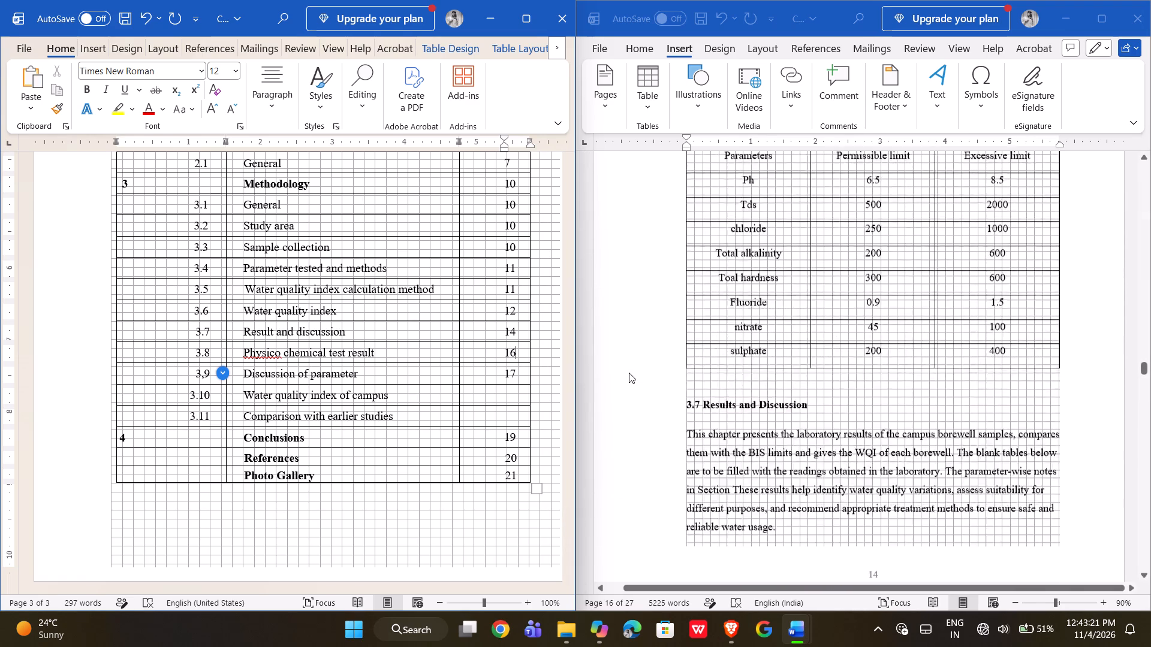
{"action": "scroll", "coordinate": [629, 373], "scroll_direction": "up", "scroll_amount": 1}
{"action": "scroll", "coordinate": [629, 373], "scroll_direction": "down", "scroll_amount": 1}
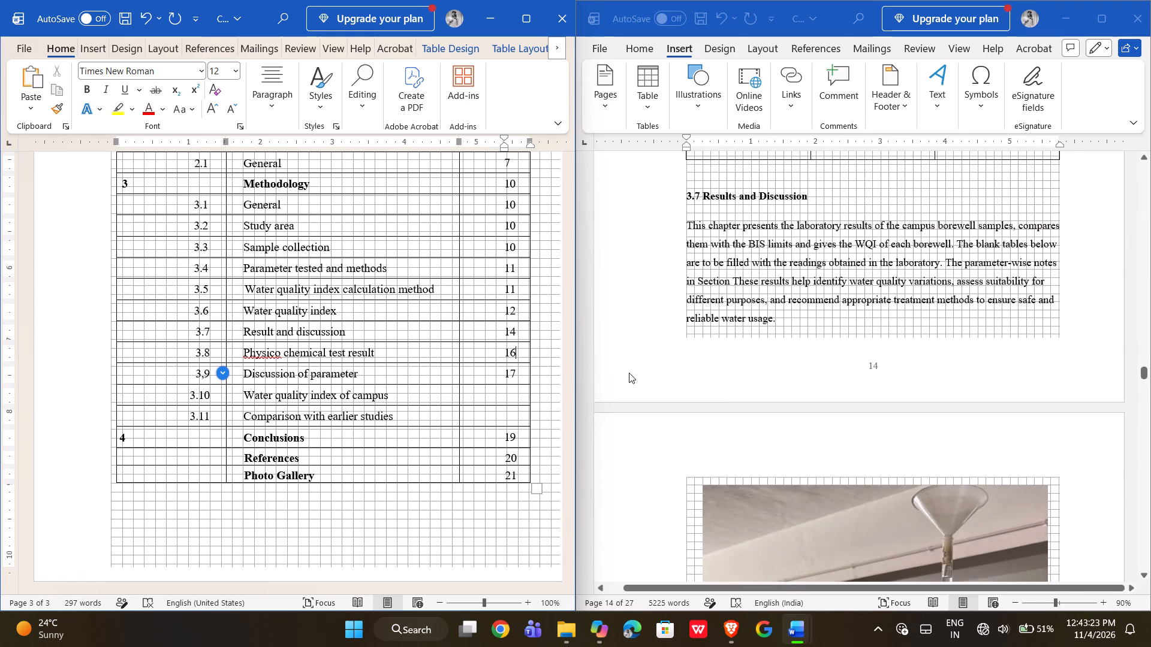
Locate sections 3.10 and 3.11 in the final report and enter page number 18 in both of their contents table rows.
{"action": "left_click", "coordinate": [490, 401]}
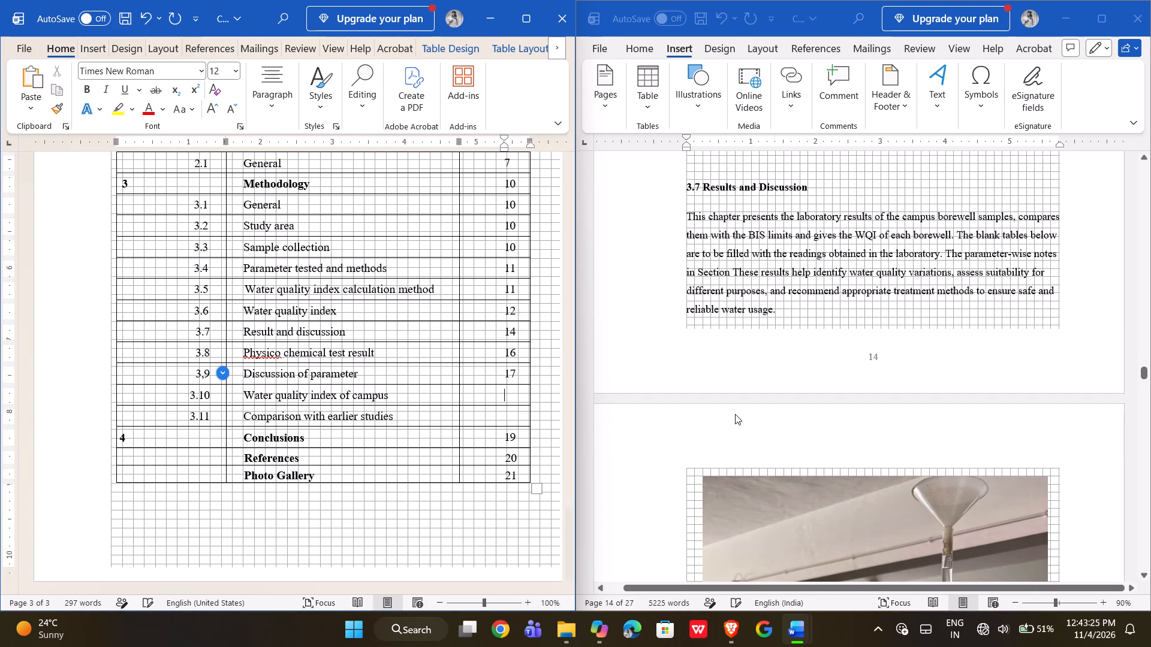
{"action": "scroll", "coordinate": [735, 414], "scroll_direction": "down", "scroll_amount": 3}
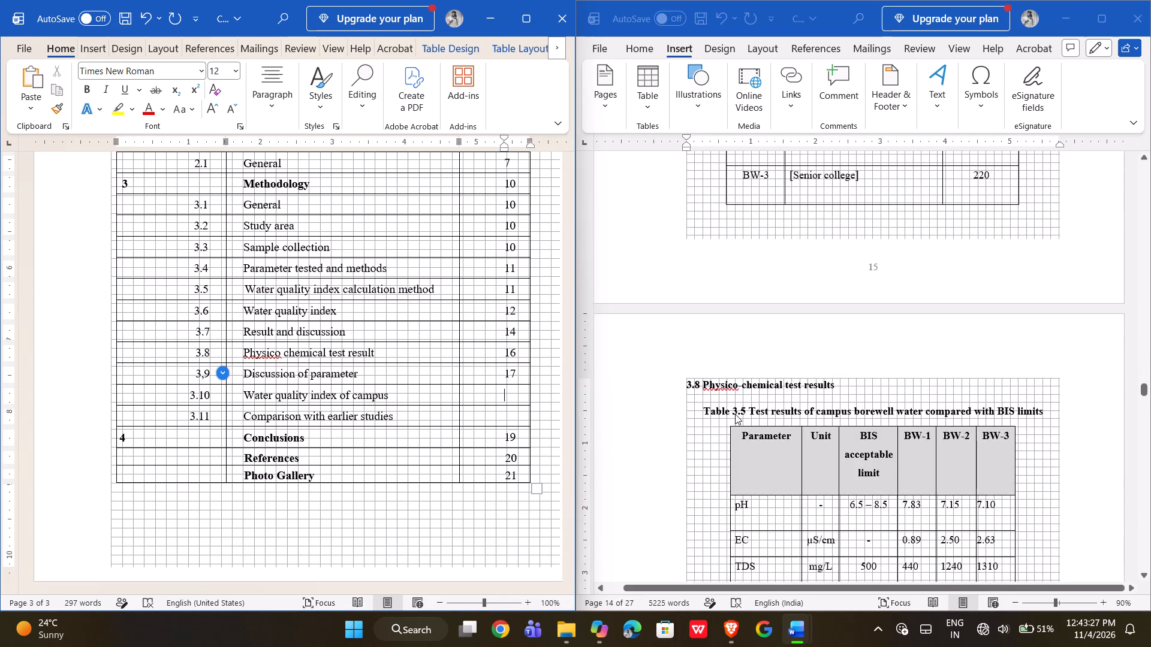
{"action": "scroll", "coordinate": [735, 414], "scroll_direction": "down", "scroll_amount": 3}
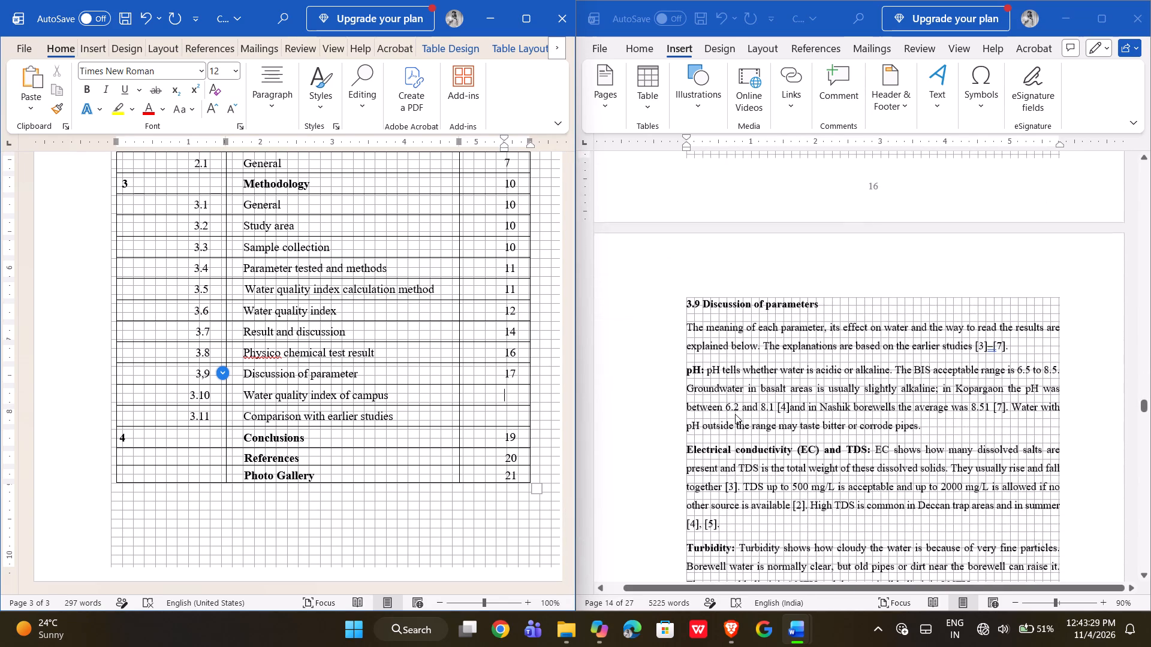
{"action": "scroll", "coordinate": [735, 414], "scroll_direction": "down", "scroll_amount": 3}
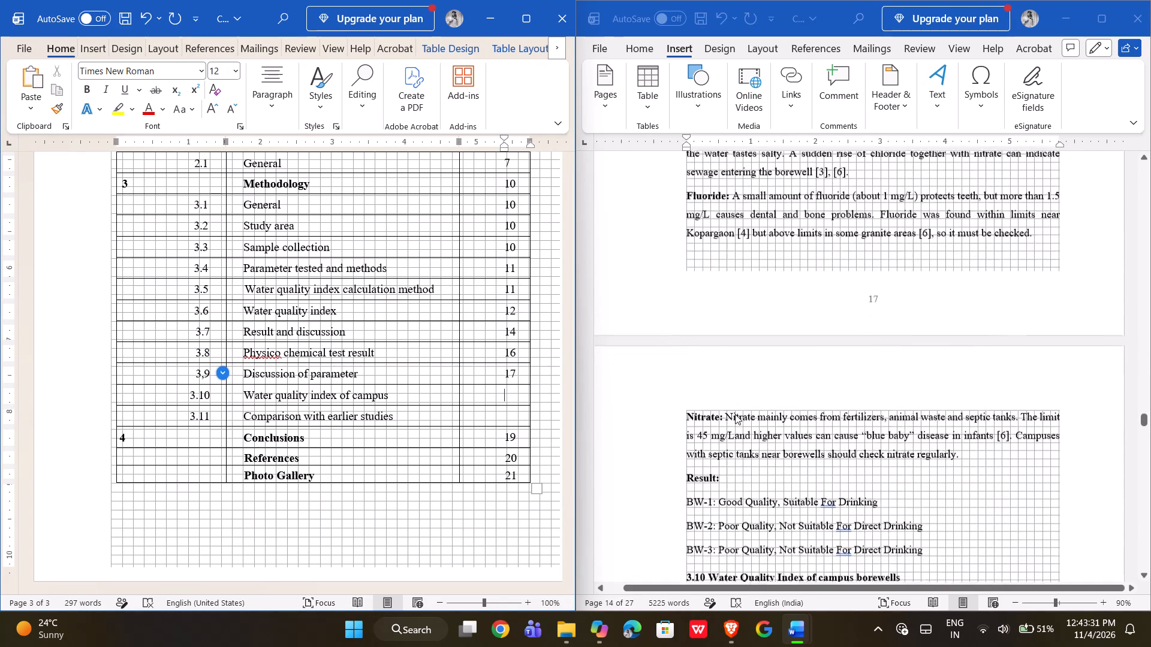
{"action": "scroll", "coordinate": [735, 414], "scroll_direction": "down", "scroll_amount": 1}
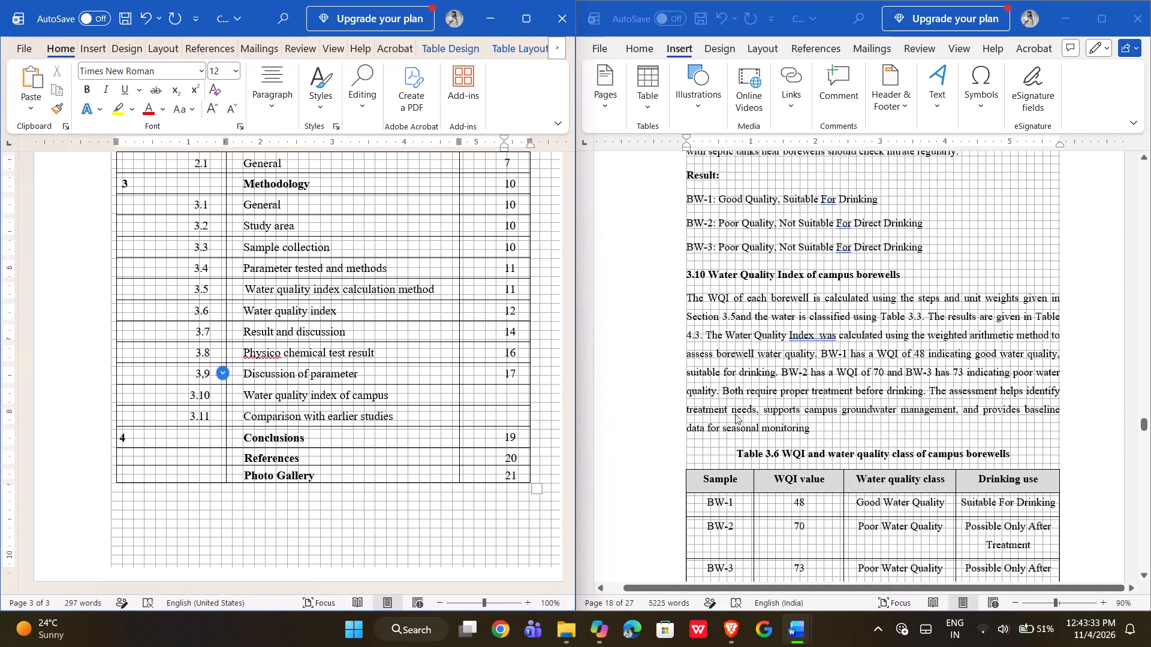
{"action": "scroll", "coordinate": [735, 414], "scroll_direction": "down", "scroll_amount": 1}
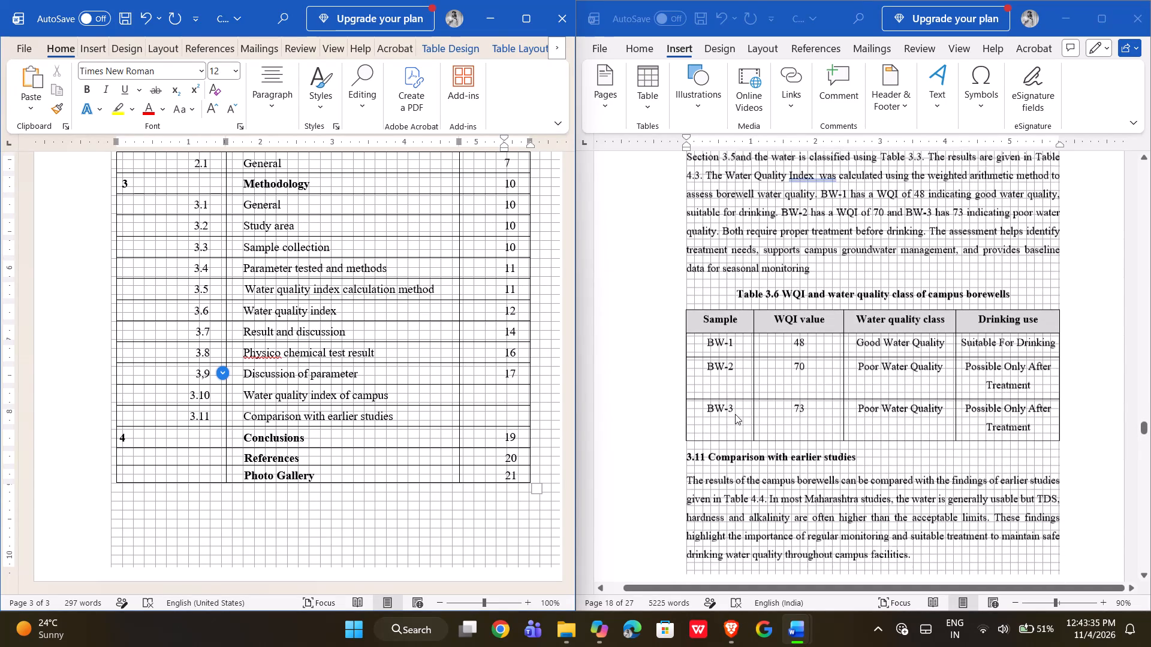
{"action": "scroll", "coordinate": [735, 414], "scroll_direction": "down", "scroll_amount": 1}
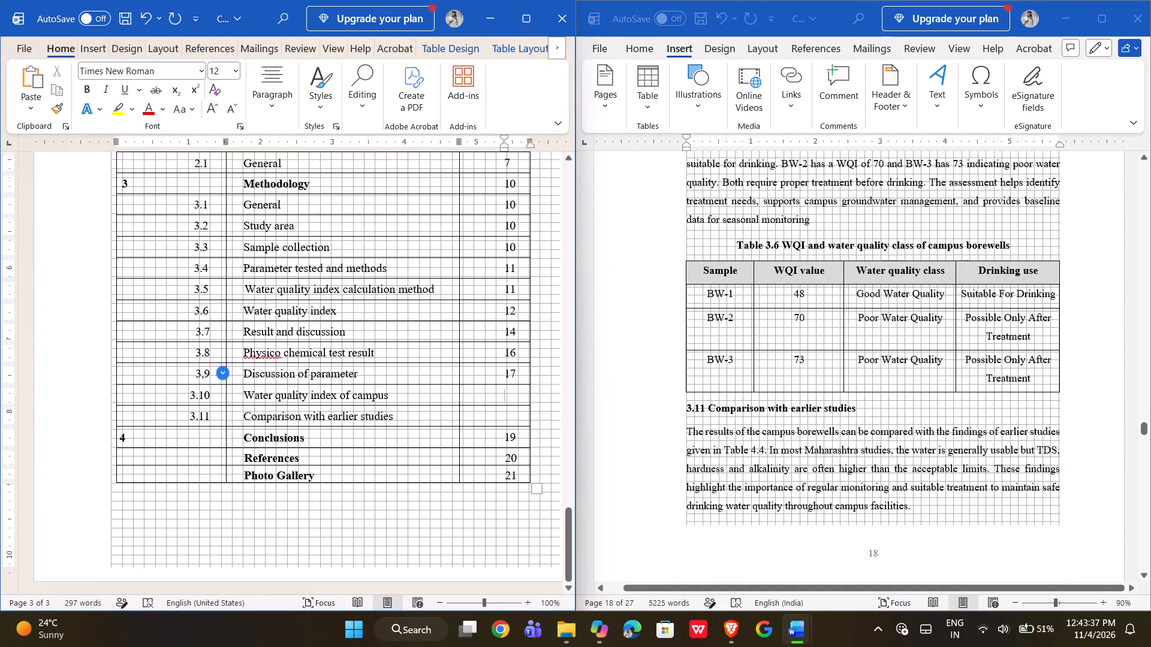
{"action": "type", "text": "18"}
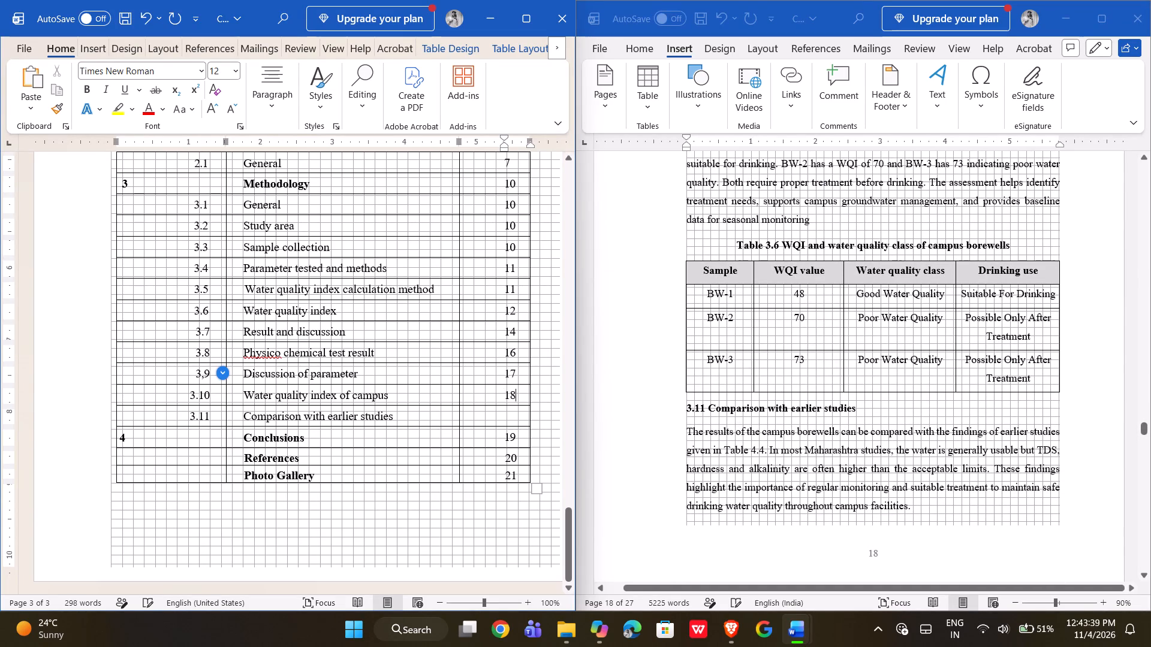
{"action": "left_click", "coordinate": [506, 415]}
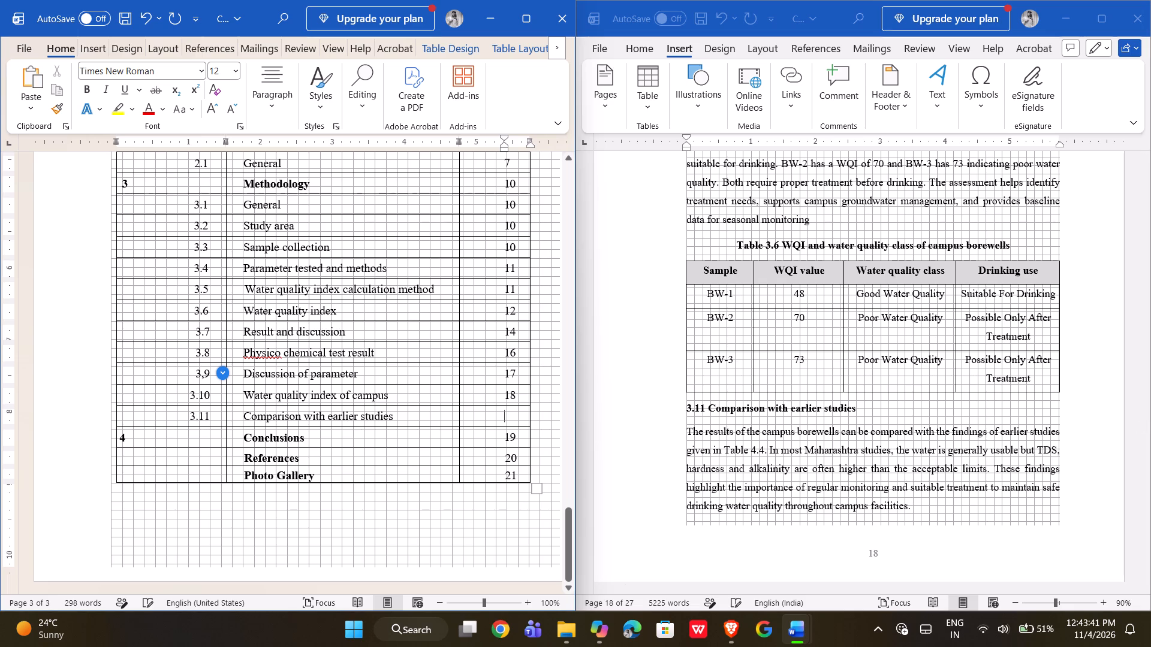
{"action": "key", "text": "1"}
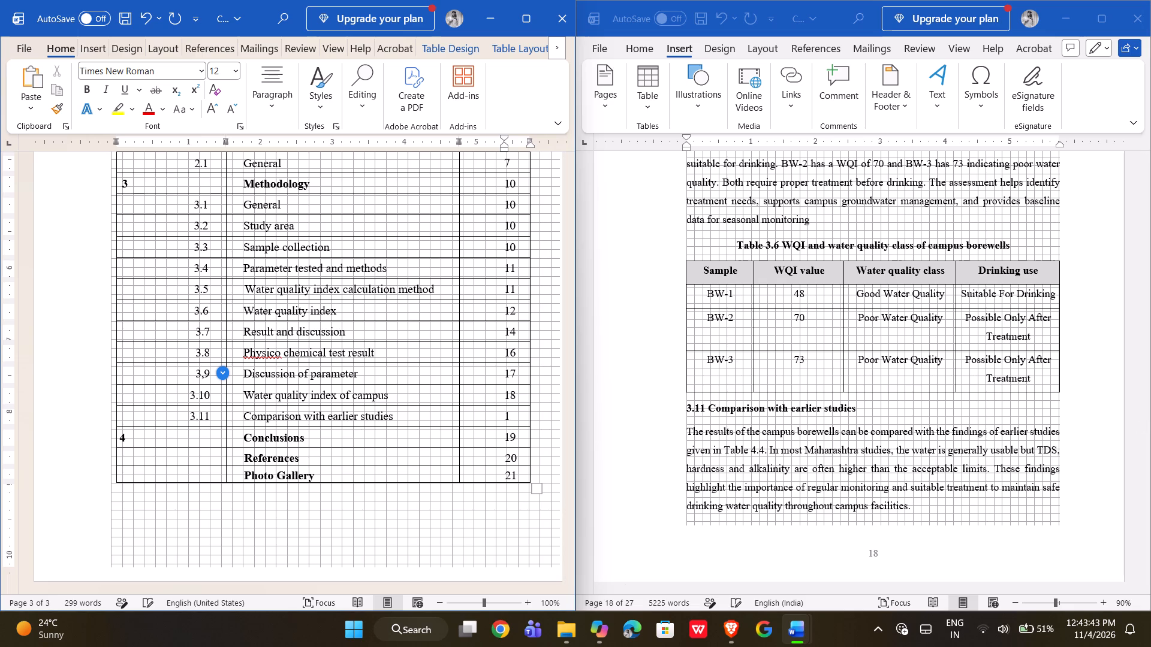
{"action": "key", "text": "8"}
Locate the conclusions chapter's page in the final report and set the Conclusions row's page number to 20 in the contents table.
{"action": "scroll", "coordinate": [667, 458], "scroll_direction": "down", "scroll_amount": 2}
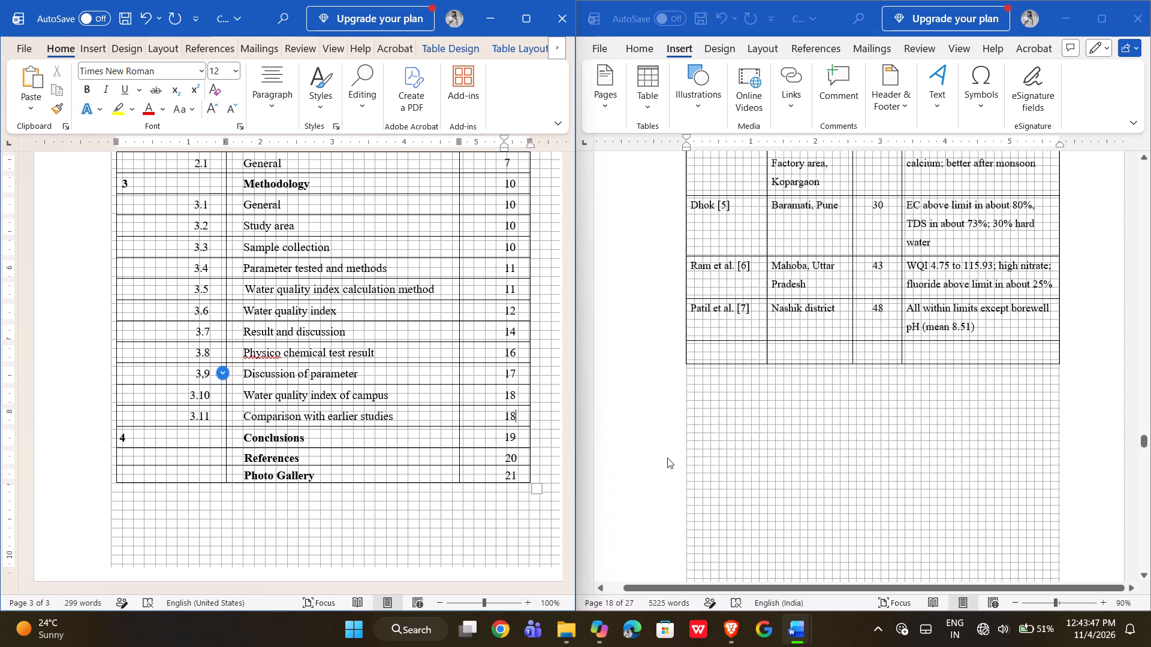
{"action": "scroll", "coordinate": [667, 458], "scroll_direction": "down", "scroll_amount": 3}
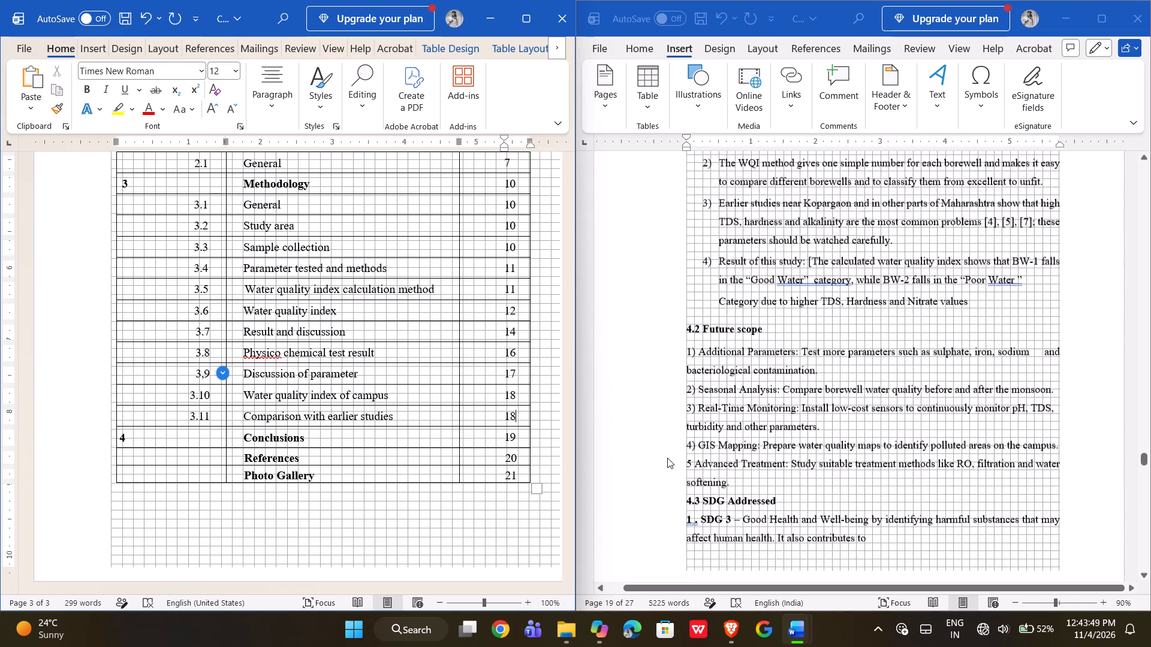
{"action": "scroll", "coordinate": [667, 458], "scroll_direction": "down", "scroll_amount": 1}
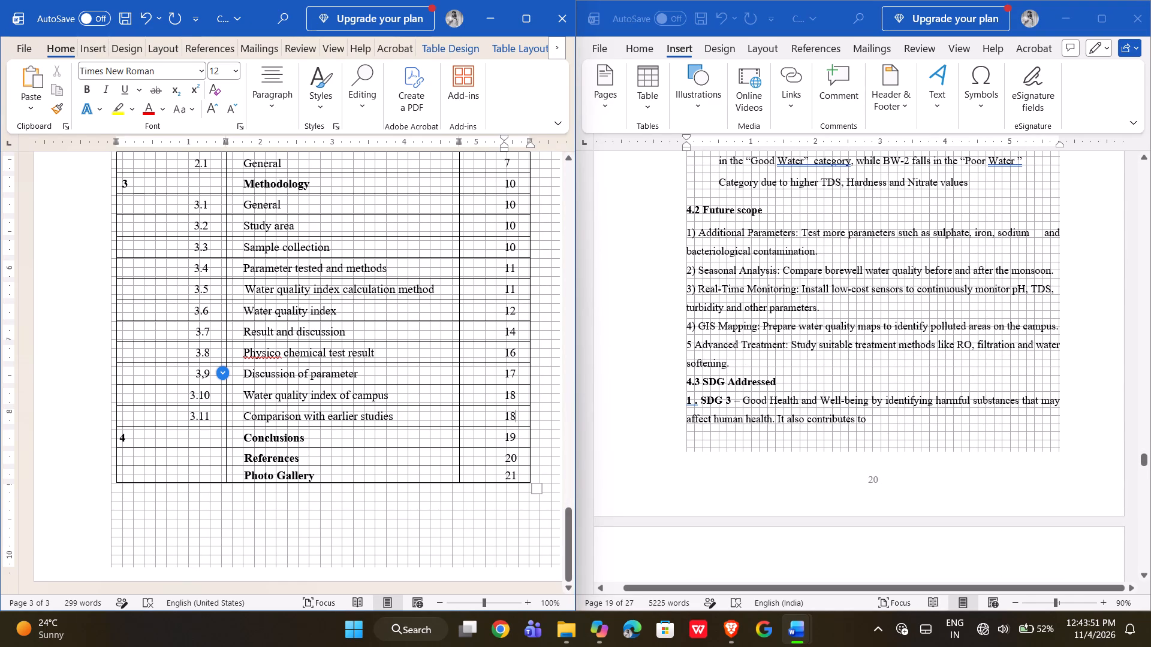
{"action": "left_click", "coordinate": [519, 442]}
{"action": "key", "text": "BackSpace"}
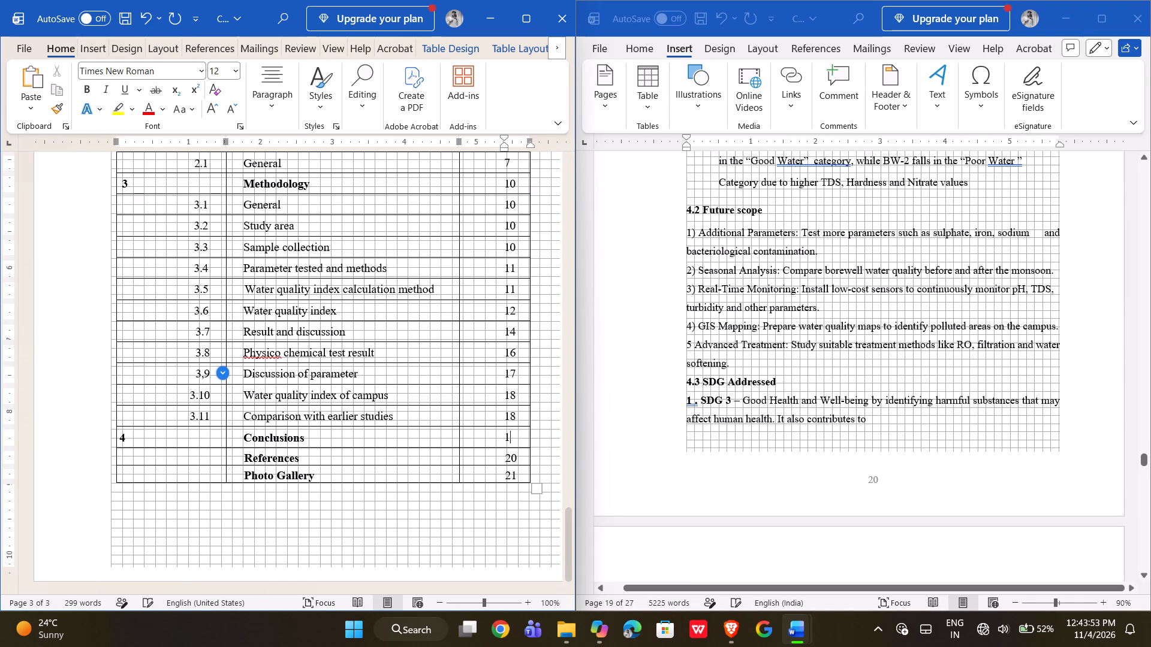
{"action": "key", "text": "BackSpace"}
{"action": "type", "text": "20"}
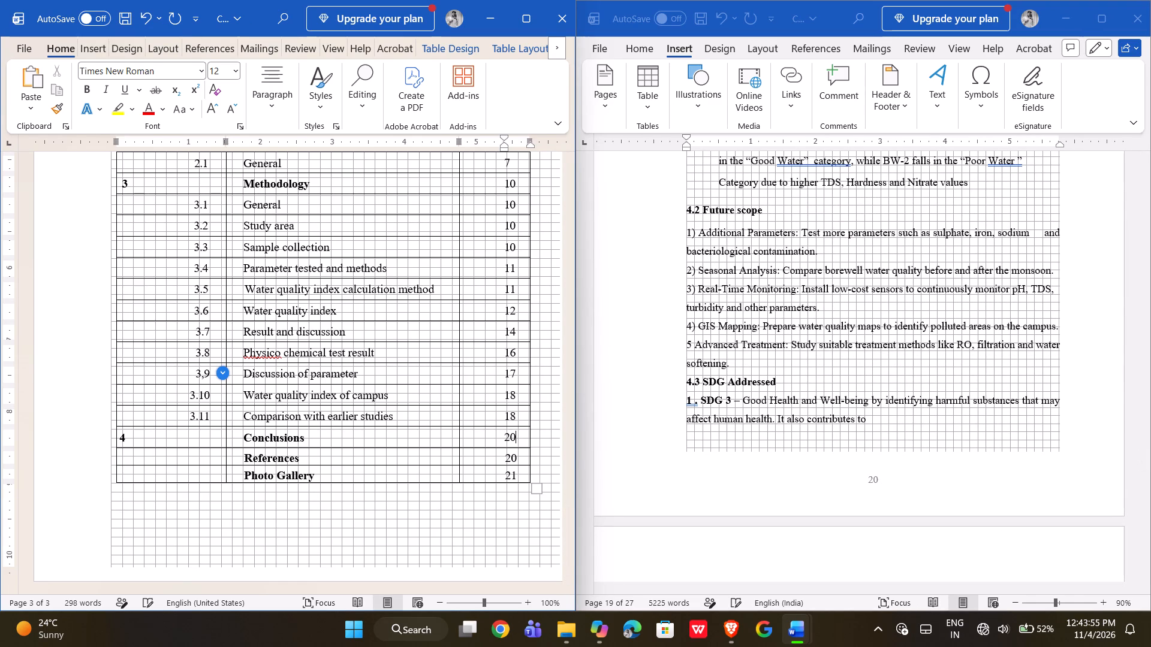
Find the references page in the final report and change the References row's page number to 22 in the contents table.
{"action": "scroll", "coordinate": [470, 458], "scroll_direction": "down", "scroll_amount": 1}
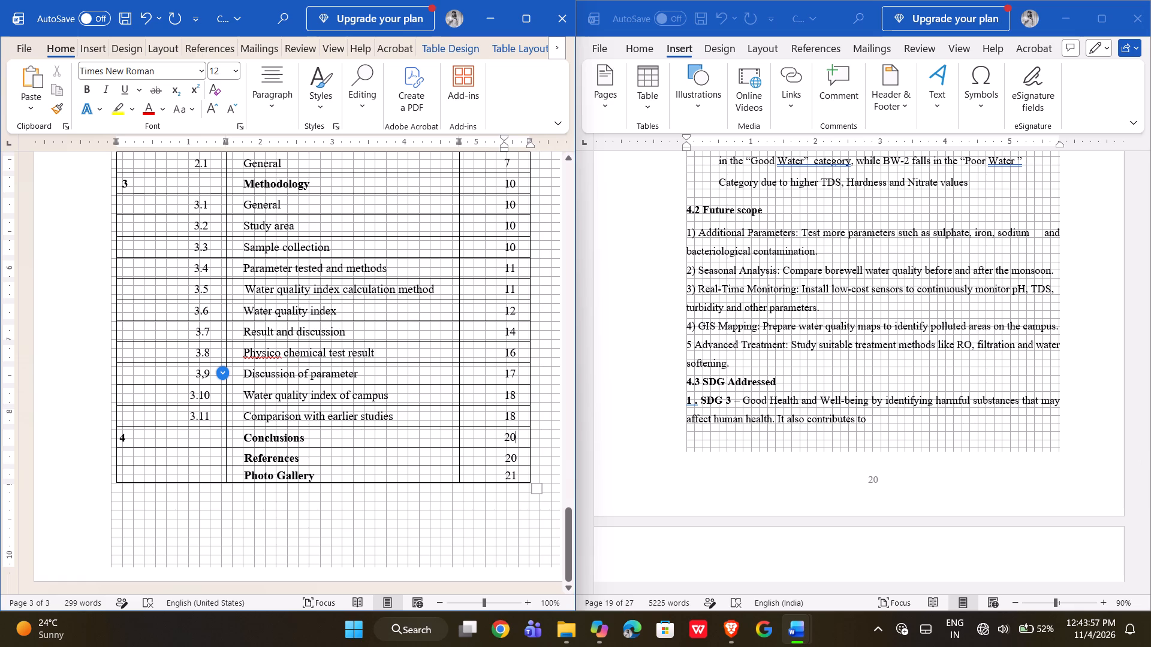
{"action": "scroll", "coordinate": [777, 490], "scroll_direction": "down", "scroll_amount": 2}
{"action": "scroll", "coordinate": [777, 490], "scroll_direction": "right", "scroll_amount": 1}
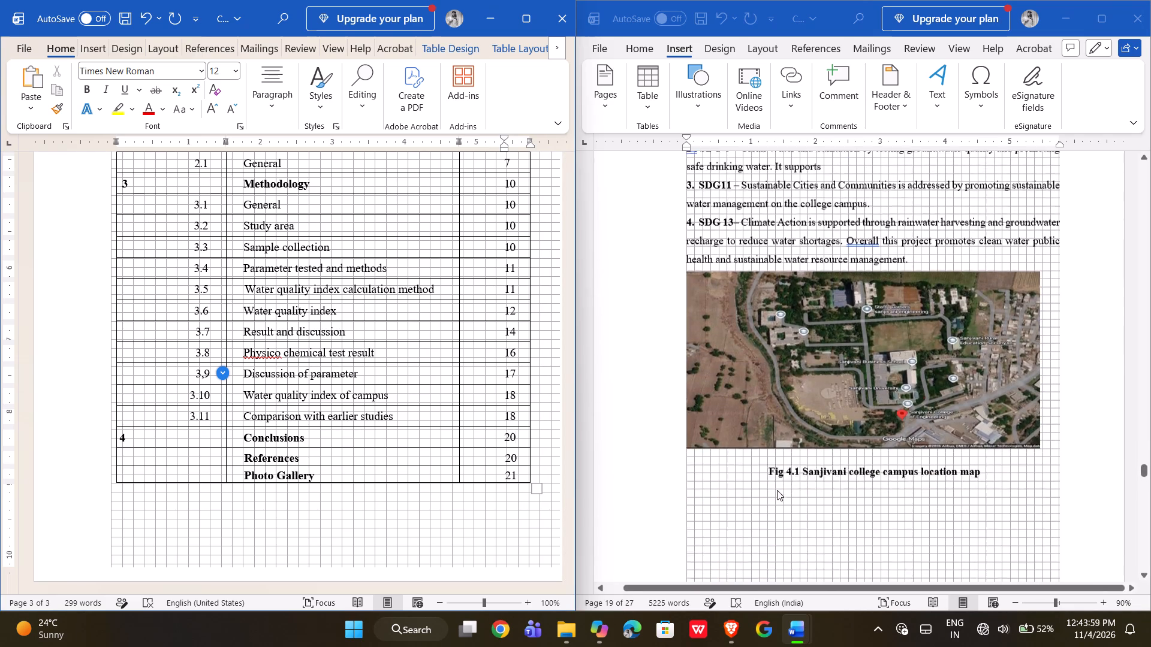
{"action": "scroll", "coordinate": [777, 490], "scroll_direction": "right", "scroll_amount": 1}
{"action": "scroll", "coordinate": [777, 490], "scroll_direction": "down", "scroll_amount": 2}
{"action": "scroll", "coordinate": [777, 490], "scroll_direction": "up", "scroll_amount": 2}
{"action": "scroll", "coordinate": [777, 490], "scroll_direction": "down", "scroll_amount": 1}
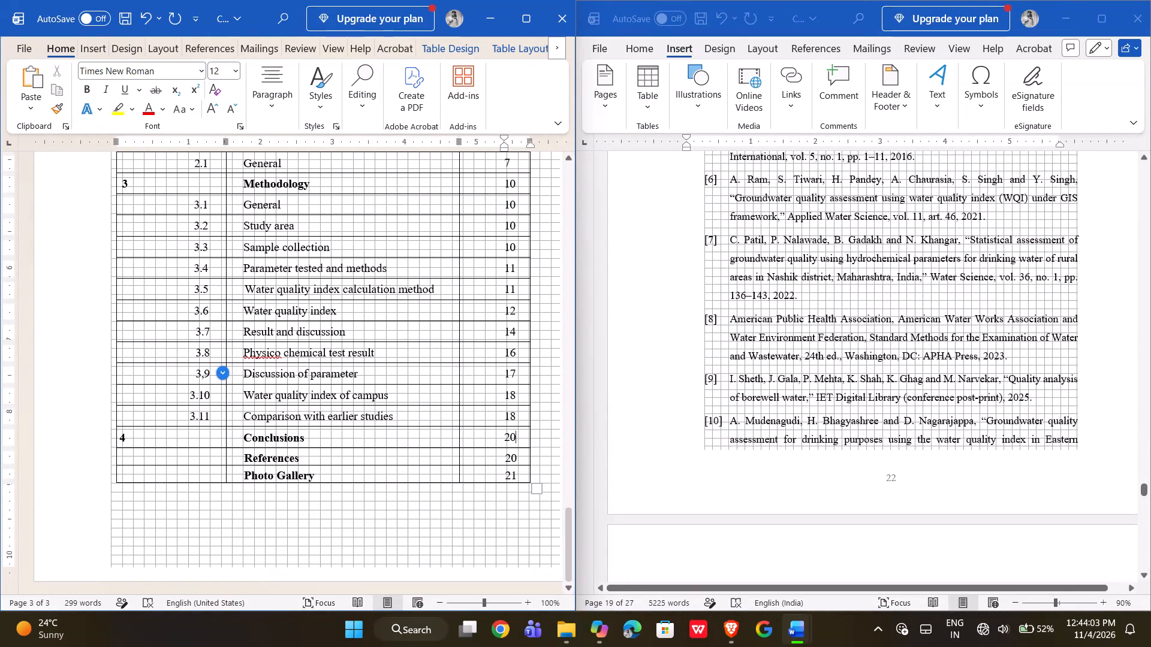
{"action": "left_click", "coordinate": [514, 460]}
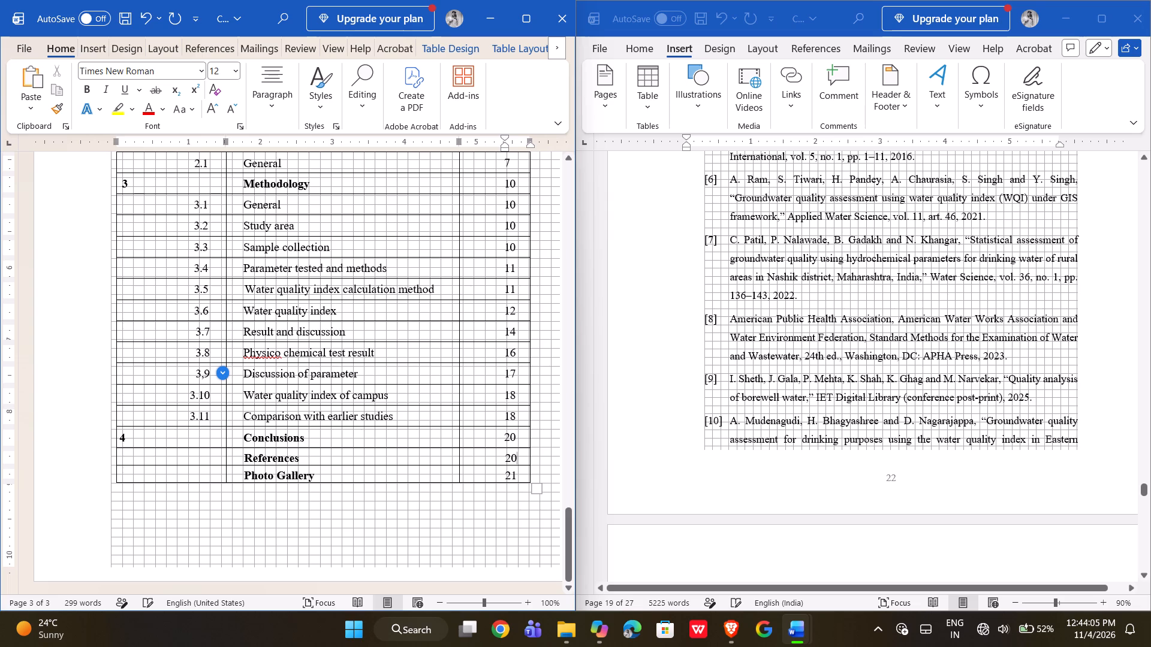
{"action": "key", "text": "BackSpace"}
{"action": "key", "text": "2"}
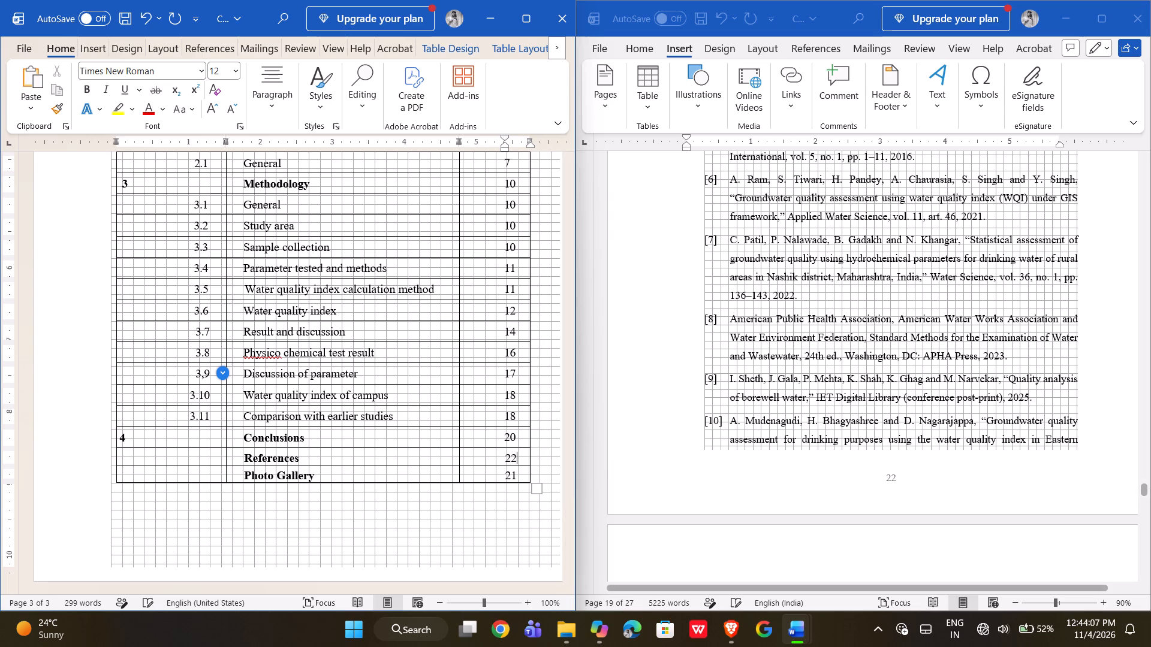
Find the photo gallery's first page in the final report and set the Photo Gallery row's page number to 24.
{"action": "scroll", "coordinate": [613, 461], "scroll_direction": "down", "scroll_amount": 1}
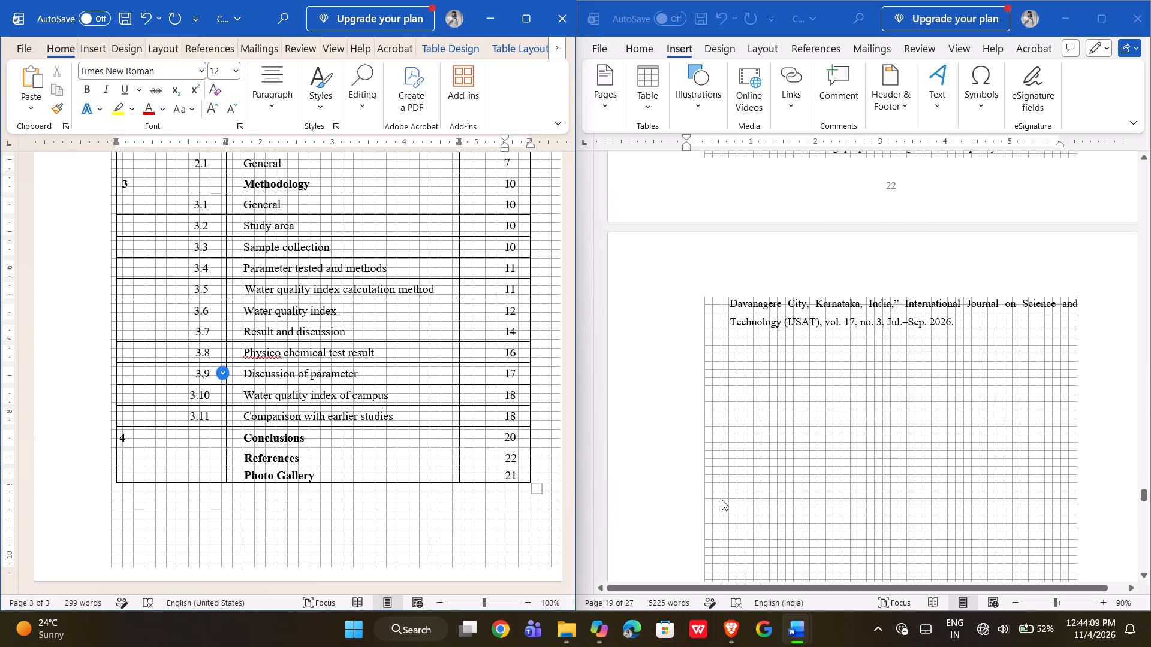
{"action": "scroll", "coordinate": [837, 503], "scroll_direction": "down", "scroll_amount": 3}
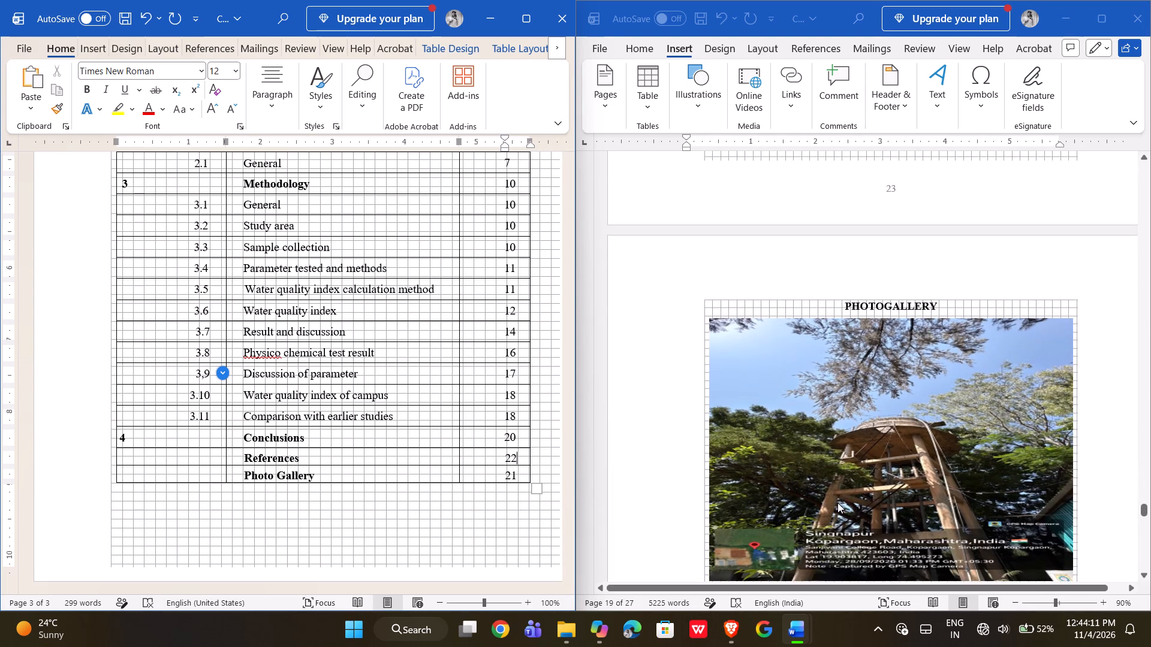
{"action": "scroll", "coordinate": [837, 503], "scroll_direction": "down", "scroll_amount": 3}
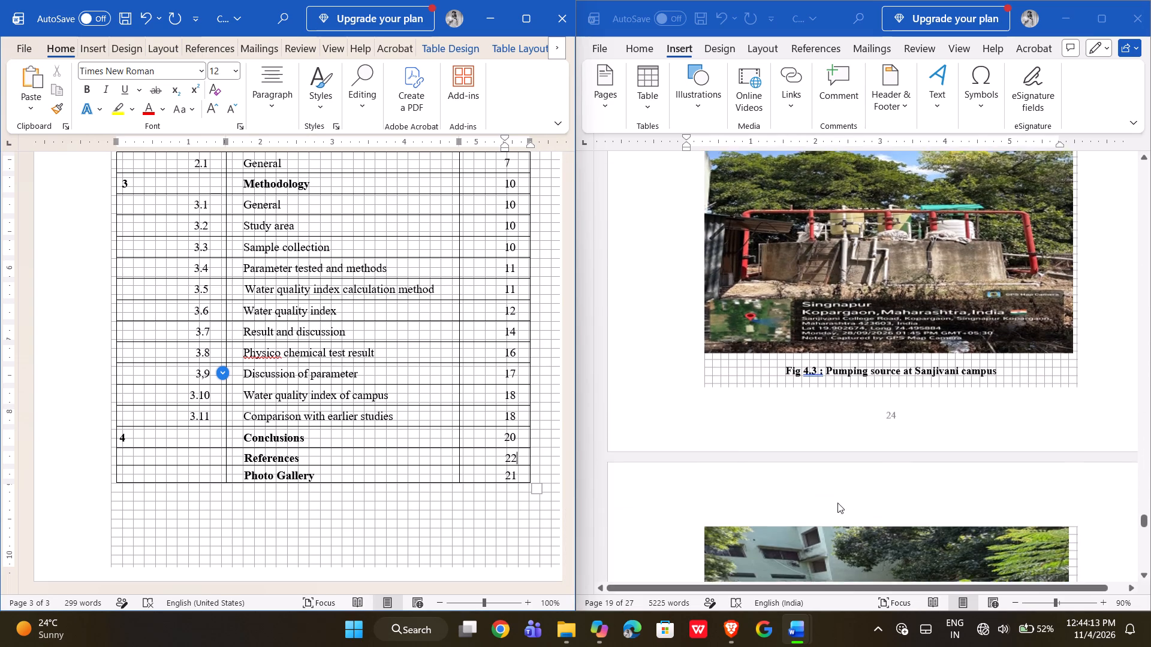
{"action": "left_click", "coordinate": [517, 482]}
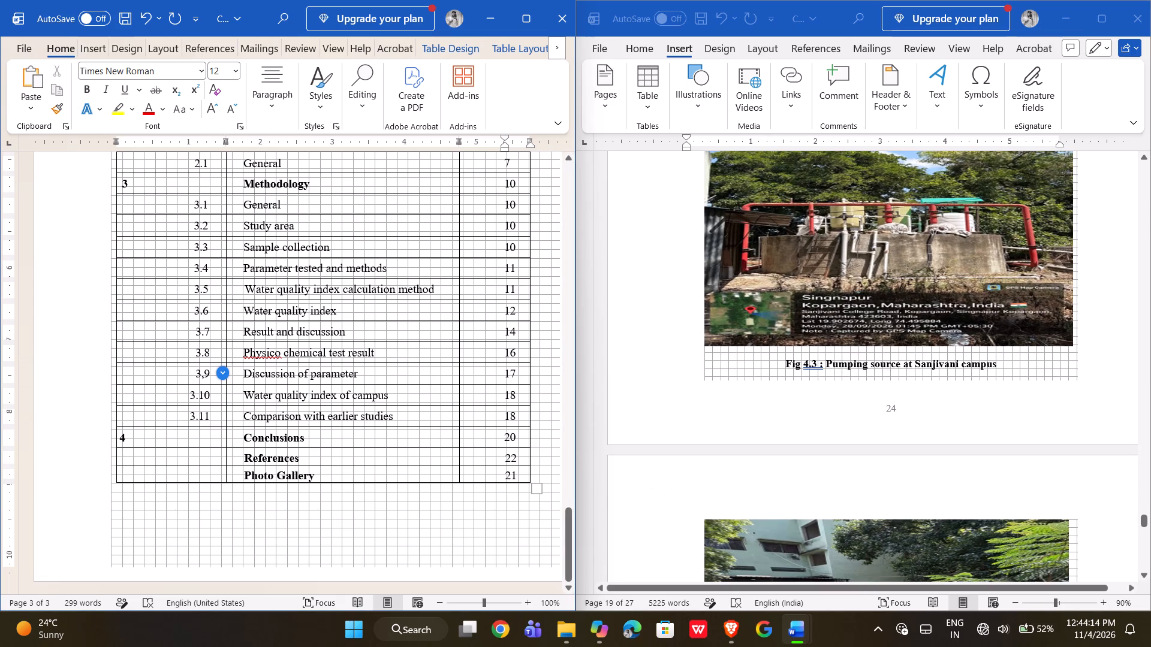
{"action": "key", "text": "Down"}
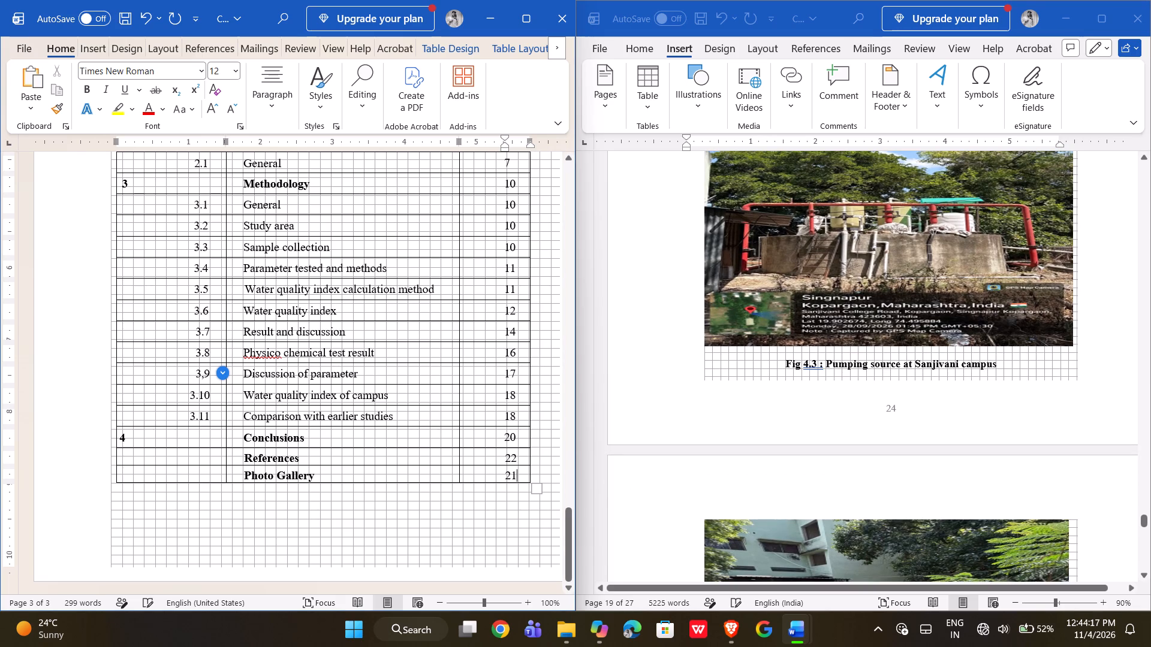
{"action": "key", "text": "BackSpace"}
{"action": "key", "text": "4"}
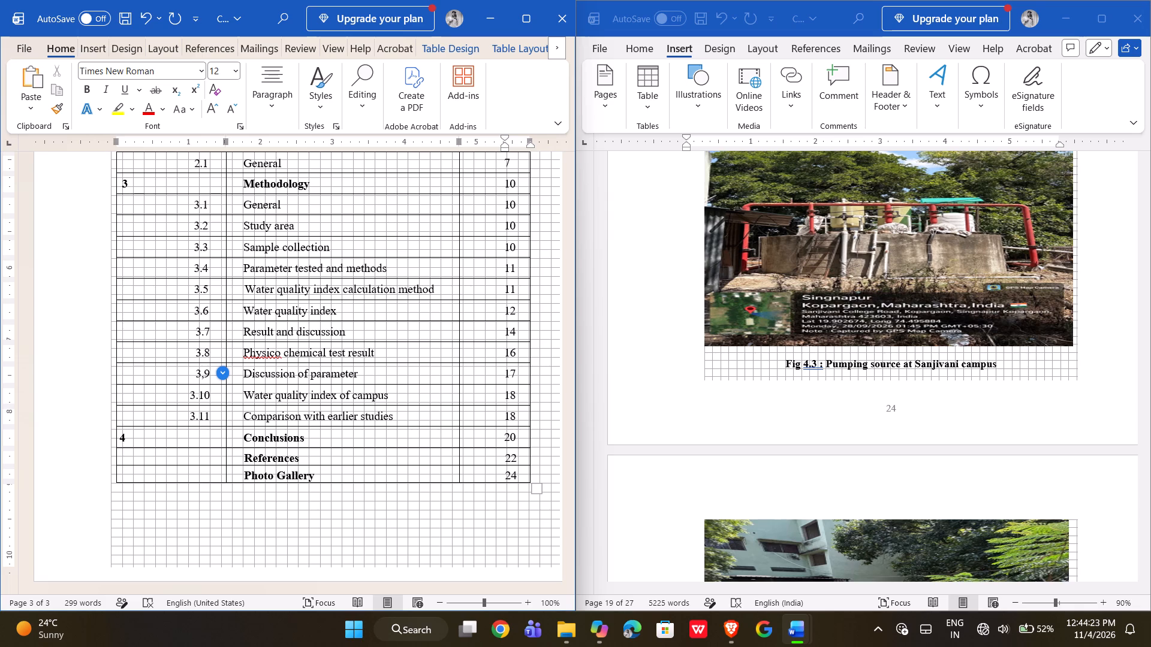
Save both the final report and the front-matter document containing the contents table.
{"action": "scroll", "coordinate": [361, 409], "scroll_direction": "up", "scroll_amount": 1}
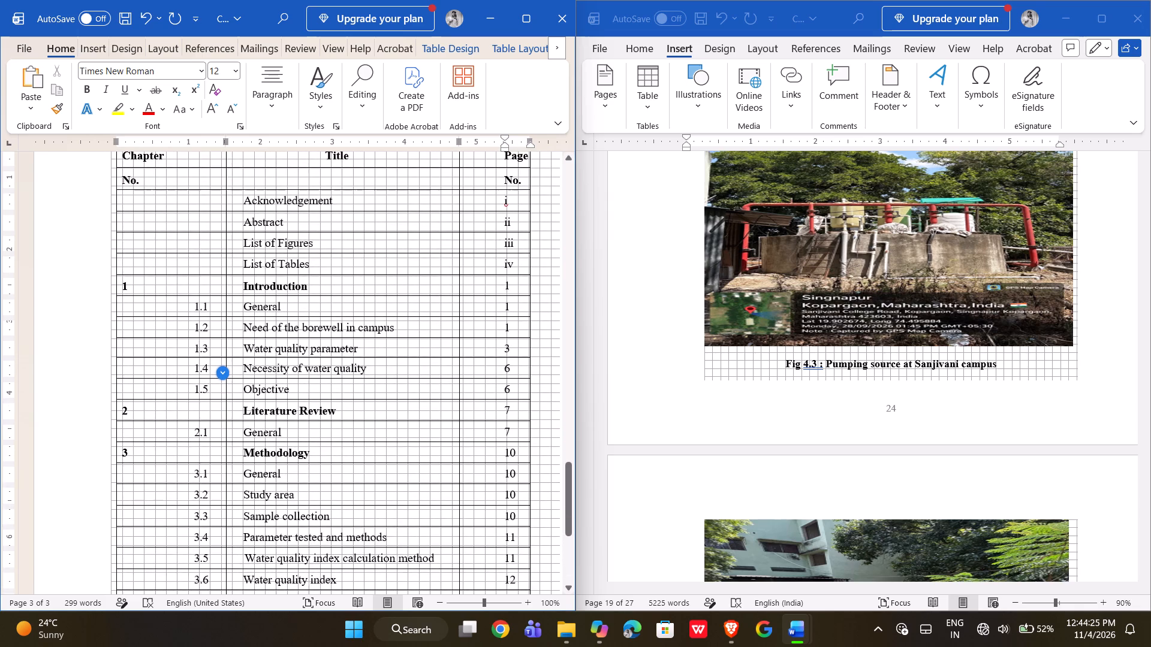
{"action": "scroll", "coordinate": [361, 409], "scroll_direction": "up", "scroll_amount": 2}
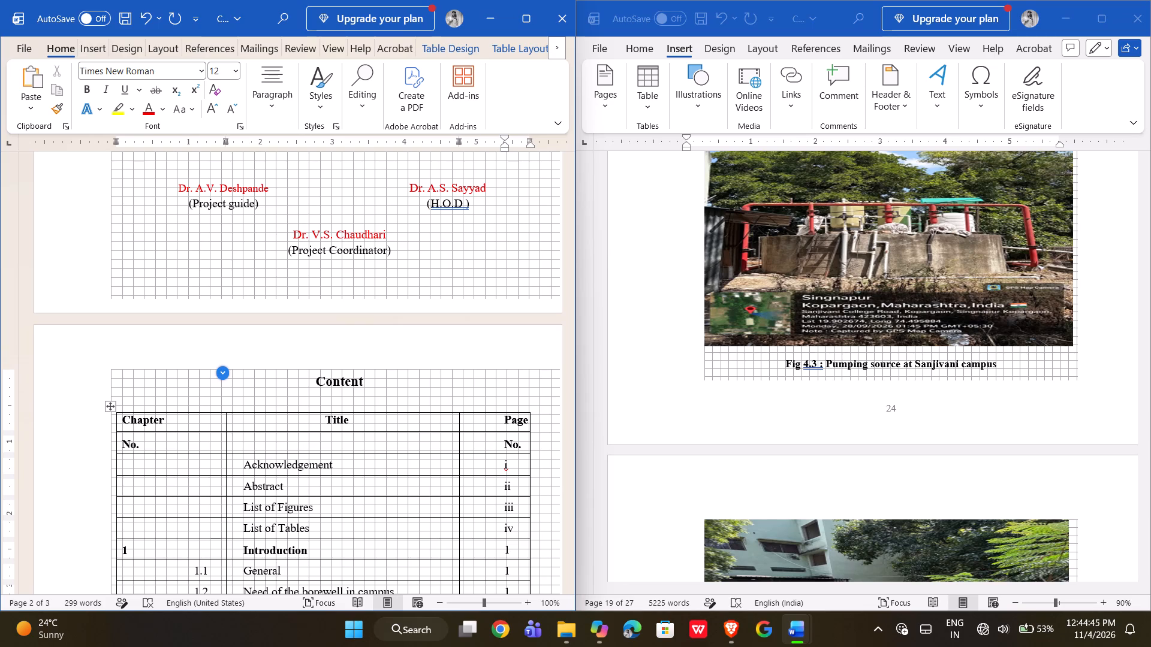
{"action": "left_click", "coordinate": [735, 416]}
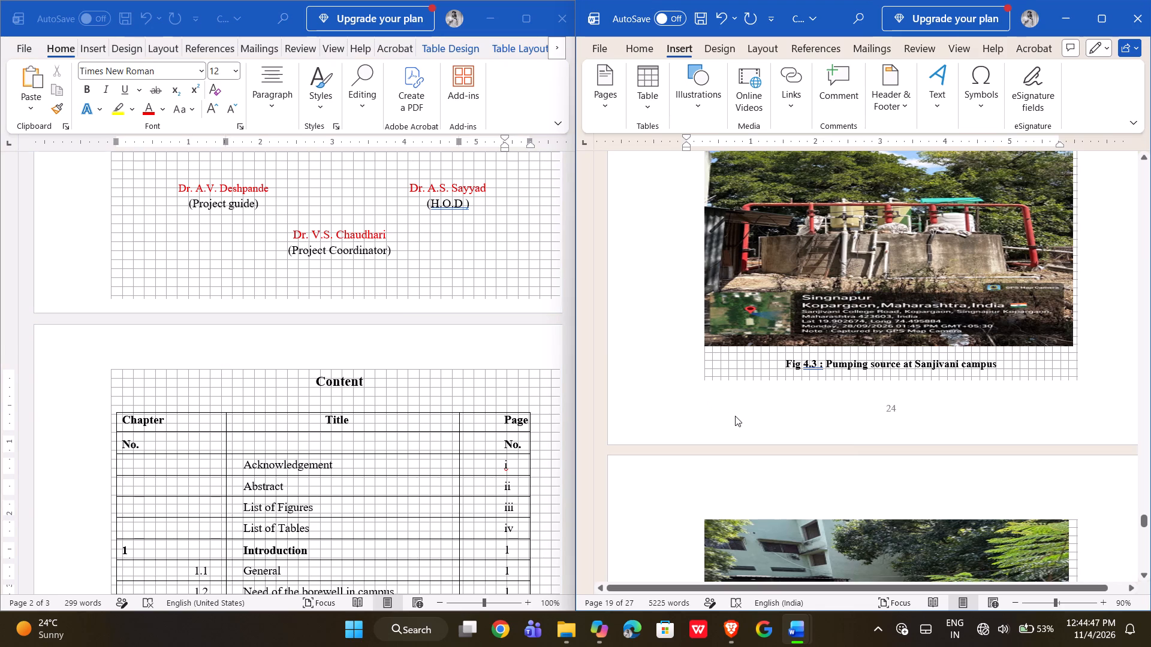
{"action": "left_click", "coordinate": [776, 397]}
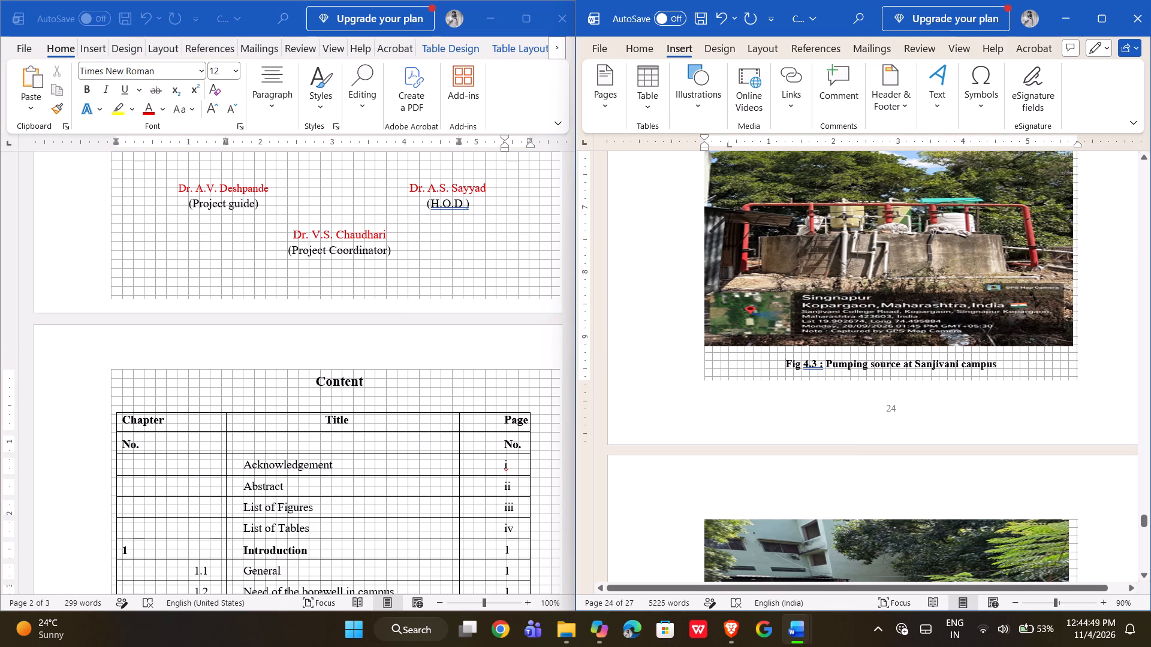
{"action": "key", "text": "ctrl+s"}
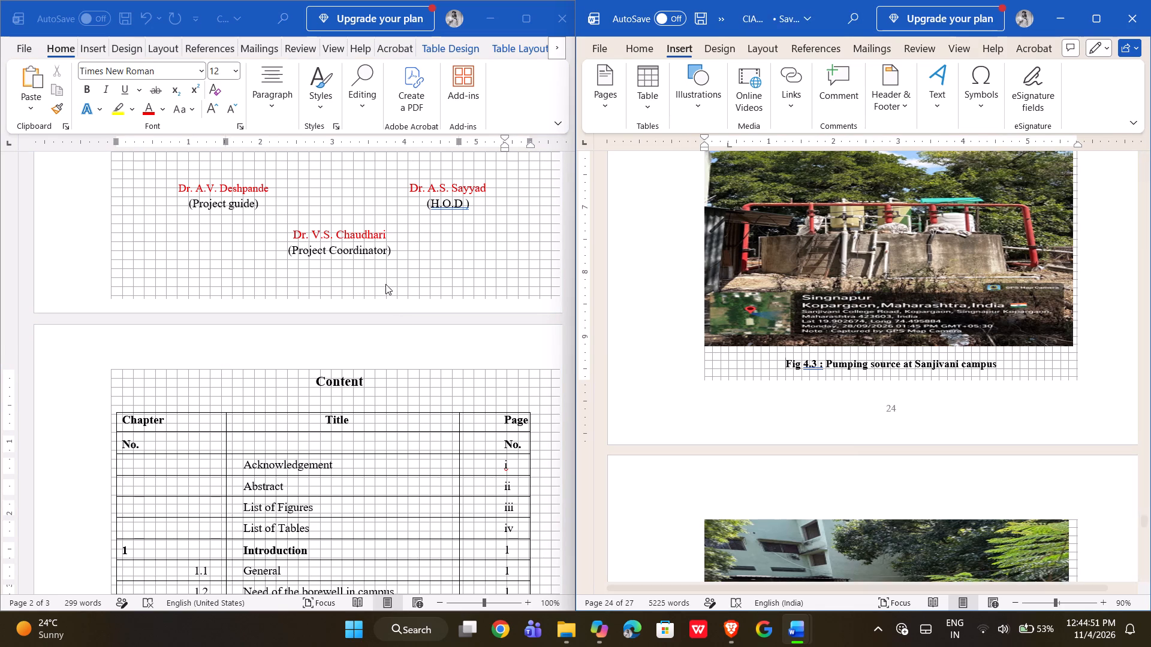
{"action": "left_click", "coordinate": [397, 265]}
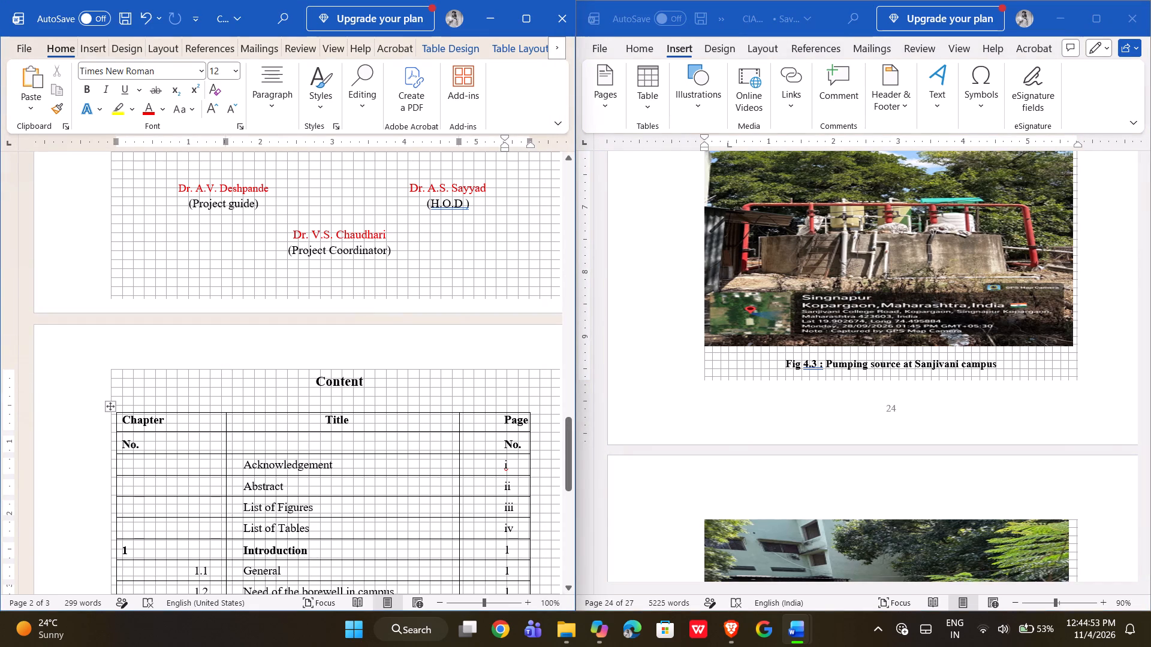
{"action": "left_click", "coordinate": [392, 251]}
{"action": "key", "text": "ctrl+s"}
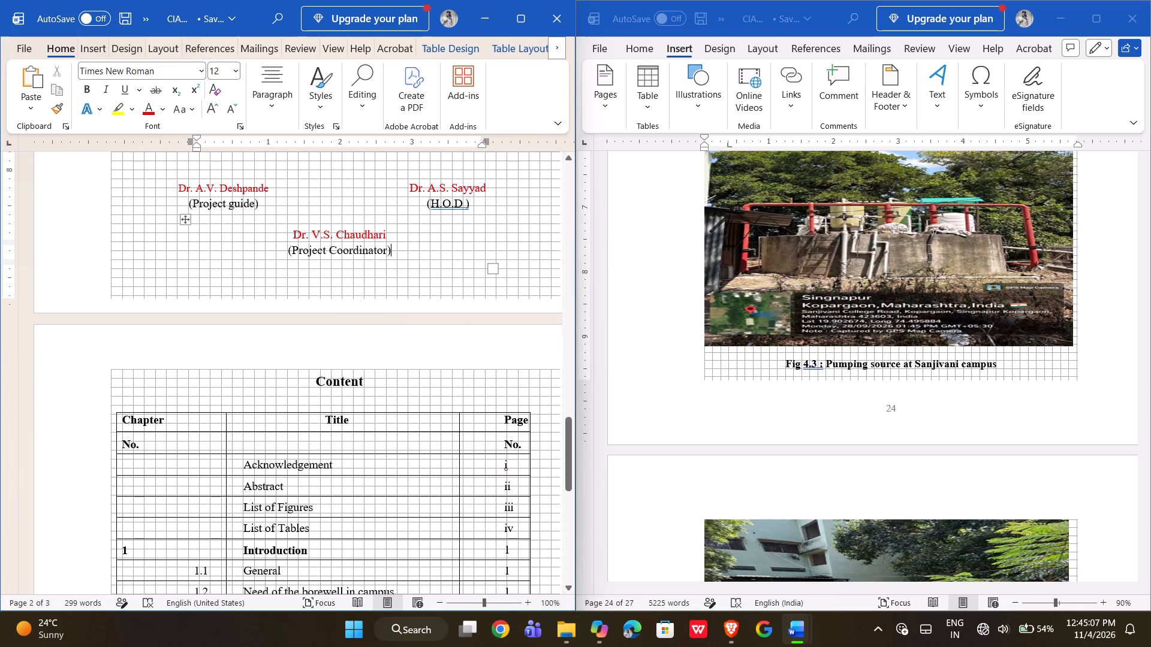
{"action": "key", "text": "ctrl+s"}
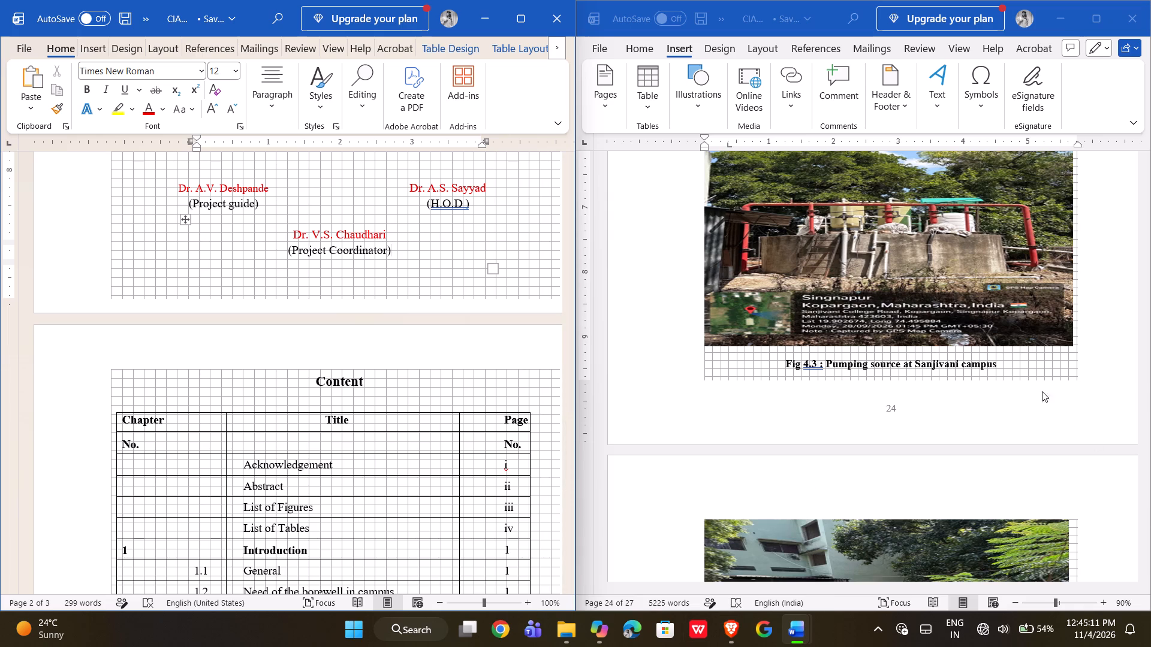
{"action": "left_click", "coordinate": [1028, 362]}
{"action": "left_click", "coordinate": [1017, 363]}
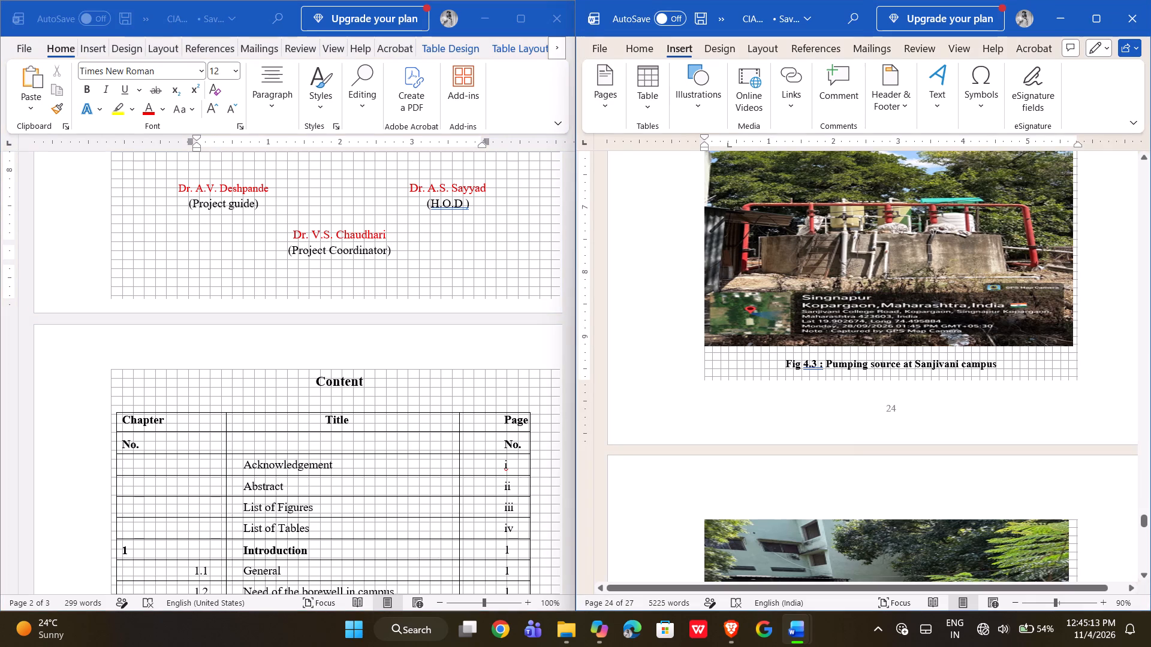
{"action": "key", "text": "ctrl+s"}
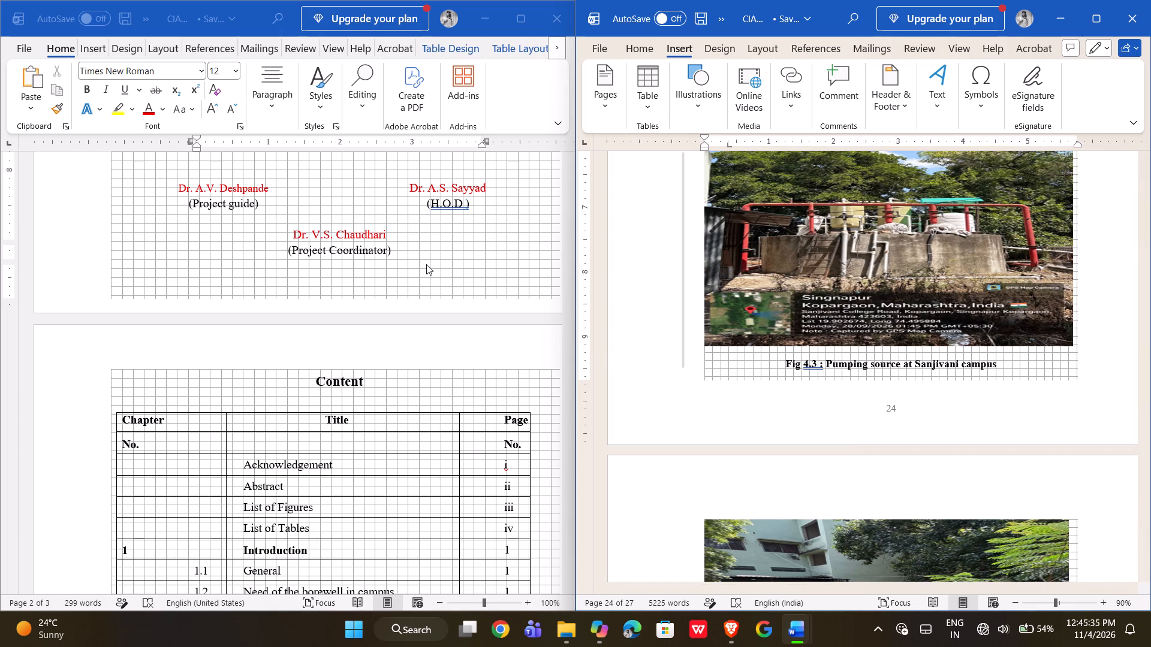
Go to the cover page of the front-matter document and maximize its window.
{"action": "left_click", "coordinate": [391, 251]}
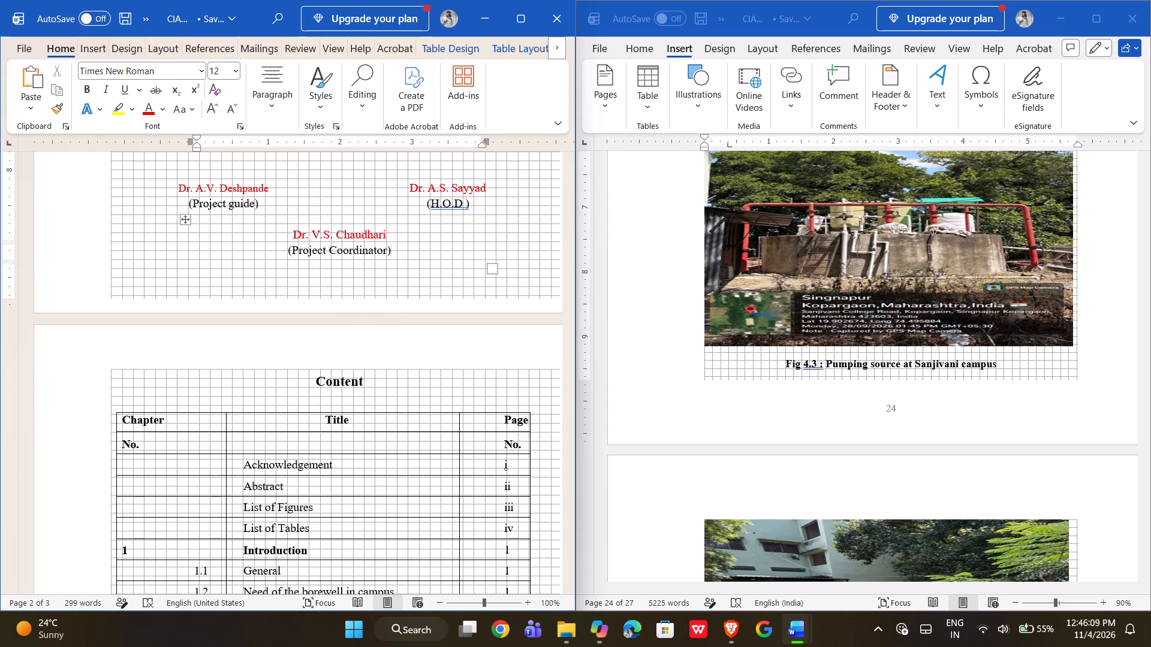
{"action": "scroll", "coordinate": [398, 252], "scroll_direction": "up", "scroll_amount": 1}
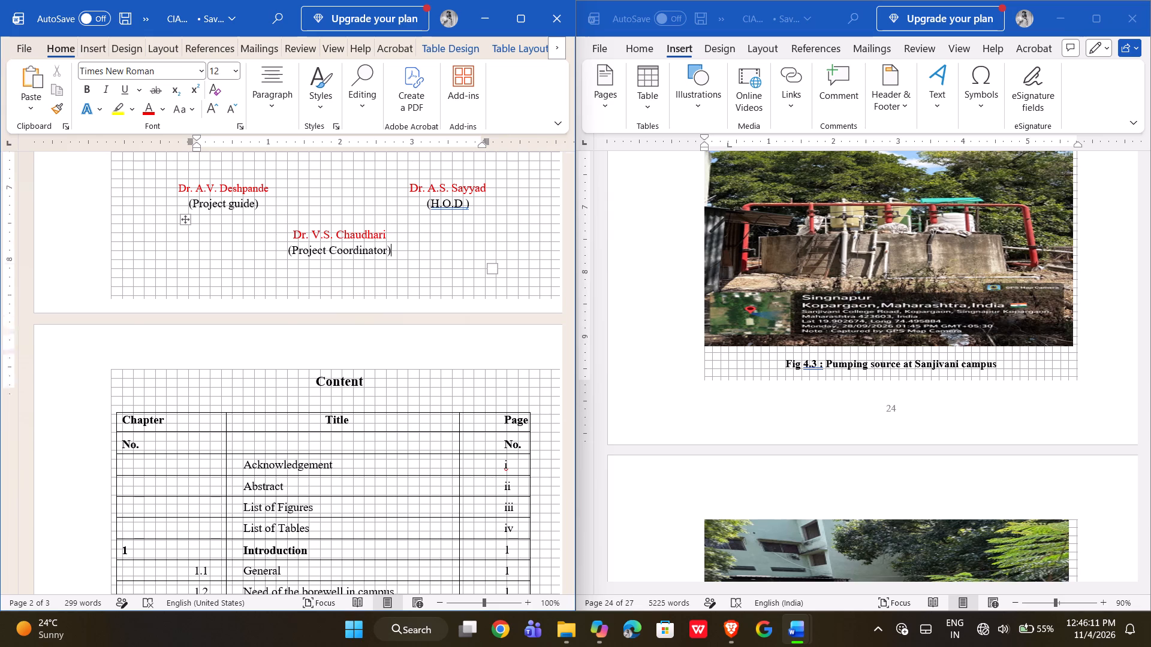
{"action": "scroll", "coordinate": [398, 252], "scroll_direction": "up", "scroll_amount": 7}
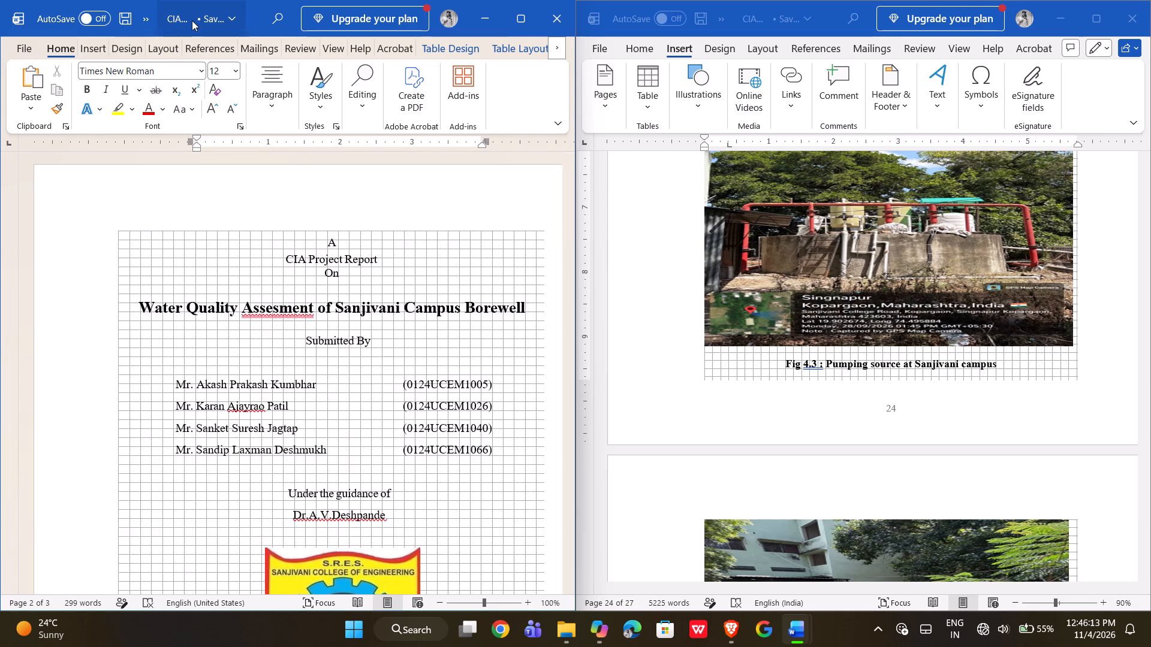
{"action": "left_click", "coordinate": [519, 23]}
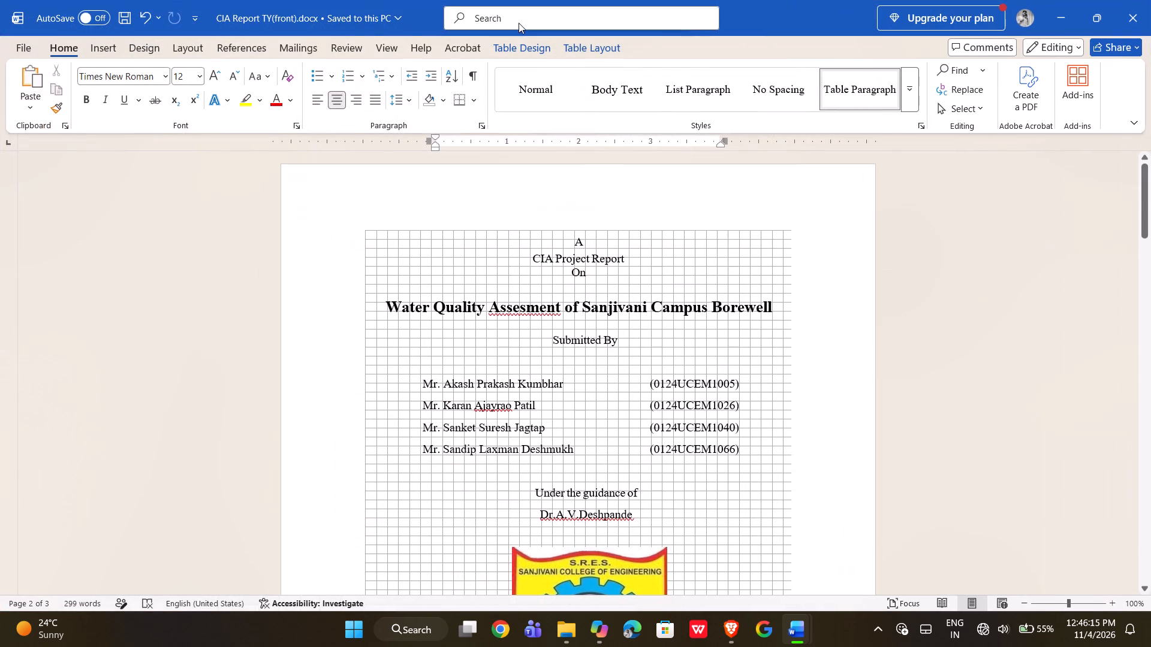
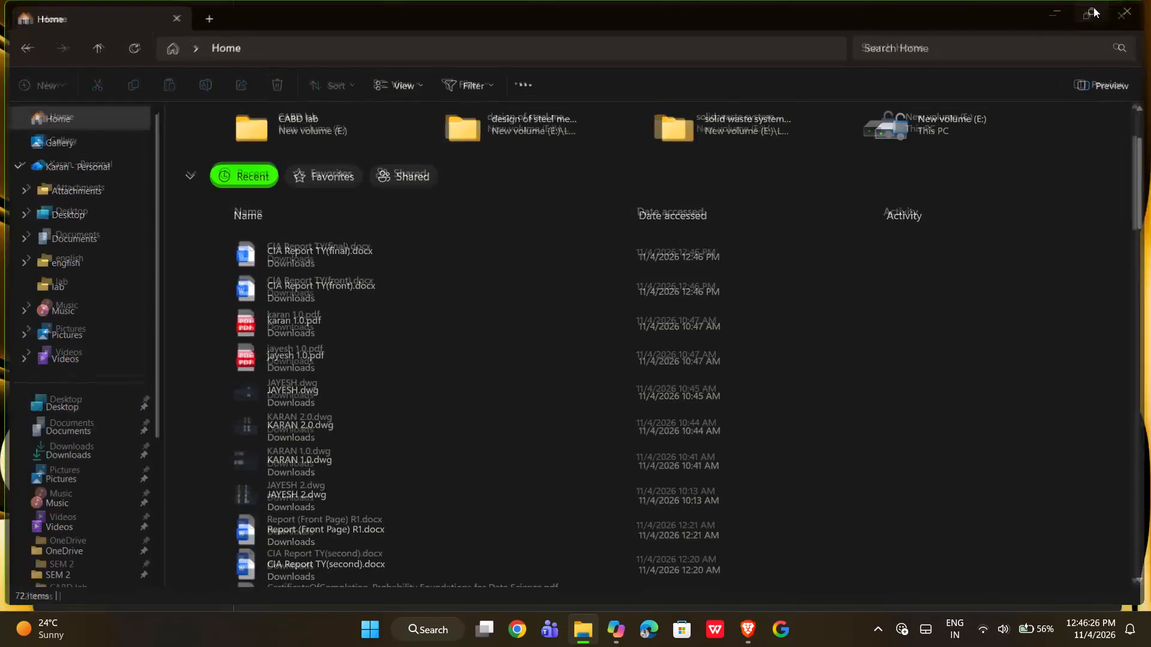
Open CIA Report TY(second).docx from the Downloads folder.
{"action": "left_click", "coordinate": [70, 448]}
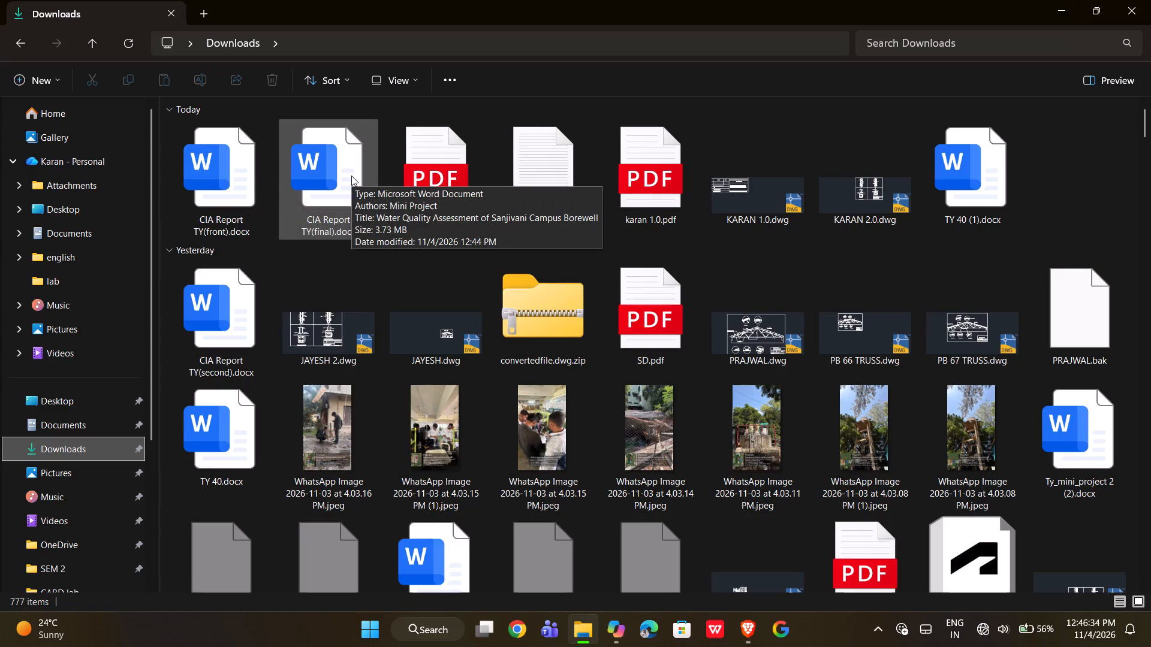
{"action": "left_click", "coordinate": [222, 318]}
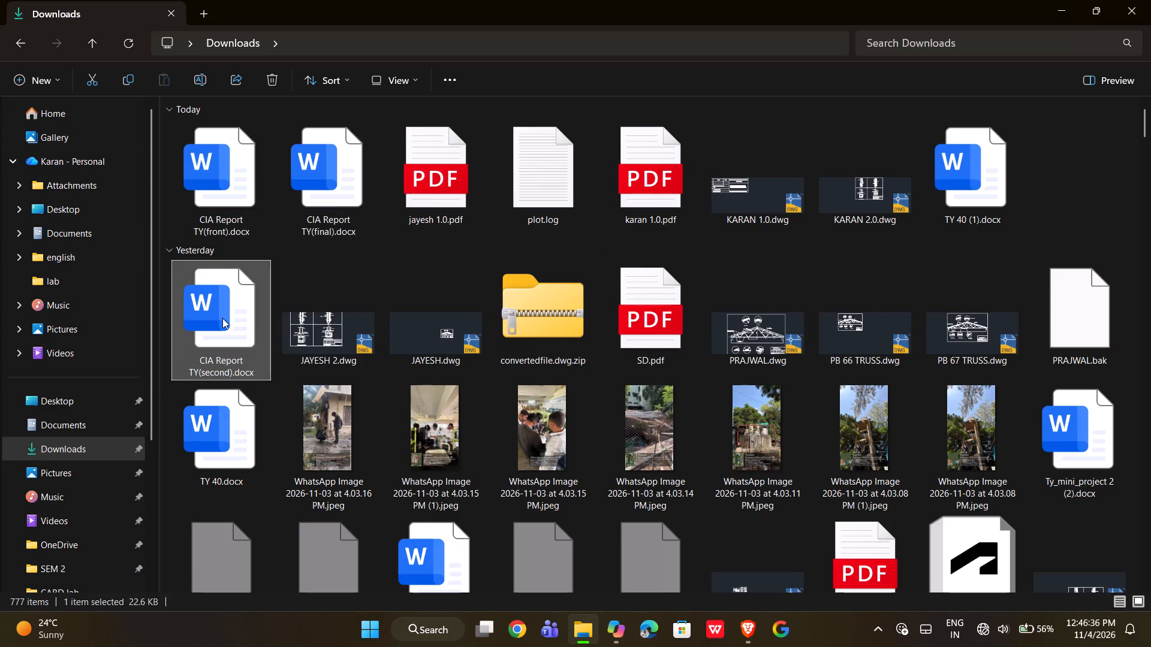
{"action": "key", "text": "Return"}
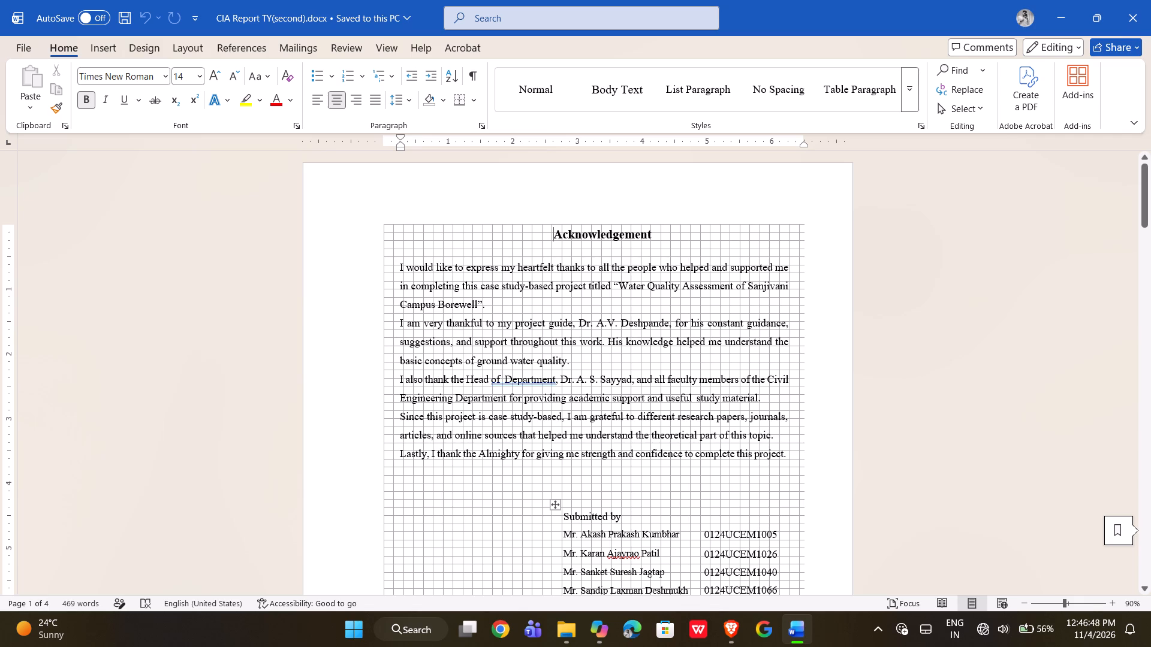
Move the Submitted by table on the Acknowledgement page slightly left so it sits more centrally beneath the text.
{"action": "left_click_drag", "start_coordinate": [554, 506], "coordinate": [521, 506]}
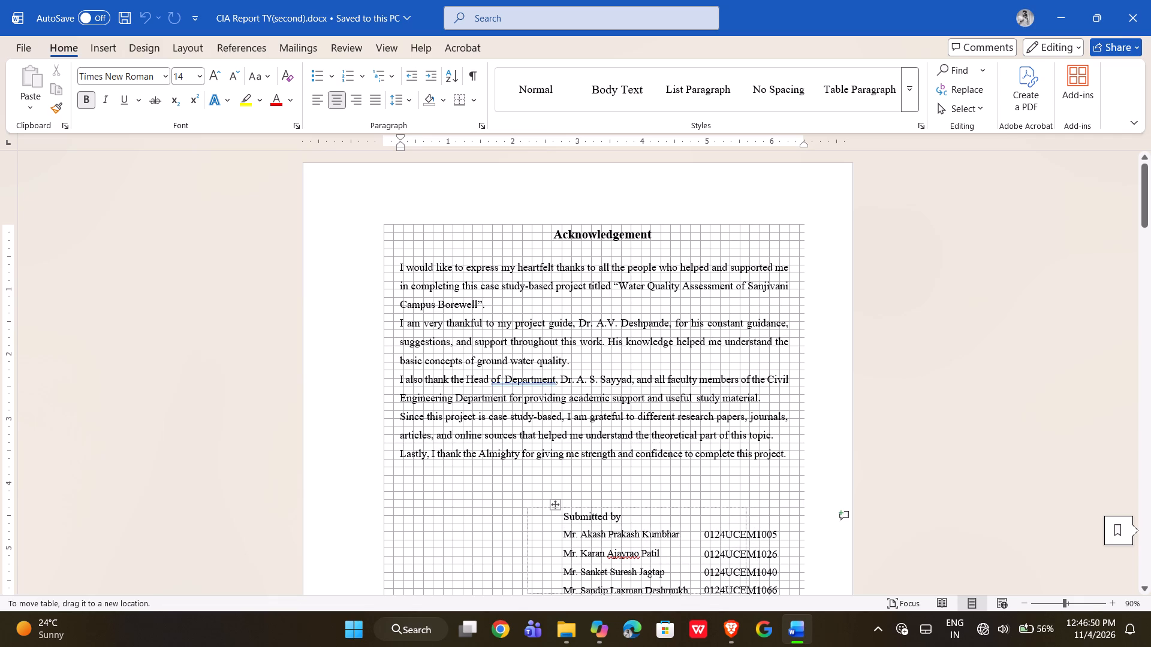
{"action": "left_click_drag", "start_coordinate": [521, 506], "coordinate": [507, 509]}
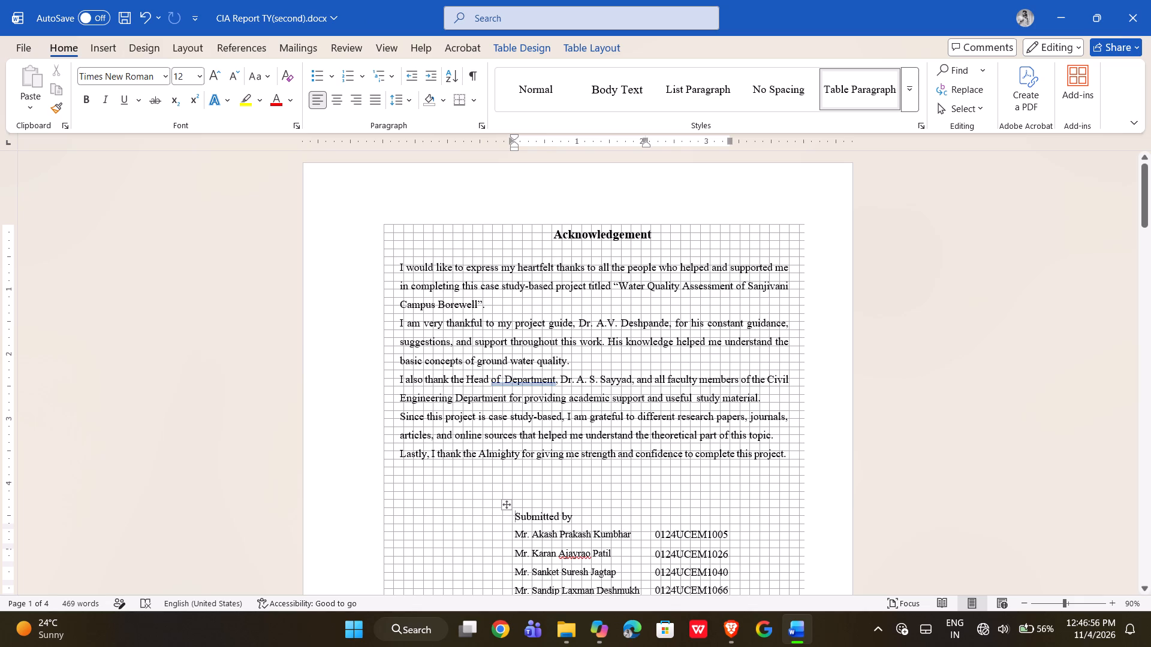
{"action": "left_click_drag", "start_coordinate": [505, 504], "coordinate": [508, 504]}
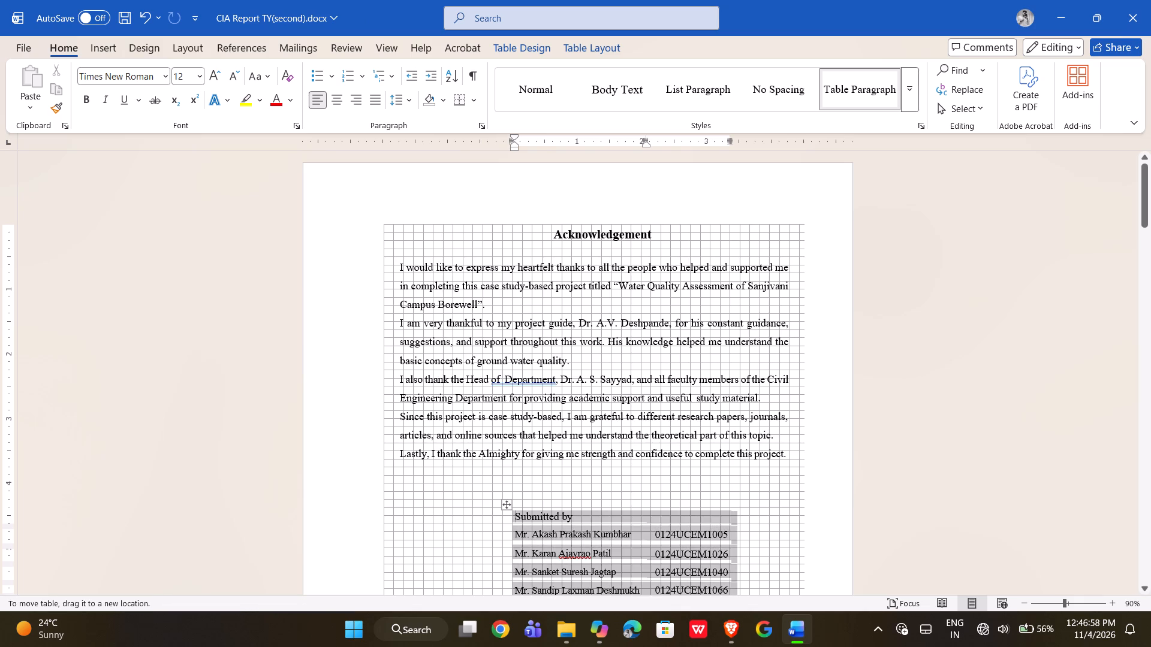
{"action": "left_click_drag", "start_coordinate": [508, 504], "coordinate": [524, 505]}
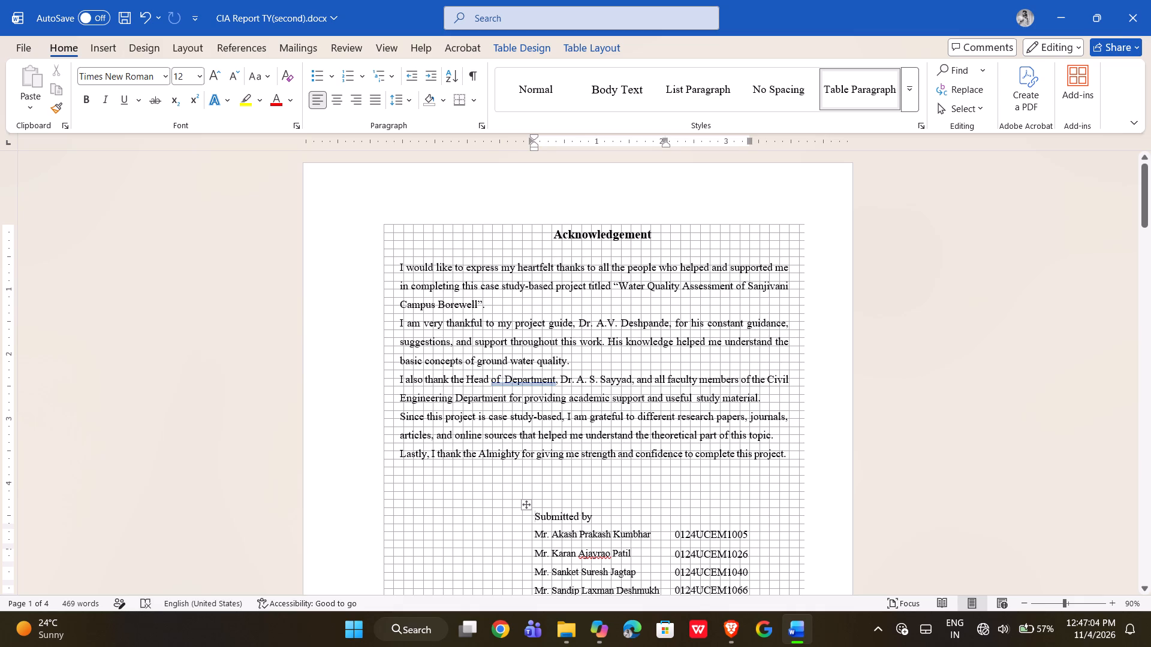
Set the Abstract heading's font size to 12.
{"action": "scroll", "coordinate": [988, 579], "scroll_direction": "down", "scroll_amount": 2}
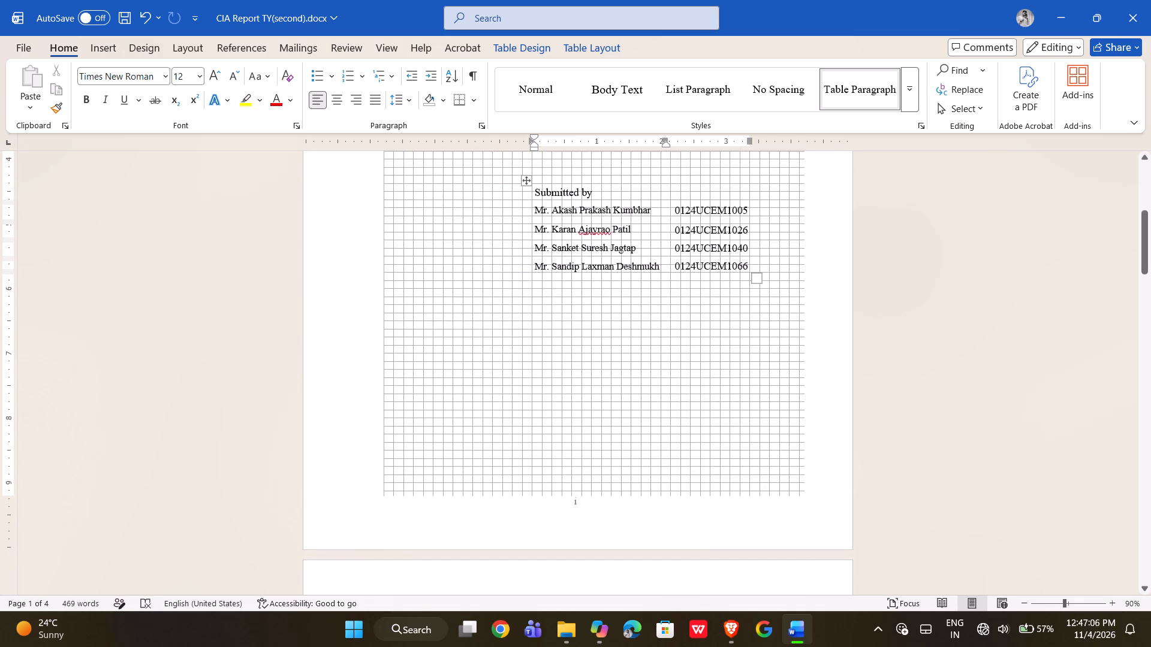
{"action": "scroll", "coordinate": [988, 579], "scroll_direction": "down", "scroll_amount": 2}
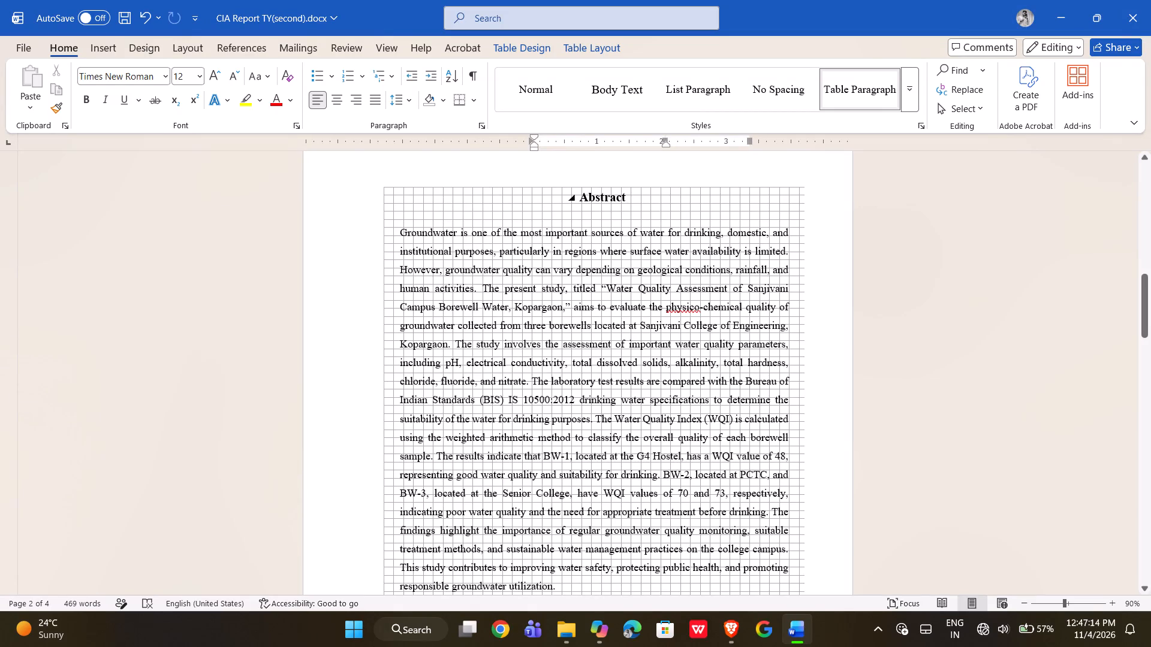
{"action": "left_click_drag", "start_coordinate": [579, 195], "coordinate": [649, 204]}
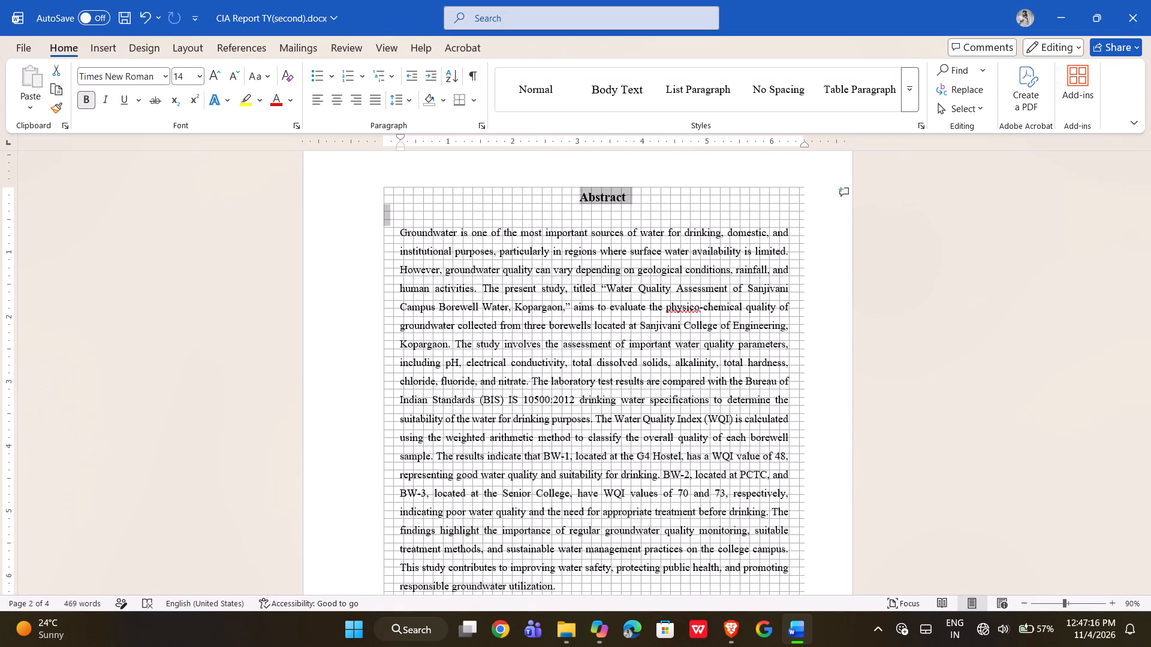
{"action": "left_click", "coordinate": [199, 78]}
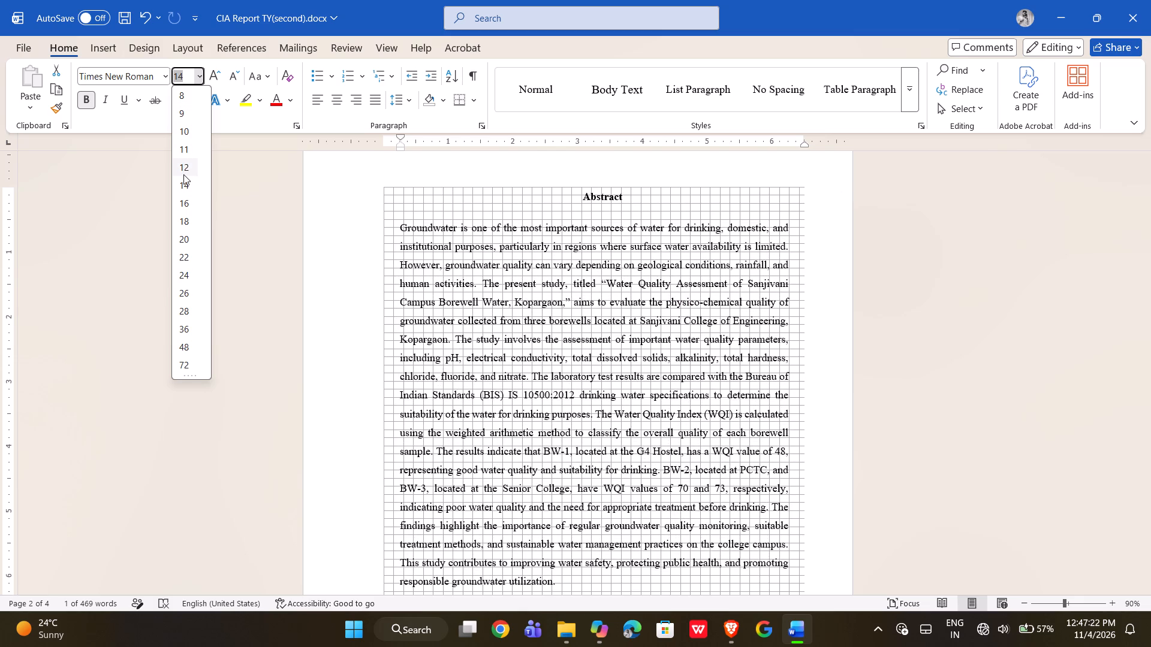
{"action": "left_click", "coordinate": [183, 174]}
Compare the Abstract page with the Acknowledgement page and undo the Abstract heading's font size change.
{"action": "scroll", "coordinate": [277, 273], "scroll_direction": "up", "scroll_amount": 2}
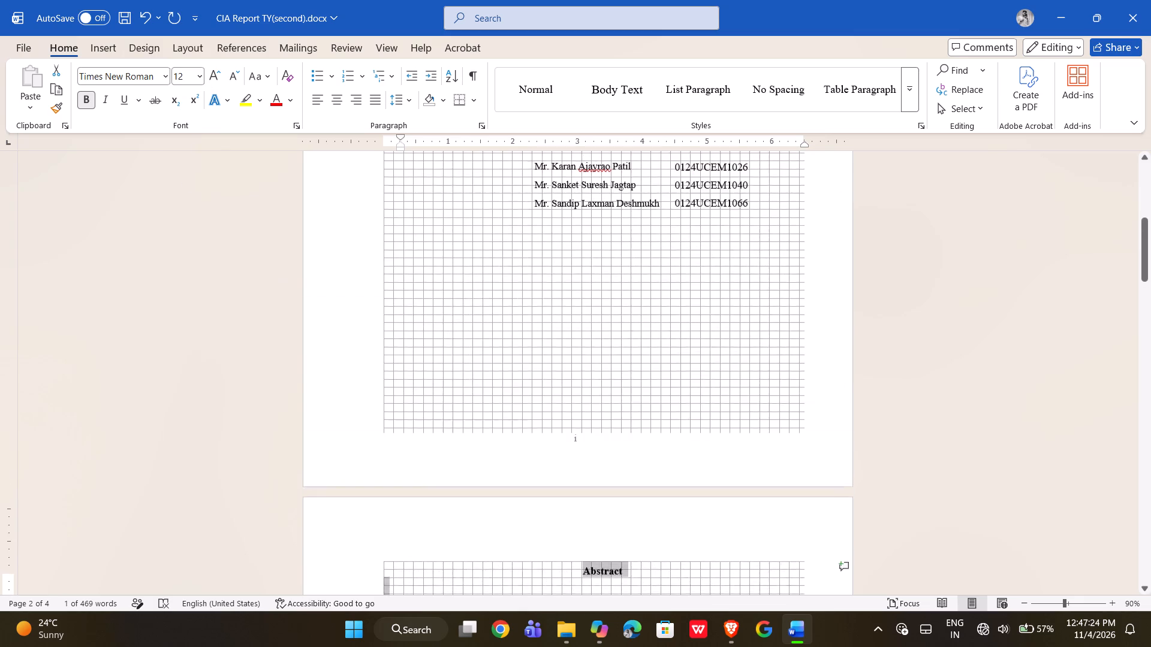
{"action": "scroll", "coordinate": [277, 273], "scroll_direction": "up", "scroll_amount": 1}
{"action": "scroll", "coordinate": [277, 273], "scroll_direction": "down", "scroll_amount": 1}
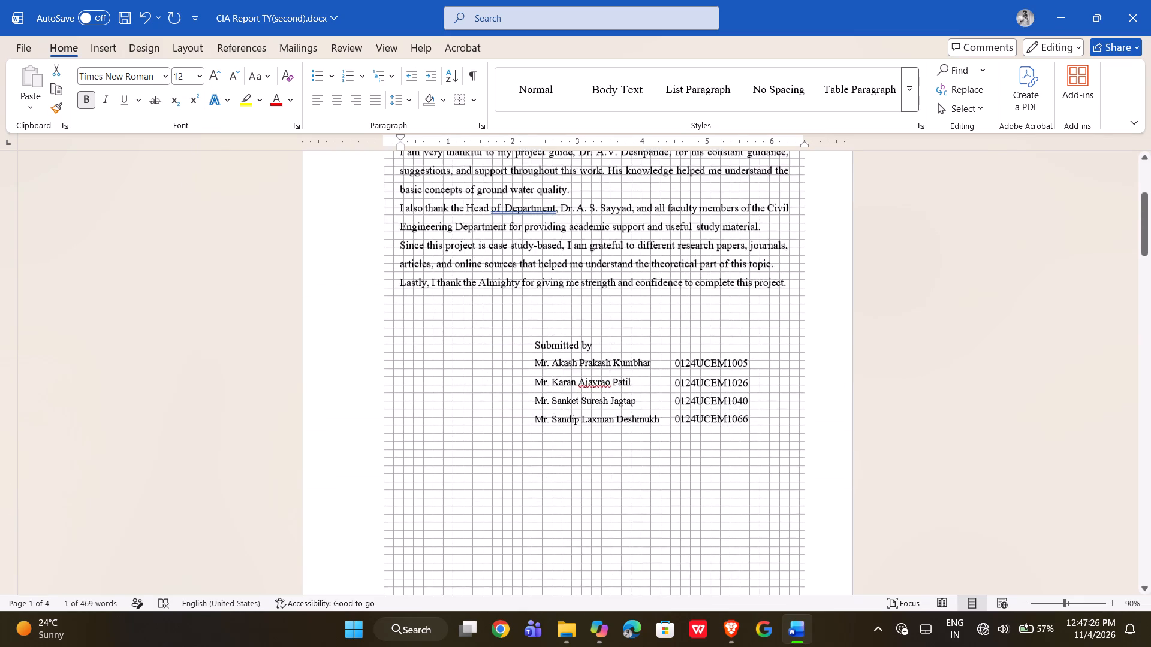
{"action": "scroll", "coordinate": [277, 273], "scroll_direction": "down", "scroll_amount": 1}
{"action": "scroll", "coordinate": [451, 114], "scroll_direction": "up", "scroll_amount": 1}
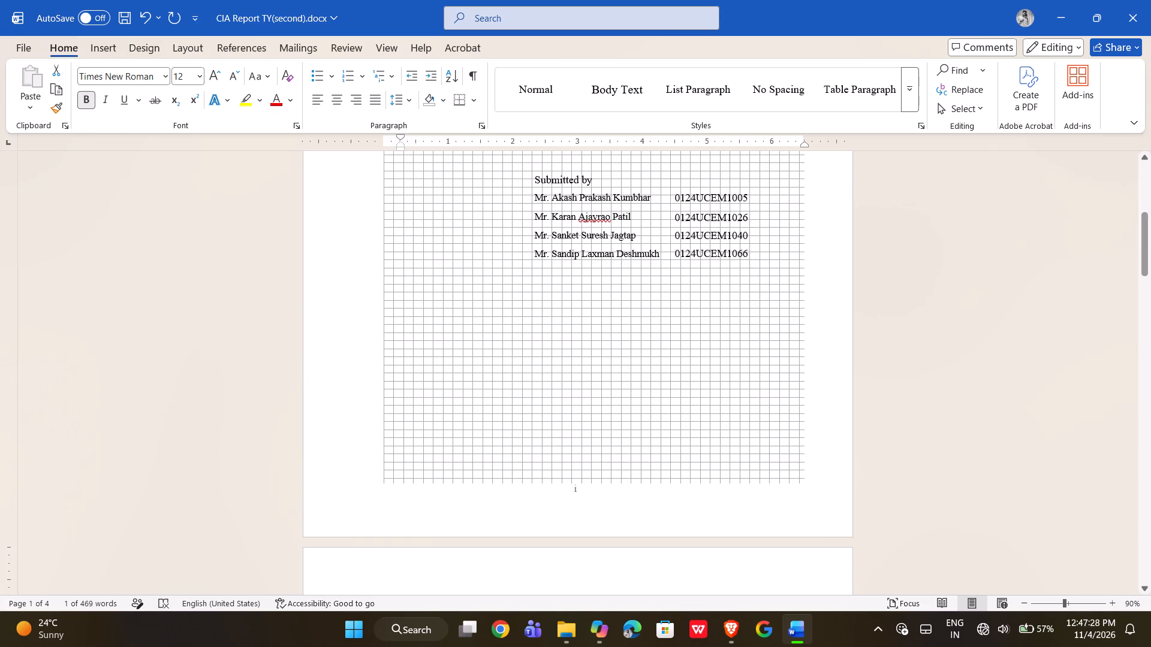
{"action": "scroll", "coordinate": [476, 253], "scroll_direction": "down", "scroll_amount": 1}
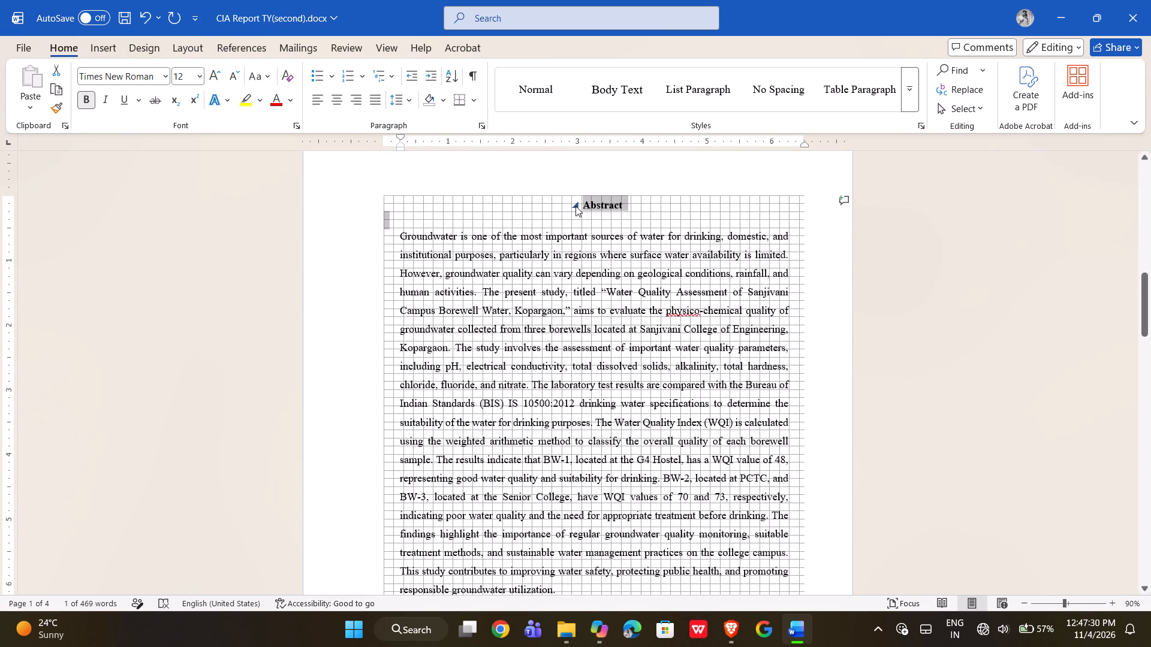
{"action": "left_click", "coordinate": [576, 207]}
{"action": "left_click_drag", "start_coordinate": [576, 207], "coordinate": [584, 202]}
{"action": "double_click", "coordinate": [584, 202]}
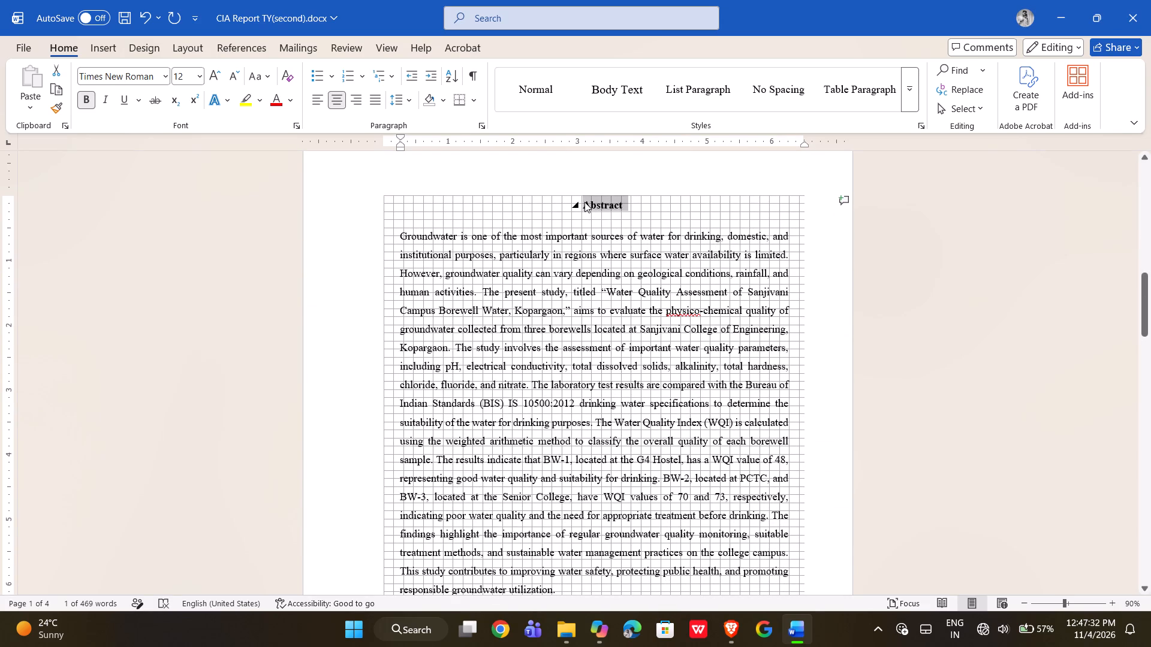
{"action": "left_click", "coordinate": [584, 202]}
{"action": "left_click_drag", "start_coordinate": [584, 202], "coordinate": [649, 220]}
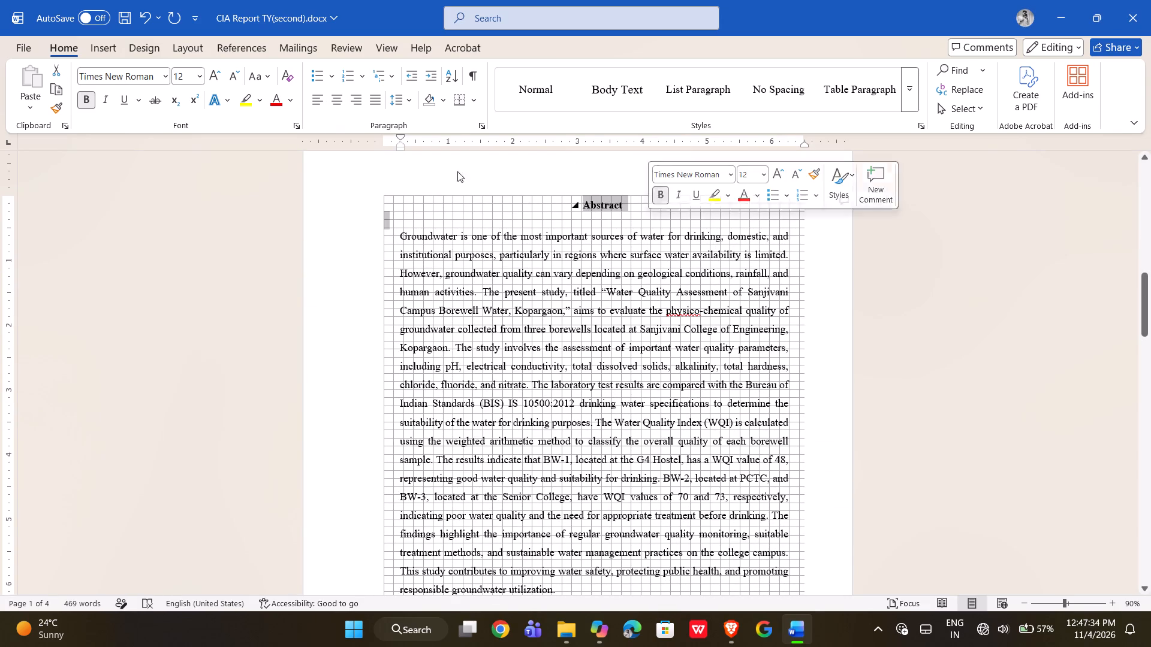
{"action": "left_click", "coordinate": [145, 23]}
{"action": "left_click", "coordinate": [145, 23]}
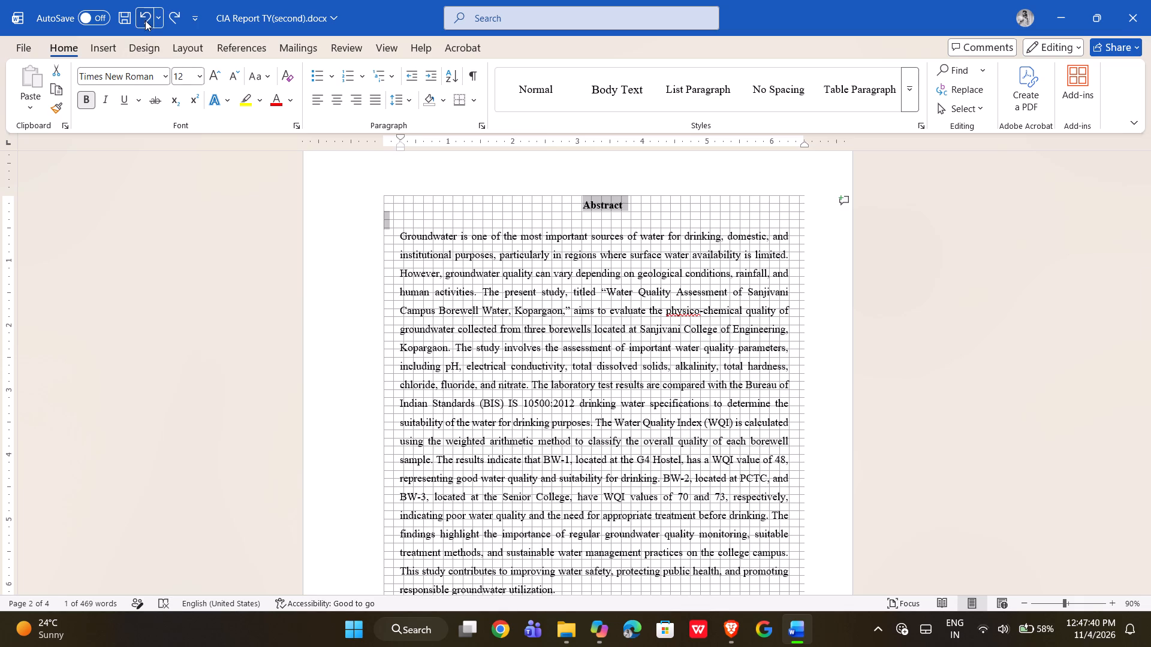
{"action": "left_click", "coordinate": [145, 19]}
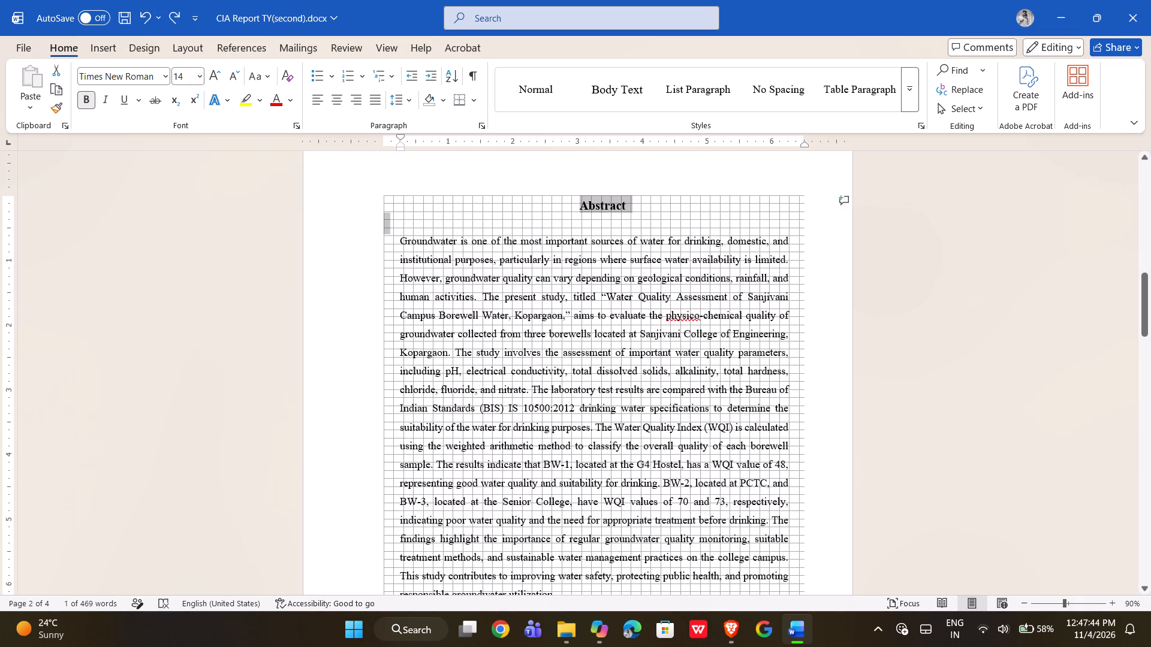
Review the front pages from the Acknowledgement onward and go to the List of Figures.
{"action": "scroll", "coordinate": [453, 249], "scroll_direction": "up", "scroll_amount": 2}
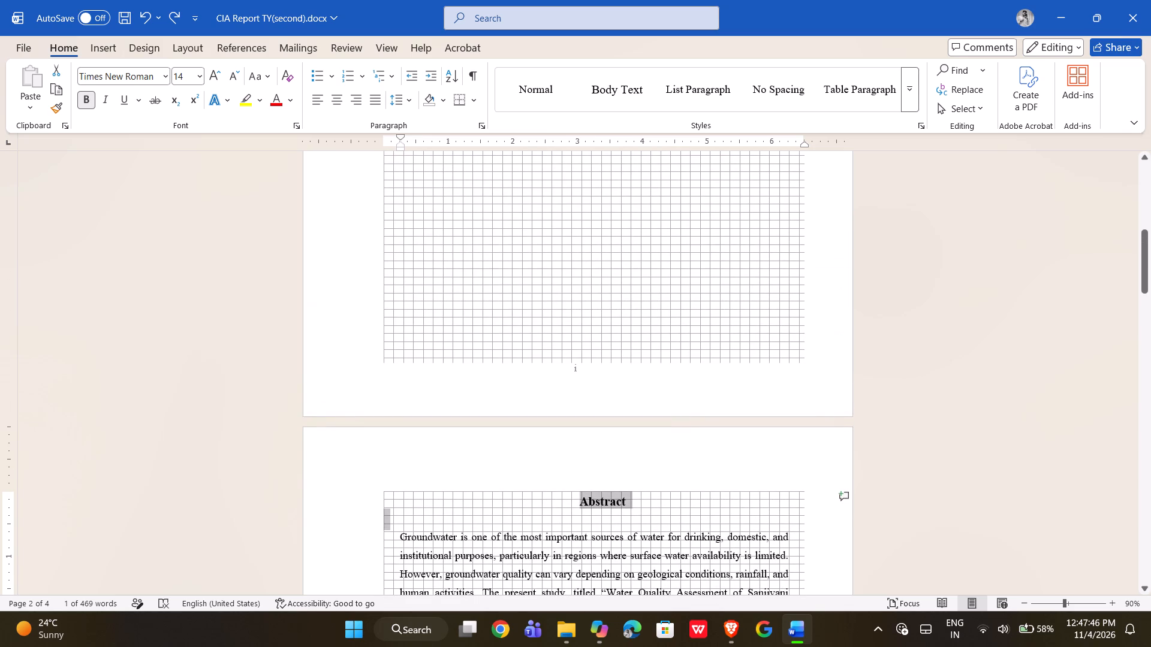
{"action": "scroll", "coordinate": [453, 249], "scroll_direction": "up", "scroll_amount": 1}
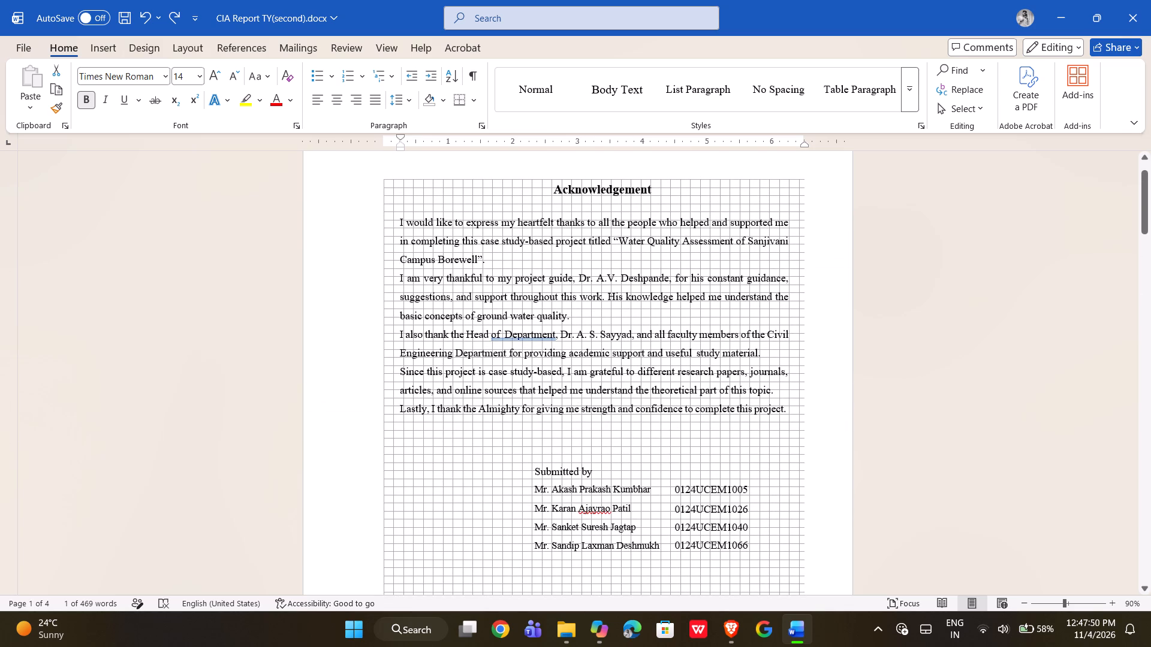
{"action": "scroll", "coordinate": [558, 376], "scroll_direction": "down", "scroll_amount": 4}
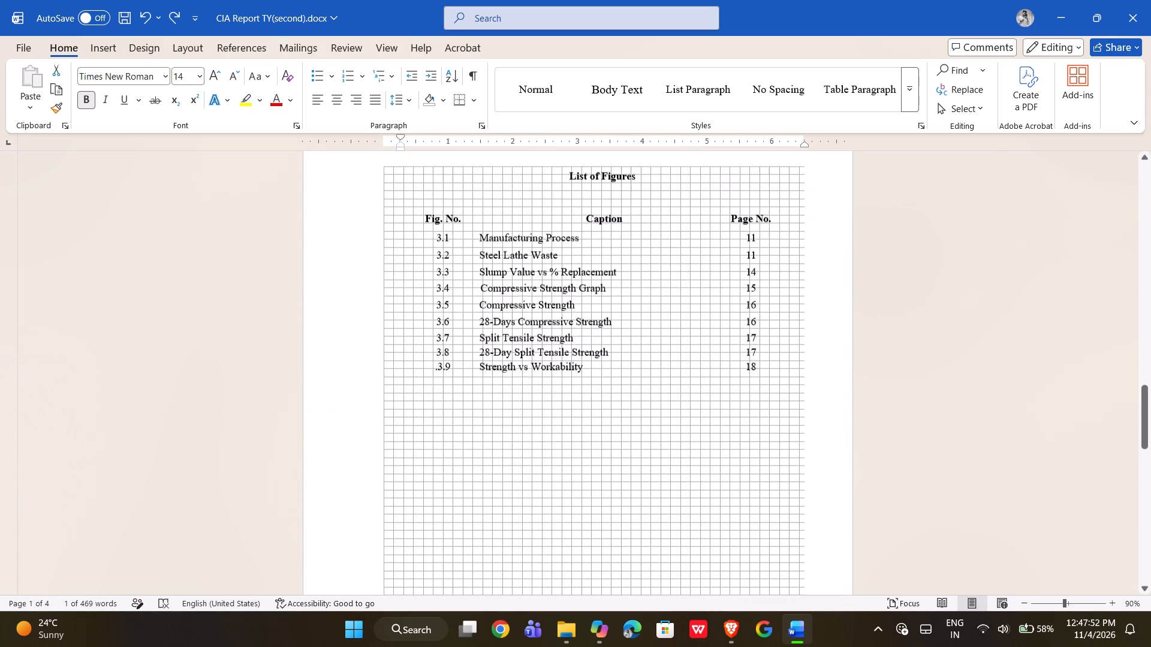
{"action": "scroll", "coordinate": [558, 376], "scroll_direction": "down", "scroll_amount": 1}
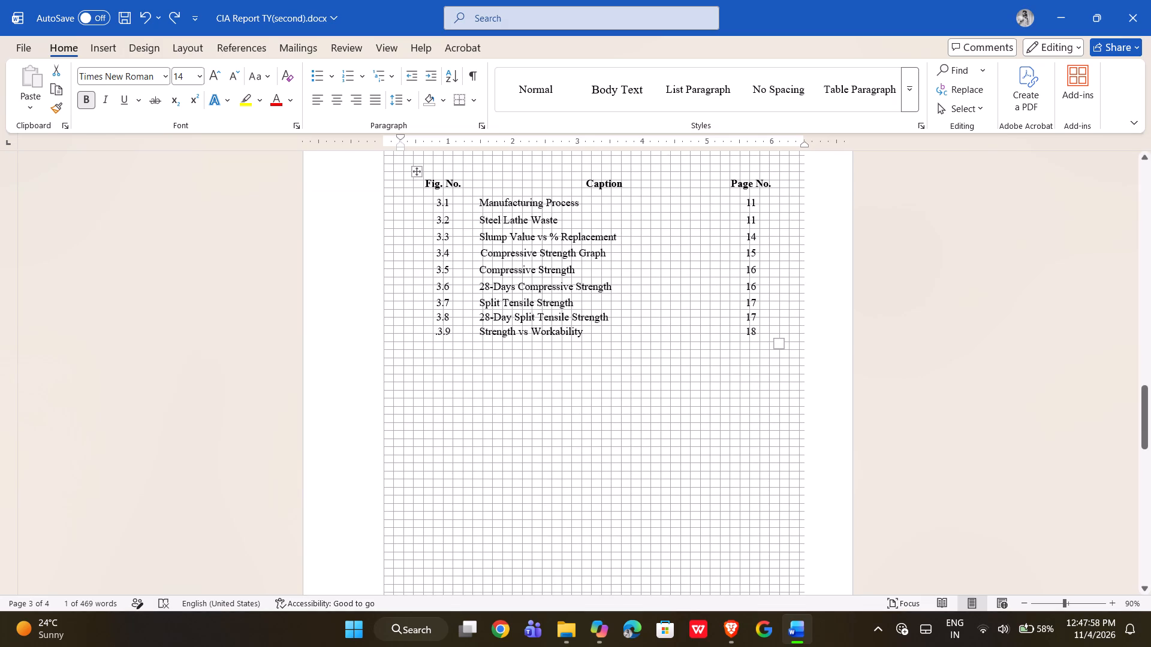
{"action": "scroll", "coordinate": [602, 338], "scroll_direction": "down", "scroll_amount": 2}
{"action": "scroll", "coordinate": [602, 338], "scroll_direction": "up", "scroll_amount": 1}
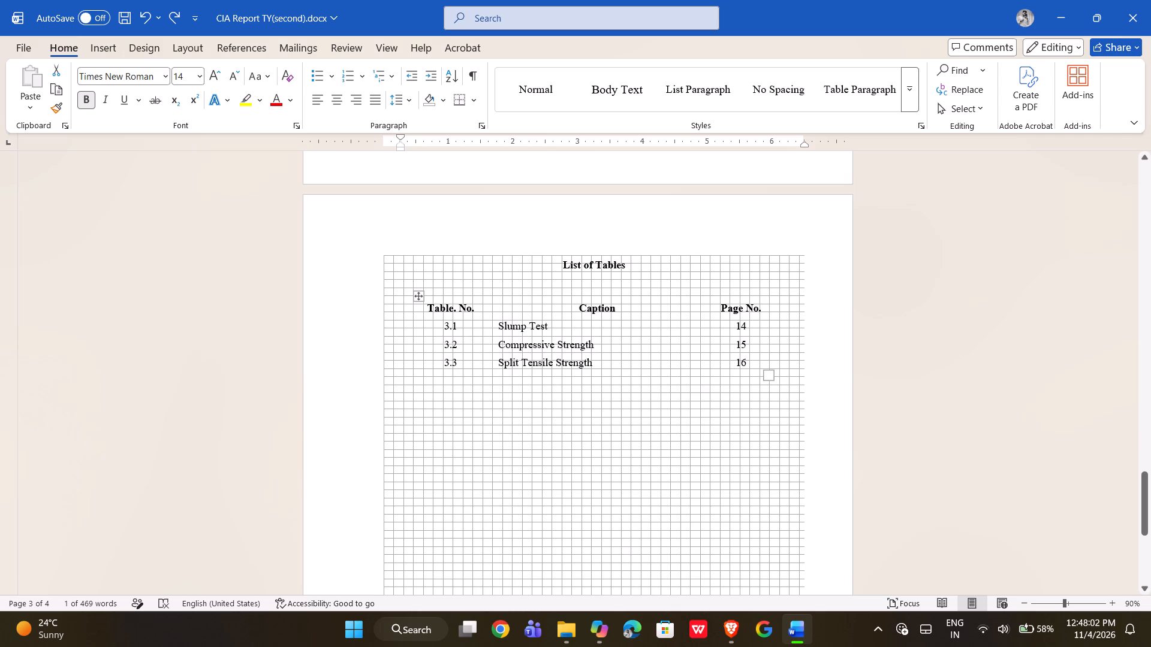
Go back from the List of Tables to the List of Figures page and review its figure entries.
{"action": "scroll", "coordinate": [602, 338], "scroll_direction": "up", "scroll_amount": 1}
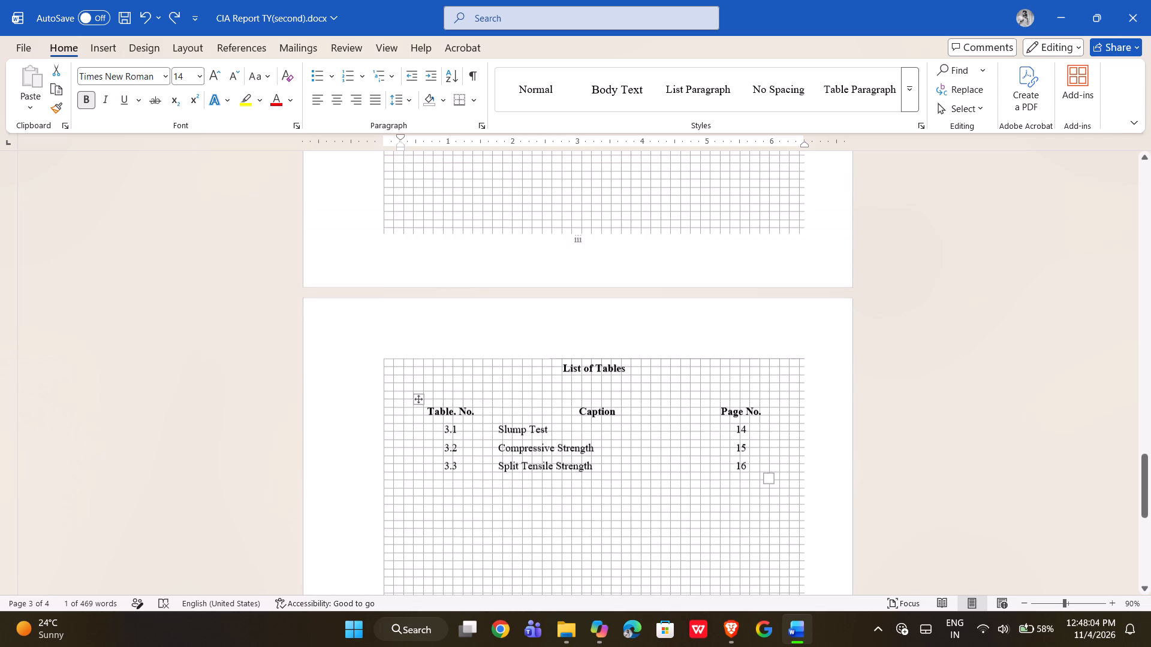
{"action": "scroll", "coordinate": [602, 338], "scroll_direction": "up", "scroll_amount": 2}
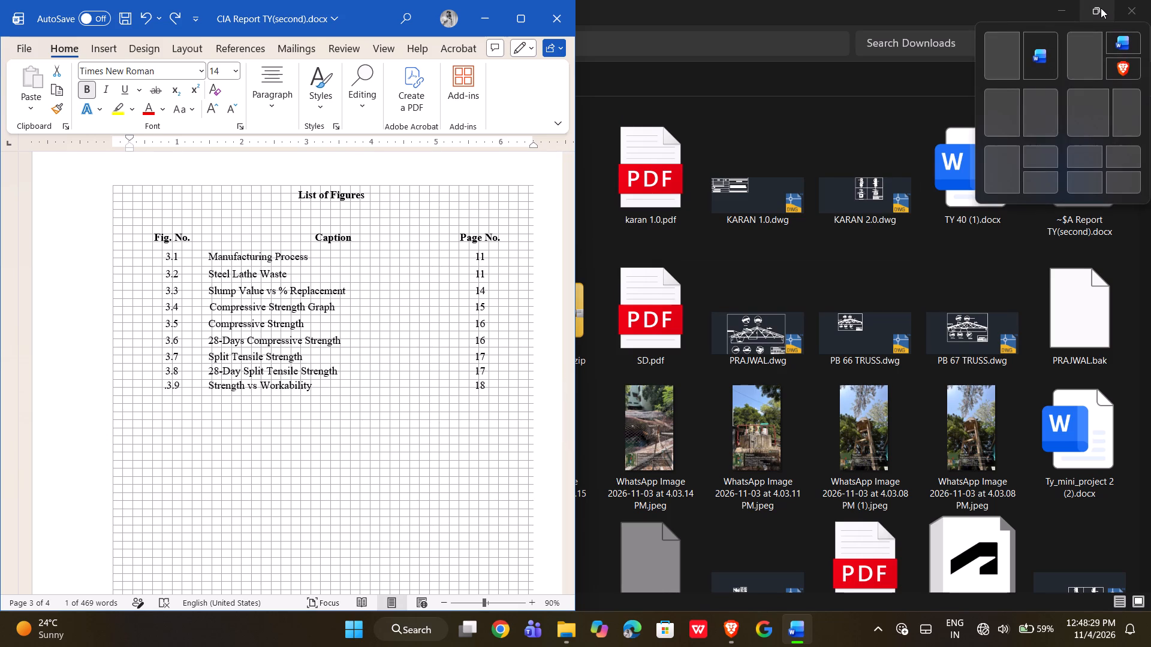
Snap the Downloads folder window beside the CIA Report TY(second).docx document so the two share the screen equally.
{"action": "left_click", "coordinate": [1036, 111]}
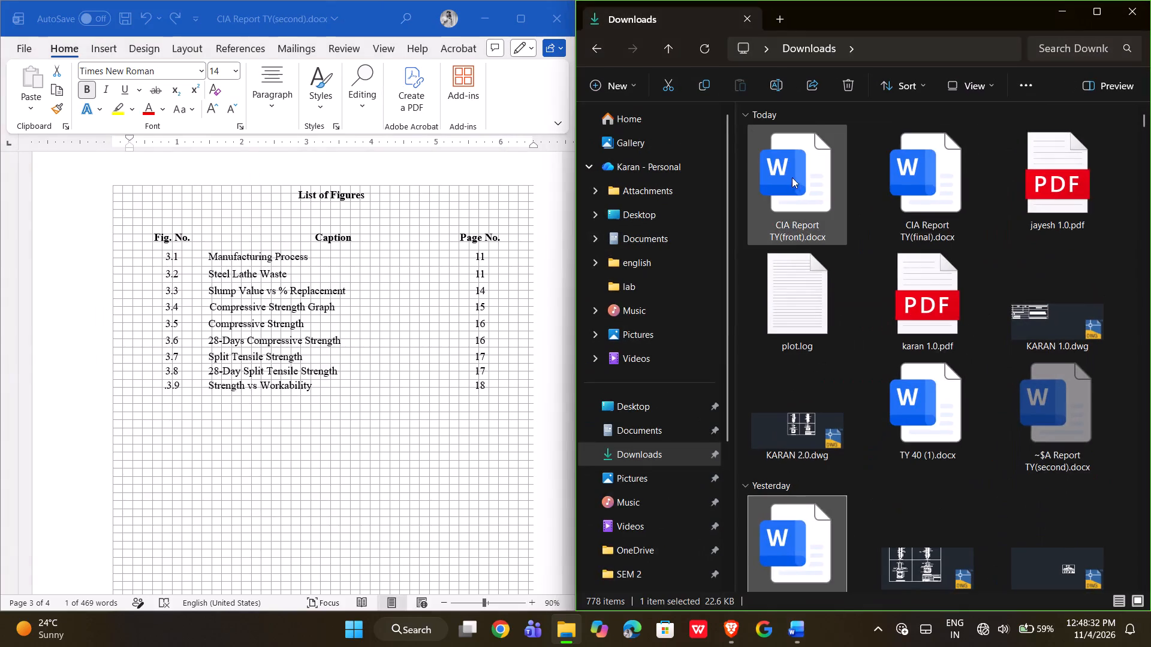
Open CIA Report TY(final).docx from the Downloads folder and maximize its window.
{"action": "left_click", "coordinate": [939, 204]}
{"action": "key", "text": "Return"}
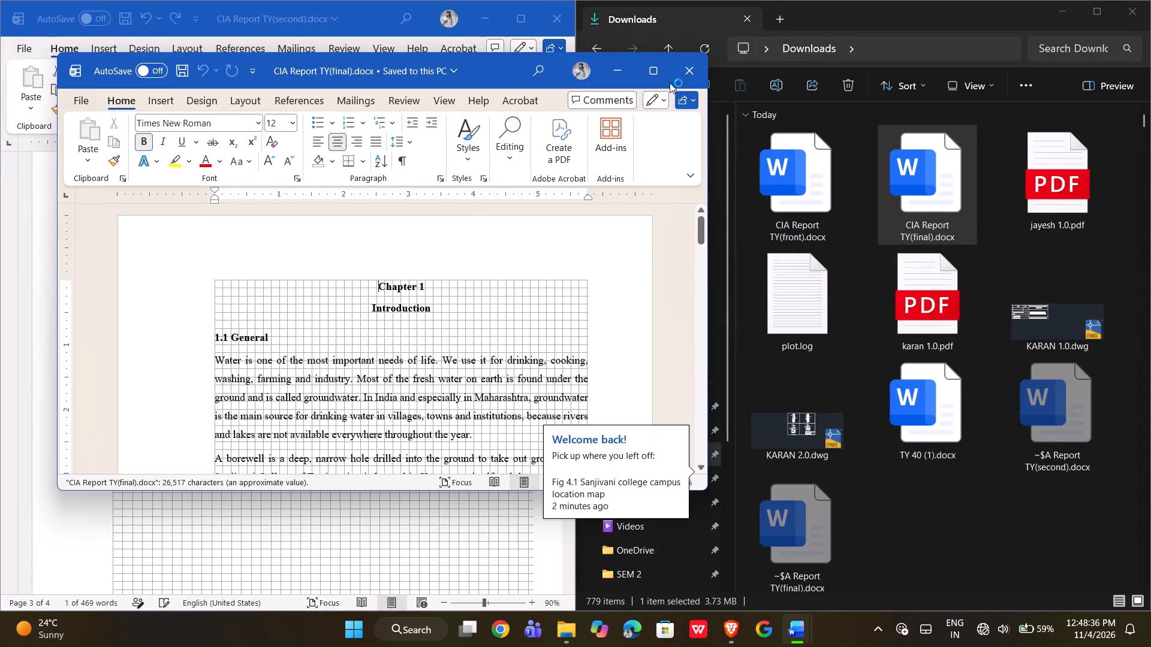
{"action": "left_click", "coordinate": [1096, 8]}
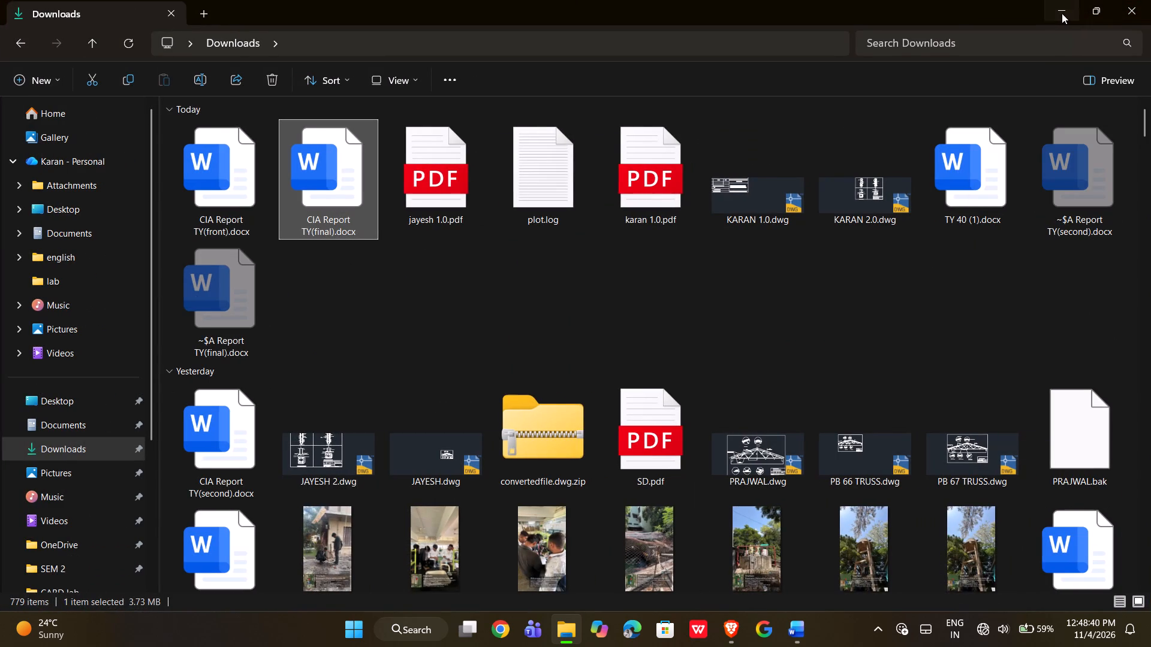
{"action": "left_click", "coordinate": [1062, 13]}
{"action": "left_click", "coordinate": [658, 63]}
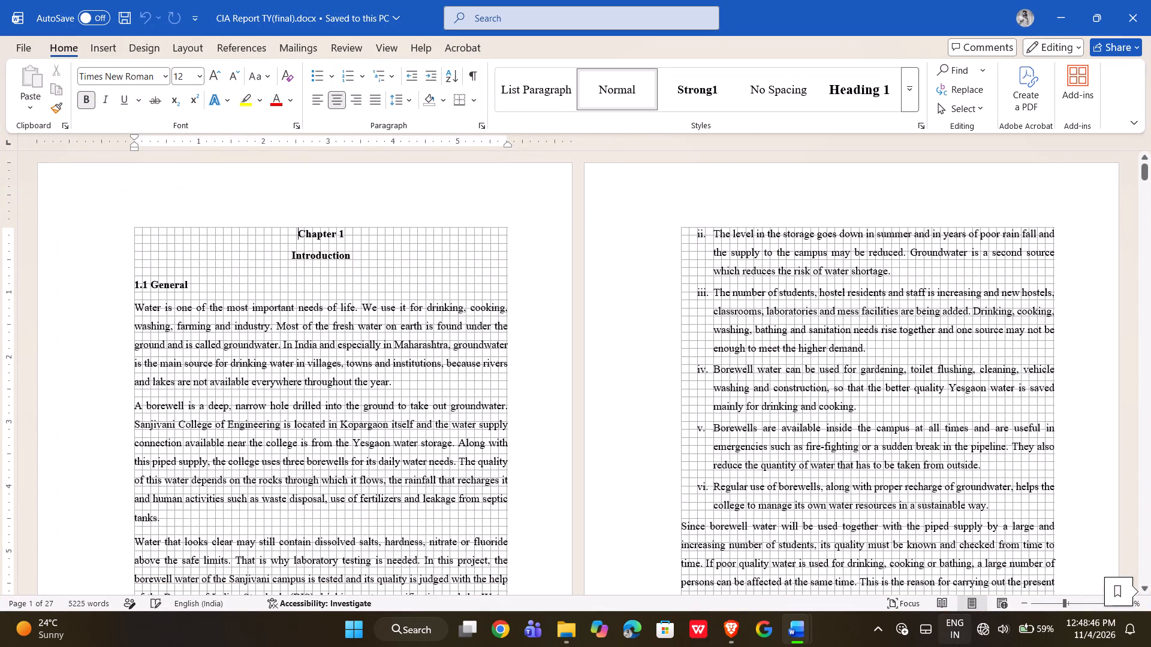
Show the final report one page at a time with vertical page movement at 100% zoom.
{"action": "left_click", "coordinate": [970, 600]}
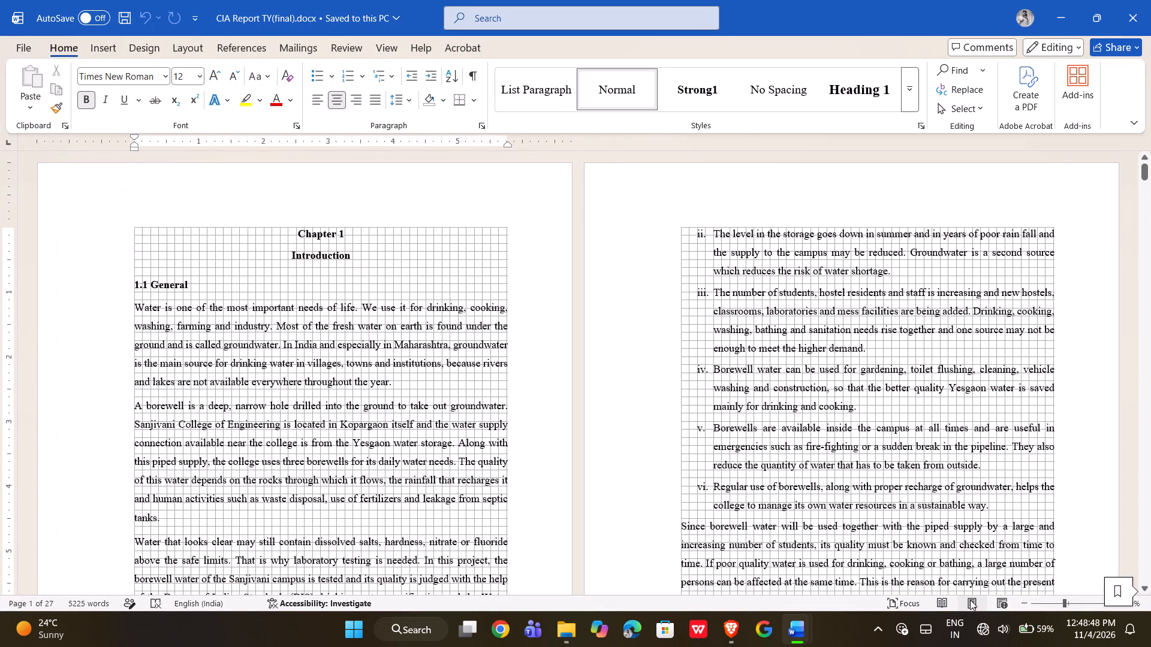
{"action": "left_click", "coordinate": [970, 600]}
{"action": "left_click", "coordinate": [970, 600]}
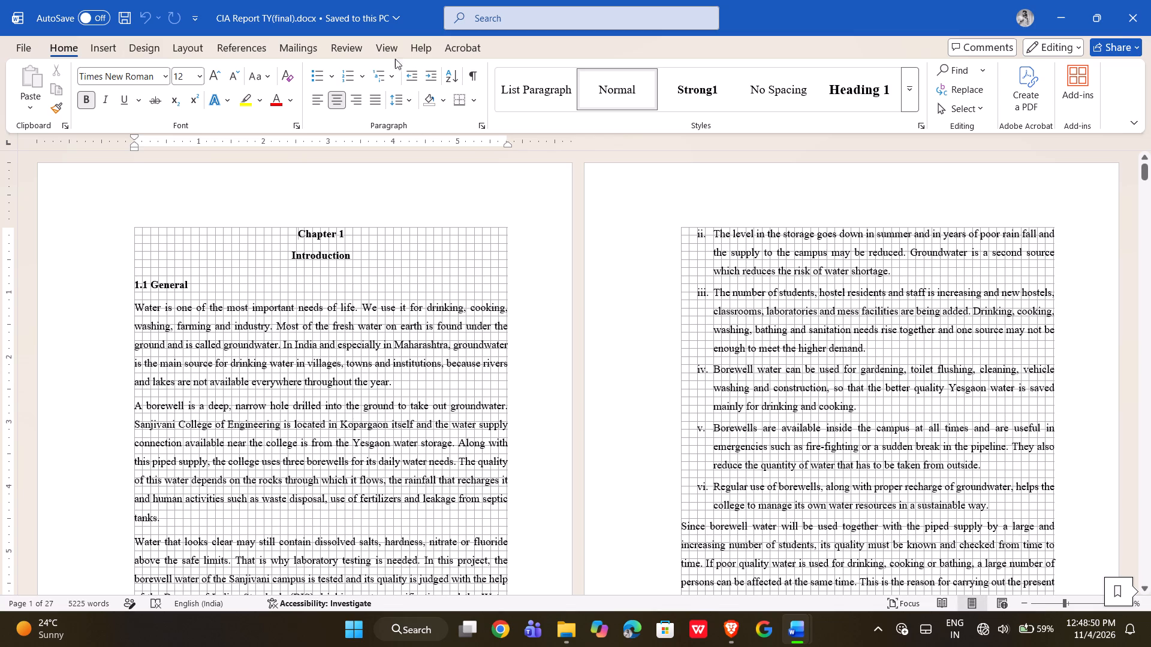
{"action": "left_click", "coordinate": [388, 49]}
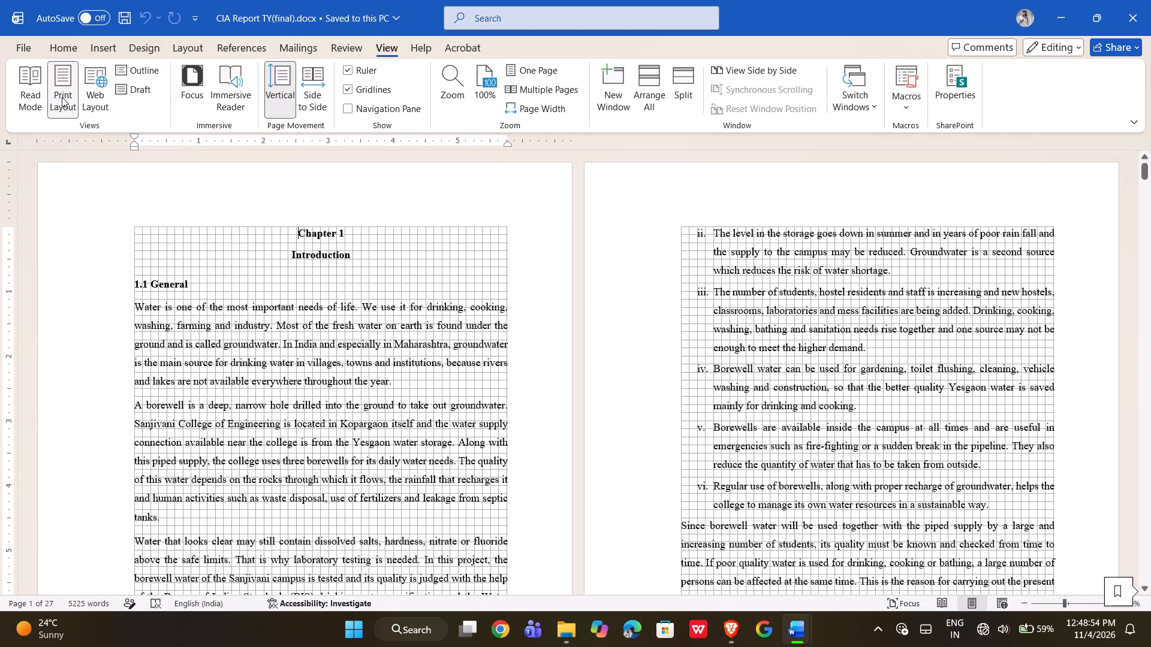
{"action": "left_click", "coordinate": [318, 88]}
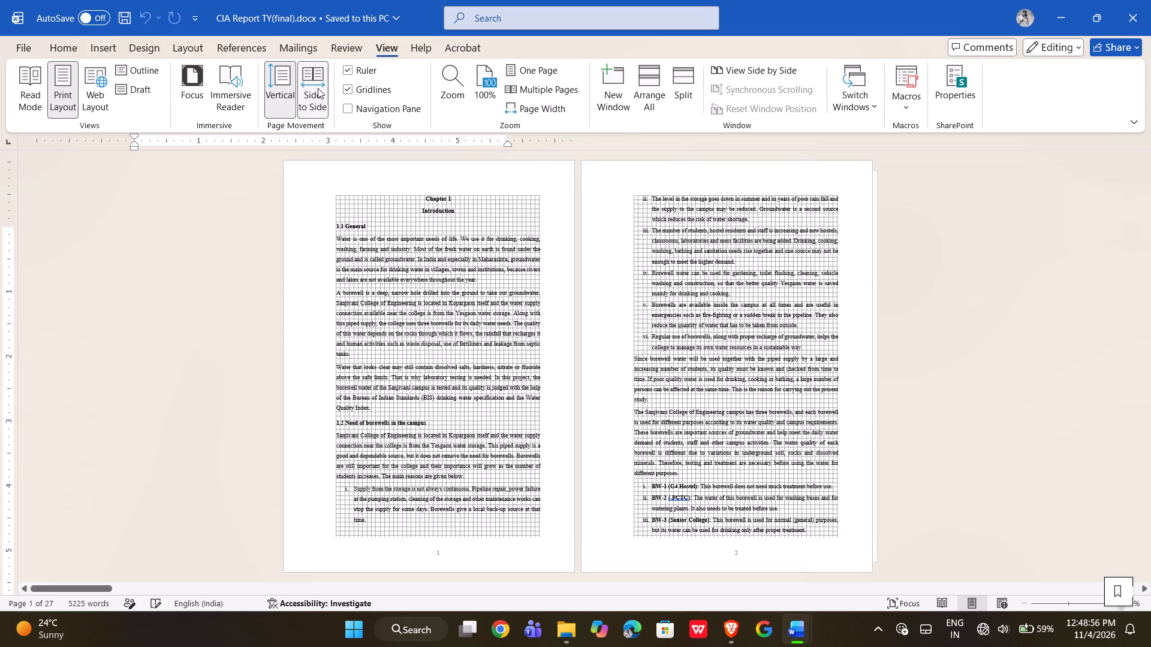
{"action": "left_click", "coordinate": [279, 88]}
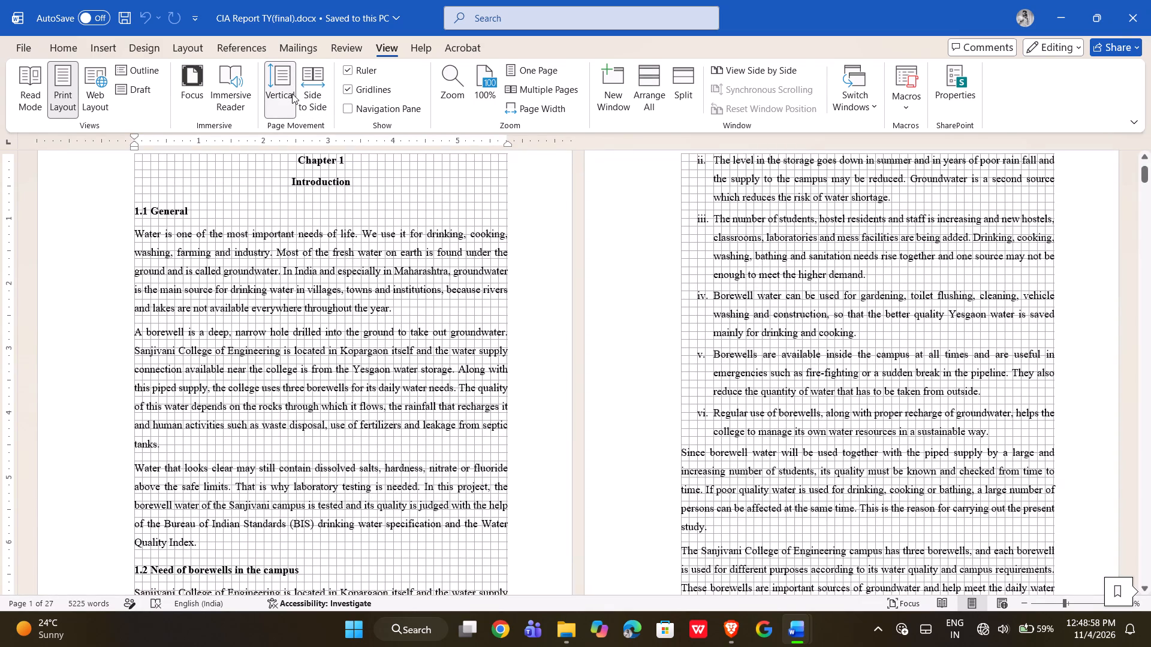
{"action": "scroll", "coordinate": [578, 349], "scroll_direction": "up", "scroll_amount": 1, "text": "ctrl"}
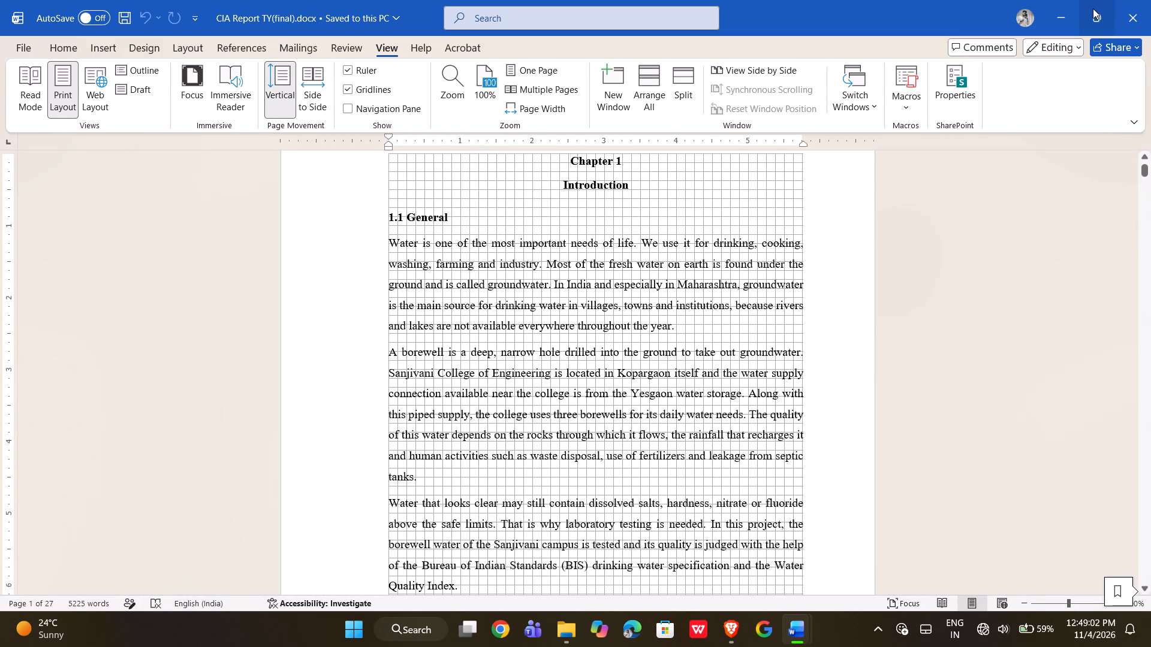
Place the final report side by side with the List of Figures document and bring its page text fully into view.
{"action": "left_click", "coordinate": [1035, 116]}
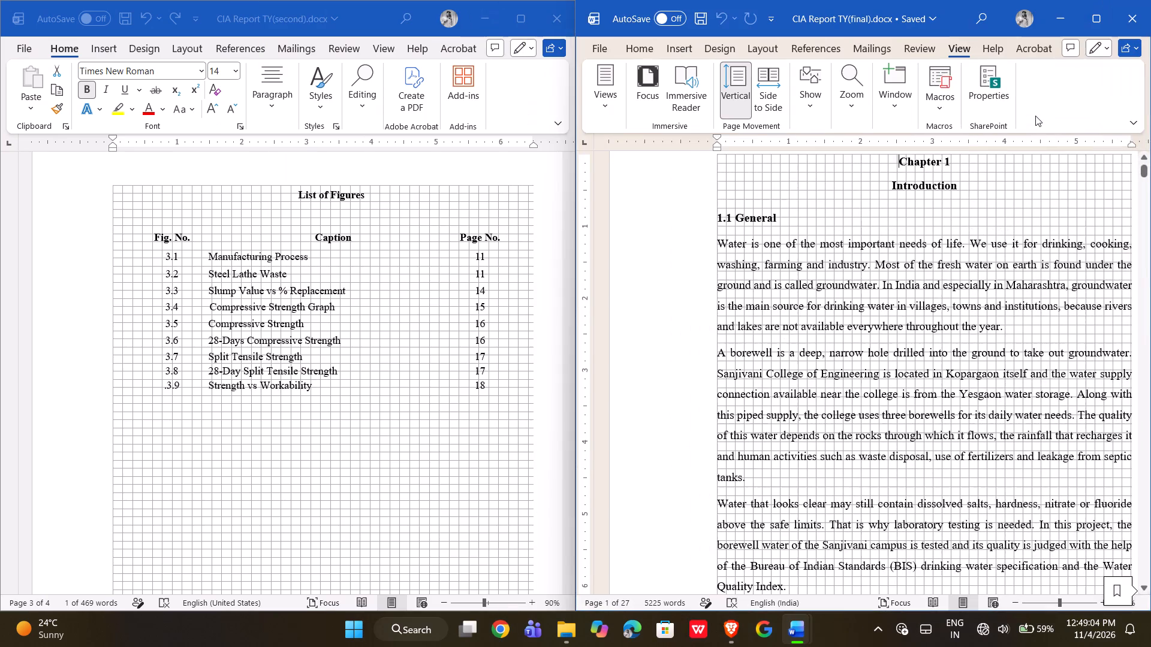
{"action": "scroll", "coordinate": [773, 331], "scroll_direction": "left", "scroll_amount": 1}
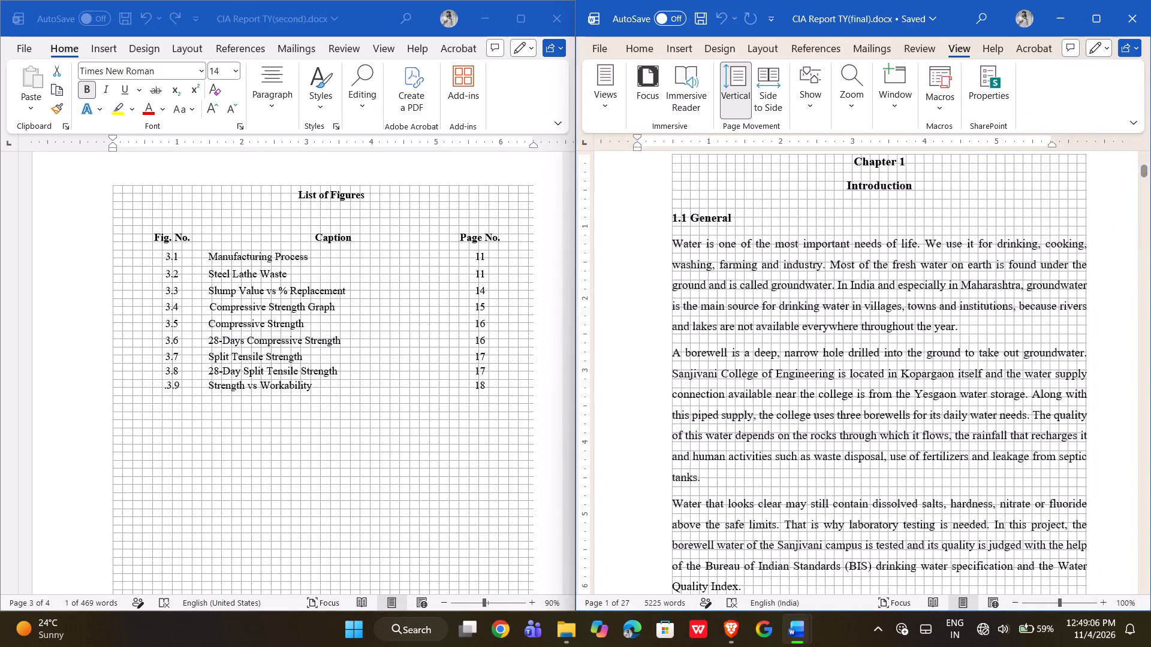
Look through the opening chapter of the final report for its first figure and caption, keeping the List of Figures in view.
{"action": "scroll", "coordinate": [773, 331], "scroll_direction": "left", "scroll_amount": 1}
{"action": "scroll", "coordinate": [773, 331], "scroll_direction": "down", "scroll_amount": 3, "text": "ctrl"}
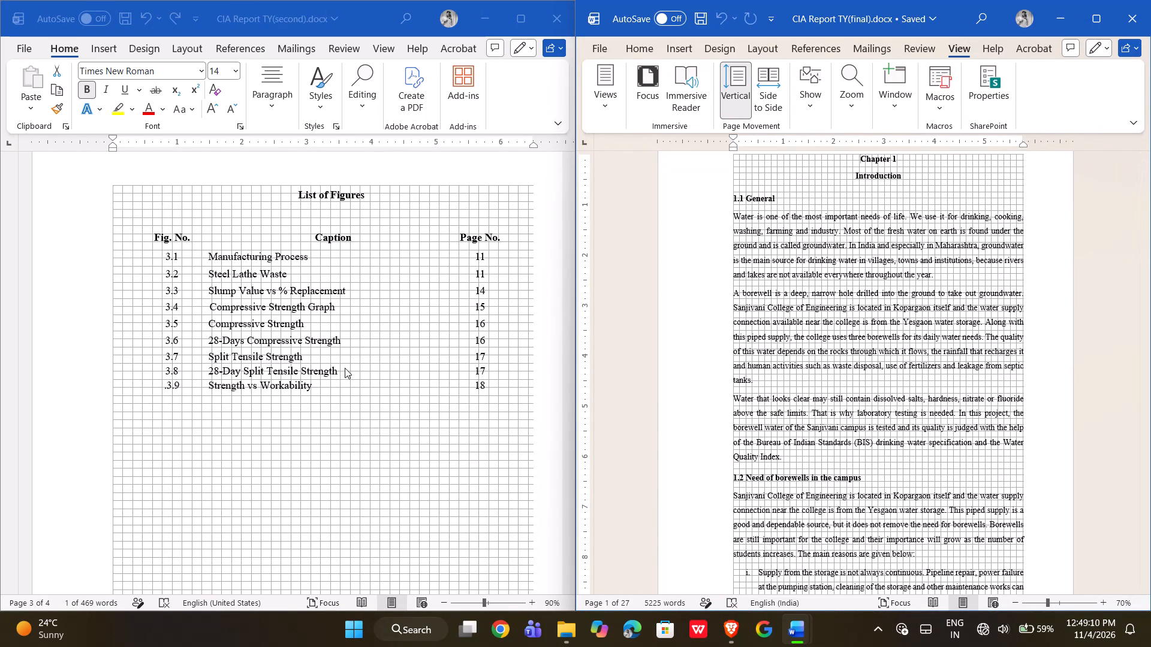
{"action": "scroll", "coordinate": [345, 368], "scroll_direction": "down", "scroll_amount": 2, "text": "ctrl"}
{"action": "scroll", "coordinate": [345, 368], "scroll_direction": "up", "scroll_amount": 1, "text": "ctrl"}
{"action": "scroll", "coordinate": [345, 368], "scroll_direction": "up", "scroll_amount": 7}
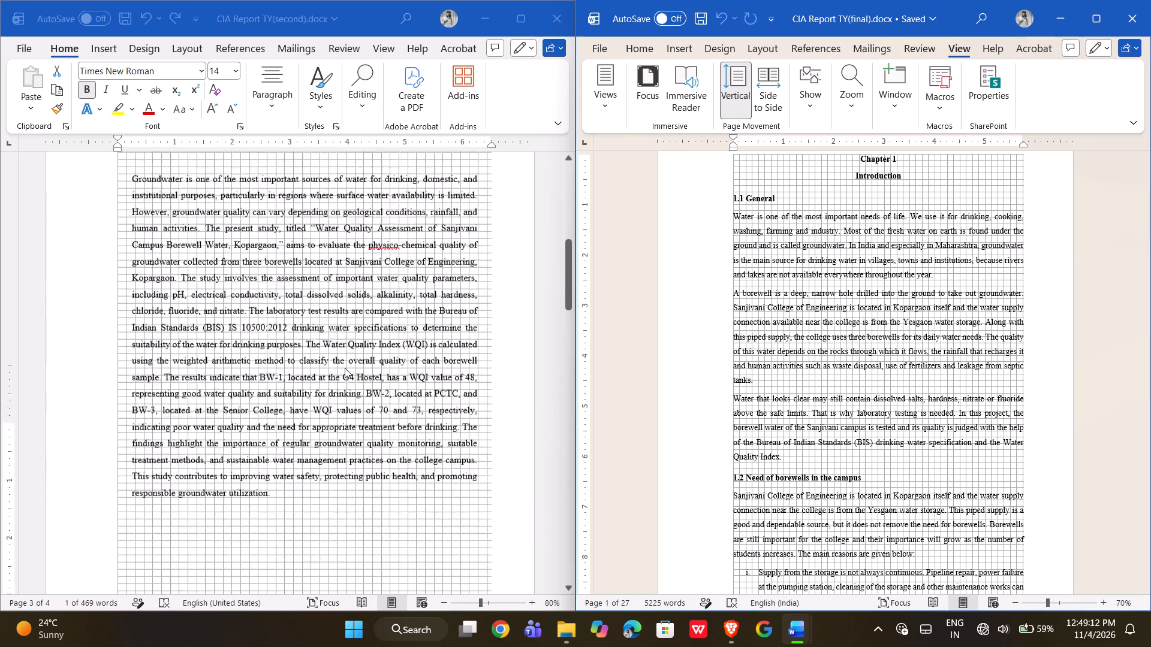
{"action": "scroll", "coordinate": [345, 368], "scroll_direction": "up", "scroll_amount": 3}
{"action": "scroll", "coordinate": [345, 368], "scroll_direction": "down", "scroll_amount": 4}
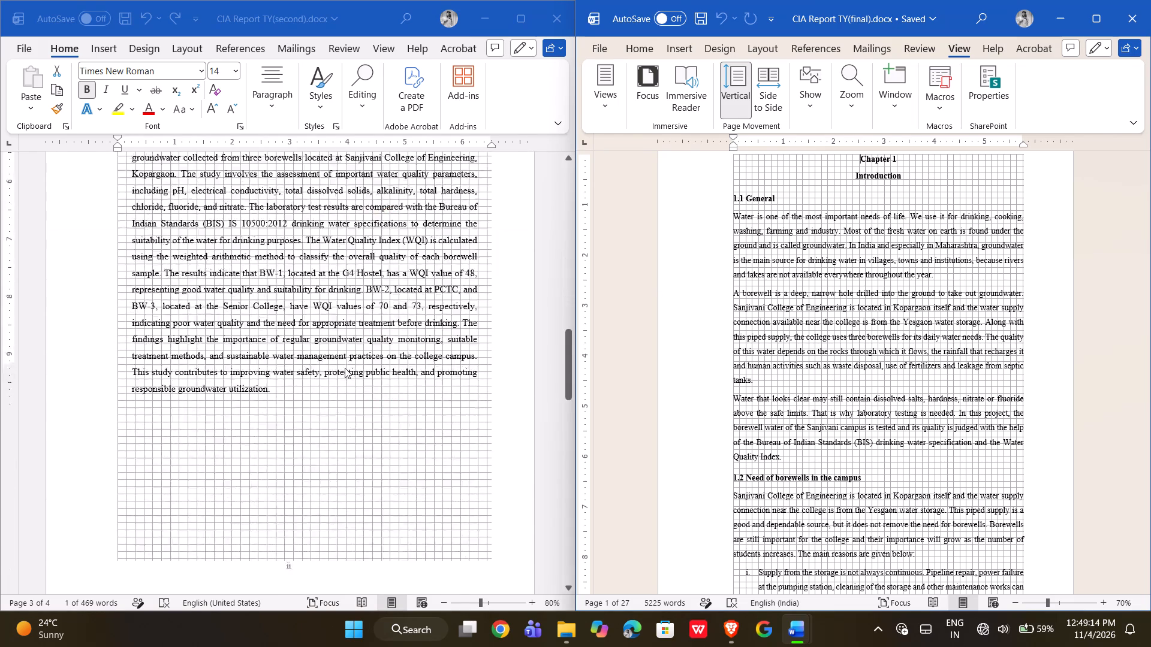
{"action": "scroll", "coordinate": [345, 368], "scroll_direction": "down", "scroll_amount": 2}
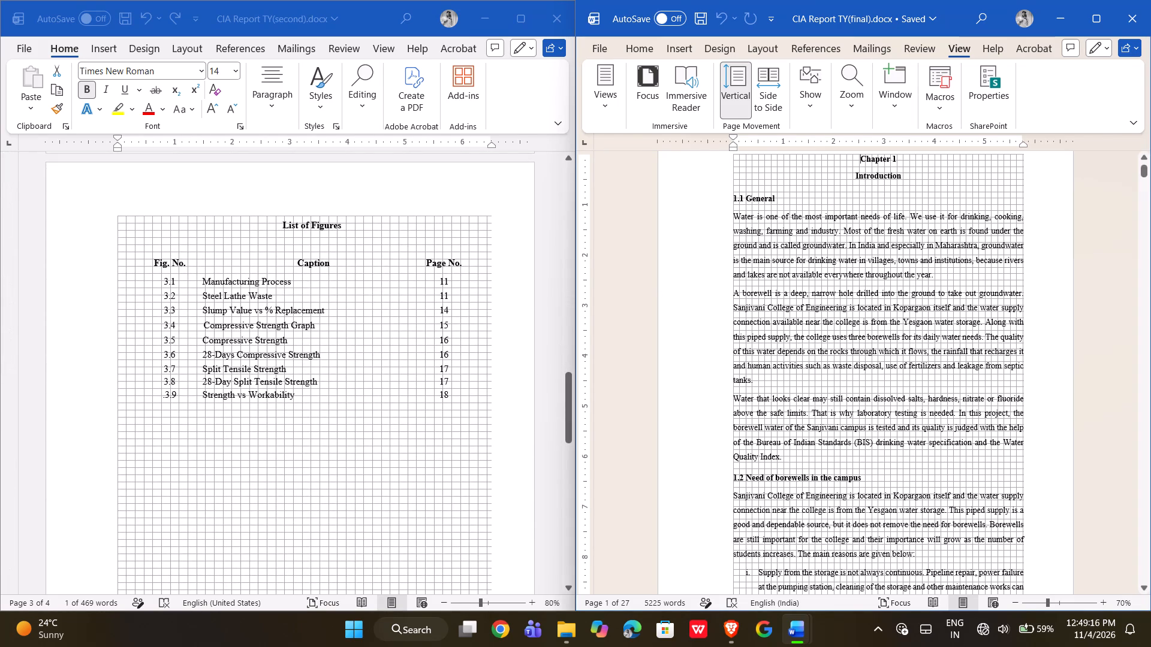
{"action": "scroll", "coordinate": [828, 337], "scroll_direction": "down", "scroll_amount": 4}
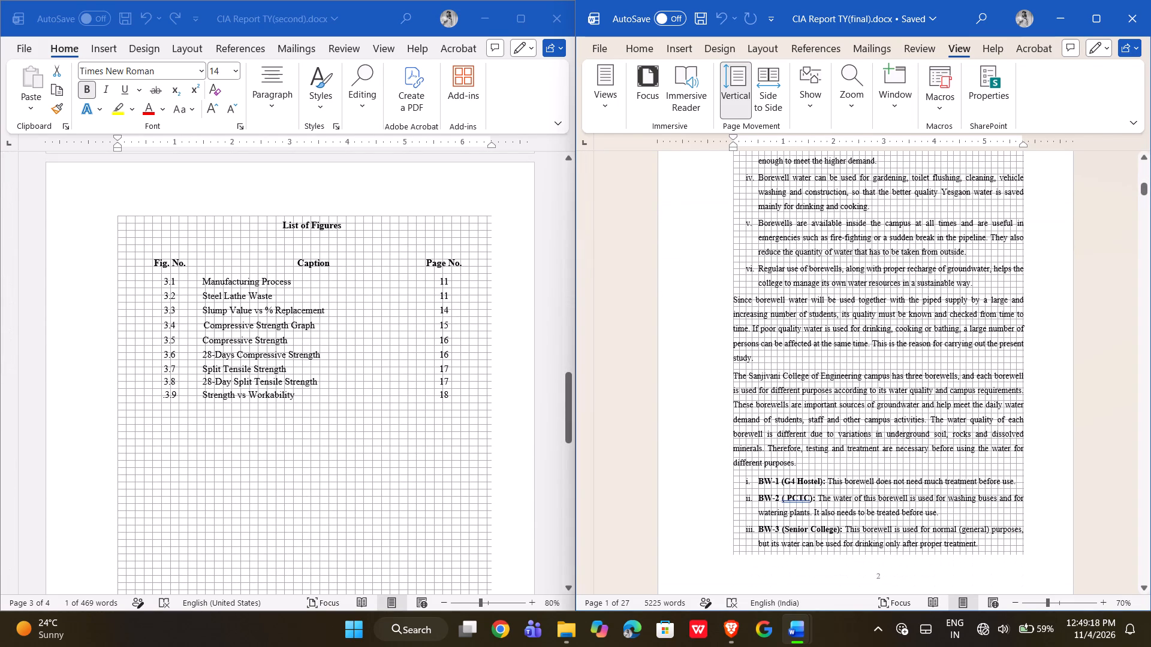
{"action": "scroll", "coordinate": [828, 337], "scroll_direction": "down", "scroll_amount": 4}
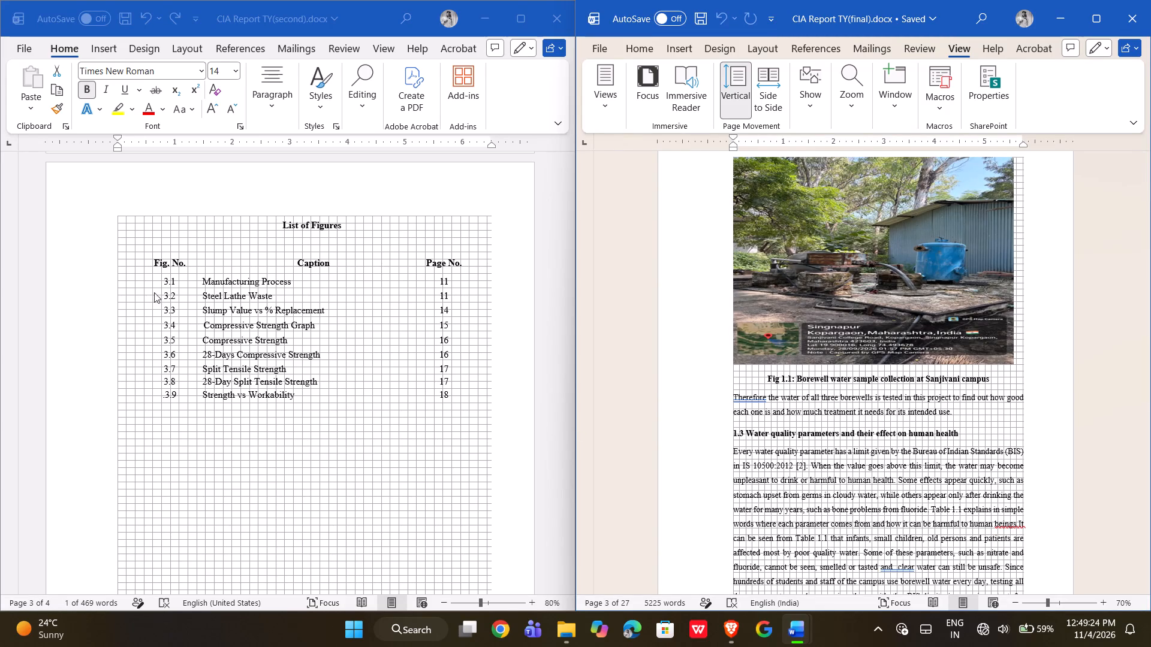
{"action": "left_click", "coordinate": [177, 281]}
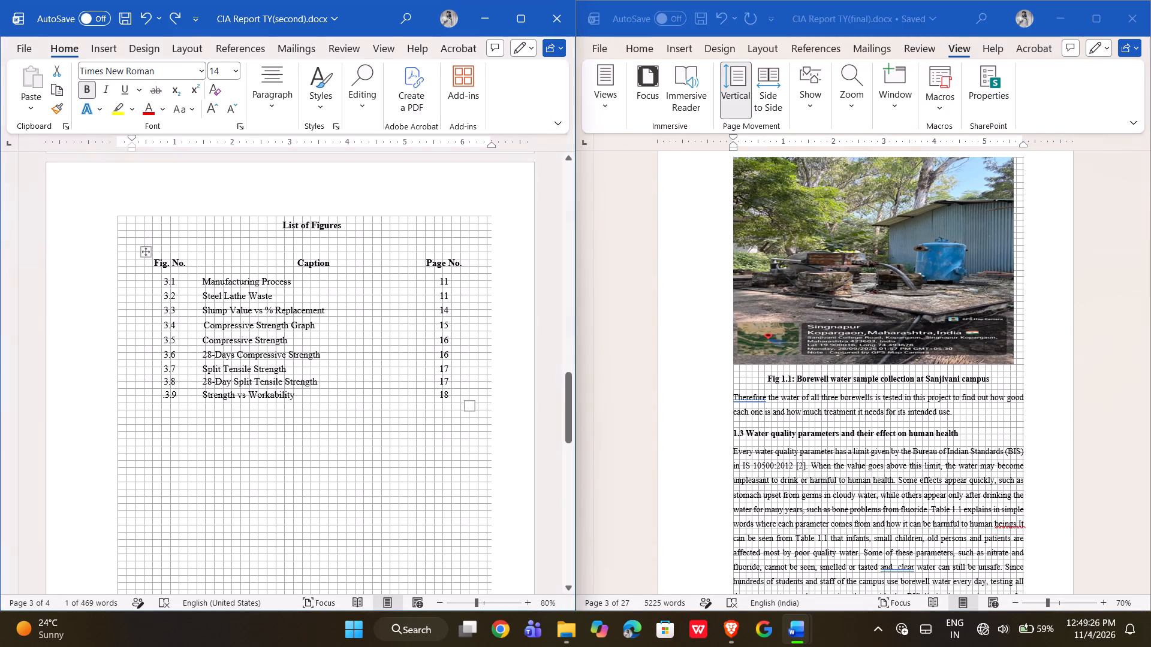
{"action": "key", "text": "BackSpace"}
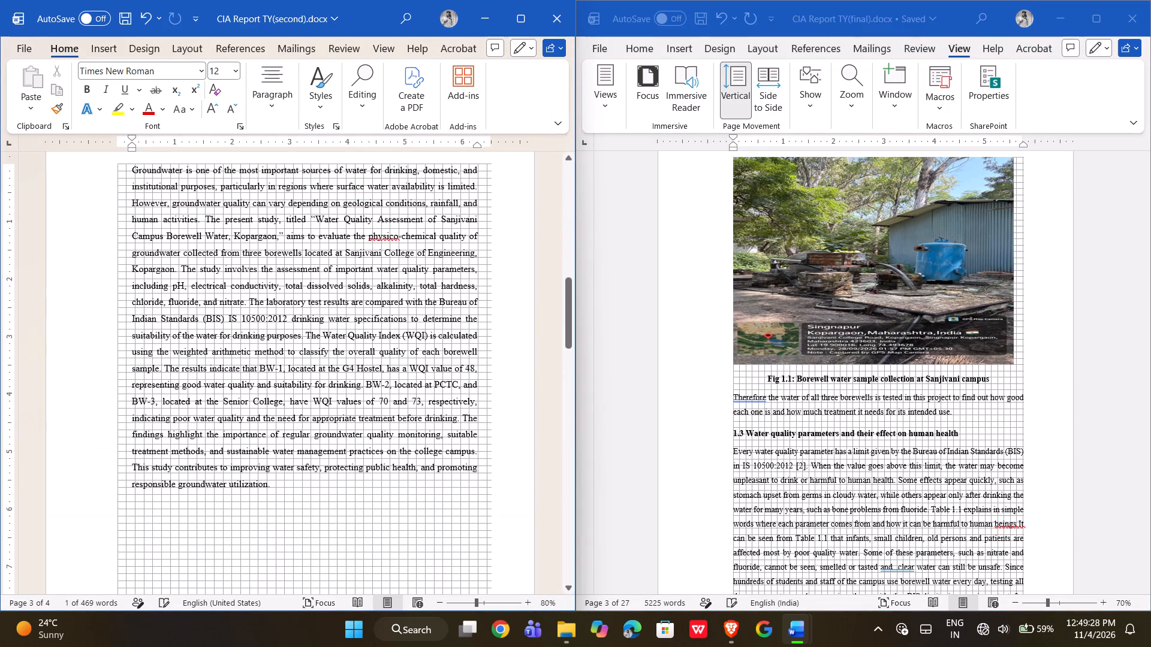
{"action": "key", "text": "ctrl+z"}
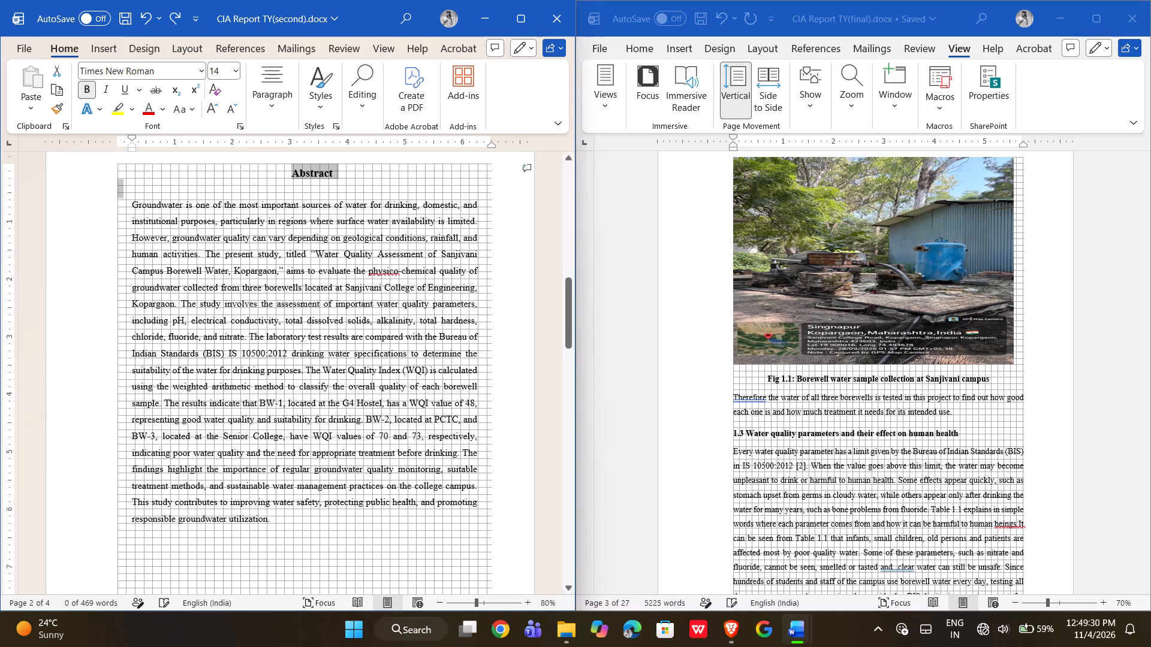
Change the figure number in the first row of the List of Figures to 1.1.
{"action": "scroll", "coordinate": [219, 397], "scroll_direction": "down", "scroll_amount": 1}
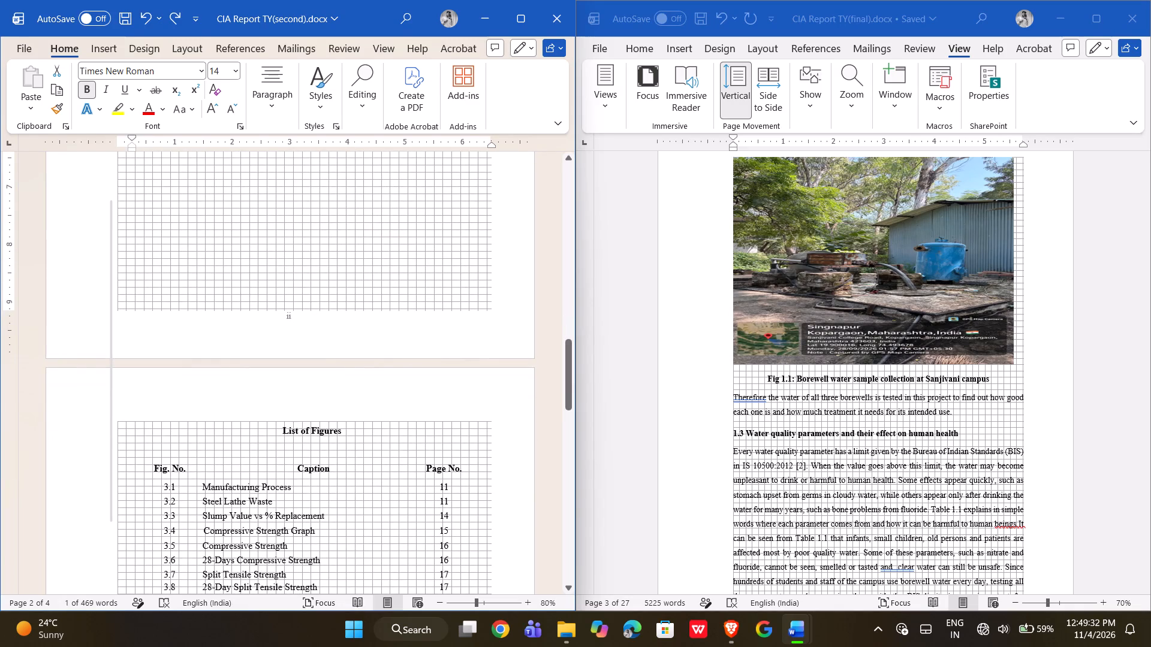
{"action": "scroll", "coordinate": [207, 463], "scroll_direction": "down", "scroll_amount": 1}
{"action": "left_click", "coordinate": [178, 379]}
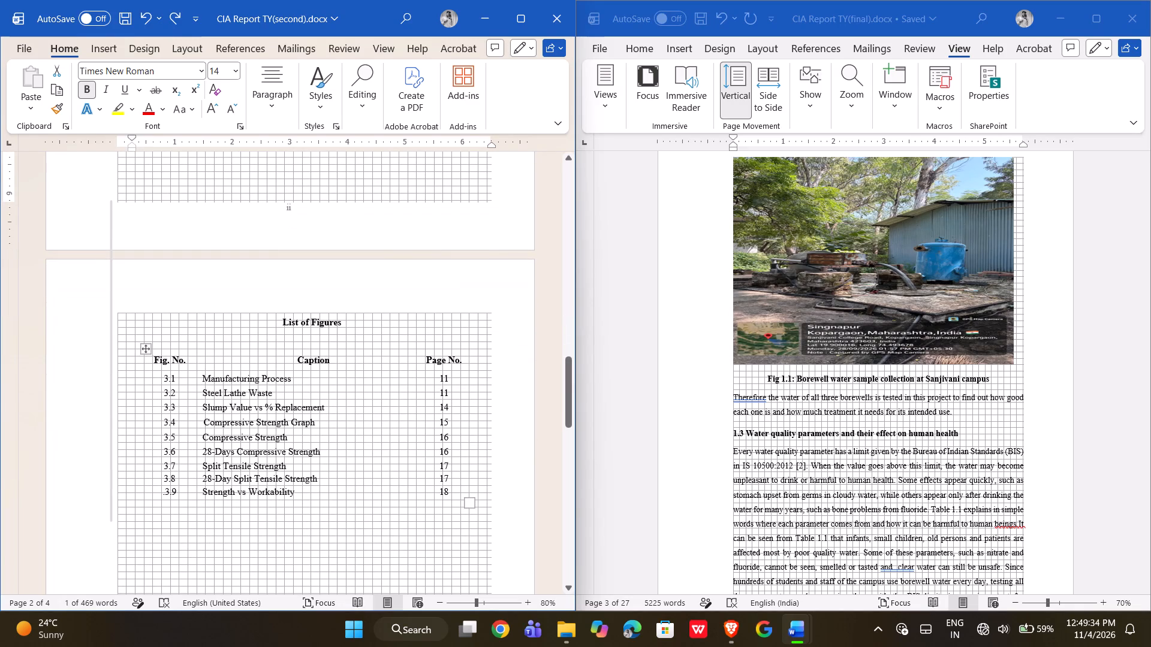
{"action": "key", "text": "BackSpace"}
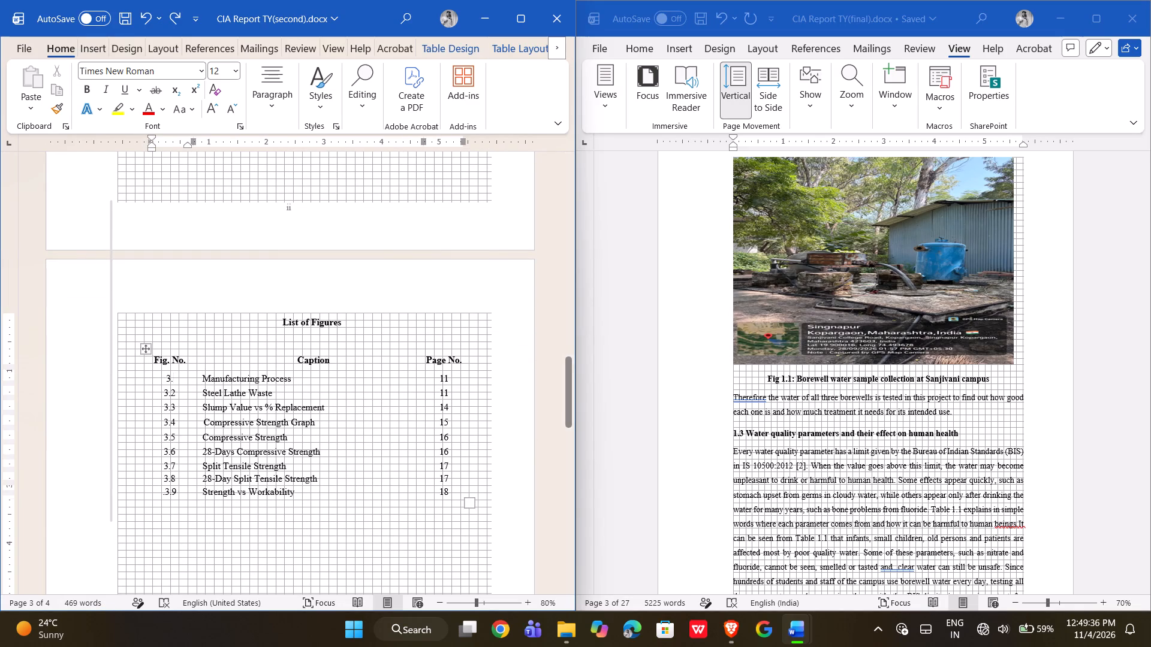
{"action": "key", "text": "BackSpace"}
{"action": "key", "text": "BackSpace"}
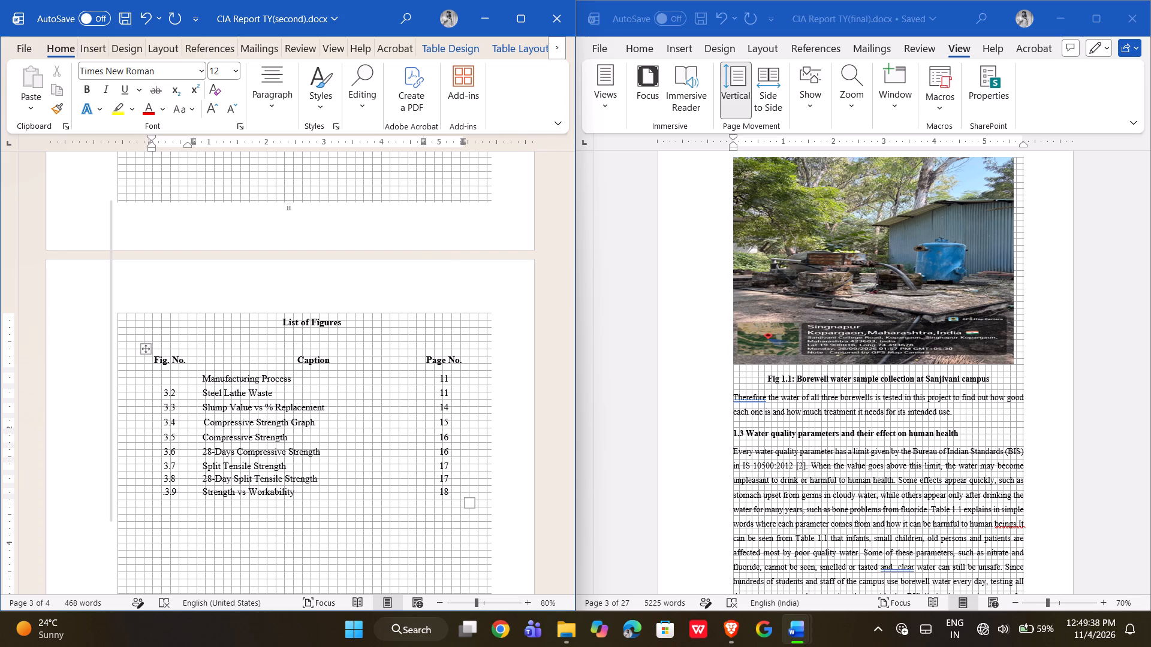
{"action": "type", "text": "1.1"}
Replace the first row's caption, Manufacturing Process, with "Borewell water sample collection at sanjivani".
{"action": "left_click", "coordinate": [202, 380]}
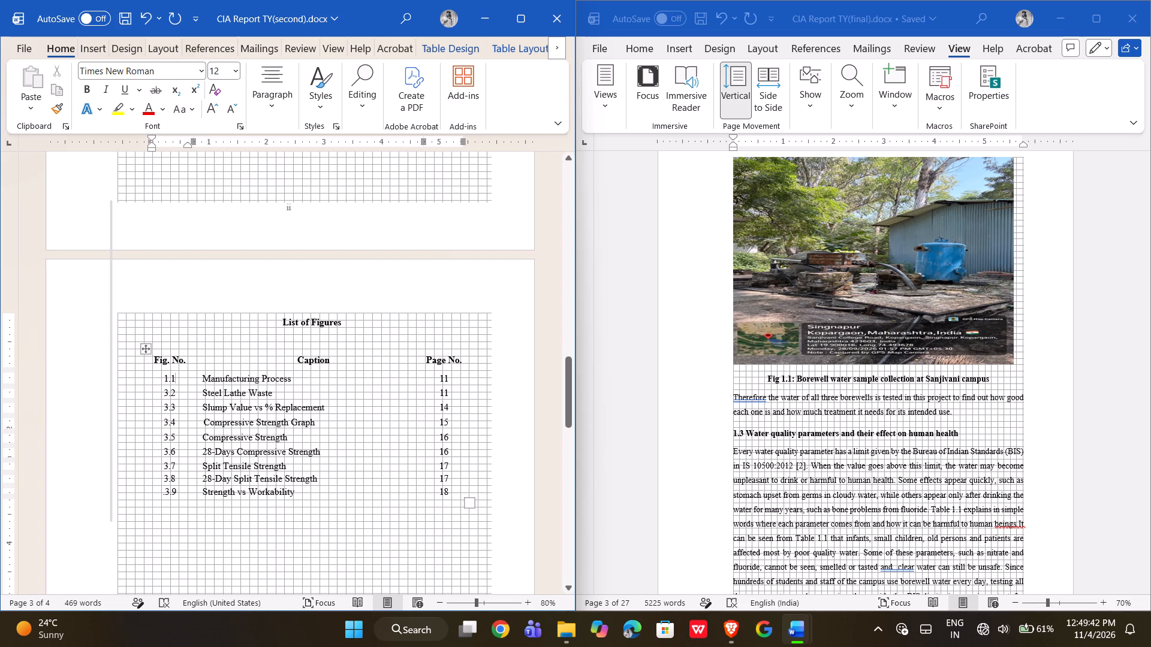
{"action": "left_click", "coordinate": [294, 383]}
{"action": "key", "text": "BackSpace"}
{"action": "key", "text": "BackSpace"}
{"action": "key", "text": "BackSpace"}
{"action": "key", "text": "BackSpace"}
{"action": "key", "text": "BackSpace"}
{"action": "key", "text": "BackSpace"}
{"action": "key", "text": "BackSpace"}
{"action": "key", "text": "BackSpace"}
{"action": "key", "text": "BackSpace"}
{"action": "key", "text": "BackSpace"}
{"action": "key", "text": "BackSpace"}
{"action": "key", "text": "BackSpace"}
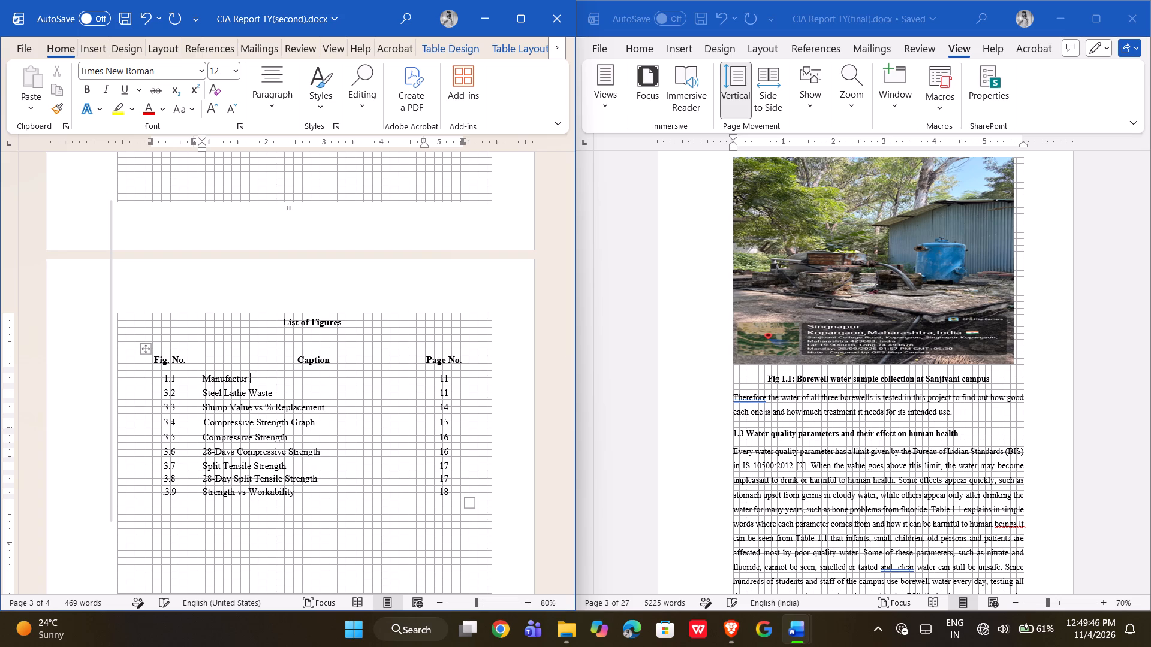
{"action": "key", "text": "BackSpace"}
{"action": "key", "text": "BackSpace"}
{"action": "key", "text": "BackSpace"}
{"action": "key", "text": "BackSpace"}
{"action": "key", "text": "BackSpace"}
{"action": "key", "text": "BackSpace"}
{"action": "key", "text": "BackSpace"}
{"action": "key", "text": "BackSpace"}
{"action": "key", "text": "BackSpace"}
{"action": "key", "text": "b"}
{"action": "type", "text": "orewell"}
{"action": "key", "text": "space"}
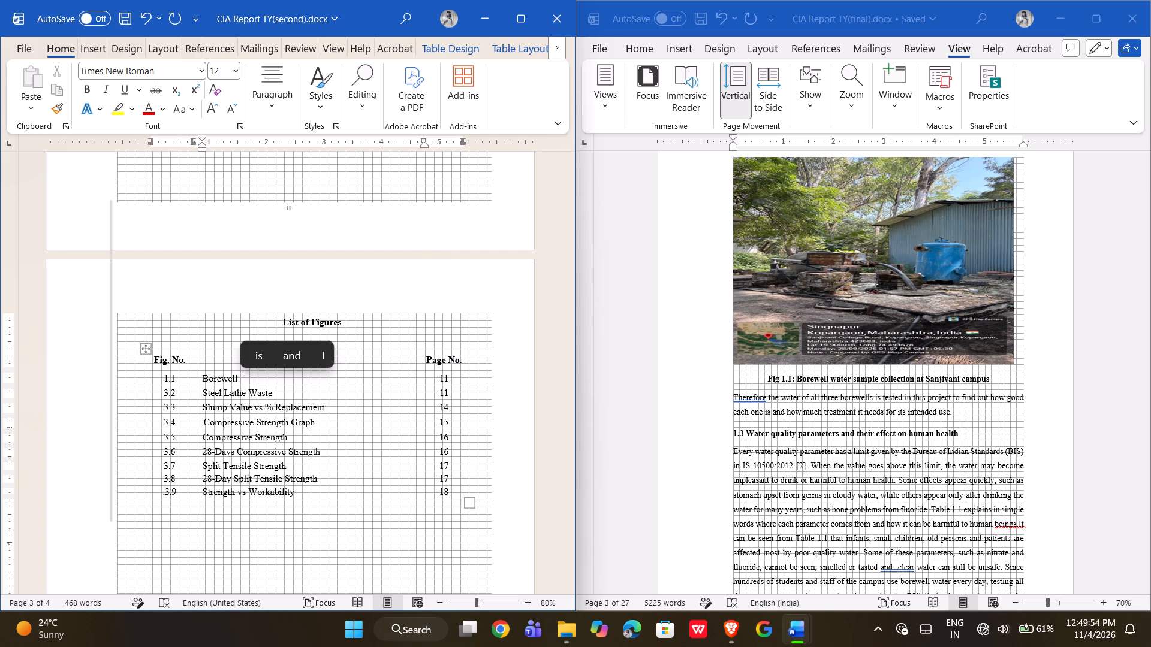
{"action": "type", "text": "water sample"}
{"action": "key", "text": "space"}
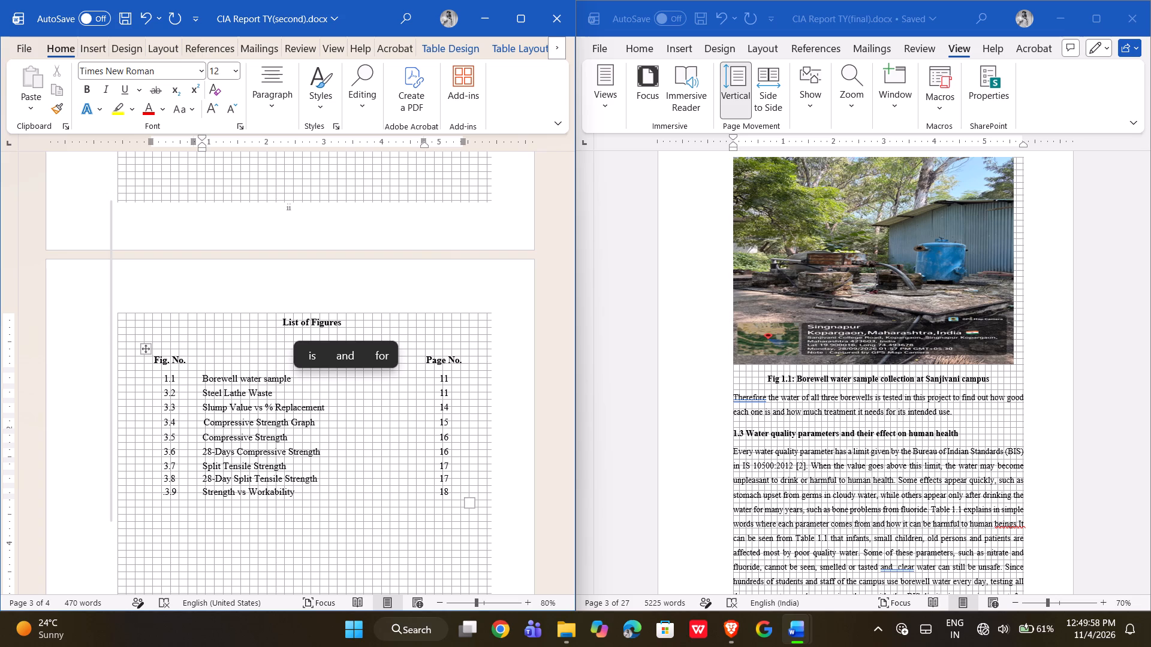
{"action": "type", "text": "collection"}
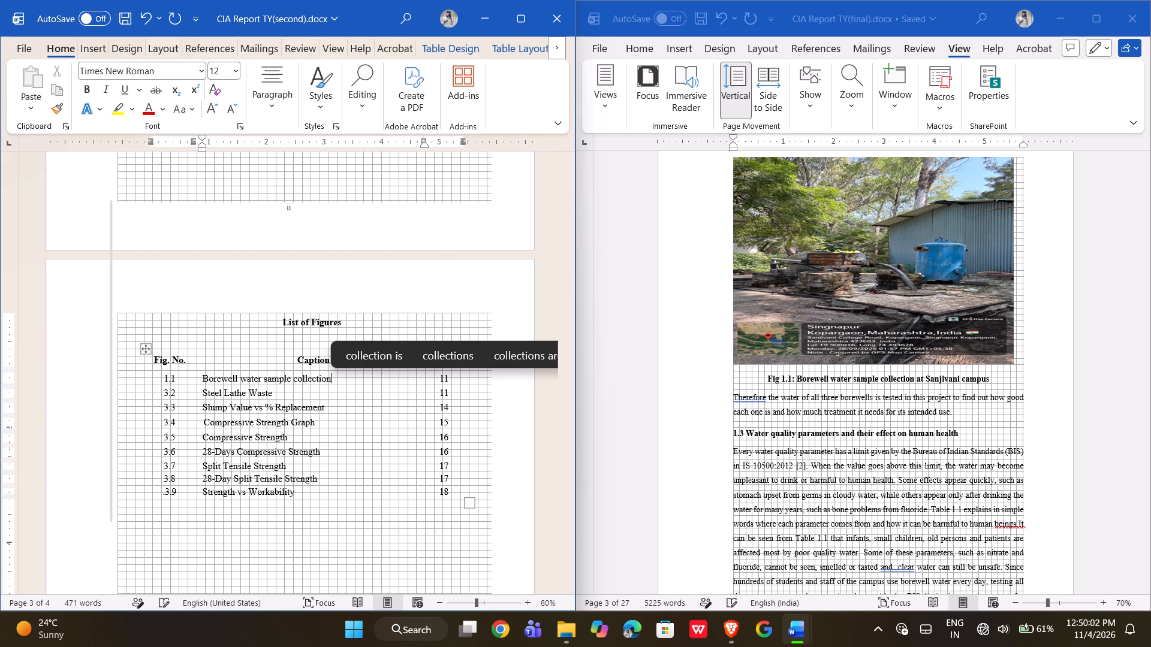
{"action": "key", "text": "space"}
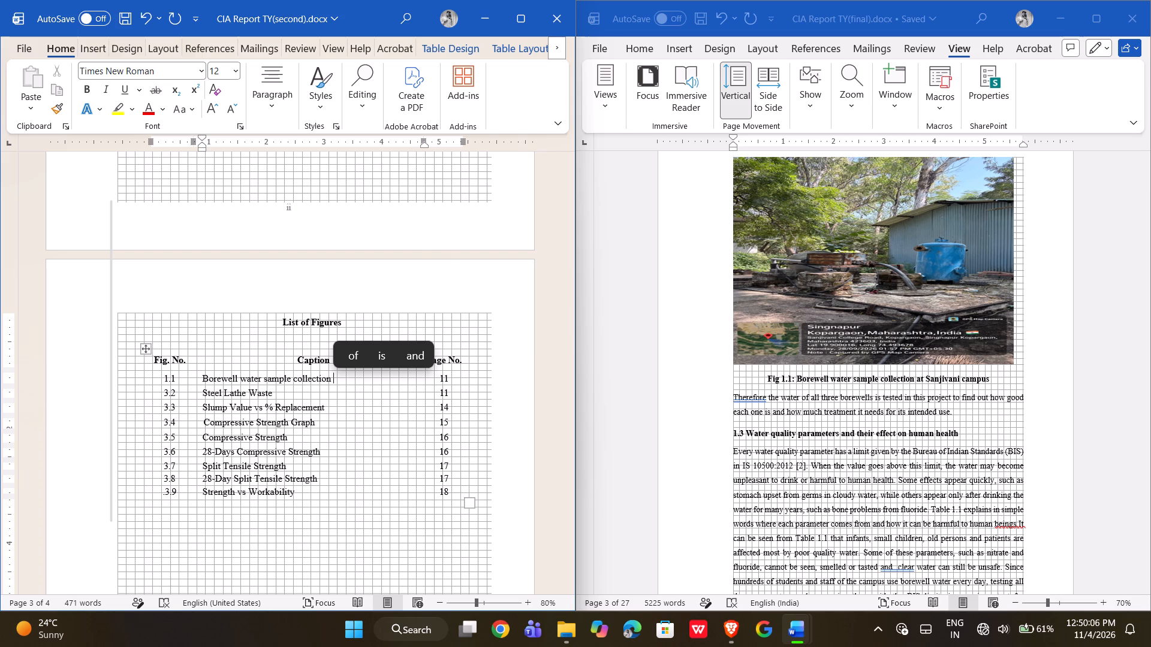
{"action": "type", "text": "at sanjivani"}
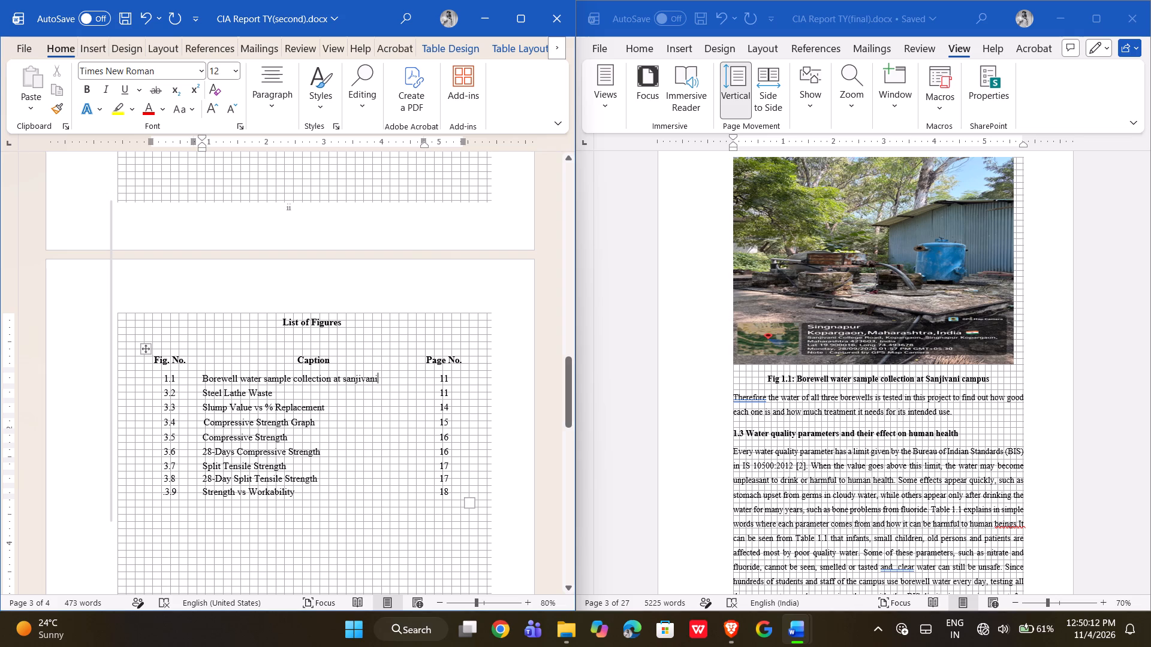
Set the page number of the Fig. 1.1 entry to 3, matching the final report.
{"action": "scroll", "coordinate": [741, 419], "scroll_direction": "down", "scroll_amount": 1}
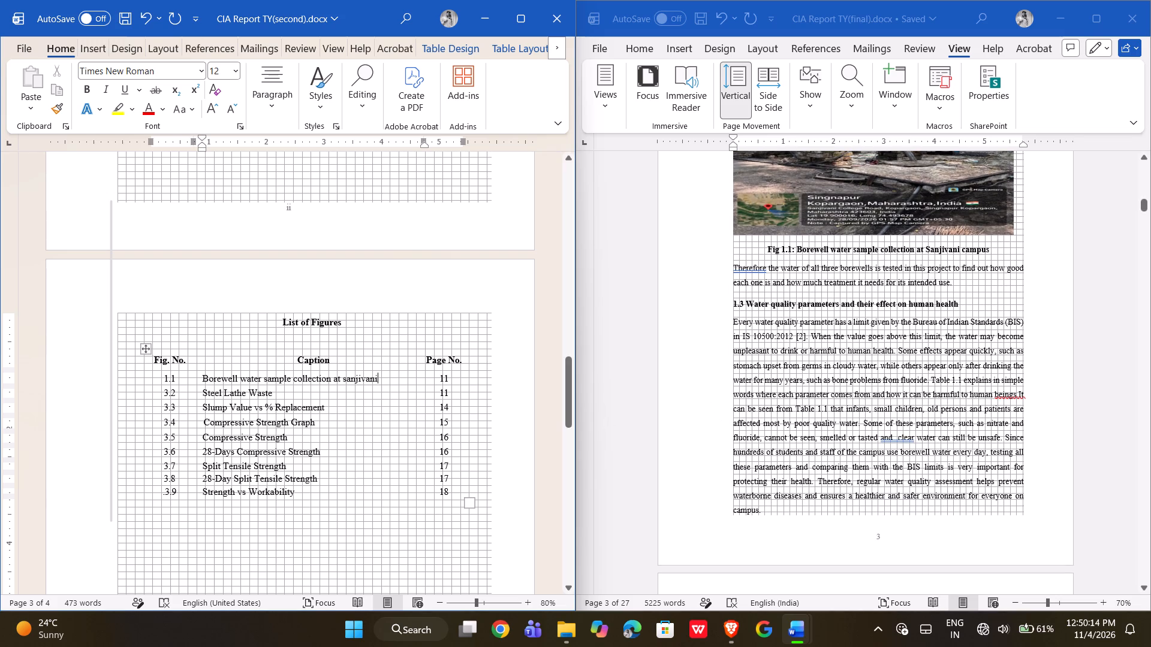
{"action": "left_click", "coordinate": [448, 379]}
{"action": "key", "text": "BackSpace"}
{"action": "key", "text": "BackSpace"}
{"action": "key", "text": "3"}
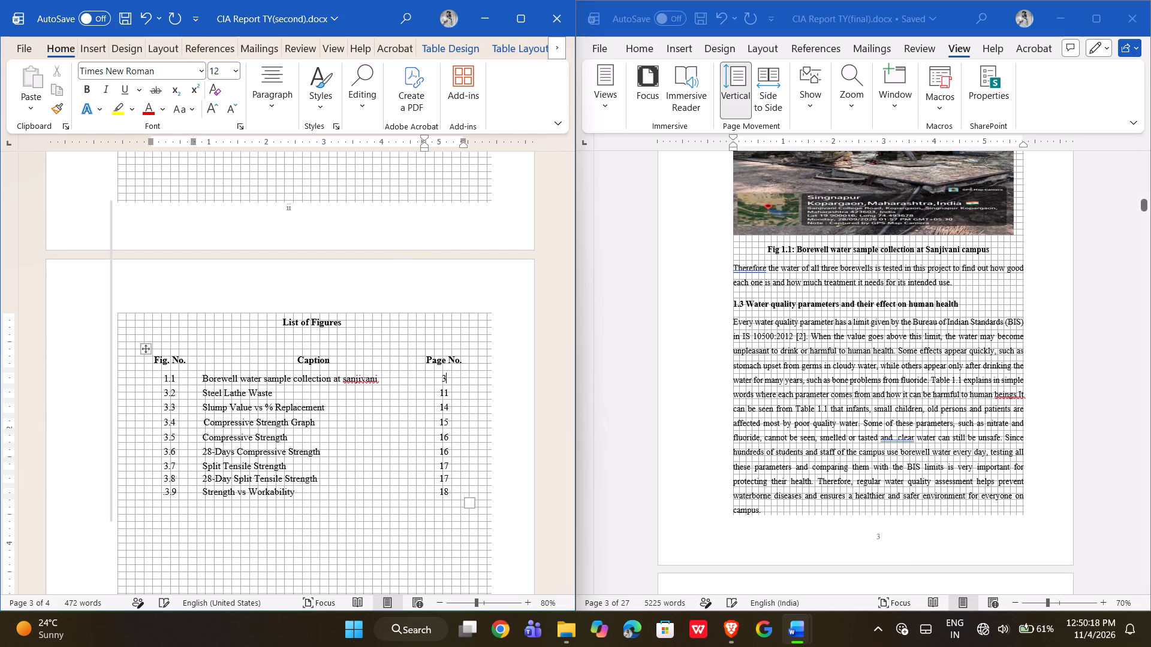
Find the next figure in the final report and change the second row's figure number, beside Steel Lathe Waste, to 3.1.
{"action": "left_click", "coordinate": [174, 389]}
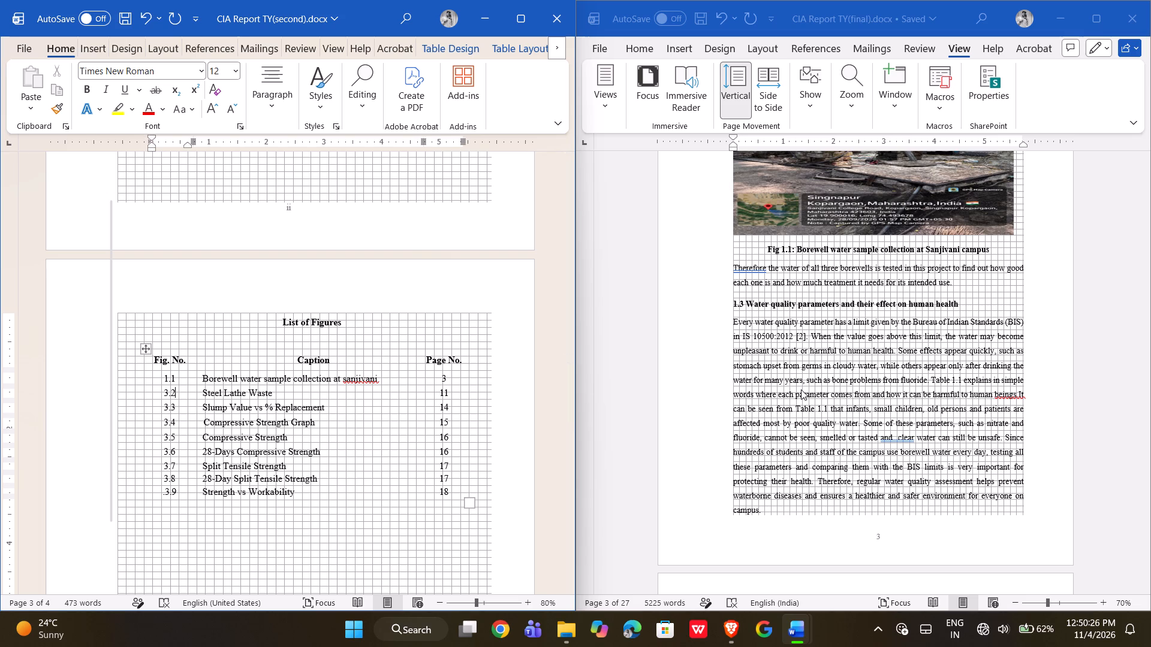
{"action": "scroll", "coordinate": [801, 389], "scroll_direction": "down", "scroll_amount": 4}
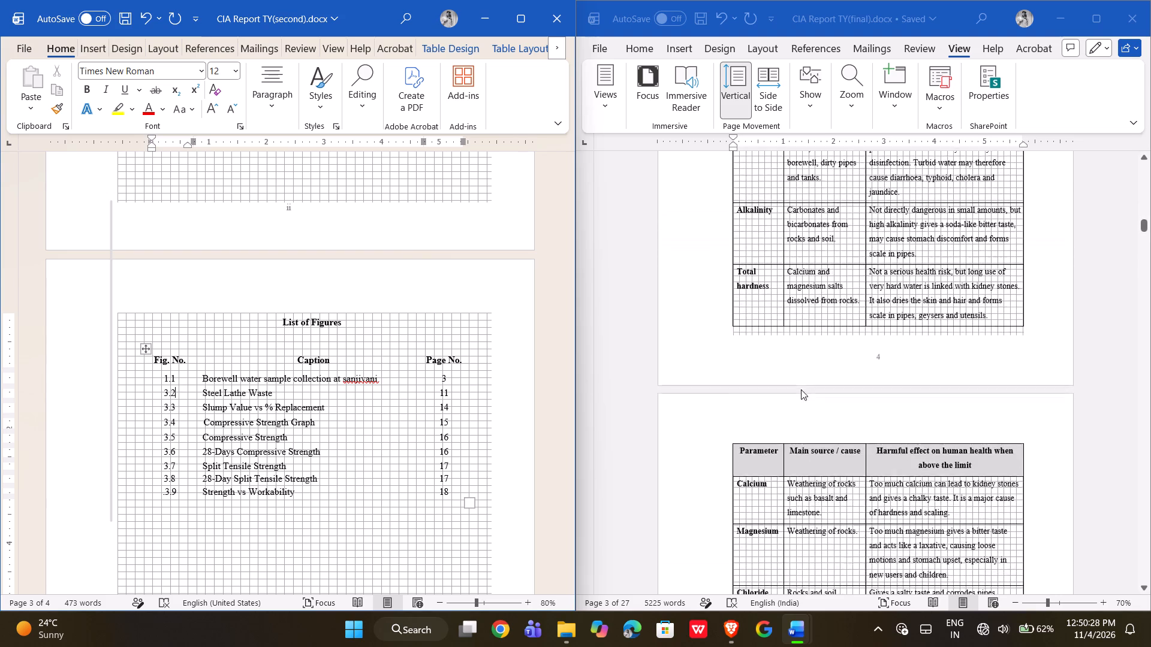
{"action": "scroll", "coordinate": [801, 389], "scroll_direction": "down", "scroll_amount": 5}
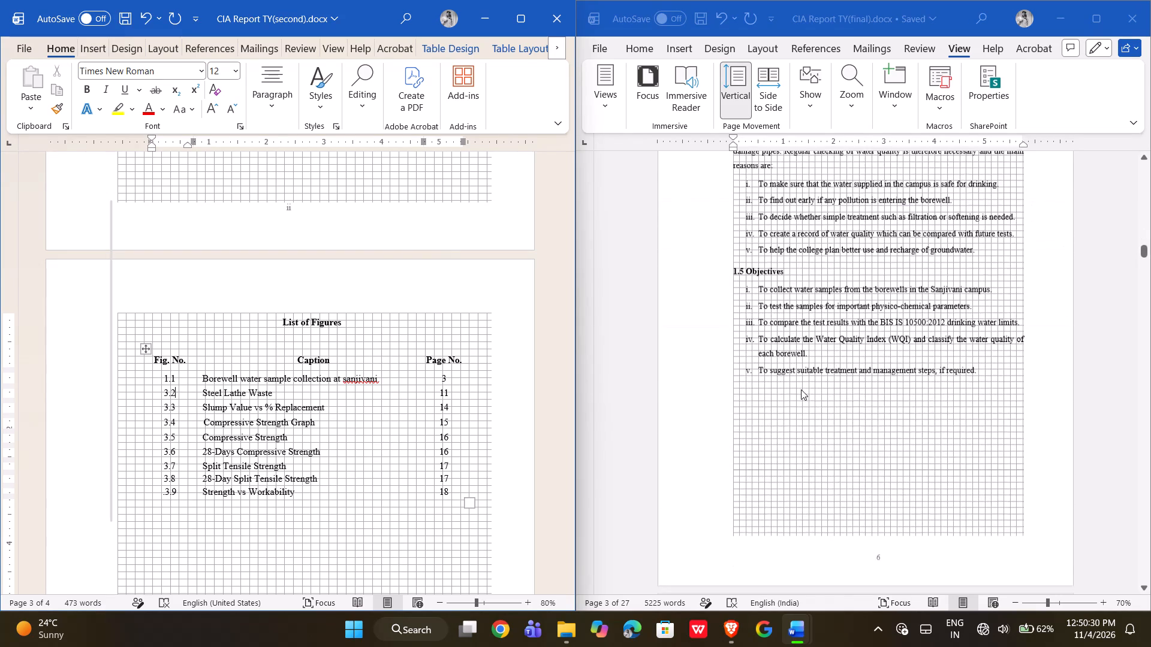
{"action": "scroll", "coordinate": [801, 389], "scroll_direction": "down", "scroll_amount": 6}
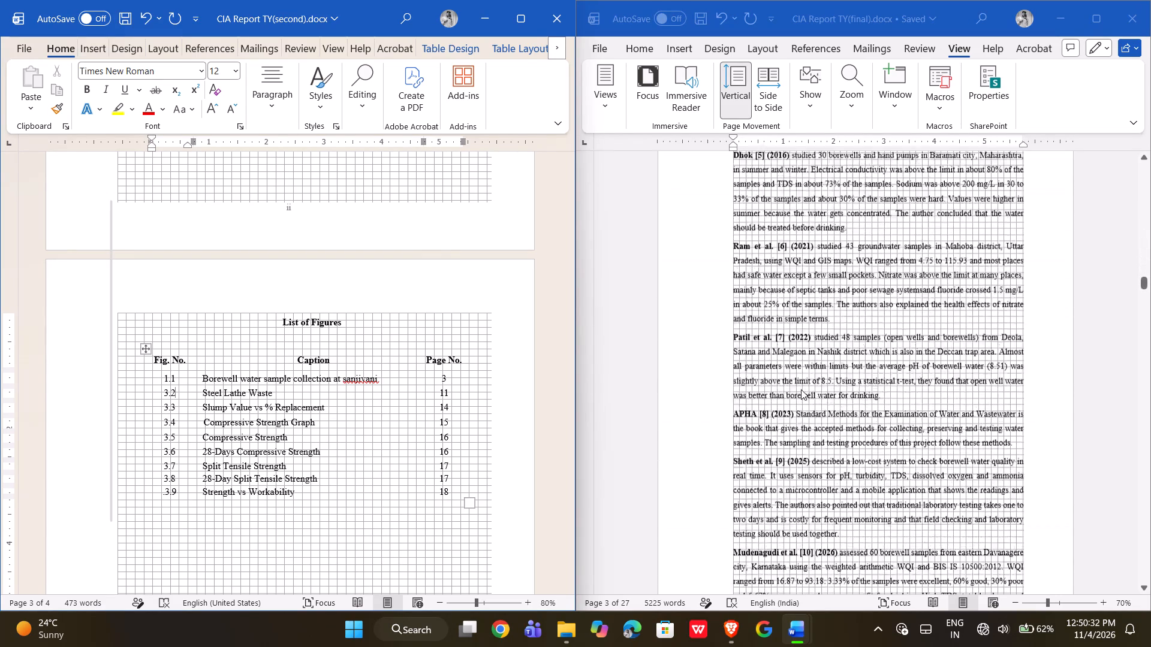
{"action": "scroll", "coordinate": [801, 389], "scroll_direction": "down", "scroll_amount": 4}
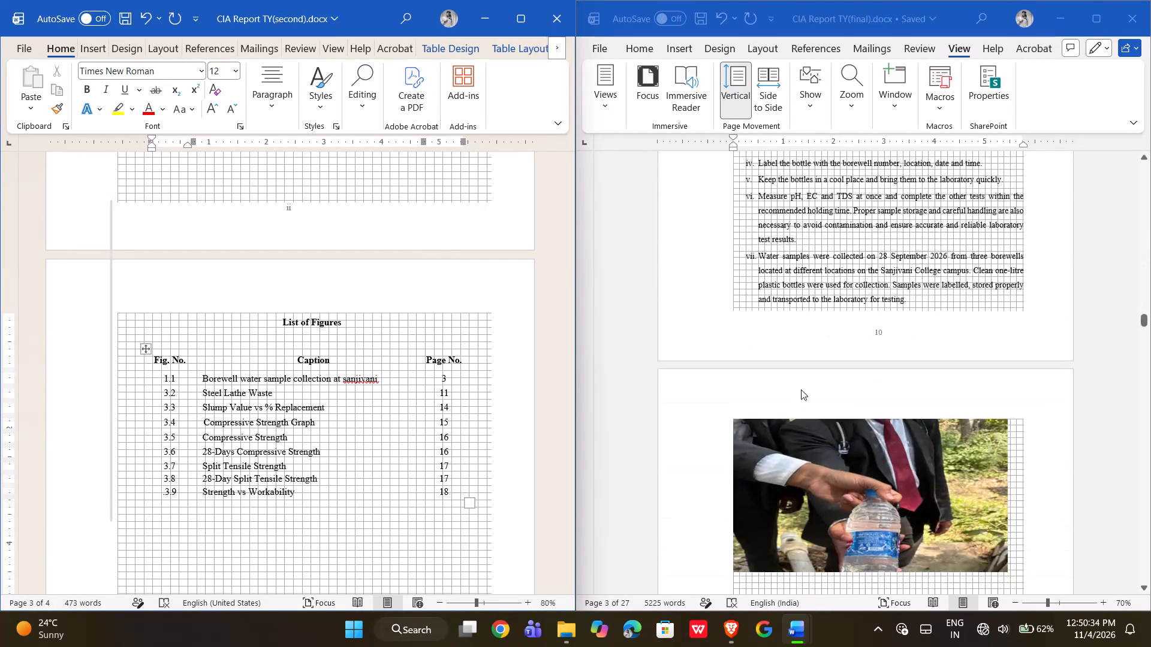
{"action": "scroll", "coordinate": [801, 389], "scroll_direction": "down", "scroll_amount": 1}
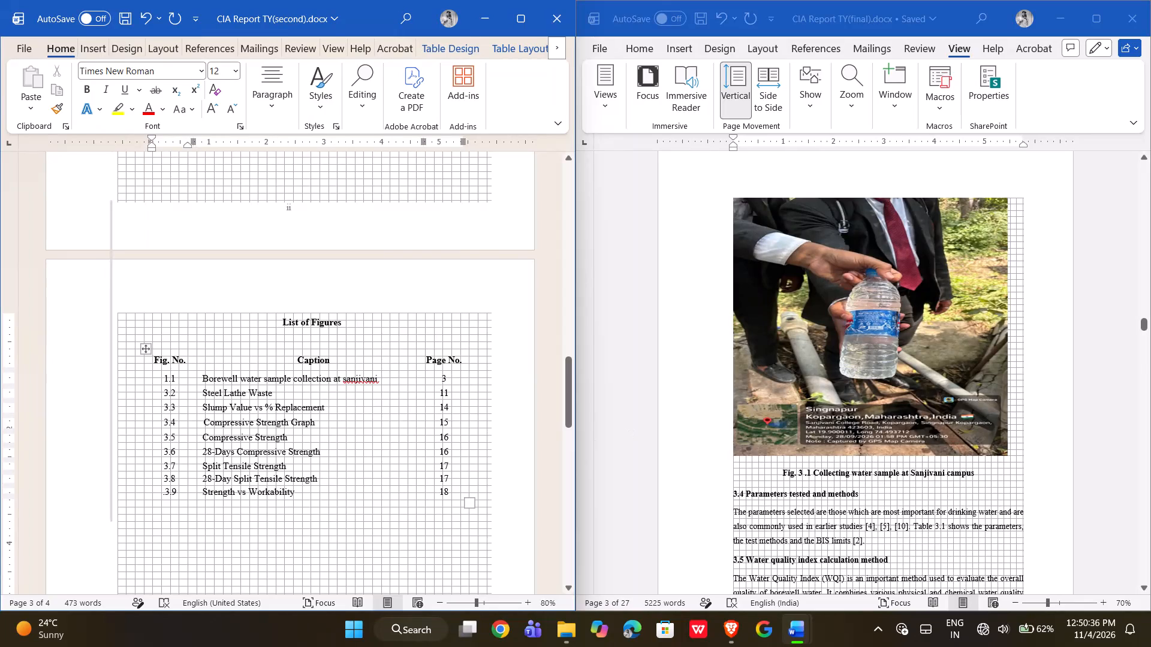
{"action": "key", "text": "BackSpace"}
{"action": "type", "text": ".1"}
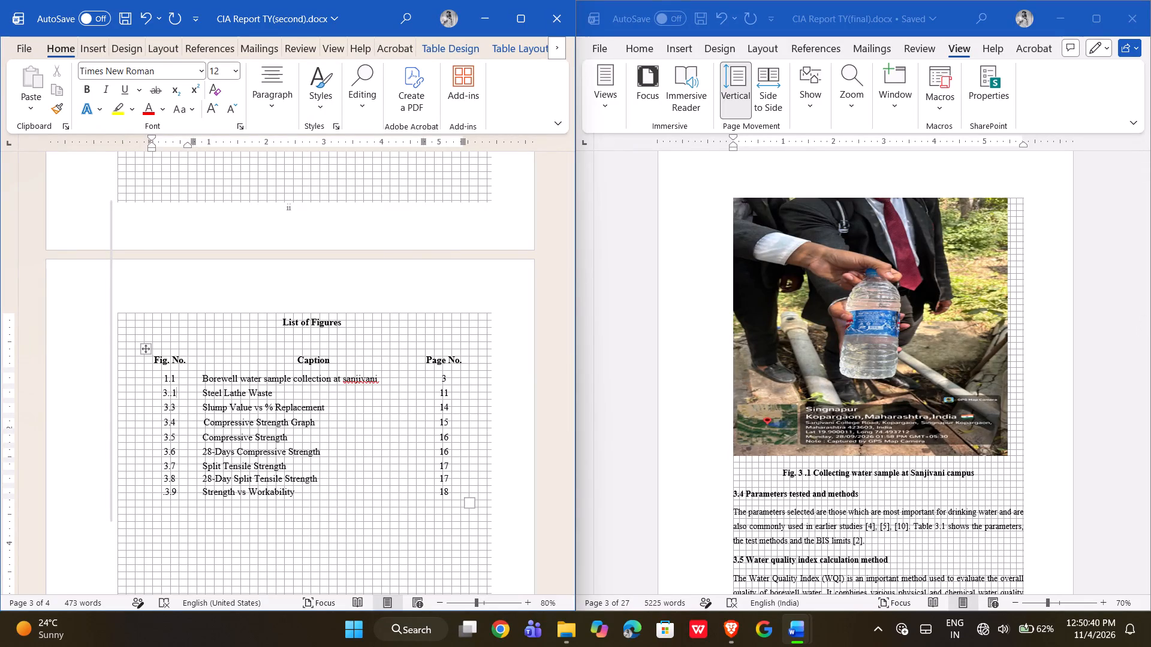
{"action": "key", "text": "Left"}
{"action": "key", "text": "BackSpace"}
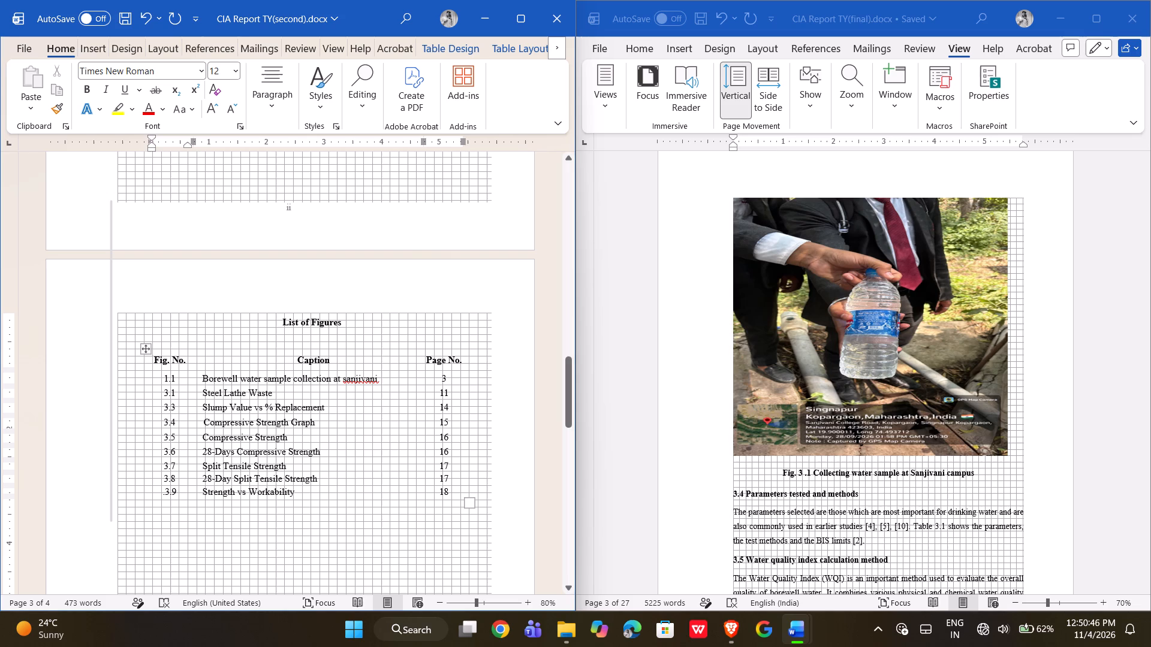
Capitalize the first letter of "Sanjivani" in the caption of the Fig. 1.1 entry.
{"action": "left_click", "coordinate": [352, 381]}
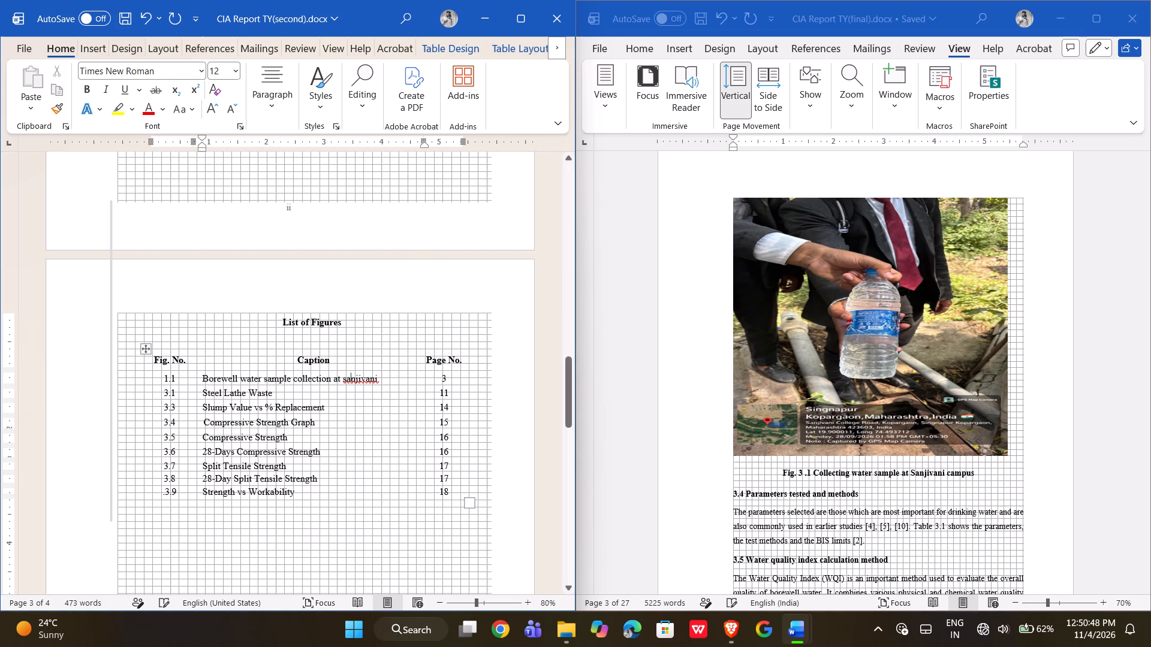
{"action": "left_click", "coordinate": [345, 379]}
{"action": "key", "text": "BackSpace"}
{"action": "key", "text": "s"}
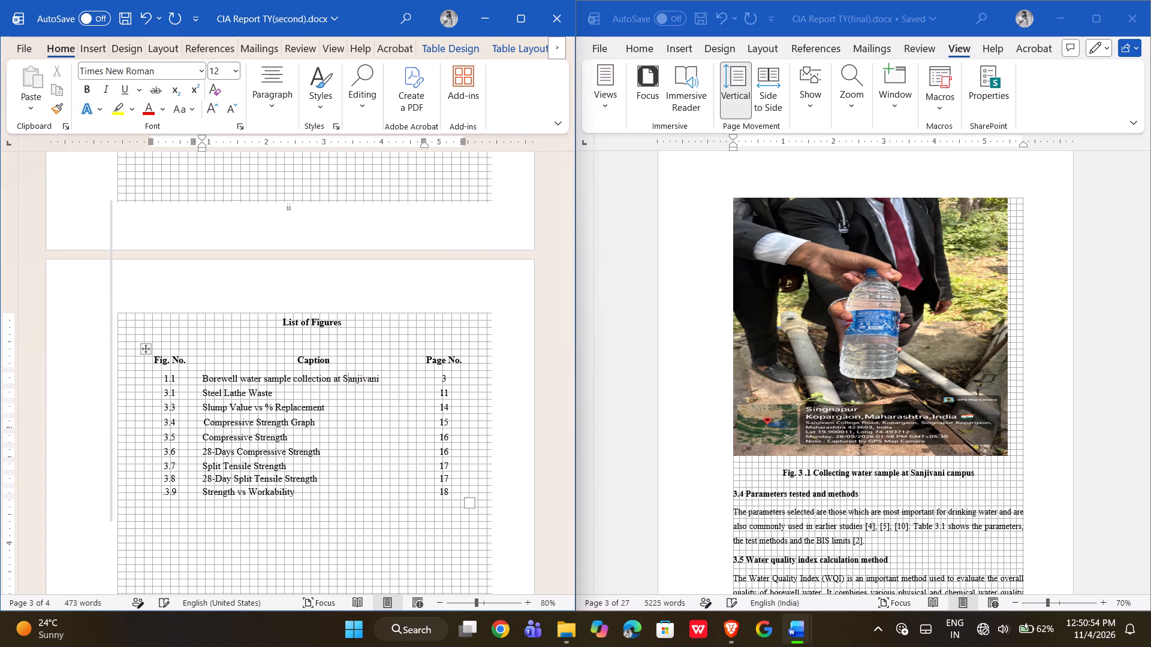
Replace the second row's caption, Steel Lathe Waste, with "Collecting water sample at Sanjivani".
{"action": "left_click", "coordinate": [288, 395]}
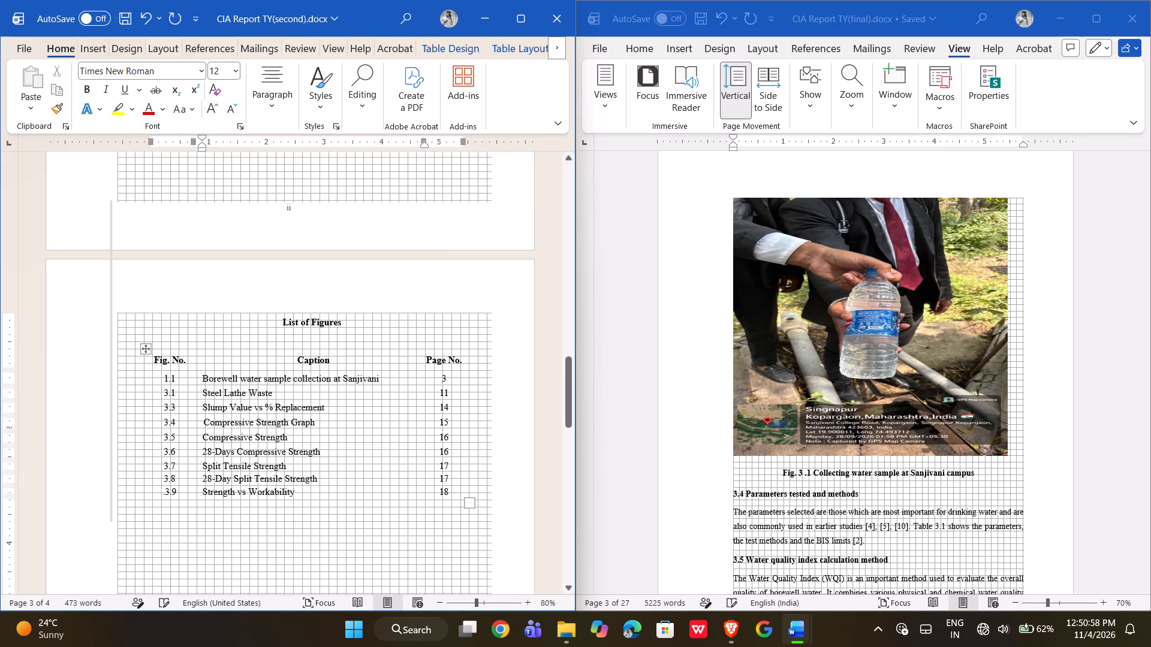
{"action": "key", "text": "BackSpace"}
{"action": "key", "text": "BackSpace"}
{"action": "key", "text": "BackSpace"}
{"action": "key", "text": "BackSpace"}
{"action": "key", "text": "BackSpace"}
{"action": "key", "text": "BackSpace"}
{"action": "key", "text": "BackSpace"}
{"action": "key", "text": "BackSpace"}
{"action": "key", "text": "BackSpace"}
{"action": "key", "text": "BackSpace"}
{"action": "key", "text": "BackSpace"}
{"action": "key", "text": "BackSpace"}
{"action": "key", "text": "BackSpace"}
{"action": "key", "text": "BackSpace"}
{"action": "key", "text": "BackSpace"}
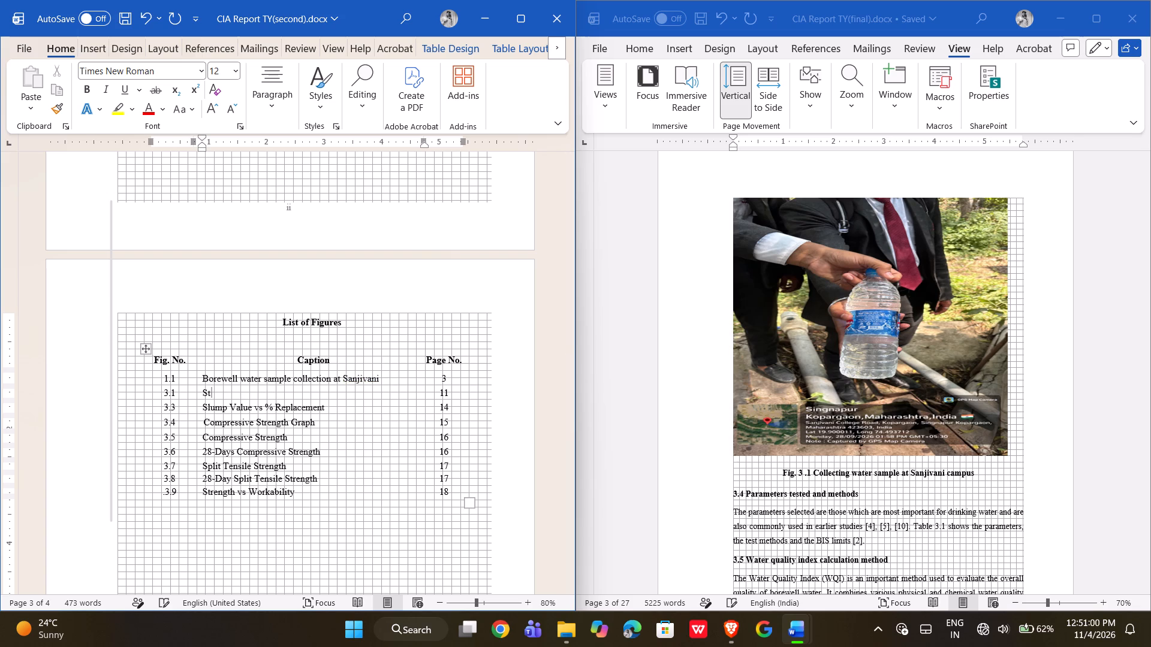
{"action": "key", "text": "BackSpace"}
{"action": "key", "text": "BackSpace"}
{"action": "key", "text": "c"}
{"action": "type", "text": "ollecting"}
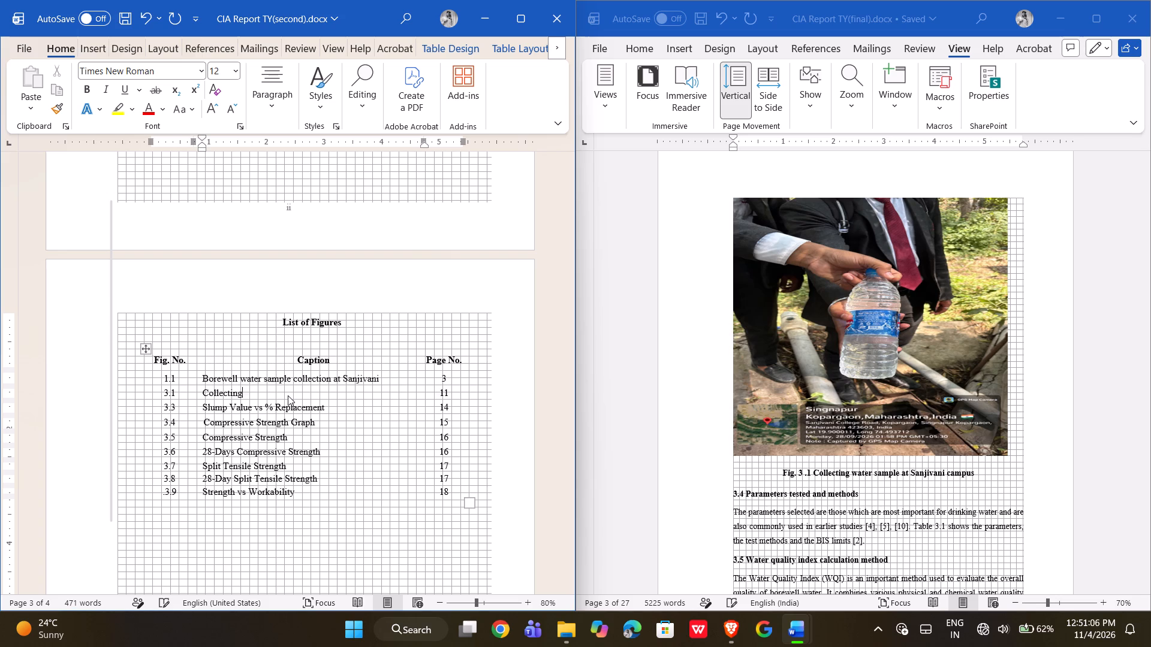
{"action": "key", "text": "space"}
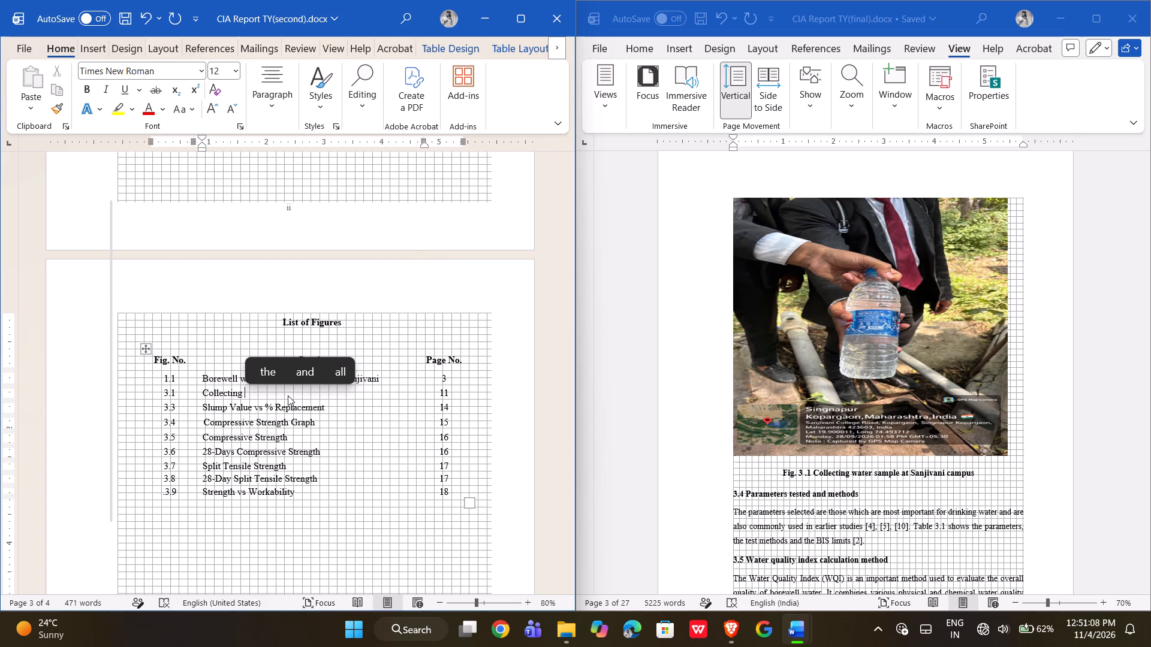
{"action": "type", "text": "water"}
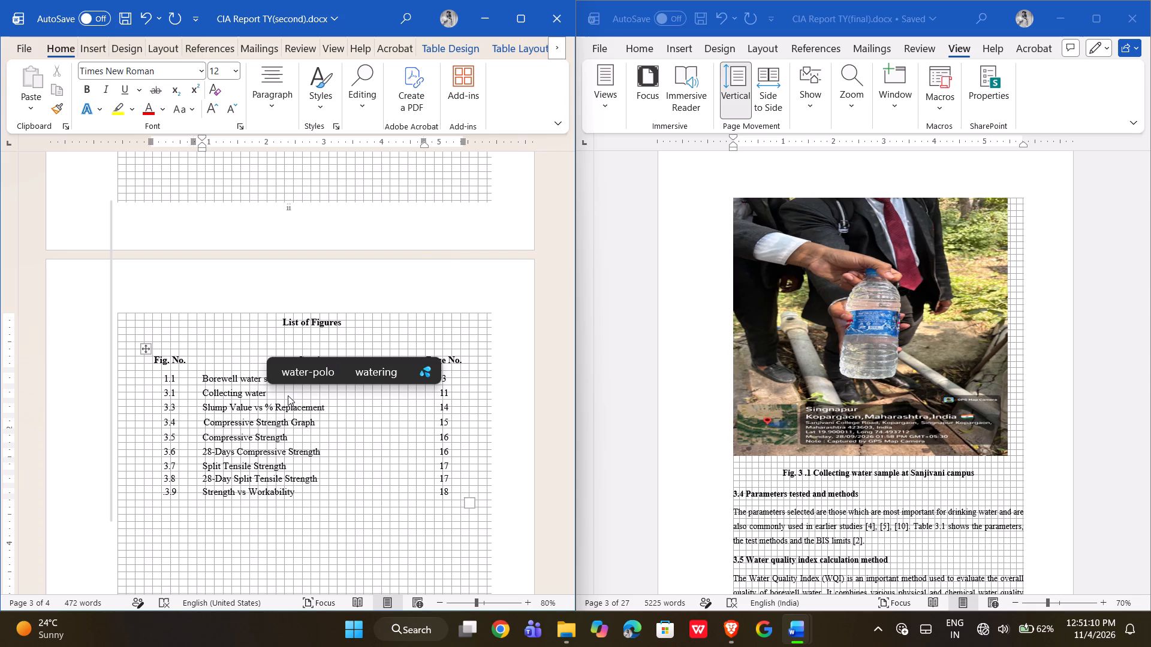
{"action": "key", "text": "space"}
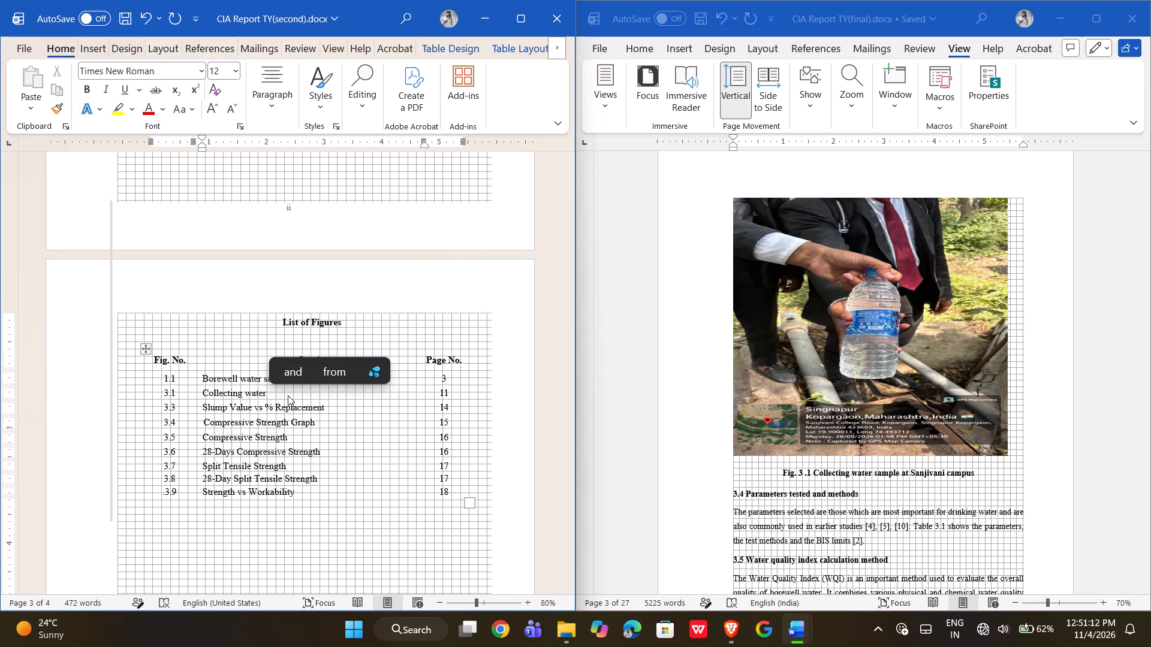
{"action": "type", "text": "sample"}
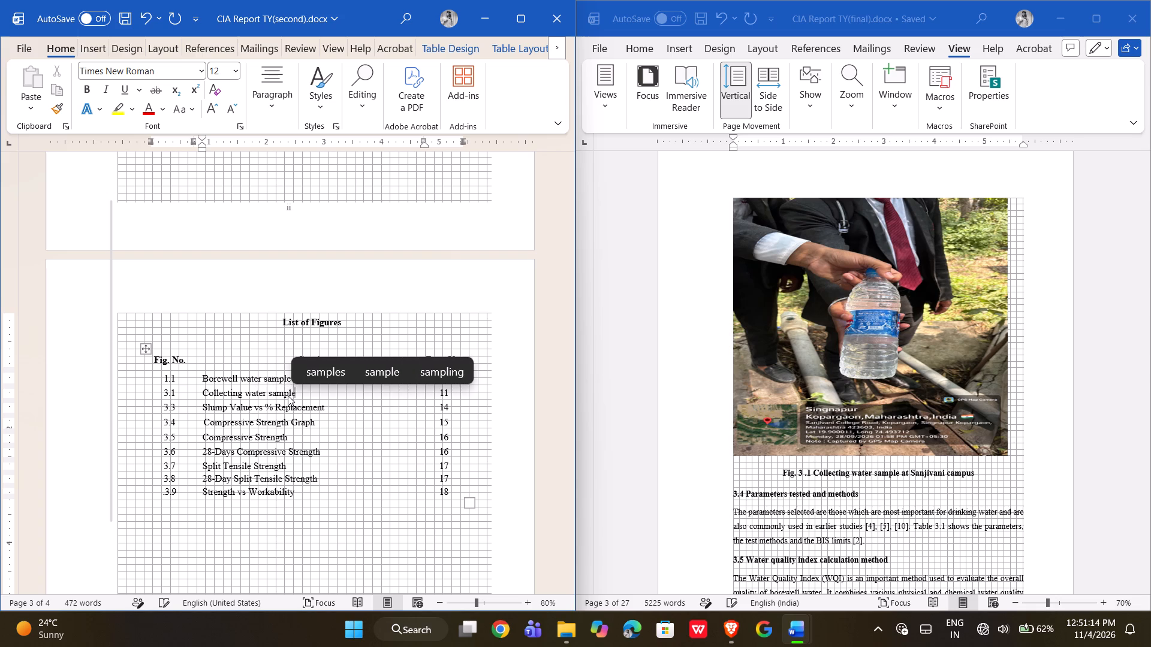
{"action": "key", "text": "space"}
{"action": "type", "text": "at sanjivani"}
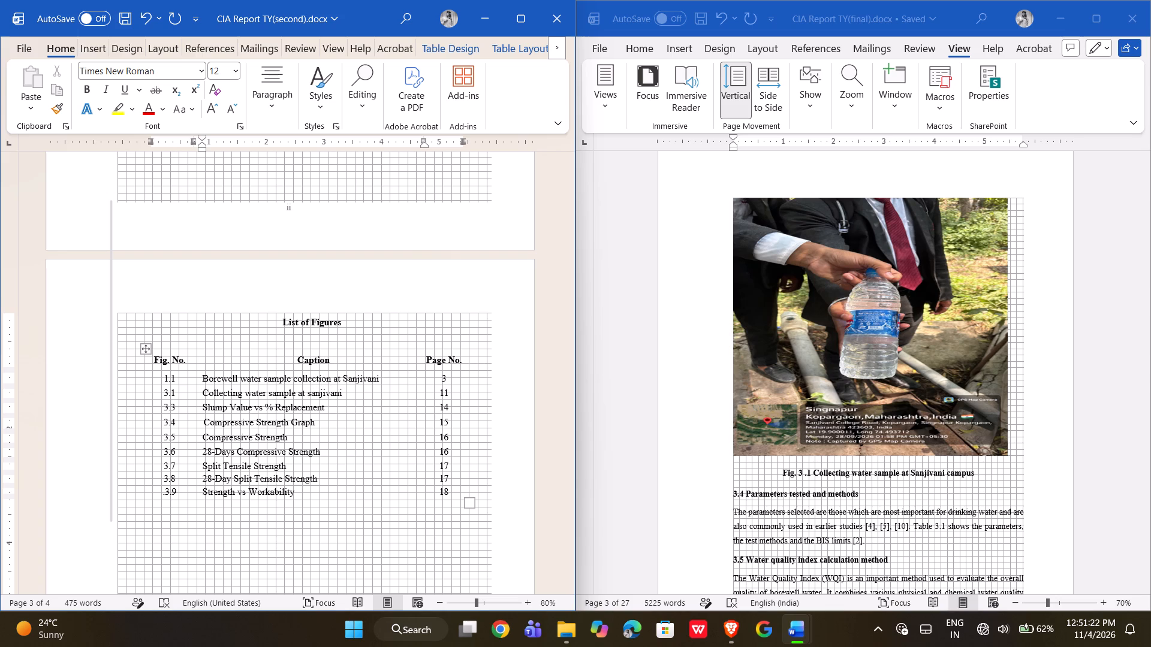
{"action": "key", "text": "Left"}
{"action": "key", "text": "Left"}
{"action": "key", "text": "Left"}
{"action": "key", "text": "Left"}
{"action": "key", "text": "Left"}
{"action": "key", "text": "Left"}
{"action": "key", "text": "Left"}
{"action": "key", "text": "Left"}
{"action": "key", "text": "BackSpace"}
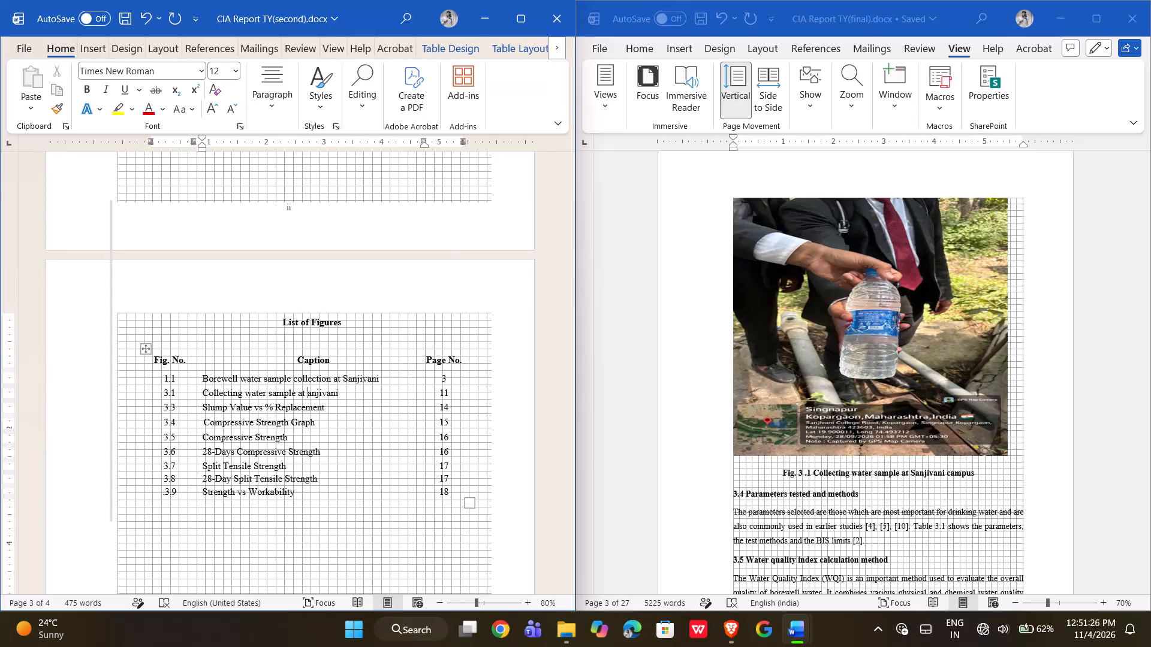
{"action": "key", "text": "s"}
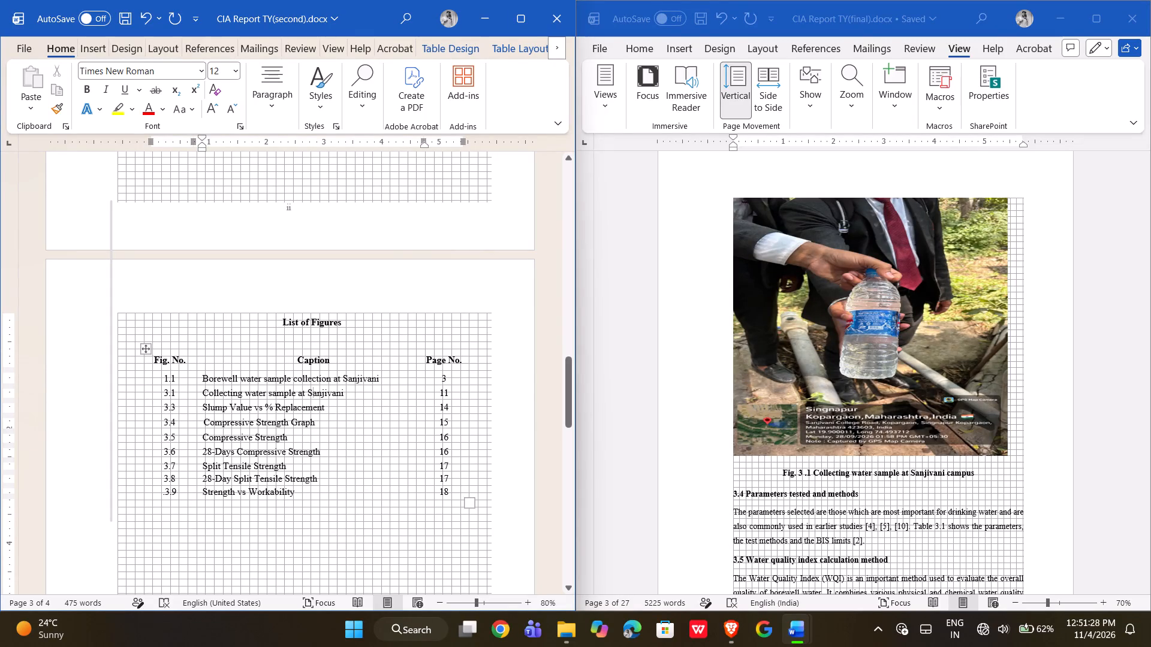
Check the figure's page in the final report and re-enter the Fig. 3.1 entry's page number as 11.
{"action": "left_click", "coordinate": [451, 391]}
{"action": "key", "text": "BackSpace"}
{"action": "key", "text": "BackSpace"}
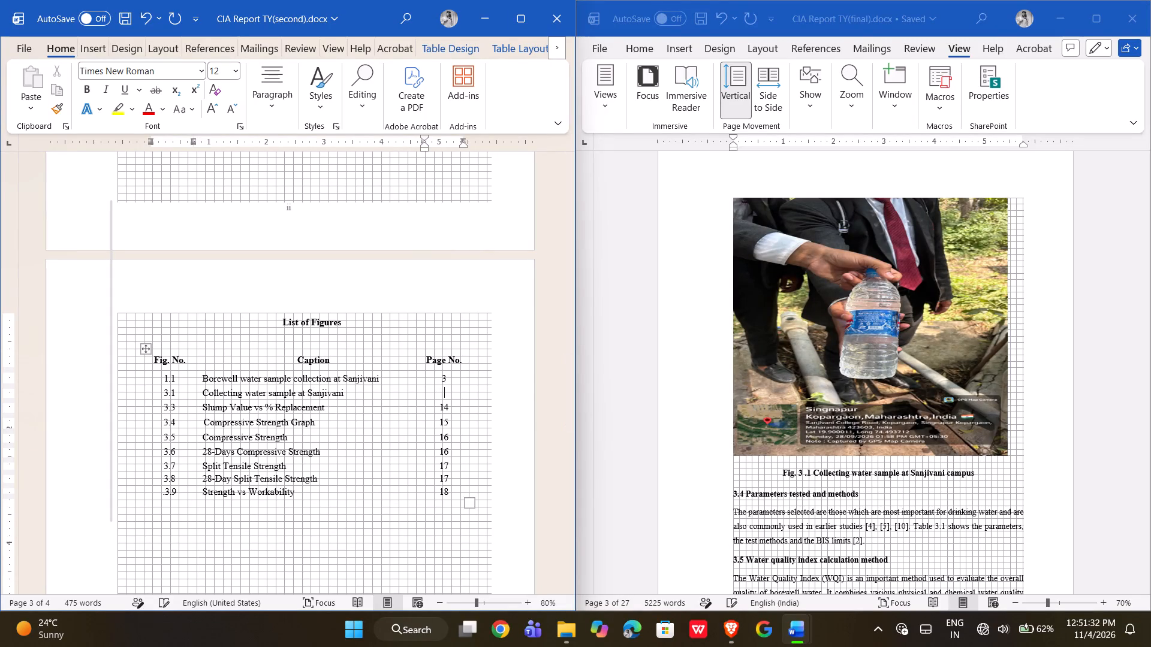
{"action": "scroll", "coordinate": [735, 477], "scroll_direction": "down", "scroll_amount": 2}
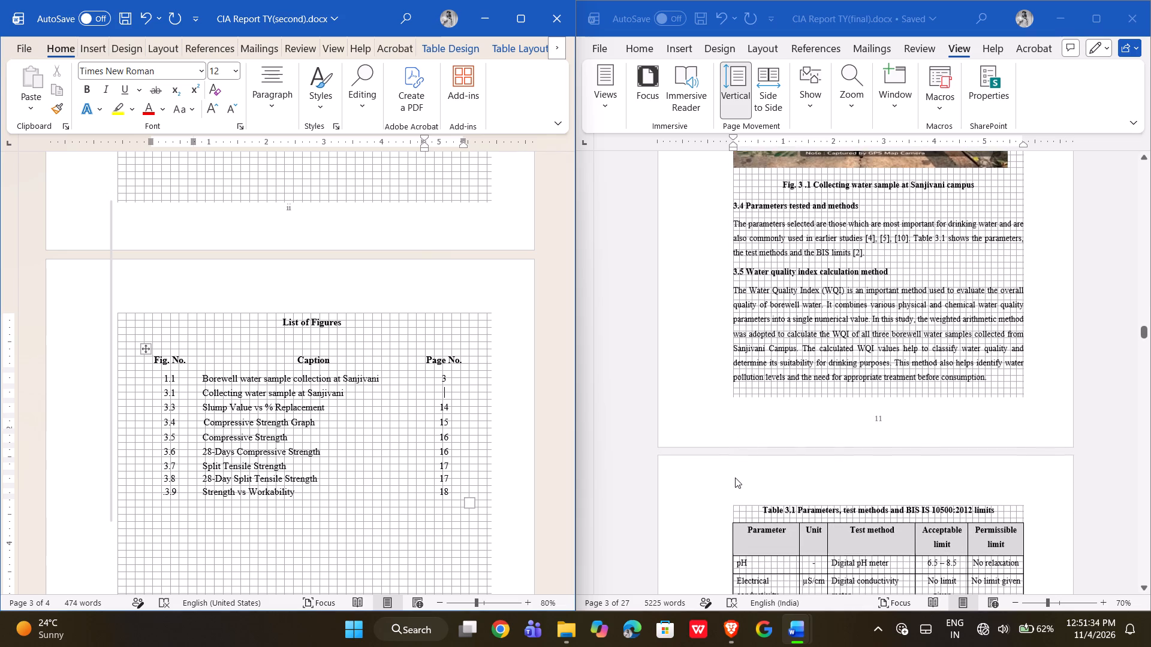
{"action": "type", "text": "11"}
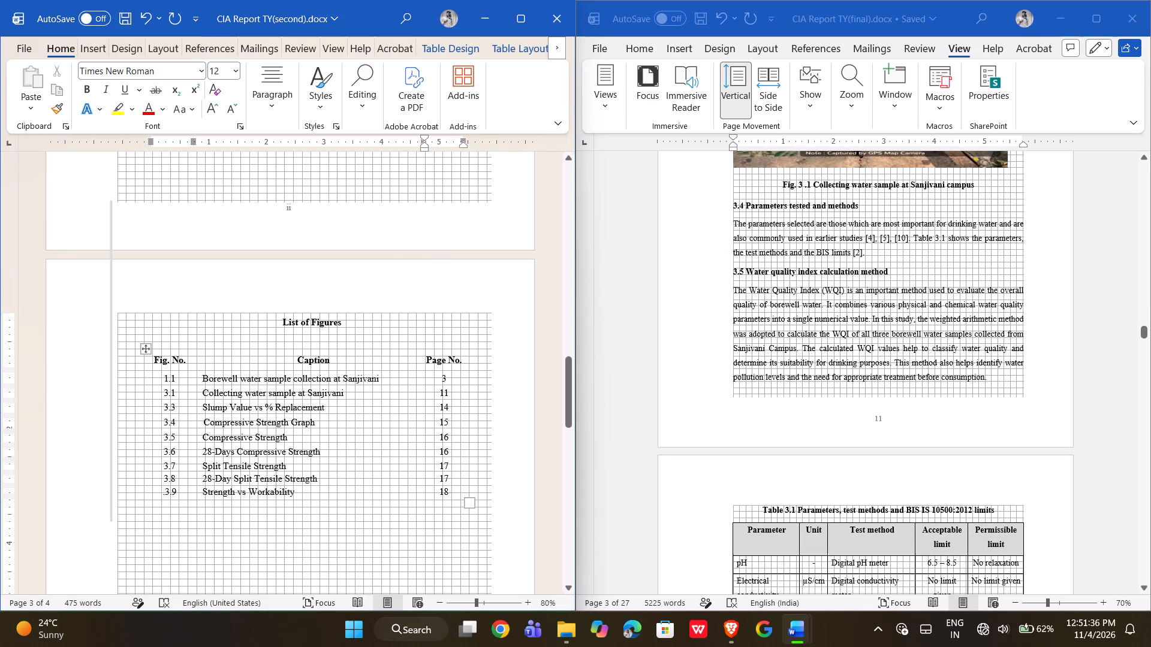
Delete the caption Slump Value vs % Replacement from the third row of the List of Figures.
{"action": "left_click", "coordinate": [335, 408]}
{"action": "key", "text": "BackSpace"}
{"action": "key", "text": "BackSpace"}
{"action": "key", "text": "BackSpace"}
{"action": "key", "text": "BackSpace"}
{"action": "key", "text": "BackSpace"}
{"action": "key", "text": "BackSpace"}
{"action": "key", "text": "BackSpace"}
{"action": "key", "text": "BackSpace"}
{"action": "key", "text": "BackSpace"}
{"action": "key", "text": "BackSpace"}
{"action": "key", "text": "BackSpace"}
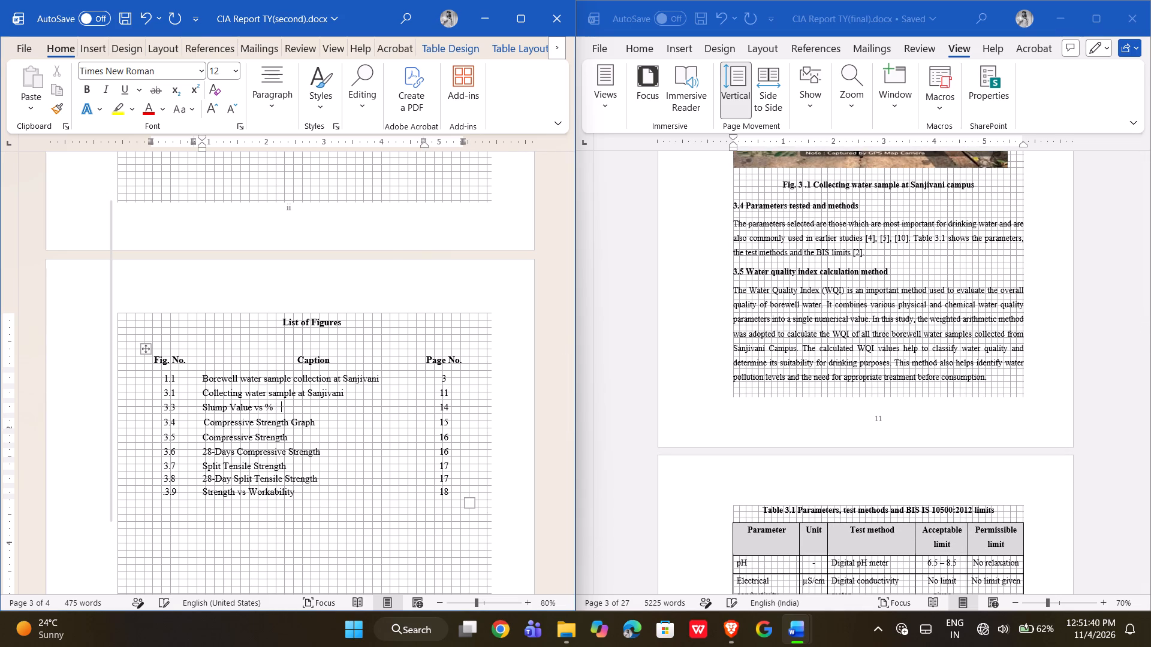
{"action": "key", "text": "BackSpace"}
{"action": "key", "text": "BackSpace"}
{"action": "key", "text": "BackSpace"}
{"action": "key", "text": "BackSpace"}
{"action": "key", "text": "BackSpace"}
{"action": "key", "text": "BackSpace"}
{"action": "key", "text": "BackSpace"}
{"action": "key", "text": "BackSpace"}
{"action": "key", "text": "BackSpace"}
{"action": "key", "text": "BackSpace"}
{"action": "key", "text": "BackSpace"}
{"action": "key", "text": "BackSpace"}
{"action": "key", "text": "BackSpace"}
{"action": "key", "text": "BackSpace"}
{"action": "key", "text": "BackSpace"}
{"action": "key", "text": "BackSpace"}
{"action": "key", "text": "BackSpace"}
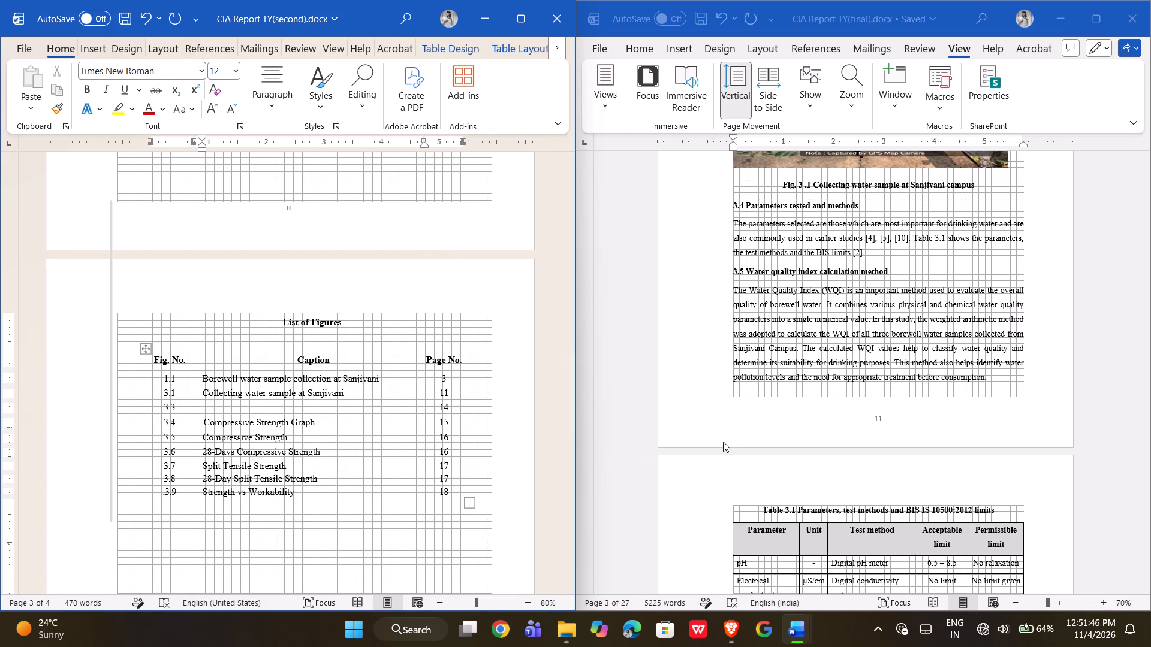
Find the next figure in the final report and change the third row's figure number to 3.2.
{"action": "scroll", "coordinate": [867, 452], "scroll_direction": "down", "scroll_amount": 5}
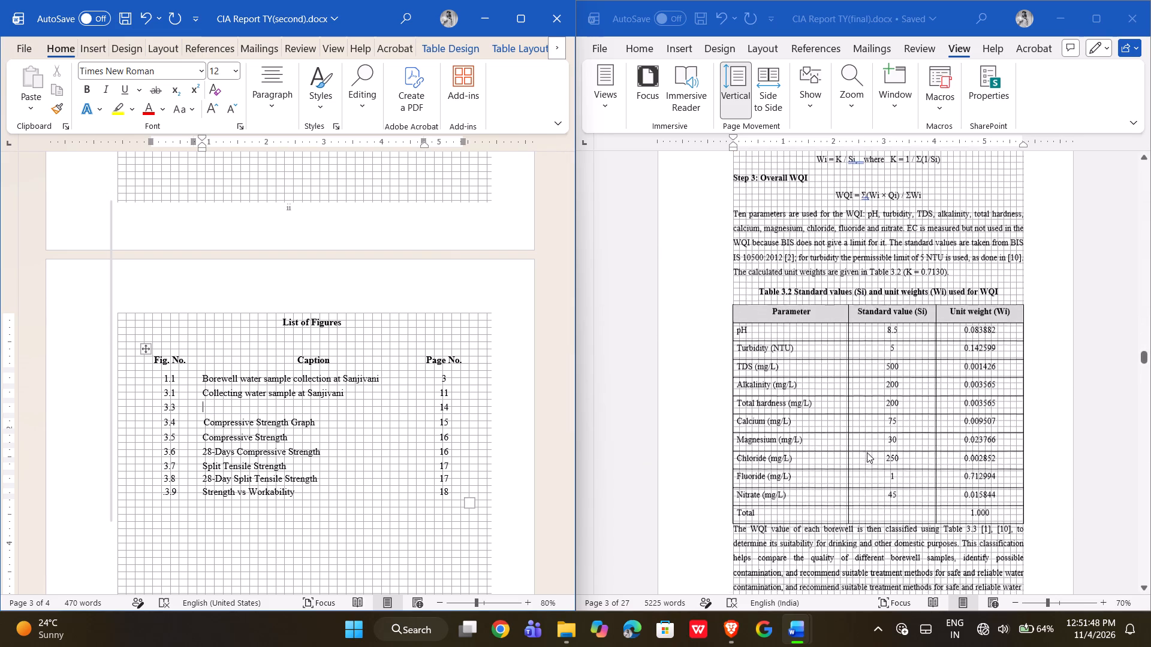
{"action": "scroll", "coordinate": [867, 452], "scroll_direction": "down", "scroll_amount": 4}
{"action": "scroll", "coordinate": [867, 452], "scroll_direction": "up", "scroll_amount": 1}
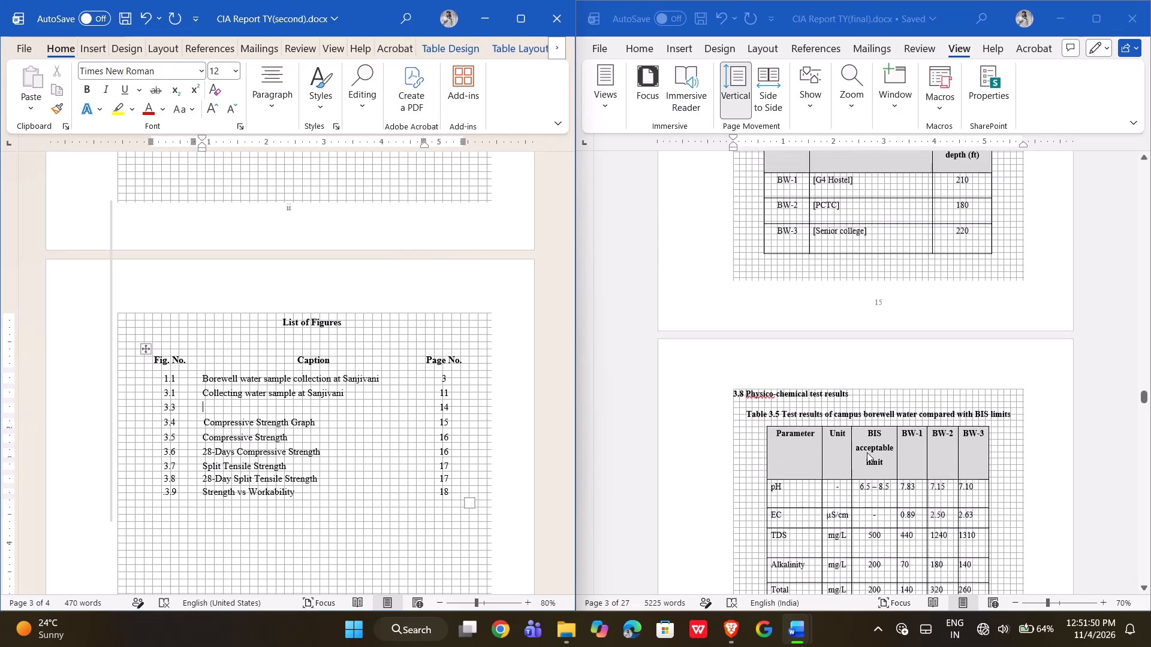
{"action": "scroll", "coordinate": [867, 452], "scroll_direction": "up", "scroll_amount": 1}
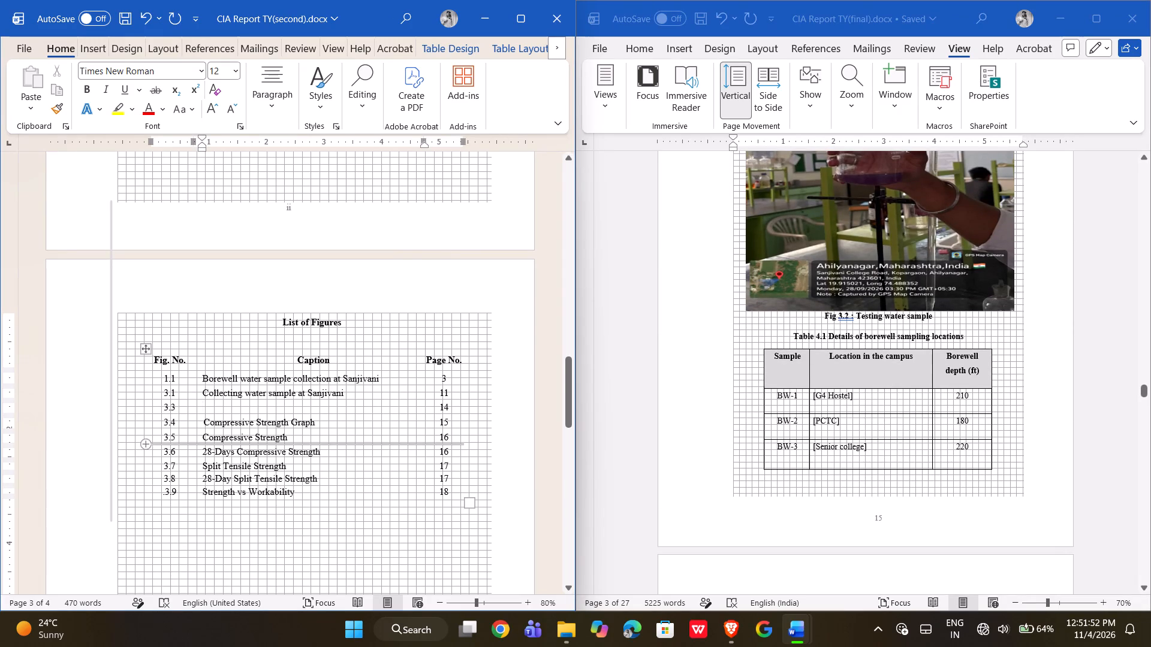
{"action": "left_click", "coordinate": [180, 406]}
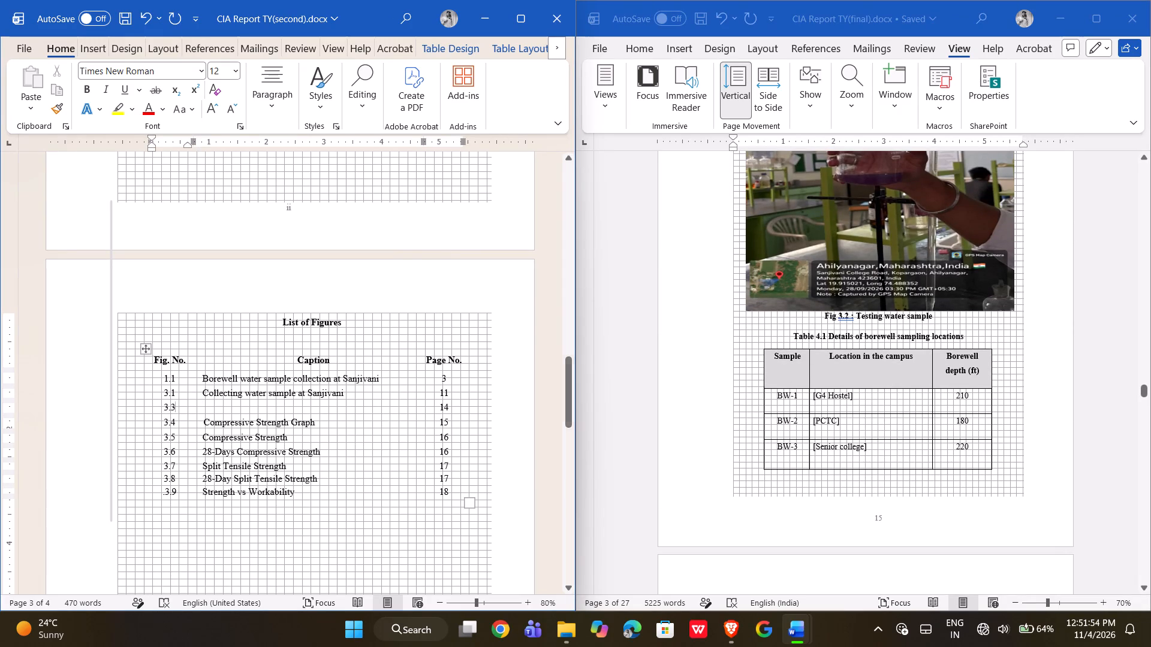
{"action": "key", "text": "BackSpace"}
{"action": "key", "text": "2"}
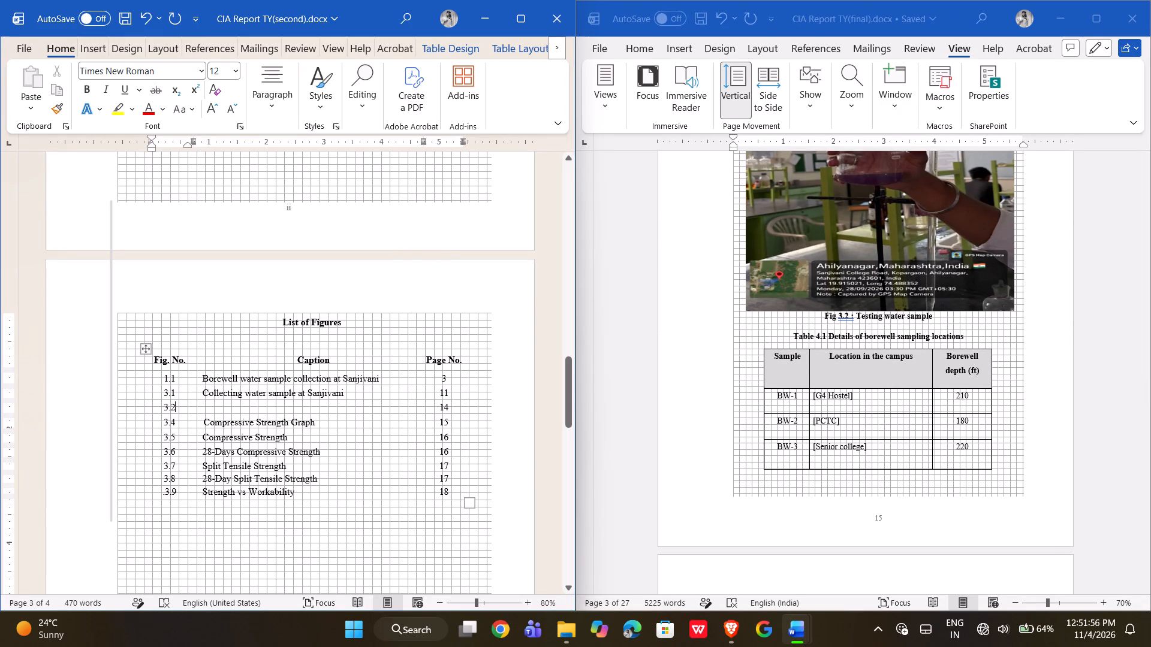
Enter "Testing of borewell sampling location" as the caption of the Fig. 3.2 entry.
{"action": "left_click", "coordinate": [207, 410]}
{"action": "key", "text": "t"}
{"action": "type", "text": "esting"}
{"action": "key", "text": "space"}
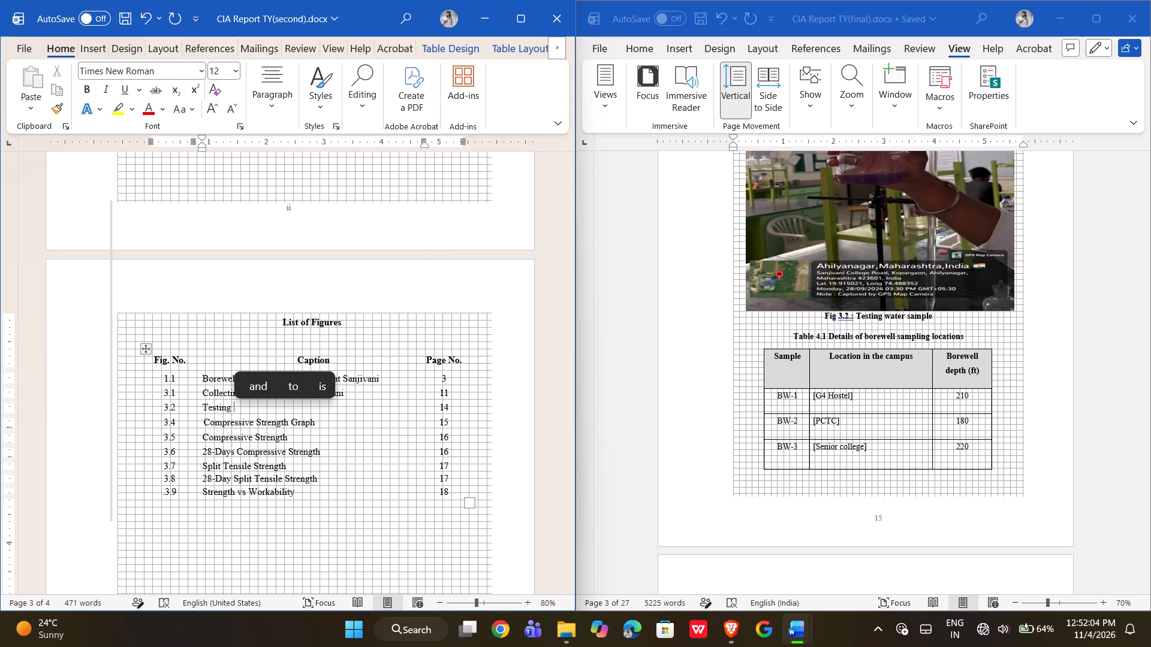
{"action": "type", "text": "of"}
{"action": "key", "text": "space"}
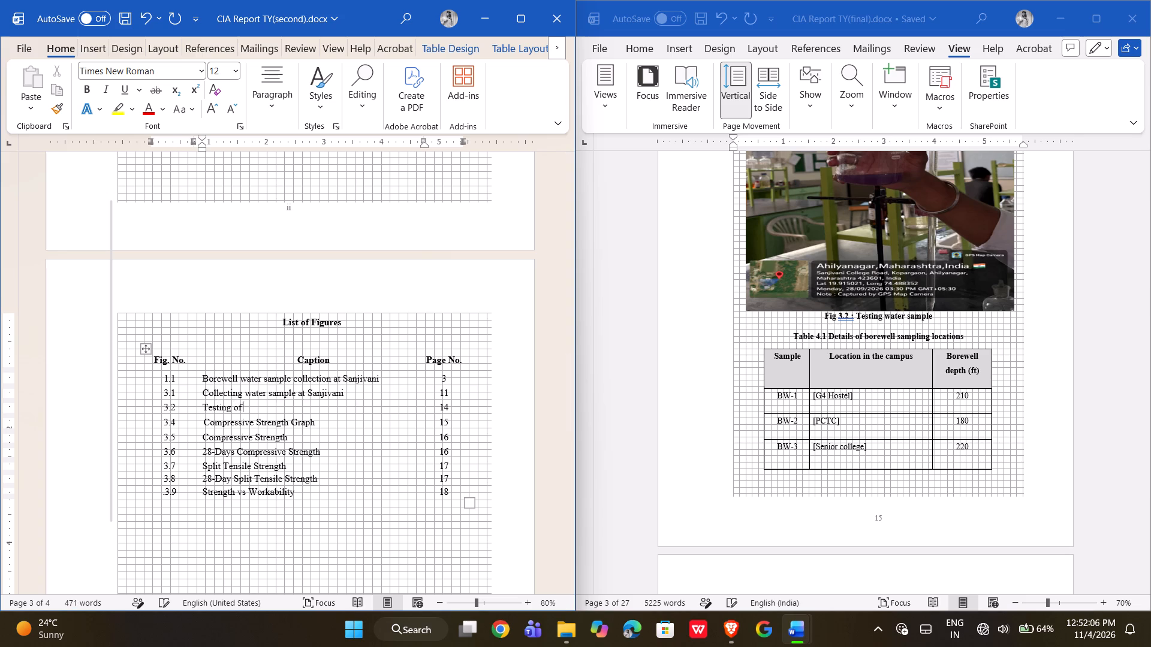
{"action": "type", "text": "borewell"}
{"action": "key", "text": "space"}
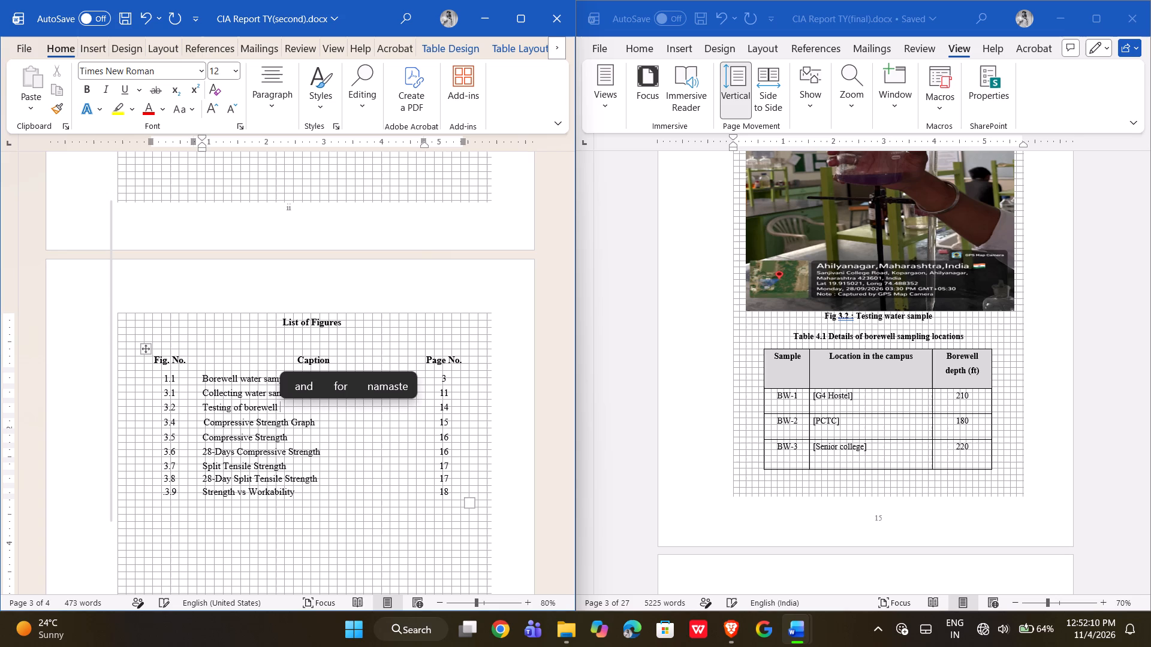
{"action": "type", "text": "samp"}
{"action": "type", "text": "ling"}
{"action": "key", "text": "space"}
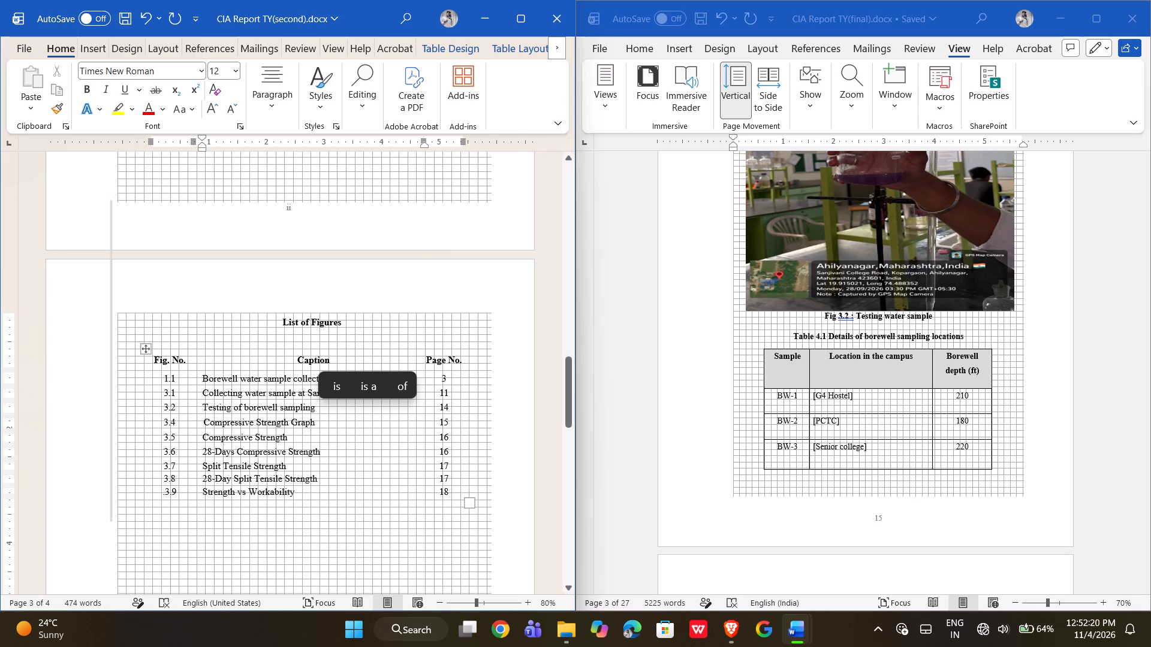
{"action": "type", "text": "location"}
{"action": "key", "text": "space"}
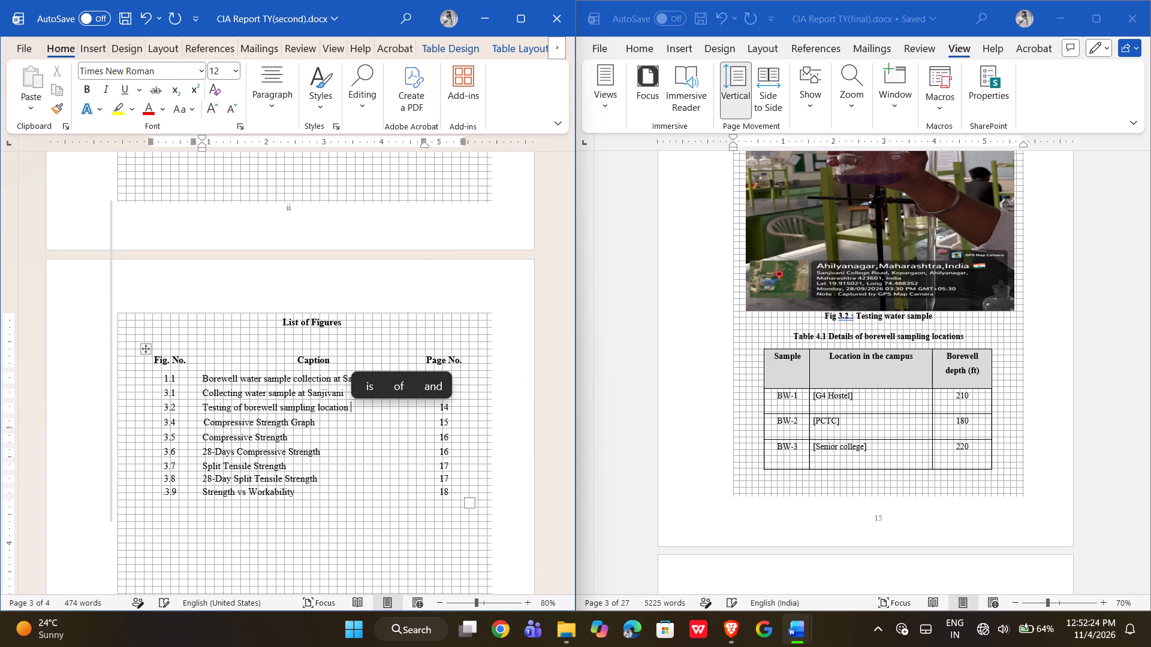
Set the page number of the Fig. 3.2 entry in the List of Figures to 15.
{"action": "left_click", "coordinate": [457, 409]}
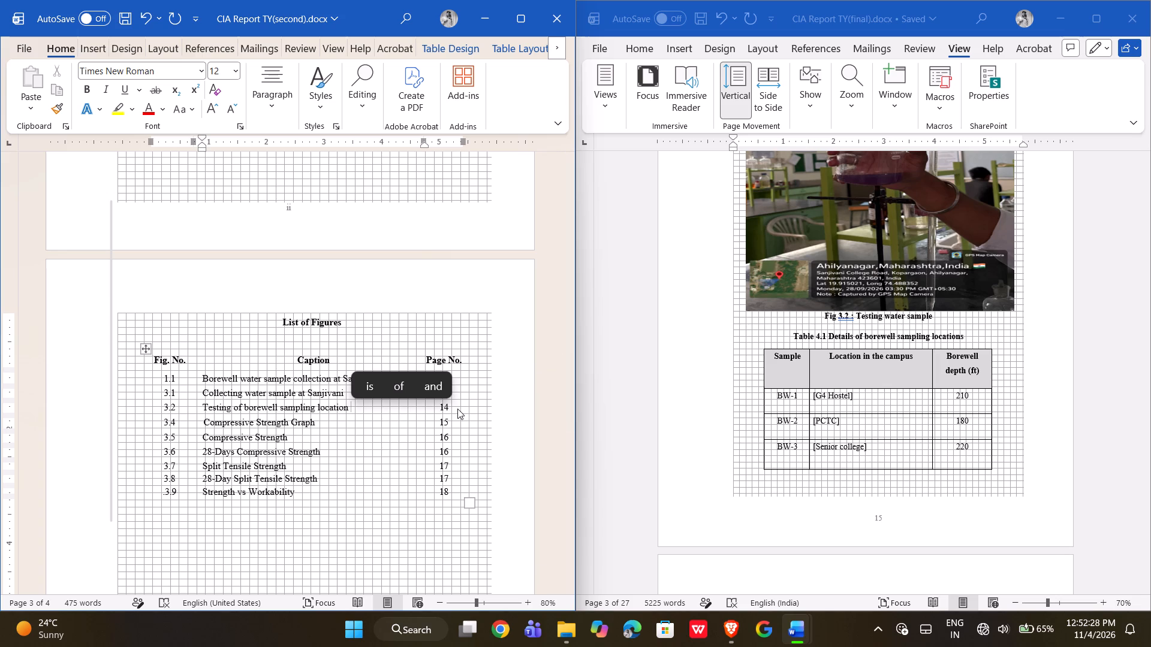
{"action": "left_click", "coordinate": [454, 409]}
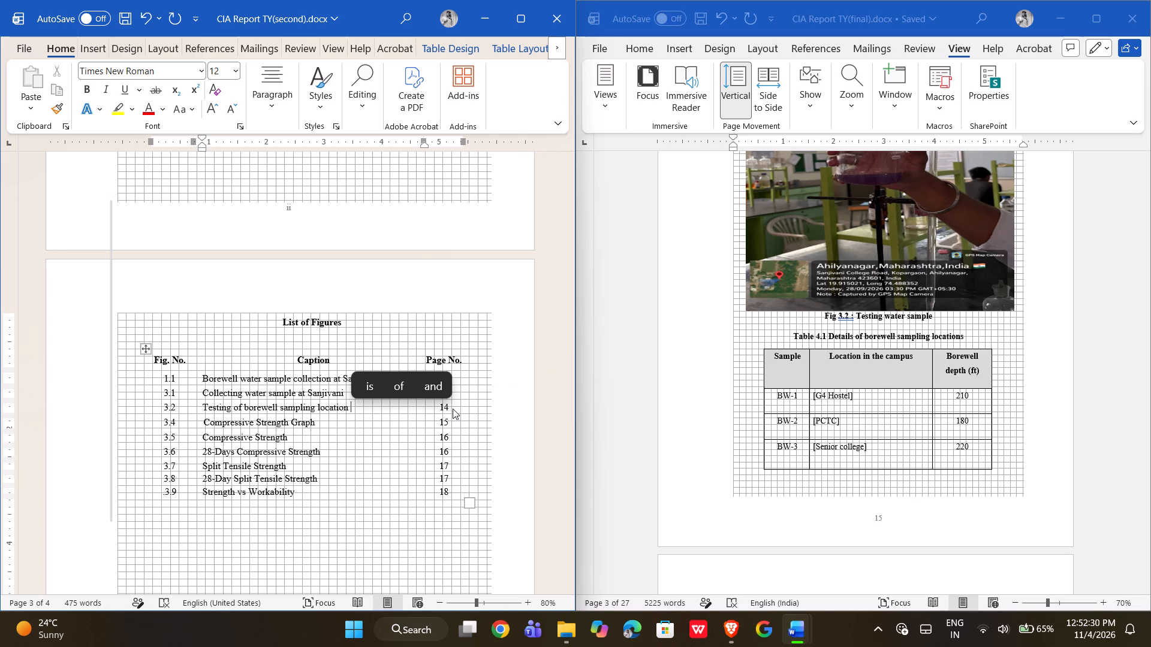
{"action": "left_click", "coordinate": [453, 409]}
{"action": "key", "text": "Right"}
{"action": "key", "text": "Right"}
{"action": "key", "text": "Right"}
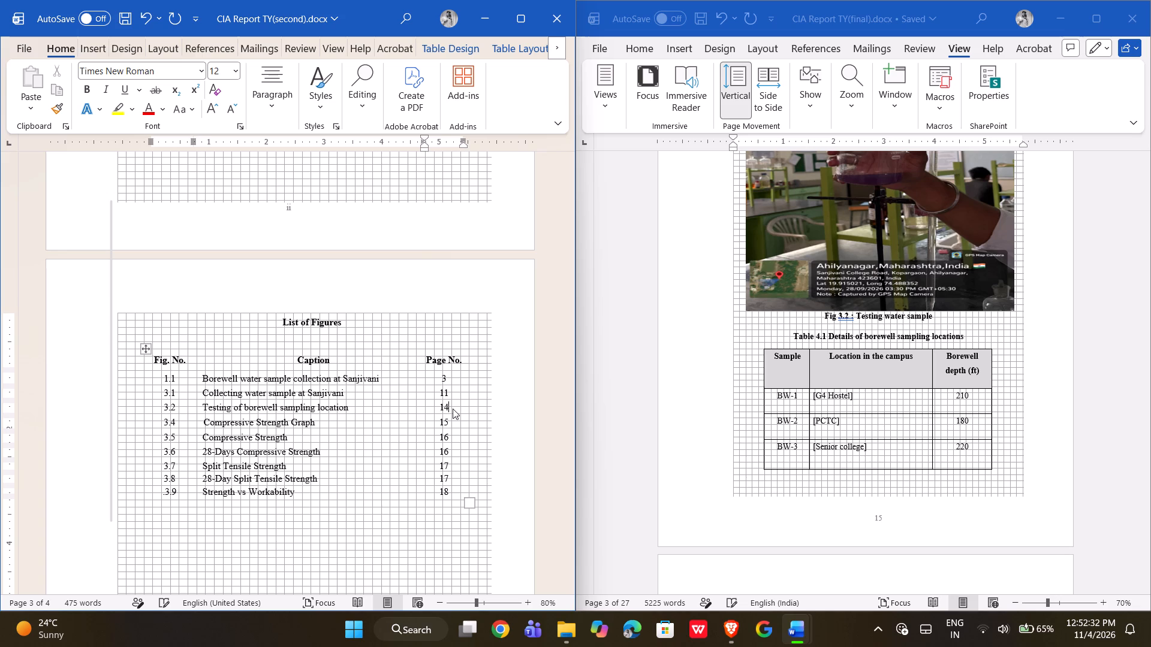
{"action": "key", "text": "BackSpace"}
{"action": "key", "text": "5"}
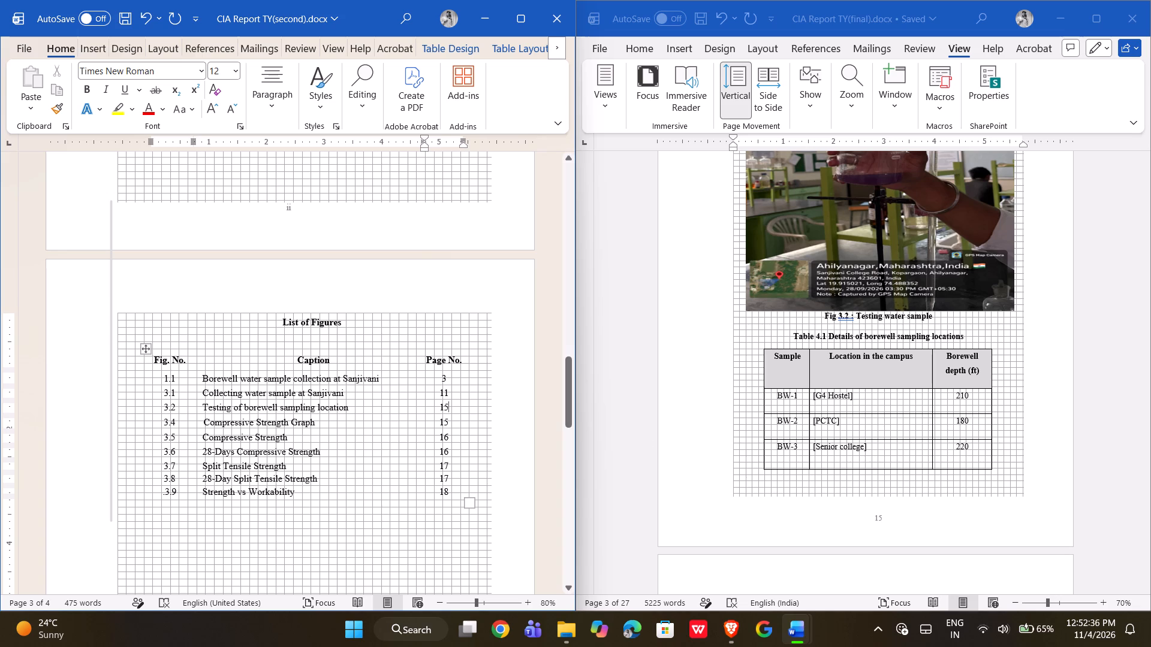
Find the next figure in the final report and change the fourth row's figure number to 3.3.
{"action": "scroll", "coordinate": [727, 447], "scroll_direction": "down", "scroll_amount": 3}
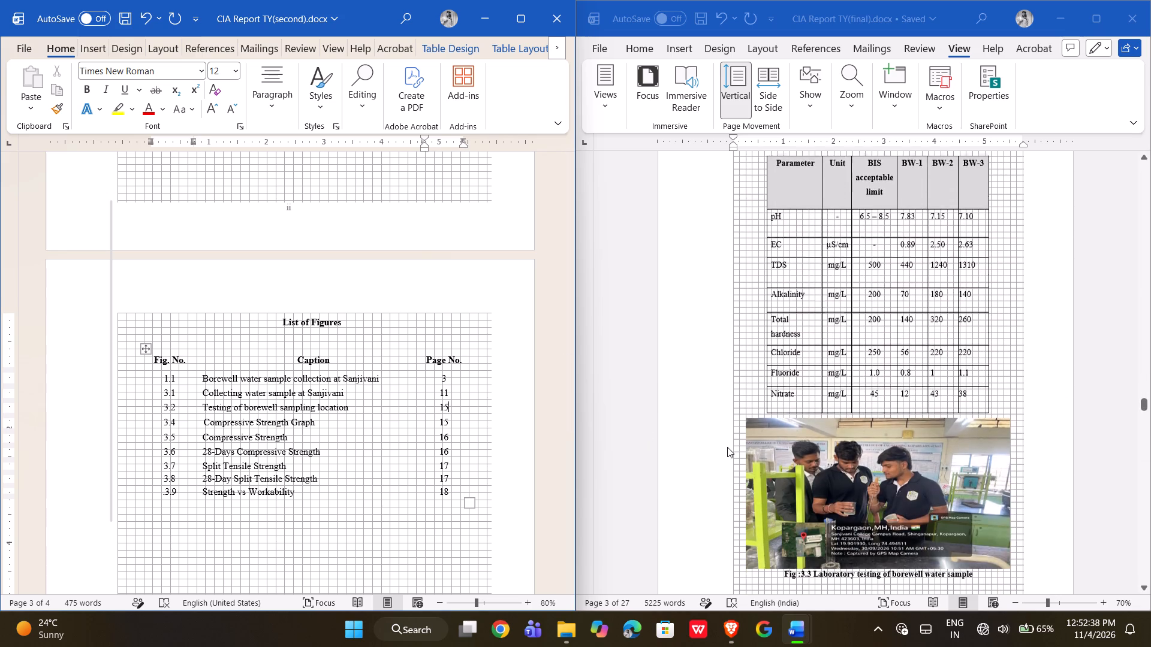
{"action": "scroll", "coordinate": [727, 447], "scroll_direction": "down", "scroll_amount": 1}
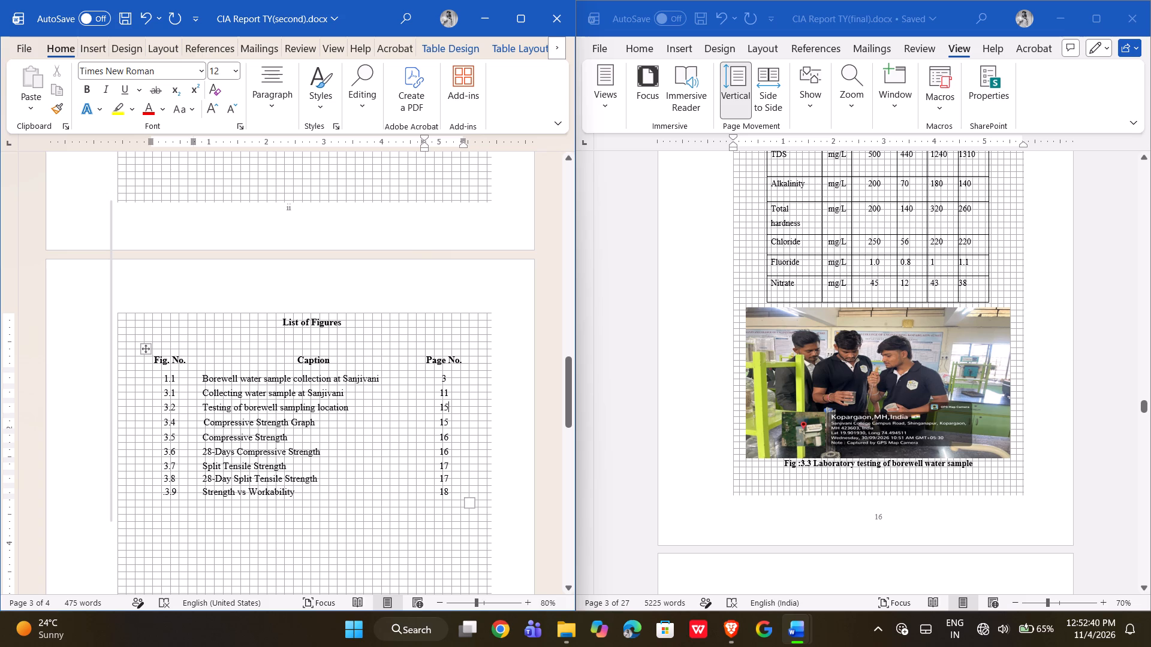
{"action": "left_click", "coordinate": [182, 421]}
{"action": "key", "text": "BackSpace"}
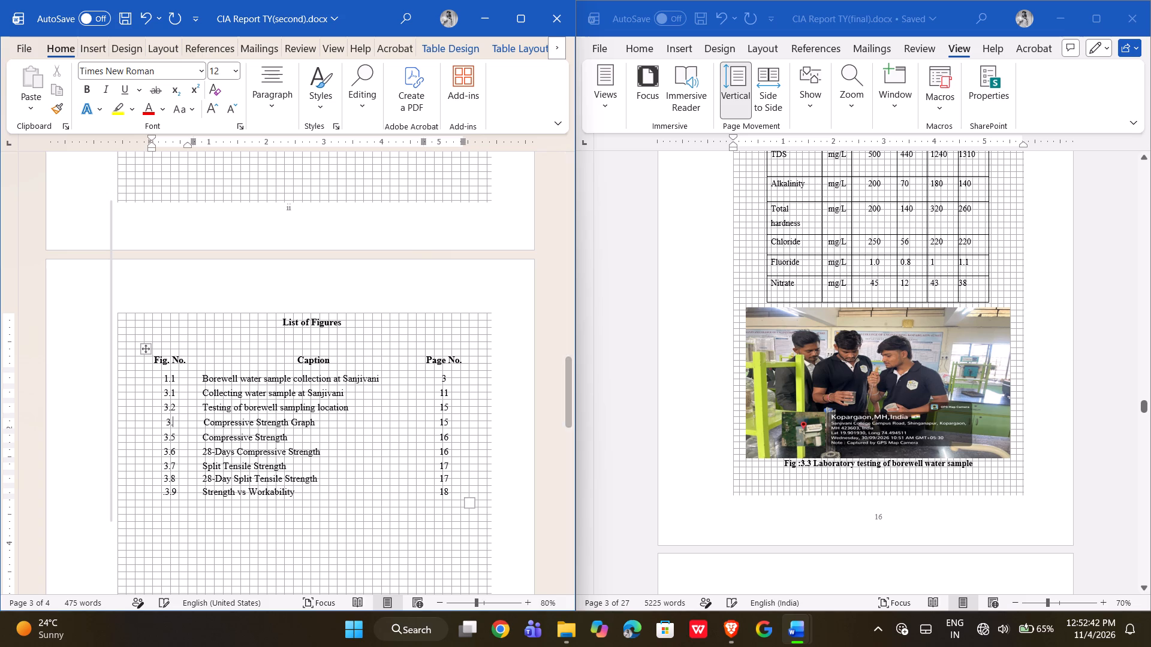
{"action": "key", "text": "3"}
Replace the Fig. 3.3 entry's caption with "Laboratory testing of borewell water sample".
{"action": "key", "text": "Right"}
{"action": "key", "text": "Right"}
{"action": "key", "text": "Right"}
{"action": "key", "text": "Right"}
{"action": "key", "text": "Right"}
{"action": "key", "text": "Right"}
{"action": "key", "text": "Right"}
{"action": "key", "text": "Right"}
{"action": "key", "text": "Right"}
{"action": "key", "text": "Right"}
{"action": "key", "text": "Right"}
{"action": "key", "text": "Right"}
{"action": "key", "text": "Right"}
{"action": "key", "text": "Right"}
{"action": "key", "text": "Right"}
{"action": "key", "text": "Right"}
{"action": "key", "text": "Right"}
{"action": "key", "text": "Right"}
{"action": "key", "text": "Right"}
{"action": "key", "text": "Right"}
{"action": "key", "text": "Right"}
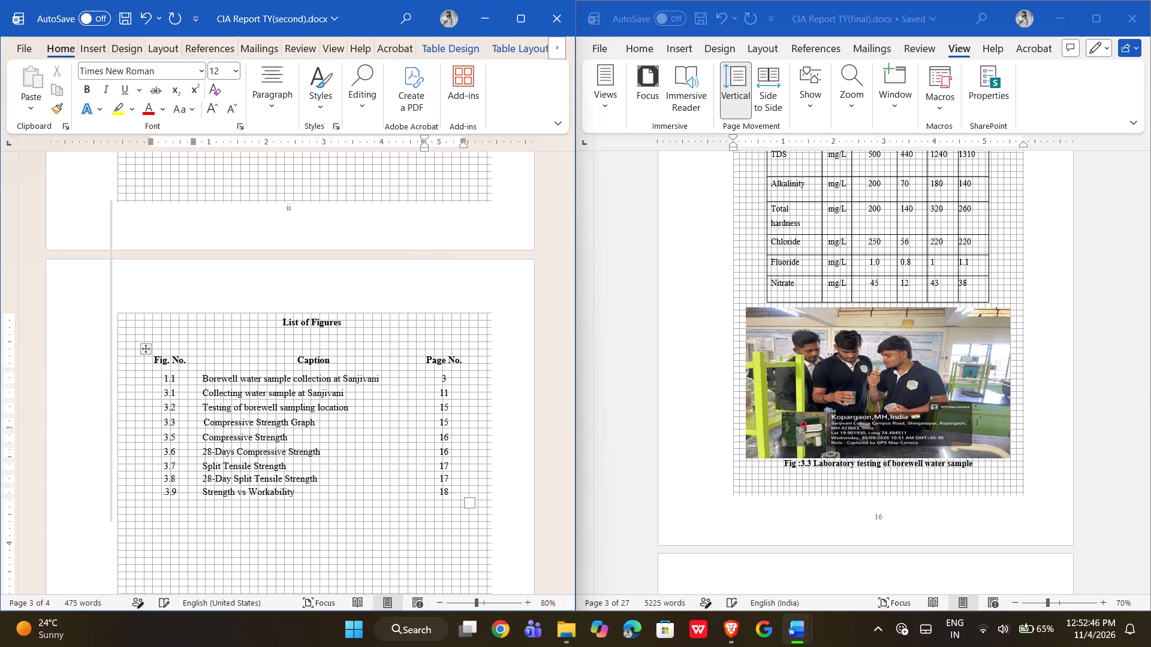
{"action": "key", "text": "Left"}
{"action": "key", "text": "BackSpace"}
{"action": "key", "text": "BackSpace"}
{"action": "key", "text": "BackSpace"}
{"action": "key", "text": "BackSpace"}
{"action": "key", "text": "BackSpace"}
{"action": "key", "text": "BackSpace"}
{"action": "key", "text": "BackSpace"}
{"action": "key", "text": "BackSpace"}
{"action": "key", "text": "BackSpace"}
{"action": "key", "text": "BackSpace"}
{"action": "key", "text": "BackSpace"}
{"action": "key", "text": "BackSpace"}
{"action": "key", "text": "BackSpace"}
{"action": "key", "text": "BackSpace"}
{"action": "key", "text": "BackSpace"}
{"action": "key", "text": "BackSpace"}
{"action": "key", "text": "BackSpace"}
{"action": "key", "text": "BackSpace"}
{"action": "key", "text": "BackSpace"}
{"action": "key", "text": "BackSpace"}
{"action": "key", "text": "BackSpace"}
{"action": "key", "text": "BackSpace"}
{"action": "key", "text": "BackSpace"}
{"action": "key", "text": "BackSpace"}
{"action": "key", "text": "BackSpace"}
{"action": "key", "text": "BackSpace"}
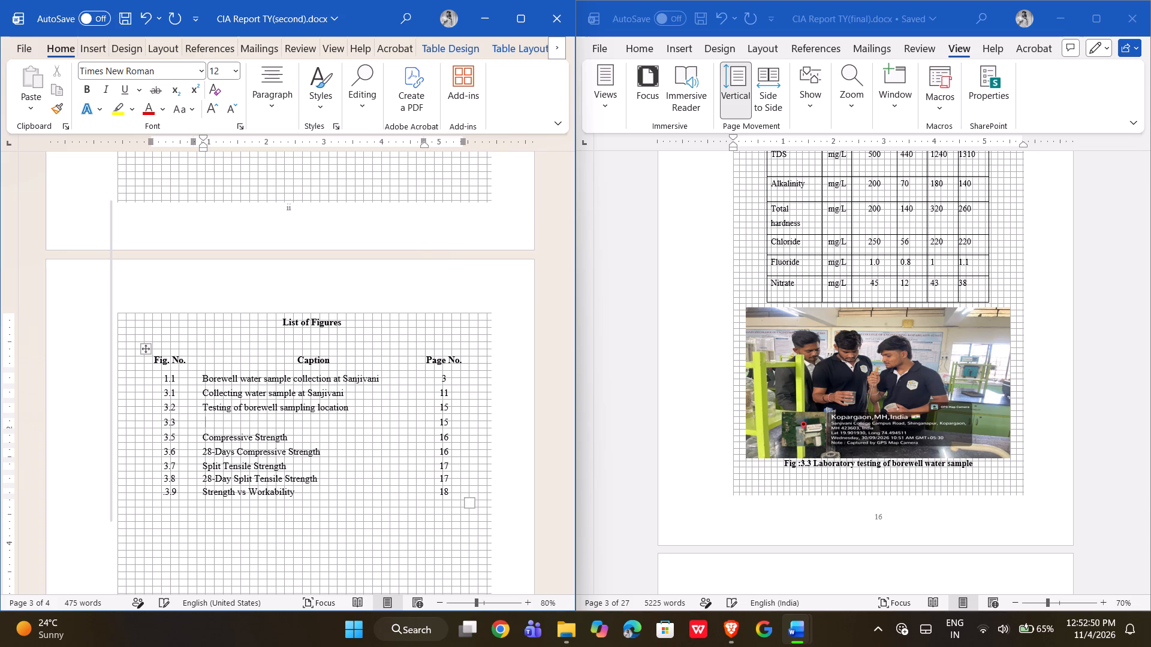
{"action": "key", "text": "l"}
{"action": "key", "text": "o"}
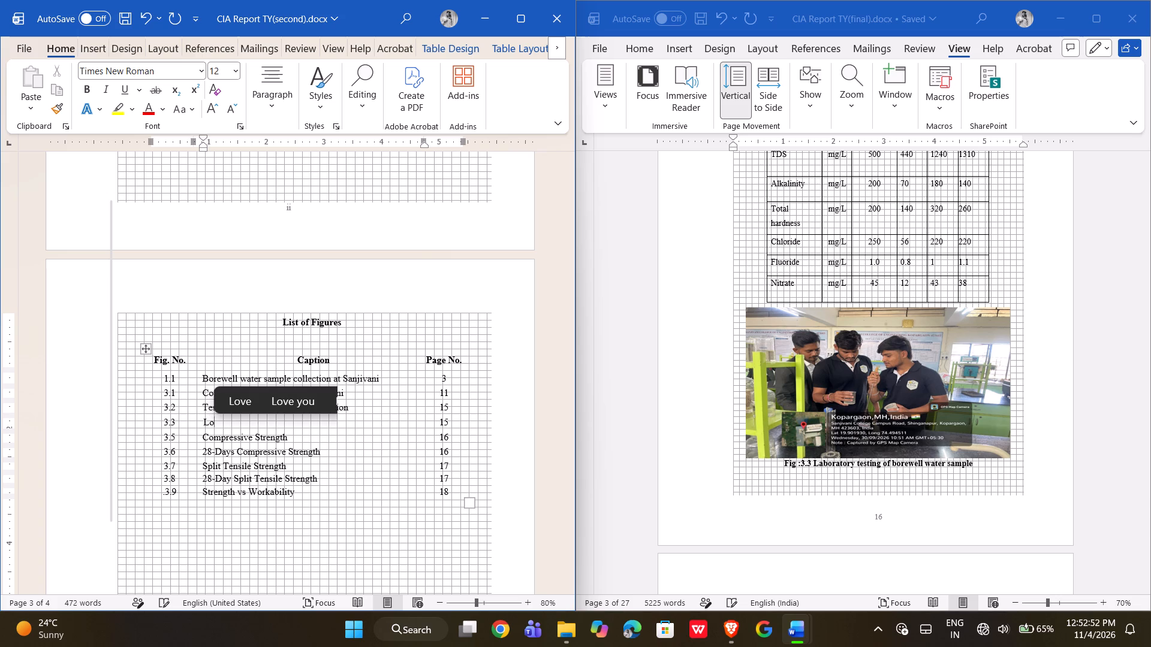
{"action": "key", "text": "BackSpace"}
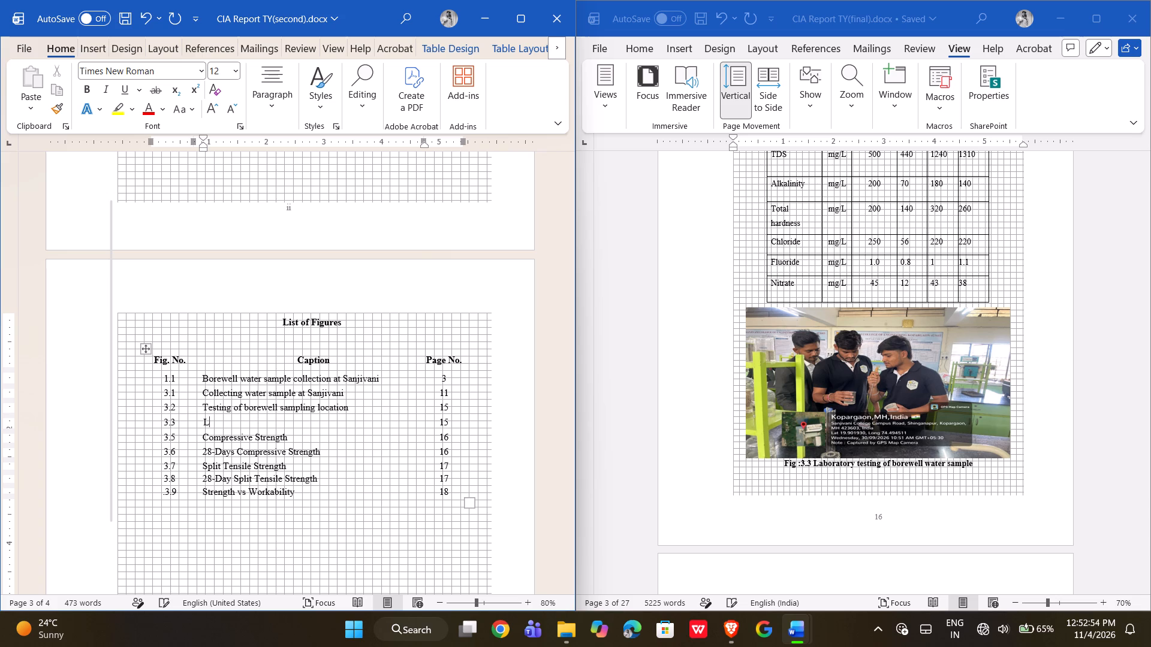
{"action": "type", "text": "abo"}
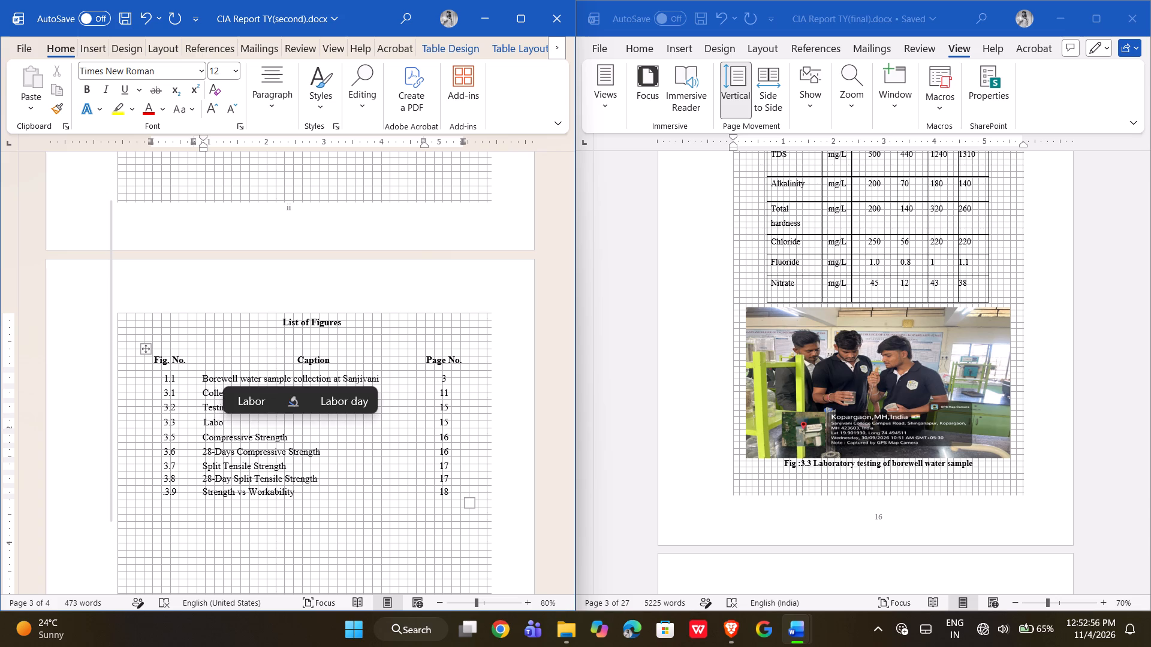
{"action": "type", "text": "ratory"}
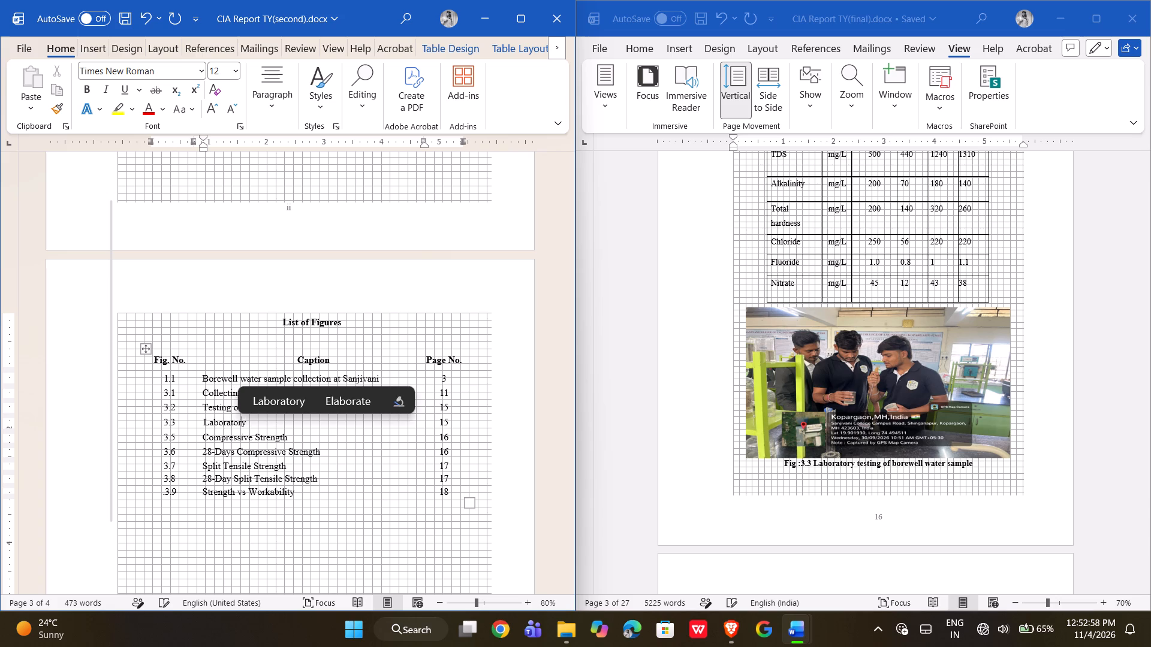
{"action": "key", "text": "space"}
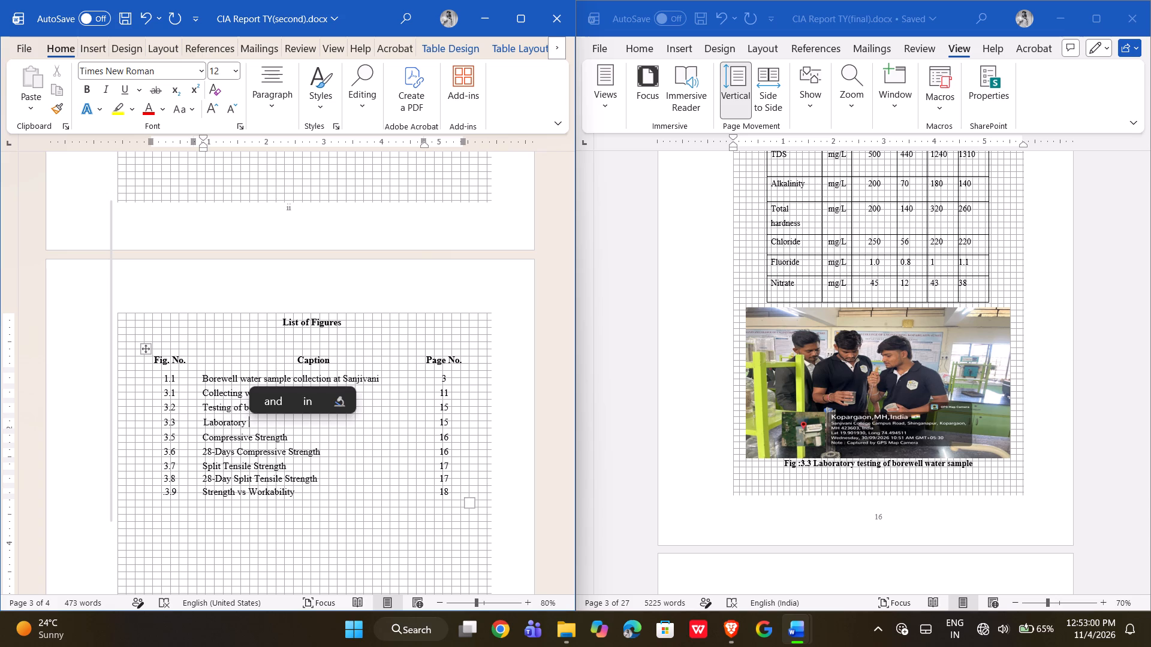
{"action": "key", "text": "t"}
{"action": "type", "text": "esting"}
{"action": "key", "text": "space"}
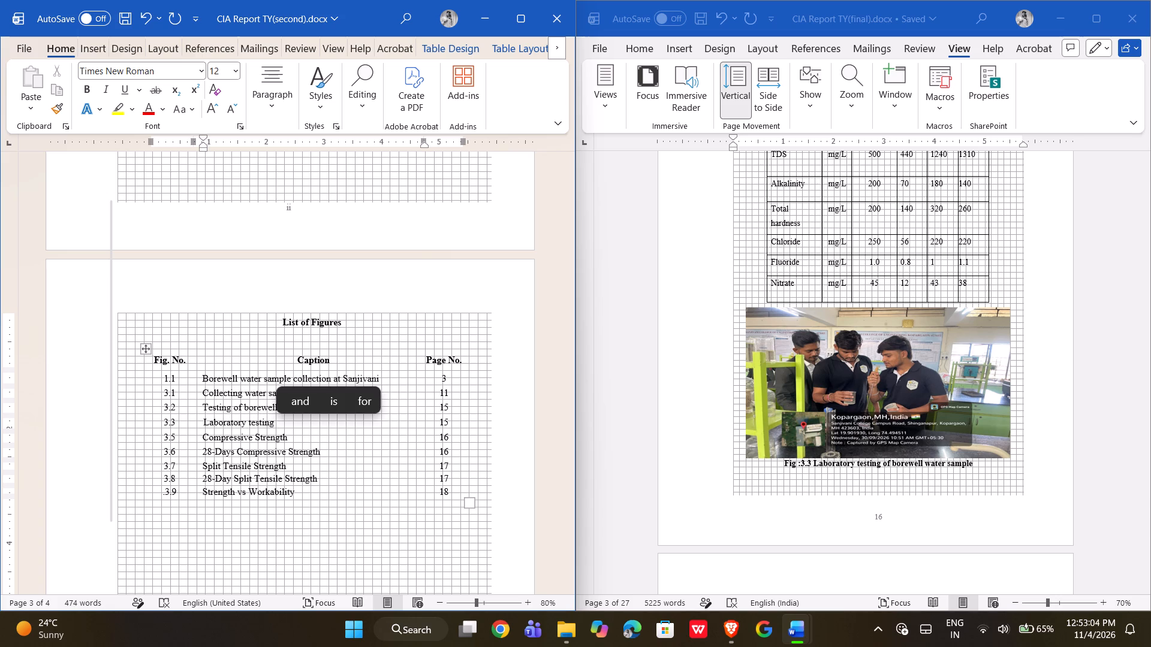
{"action": "type", "text": "of borewell"}
{"action": "key", "text": "space"}
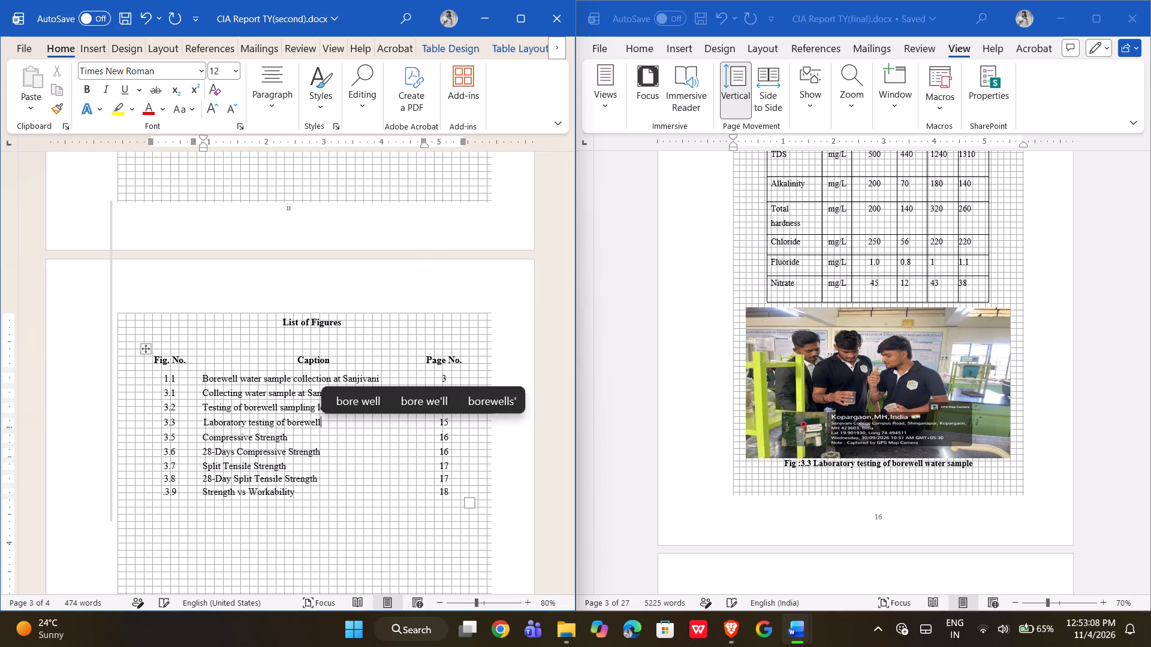
{"action": "type", "text": "water"}
{"action": "key", "text": "space"}
{"action": "type", "text": "sample"}
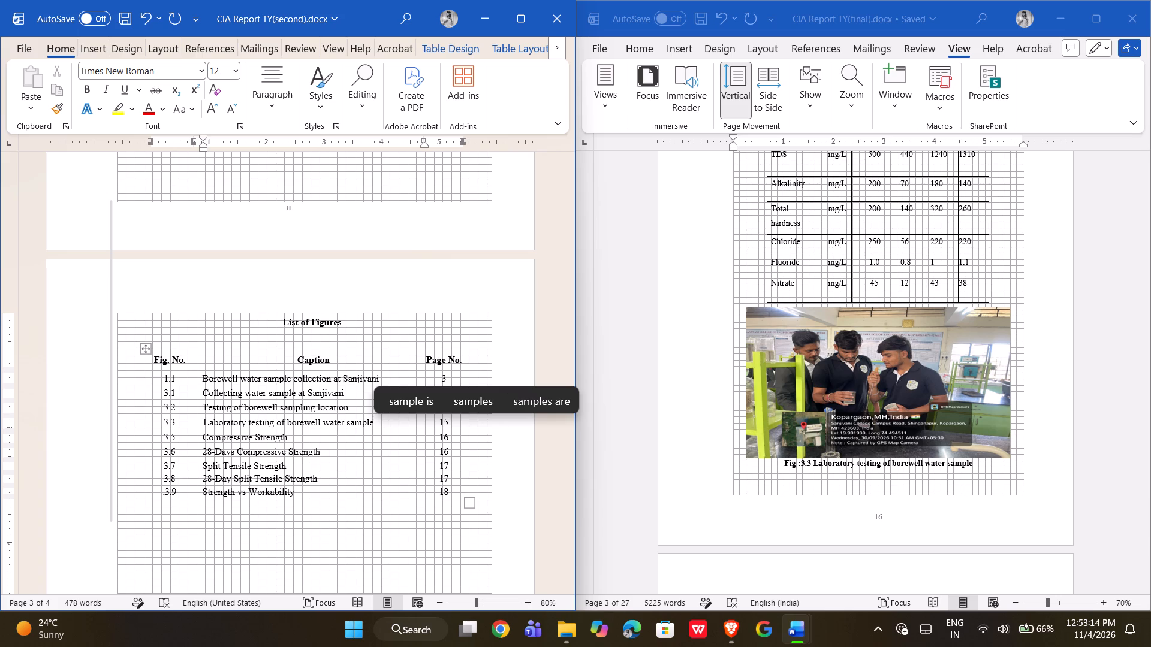
Set the page number of the Fig. 3.3 entry in the List of Figures to 16.
{"action": "key", "text": "Right"}
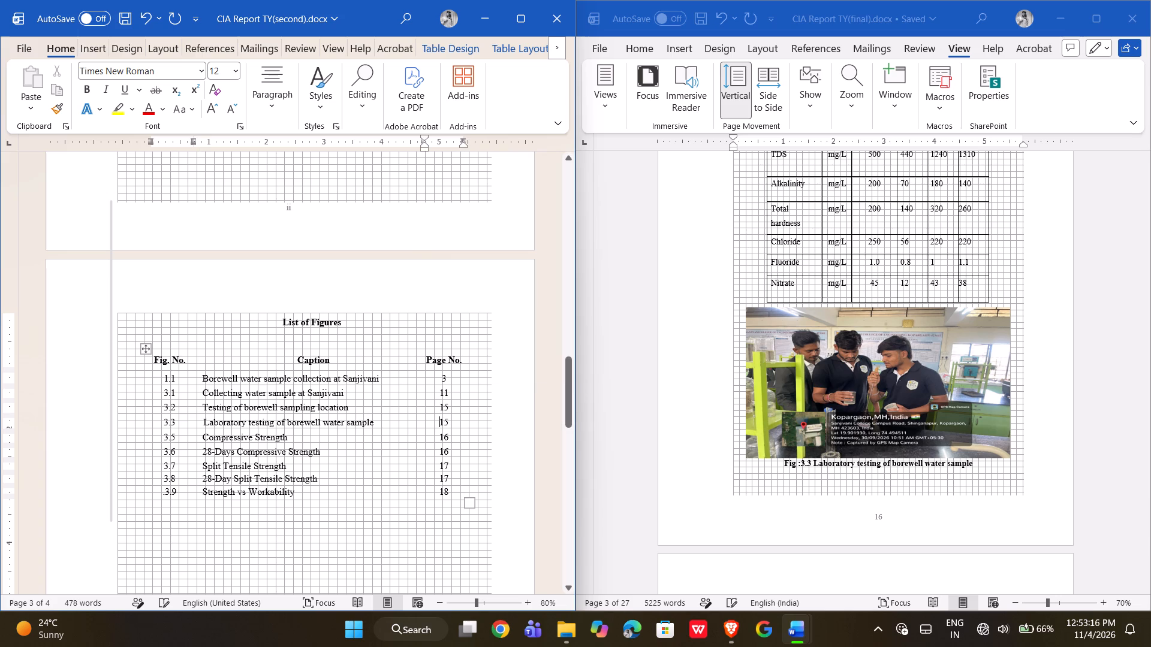
{"action": "key", "text": "Right"}
{"action": "key", "text": "BackSpace"}
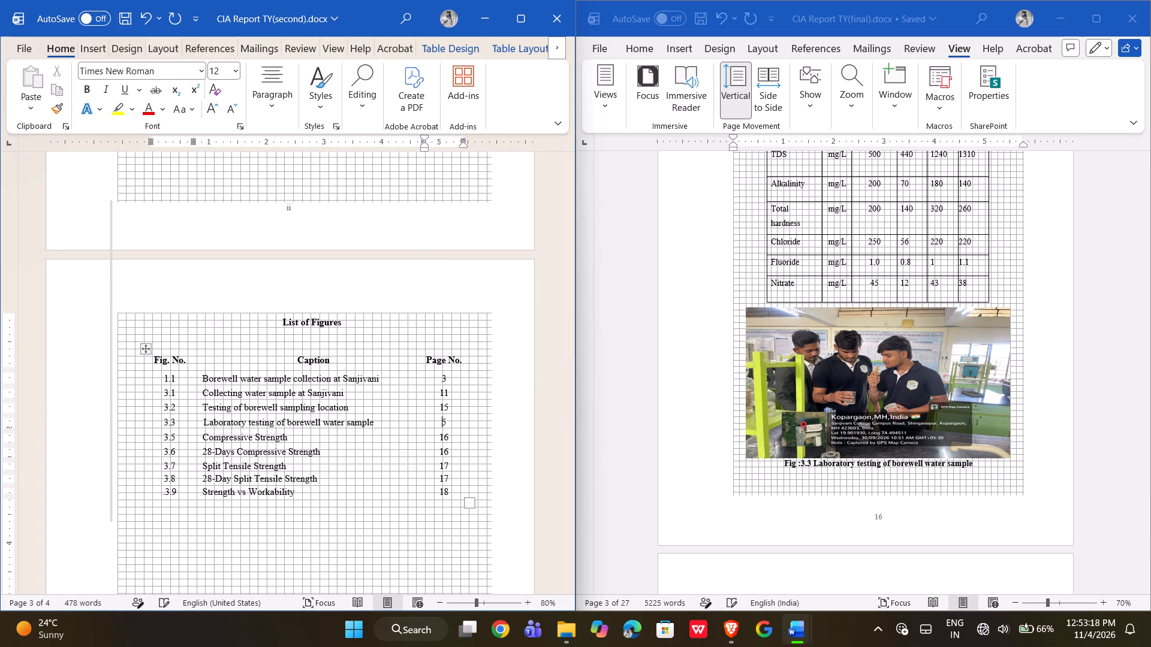
{"action": "key", "text": "6"}
{"action": "key", "text": "BackSpace"}
{"action": "key", "text": "1"}
{"action": "key", "text": "Right"}
{"action": "key", "text": "BackSpace"}
{"action": "key", "text": "6"}
Find the next figure in the final report and change the fifth row's figure number to 4.1.
{"action": "scroll", "coordinate": [851, 405], "scroll_direction": "down", "scroll_amount": 2}
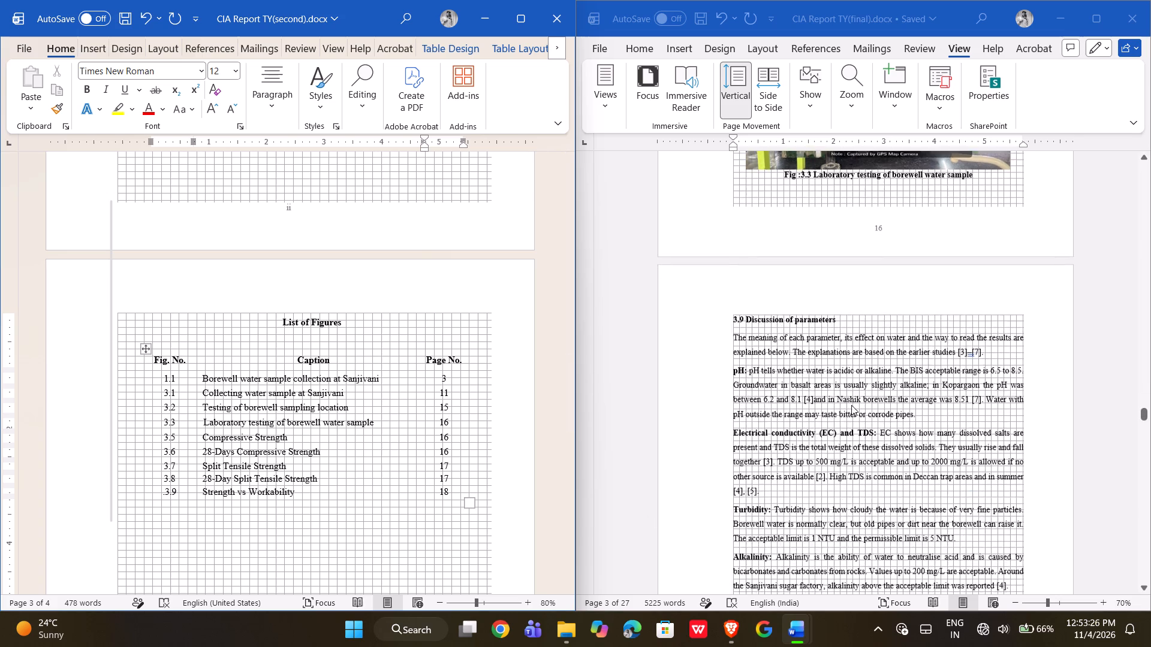
{"action": "scroll", "coordinate": [851, 405], "scroll_direction": "down", "scroll_amount": 5}
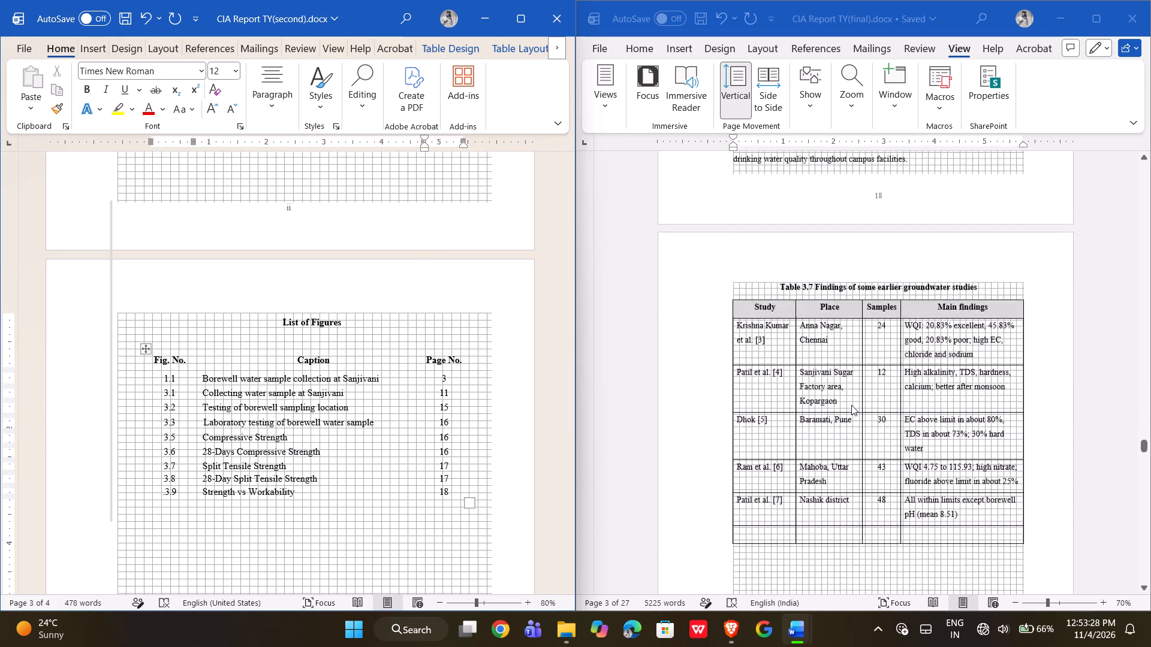
{"action": "scroll", "coordinate": [851, 405], "scroll_direction": "down", "scroll_amount": 3}
{"action": "scroll", "coordinate": [851, 405], "scroll_direction": "up", "scroll_amount": 1}
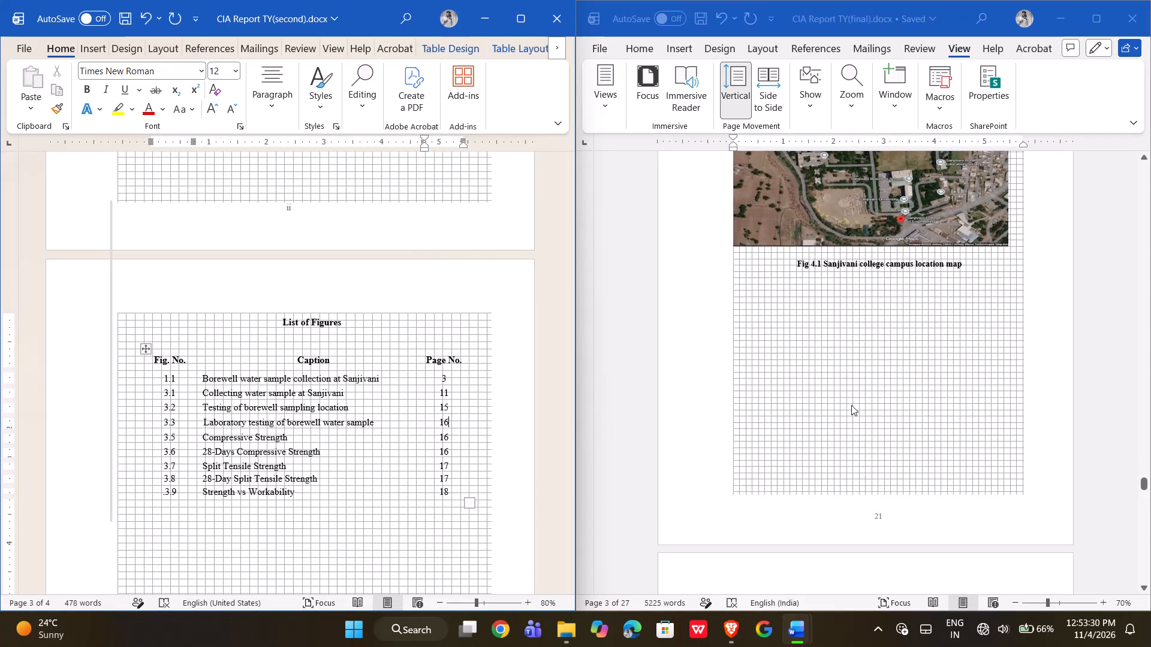
{"action": "scroll", "coordinate": [851, 405], "scroll_direction": "up", "scroll_amount": 1}
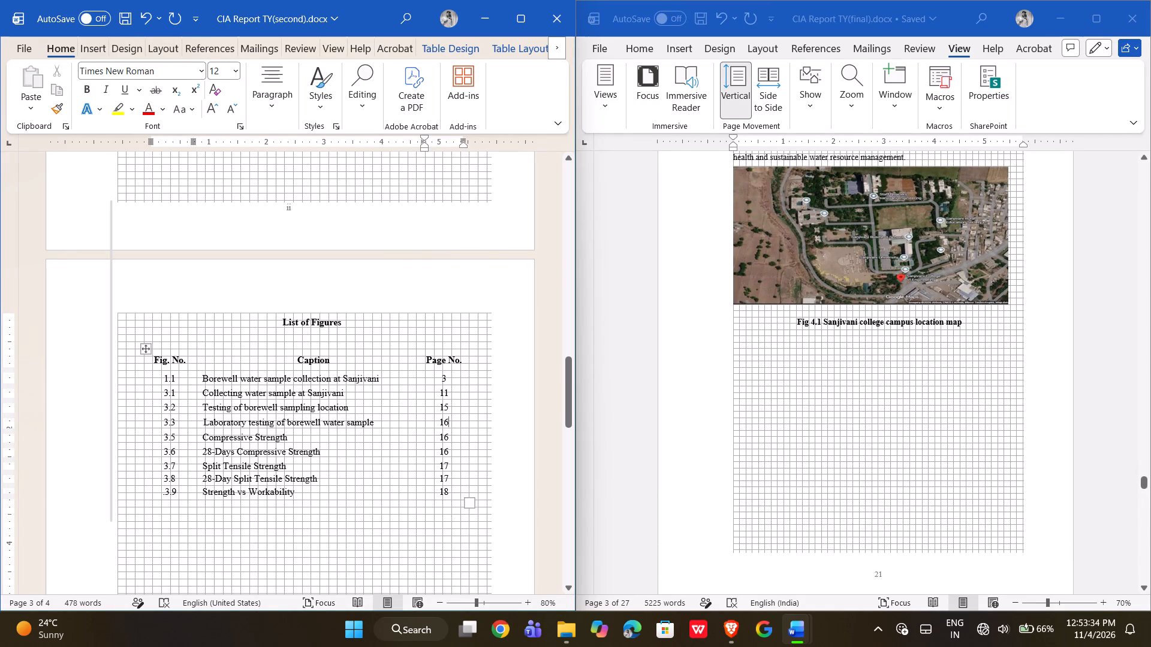
{"action": "left_click", "coordinate": [177, 439]}
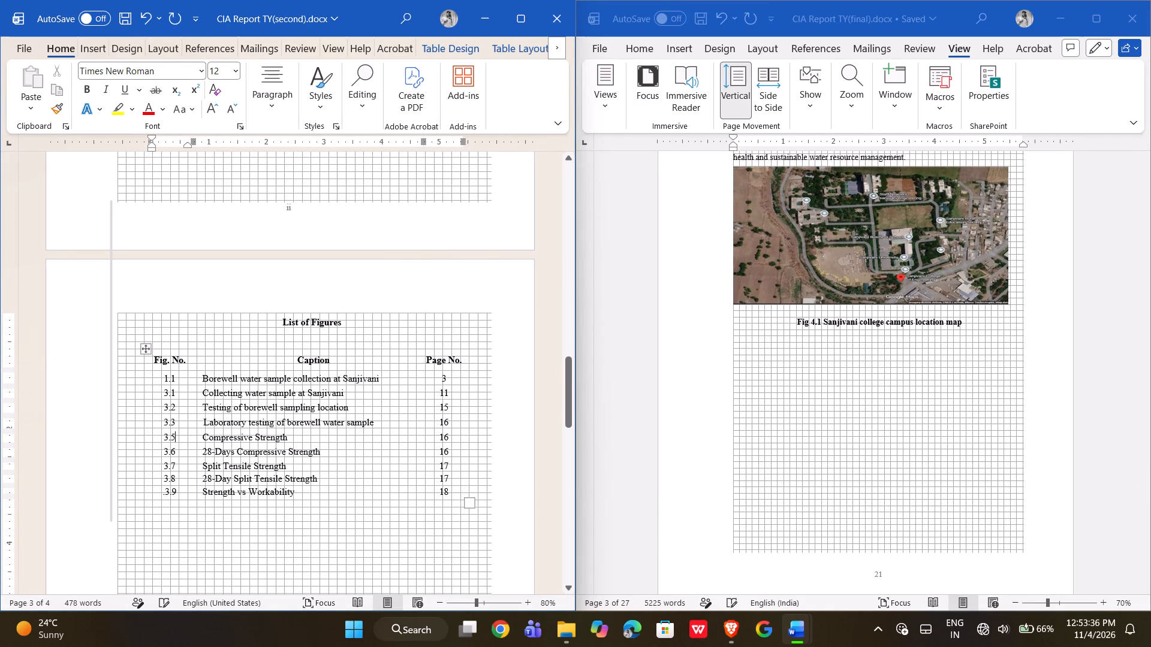
{"action": "key", "text": "BackSpace"}
{"action": "key", "text": "BackSpace"}
{"action": "key", "text": "BackSpace"}
{"action": "type", "text": "4.1"}
Replace the Fig. 4.1 entry's caption with "Sanjivani college campus location map".
{"action": "left_click", "coordinate": [291, 439]}
{"action": "key", "text": "BackSpace"}
{"action": "key", "text": "BackSpace"}
{"action": "key", "text": "BackSpace"}
{"action": "key", "text": "BackSpace"}
{"action": "key", "text": "BackSpace"}
{"action": "key", "text": "BackSpace"}
{"action": "key", "text": "BackSpace"}
{"action": "key", "text": "BackSpace"}
{"action": "key", "text": "BackSpace"}
{"action": "key", "text": "BackSpace"}
{"action": "key", "text": "BackSpace"}
{"action": "key", "text": "BackSpace"}
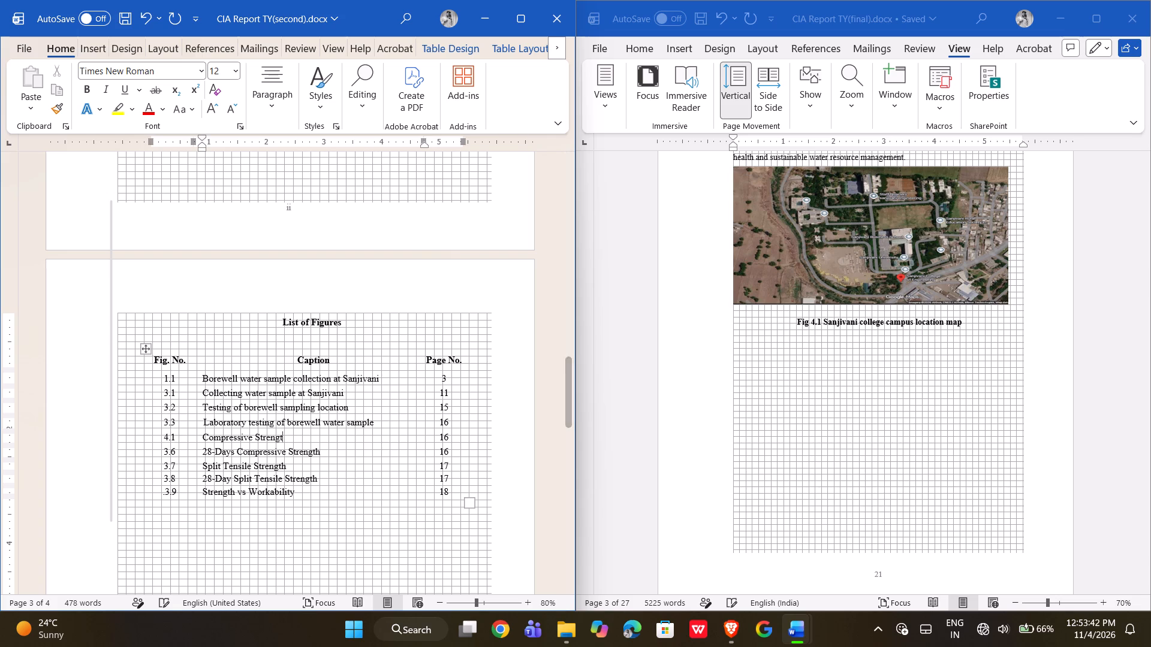
{"action": "key", "text": "BackSpace"}
{"action": "key", "text": "BackSpace"}
{"action": "key", "text": "BackSpace"}
{"action": "key", "text": "BackSpace"}
{"action": "key", "text": "BackSpace"}
{"action": "key", "text": "BackSpace"}
{"action": "key", "text": "BackSpace"}
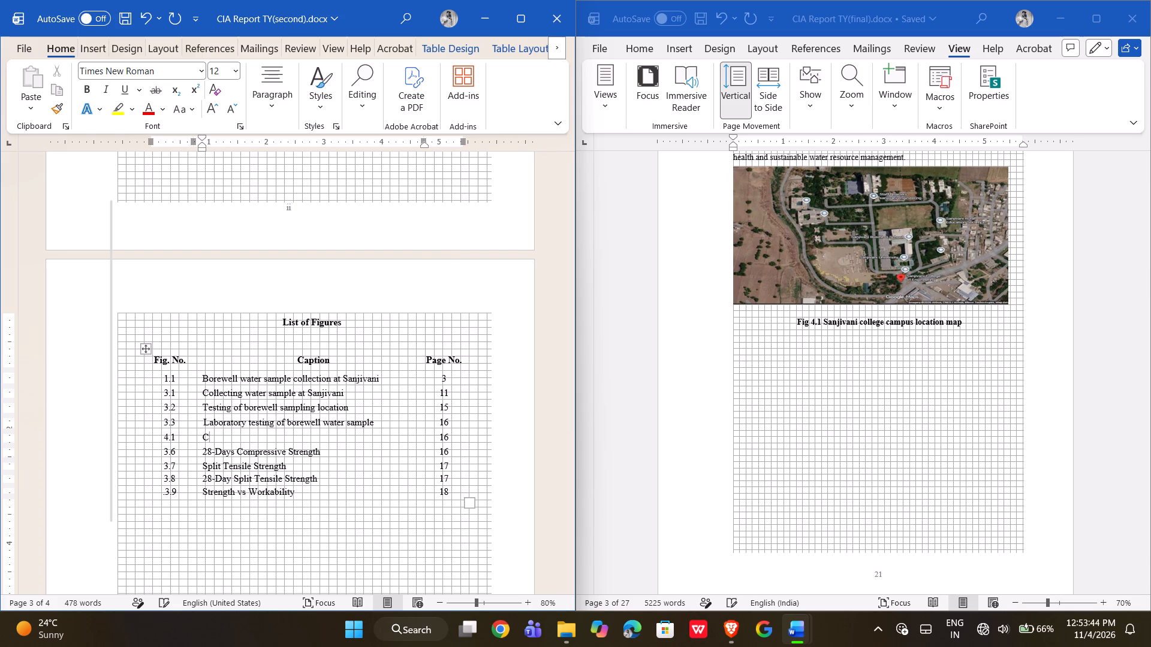
{"action": "key", "text": "BackSpace"}
{"action": "key", "text": "s"}
{"action": "type", "text": "anjivani"}
{"action": "key", "text": "space"}
{"action": "type", "text": "college"}
{"action": "key", "text": "space"}
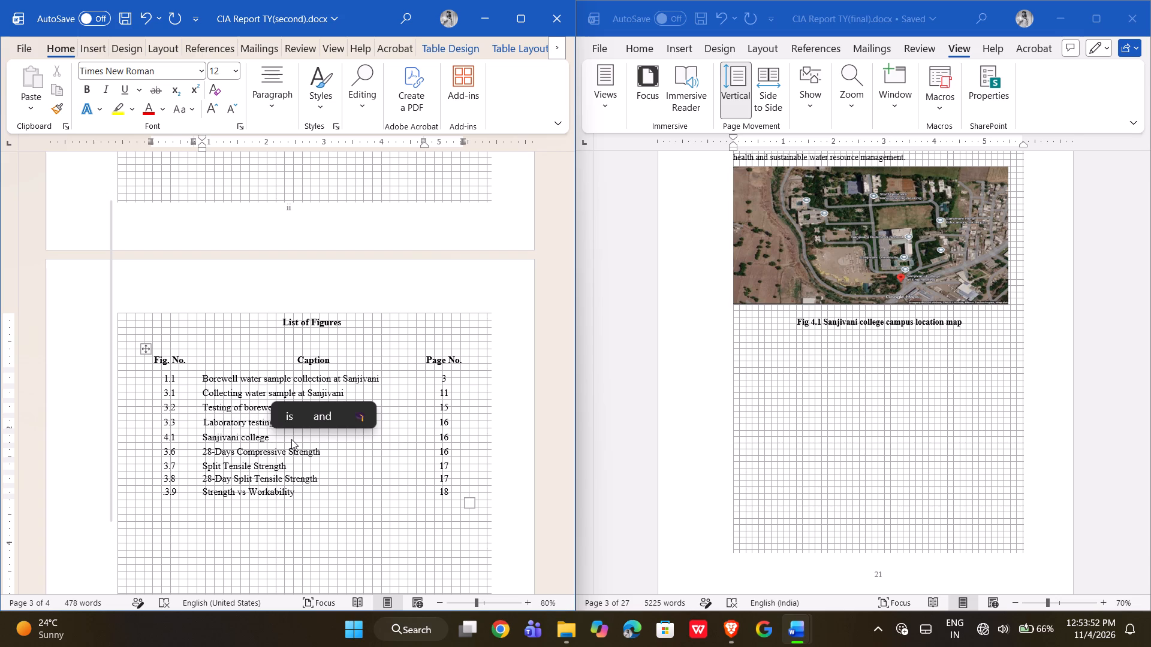
{"action": "type", "text": "campus"}
{"action": "key", "text": "space"}
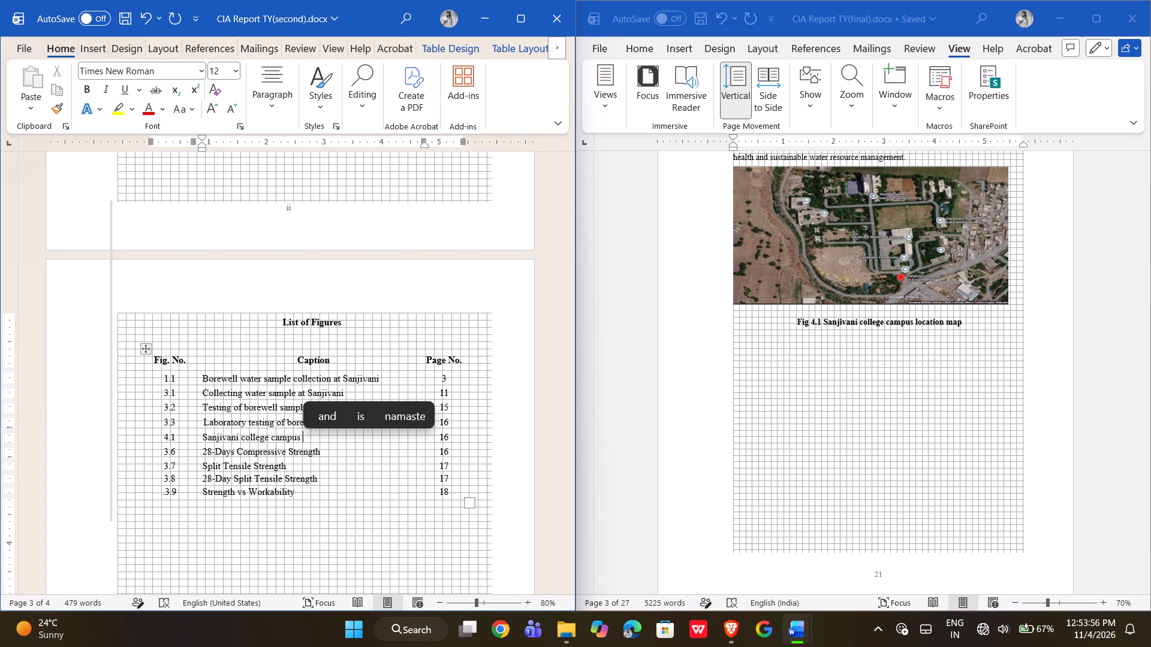
{"action": "type", "text": "location map"}
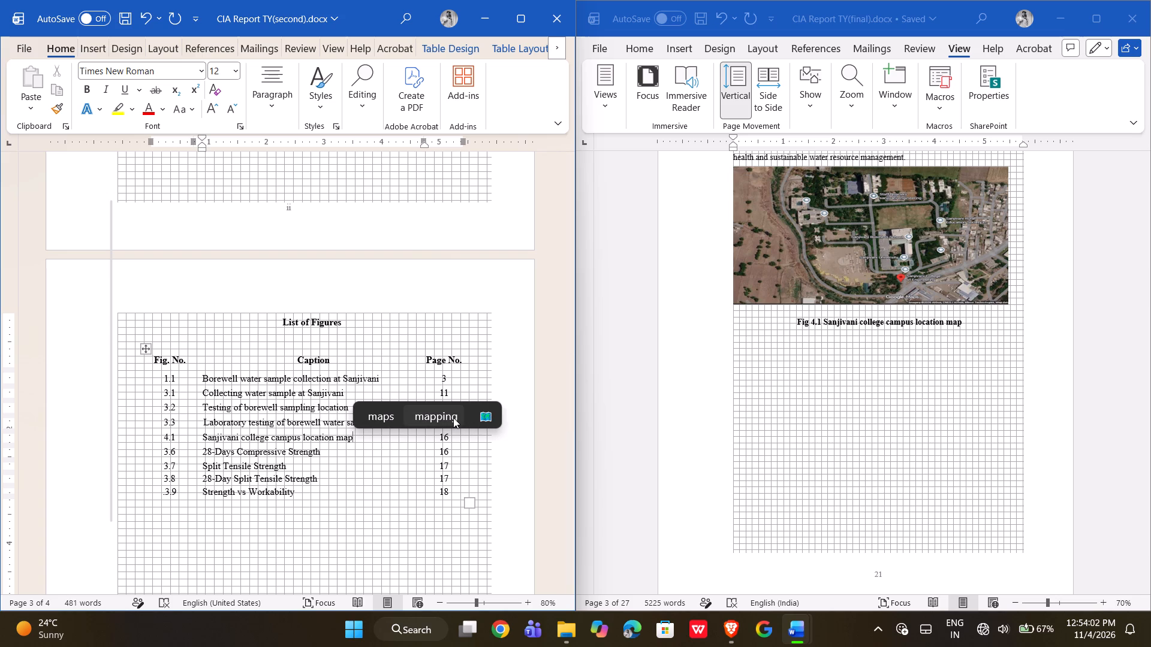
Set the page number of the Fig. 4.1 entry in the List of Figures to 21.
{"action": "key", "text": "Right"}
{"action": "key", "text": "Right"}
{"action": "key", "text": "Right"}
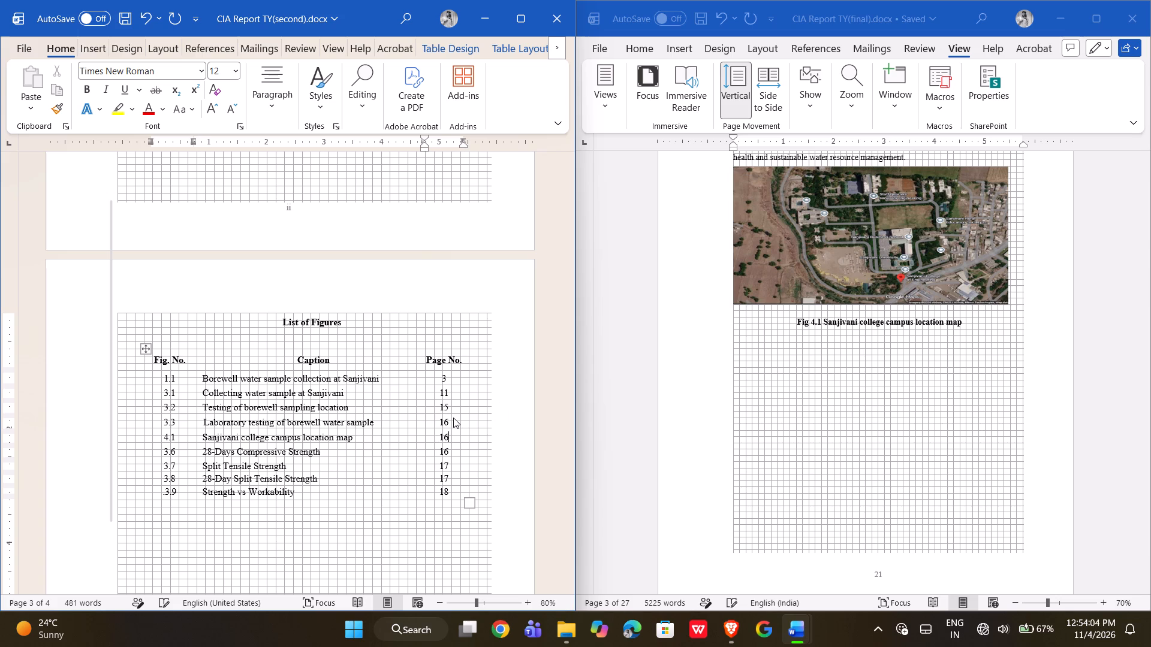
{"action": "key", "text": "BackSpace"}
{"action": "key", "text": "BackSpace"}
{"action": "type", "text": "21"}
Find the next captioned figure after Fig 4.1 in the final report for the sixth row of the List of Figures.
{"action": "scroll", "coordinate": [871, 409], "scroll_direction": "down", "scroll_amount": 1}
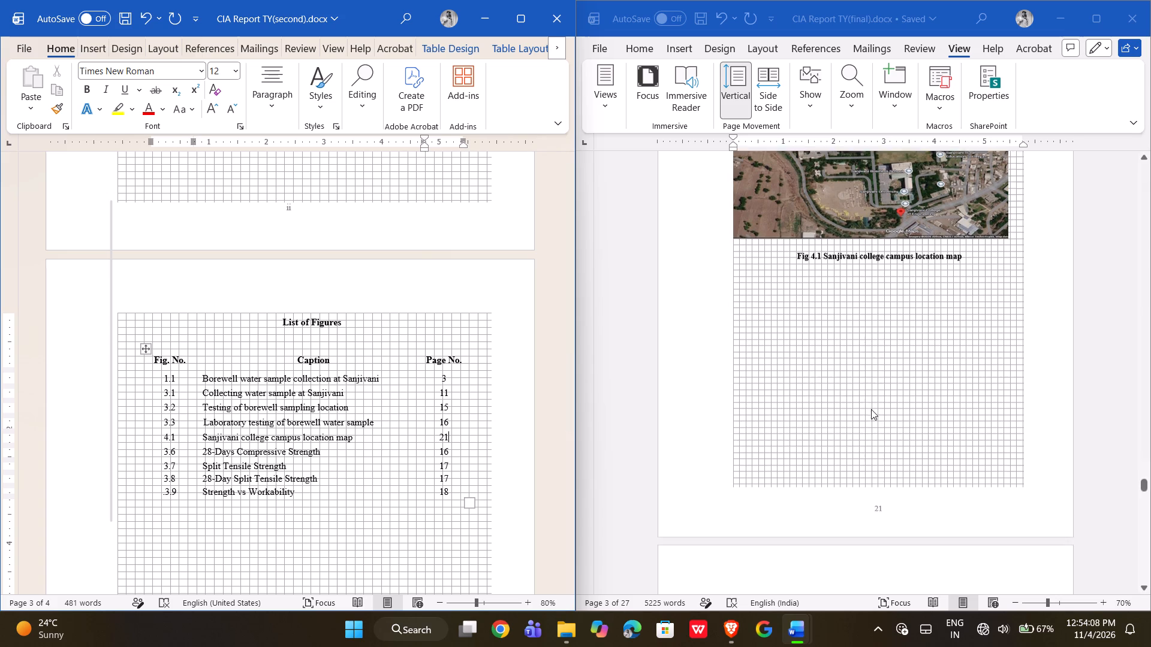
{"action": "scroll", "coordinate": [871, 409], "scroll_direction": "down", "scroll_amount": 3}
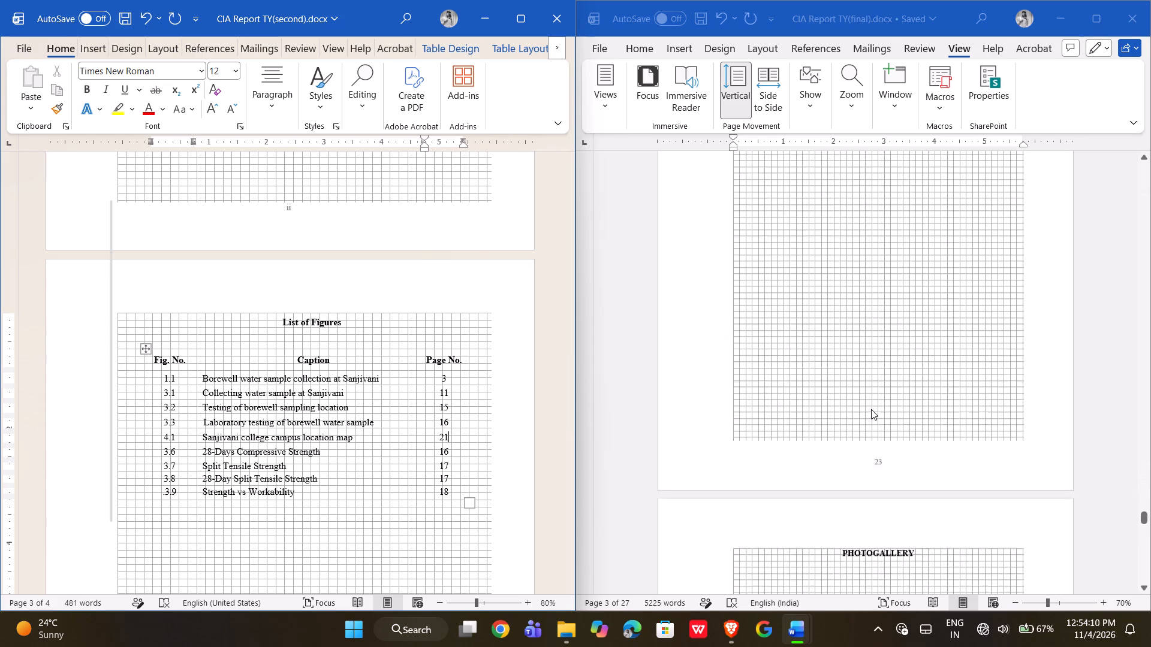
{"action": "scroll", "coordinate": [871, 409], "scroll_direction": "down", "scroll_amount": 1}
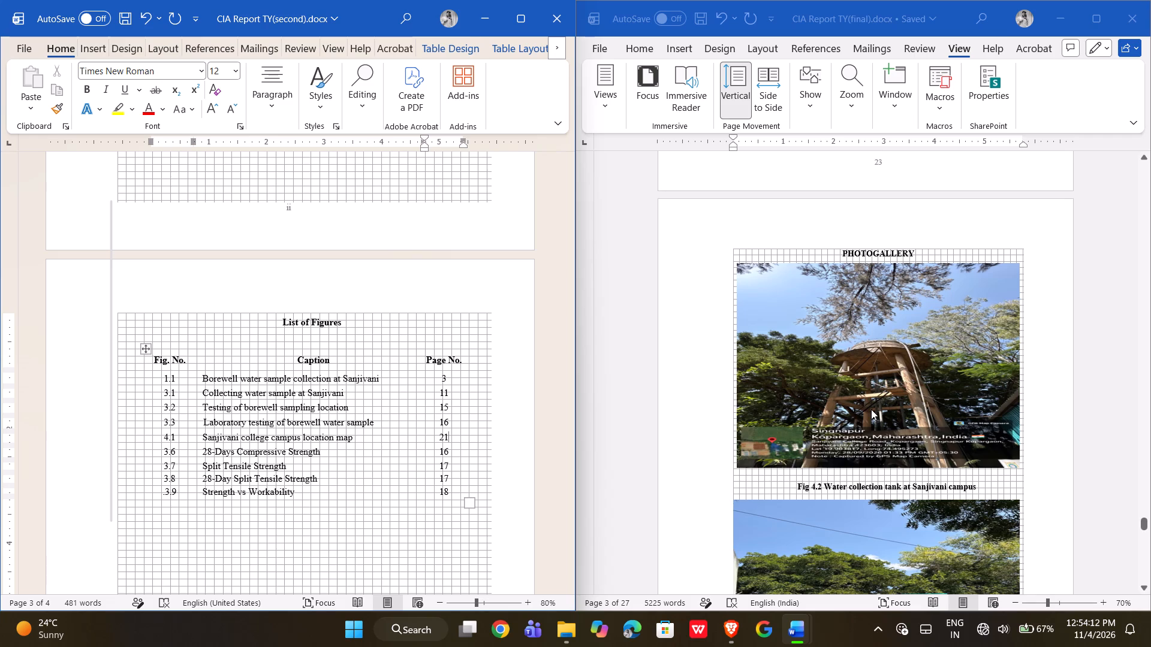
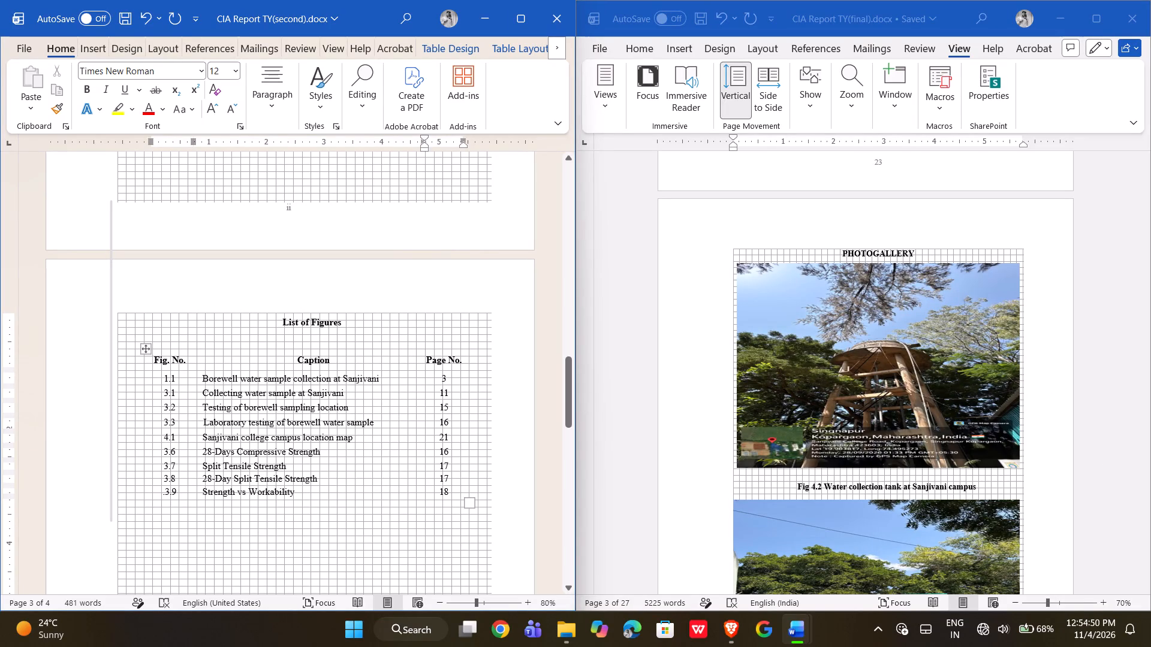
Delete the figure number and caption cells of rows 3.6 to 3.9 in the List of Figures, shifting cells left.
{"action": "left_click_drag", "start_coordinate": [162, 452], "coordinate": [367, 518]}
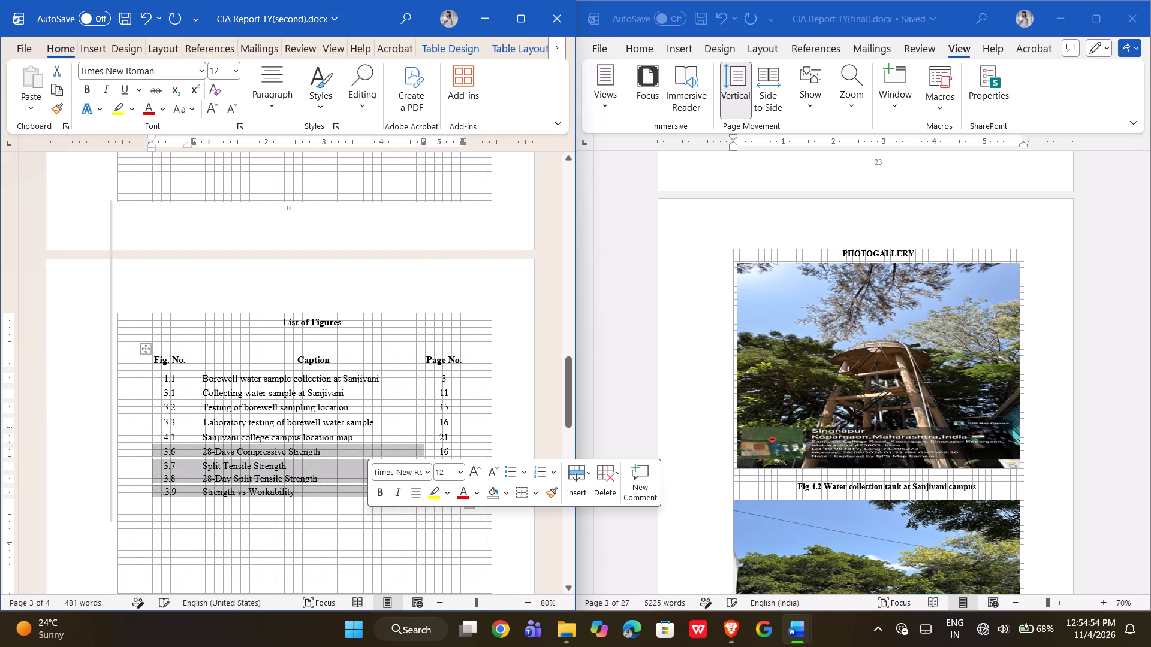
{"action": "key", "text": "BackSpace"}
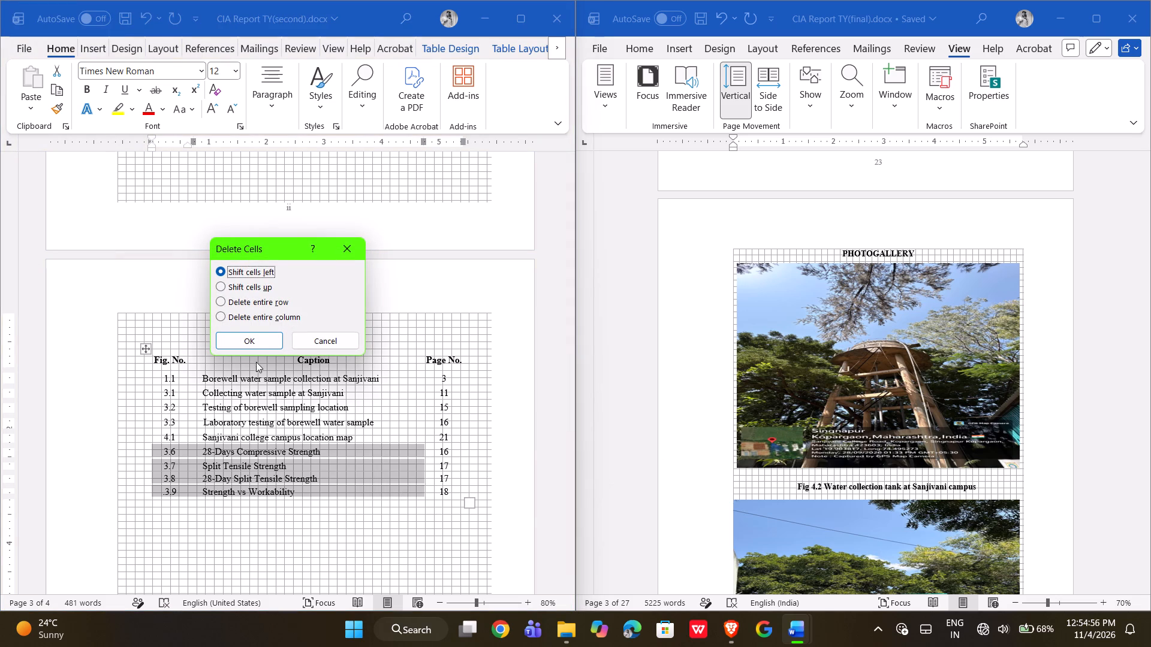
{"action": "left_click", "coordinate": [256, 340]}
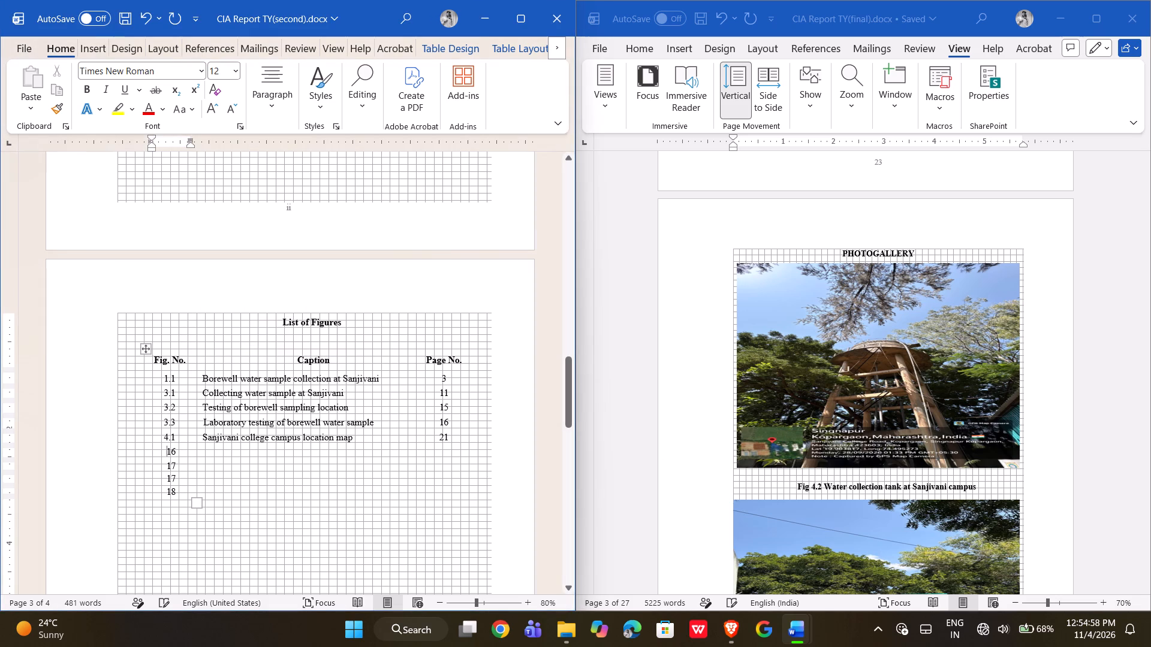
Clear the leftover page numbers 16, 17, 17 and 18 from the last four rows of the List of Figures.
{"action": "left_click", "coordinate": [180, 454]}
{"action": "key", "text": "BackSpace"}
{"action": "key", "text": "BackSpace"}
{"action": "key", "text": "Down"}
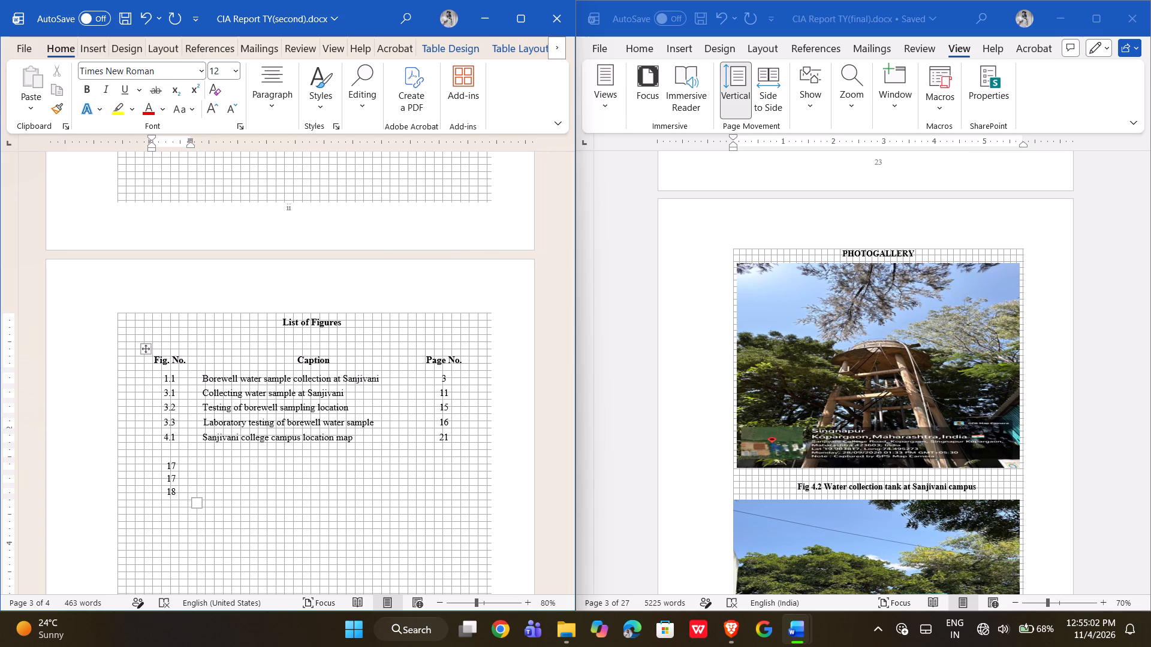
{"action": "key", "text": "Right"}
{"action": "key", "text": "BackSpace"}
{"action": "key", "text": "BackSpace"}
{"action": "key", "text": "Down"}
{"action": "key", "text": "Right"}
{"action": "key", "text": "BackSpace"}
{"action": "key", "text": "BackSpace"}
{"action": "key", "text": "Down"}
{"action": "key", "text": "Right"}
{"action": "key", "text": "Right"}
{"action": "key", "text": "Left"}
{"action": "key", "text": "BackSpace"}
{"action": "key", "text": "BackSpace"}
Find the first table in the final report and set the first entry's number in the List of Tables to 1.1.
{"action": "scroll", "coordinate": [491, 362], "scroll_direction": "down", "scroll_amount": 2}
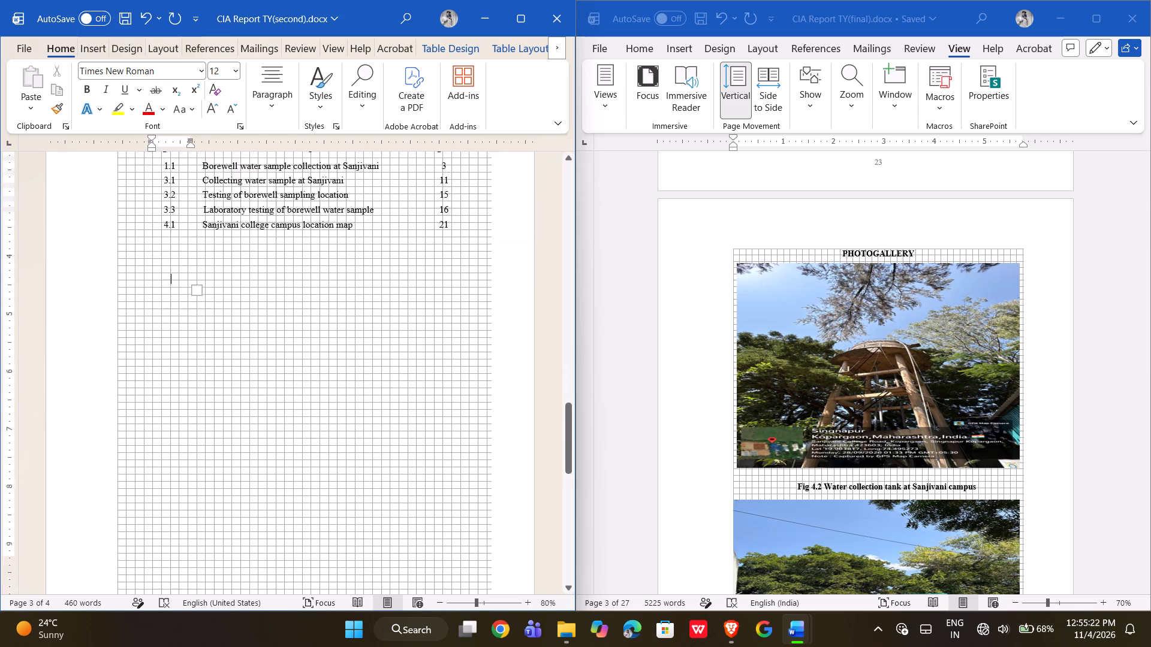
{"action": "scroll", "coordinate": [491, 362], "scroll_direction": "down", "scroll_amount": 1}
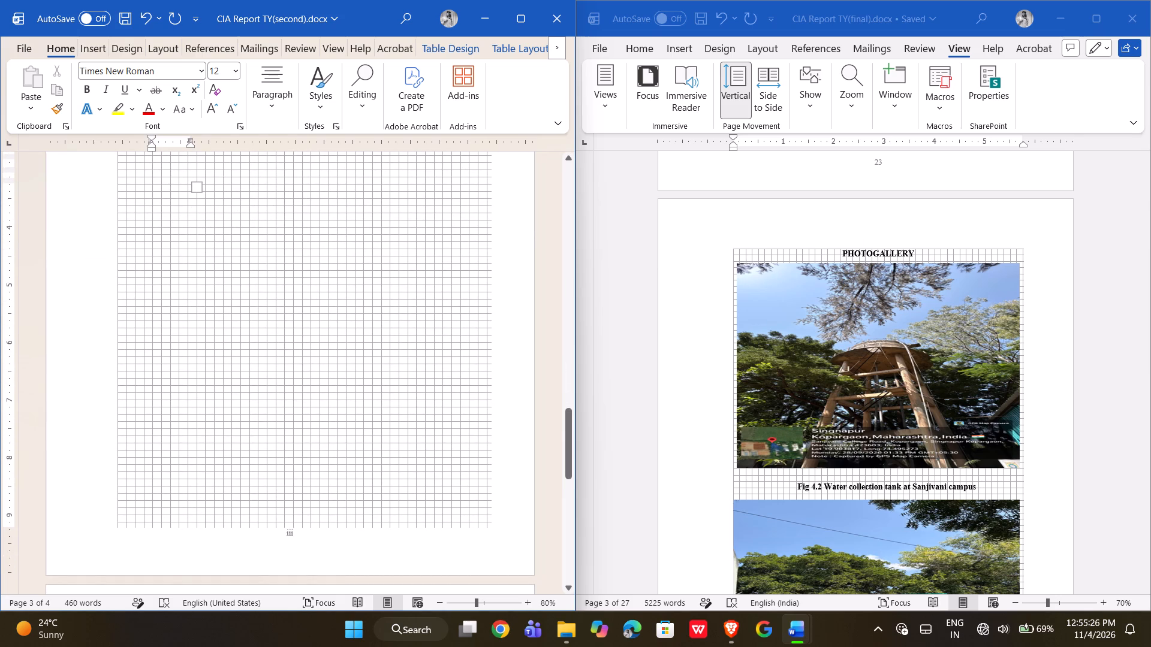
{"action": "scroll", "coordinate": [367, 382], "scroll_direction": "down", "scroll_amount": 2}
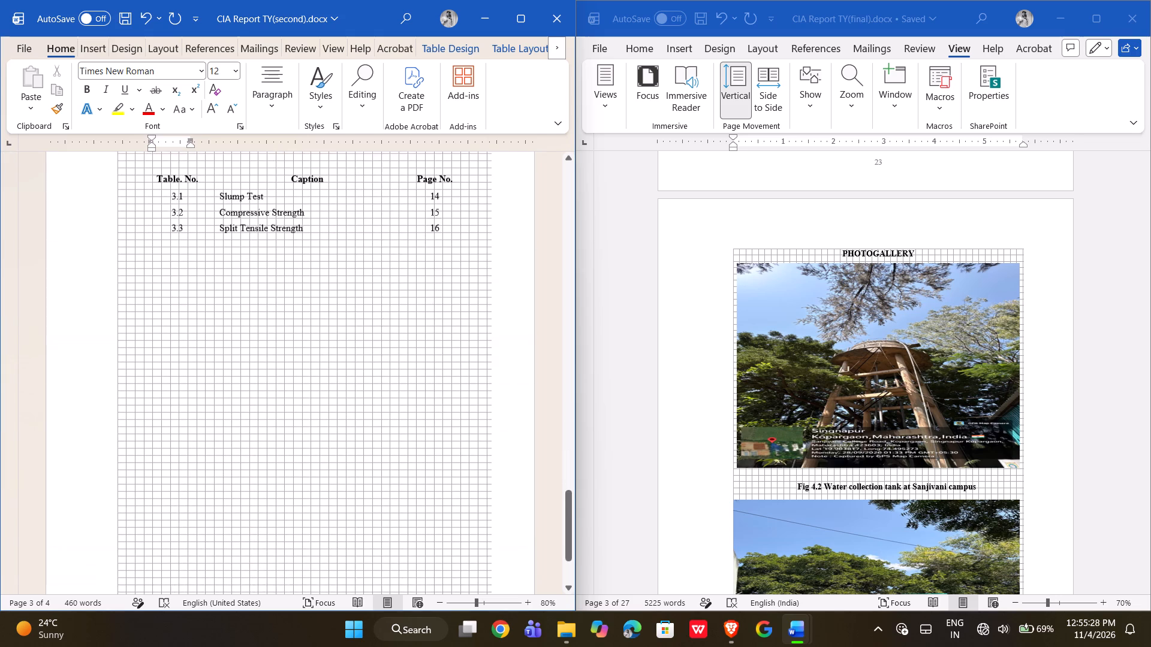
{"action": "scroll", "coordinate": [367, 382], "scroll_direction": "up", "scroll_amount": 1}
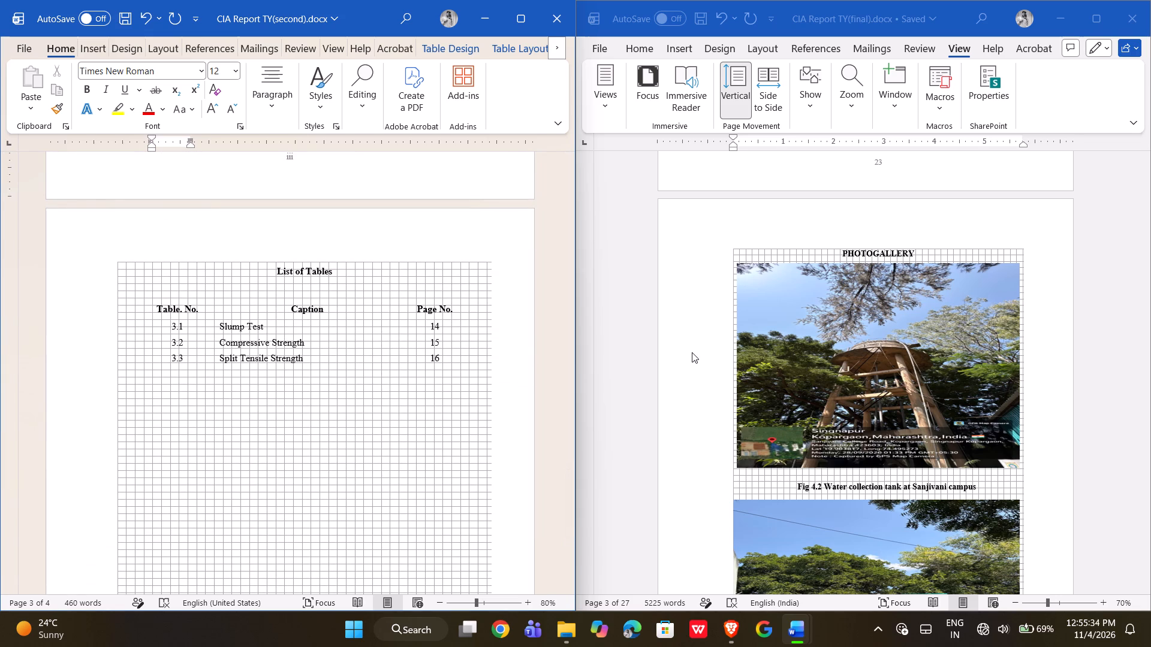
{"action": "scroll", "coordinate": [692, 352], "scroll_direction": "up", "scroll_amount": 15}
{"action": "scroll", "coordinate": [692, 352], "scroll_direction": "up", "scroll_amount": 10}
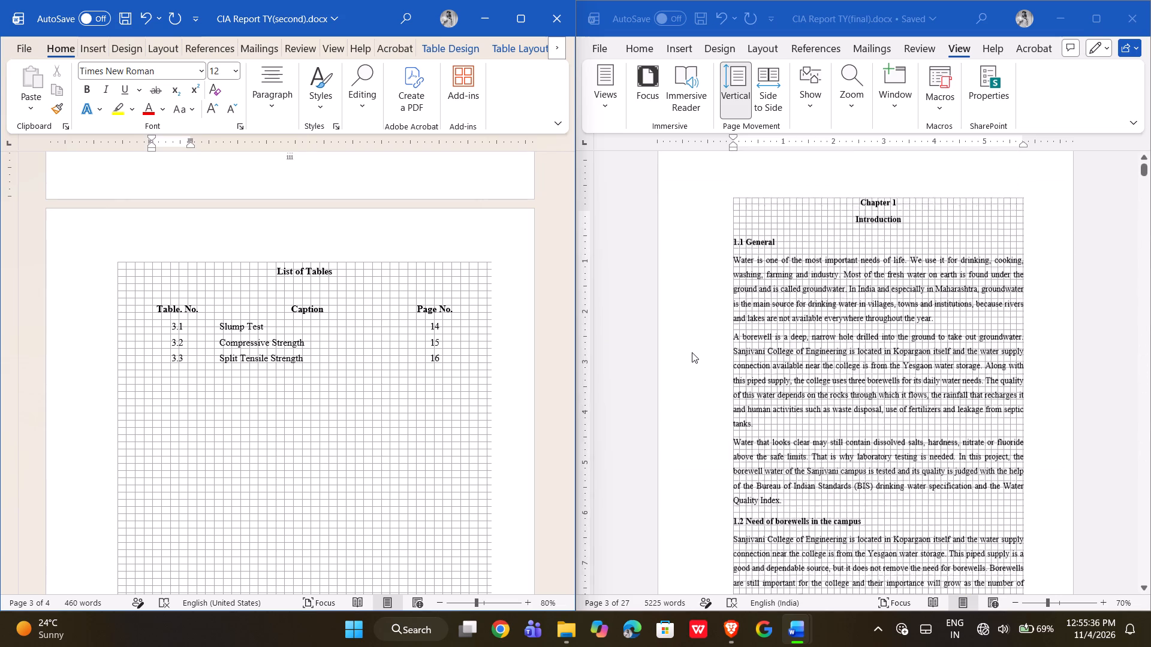
{"action": "scroll", "coordinate": [692, 352], "scroll_direction": "up", "scroll_amount": 20}
{"action": "scroll", "coordinate": [692, 352], "scroll_direction": "up", "scroll_amount": 2}
{"action": "scroll", "coordinate": [836, 395], "scroll_direction": "down", "scroll_amount": 2}
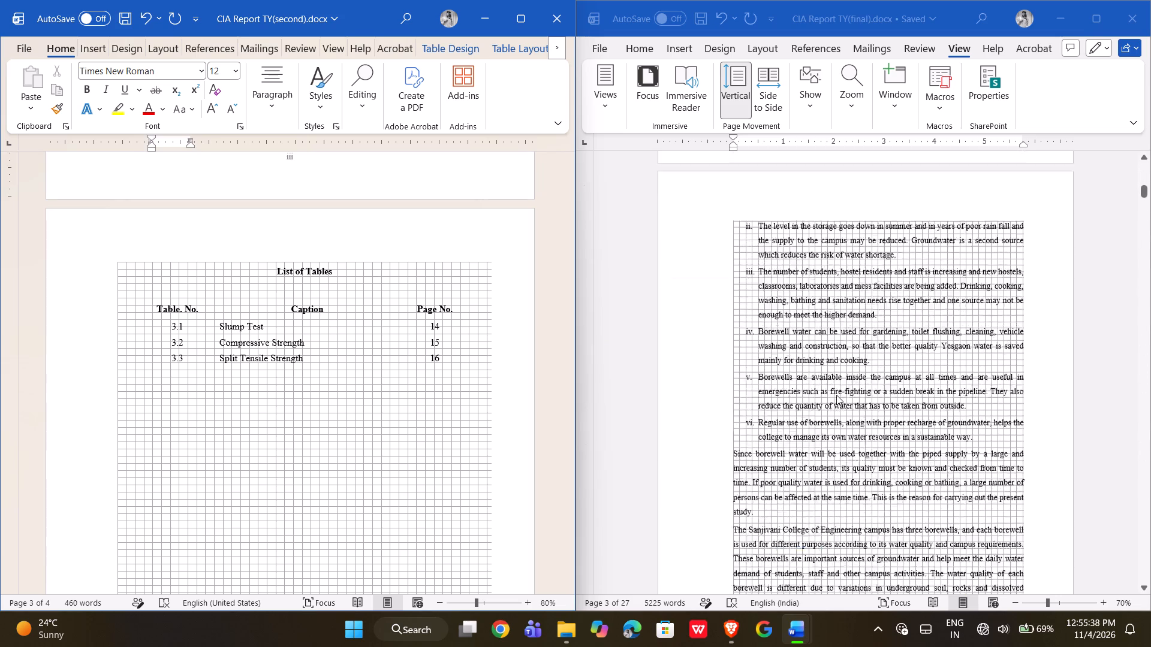
{"action": "scroll", "coordinate": [836, 395], "scroll_direction": "down", "scroll_amount": 4}
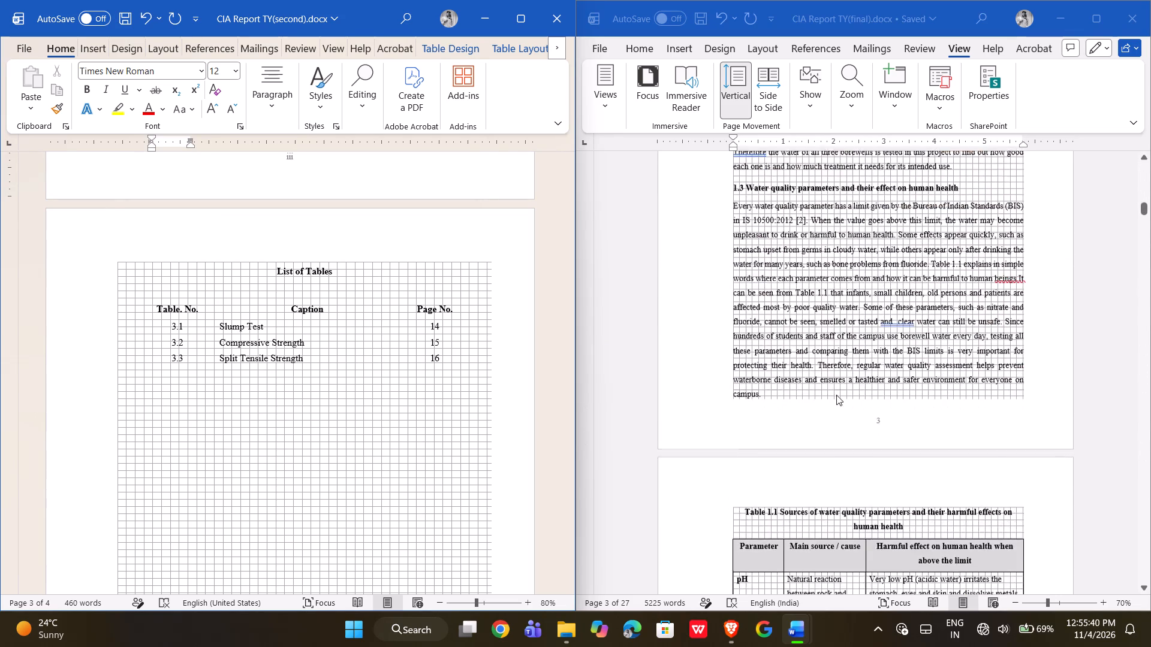
{"action": "scroll", "coordinate": [836, 395], "scroll_direction": "down", "scroll_amount": 1}
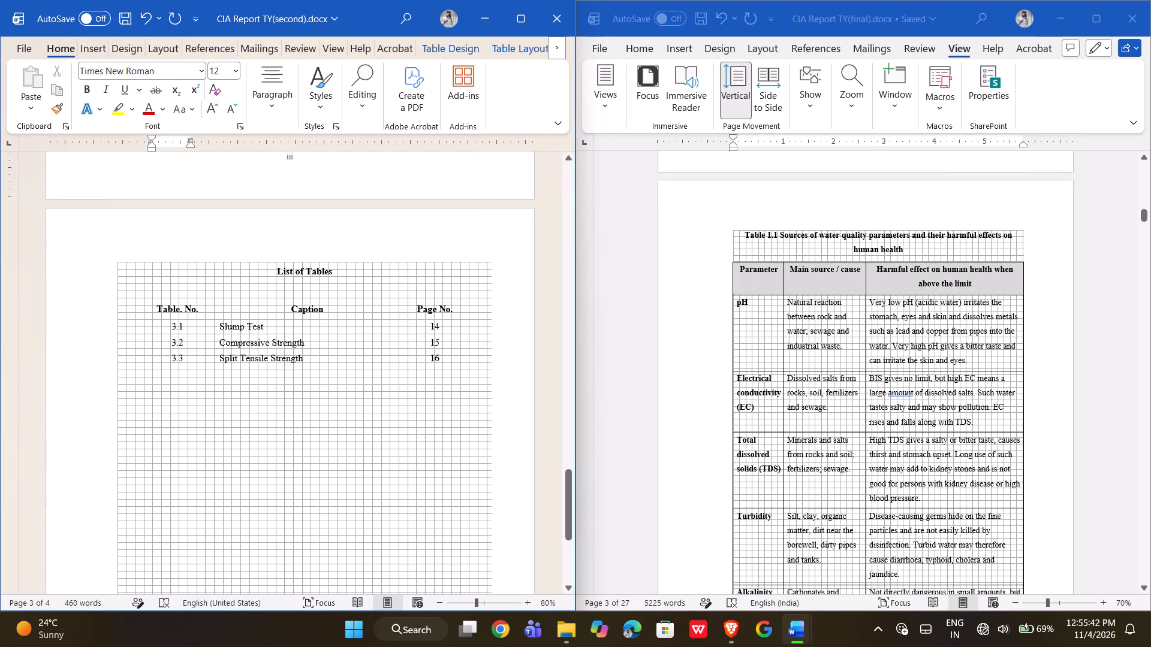
{"action": "left_click", "coordinate": [193, 325]}
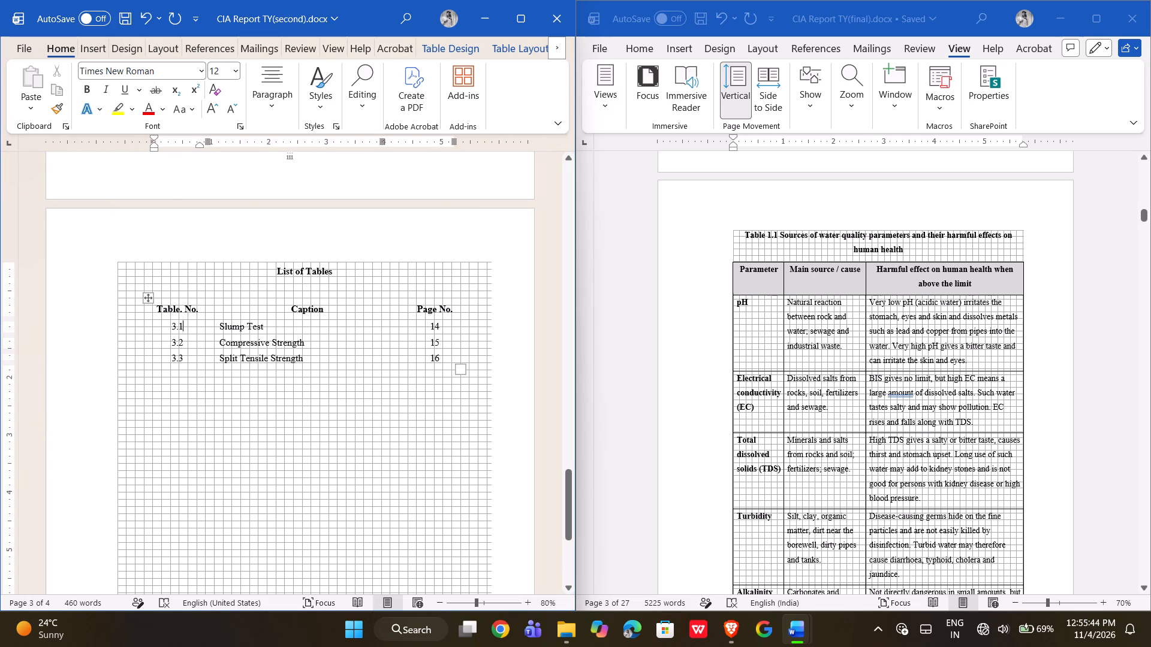
{"action": "key", "text": "BackSpace"}
{"action": "key", "text": "BackSpace"}
{"action": "key", "text": "BackSpace"}
{"action": "type", "text": "1.1"}
Replace the Slump Test caption with "Sources of water quality parameters", copied from the Table 1.1 title in the final report.
{"action": "left_click", "coordinate": [293, 331]}
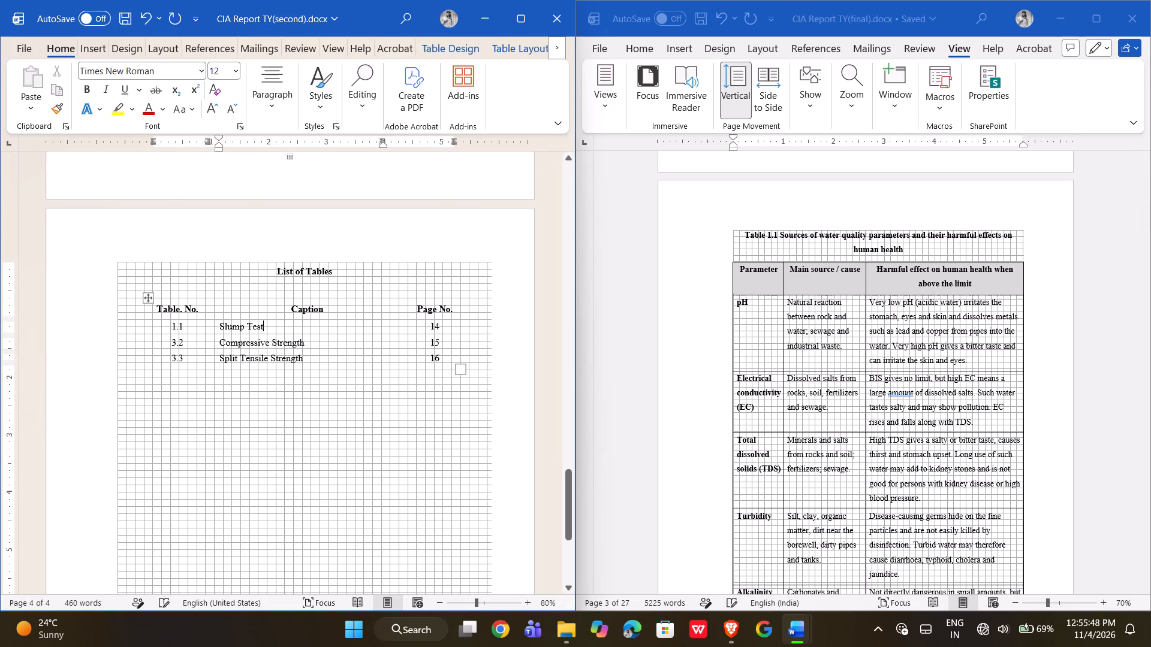
{"action": "key", "text": "BackSpace"}
{"action": "key", "text": "BackSpace"}
{"action": "key", "text": "BackSpace"}
{"action": "key", "text": "BackSpace"}
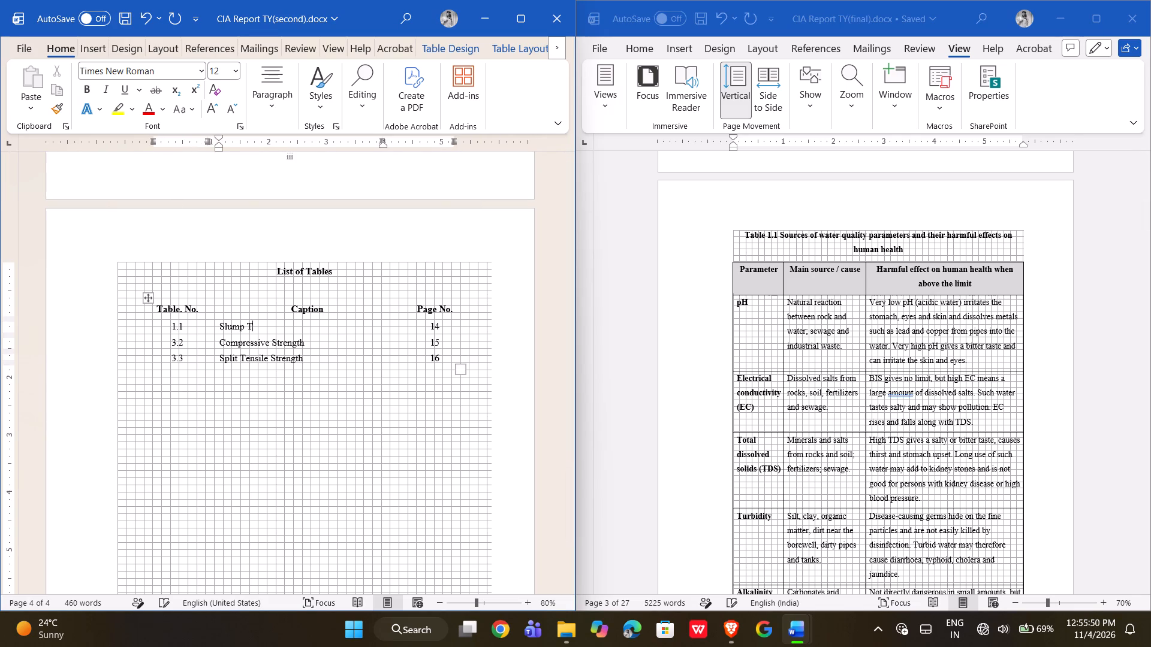
{"action": "key", "text": "BackSpace"}
{"action": "key", "text": "BackSpace"}
{"action": "key", "text": "BackSpace"}
{"action": "key", "text": "BackSpace"}
{"action": "key", "text": "BackSpace"}
{"action": "key", "text": "BackSpace"}
{"action": "double_click", "coordinate": [784, 233]}
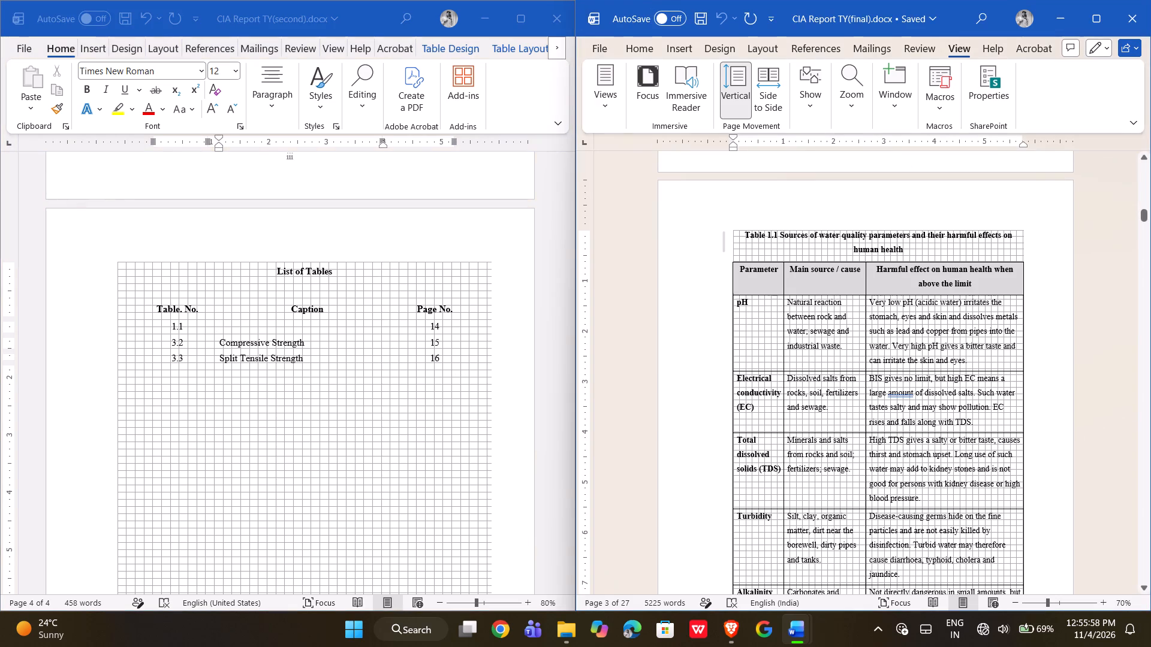
{"action": "double_click", "coordinate": [783, 236]}
{"action": "left_click", "coordinate": [779, 237]}
{"action": "left_click_drag", "start_coordinate": [782, 236], "coordinate": [882, 233]}
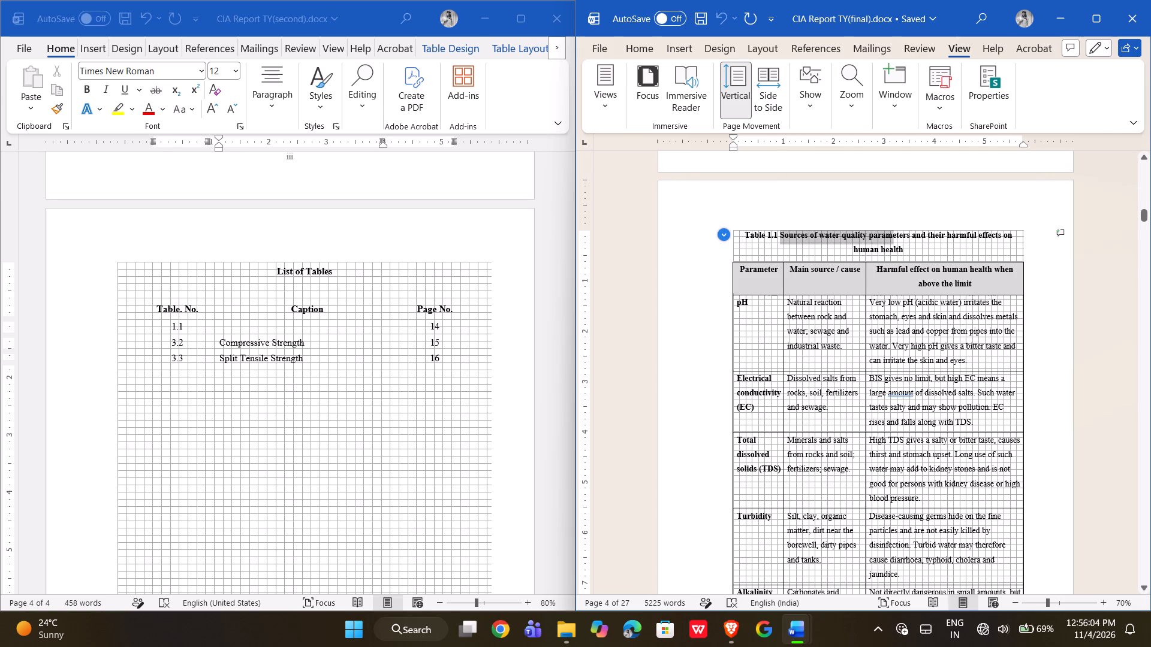
{"action": "left_click_drag", "start_coordinate": [882, 233], "coordinate": [886, 233]}
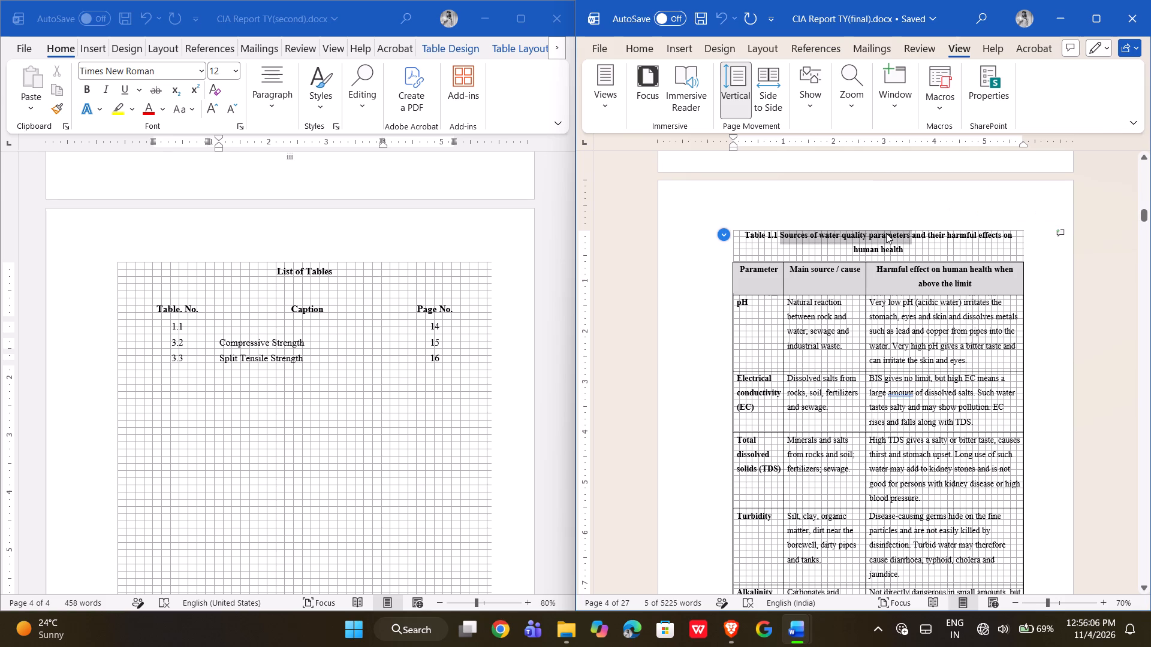
{"action": "key", "text": "ctrl+c"}
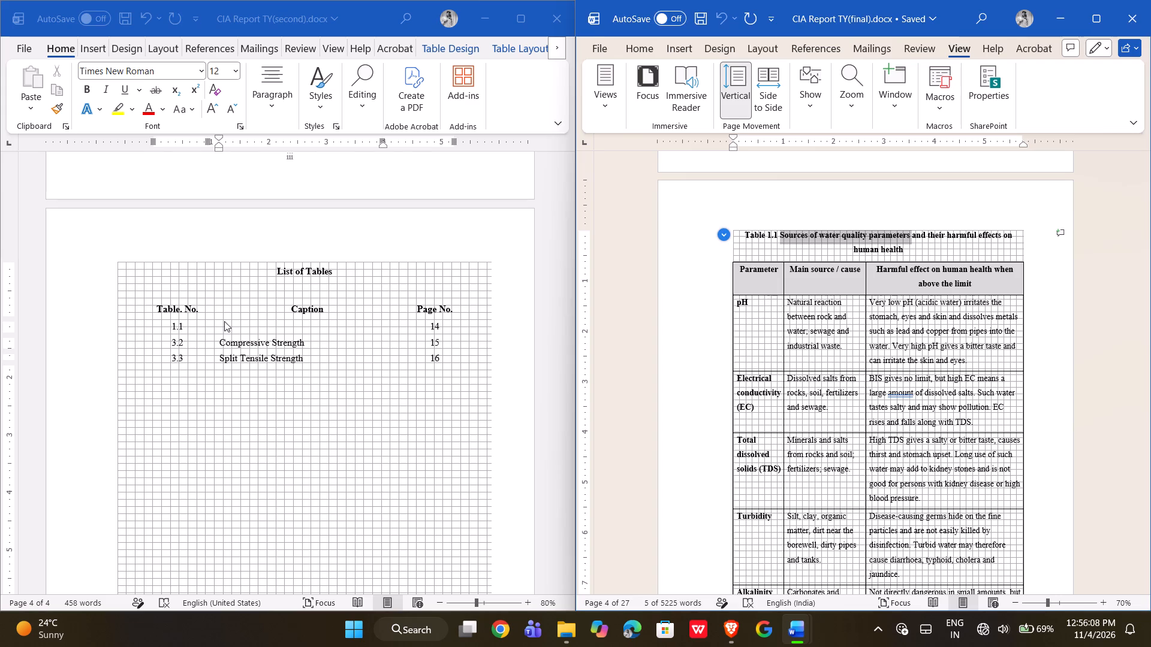
{"action": "left_click", "coordinate": [224, 321]}
{"action": "key", "text": "ctrl+v"}
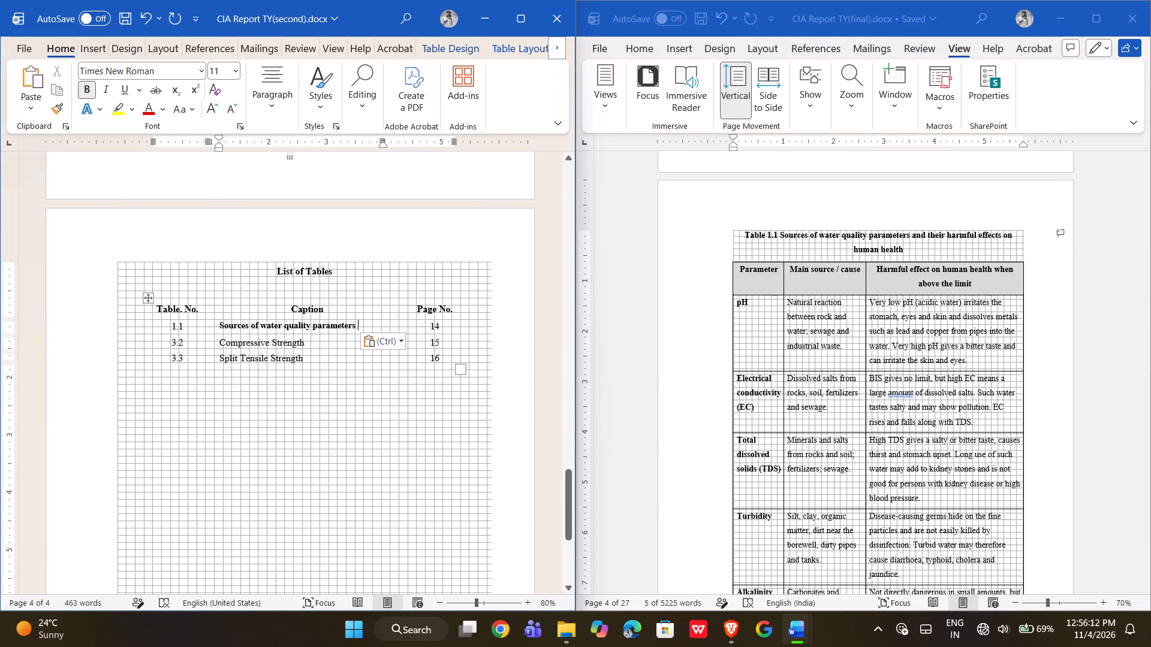
Remove the bold from the table 1.1 caption in the List of Tables and set its font size to 12.
{"action": "left_click_drag", "start_coordinate": [221, 328], "coordinate": [354, 326]}
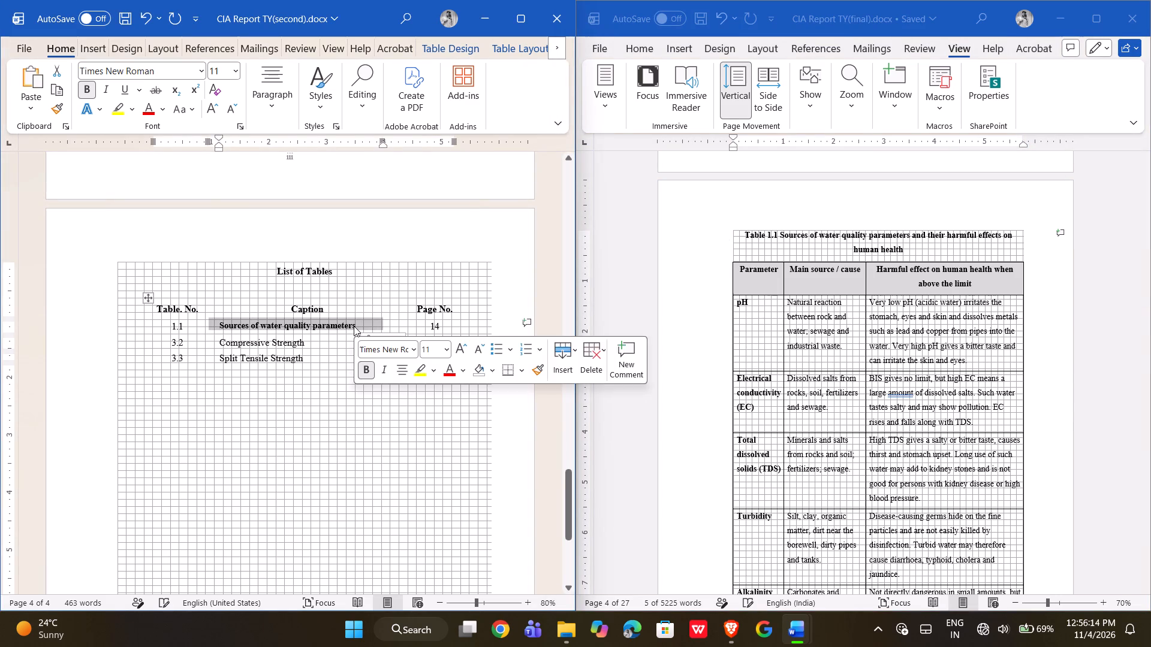
{"action": "key", "text": "ctrl+b"}
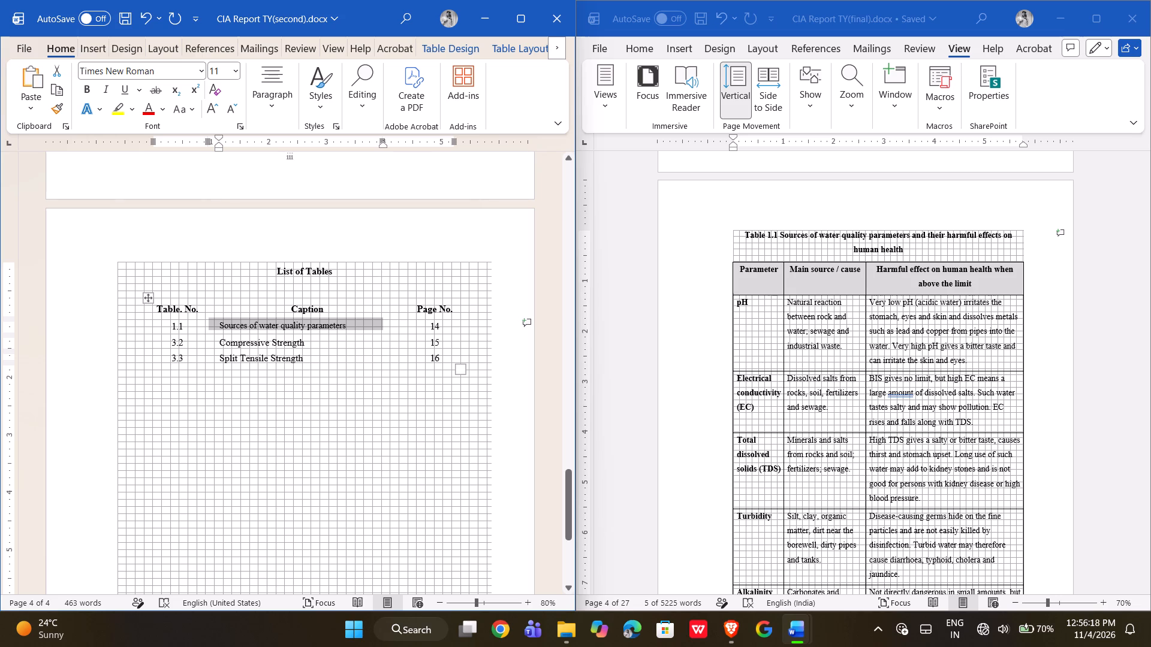
{"action": "left_click", "coordinate": [232, 65]}
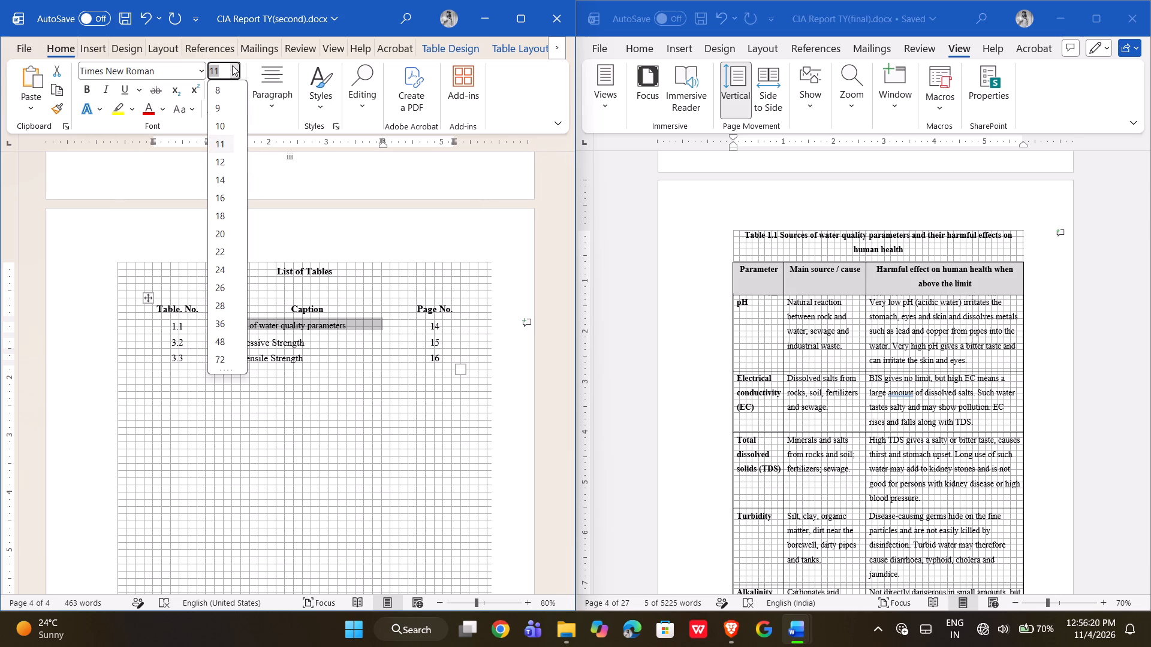
{"action": "left_click", "coordinate": [218, 159]}
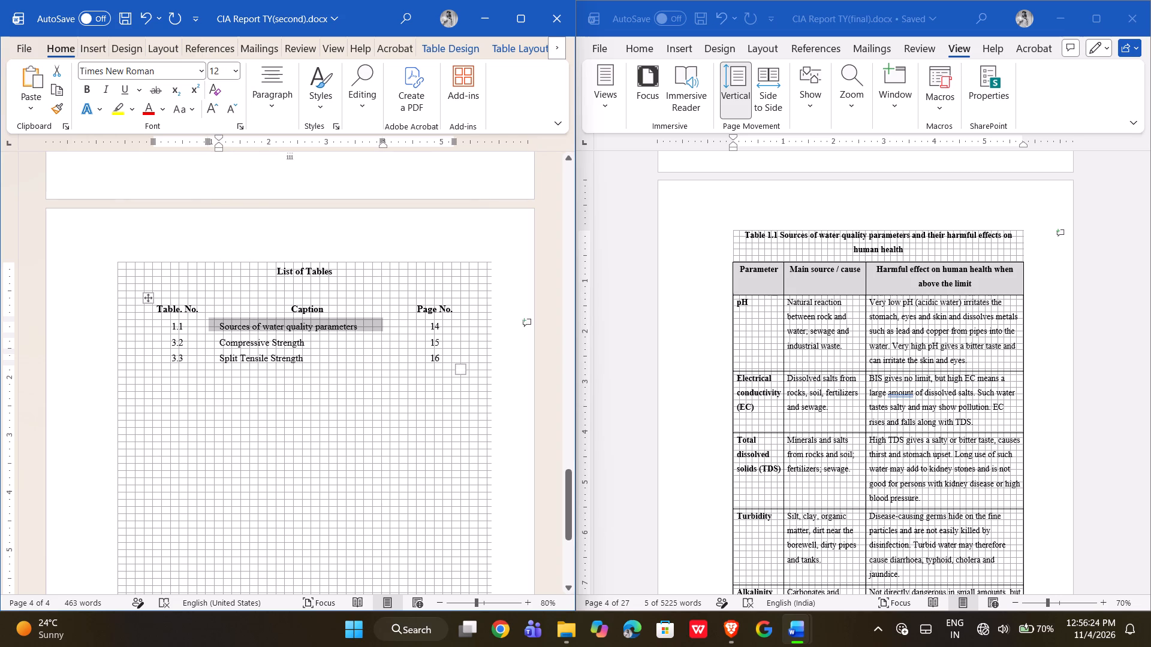
{"action": "left_click", "coordinate": [345, 352]}
Find the next table in the final report and set the second entry's number in the List of Tables to 3.1.
{"action": "scroll", "coordinate": [817, 394], "scroll_direction": "down", "scroll_amount": 1}
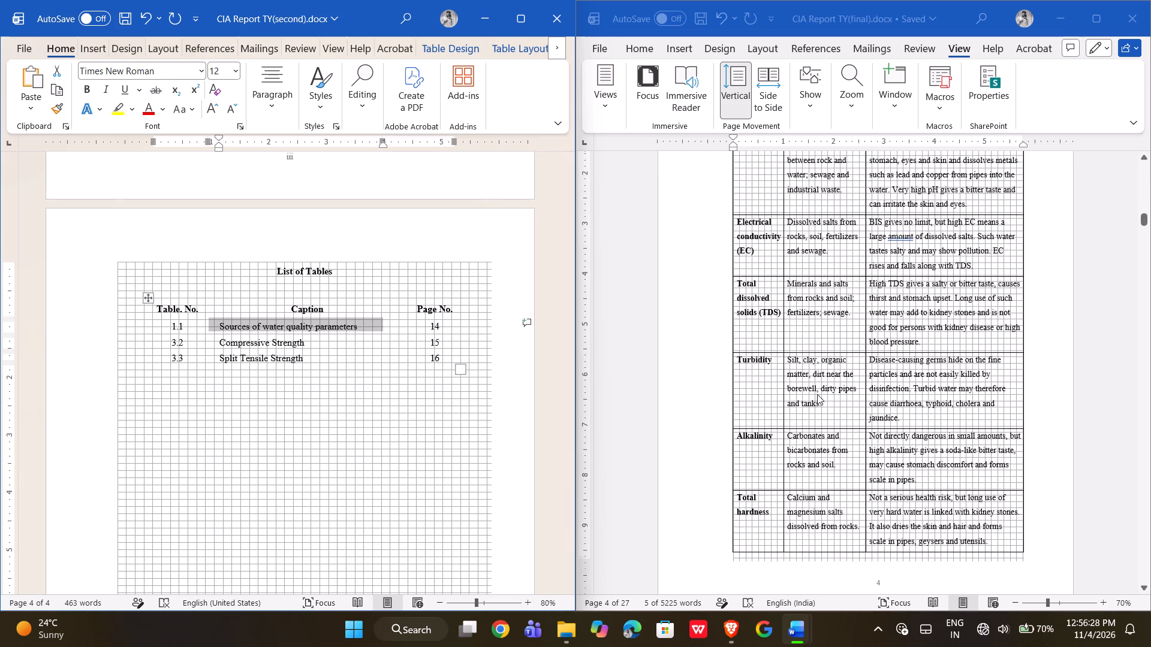
{"action": "scroll", "coordinate": [817, 394], "scroll_direction": "down", "scroll_amount": 3}
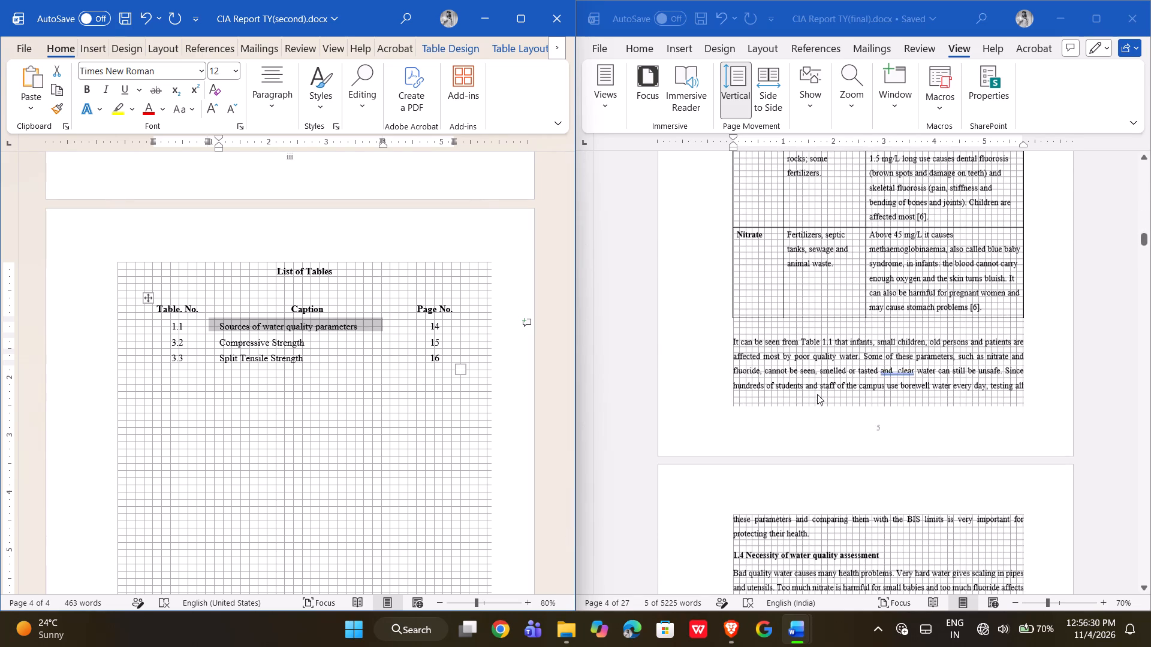
{"action": "scroll", "coordinate": [817, 394], "scroll_direction": "down", "scroll_amount": 3}
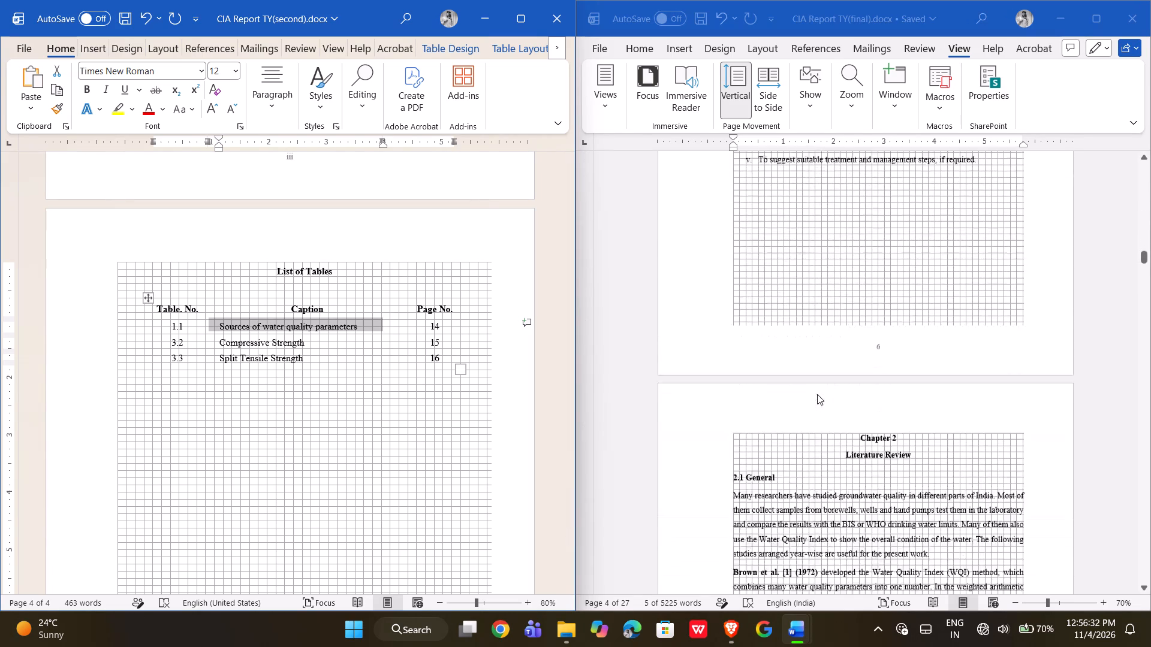
{"action": "scroll", "coordinate": [817, 394], "scroll_direction": "down", "scroll_amount": 3}
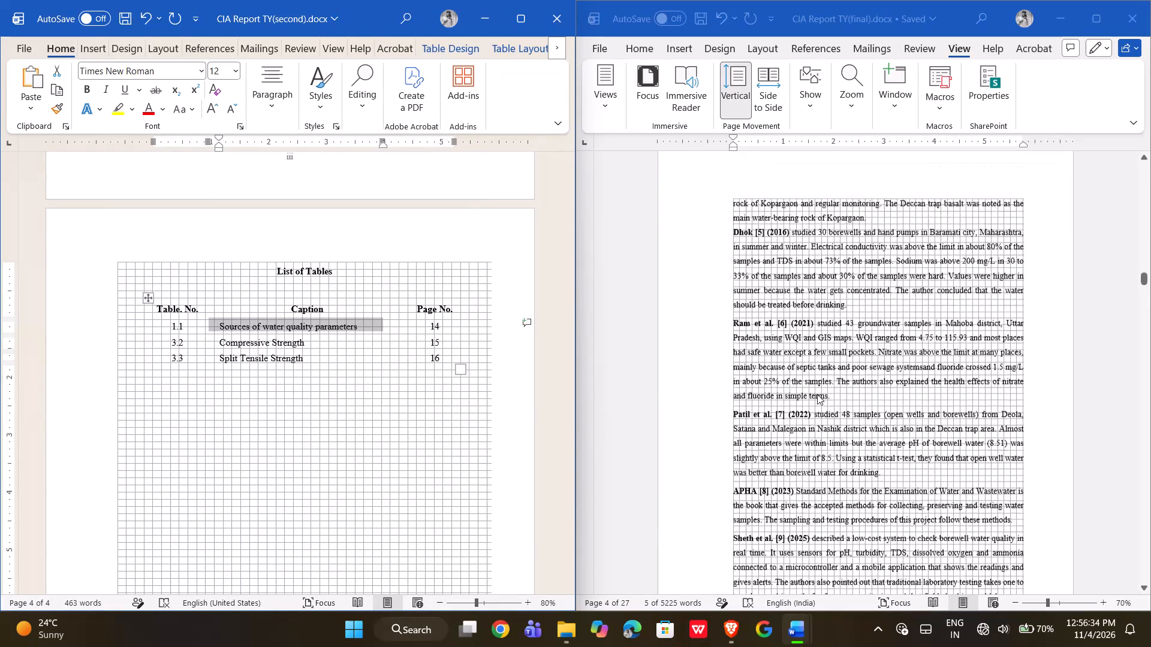
{"action": "scroll", "coordinate": [817, 394], "scroll_direction": "down", "scroll_amount": 4}
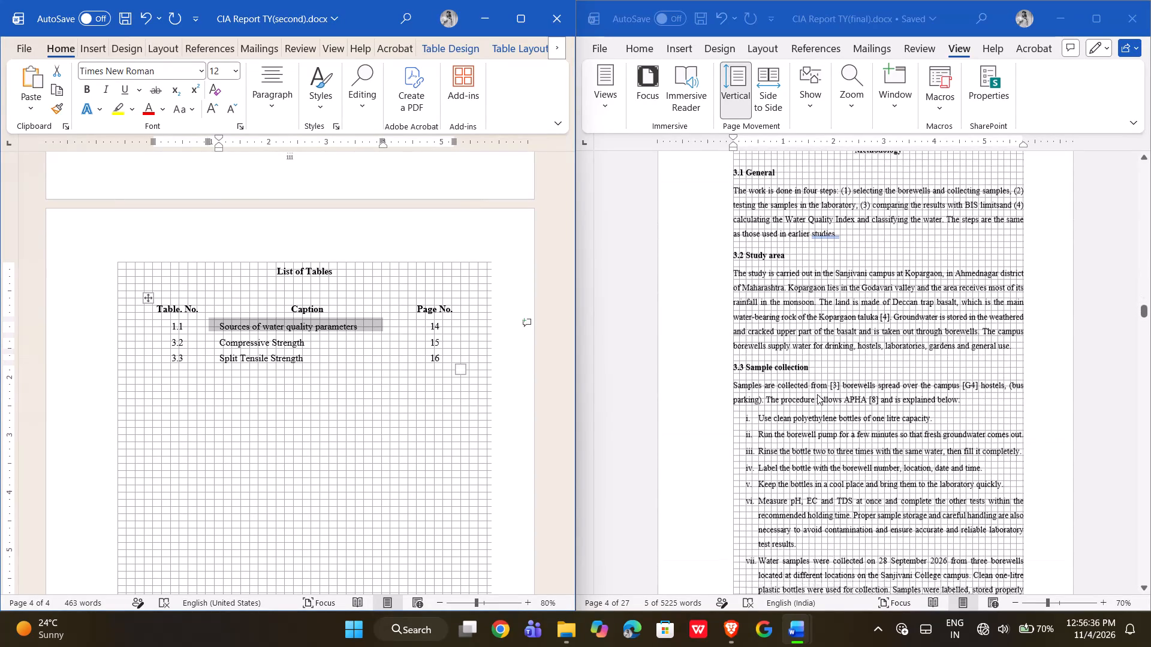
{"action": "scroll", "coordinate": [817, 394], "scroll_direction": "down", "scroll_amount": 3}
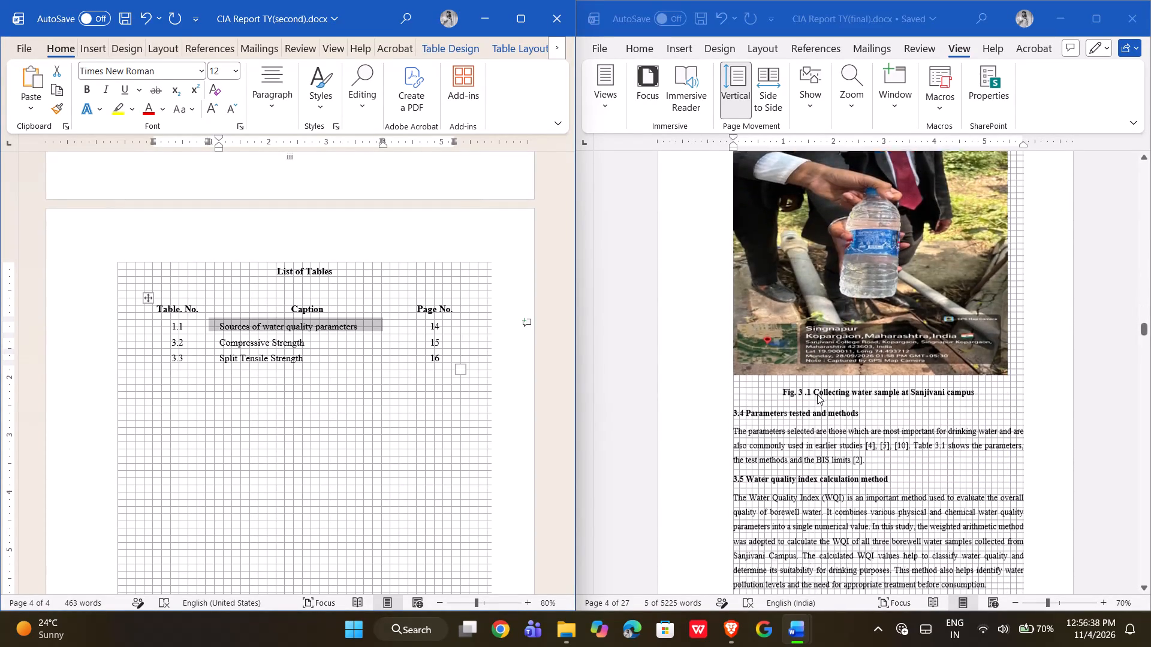
{"action": "scroll", "coordinate": [817, 394], "scroll_direction": "down", "scroll_amount": 1}
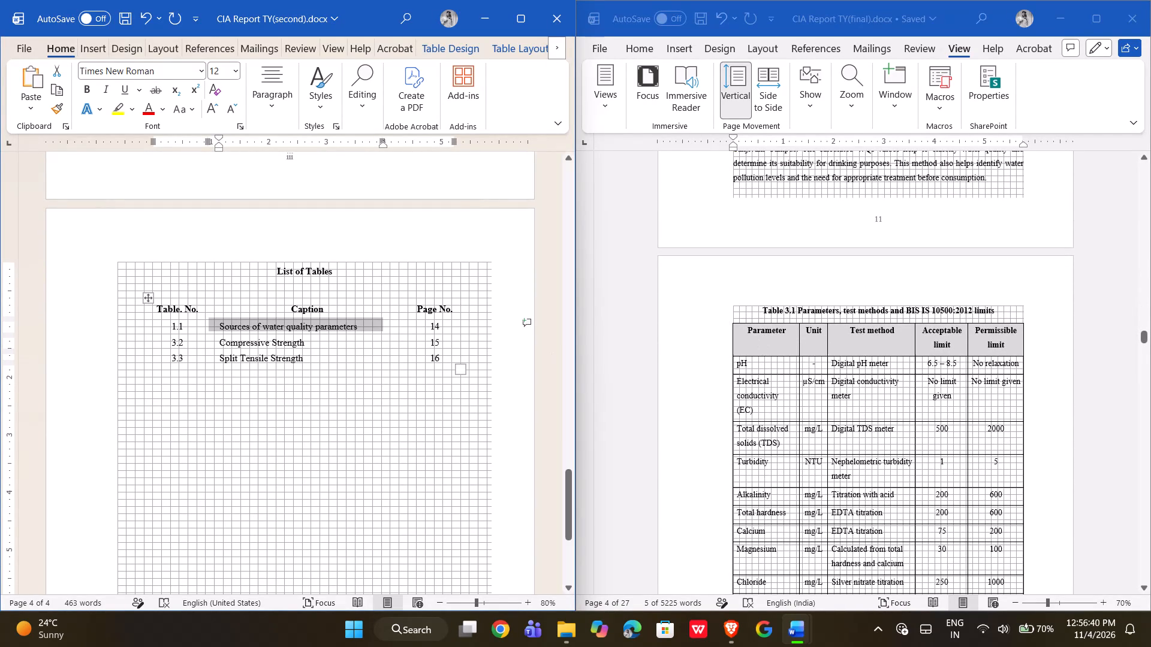
{"action": "left_click", "coordinate": [191, 341]}
{"action": "key", "text": "BackSpace"}
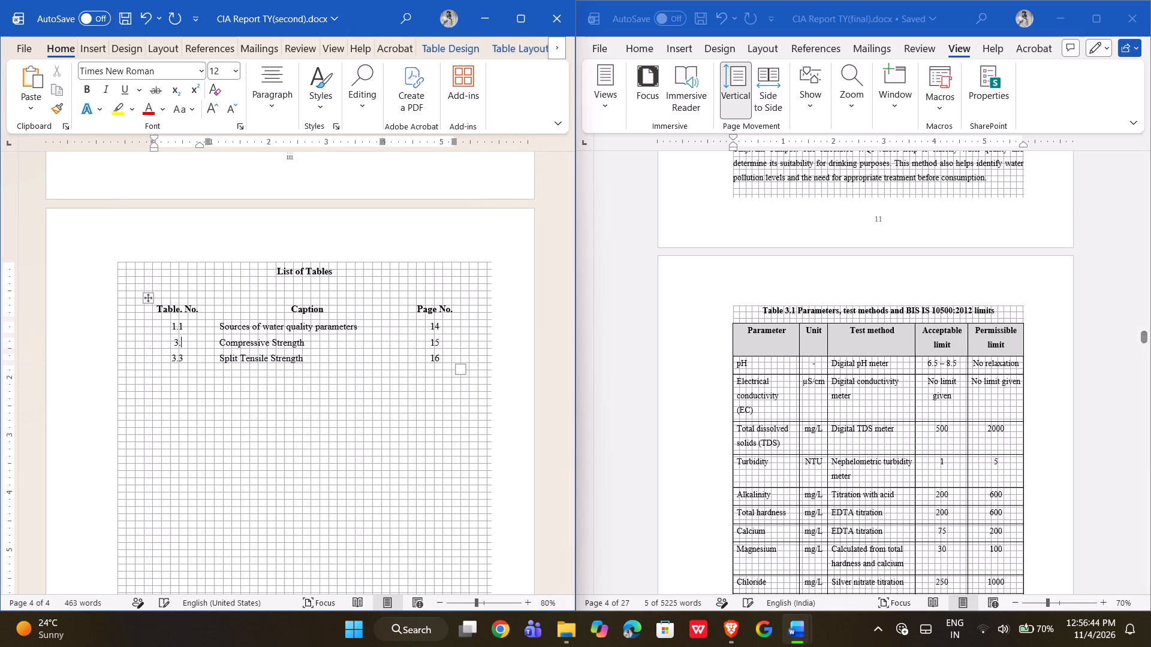
{"action": "key", "text": "1"}
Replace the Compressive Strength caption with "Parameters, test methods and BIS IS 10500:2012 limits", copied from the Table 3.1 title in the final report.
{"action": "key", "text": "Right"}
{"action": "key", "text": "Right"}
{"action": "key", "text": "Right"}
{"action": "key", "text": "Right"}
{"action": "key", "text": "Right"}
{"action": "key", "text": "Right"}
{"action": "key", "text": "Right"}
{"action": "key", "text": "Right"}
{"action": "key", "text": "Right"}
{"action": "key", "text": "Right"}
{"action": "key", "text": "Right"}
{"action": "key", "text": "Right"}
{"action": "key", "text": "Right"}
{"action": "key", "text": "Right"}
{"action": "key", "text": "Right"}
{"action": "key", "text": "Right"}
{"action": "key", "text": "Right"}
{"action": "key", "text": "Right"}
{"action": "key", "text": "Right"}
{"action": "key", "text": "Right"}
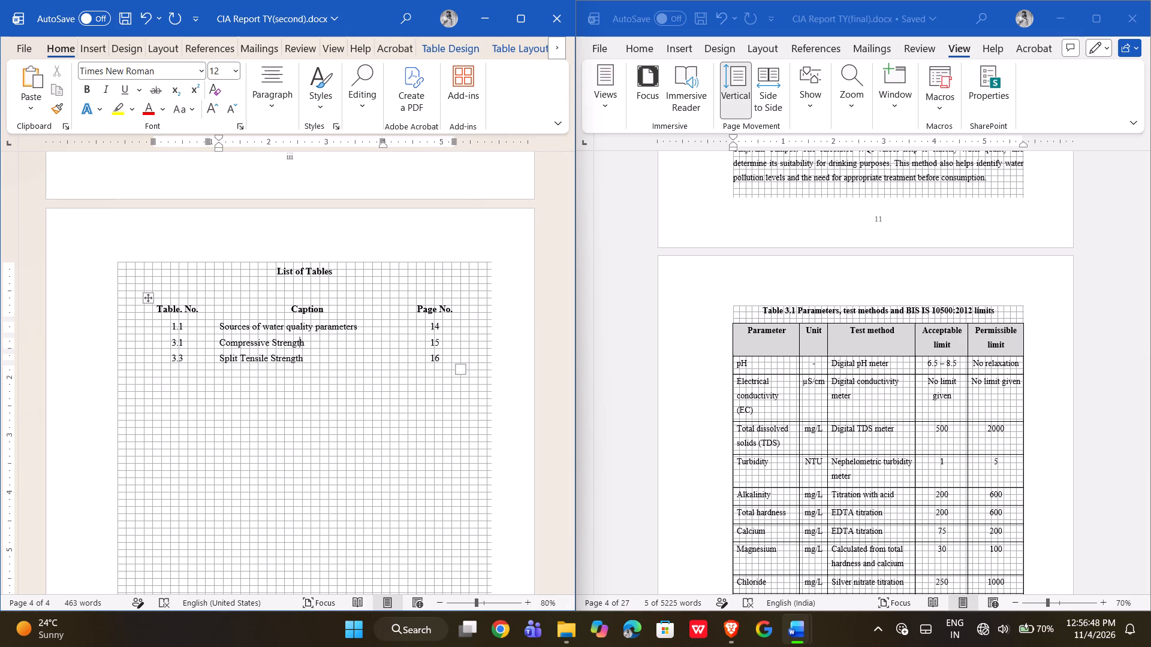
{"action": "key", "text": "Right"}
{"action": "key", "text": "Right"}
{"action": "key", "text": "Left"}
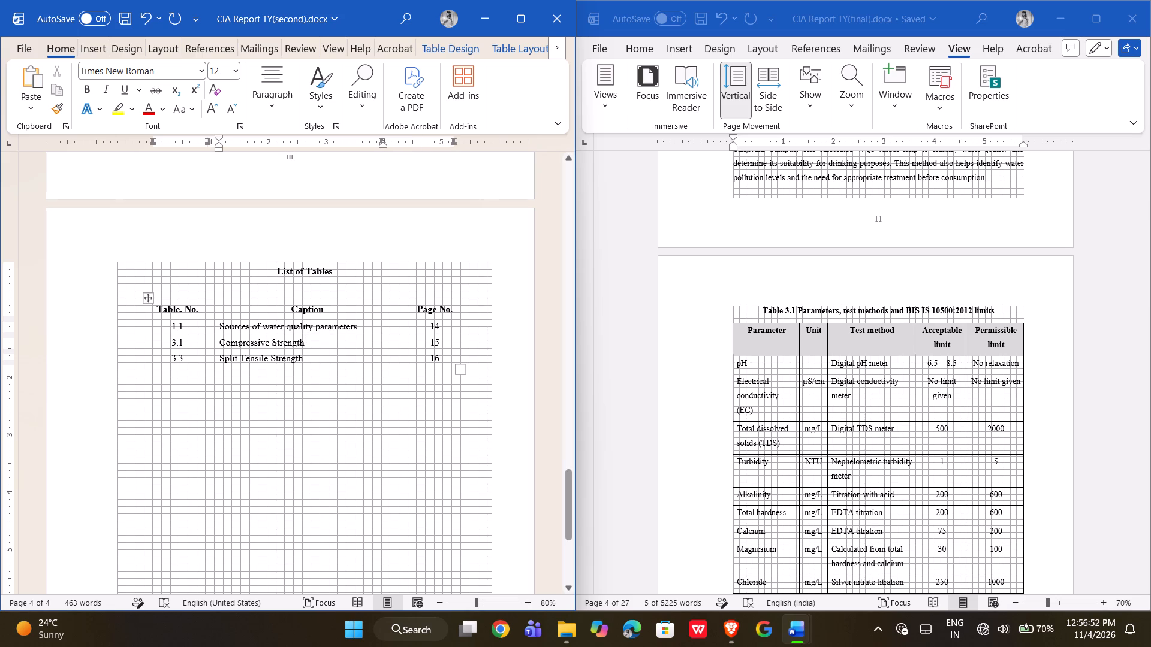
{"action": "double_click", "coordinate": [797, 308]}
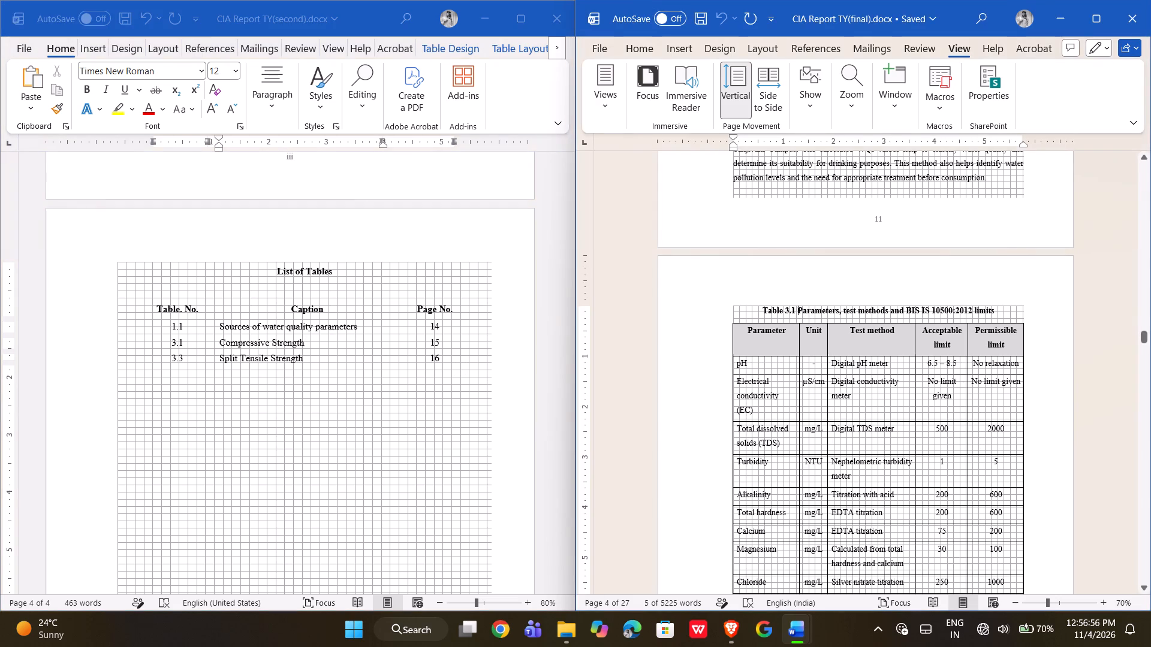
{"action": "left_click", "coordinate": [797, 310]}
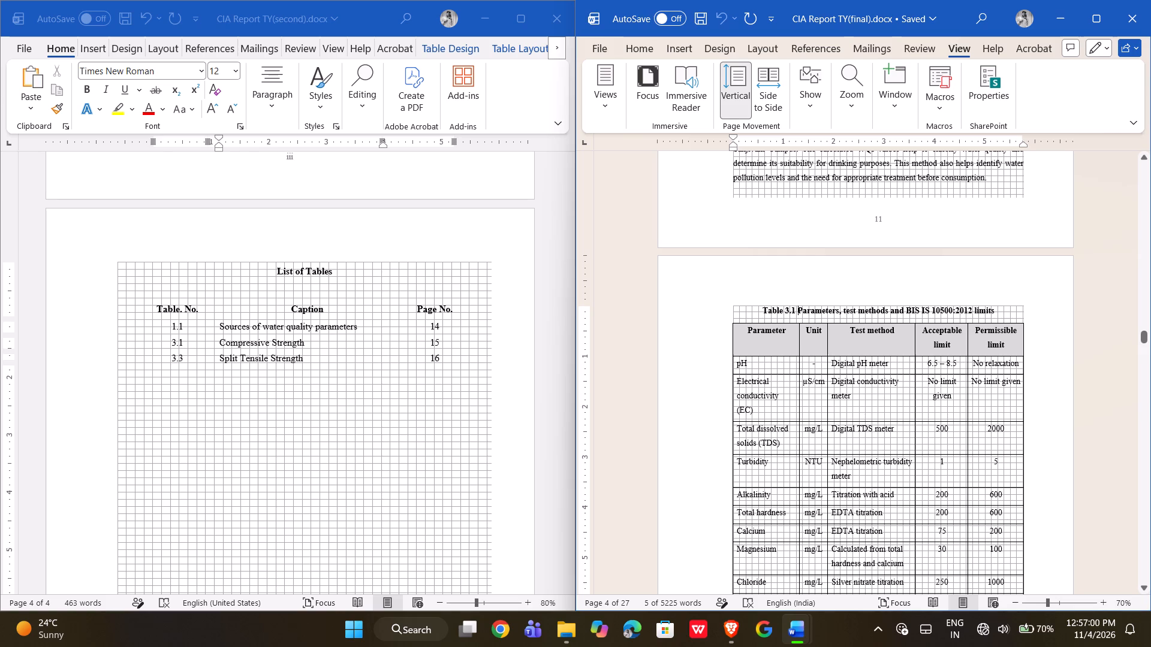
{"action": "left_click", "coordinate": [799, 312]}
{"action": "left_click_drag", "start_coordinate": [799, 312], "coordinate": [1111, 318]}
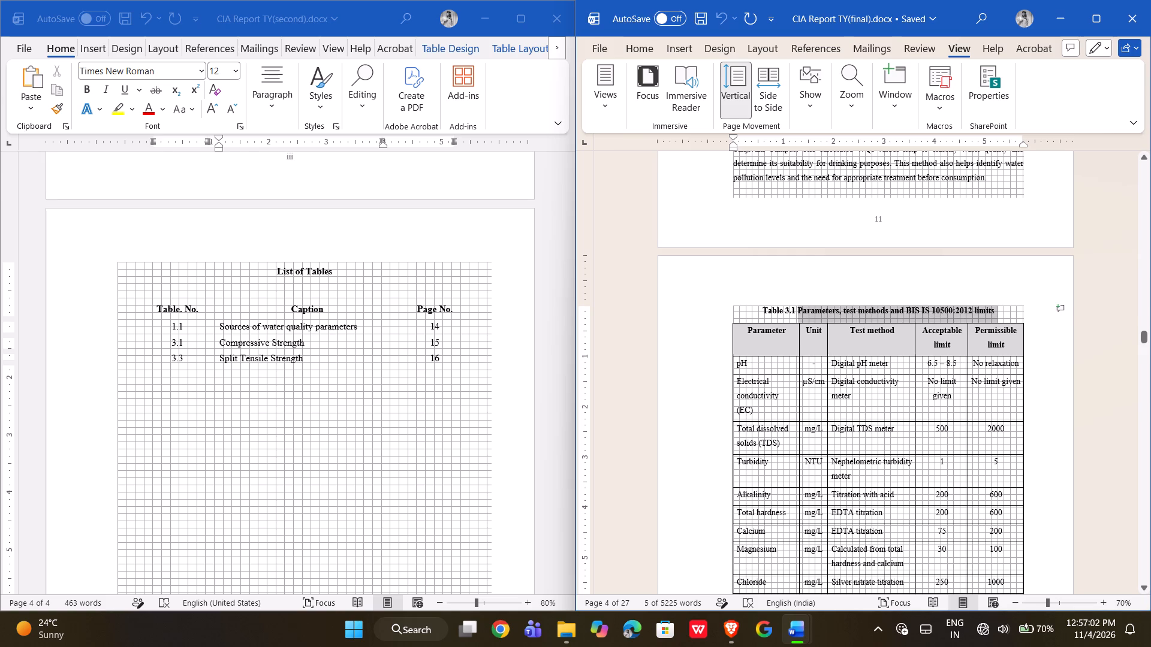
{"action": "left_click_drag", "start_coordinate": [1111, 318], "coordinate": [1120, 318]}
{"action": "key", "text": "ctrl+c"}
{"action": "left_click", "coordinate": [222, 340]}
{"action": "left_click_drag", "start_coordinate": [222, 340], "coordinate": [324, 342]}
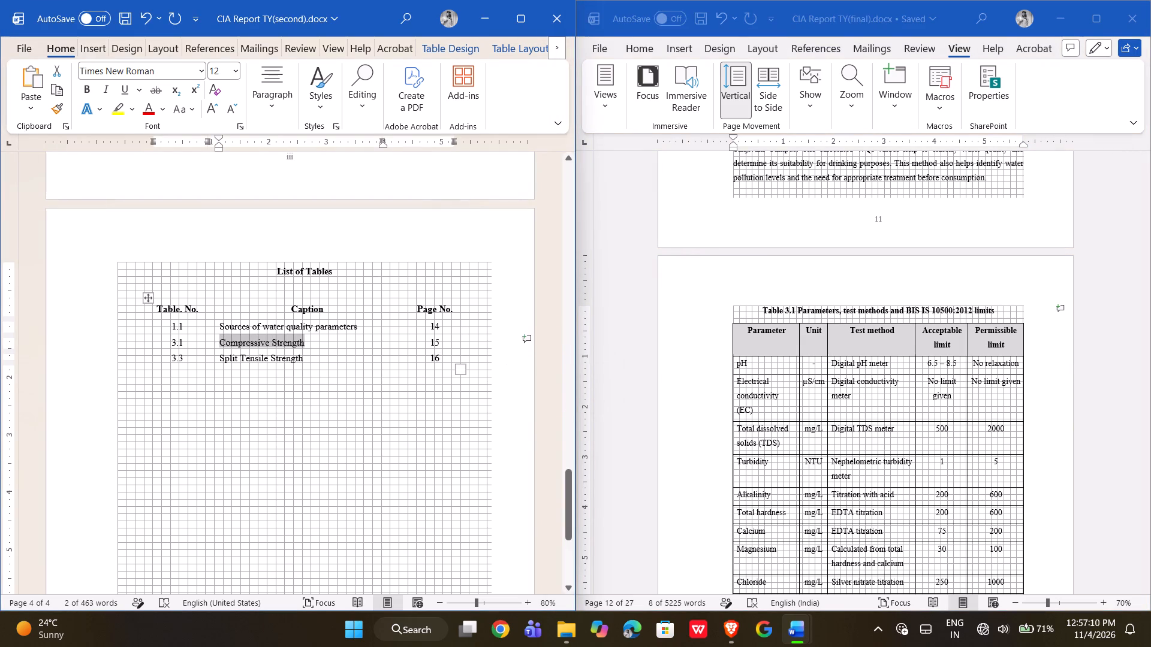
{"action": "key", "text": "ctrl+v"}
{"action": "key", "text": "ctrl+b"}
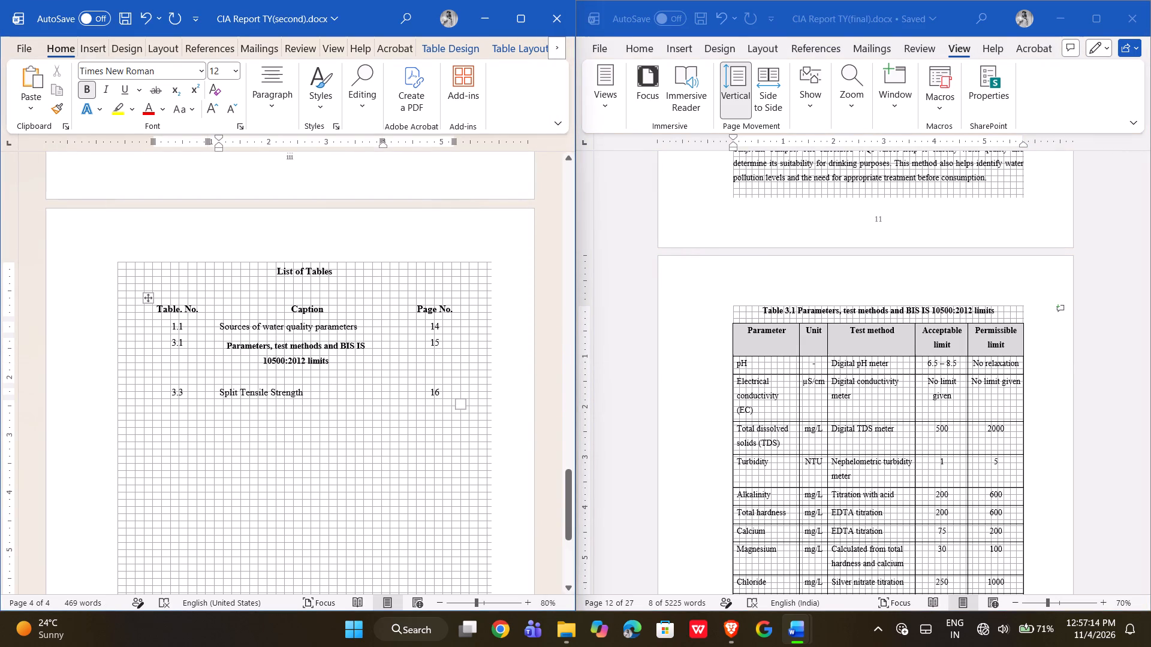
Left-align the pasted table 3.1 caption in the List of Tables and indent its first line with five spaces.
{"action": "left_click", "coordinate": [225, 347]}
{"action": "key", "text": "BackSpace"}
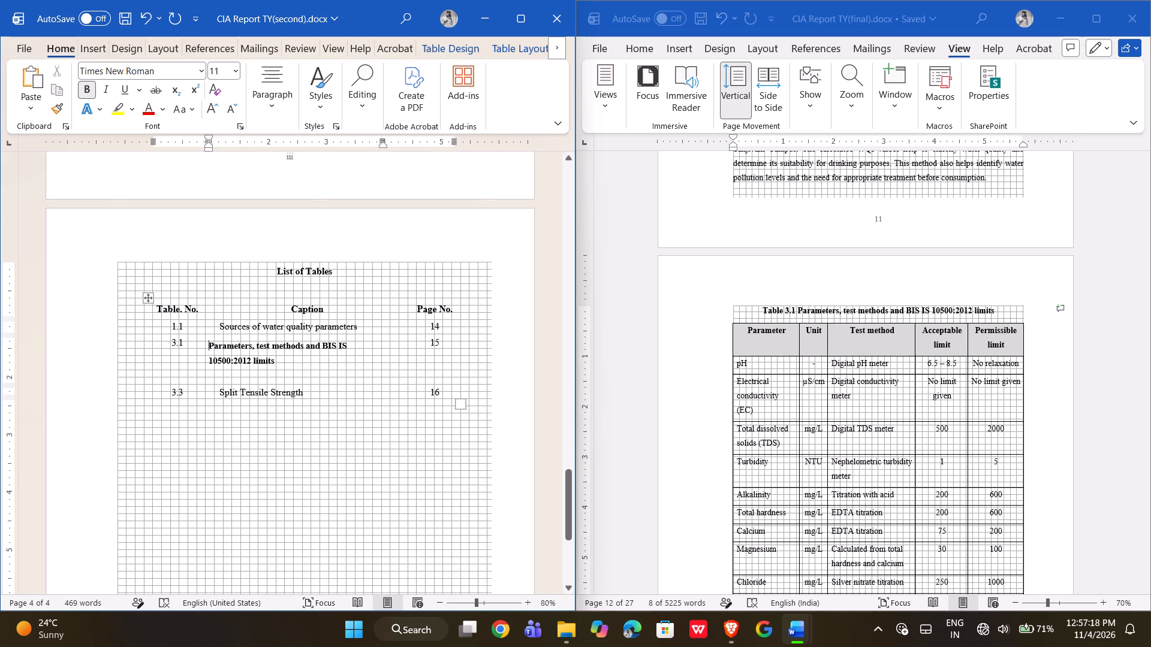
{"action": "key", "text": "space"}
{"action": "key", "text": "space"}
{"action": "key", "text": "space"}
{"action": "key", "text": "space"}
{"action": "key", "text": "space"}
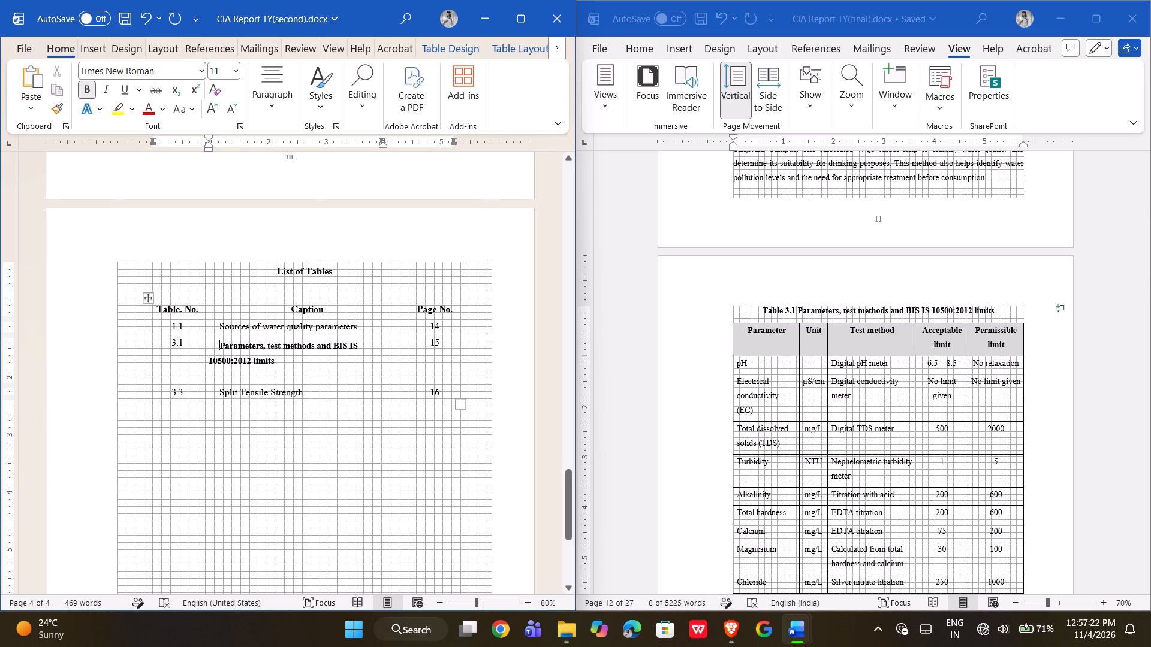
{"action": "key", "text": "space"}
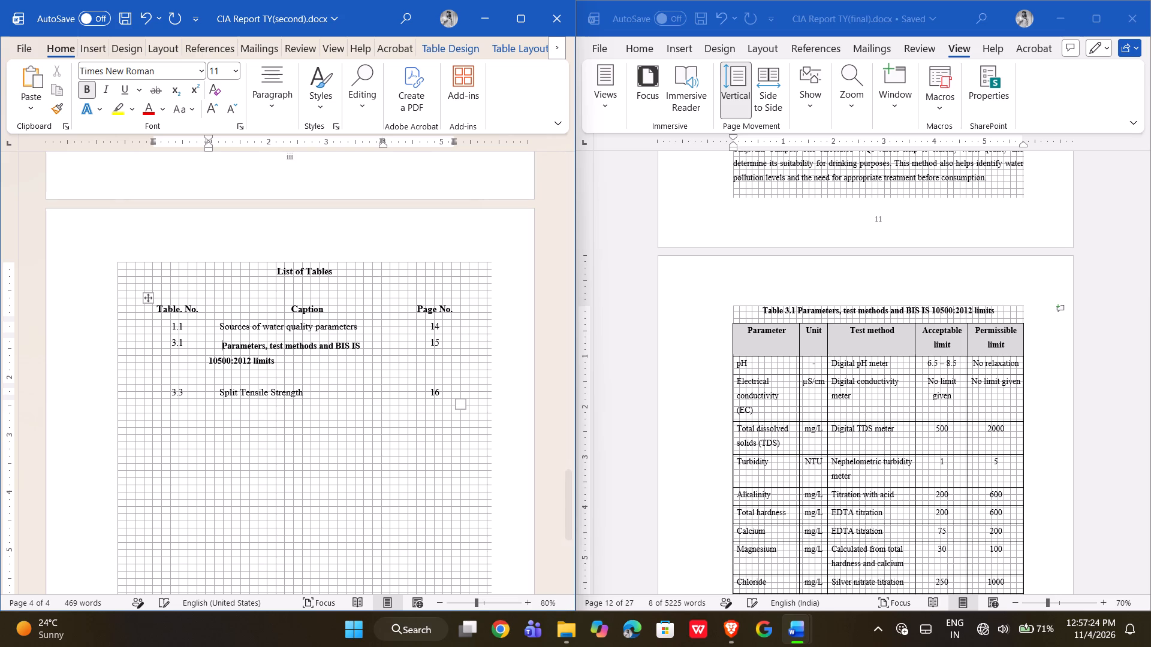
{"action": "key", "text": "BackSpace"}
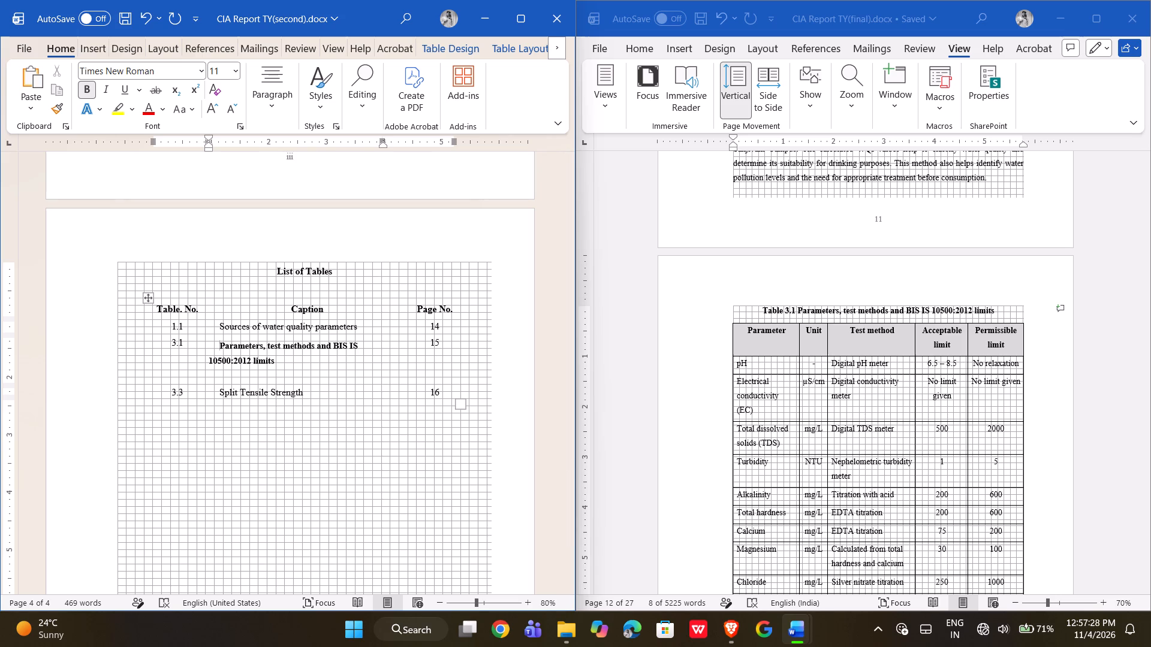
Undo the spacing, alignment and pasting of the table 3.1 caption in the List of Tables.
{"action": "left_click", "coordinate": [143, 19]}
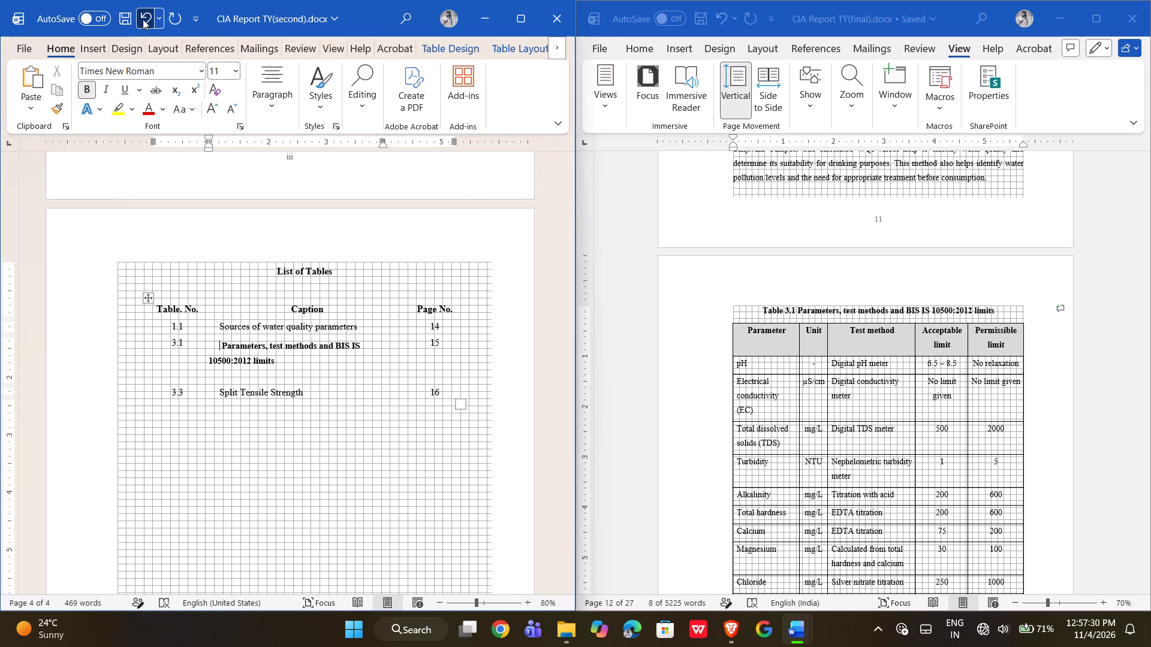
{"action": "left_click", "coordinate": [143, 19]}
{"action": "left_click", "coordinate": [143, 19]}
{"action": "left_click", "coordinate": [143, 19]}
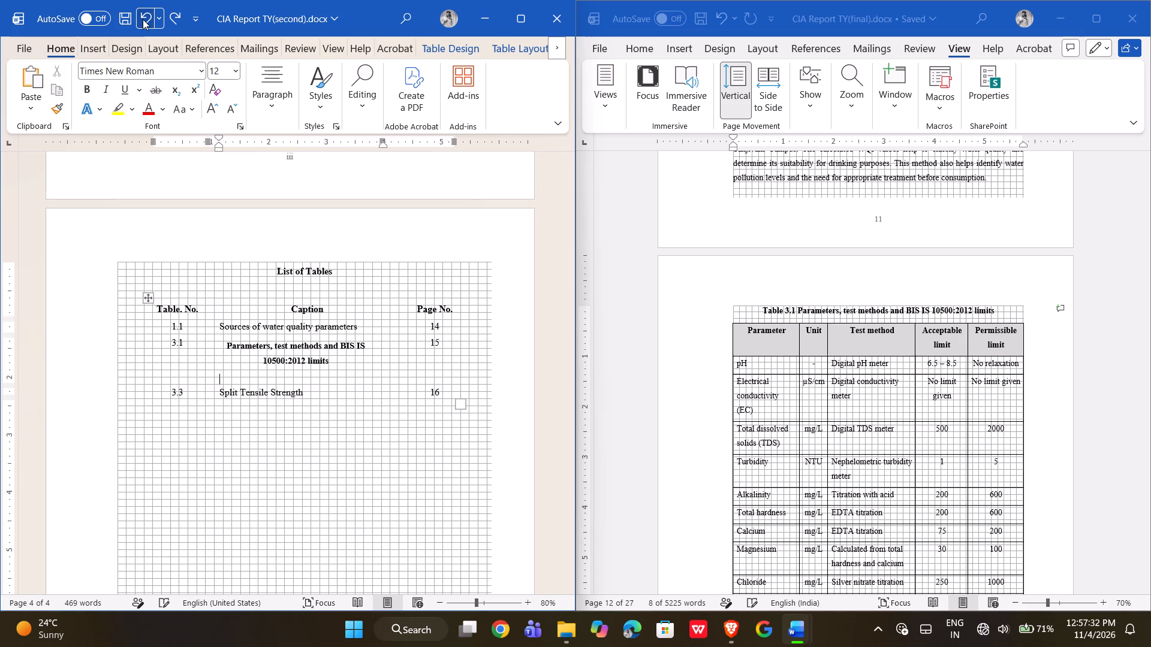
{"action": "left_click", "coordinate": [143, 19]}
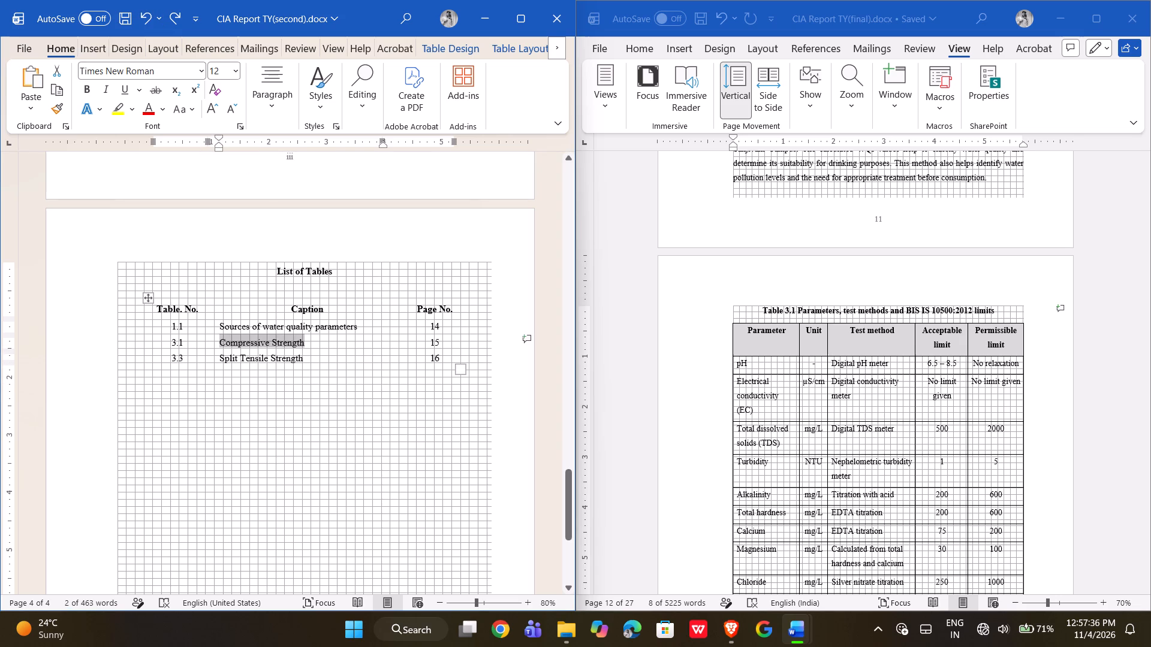
Replace the Compressive Strength caption of entry 3.1 in the List of Tables with "Parameter, test method and BIS IS 10500 limits".
{"action": "key", "text": "BackSpace"}
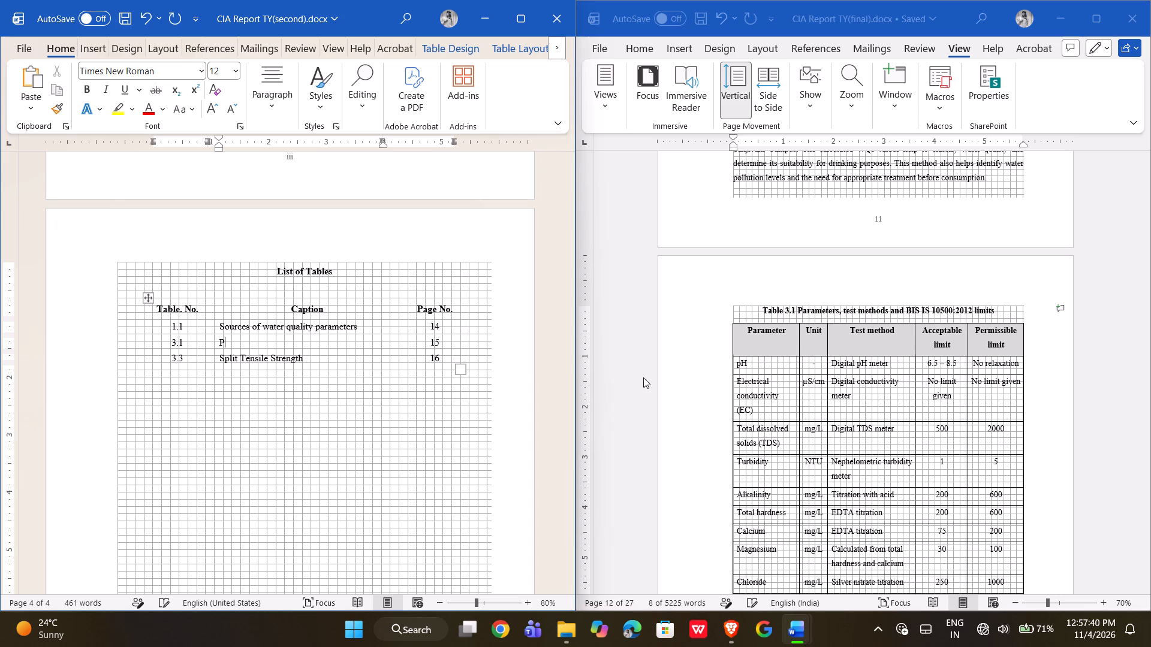
{"action": "type", "text": "arameter"}
{"action": "key", "text": "space"}
{"action": "key", "text": "BackSpace"}
{"action": "type", "text": ","}
{"action": "key", "text": "space"}
{"action": "type", "text": "test"}
{"action": "key", "text": "space"}
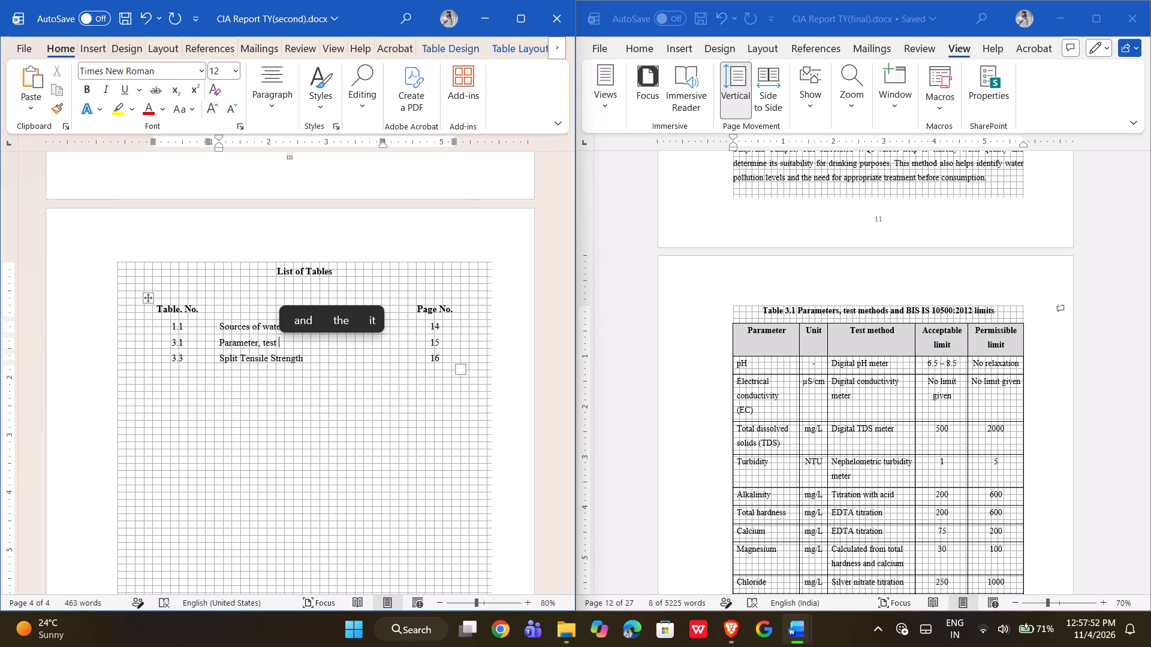
{"action": "type", "text": "method"}
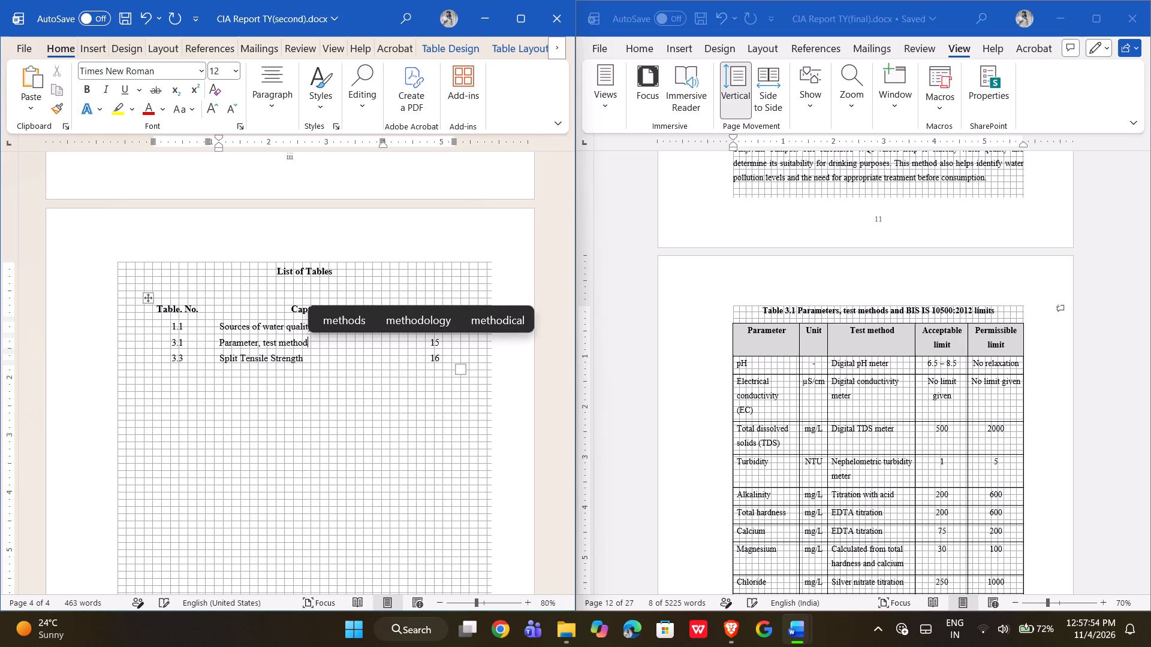
{"action": "key", "text": "space"}
{"action": "key", "text": "a"}
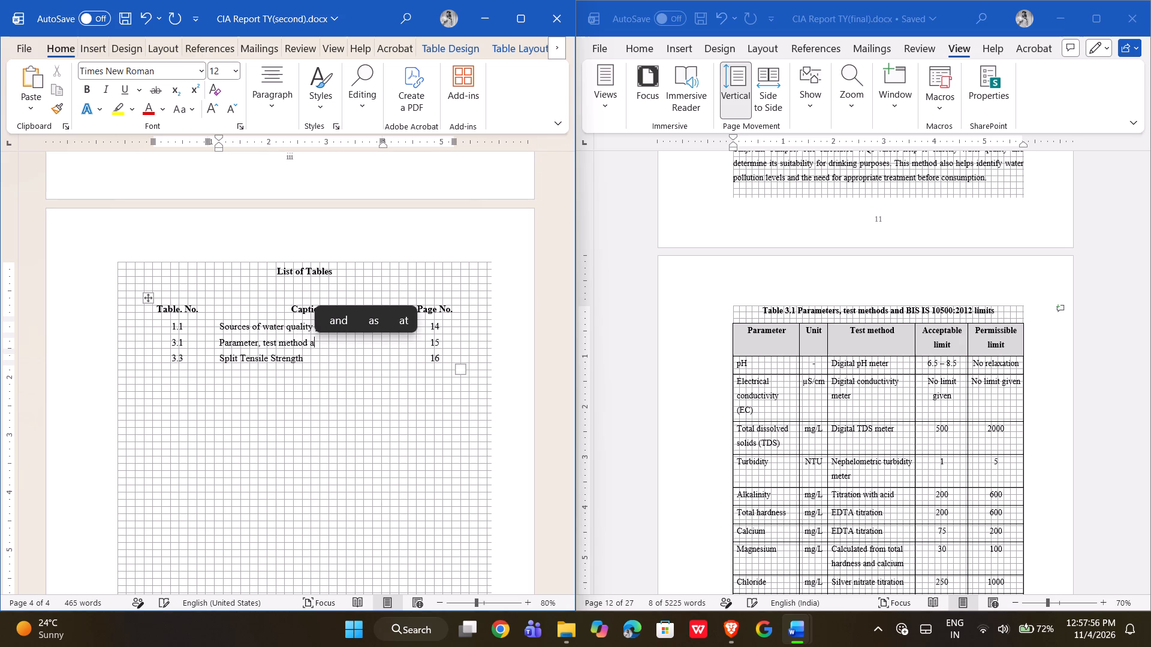
{"action": "type", "text": "nd"}
{"action": "key", "text": "space"}
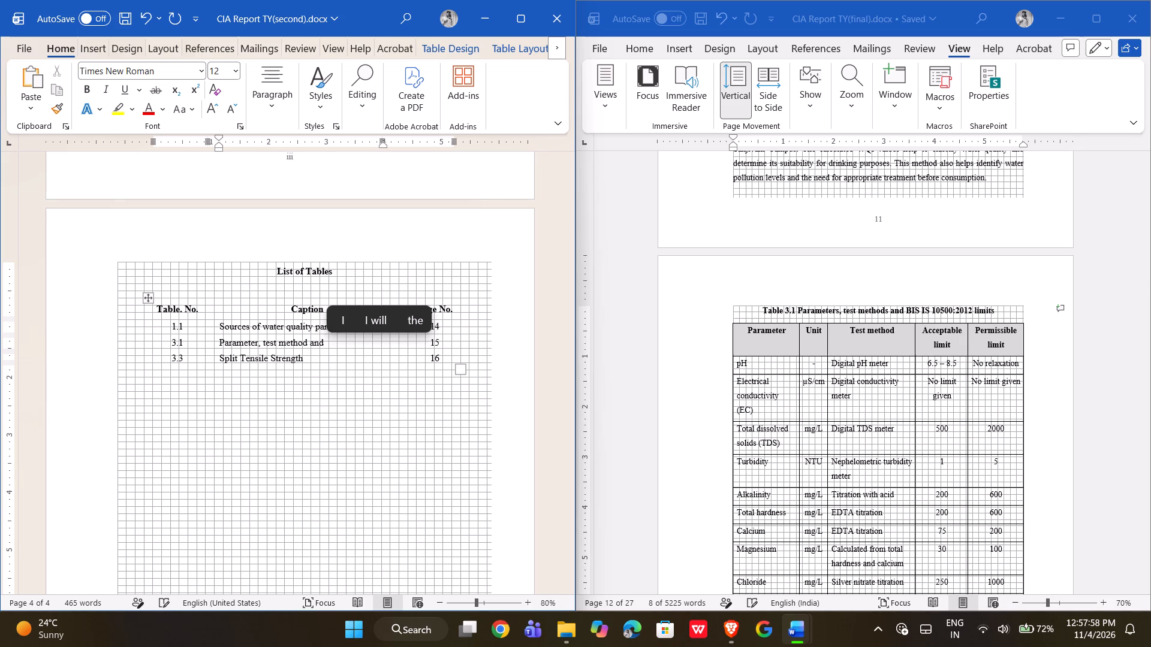
{"action": "type", "text": "BIS"}
{"action": "key", "text": "space"}
{"action": "type", "text": "IS"}
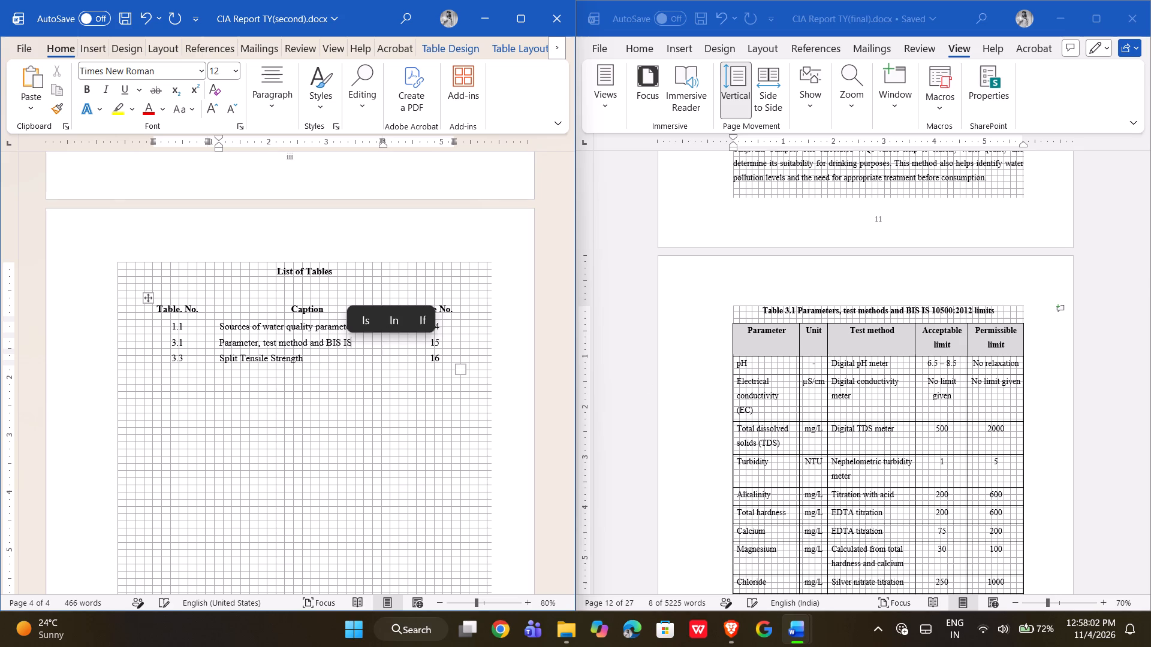
{"action": "key", "text": "space"}
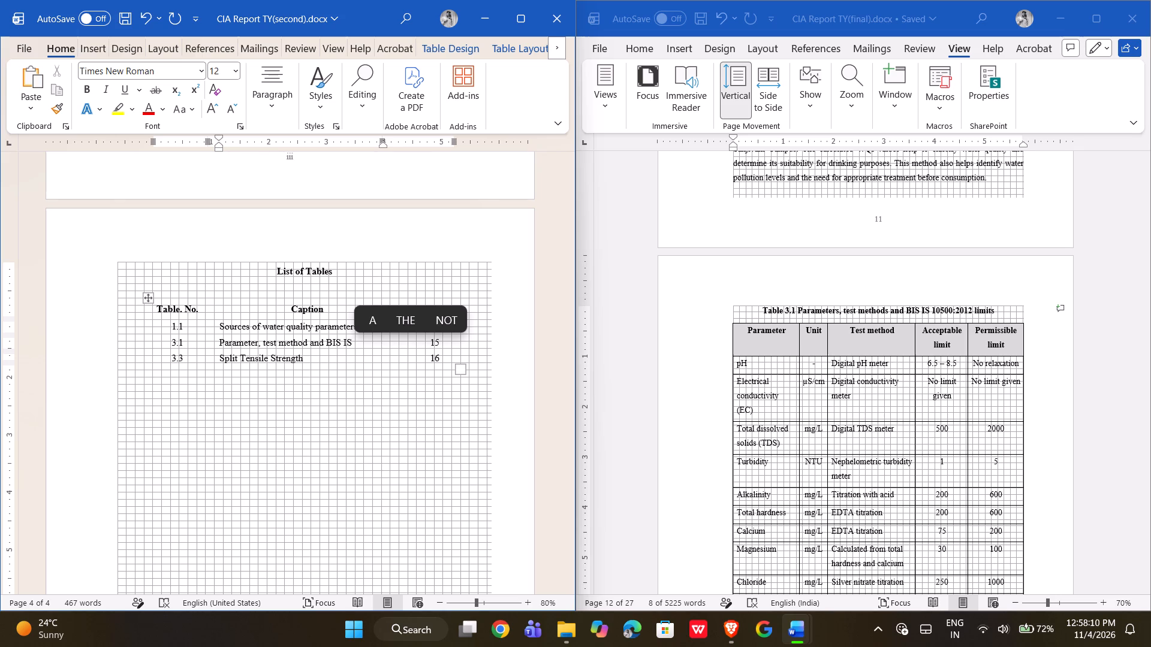
{"action": "type", "text": "10"}
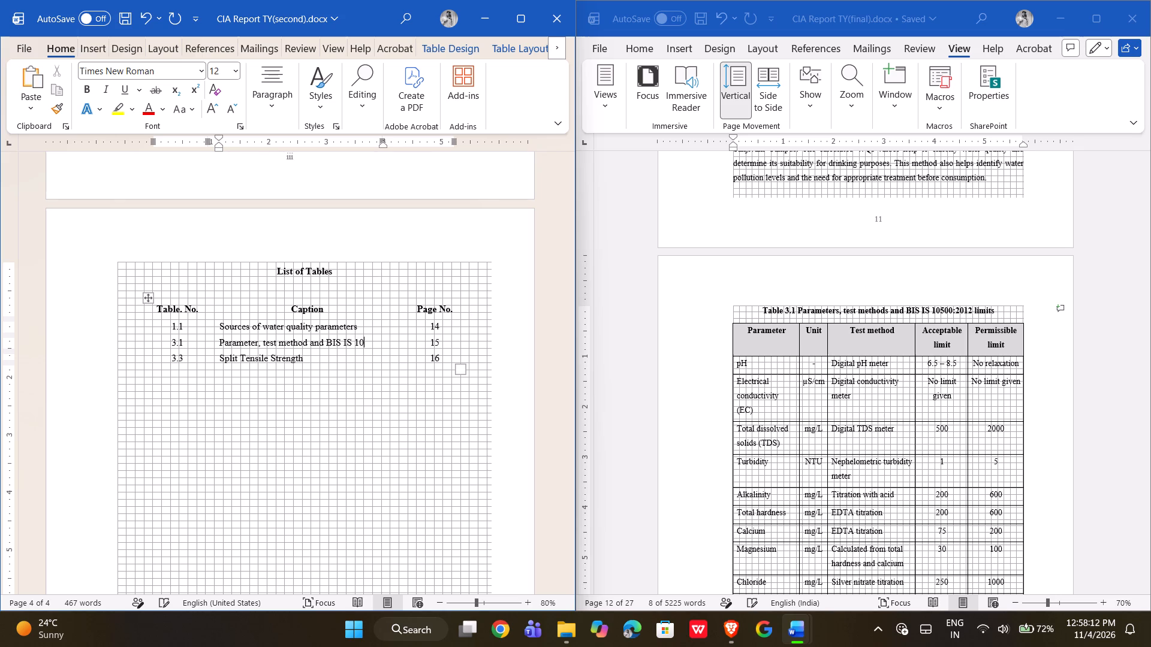
{"action": "type", "text": "500"}
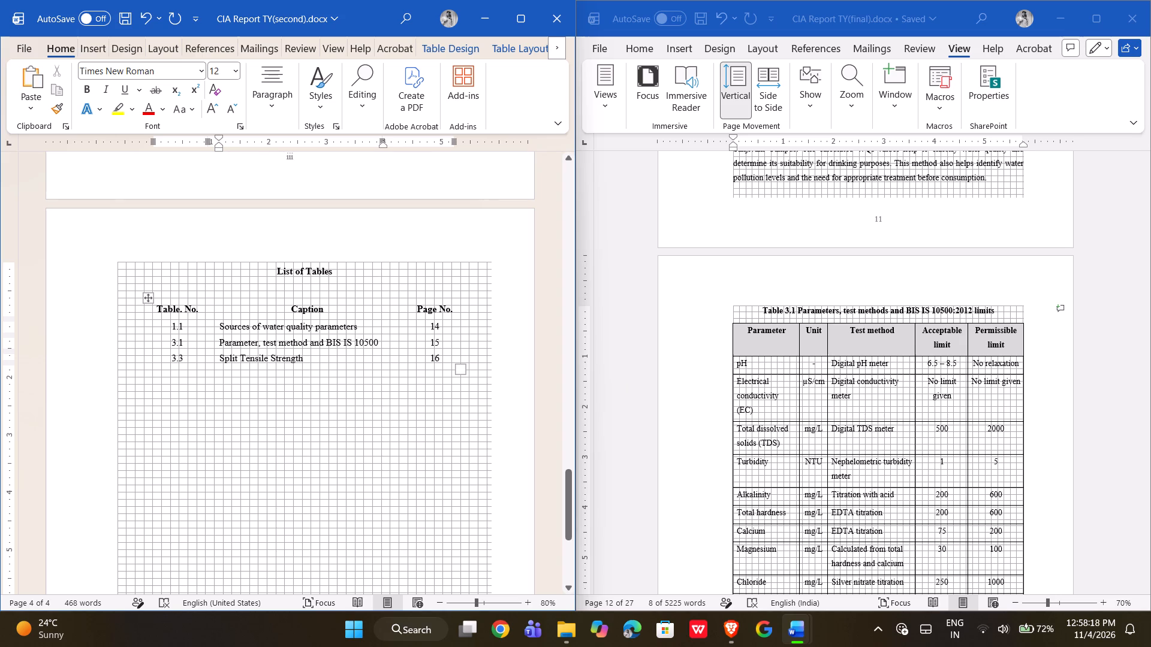
{"action": "key", "text": "space"}
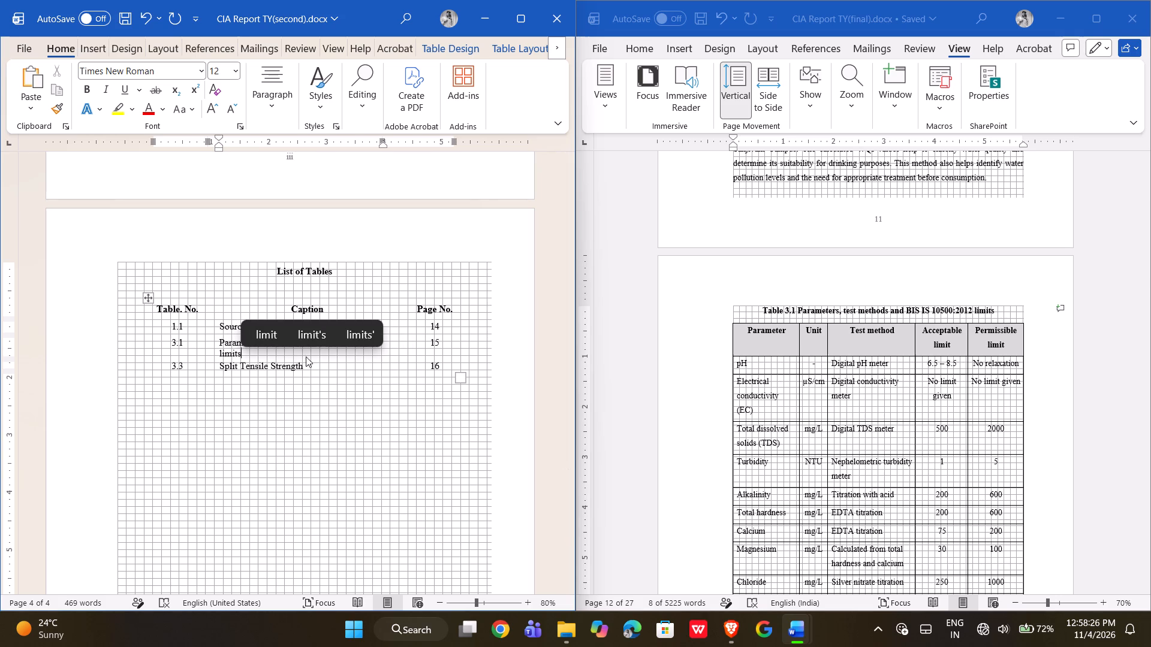
Insert ":2012" directly after 10500 in the table 3.1 caption.
{"action": "left_click", "coordinate": [336, 353]}
{"action": "left_click", "coordinate": [403, 337]}
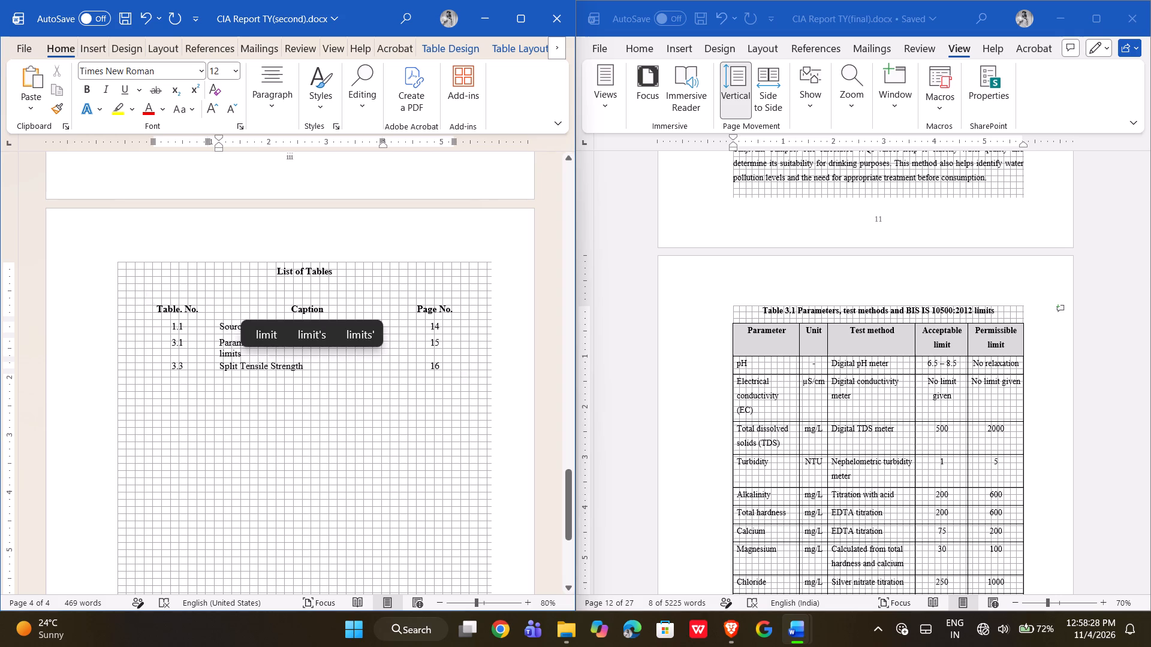
{"action": "left_click", "coordinate": [388, 346]}
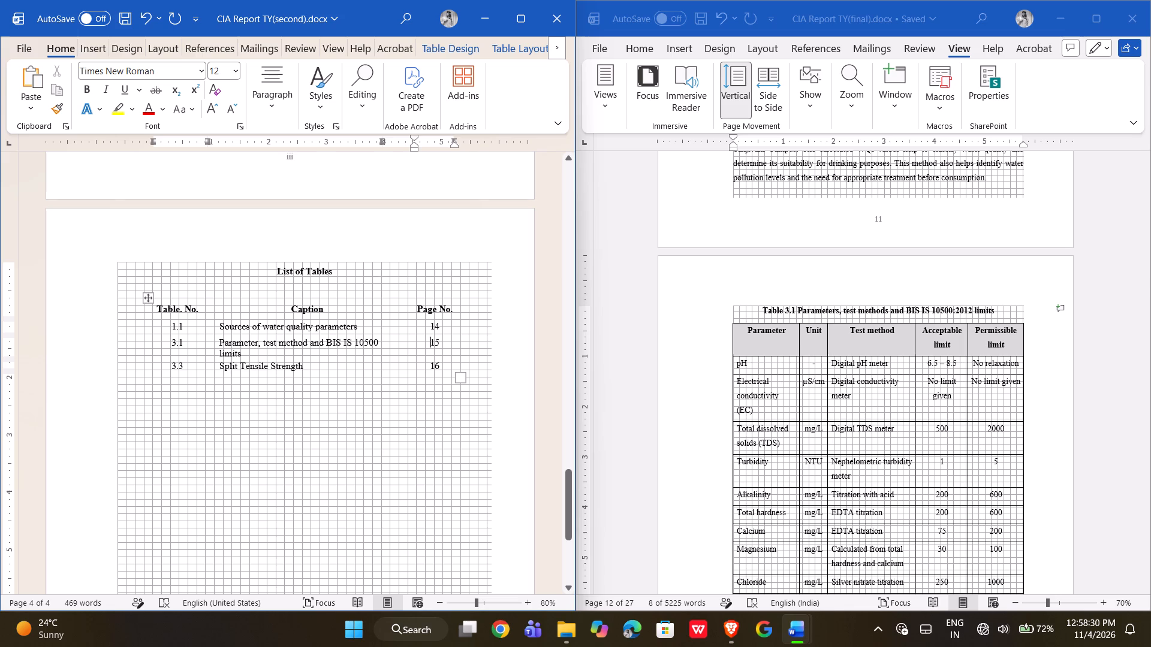
{"action": "left_click", "coordinate": [379, 346]}
{"action": "key", "text": "shift+colon"}
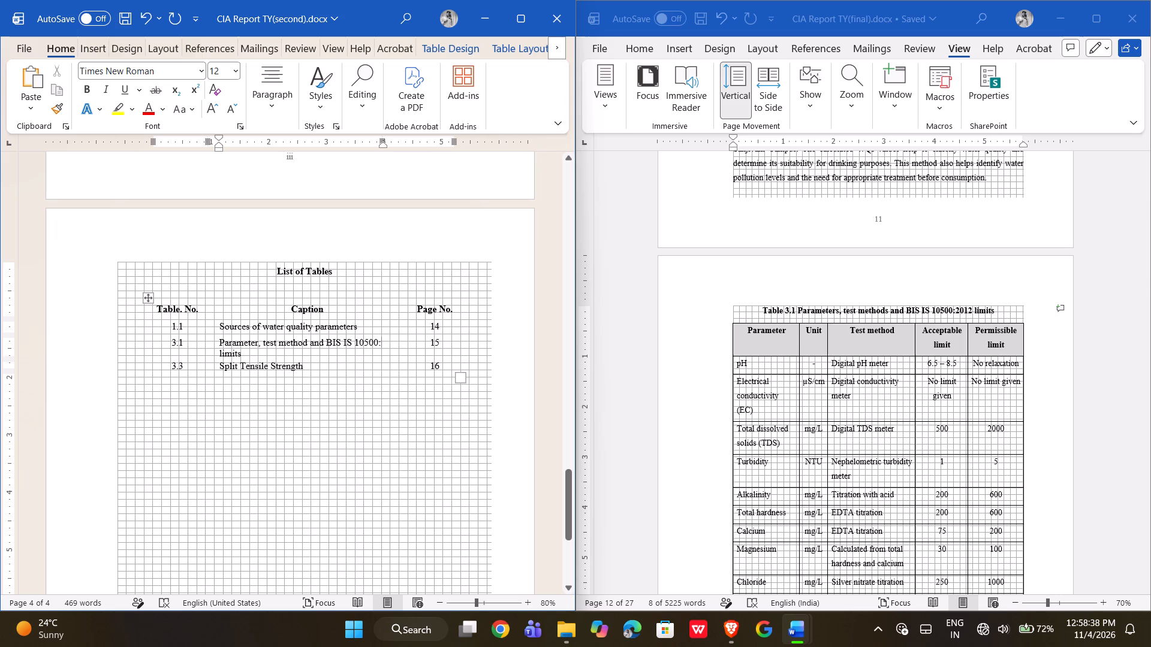
{"action": "type", "text": "2012"}
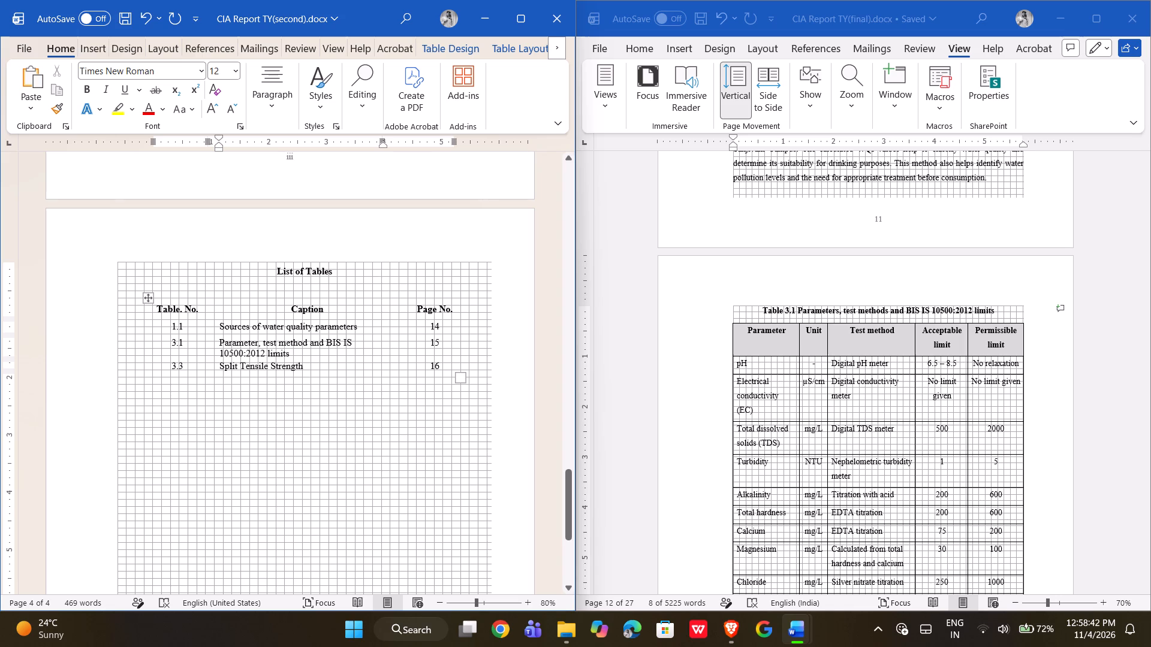
{"action": "left_click_drag", "start_coordinate": [220, 340], "coordinate": [311, 355]}
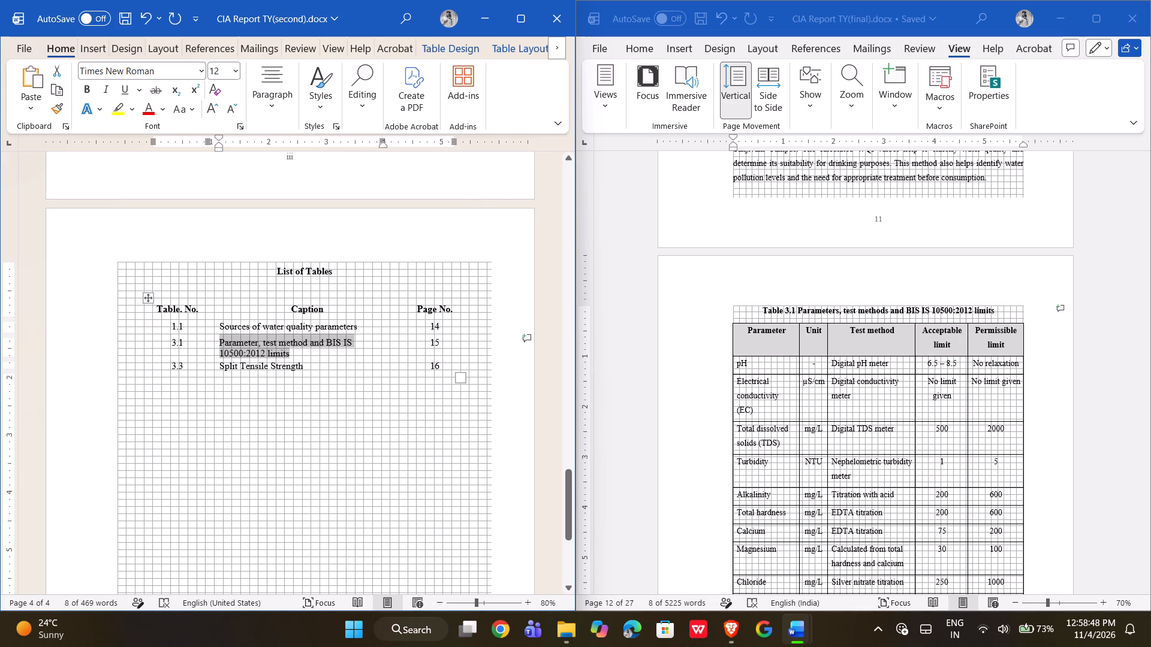
{"action": "left_click", "coordinate": [327, 347]}
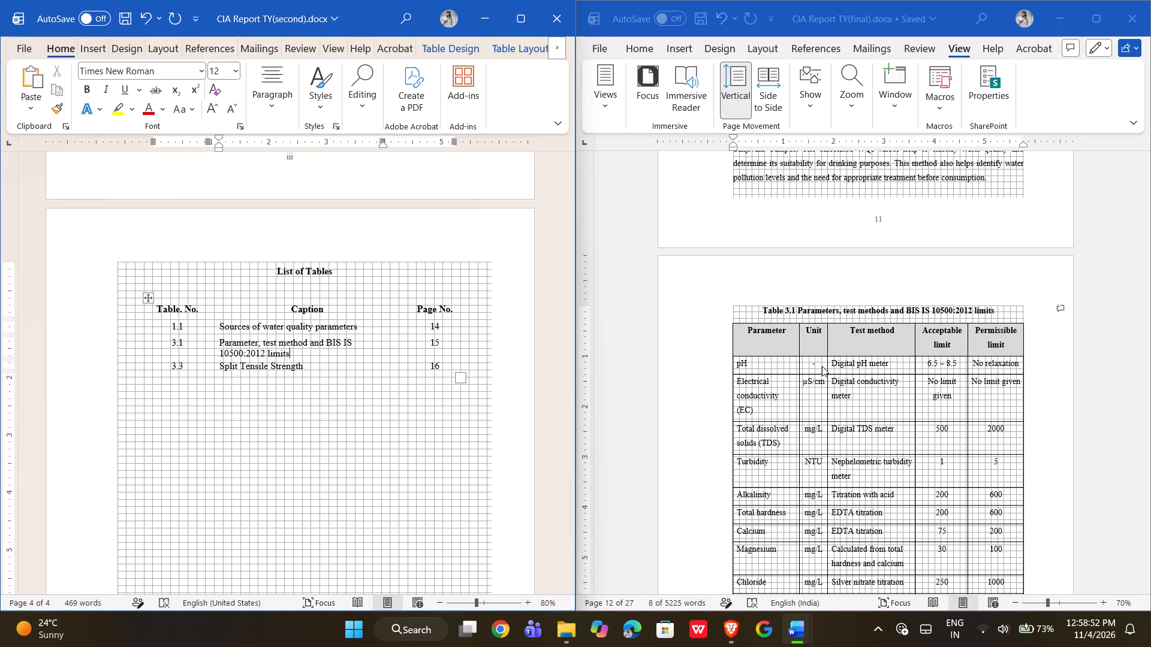
Look up Table 3.1's page in the final report and set its page number in the List of Tables to 12.
{"action": "scroll", "coordinate": [822, 366], "scroll_direction": "down", "scroll_amount": 2}
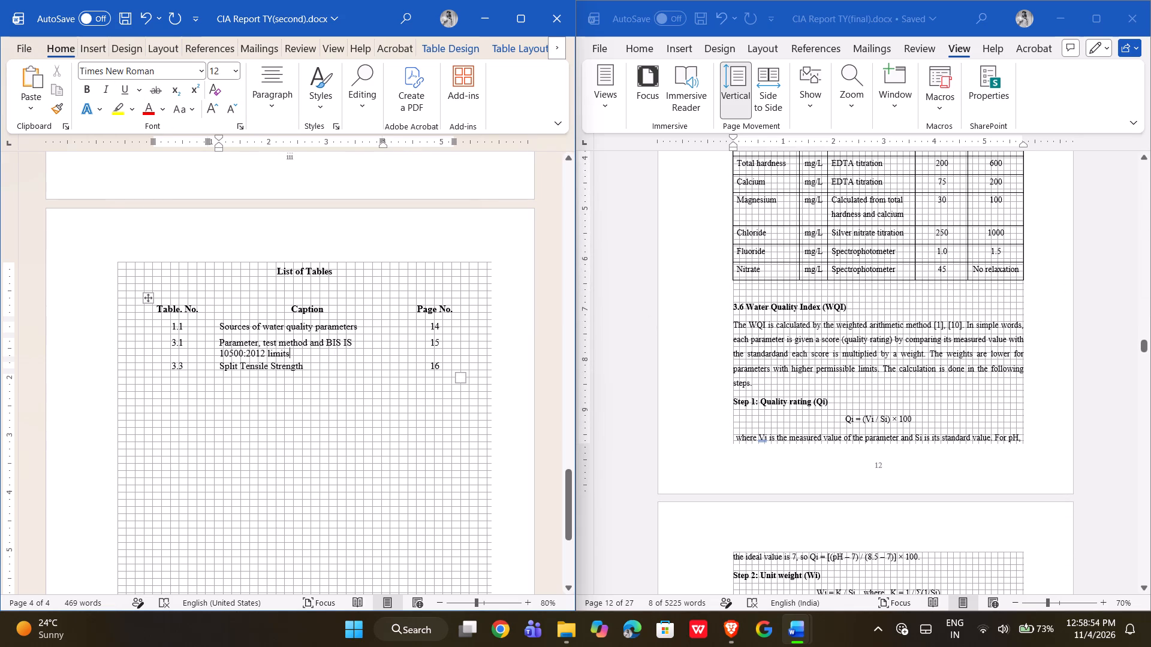
{"action": "left_click", "coordinate": [445, 347]}
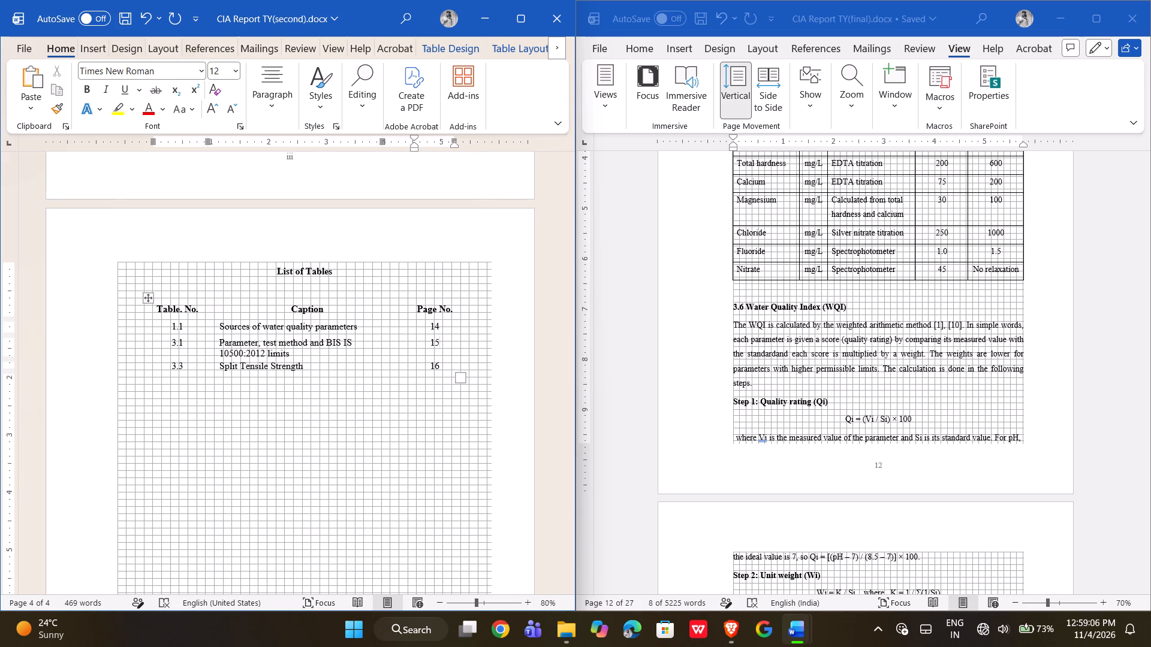
{"action": "key", "text": "BackSpace"}
{"action": "key", "text": "BackSpace"}
{"action": "type", "text": "12"}
Find the next table in the final report and set the third entry's number in the List of Tables to 3.2.
{"action": "scroll", "coordinate": [771, 400], "scroll_direction": "down", "scroll_amount": 1}
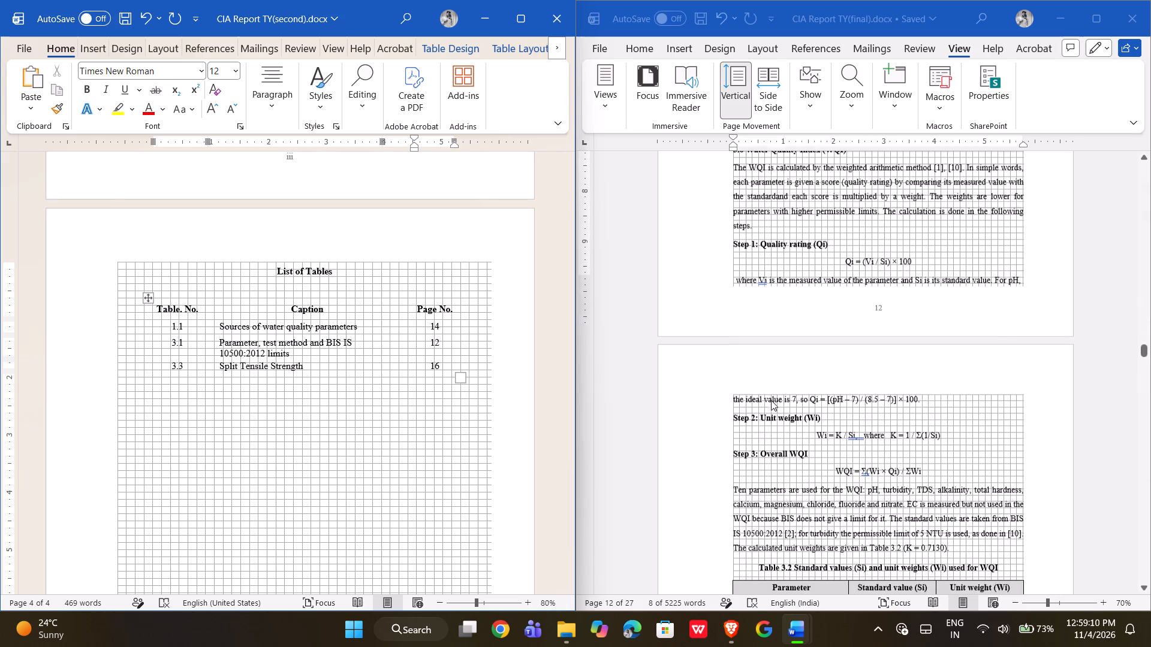
{"action": "scroll", "coordinate": [771, 400], "scroll_direction": "down", "scroll_amount": 2}
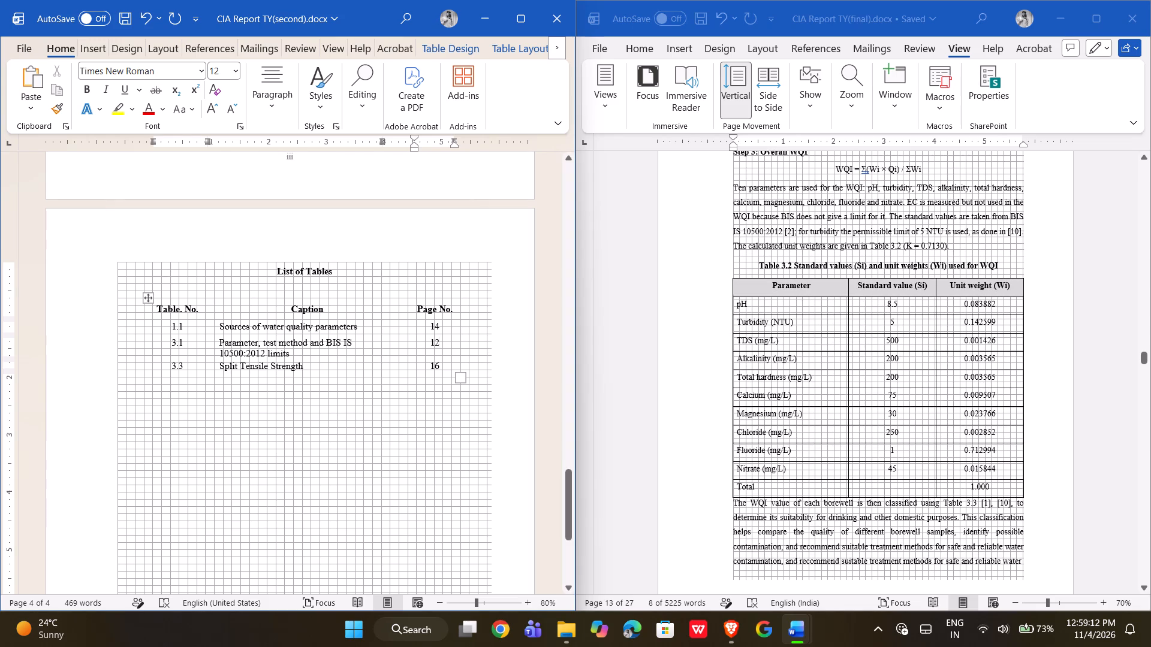
{"action": "left_click", "coordinate": [189, 365]}
{"action": "key", "text": "BackSpace"}
{"action": "key", "text": "2"}
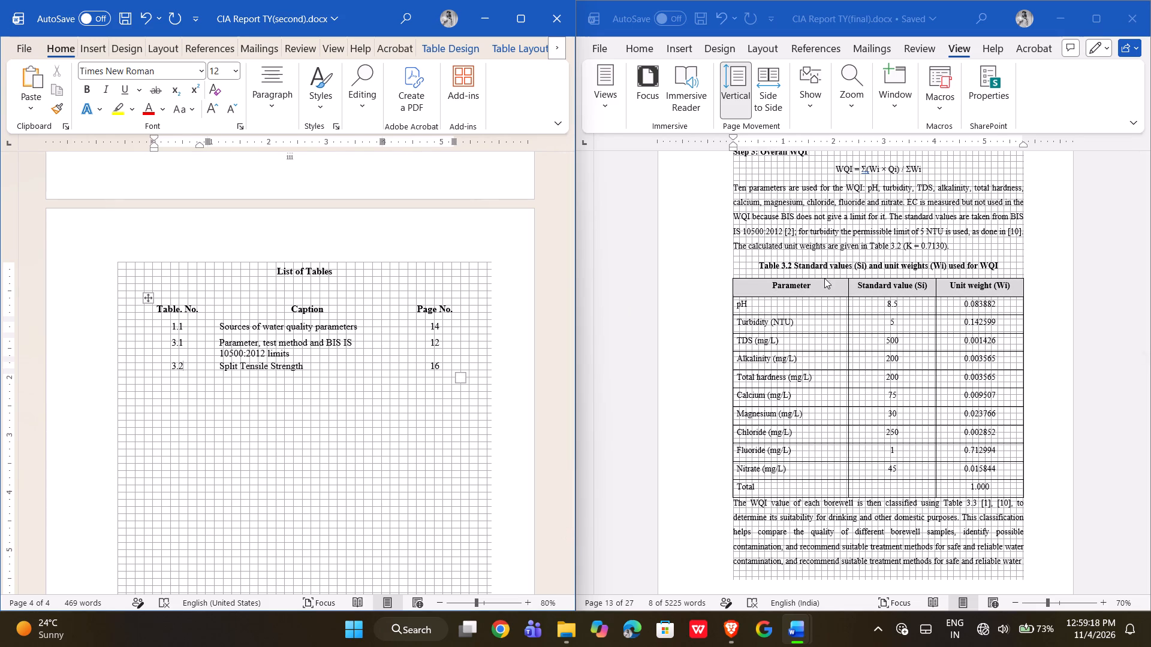
Replace the Split Tensile Strength caption in the List of Tables with "Standard value and unit weights".
{"action": "left_click", "coordinate": [317, 371]}
{"action": "left_click_drag", "start_coordinate": [317, 371], "coordinate": [243, 367]}
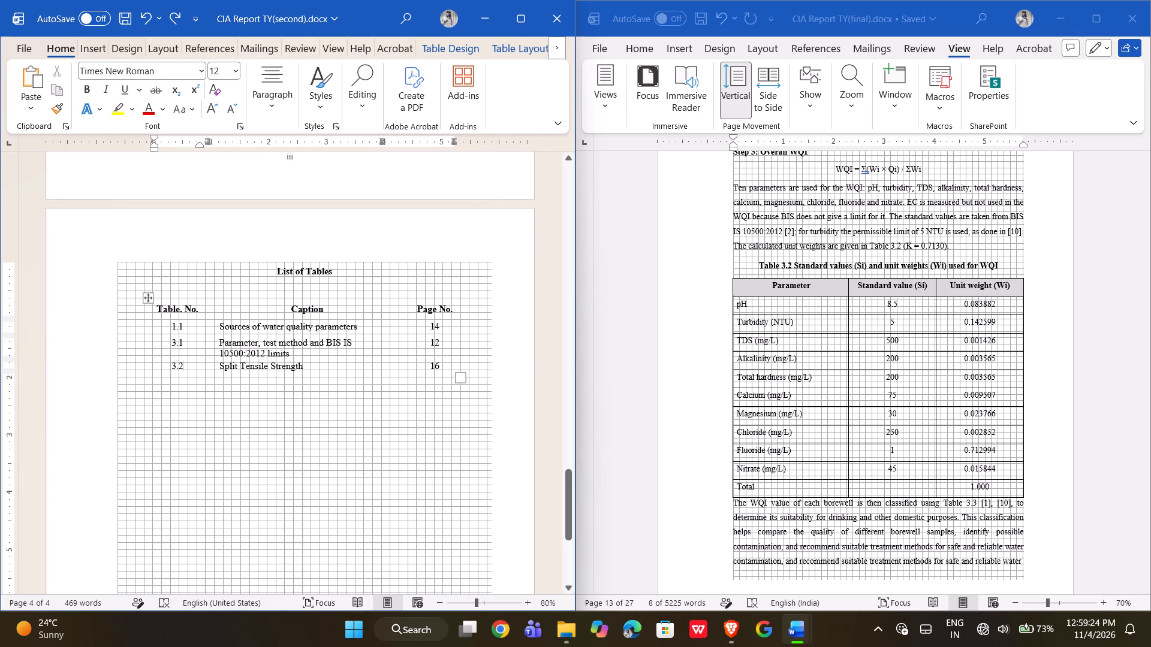
{"action": "left_click_drag", "start_coordinate": [221, 367], "coordinate": [309, 370]}
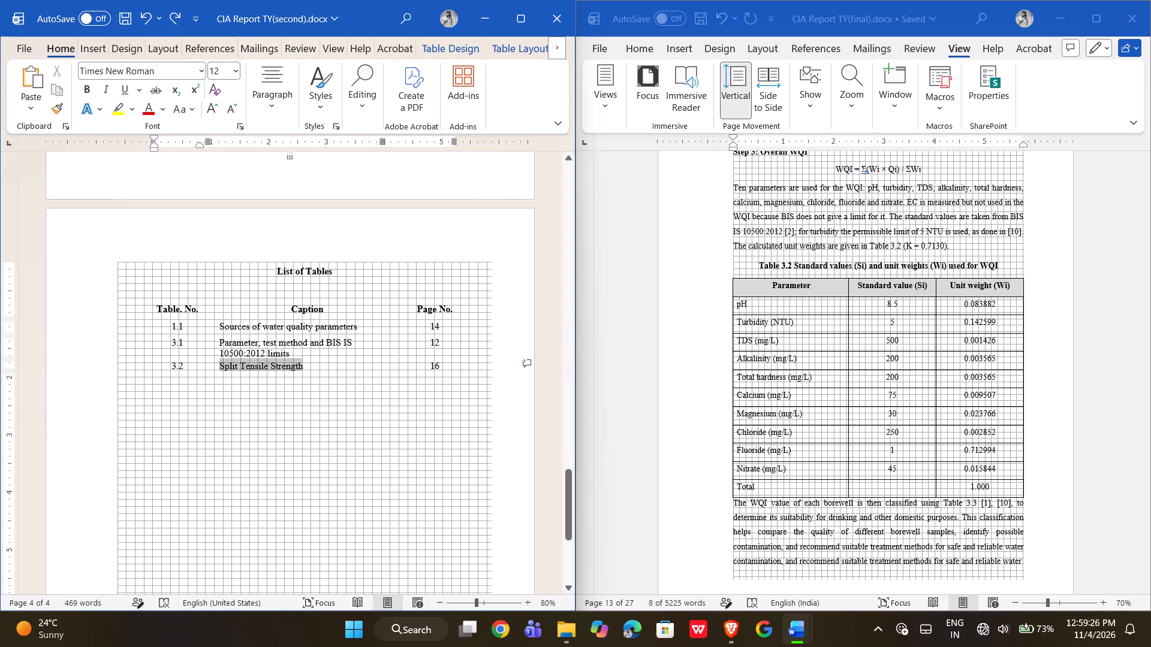
{"action": "left_click_drag", "start_coordinate": [309, 370], "coordinate": [309, 371]}
{"action": "key", "text": "BackSpace"}
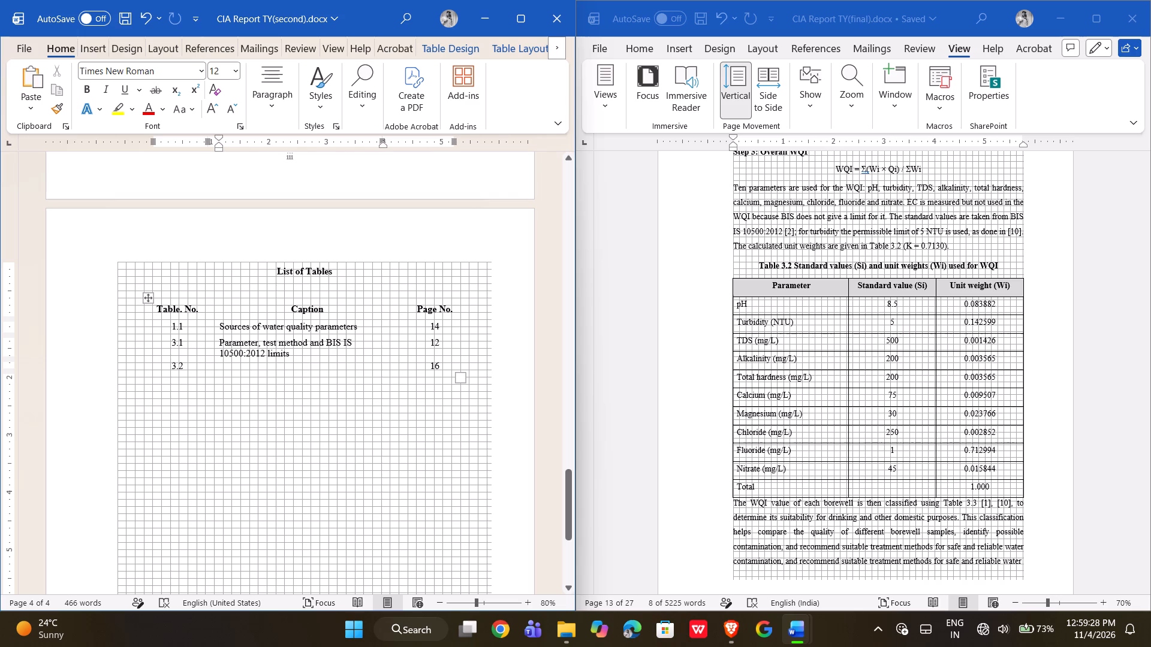
{"action": "key", "text": "s"}
{"action": "key", "text": "t"}
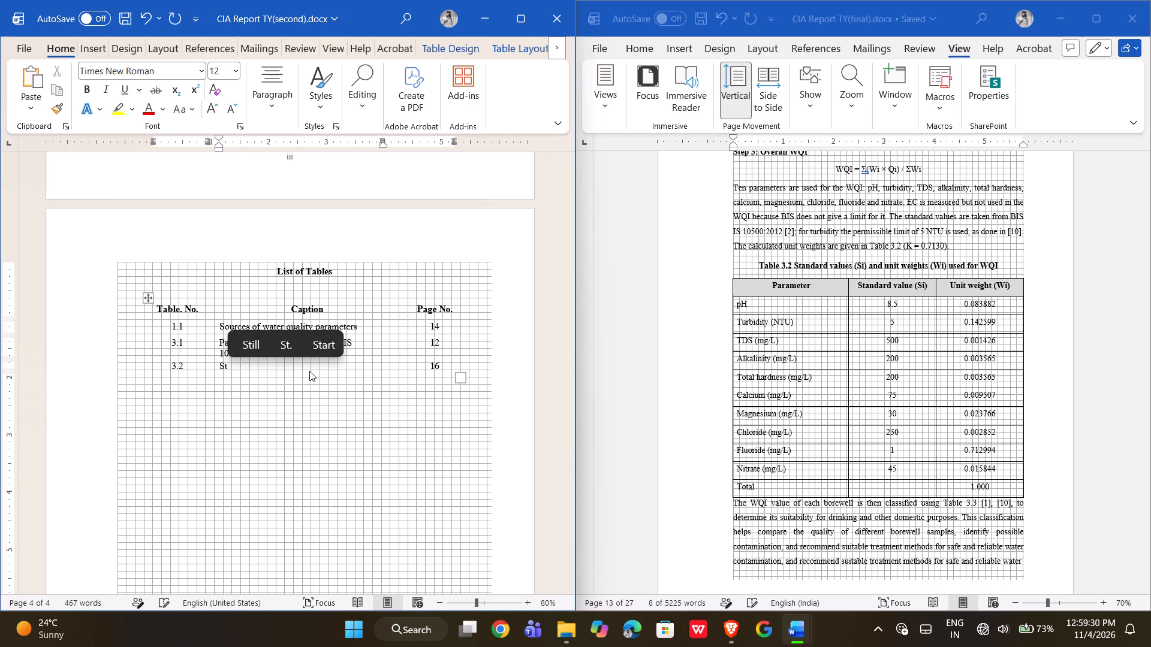
{"action": "type", "text": "andard"}
{"action": "key", "text": "space"}
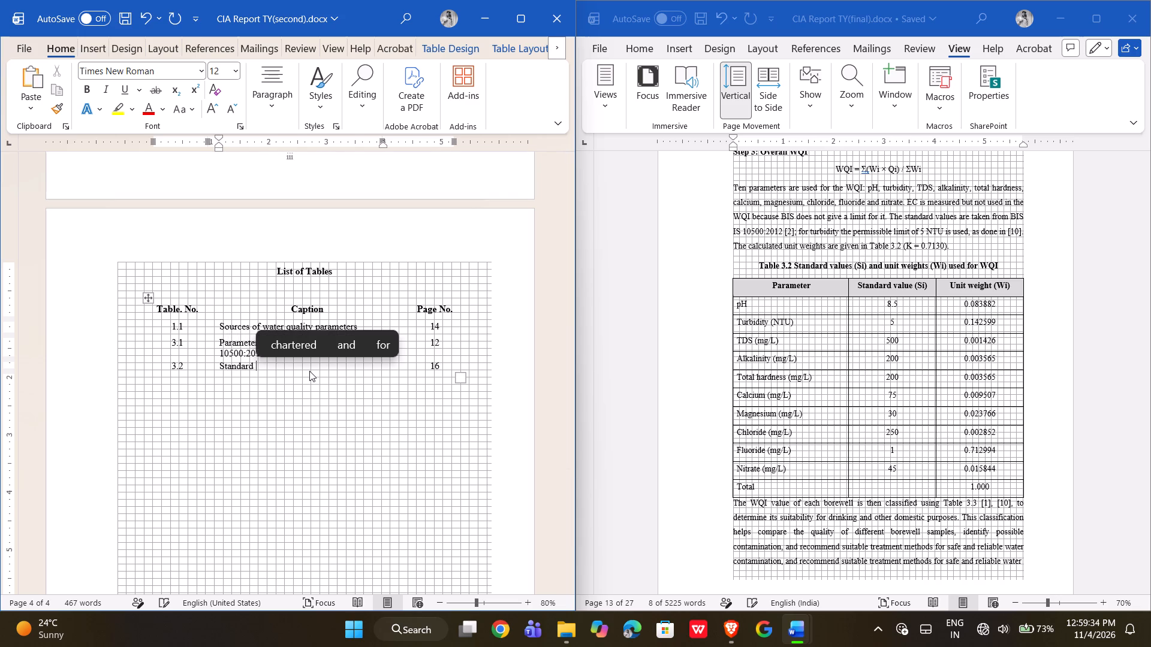
{"action": "type", "text": "value"}
{"action": "key", "text": "space"}
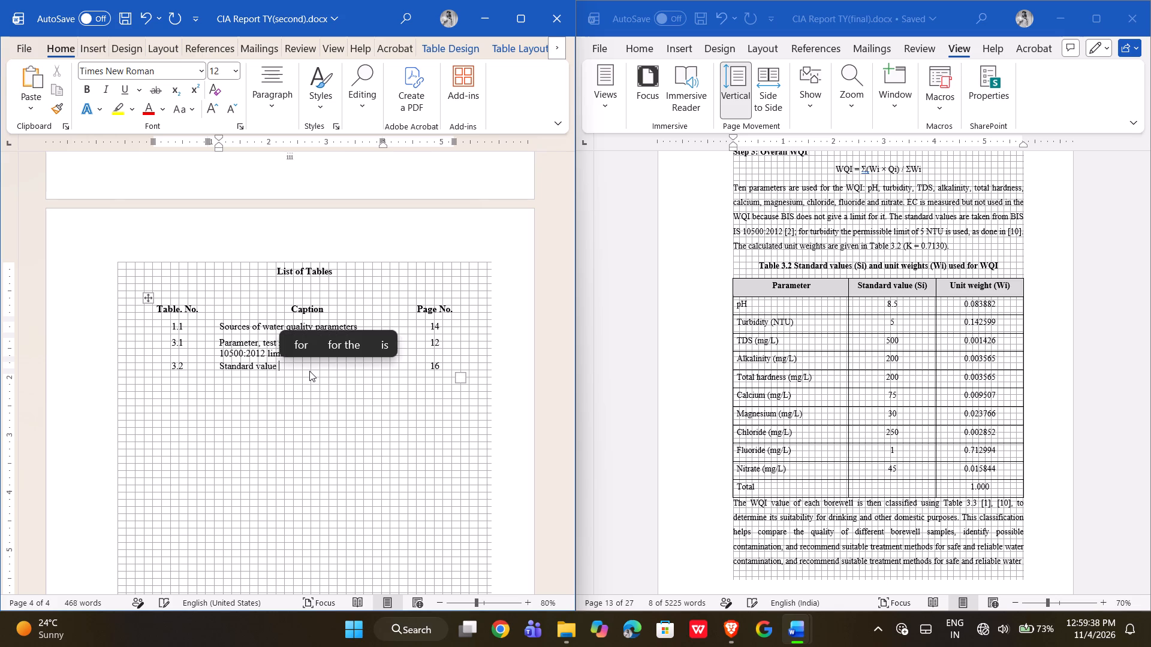
{"action": "type", "text": "and"}
{"action": "key", "text": "space"}
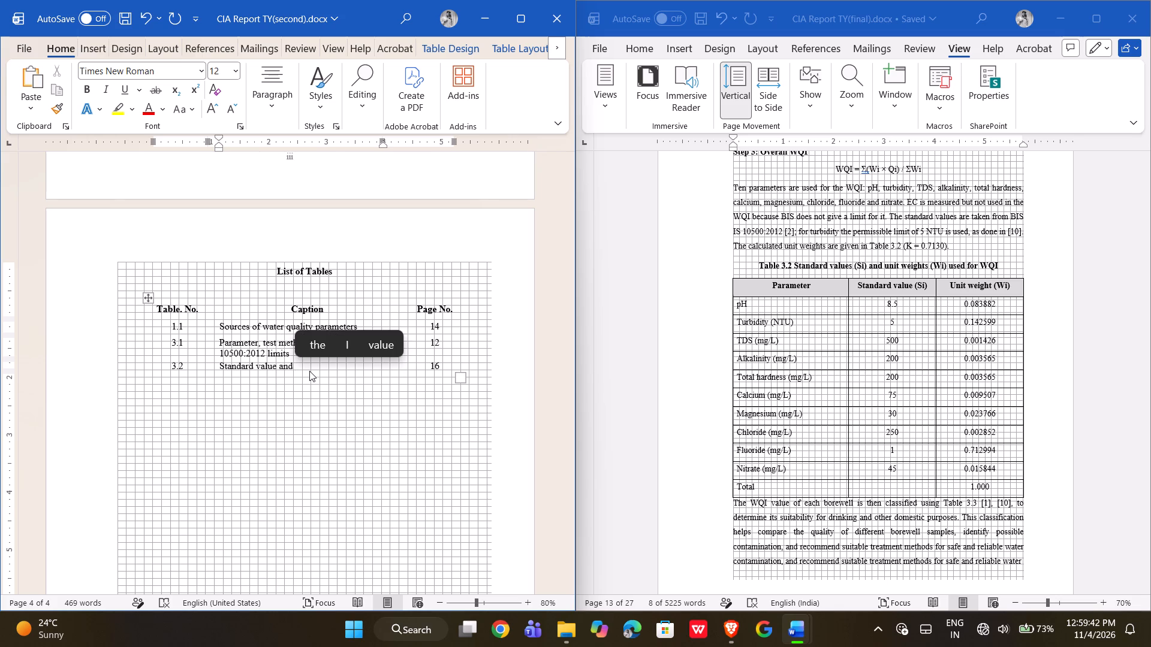
{"action": "type", "text": "unit w"}
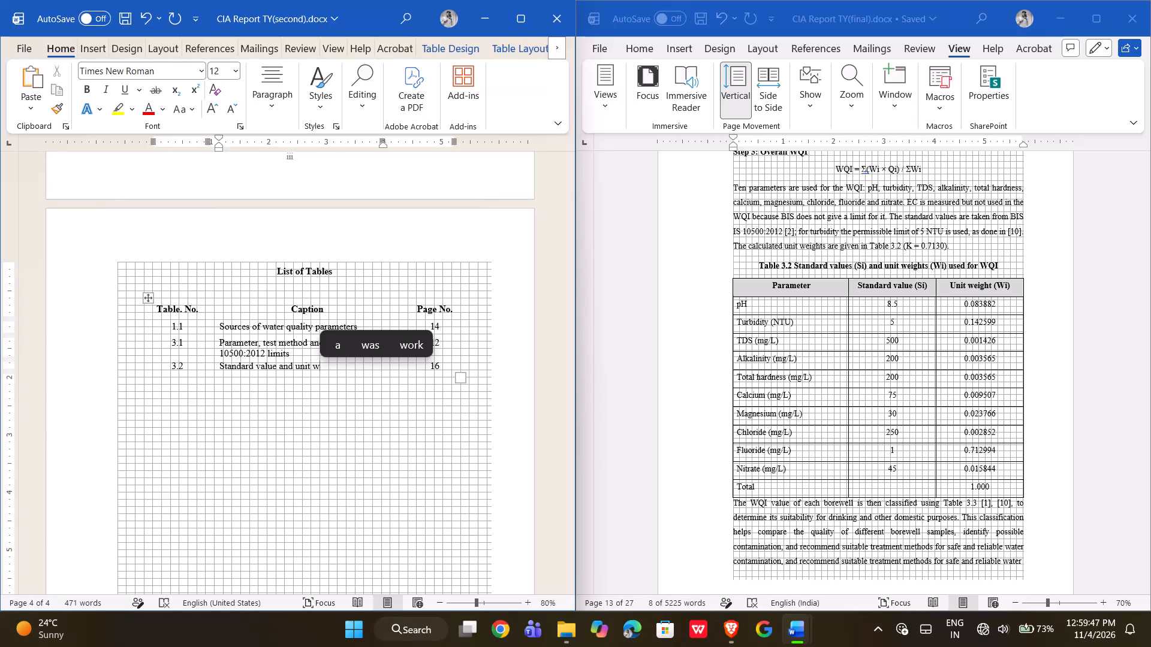
{"action": "type", "text": "eights"}
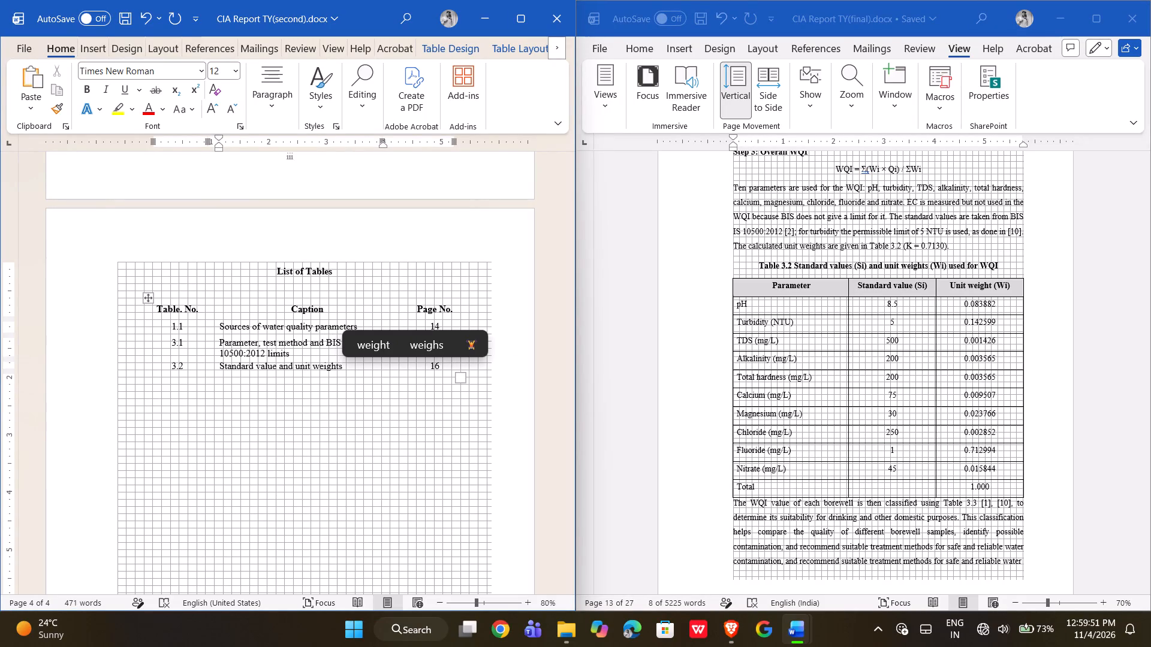
{"action": "key", "text": "space"}
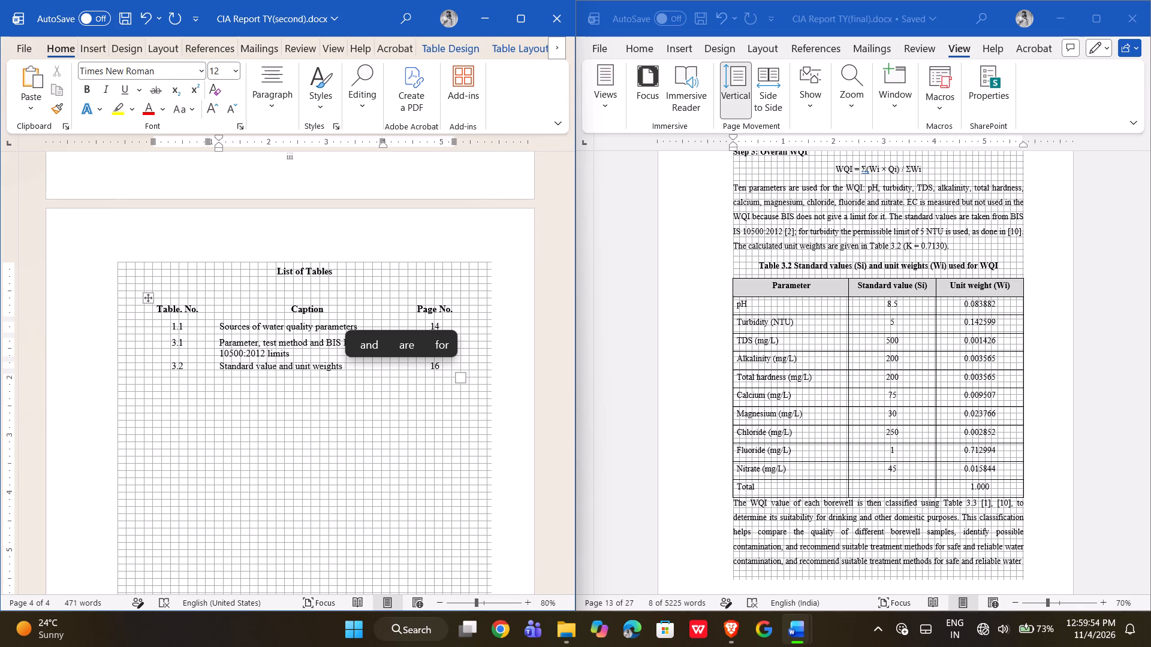
Look up Table 3.2's page in the final report and set its page number in the List of Tables to 13.
{"action": "scroll", "coordinate": [918, 449], "scroll_direction": "down", "scroll_amount": 1}
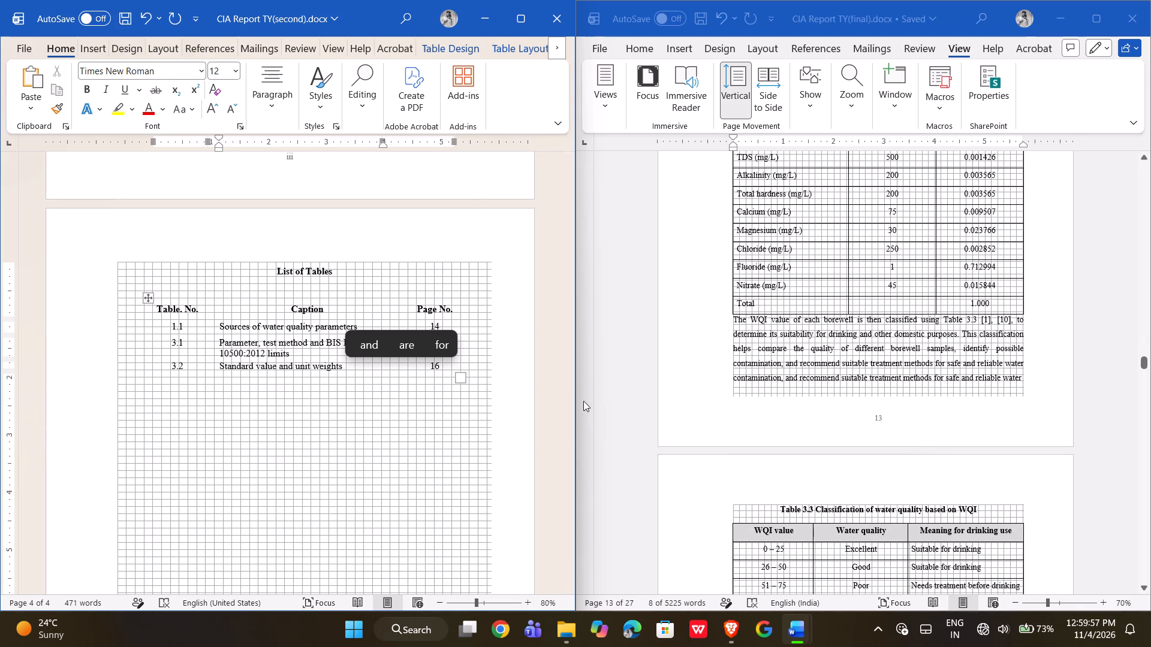
{"action": "left_click", "coordinate": [442, 367]}
{"action": "left_click", "coordinate": [442, 367]}
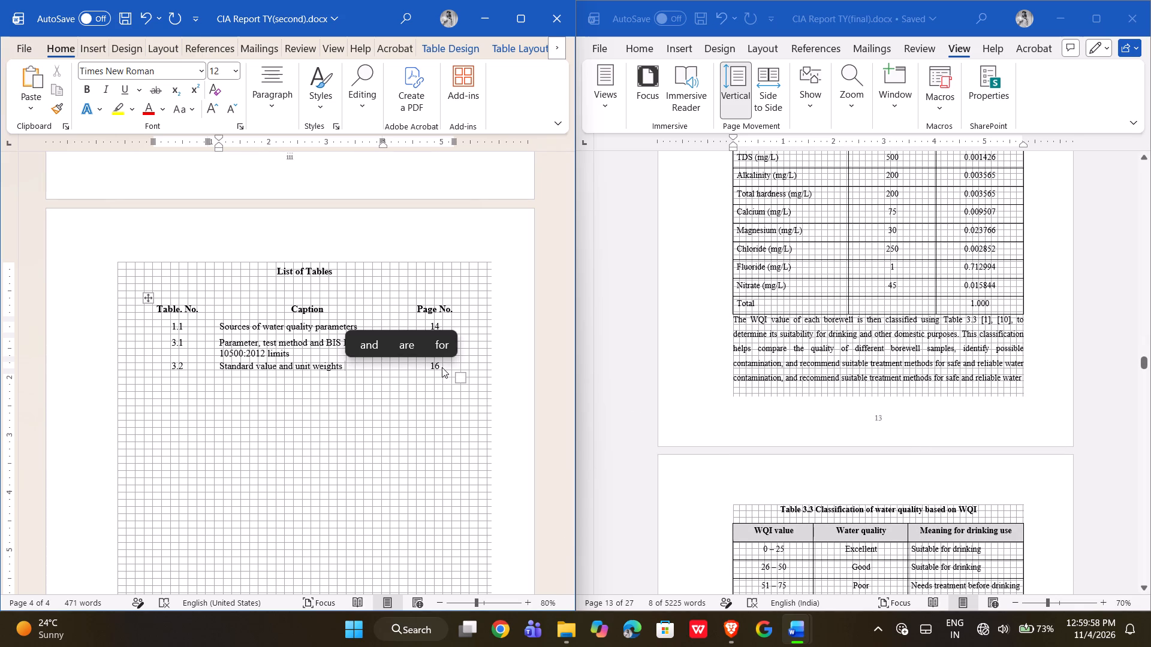
{"action": "left_click", "coordinate": [442, 367]}
{"action": "left_click", "coordinate": [438, 363]}
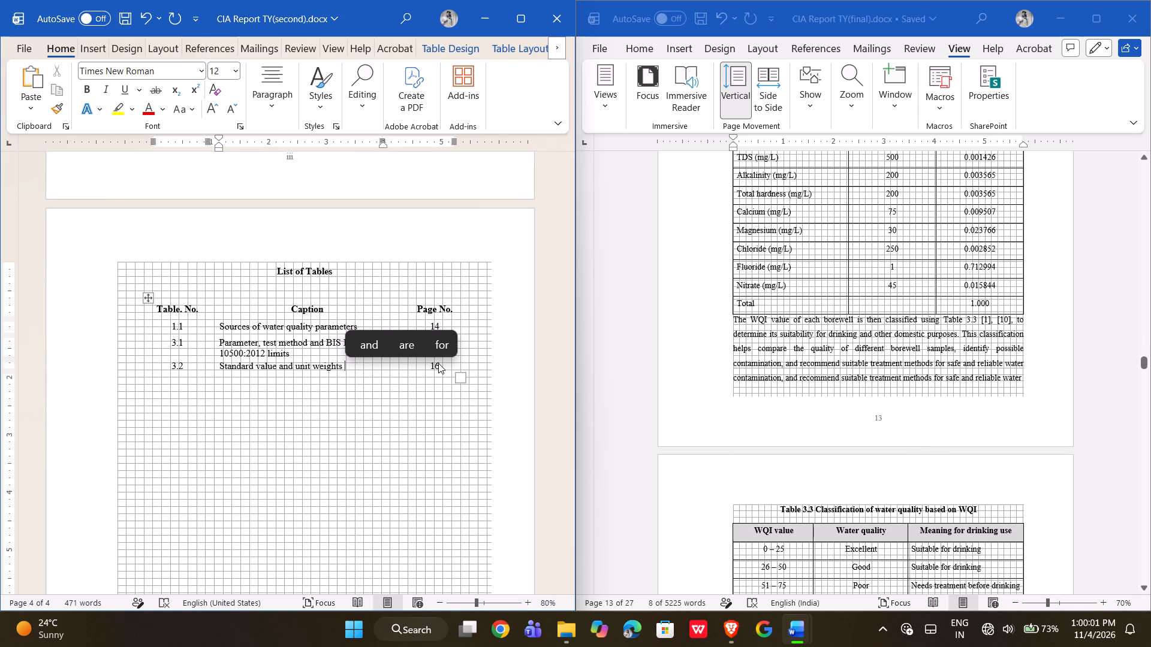
{"action": "left_click", "coordinate": [438, 363]}
{"action": "key", "text": "Right"}
{"action": "key", "text": "Right"}
{"action": "key", "text": "Right"}
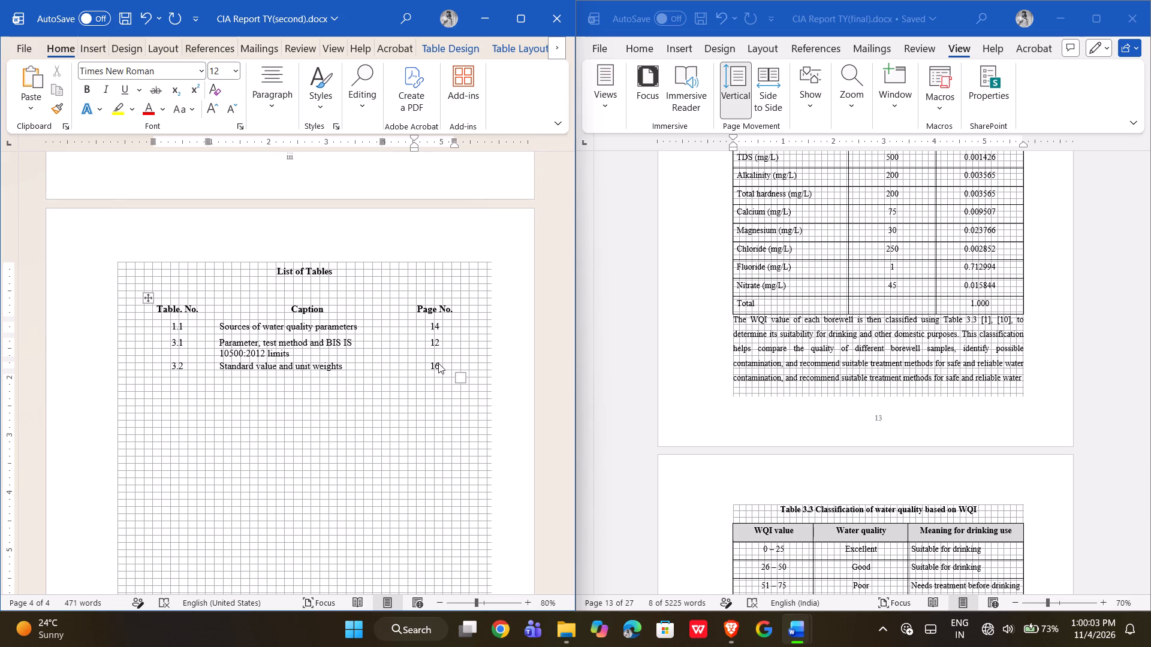
{"action": "key", "text": "BackSpace"}
{"action": "key", "text": "BackSpace"}
{"action": "key", "text": "1"}
{"action": "key", "text": "3"}
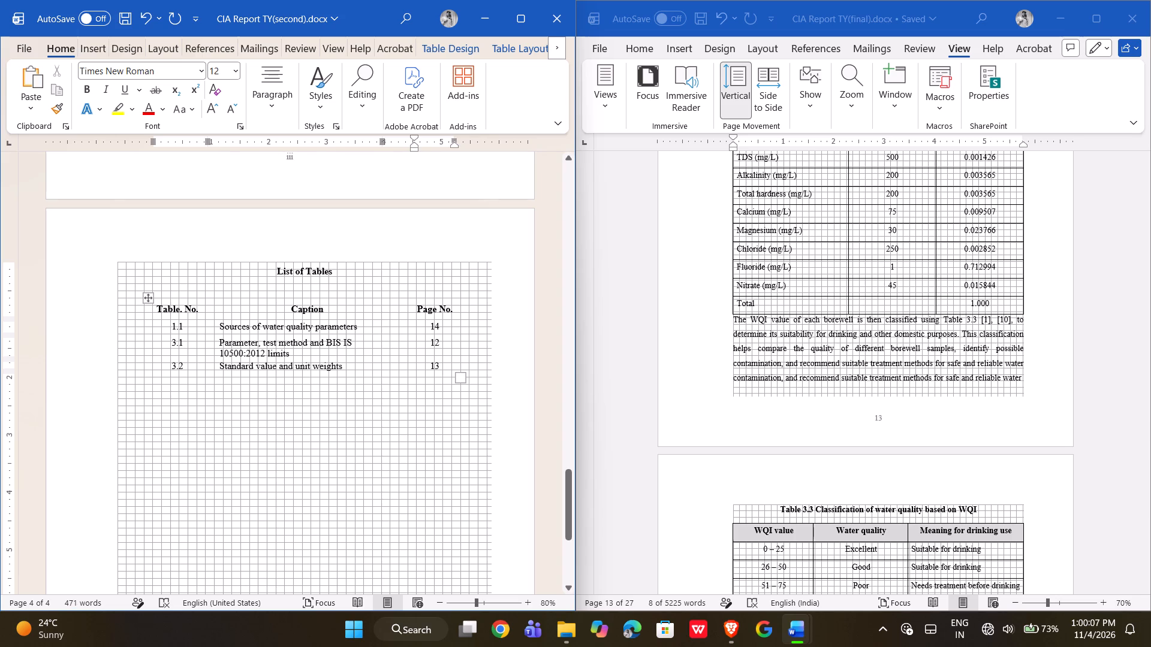
Add the table number 3.3 on the line below the 3.2 entry, spaced to align with the table numbers above.
{"action": "left_click", "coordinate": [159, 388]}
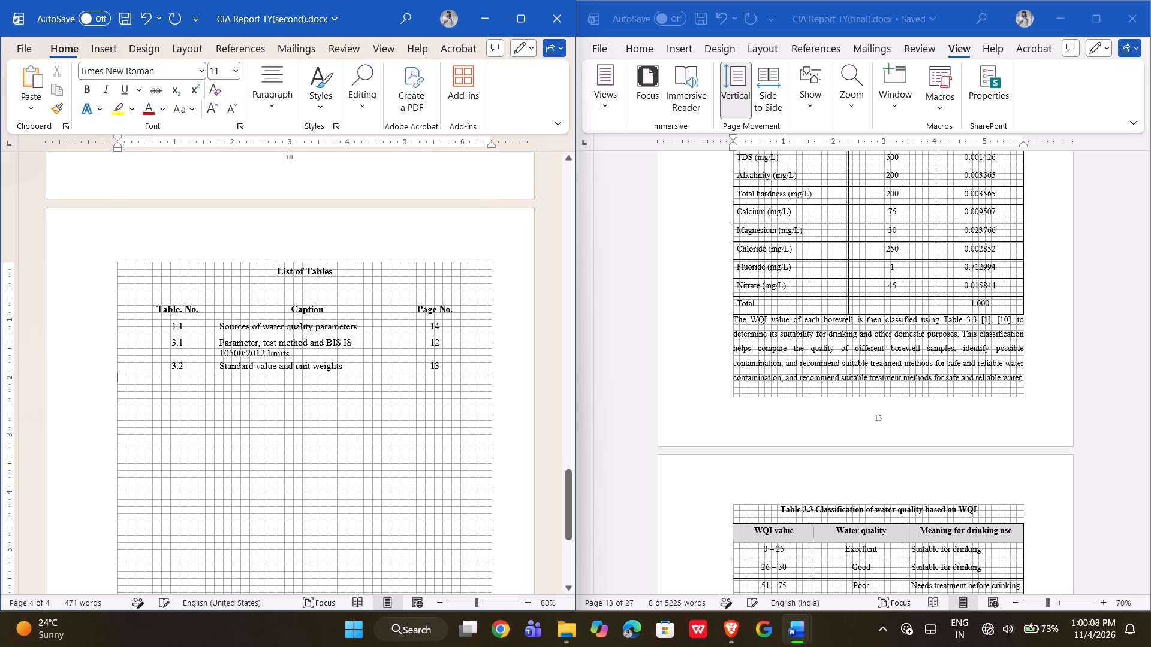
{"action": "key", "text": "space"}
{"action": "key", "text": "space"}
{"action": "key", "text": "space"}
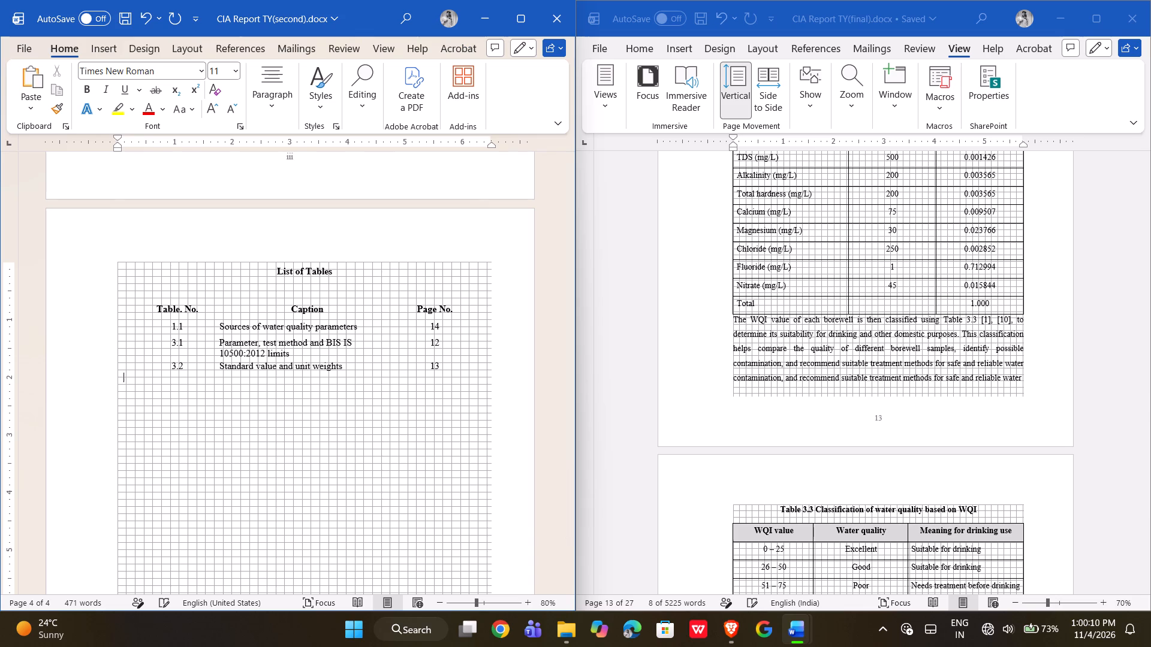
{"action": "key", "text": "space"}
{"action": "key", "text": "space"}
{"action": "key", "text": "space"}
{"action": "key", "text": "space"}
{"action": "key", "text": "space"}
{"action": "key", "text": "3"}
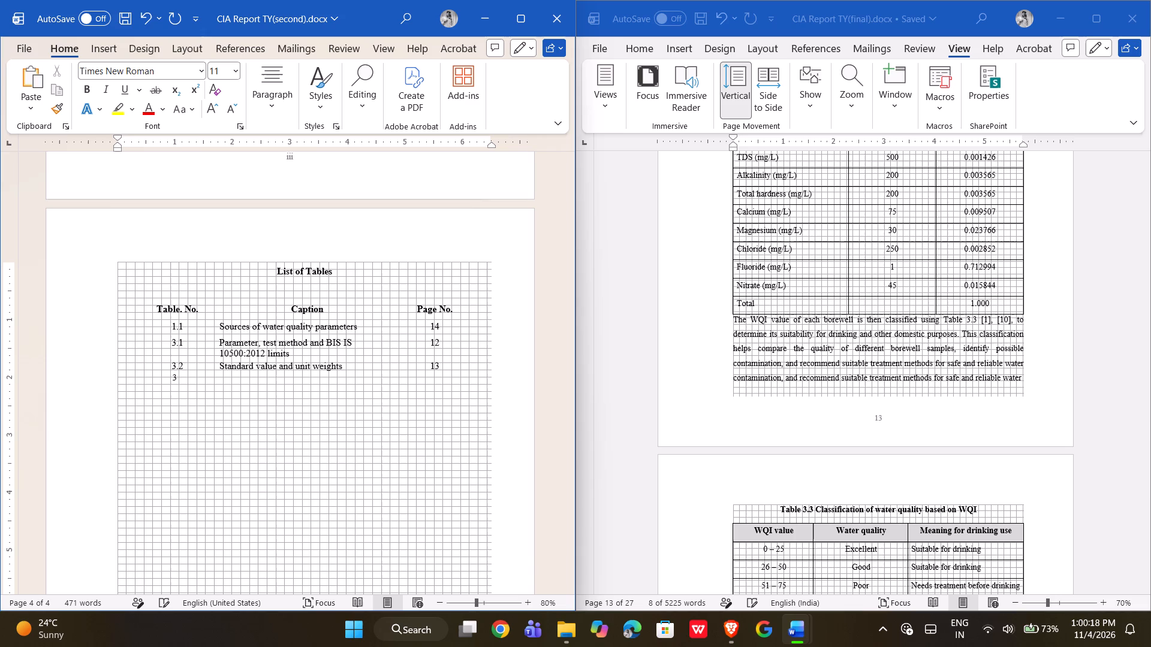
{"action": "type", "text": ".3"}
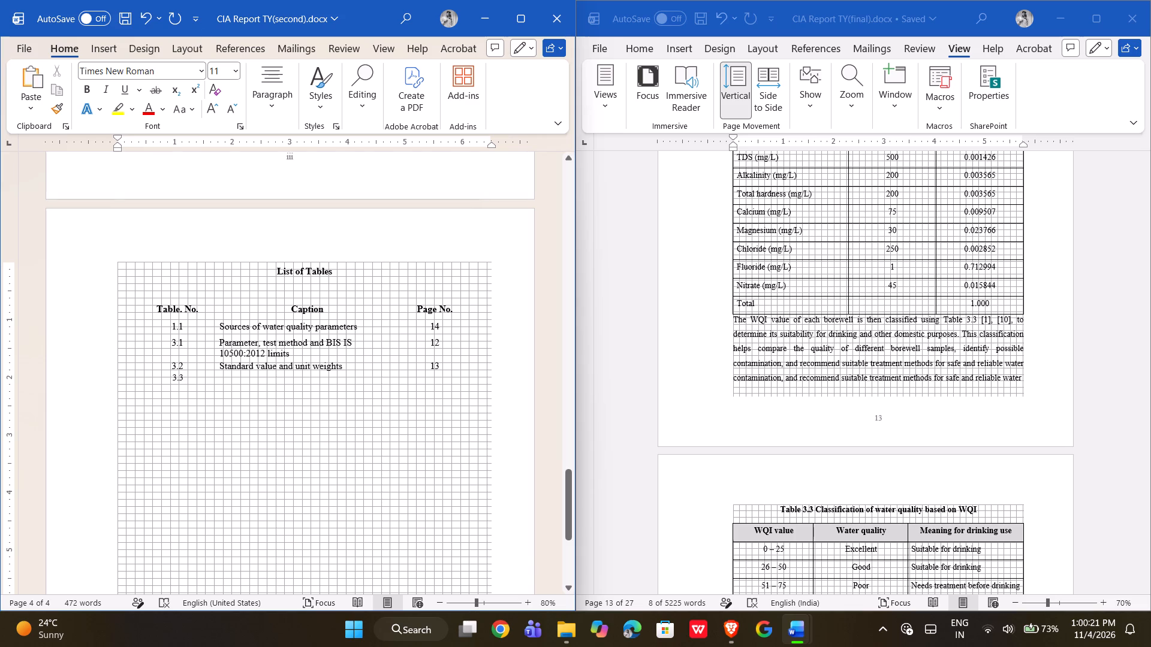
{"action": "left_click", "coordinate": [173, 383]}
{"action": "key", "text": "BackSpace"}
{"action": "key", "text": "space"}
Begin the 3.3 entry's caption with the word "Classification", spaced to align with the captions above.
{"action": "left_click", "coordinate": [230, 382]}
{"action": "left_click", "coordinate": [222, 377]}
{"action": "left_click", "coordinate": [222, 377]}
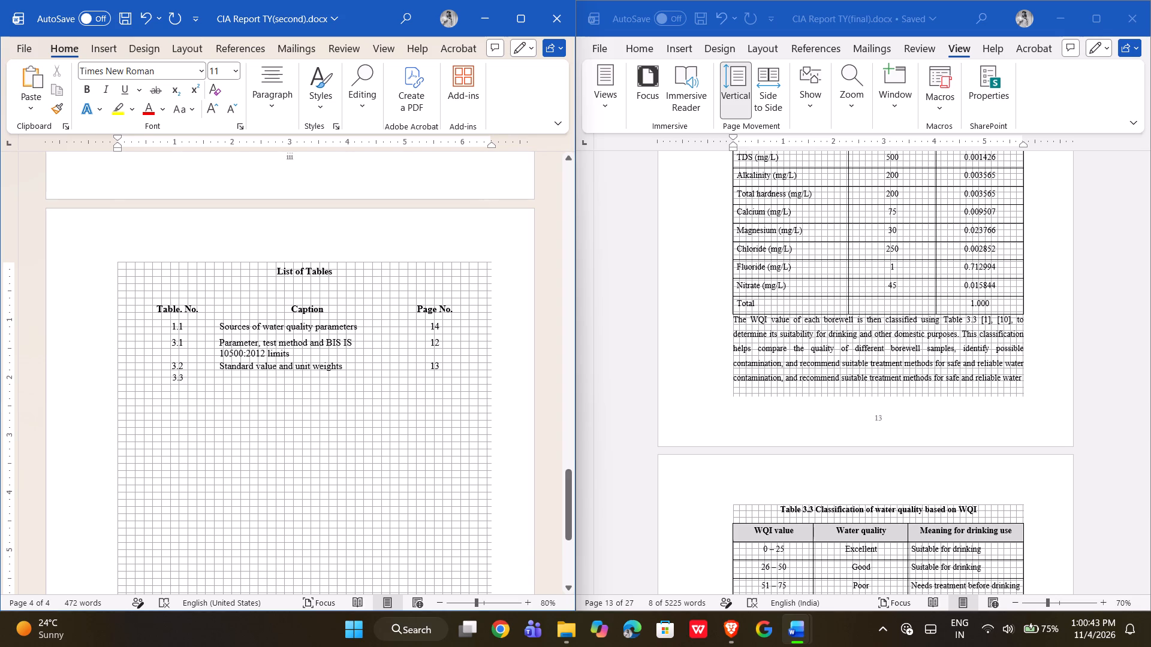
{"action": "key", "text": "space"}
{"action": "key", "text": "space"}
{"action": "key", "text": "space"}
{"action": "key", "text": "space"}
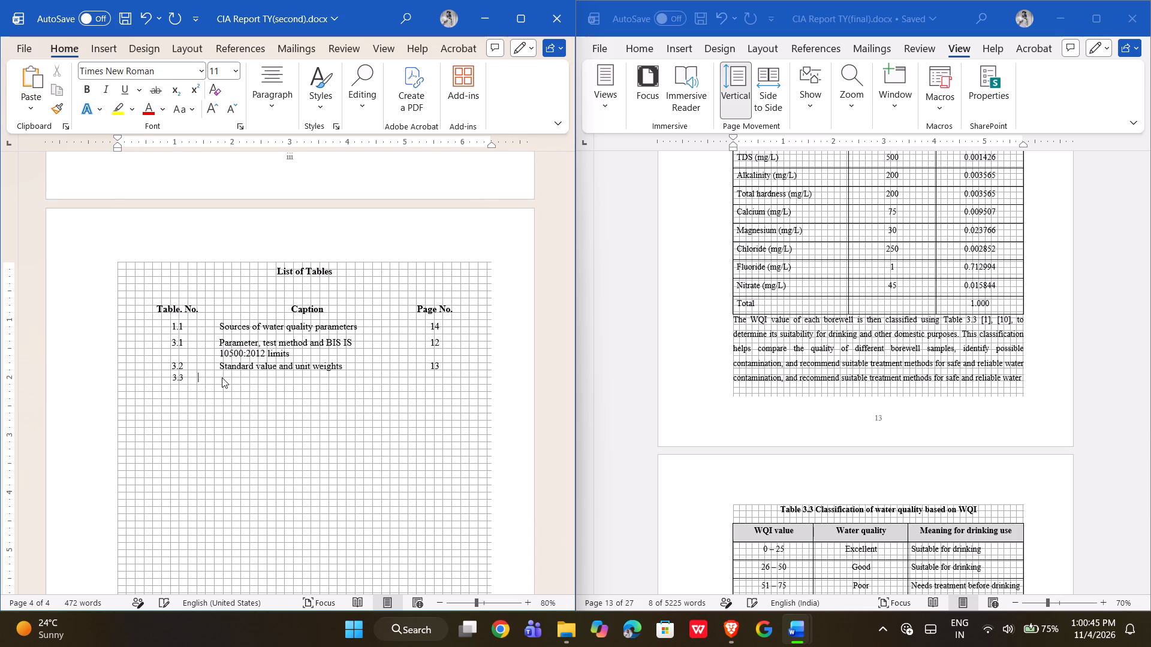
{"action": "key", "text": "BackSpace"}
{"action": "key", "text": "c"}
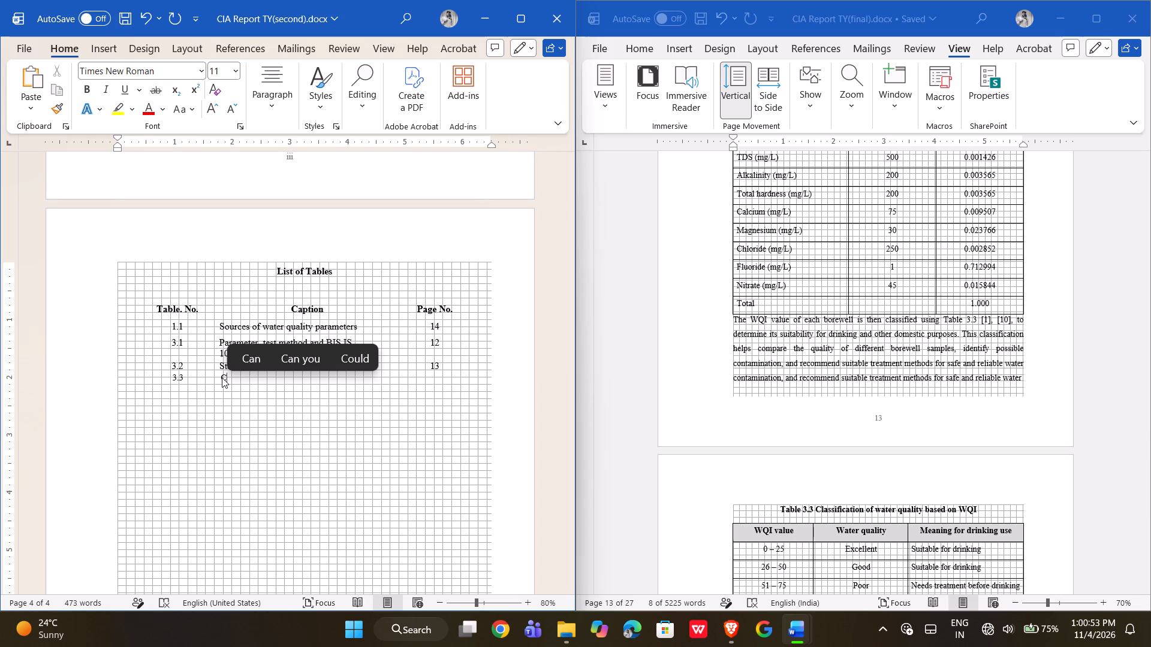
{"action": "type", "text": "lassfication"}
{"action": "key", "text": "space"}
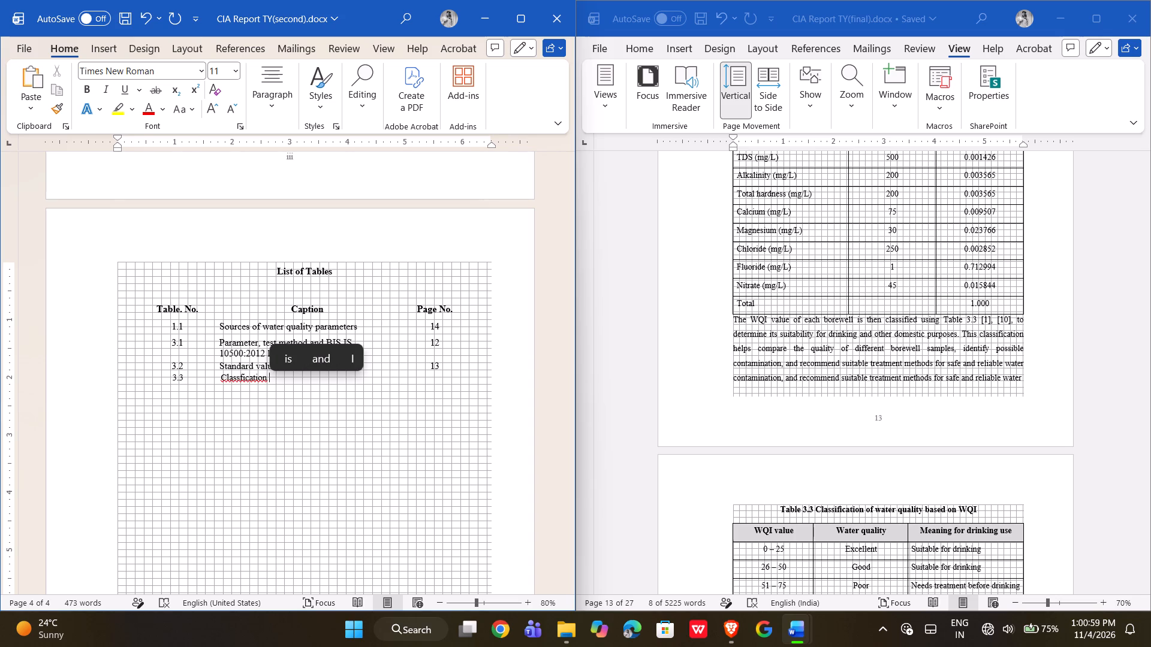
{"action": "left_click", "coordinate": [233, 378]}
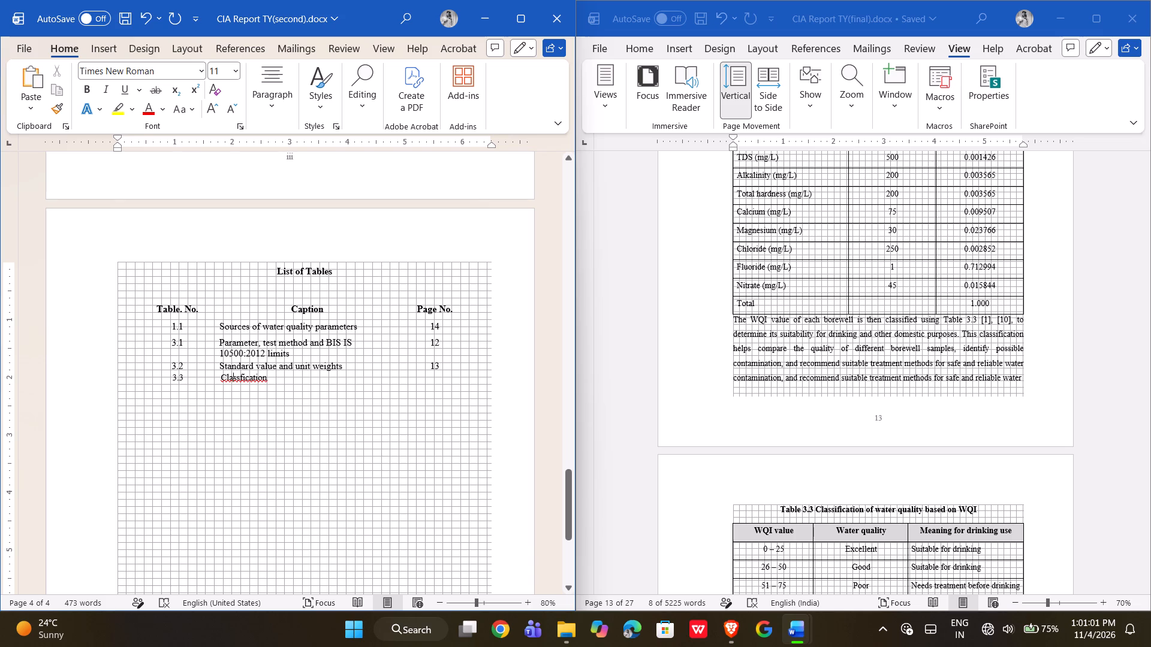
{"action": "left_click", "coordinate": [272, 379]}
{"action": "key", "text": "BackSpace"}
{"action": "key", "text": "BackSpace"}
{"action": "key", "text": "BackSpace"}
{"action": "key", "text": "BackSpace"}
{"action": "key", "text": "BackSpace"}
{"action": "key", "text": "BackSpace"}
{"action": "key", "text": "BackSpace"}
{"action": "key", "text": "BackSpace"}
{"action": "key", "text": "BackSpace"}
{"action": "key", "text": "BackSpace"}
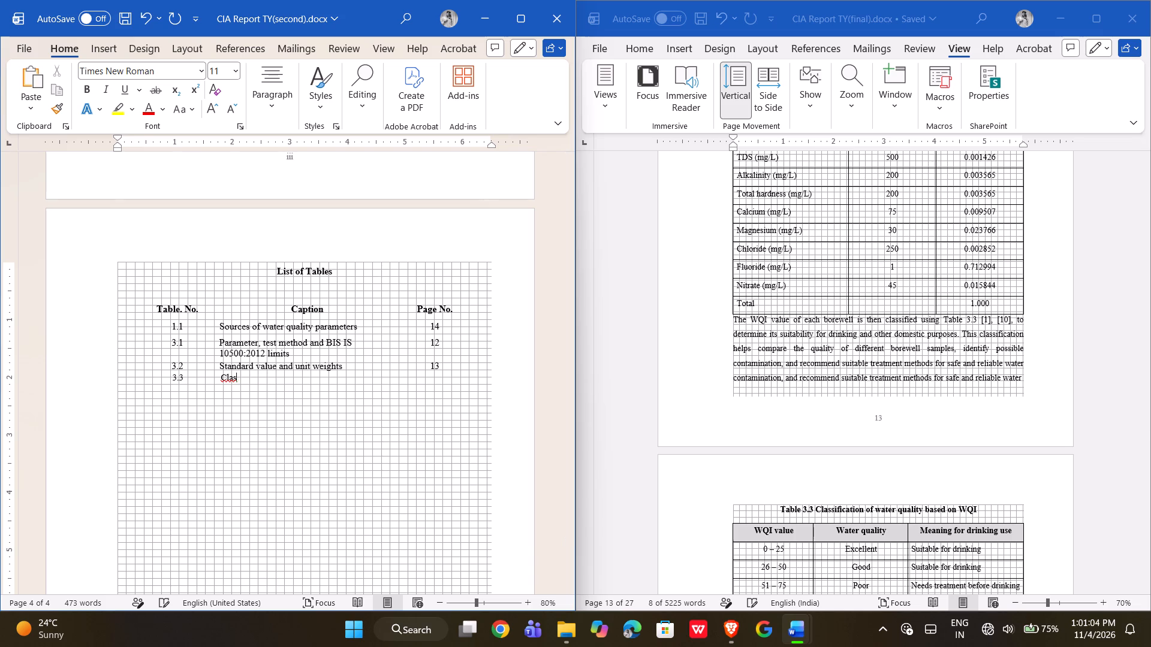
{"action": "key", "text": "BackSpace"}
{"action": "type", "text": "ss"}
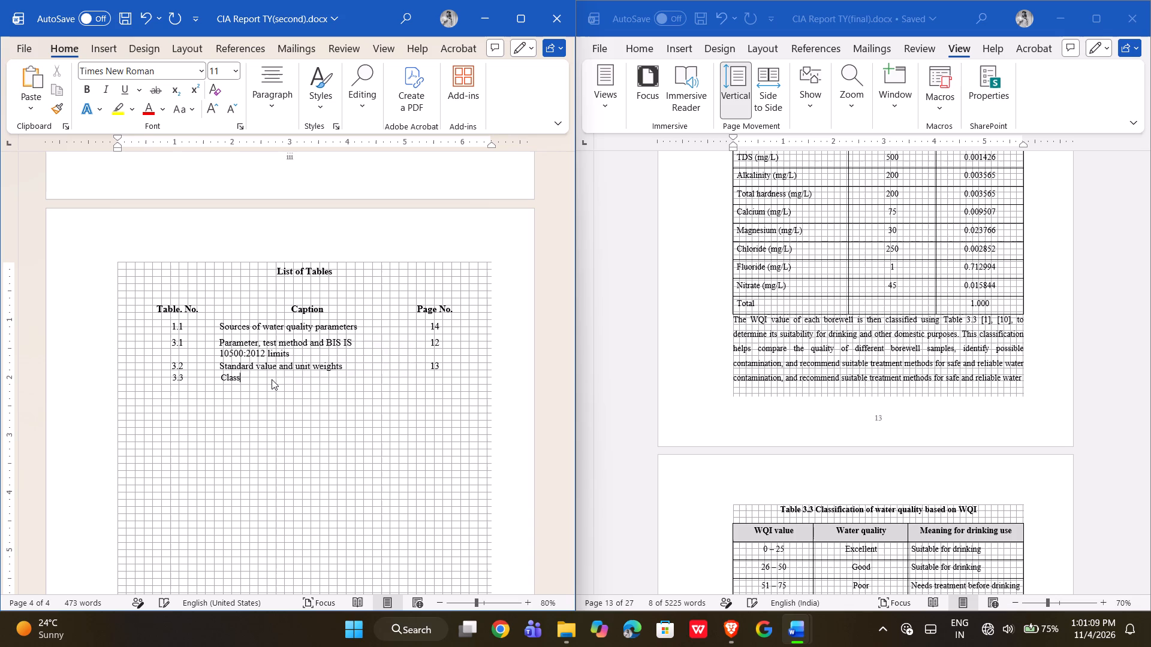
{"action": "type", "text": "ification"}
{"action": "key", "text": "space"}
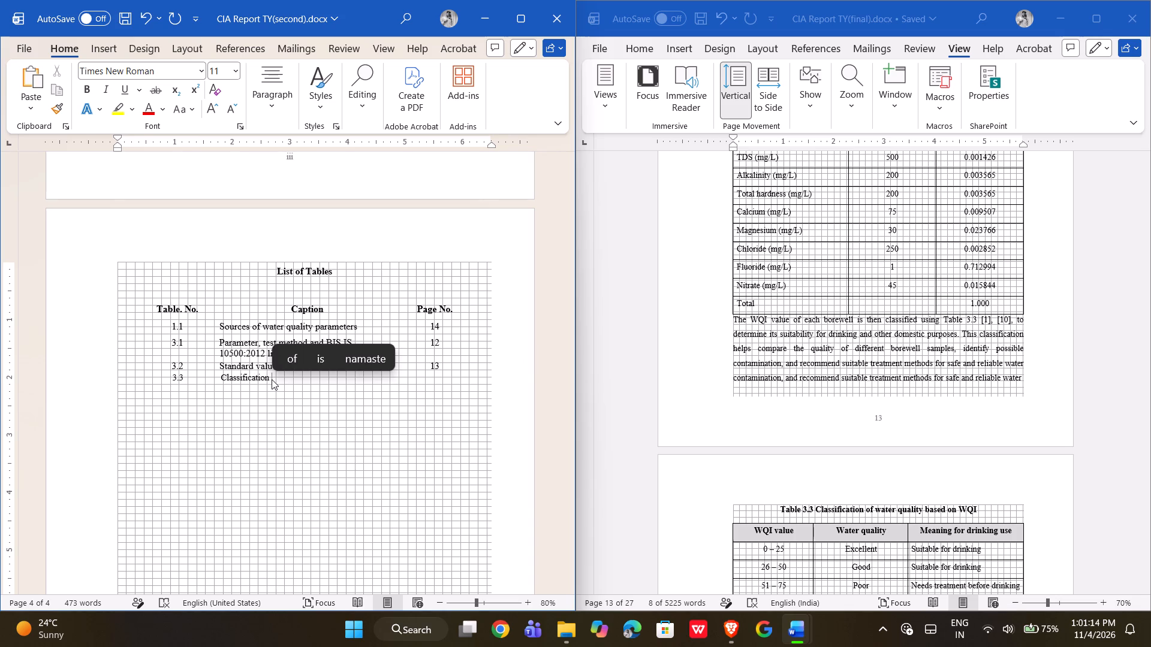
Complete the 3.3 caption by adding "of water quality based on WQI" after Classification.
{"action": "type", "text": "o"}
{"action": "key", "text": "space"}
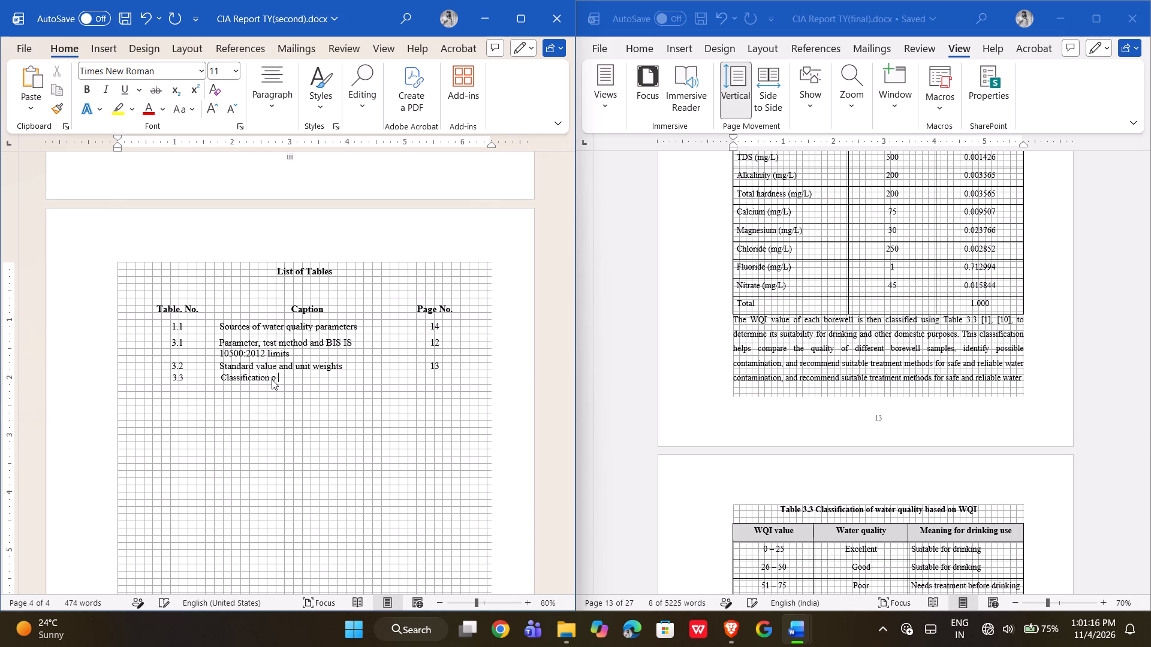
{"action": "key", "text": "BackSpace"}
{"action": "type", "text": "f water"}
{"action": "key", "text": "space"}
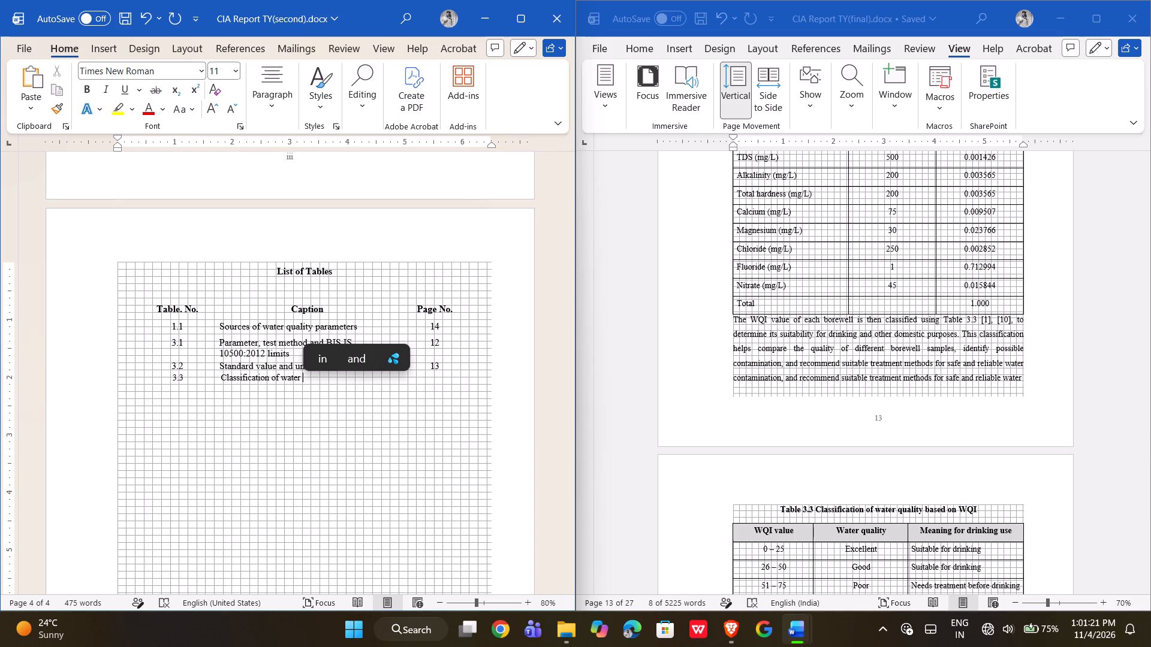
{"action": "type", "text": "quality based"}
{"action": "key", "text": "space"}
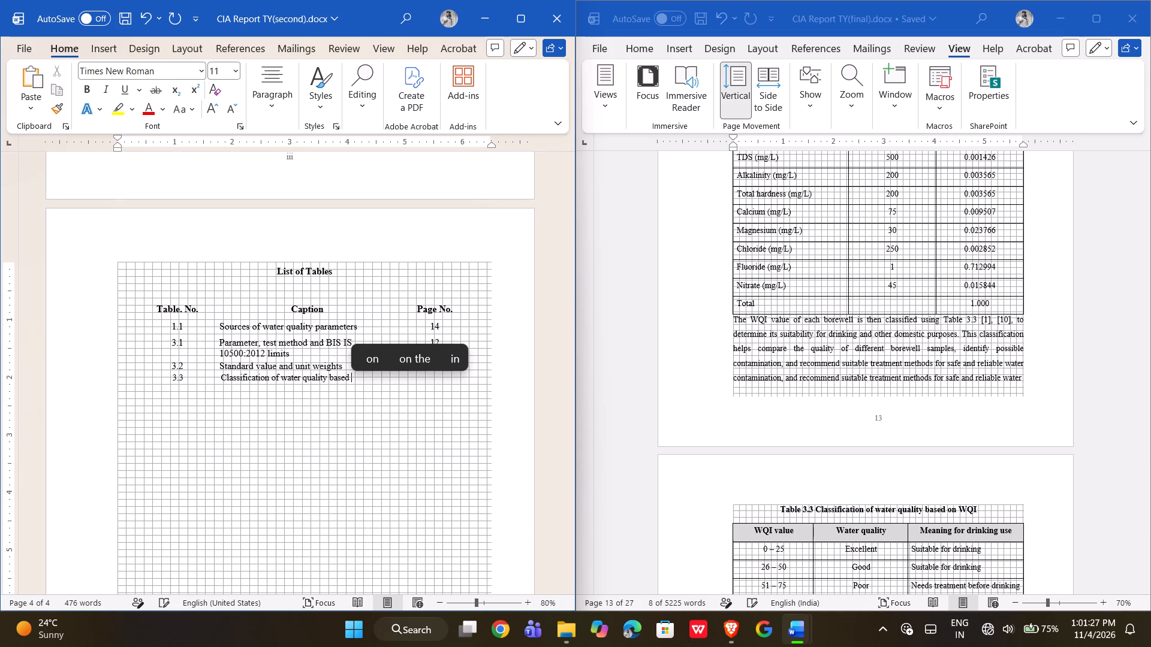
{"action": "type", "text": "on"}
{"action": "key", "text": "space"}
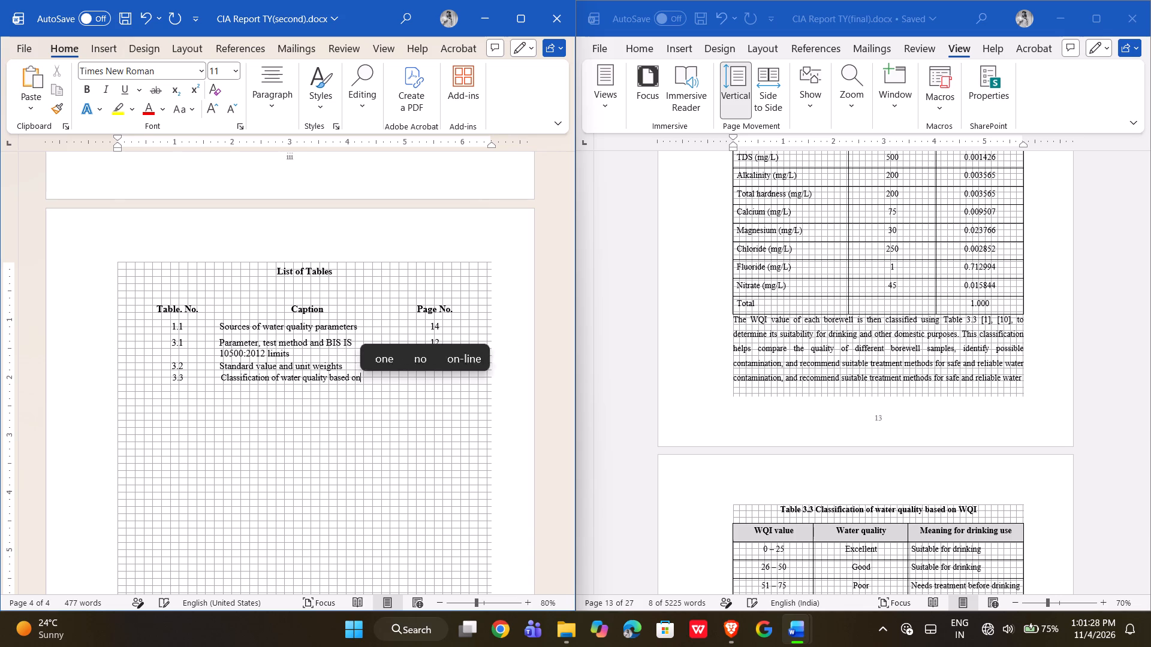
{"action": "type", "text": "WQI"}
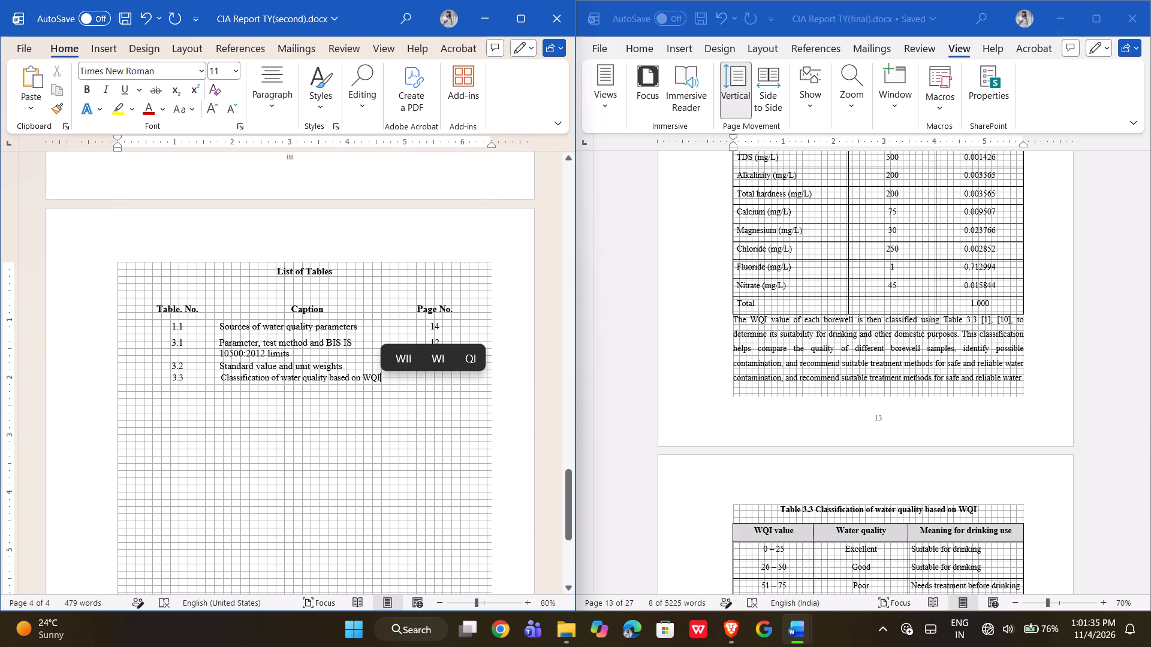
Look up Table 3.3's page in the final report and enter page number 14 for it, spaced under the Page No. column.
{"action": "left_click", "coordinate": [435, 385]}
{"action": "key", "text": "space"}
{"action": "key", "text": "space"}
{"action": "key", "text": "space"}
{"action": "key", "text": "space"}
{"action": "key", "text": "space"}
{"action": "key", "text": "space"}
{"action": "key", "text": "space"}
{"action": "key", "text": "space"}
{"action": "key", "text": "space"}
{"action": "key", "text": "space"}
{"action": "key", "text": "space"}
{"action": "key", "text": "space"}
{"action": "key", "text": "space"}
{"action": "key", "text": "space"}
{"action": "key", "text": "space"}
{"action": "key", "text": "space"}
{"action": "key", "text": "space"}
{"action": "key", "text": "space"}
{"action": "key", "text": "space"}
{"action": "key", "text": "space"}
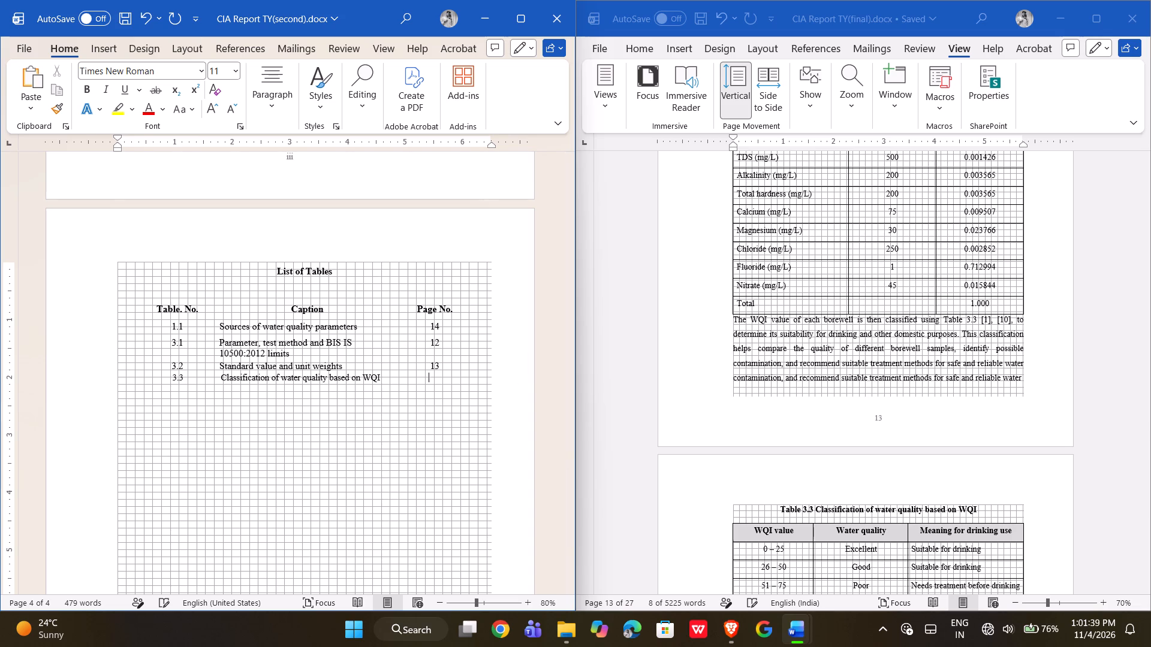
{"action": "key", "text": "space"}
{"action": "scroll", "coordinate": [950, 479], "scroll_direction": "down", "scroll_amount": 3}
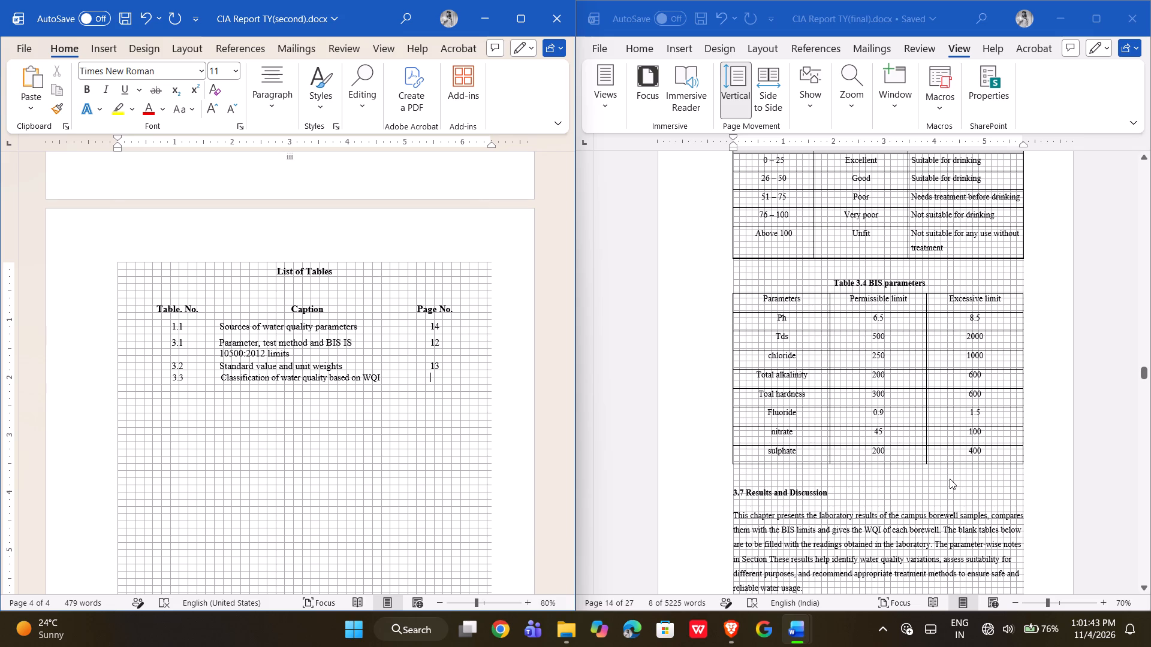
{"action": "scroll", "coordinate": [950, 479], "scroll_direction": "down", "scroll_amount": 1}
{"action": "type", "text": "14"}
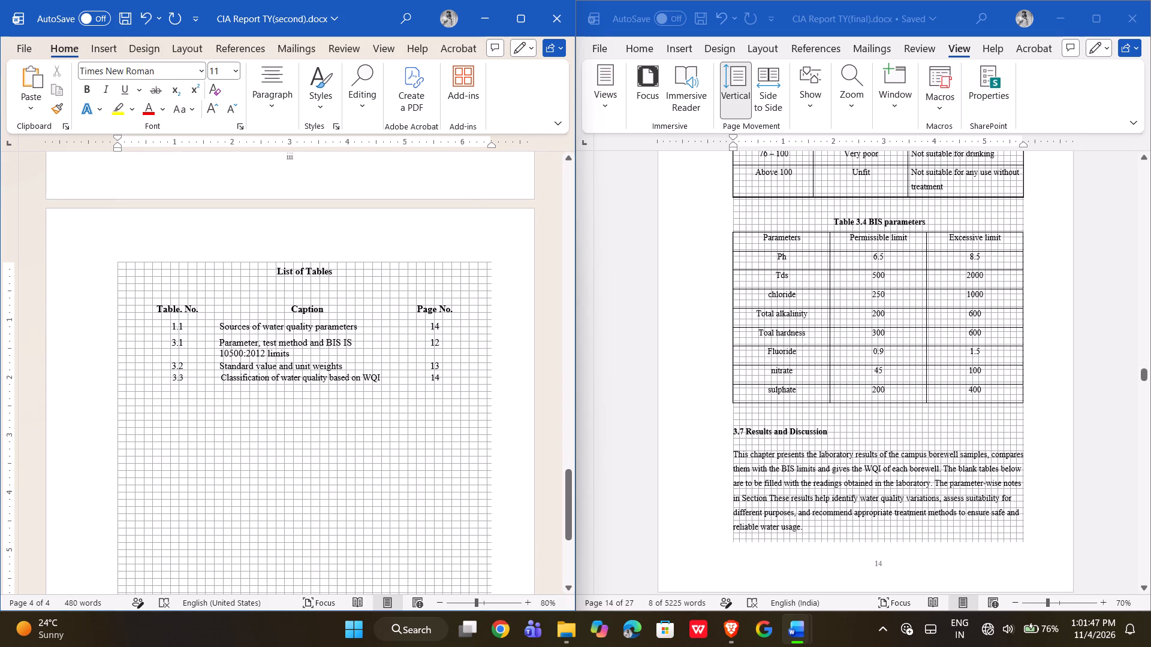
Add the table number 3.4 on the line below the 3.3 entry, spaced to align with the table numbers above.
{"action": "left_click", "coordinate": [176, 394]}
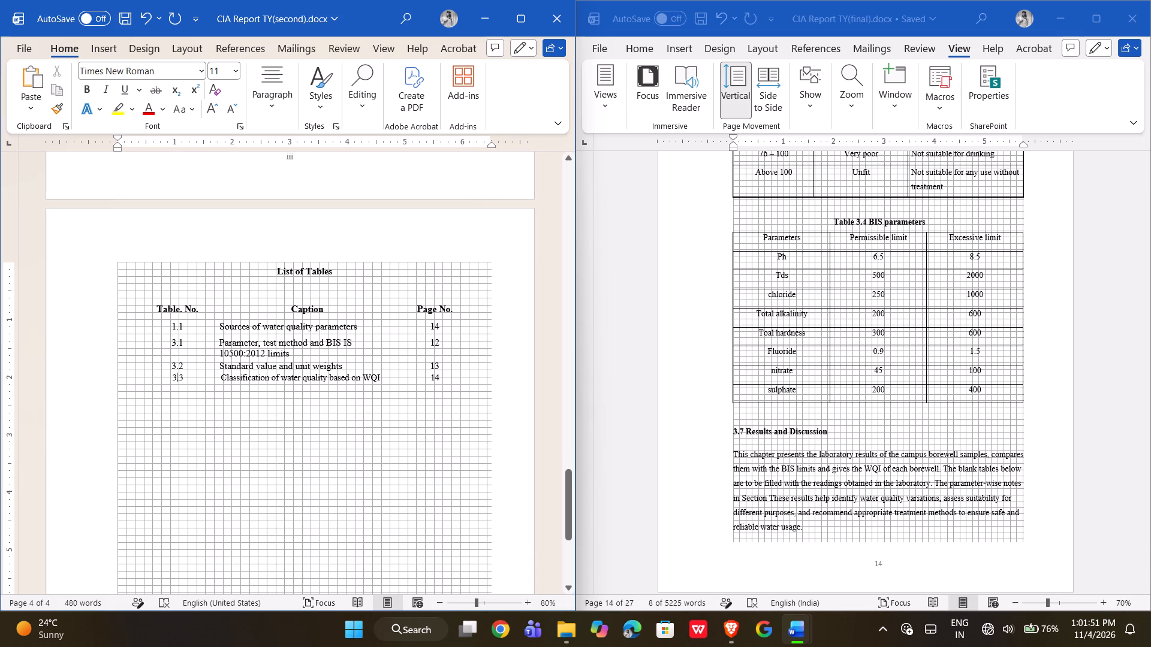
{"action": "left_click", "coordinate": [123, 388]}
{"action": "double_click", "coordinate": [123, 388]}
{"action": "key", "text": "Down"}
{"action": "left_click", "coordinate": [444, 379]}
{"action": "key", "text": "Return"}
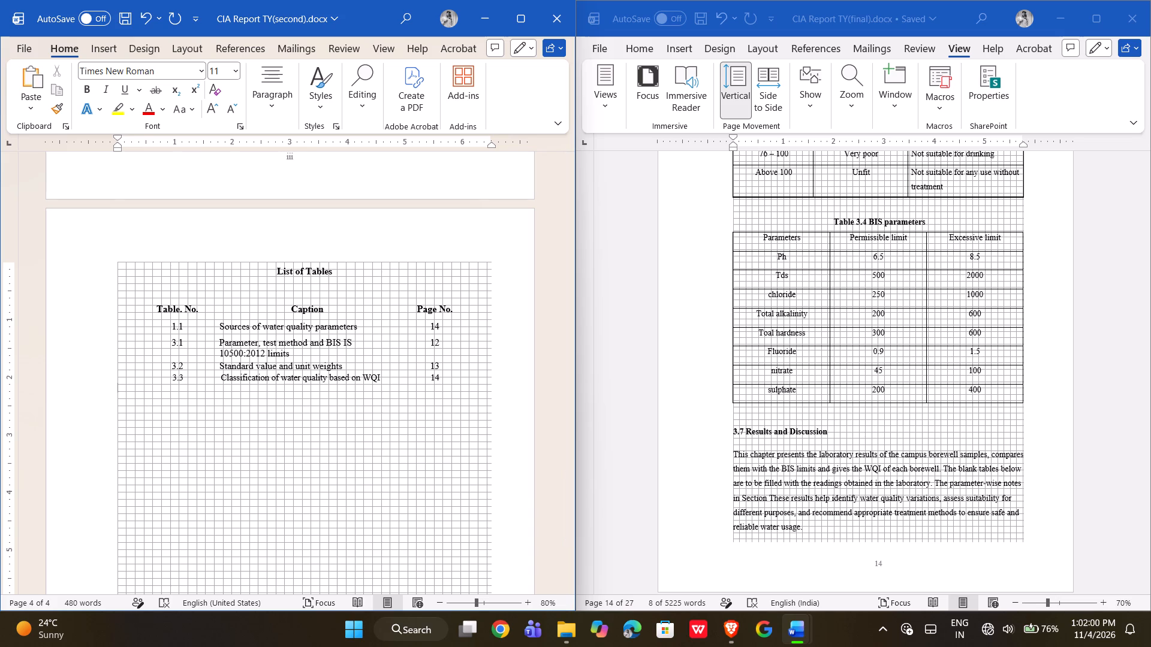
{"action": "key", "text": "space"}
{"action": "key", "text": "space"}
{"action": "key", "text": "space"}
{"action": "key", "text": "space"}
{"action": "key", "text": "space"}
{"action": "key", "text": "space"}
{"action": "key", "text": "space"}
{"action": "key", "text": "space"}
{"action": "key", "text": "space"}
{"action": "key", "text": "space"}
{"action": "key", "text": "space"}
{"action": "key", "text": "space"}
{"action": "key", "text": "space"}
{"action": "key", "text": "space"}
{"action": "key", "text": "space"}
{"action": "key", "text": "space"}
{"action": "key", "text": "space"}
{"action": "key", "text": "space"}
{"action": "key", "text": "space"}
{"action": "key", "text": "space"}
{"action": "key", "text": "BackSpace"}
{"action": "key", "text": "BackSpace"}
{"action": "key", "text": "space"}
{"action": "type", "text": "3.4"}
{"action": "key", "text": "Left"}
{"action": "key", "text": "Left"}
{"action": "key", "text": "Left"}
{"action": "key", "text": "BackSpace"}
Enter the caption "BIS parameter" for the 3.4 entry, spaced to align with the captions above.
{"action": "key", "text": "Right"}
{"action": "key", "text": "Right"}
{"action": "key", "text": "Right"}
{"action": "key", "text": "Right"}
{"action": "key", "text": "space"}
{"action": "key", "text": "space"}
{"action": "key", "text": "space"}
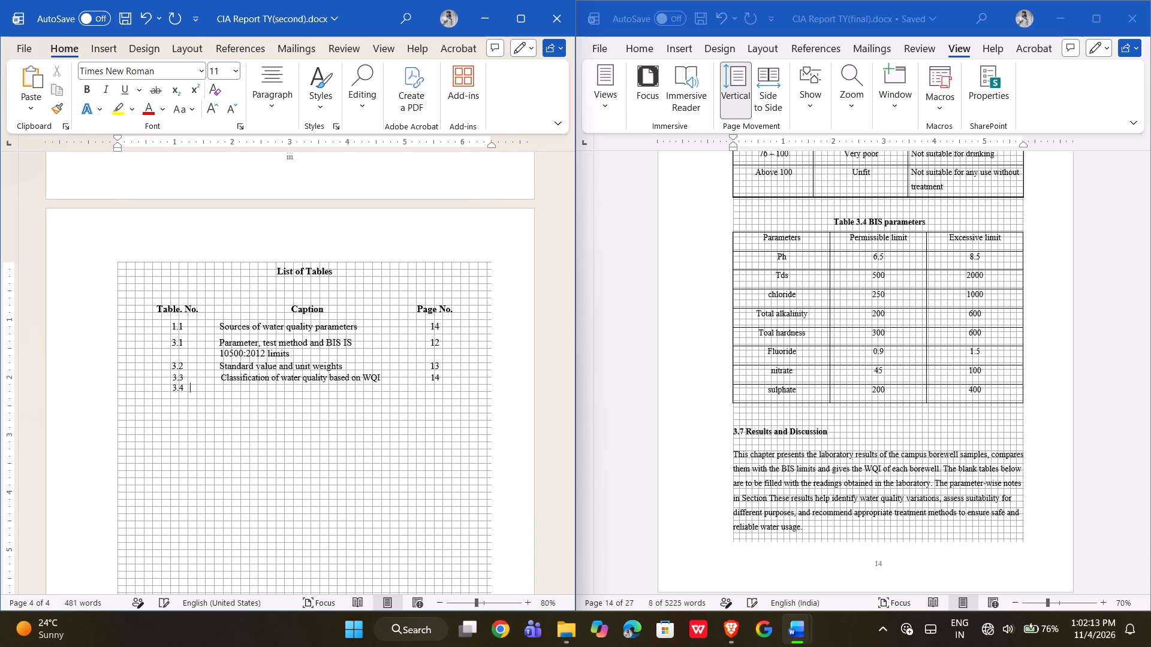
{"action": "key", "text": "BackSpace"}
{"action": "type", "text": "BIS"}
{"action": "key", "text": "space"}
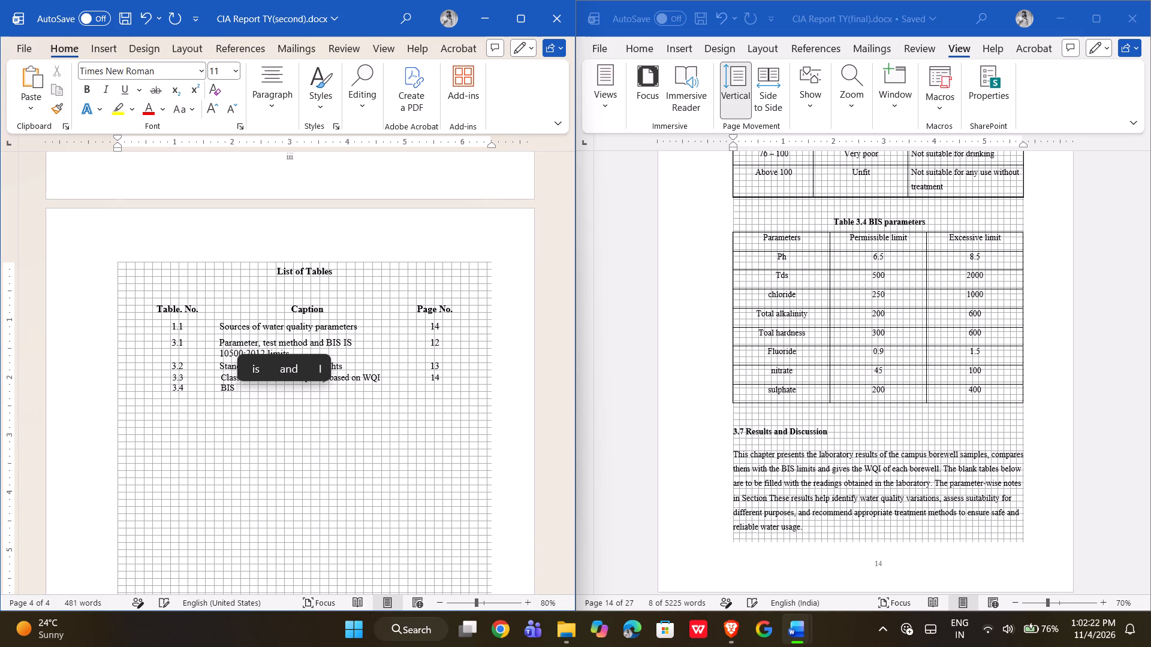
{"action": "type", "text": "parameter"}
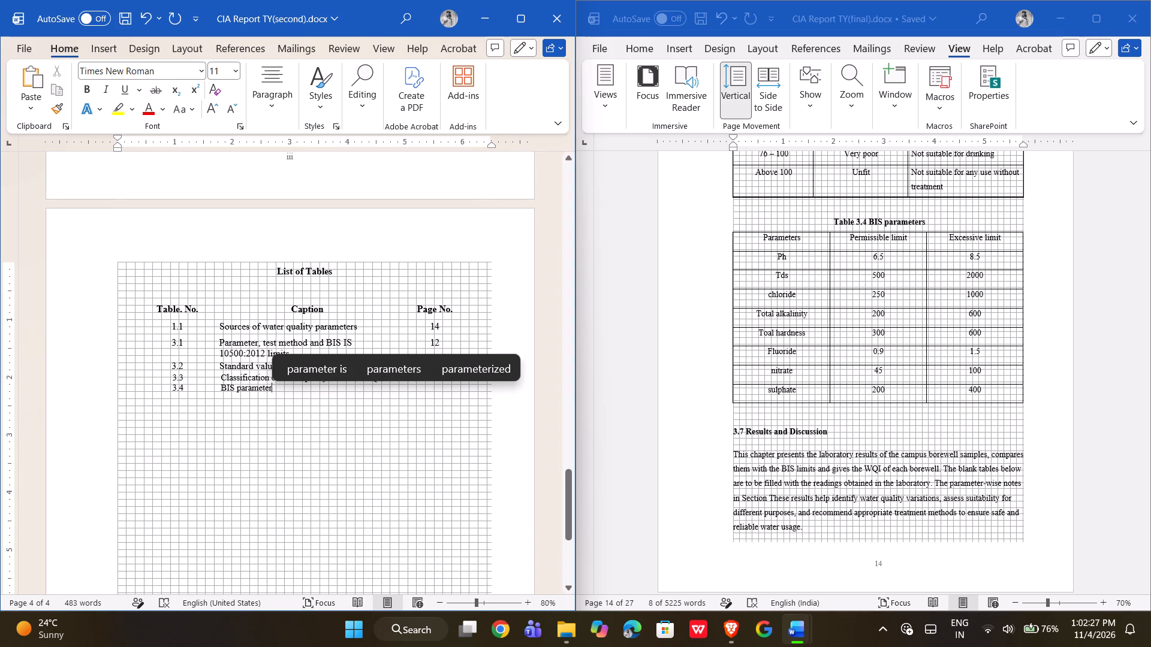
Enter page number 14 for the 3.4 entry, spaced to align with the numbers under the Page No. column.
{"action": "key", "text": "space"}
{"action": "key", "text": "space"}
{"action": "key", "text": "space"}
{"action": "key", "text": "space"}
{"action": "key", "text": "space"}
{"action": "key", "text": "space"}
{"action": "key", "text": "space"}
{"action": "key", "text": "space"}
{"action": "key", "text": "space"}
{"action": "key", "text": "space"}
{"action": "key", "text": "space"}
{"action": "key", "text": "space"}
{"action": "key", "text": "space"}
{"action": "key", "text": "space"}
{"action": "key", "text": "space"}
{"action": "key", "text": "space"}
{"action": "key", "text": "space"}
{"action": "key", "text": "space"}
{"action": "key", "text": "space"}
{"action": "key", "text": "space"}
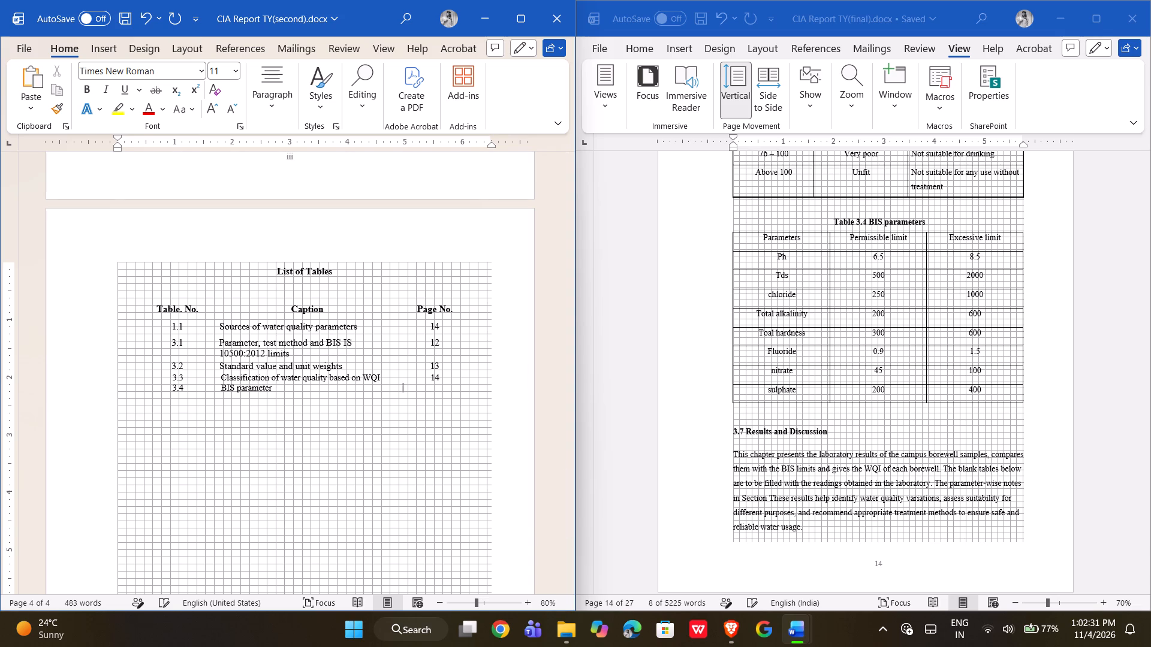
{"action": "key", "text": "space"}
{"action": "key", "text": "space"}
{"action": "type", "text": "14"}
{"action": "key", "text": "Left"}
{"action": "key", "text": "Left"}
{"action": "key", "text": "BackSpace"}
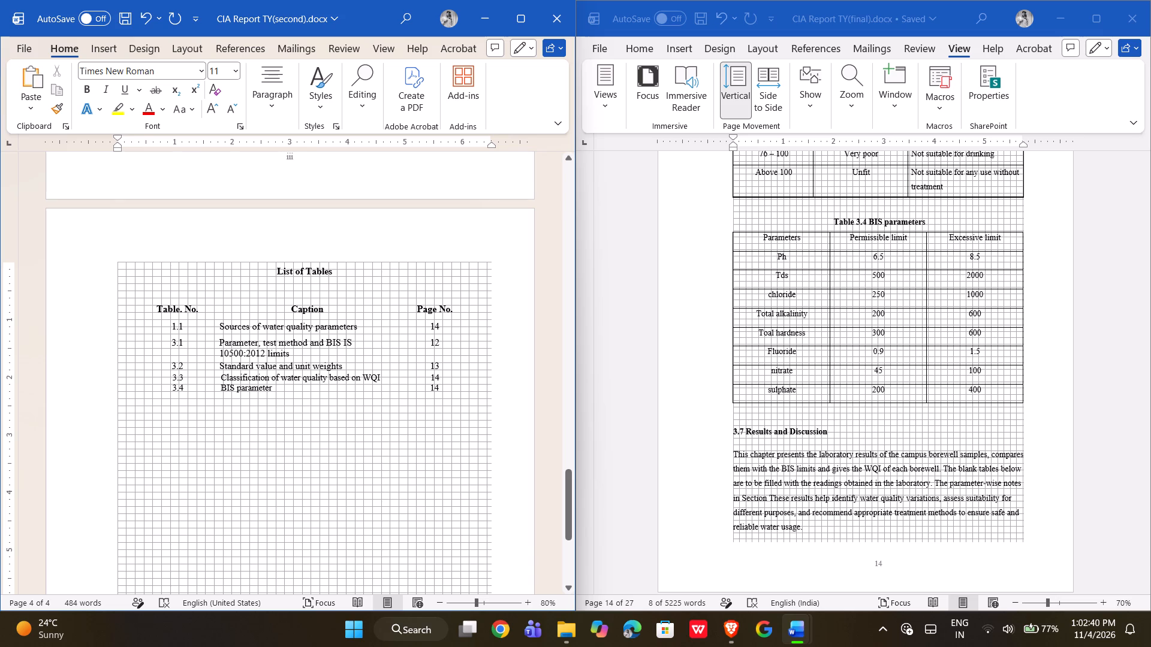
Start a new line below the 3.4 entry and indent it with spaces to the Table. No. column.
{"action": "key", "text": "Right"}
{"action": "key", "text": "Right"}
{"action": "key", "text": "Right"}
{"action": "key", "text": "Return"}
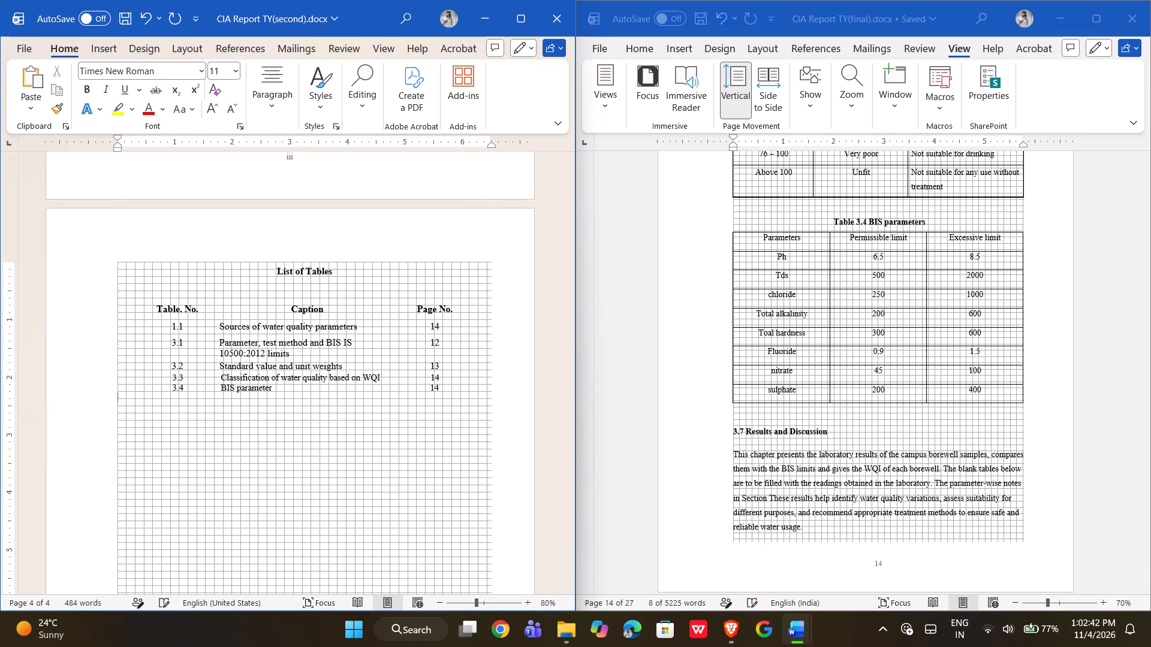
{"action": "key", "text": "space"}
{"action": "key", "text": "space"}
{"action": "key", "text": "space"}
{"action": "key", "text": "space"}
{"action": "key", "text": "space"}
{"action": "key", "text": "space"}
{"action": "key", "text": "space"}
{"action": "key", "text": "space"}
{"action": "key", "text": "space"}
{"action": "key", "text": "space"}
{"action": "key", "text": "space"}
{"action": "key", "text": "space"}
{"action": "key", "text": "space"}
{"action": "key", "text": "space"}
{"action": "key", "text": "space"}
{"action": "key", "text": "space"}
{"action": "key", "text": "space"}
{"action": "key", "text": "space"}
{"action": "key", "text": "space"}
{"action": "key", "text": "space"}
{"action": "key", "text": "space"}
{"action": "key", "text": "space"}
{"action": "key", "text": "space"}
{"action": "key", "text": "BackSpace"}
Find the Table 4.1 caption in the final report and try to delete part of its table number.
{"action": "scroll", "coordinate": [734, 485], "scroll_direction": "down", "scroll_amount": 1}
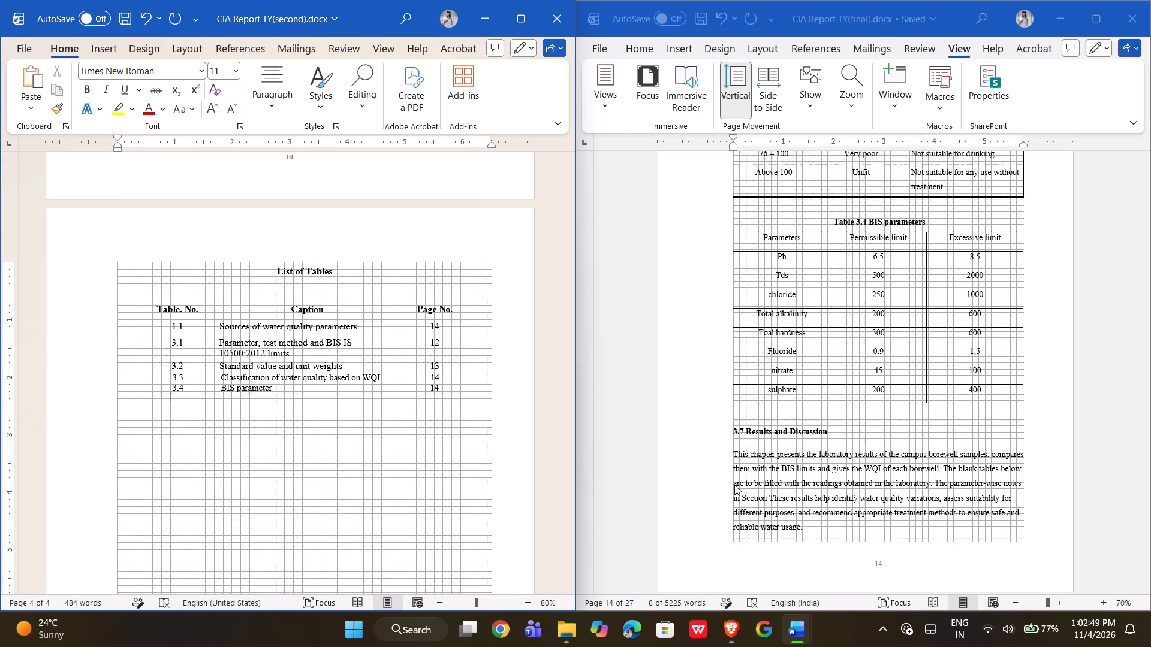
{"action": "scroll", "coordinate": [734, 485], "scroll_direction": "down", "scroll_amount": 2}
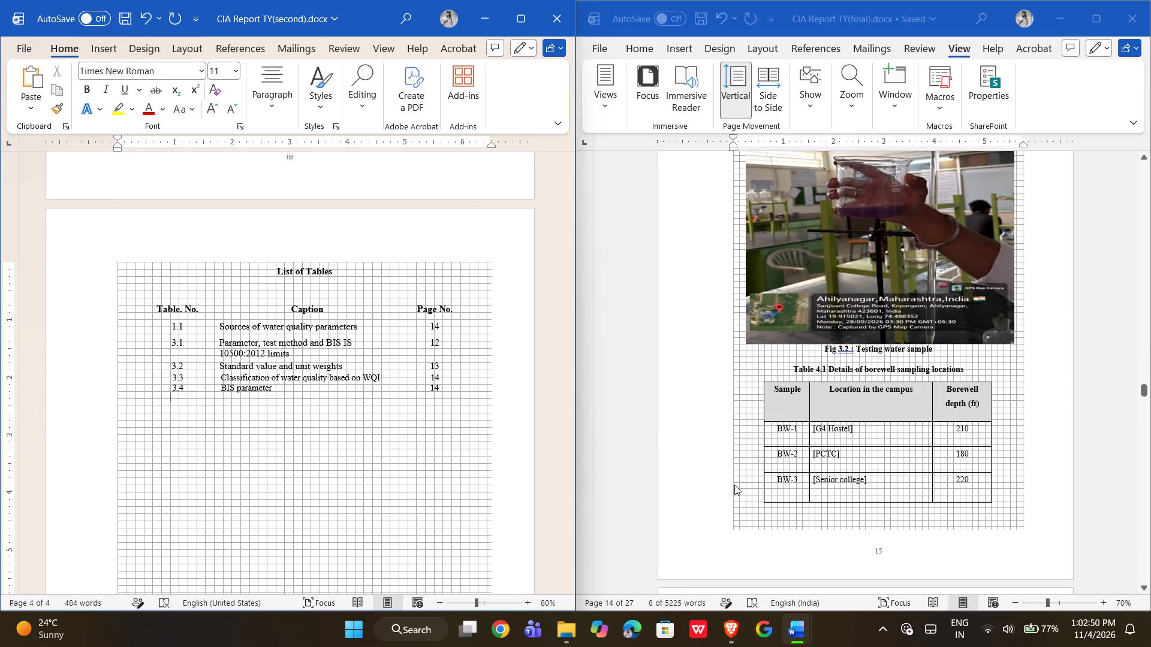
{"action": "scroll", "coordinate": [734, 485], "scroll_direction": "up", "scroll_amount": 2}
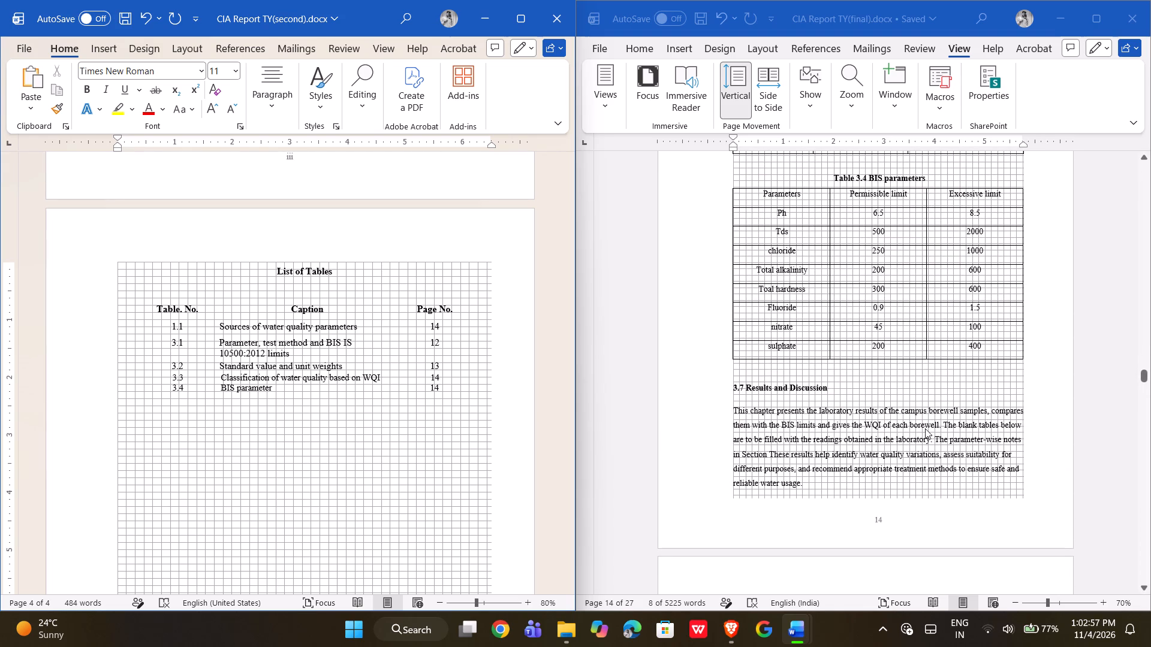
{"action": "scroll", "coordinate": [872, 372], "scroll_direction": "down", "scroll_amount": 1}
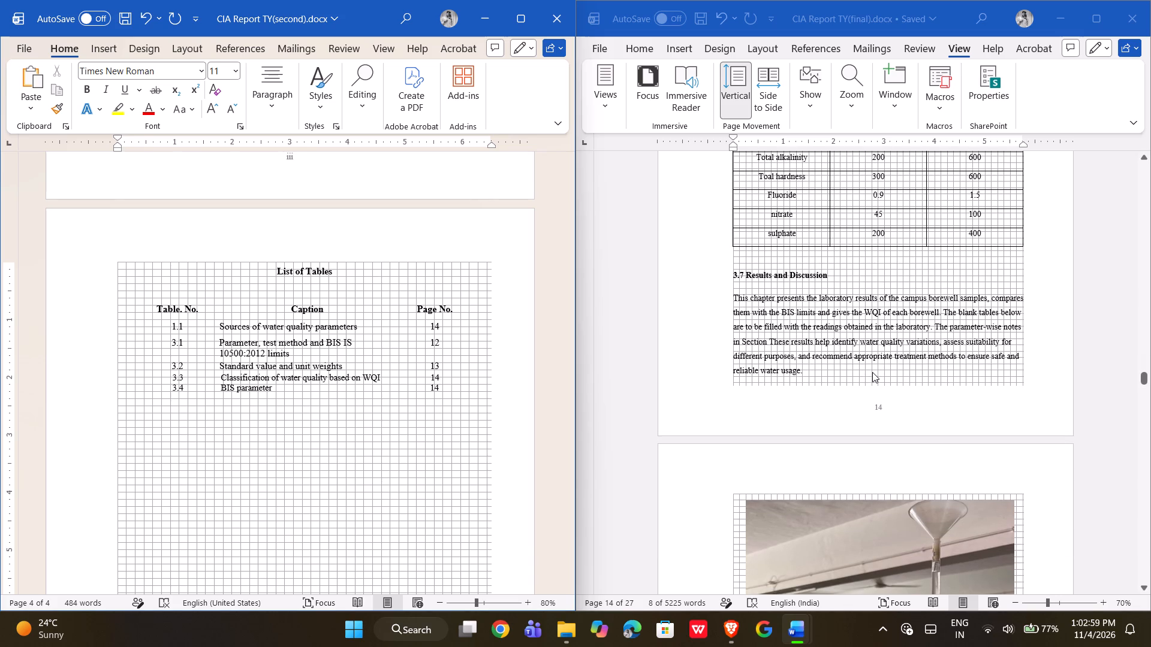
{"action": "scroll", "coordinate": [872, 372], "scroll_direction": "down", "scroll_amount": 1}
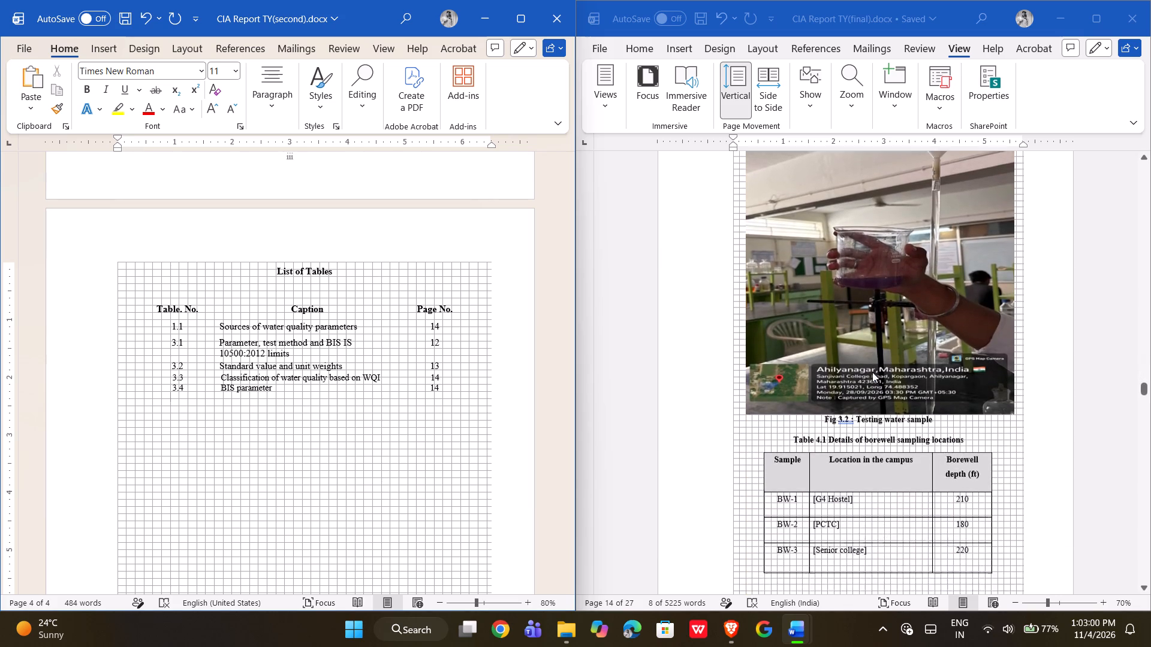
{"action": "scroll", "coordinate": [872, 372], "scroll_direction": "down", "scroll_amount": 1}
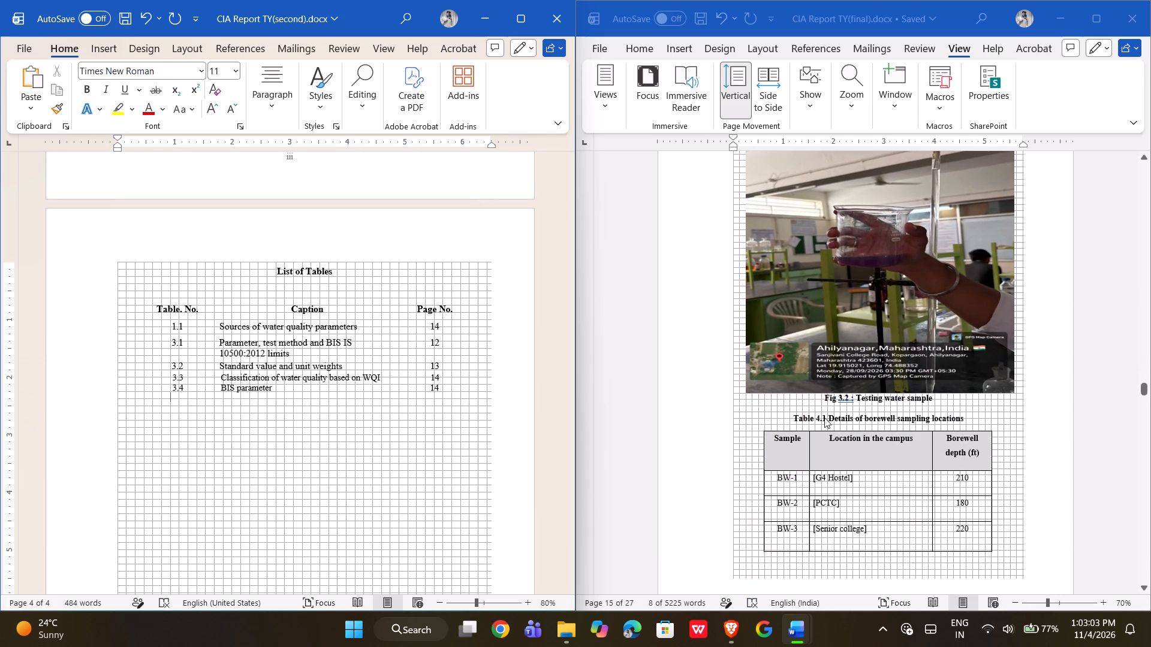
{"action": "left_click", "coordinate": [824, 418]}
{"action": "key", "text": "BackSpace"}
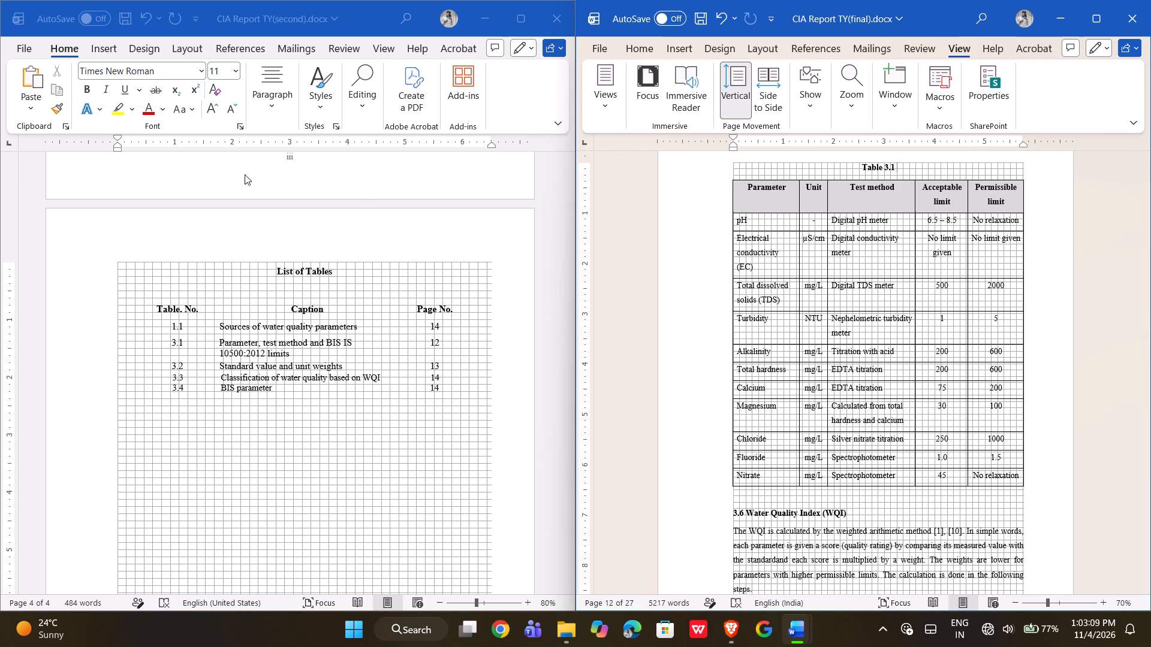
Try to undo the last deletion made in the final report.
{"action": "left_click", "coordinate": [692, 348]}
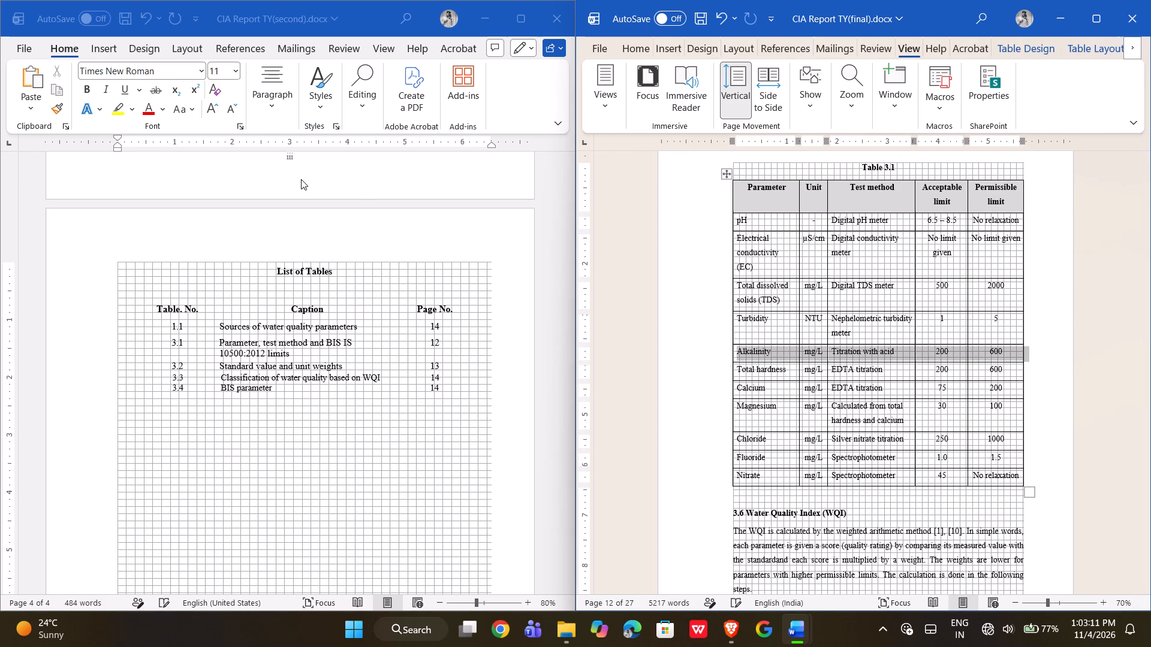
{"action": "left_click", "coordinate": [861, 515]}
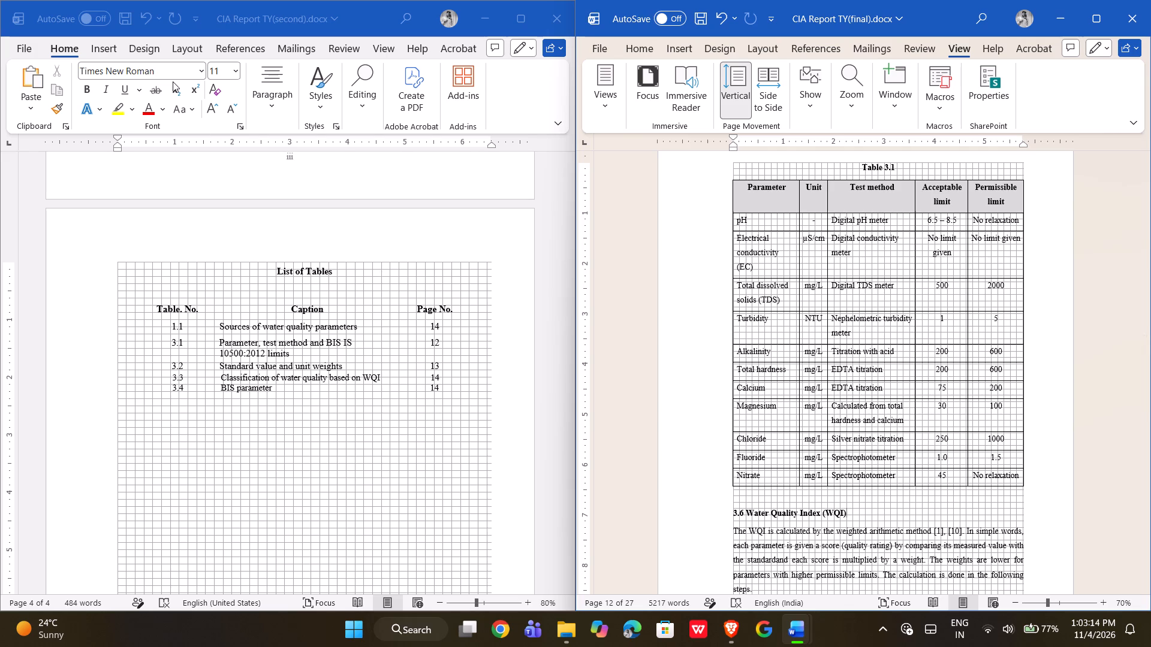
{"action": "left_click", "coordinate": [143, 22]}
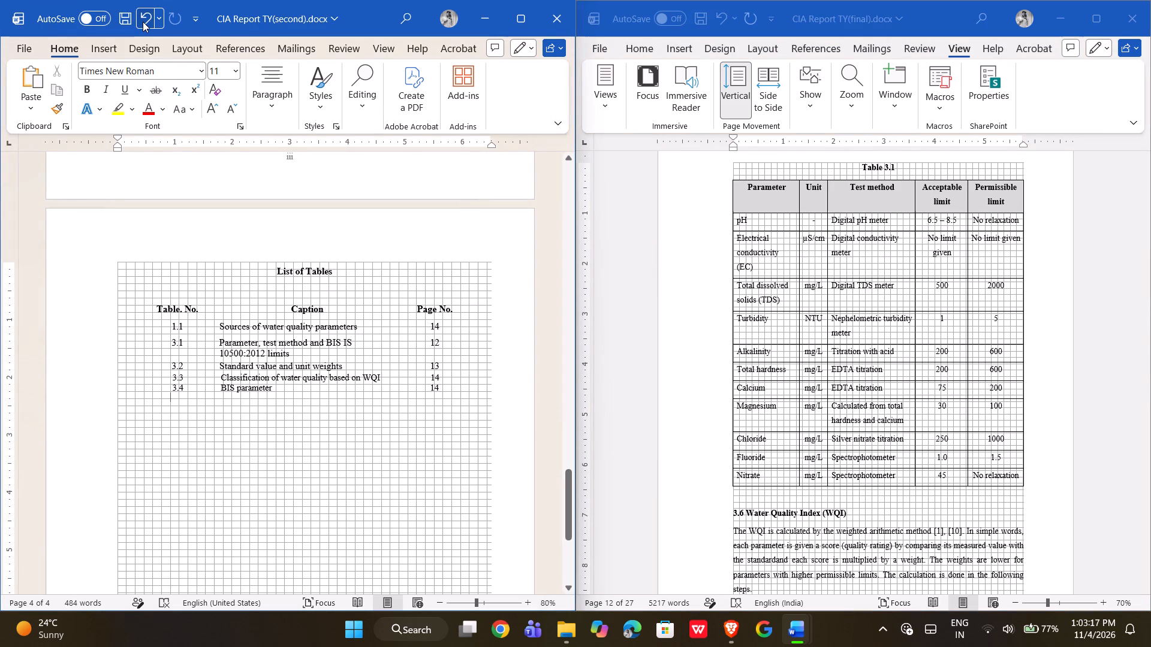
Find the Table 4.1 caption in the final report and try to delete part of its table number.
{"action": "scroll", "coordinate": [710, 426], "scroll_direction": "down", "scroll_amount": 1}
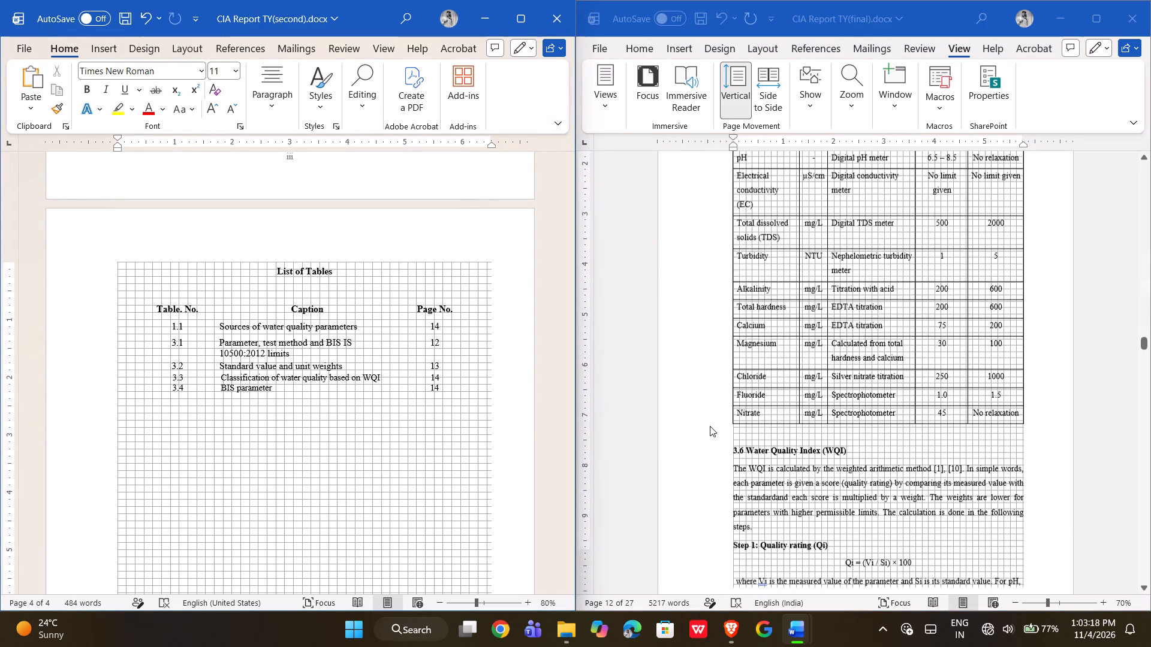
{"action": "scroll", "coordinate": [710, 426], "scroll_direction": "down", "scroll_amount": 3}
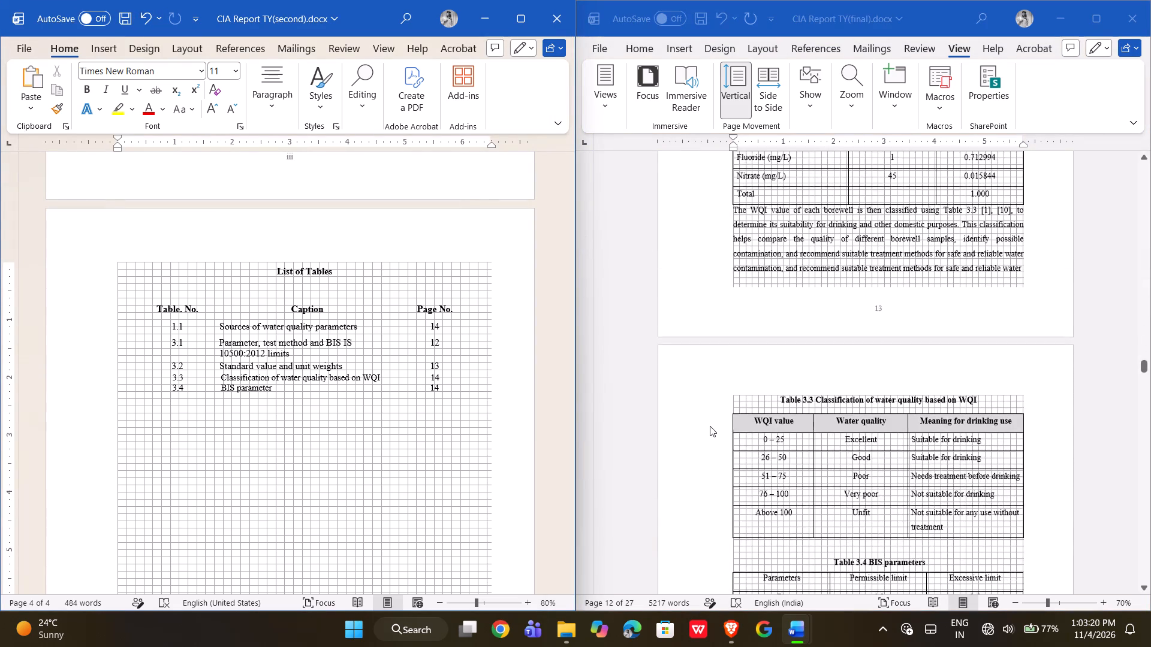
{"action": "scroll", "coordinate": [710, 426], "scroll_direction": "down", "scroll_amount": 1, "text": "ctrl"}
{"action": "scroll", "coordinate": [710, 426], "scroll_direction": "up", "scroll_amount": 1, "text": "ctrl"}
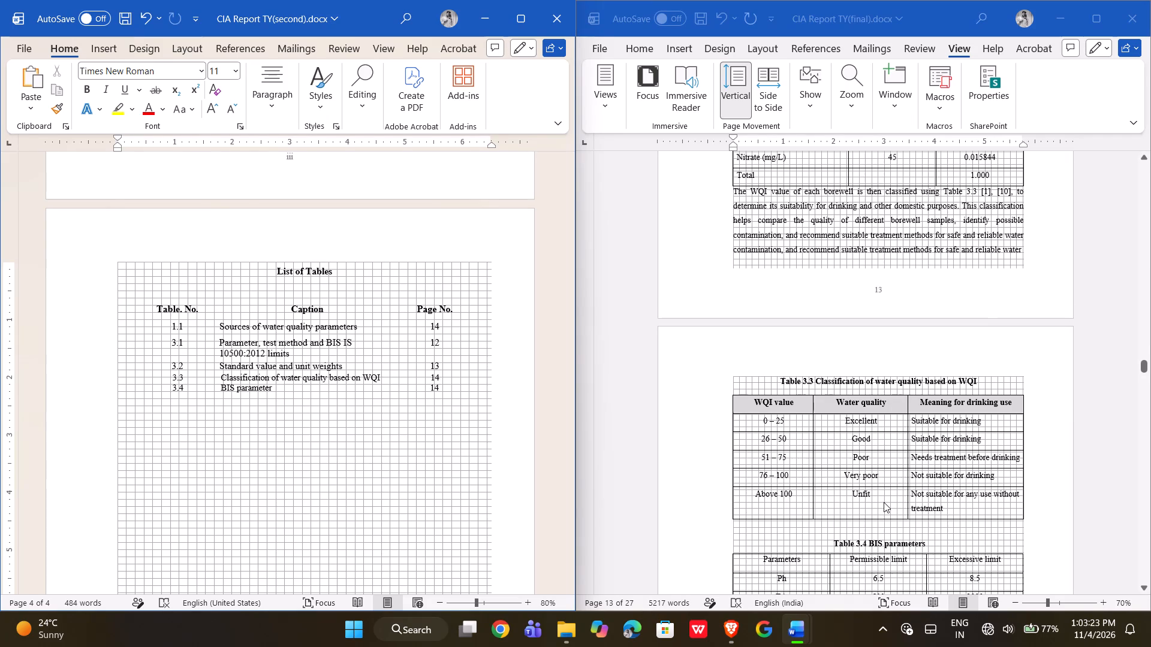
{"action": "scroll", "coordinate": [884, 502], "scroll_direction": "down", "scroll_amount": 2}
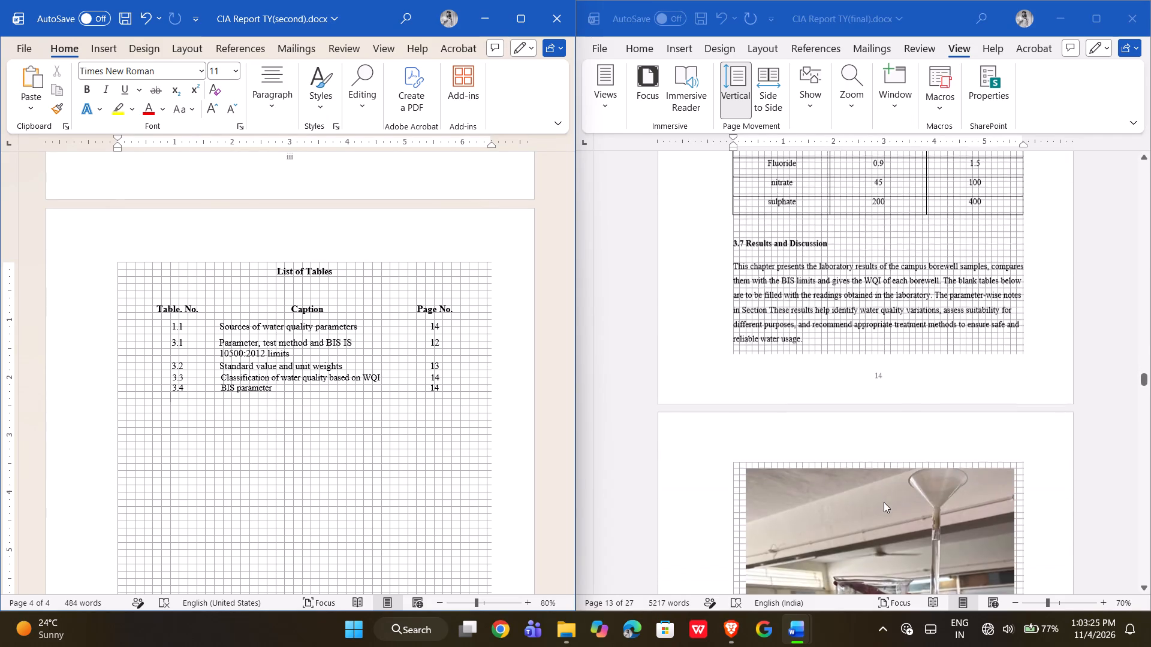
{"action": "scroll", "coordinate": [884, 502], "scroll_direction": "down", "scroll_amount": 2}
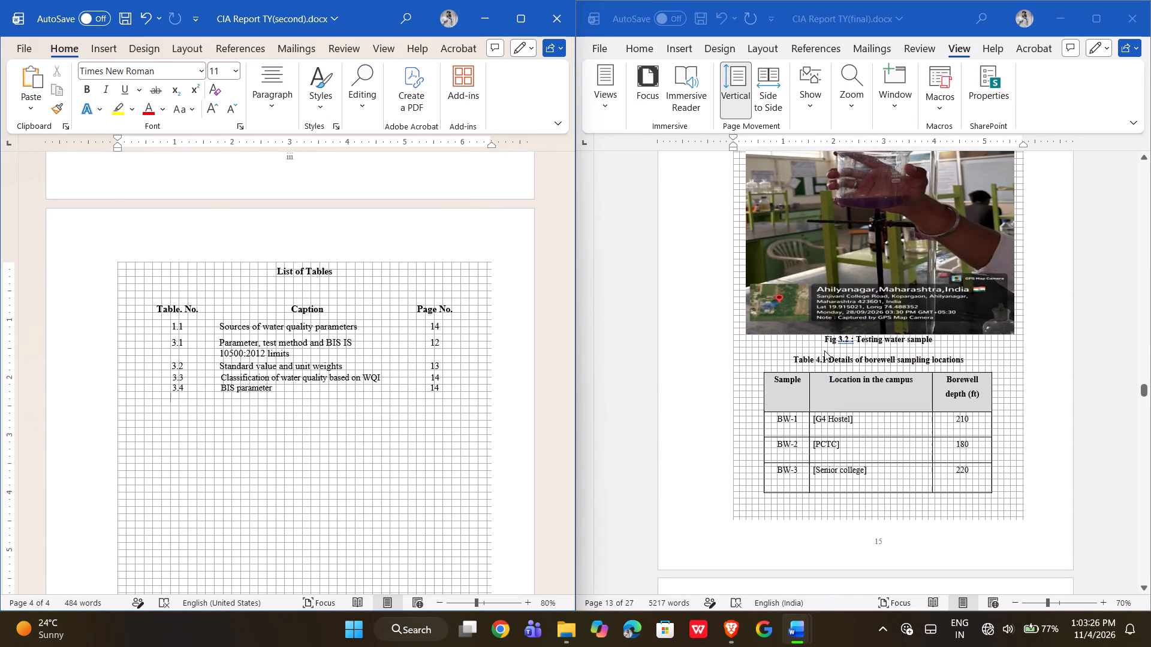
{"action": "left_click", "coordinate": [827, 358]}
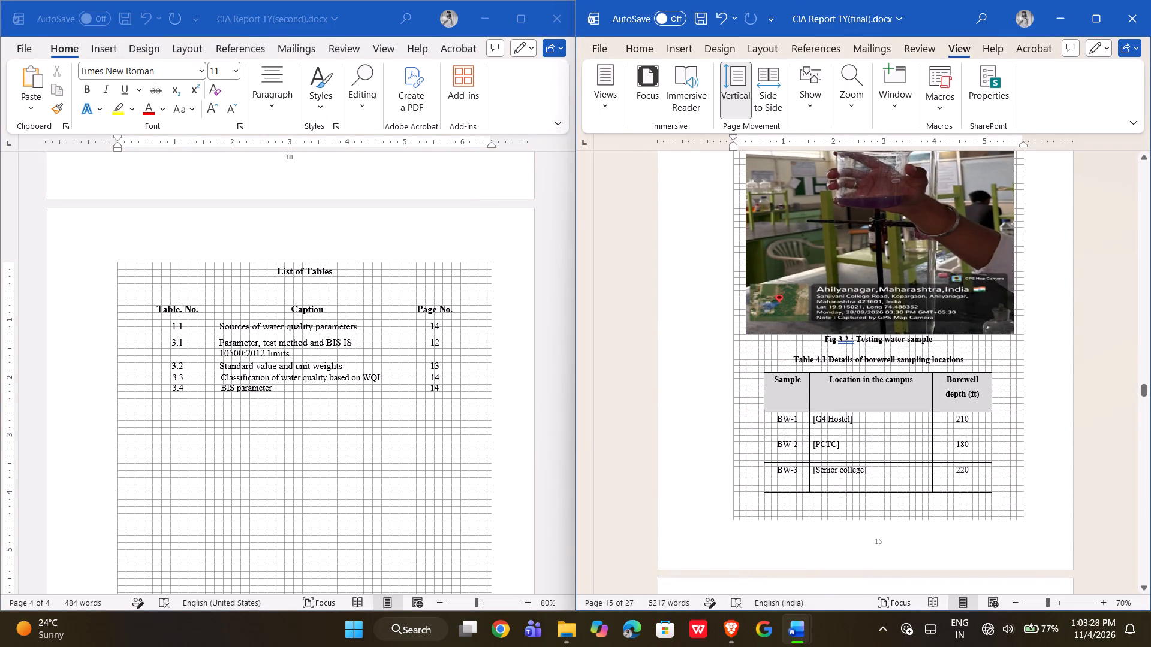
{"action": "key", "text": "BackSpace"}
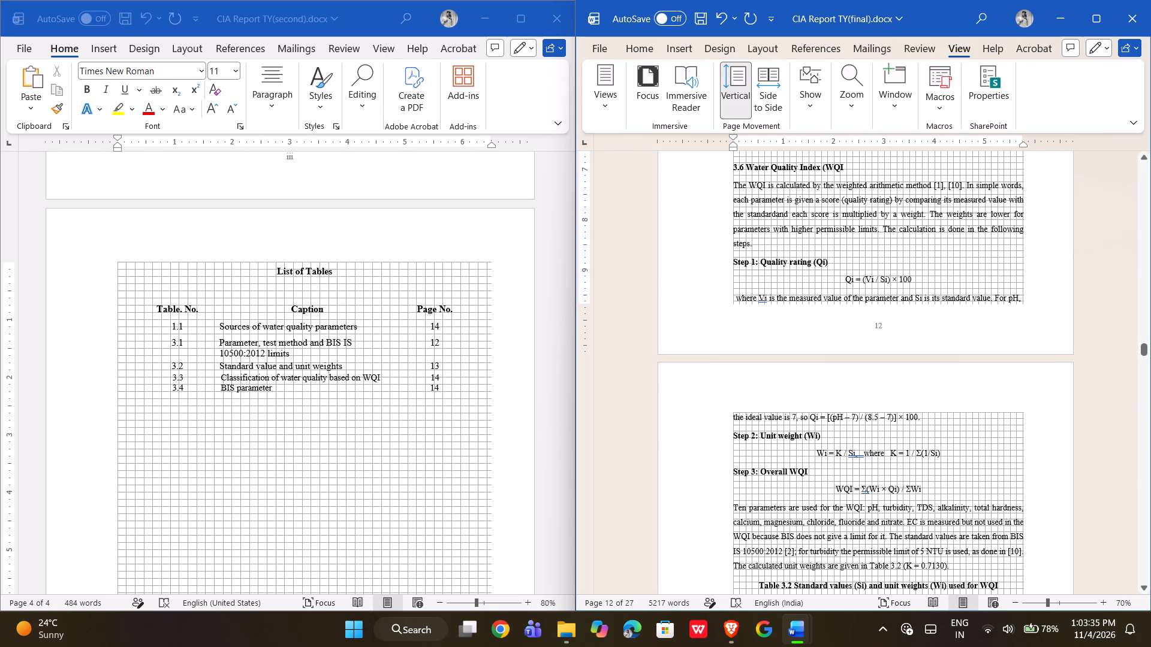
Change the table number in the final report's "Details of borewell sampling locations" caption to 3.5.
{"action": "scroll", "coordinate": [810, 409], "scroll_direction": "down", "scroll_amount": 2}
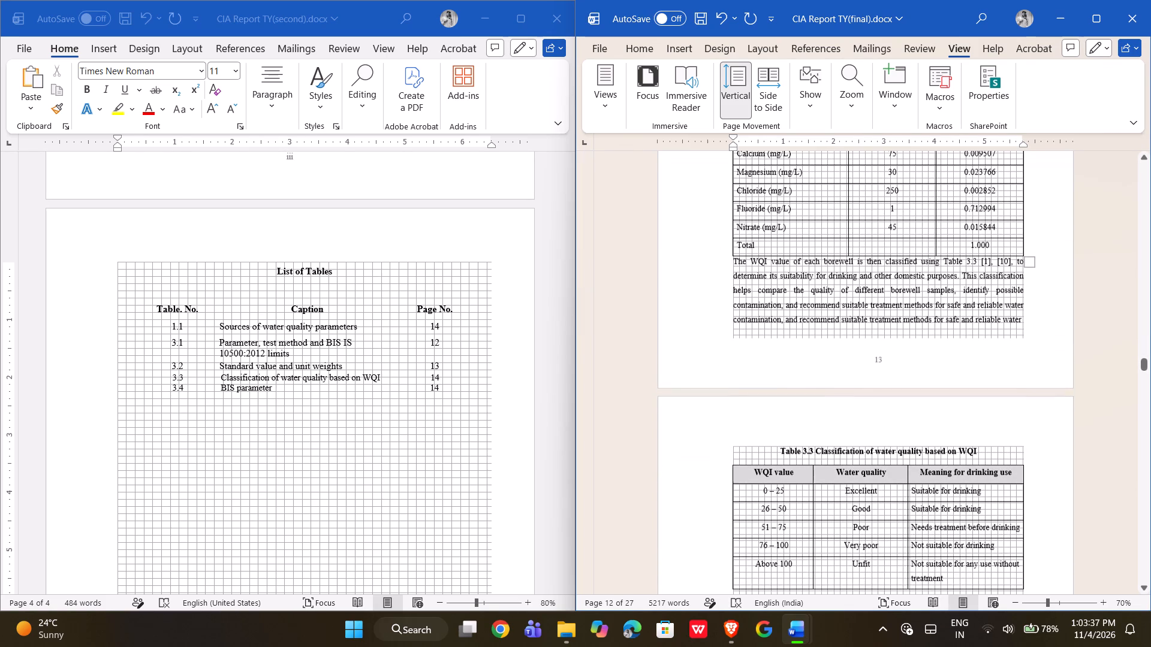
{"action": "scroll", "coordinate": [810, 409], "scroll_direction": "down", "scroll_amount": 1}
{"action": "scroll", "coordinate": [810, 409], "scroll_direction": "up", "scroll_amount": 1}
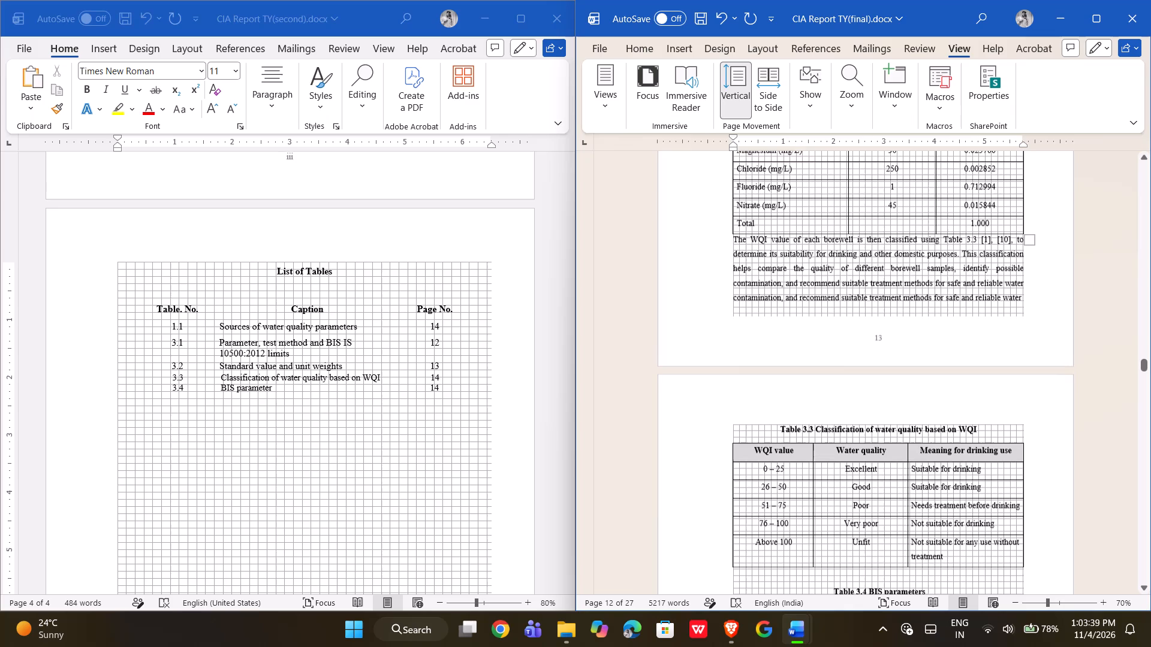
{"action": "scroll", "coordinate": [810, 409], "scroll_direction": "down", "scroll_amount": 2}
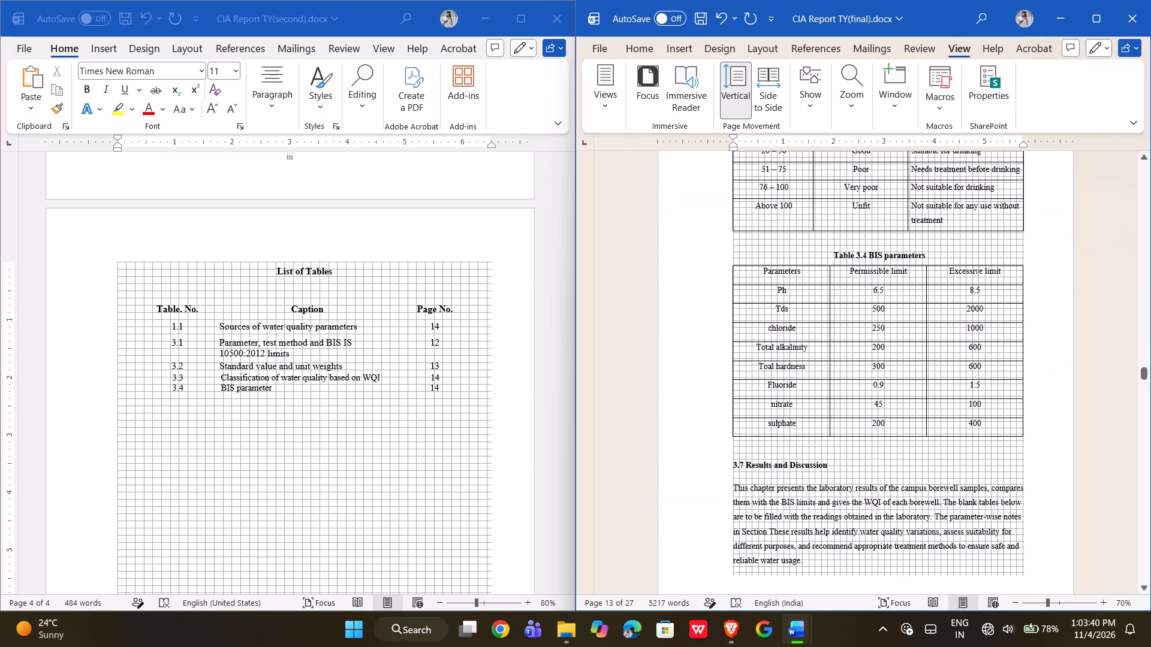
{"action": "scroll", "coordinate": [810, 409], "scroll_direction": "down", "scroll_amount": 3}
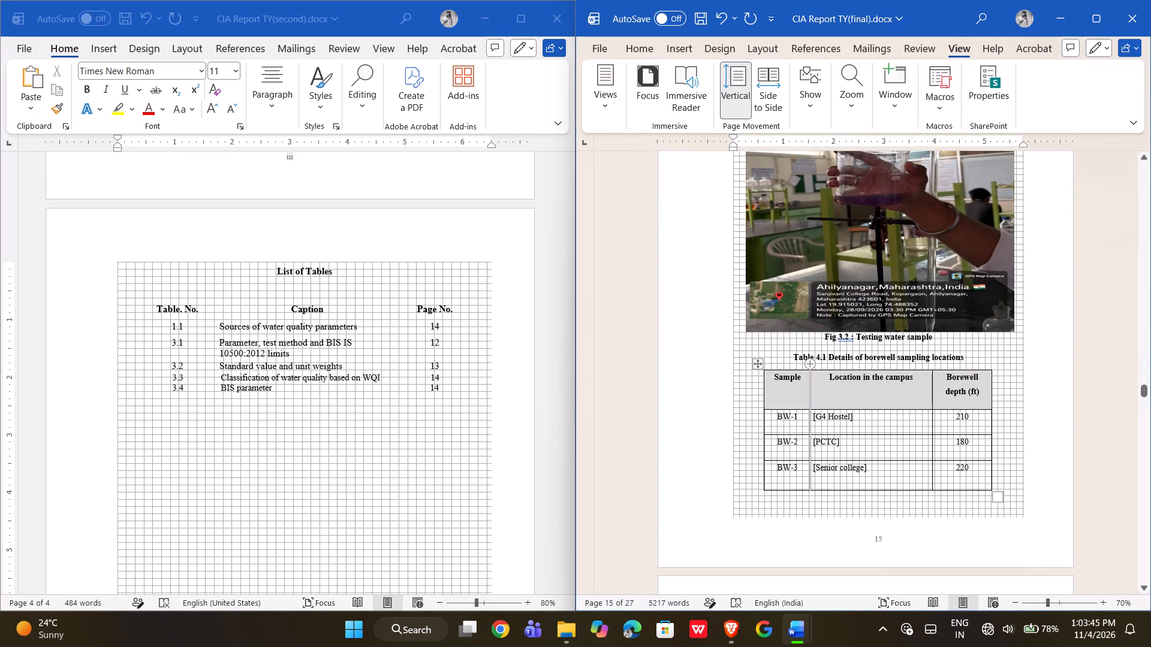
{"action": "left_click", "coordinate": [798, 360]}
{"action": "key", "text": "Right"}
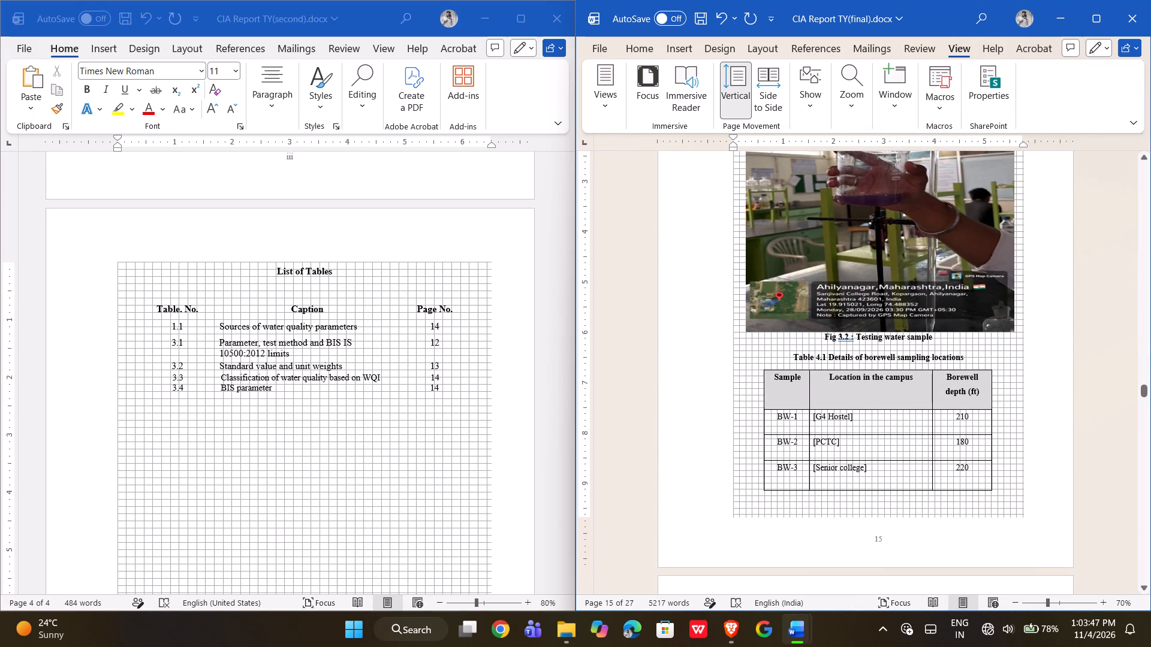
{"action": "key", "text": "Right"}
{"action": "key", "text": "Right"}
{"action": "key", "text": "Right"}
{"action": "key", "text": "Right"}
{"action": "key", "text": "Right"}
{"action": "key", "text": "Right"}
{"action": "key", "text": "Right"}
{"action": "key", "text": "BackSpace"}
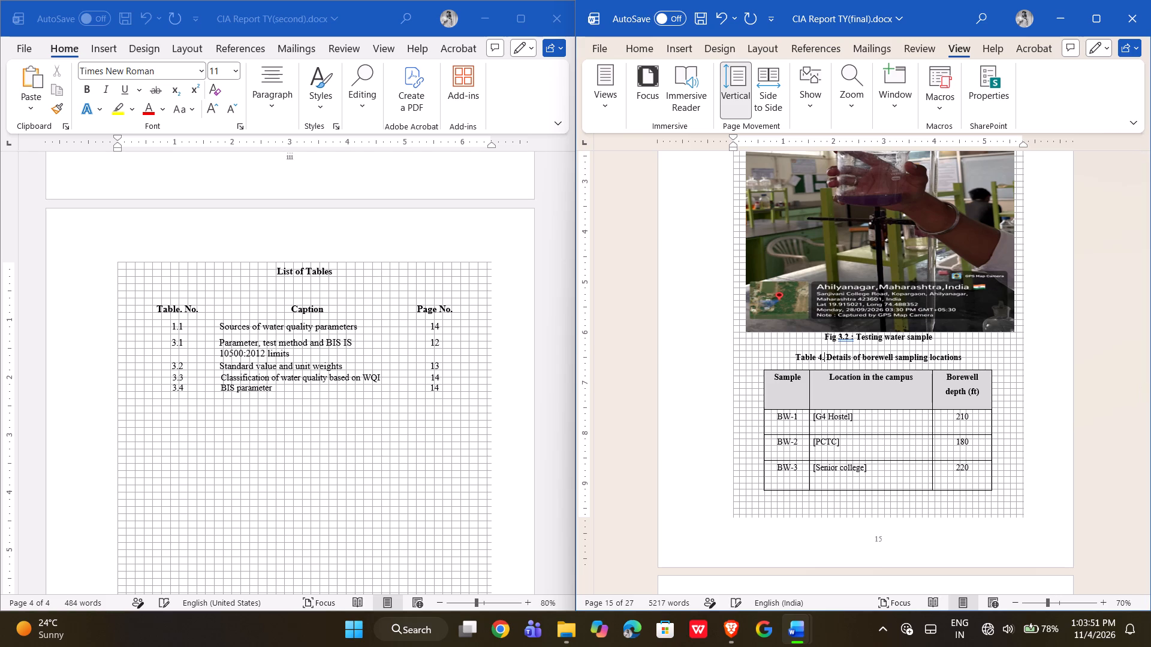
{"action": "key", "text": "BackSpace"}
{"action": "key", "text": "BackSpace"}
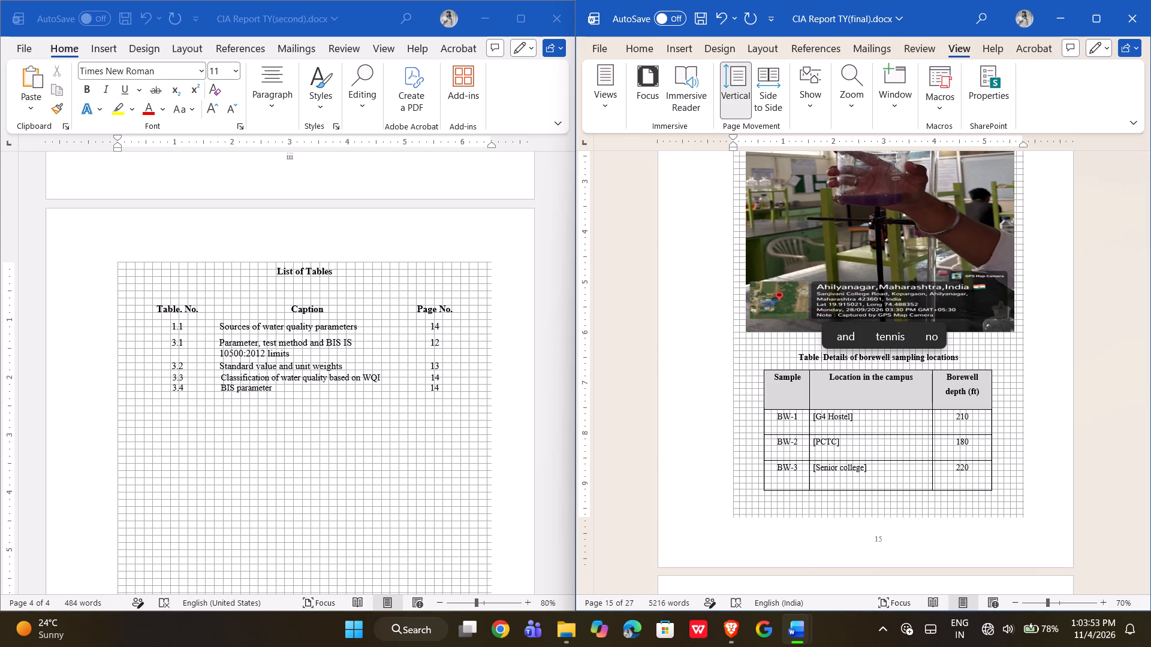
{"action": "type", "text": "3.5"}
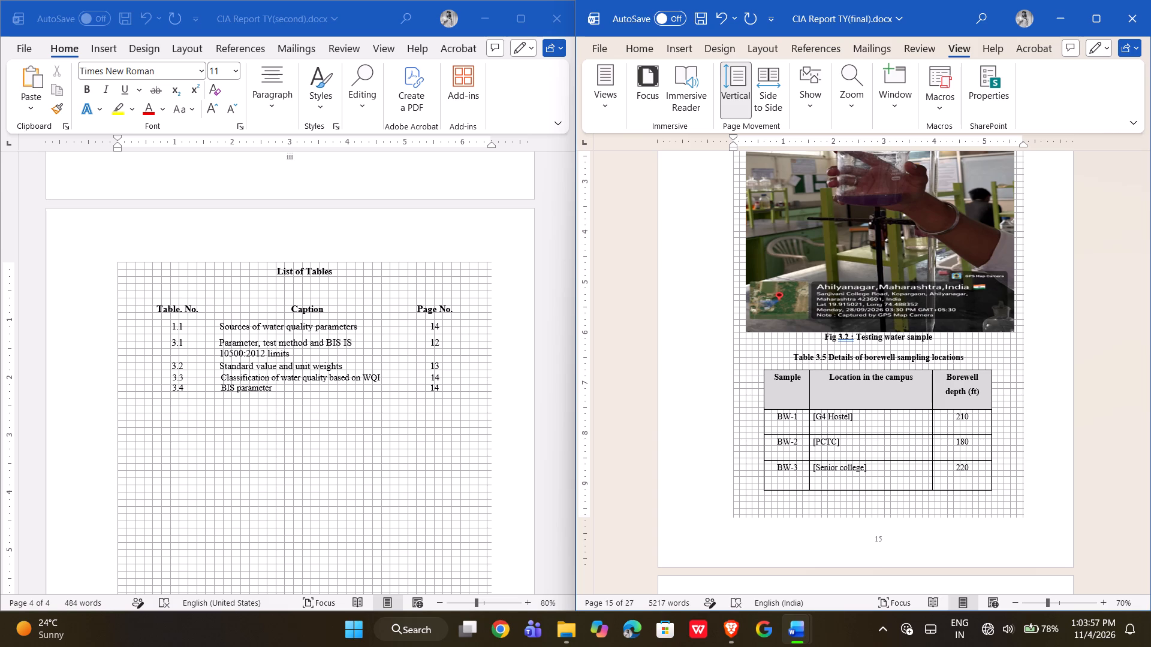
Enter table number 3.5 on the line below the 3.4 entry in the List of Tables, aligned with the numbers above.
{"action": "left_click", "coordinate": [215, 406]}
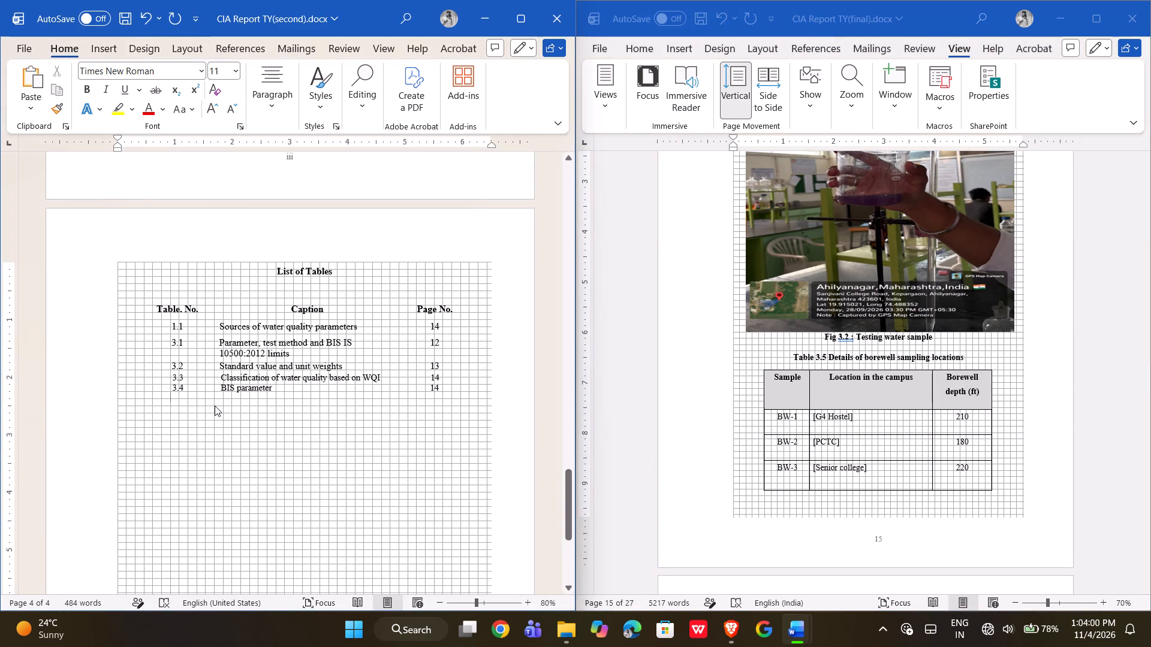
{"action": "type", "text": "3.5"}
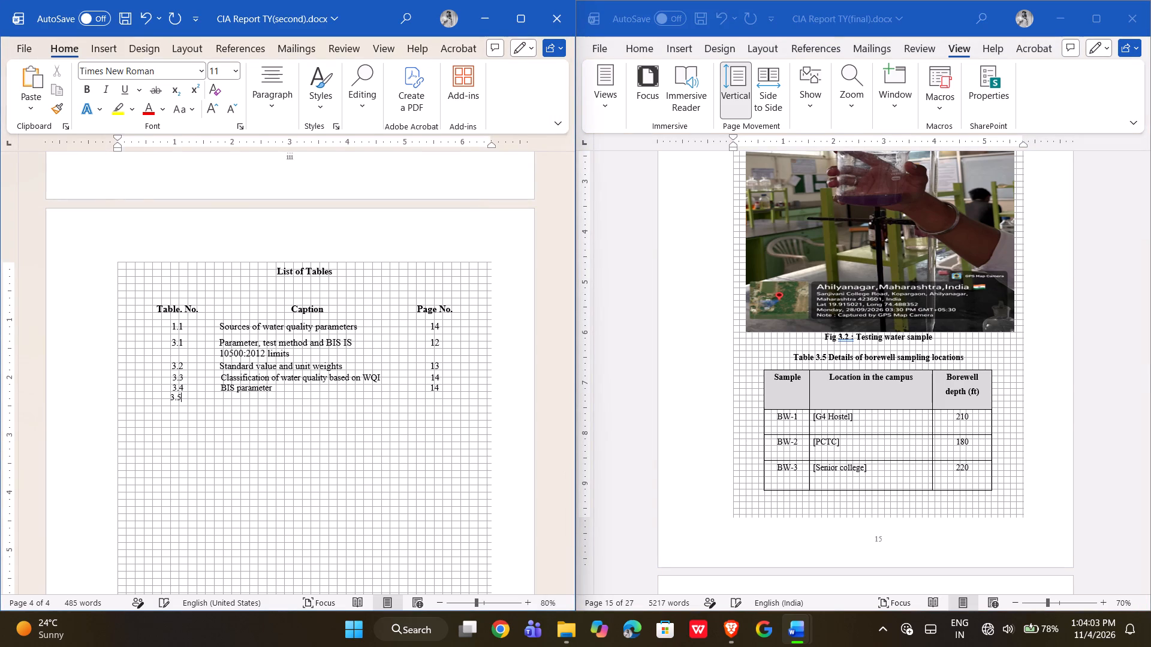
{"action": "key", "text": "Left"}
{"action": "key", "text": "Left"}
{"action": "key", "text": "Left"}
{"action": "key", "text": "space"}
{"action": "key", "text": "Right"}
{"action": "key", "text": "Right"}
{"action": "key", "text": "Right"}
{"action": "key", "text": "Right"}
{"action": "key", "text": "Right"}
{"action": "key", "text": "Right"}
Add the caption "Details of borewell sampling locations" to the 3.5 entry, spaced to align with the captions above.
{"action": "key", "text": "space"}
{"action": "key", "text": "space"}
{"action": "key", "text": "space"}
{"action": "key", "text": "space"}
{"action": "key", "text": "space"}
{"action": "key", "text": "space"}
{"action": "key", "text": "space"}
{"action": "key", "text": "space"}
{"action": "key", "text": "space"}
{"action": "key", "text": "space"}
{"action": "key", "text": "space"}
{"action": "key", "text": "space"}
{"action": "key", "text": "space"}
{"action": "key", "text": "space"}
{"action": "key", "text": "space"}
{"action": "key", "text": "space"}
{"action": "key", "text": "space"}
{"action": "key", "text": "d"}
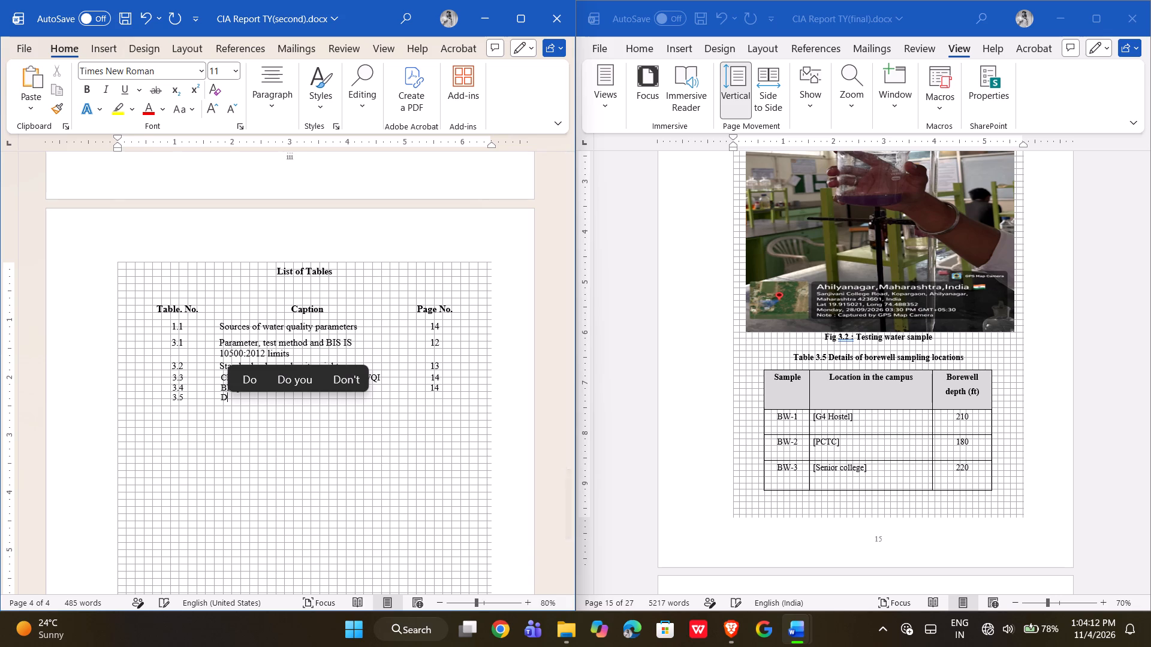
{"action": "key", "text": "e"}
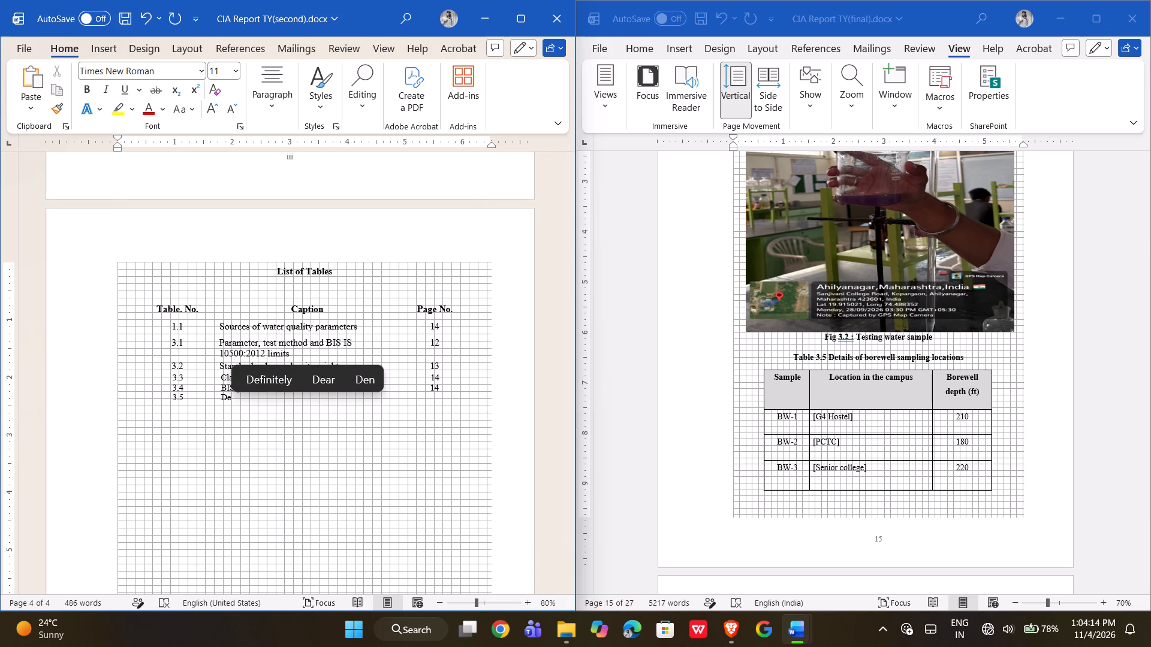
{"action": "type", "text": "tails"}
{"action": "key", "text": "space"}
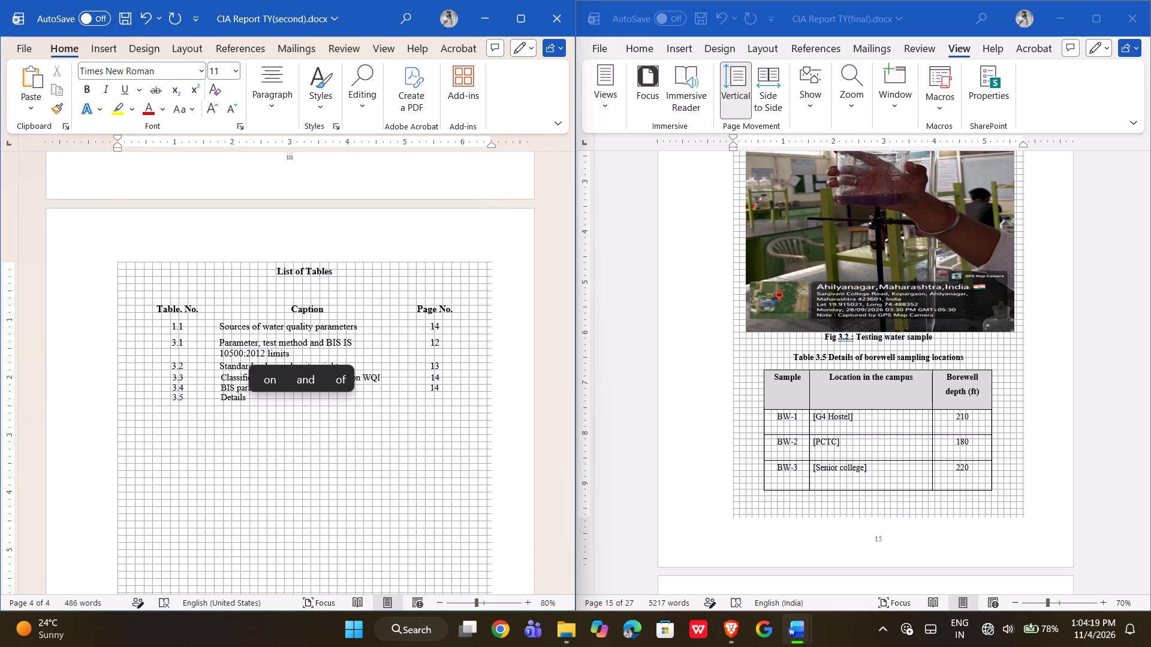
{"action": "type", "text": "of borewell"}
{"action": "key", "text": "space"}
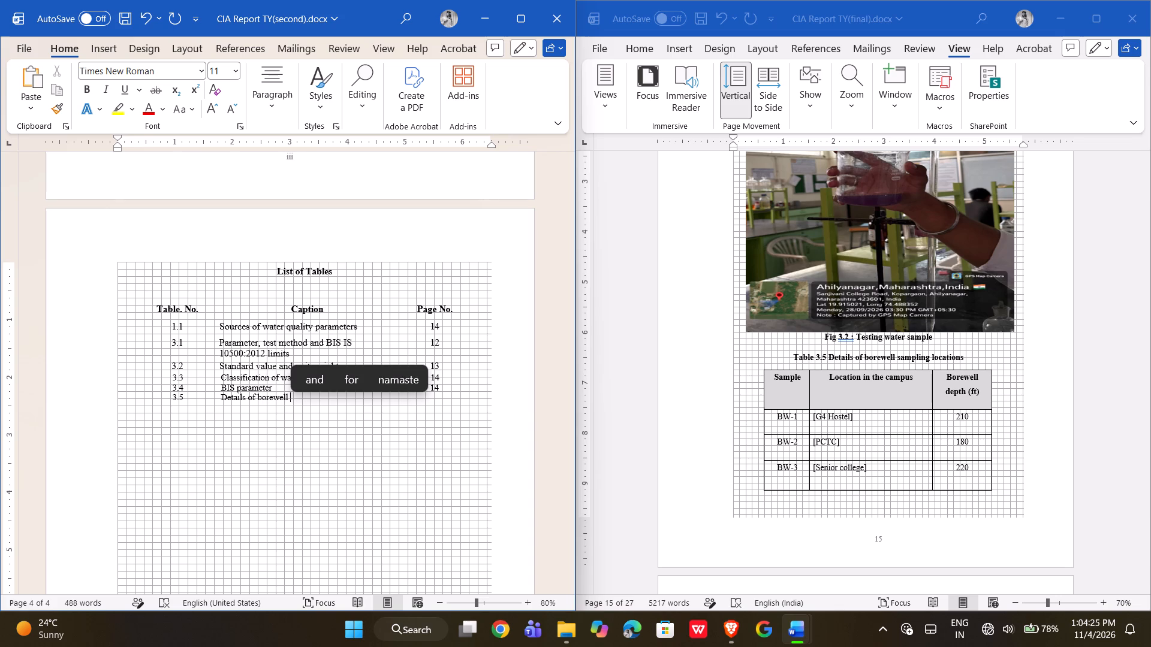
{"action": "type", "text": "sampling"}
{"action": "key", "text": "space"}
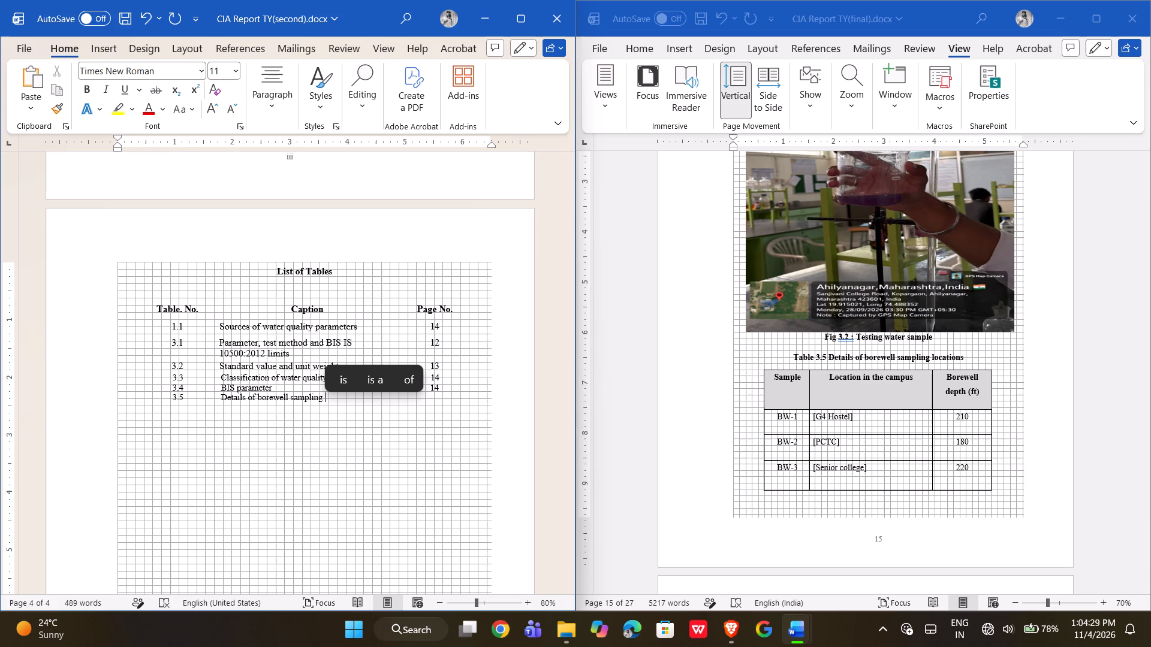
{"action": "type", "text": "locay"}
{"action": "key", "text": "BackSpace"}
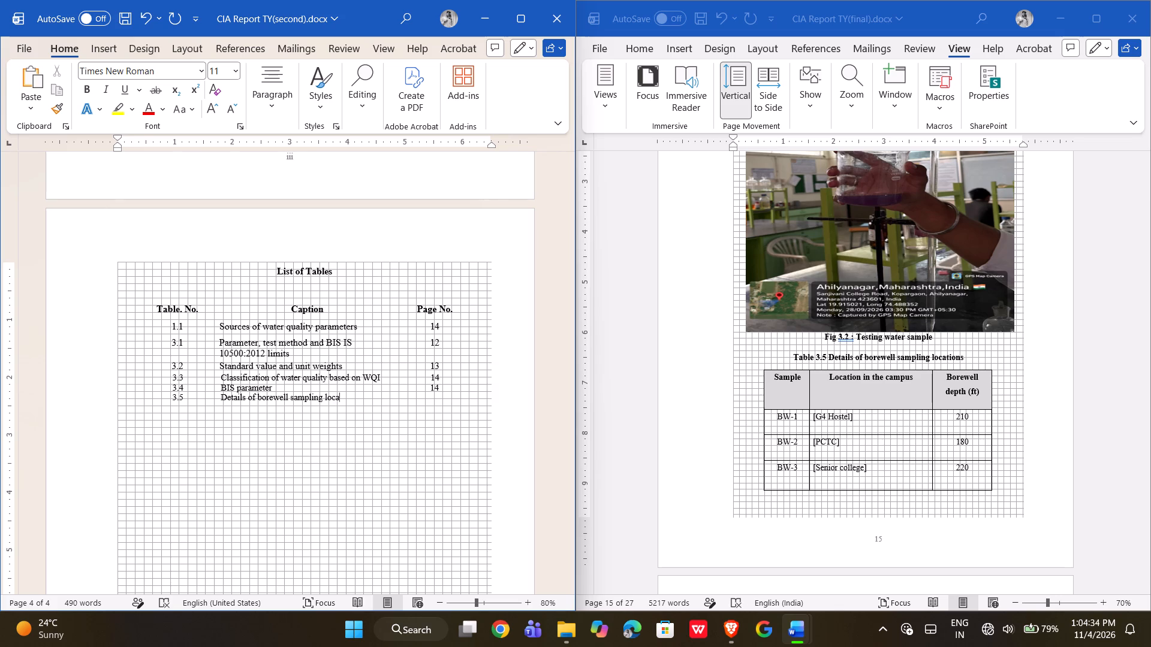
{"action": "type", "text": "tions"}
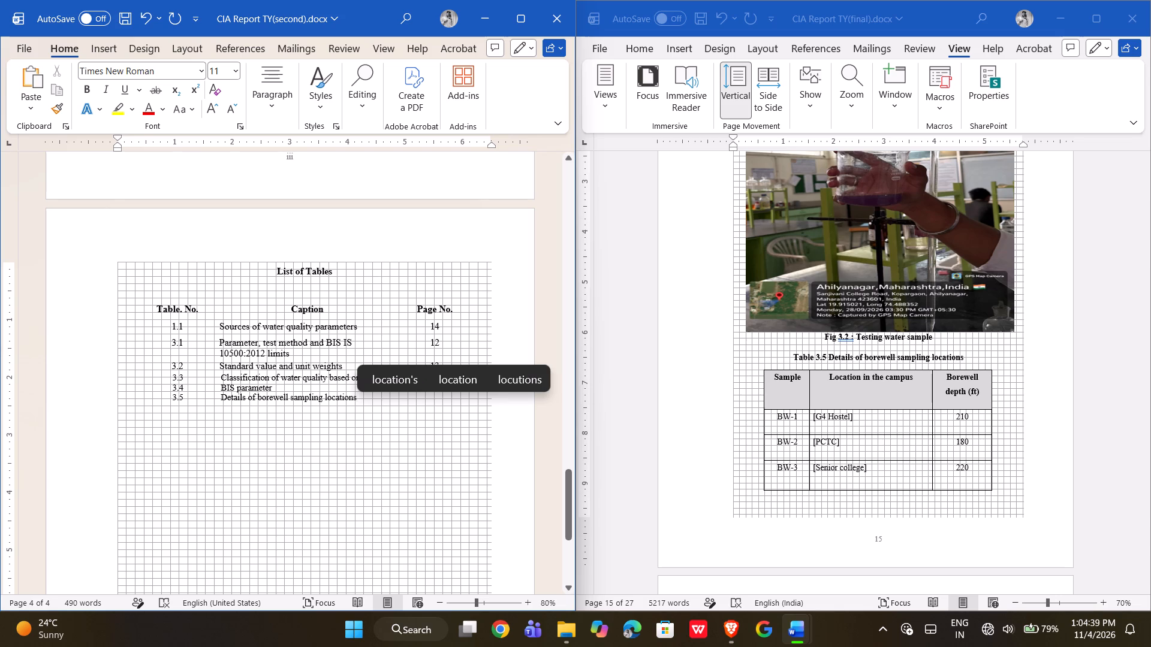
Enter page number 15 for the 3.5 entry, spaced across to the Page No. column.
{"action": "key", "text": "space"}
{"action": "key", "text": "space"}
{"action": "key", "text": "space"}
{"action": "key", "text": "space"}
{"action": "key", "text": "space"}
{"action": "key", "text": "space"}
{"action": "key", "text": "space"}
{"action": "key", "text": "space"}
{"action": "key", "text": "space"}
{"action": "key", "text": "space"}
{"action": "key", "text": "space"}
{"action": "key", "text": "space"}
{"action": "key", "text": "space"}
{"action": "key", "text": "space"}
{"action": "key", "text": "space"}
{"action": "key", "text": "space"}
{"action": "key", "text": "space"}
{"action": "key", "text": "space"}
{"action": "key", "text": "space"}
{"action": "key", "text": "space"}
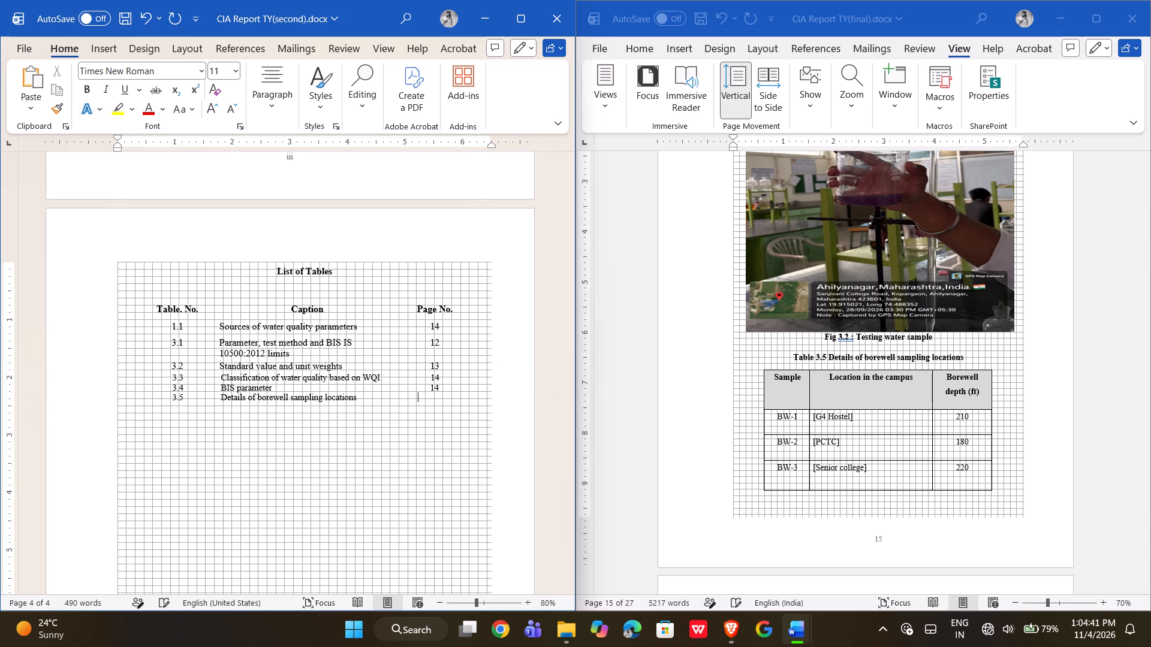
{"action": "type", "text": "15"}
Adjust the spacing before page number 15 in the 3.5 entry and re-enter it in line with the page numbers above.
{"action": "key", "text": "Left"}
{"action": "key", "text": "Left"}
{"action": "key", "text": "BackSpace"}
{"action": "key", "text": "space"}
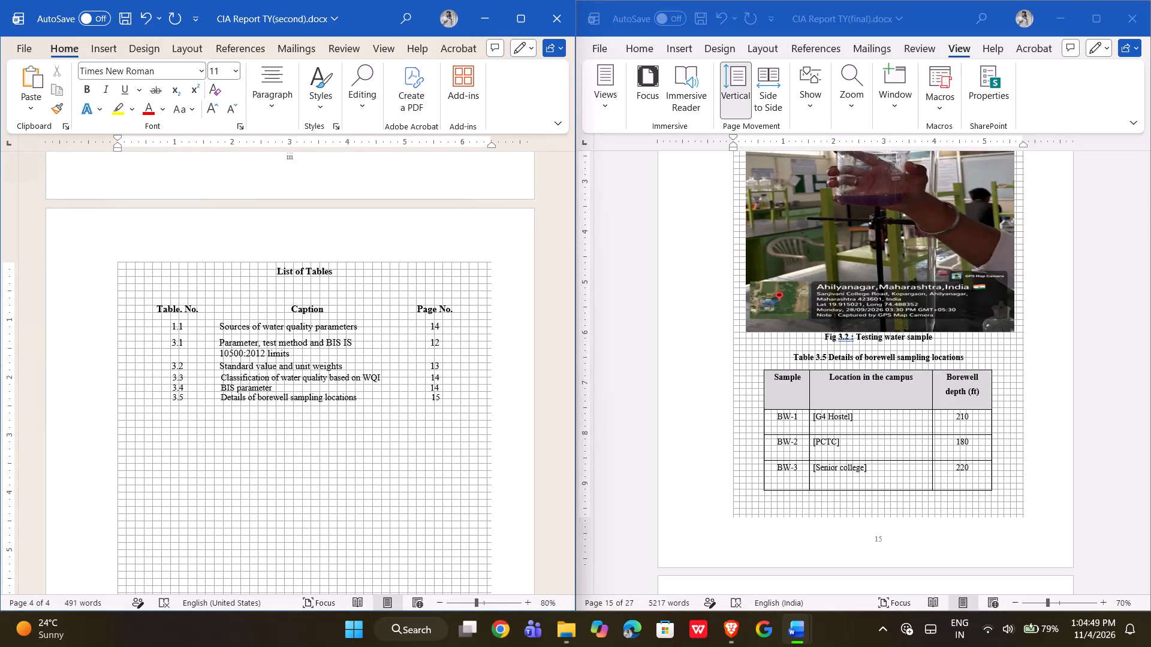
{"action": "key", "text": "BackSpace"}
{"action": "key", "text": "BackSpace"}
{"action": "key", "text": "BackSpace"}
{"action": "key", "text": "space"}
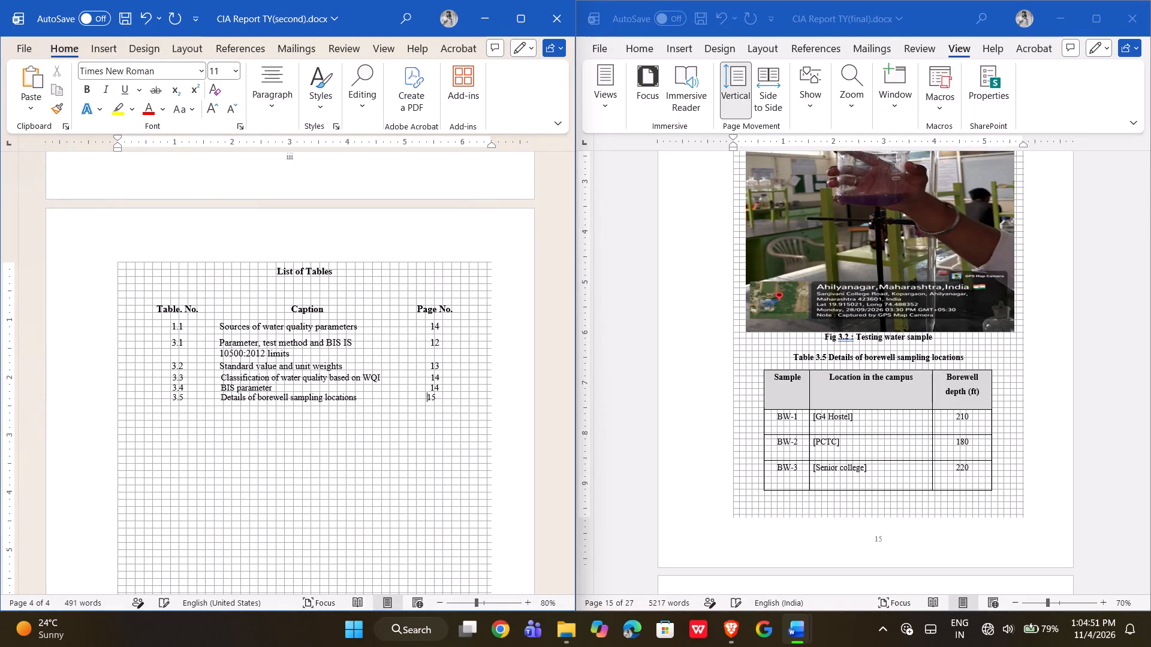
{"action": "key", "text": "space"}
{"action": "key", "text": "space"}
{"action": "key", "text": "BackSpace"}
{"action": "key", "text": "BackSpace"}
{"action": "key", "text": "Right"}
{"action": "key", "text": "Right"}
{"action": "key", "text": "Right"}
{"action": "key", "text": "BackSpace"}
{"action": "key", "text": "BackSpace"}
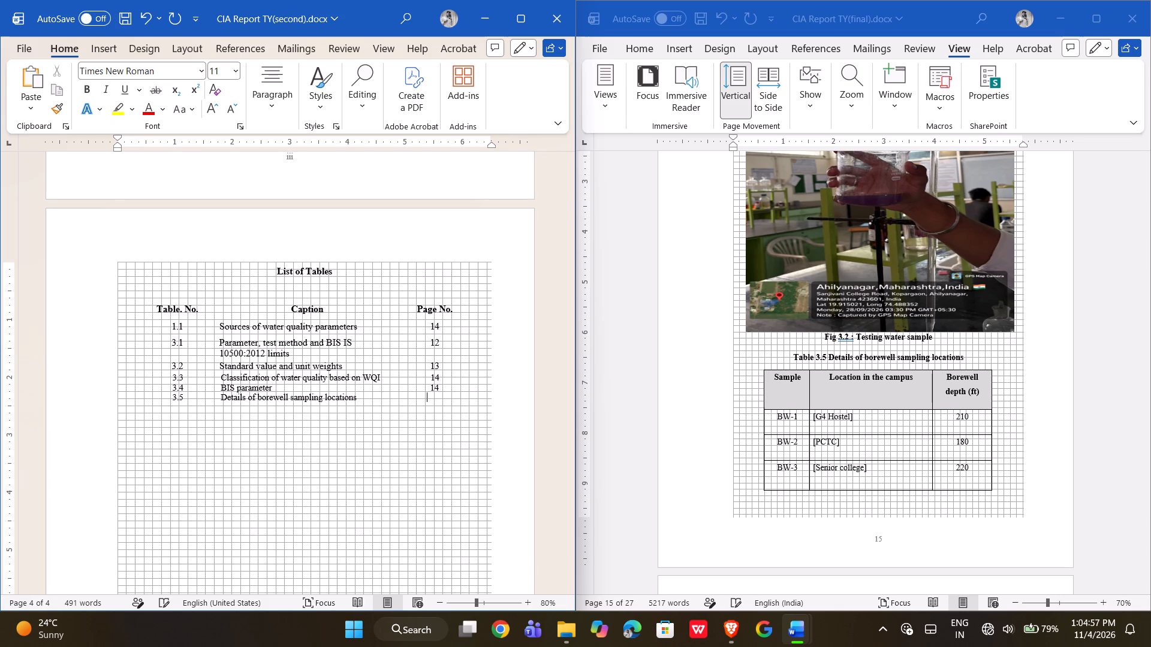
{"action": "key", "text": "space"}
{"action": "type", "text": "15"}
{"action": "key", "text": "BackSpace"}
{"action": "key", "text": "BackSpace"}
{"action": "key", "text": "space"}
{"action": "type", "text": "15"}
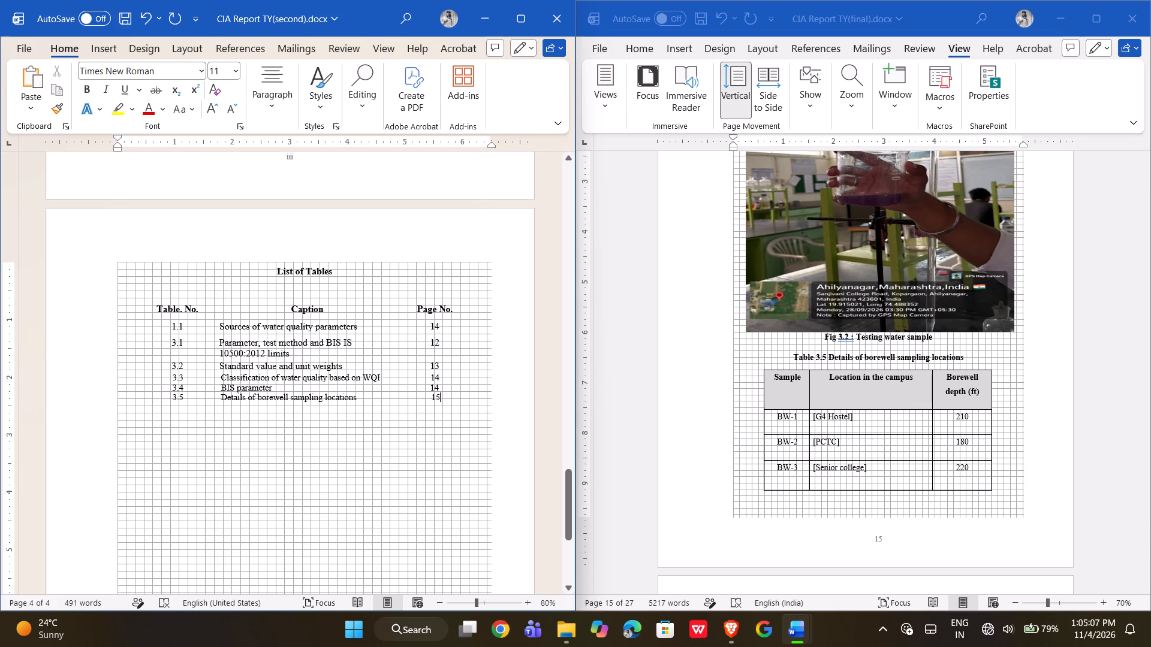
Start a new line below the 3.5 entry in the List of Tables, spaced across to the Table No. column.
{"action": "key", "text": "Return"}
{"action": "key", "text": "space"}
{"action": "key", "text": "space"}
{"action": "key", "text": "space"}
{"action": "key", "text": "space"}
{"action": "key", "text": "space"}
{"action": "key", "text": "space"}
{"action": "key", "text": "space"}
{"action": "key", "text": "space"}
{"action": "key", "text": "space"}
{"action": "key", "text": "space"}
{"action": "key", "text": "space"}
{"action": "key", "text": "space"}
{"action": "key", "text": "space"}
{"action": "key", "text": "space"}
{"action": "key", "text": "space"}
{"action": "key", "text": "space"}
{"action": "key", "text": "space"}
{"action": "key", "text": "space"}
{"action": "key", "text": "space"}
{"action": "key", "text": "space"}
{"action": "key", "text": "space"}
{"action": "key", "text": "space"}
{"action": "key", "text": "space"}
{"action": "key", "text": "space"}
{"action": "key", "text": "space"}
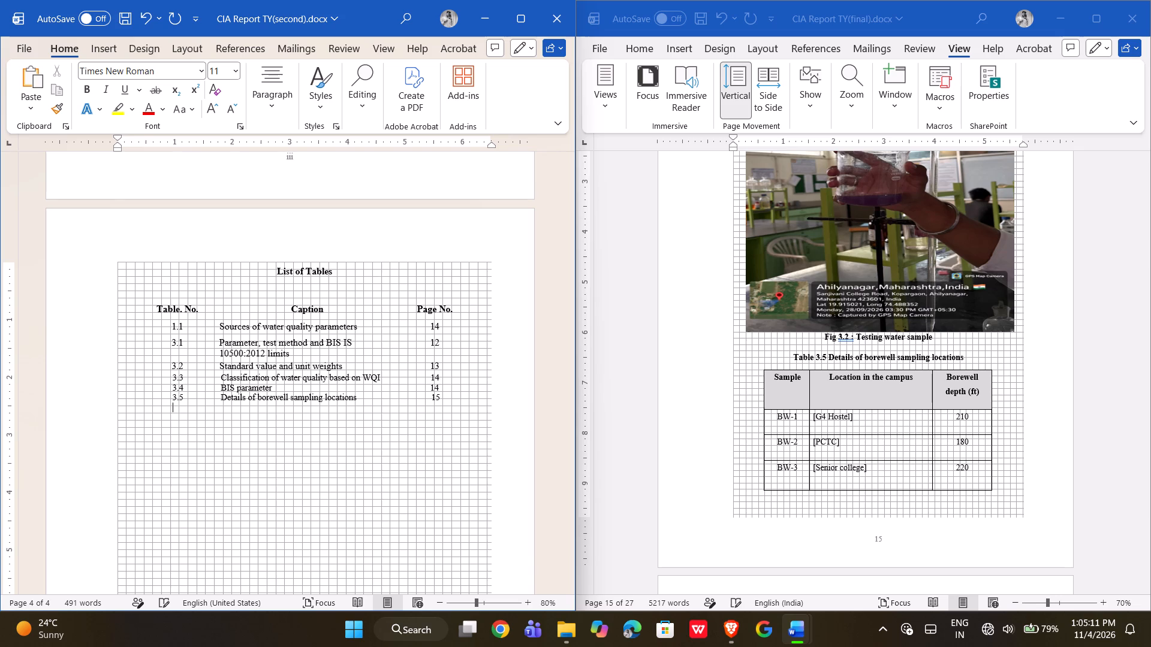
Change the table number in the final report's "Test results of campus borewell water compared with BIS limits" caption to 3.6.
{"action": "scroll", "coordinate": [992, 489], "scroll_direction": "down", "scroll_amount": 1}
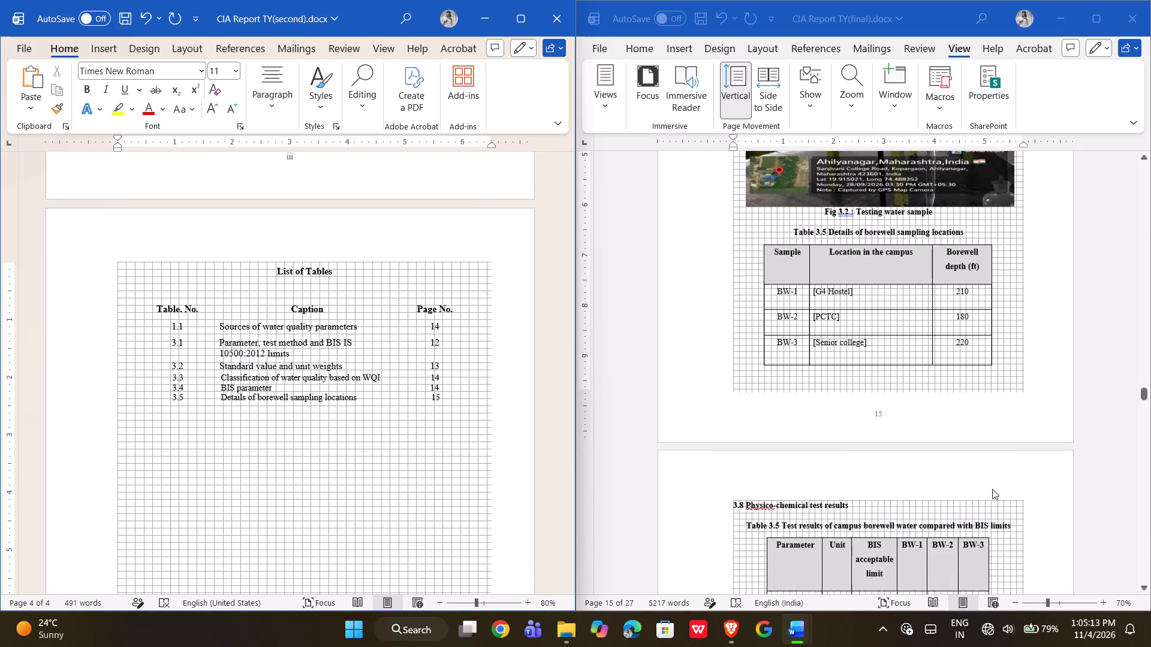
{"action": "scroll", "coordinate": [992, 489], "scroll_direction": "down", "scroll_amount": 1}
{"action": "scroll", "coordinate": [992, 489], "scroll_direction": "up", "scroll_amount": 1}
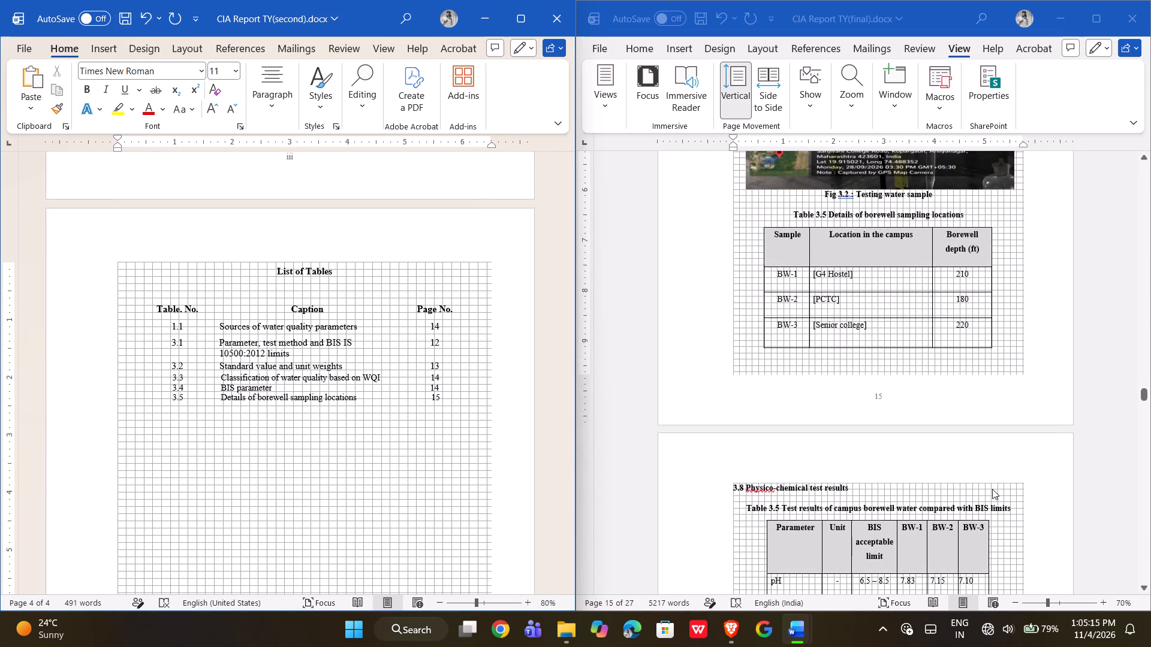
{"action": "scroll", "coordinate": [992, 489], "scroll_direction": "up", "scroll_amount": 2}
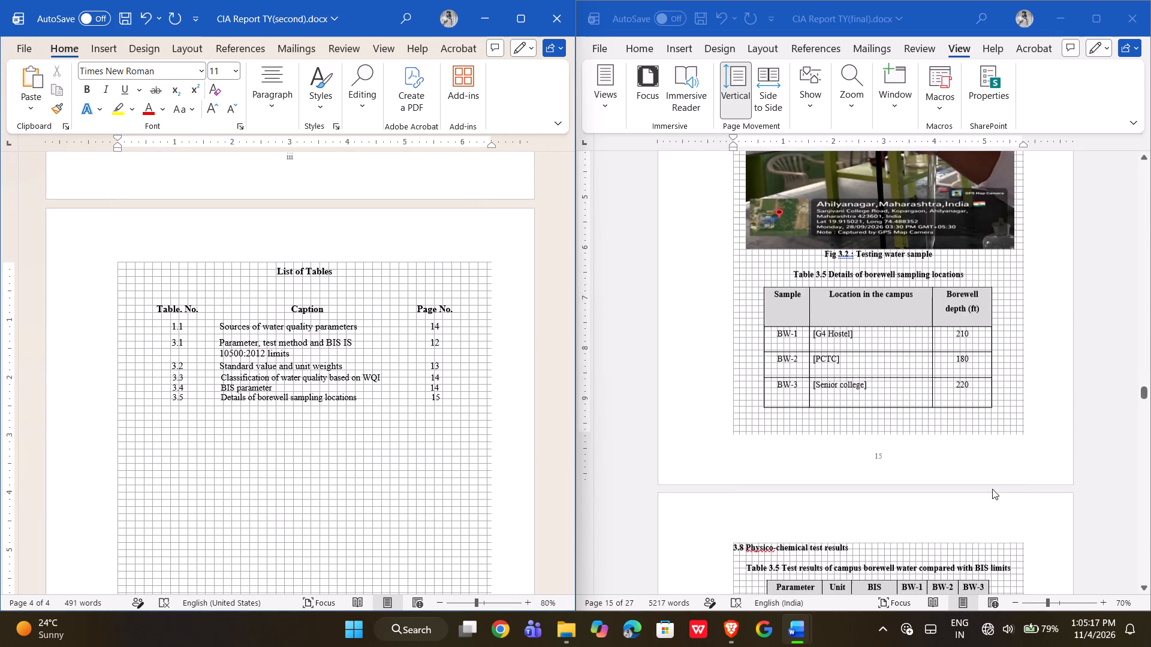
{"action": "scroll", "coordinate": [992, 489], "scroll_direction": "up", "scroll_amount": 2}
{"action": "scroll", "coordinate": [992, 489], "scroll_direction": "down", "scroll_amount": 1}
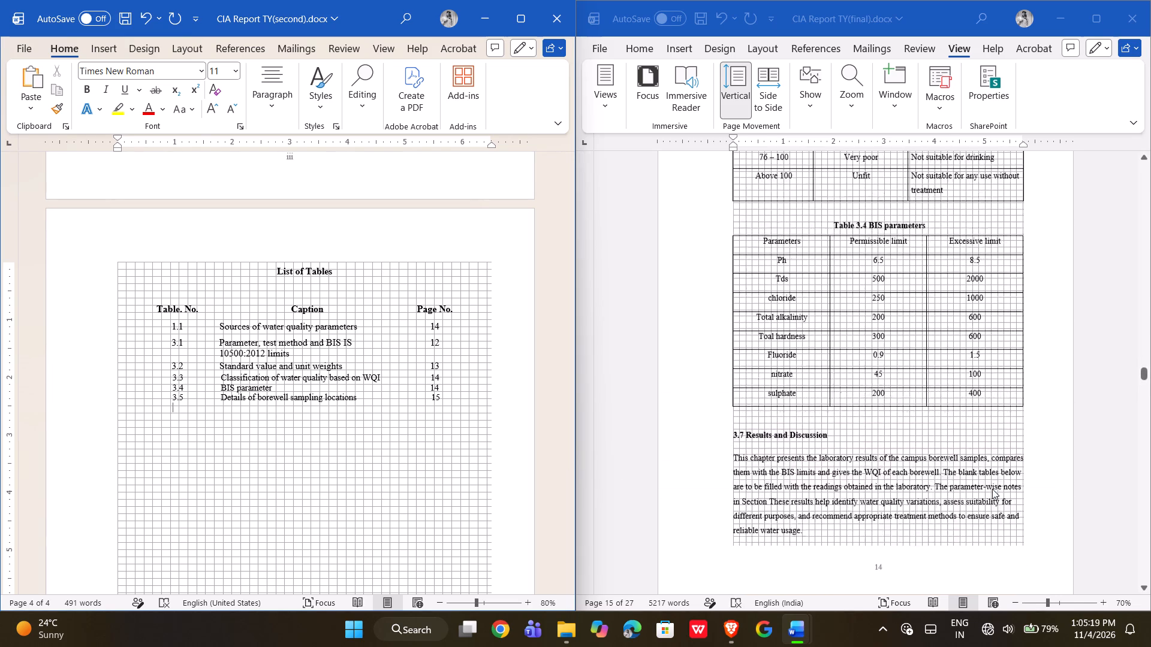
{"action": "scroll", "coordinate": [992, 489], "scroll_direction": "down", "scroll_amount": 1}
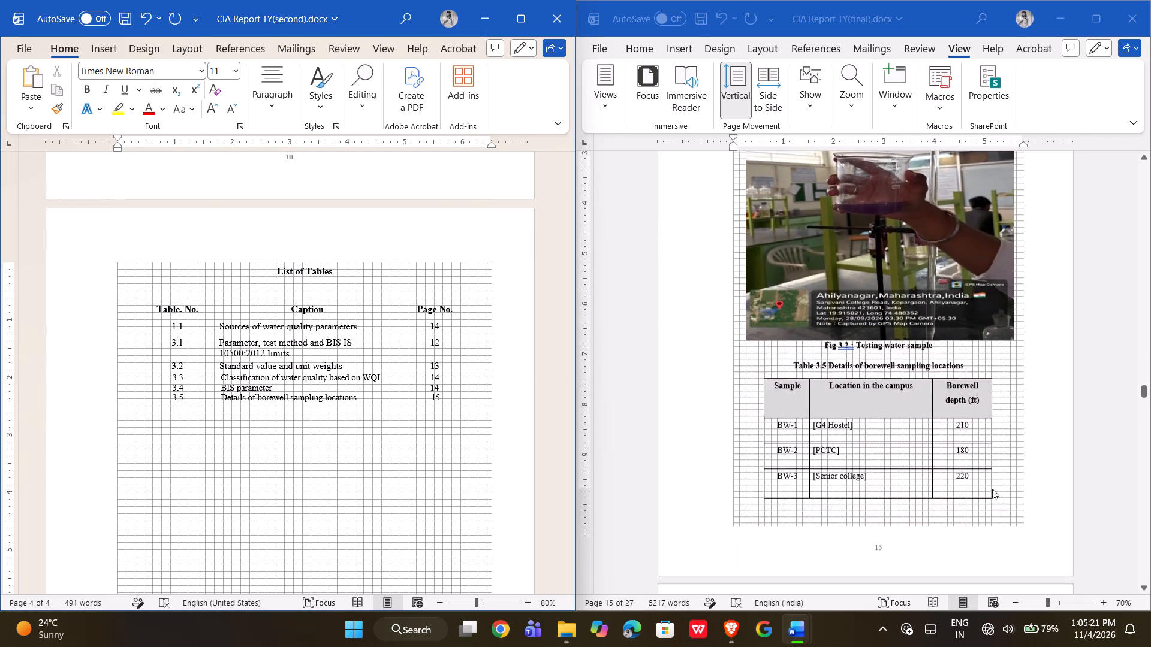
{"action": "scroll", "coordinate": [992, 489], "scroll_direction": "down", "scroll_amount": 2}
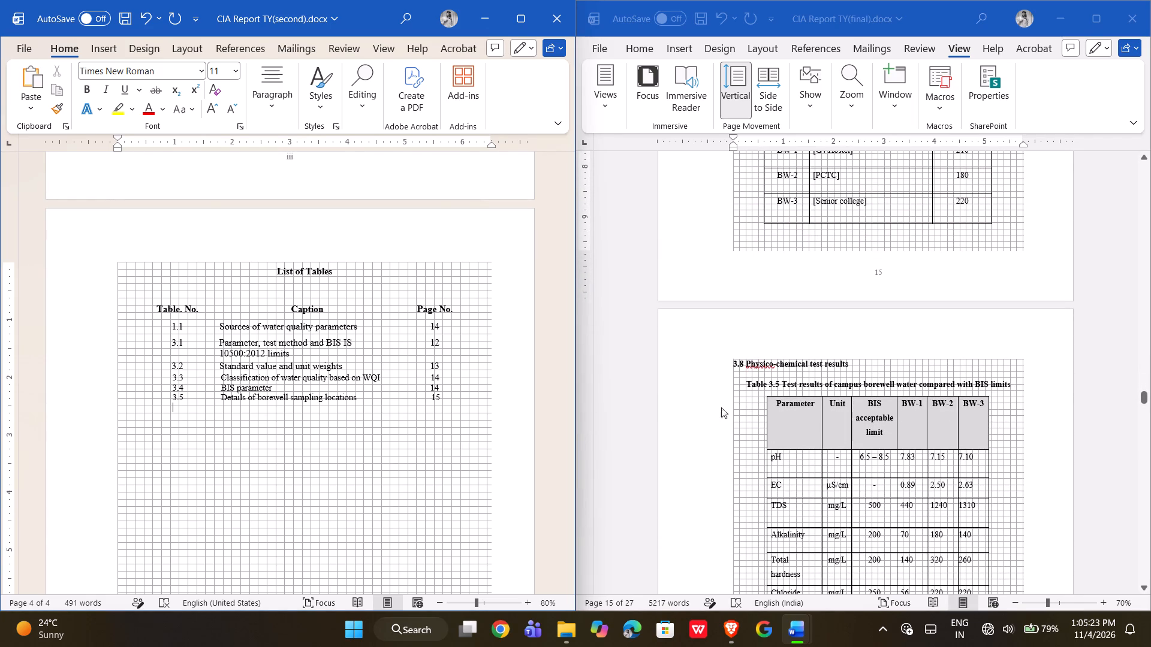
{"action": "left_click", "coordinate": [759, 386]}
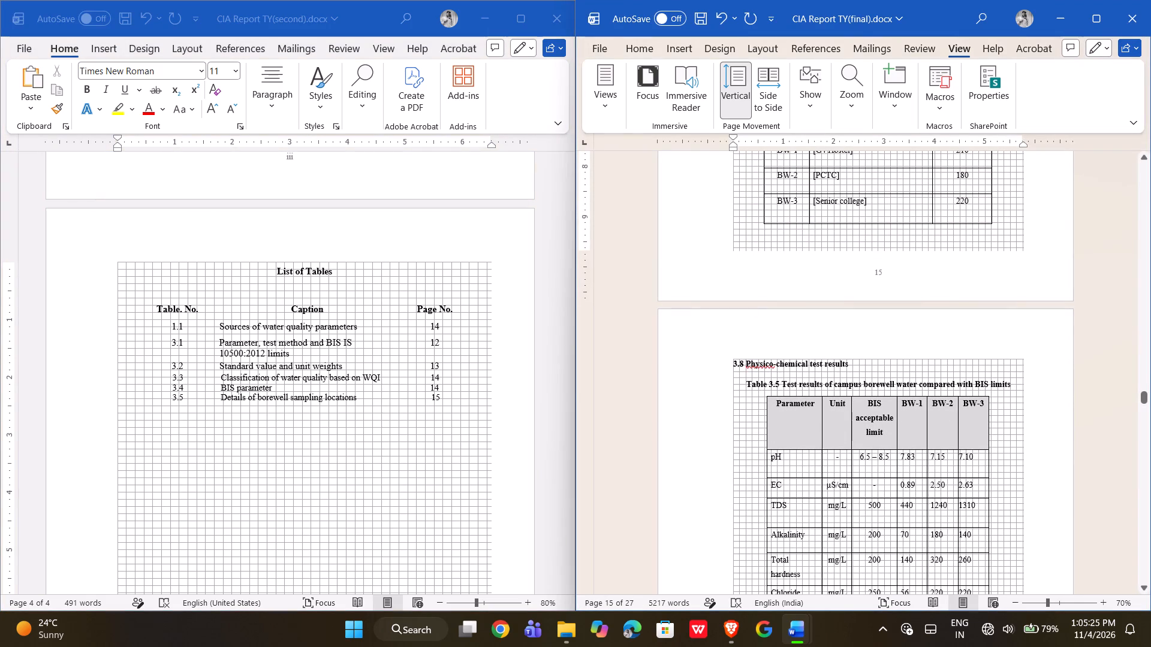
{"action": "key", "text": "Right"}
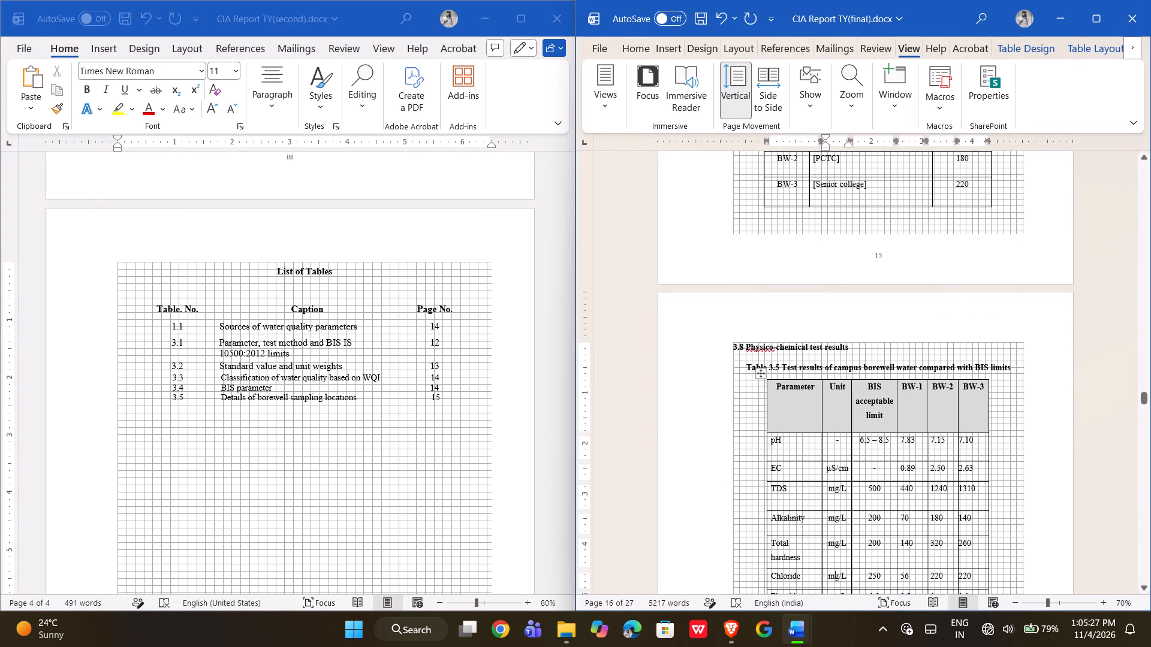
{"action": "left_click", "coordinate": [745, 366]}
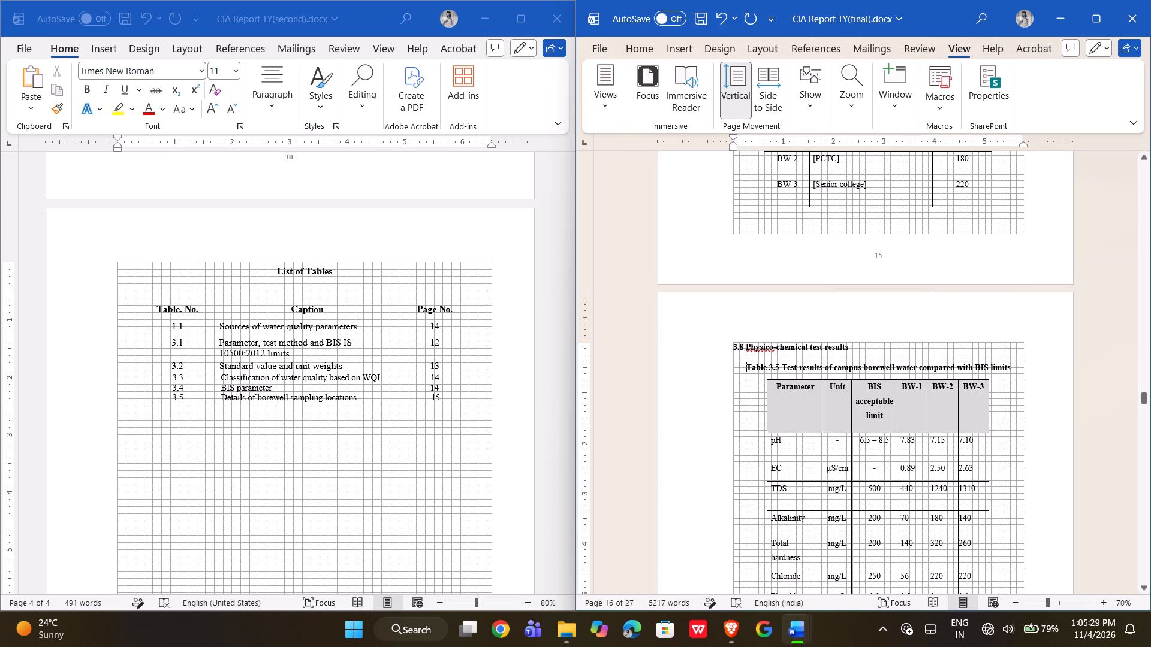
{"action": "left_click", "coordinate": [745, 366]}
{"action": "left_click", "coordinate": [754, 370]}
{"action": "key", "text": "Right"}
{"action": "key", "text": "Right"}
{"action": "key", "text": "Right"}
{"action": "key", "text": "Right"}
{"action": "key", "text": "Right"}
{"action": "key", "text": "Right"}
{"action": "key", "text": "Right"}
{"action": "key", "text": "Right"}
{"action": "key", "text": "BackSpace"}
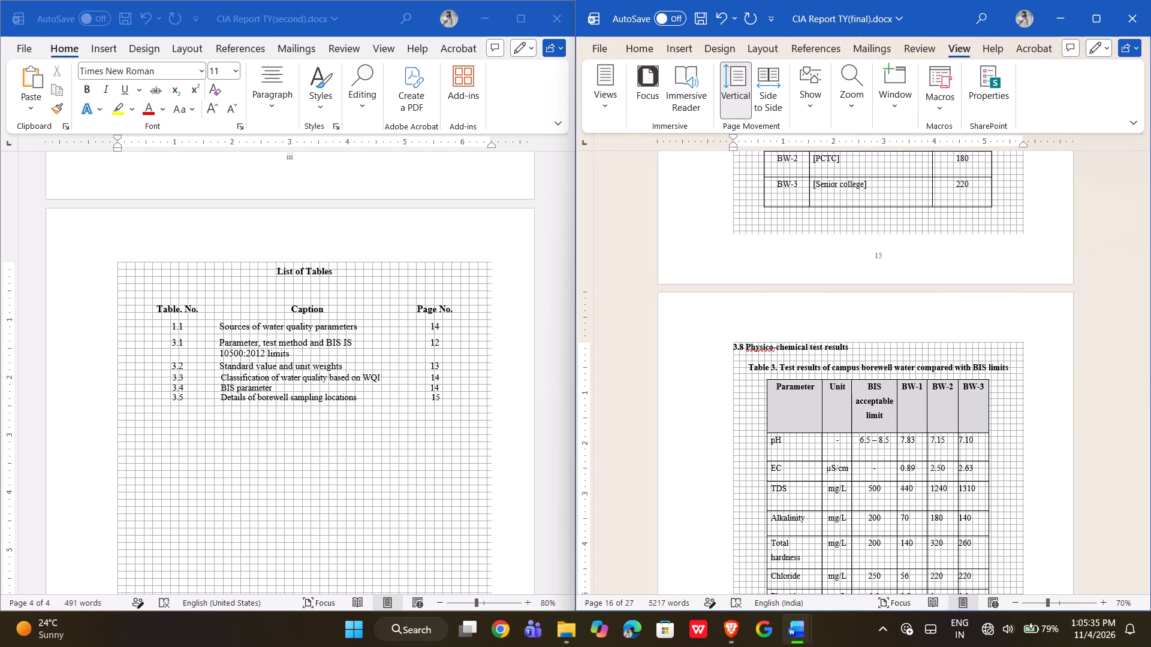
{"action": "key", "text": "6"}
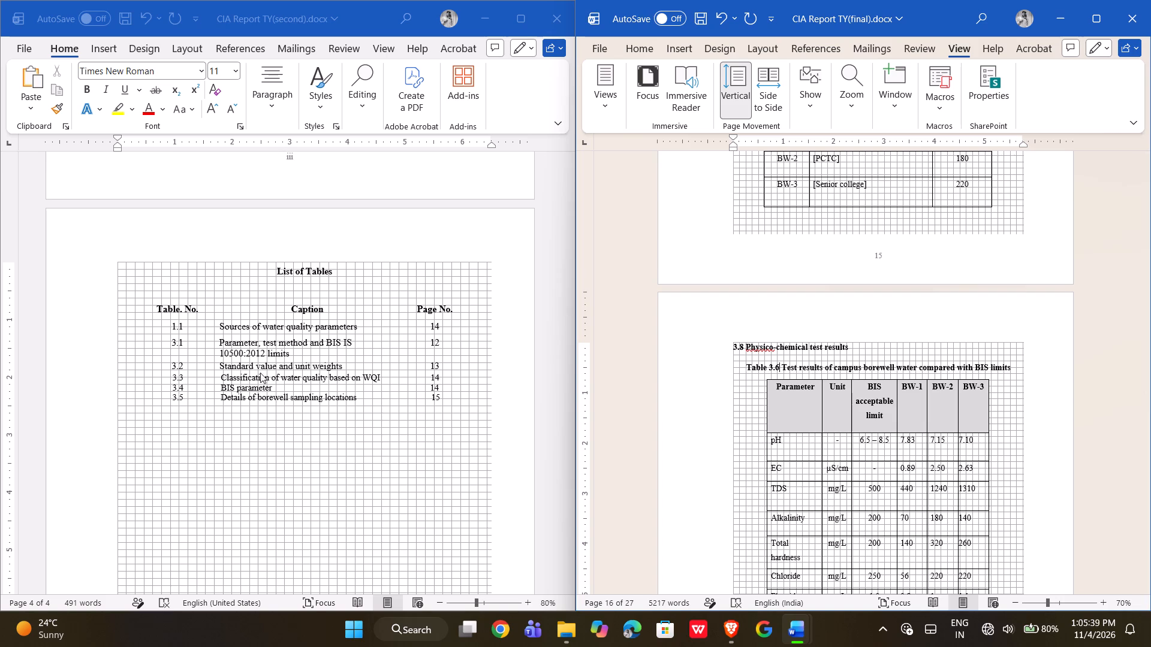
Enter table number 3.6 on the new line below the 3.5 entry in the List of Tables.
{"action": "left_click", "coordinate": [153, 414]}
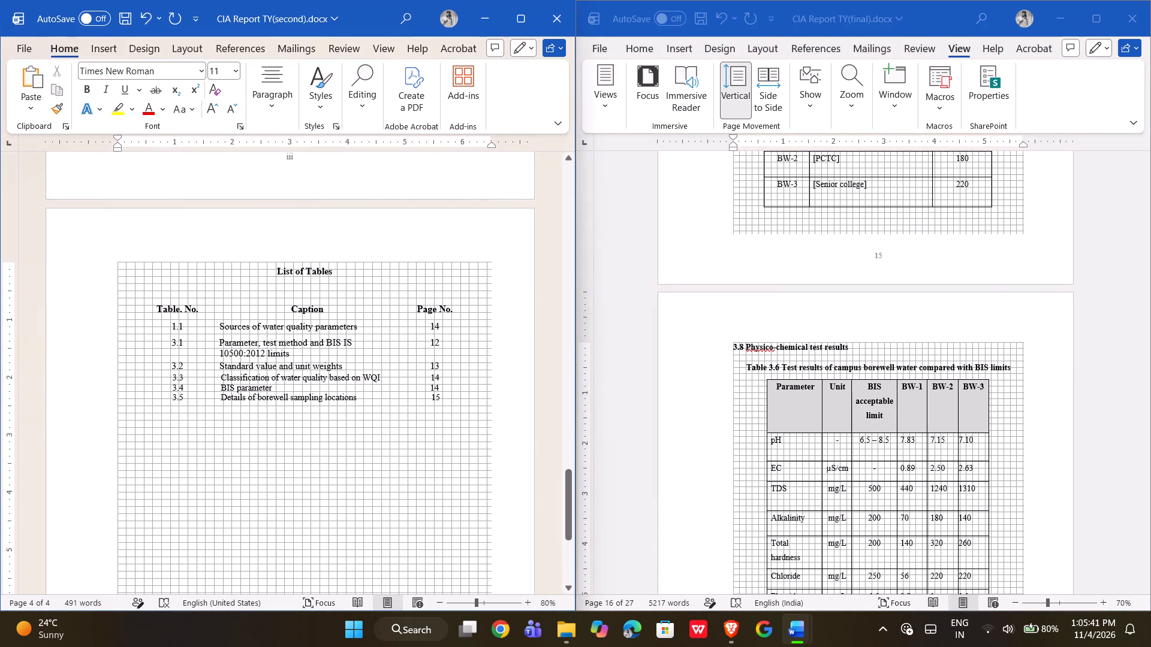
{"action": "type", "text": "3.5"}
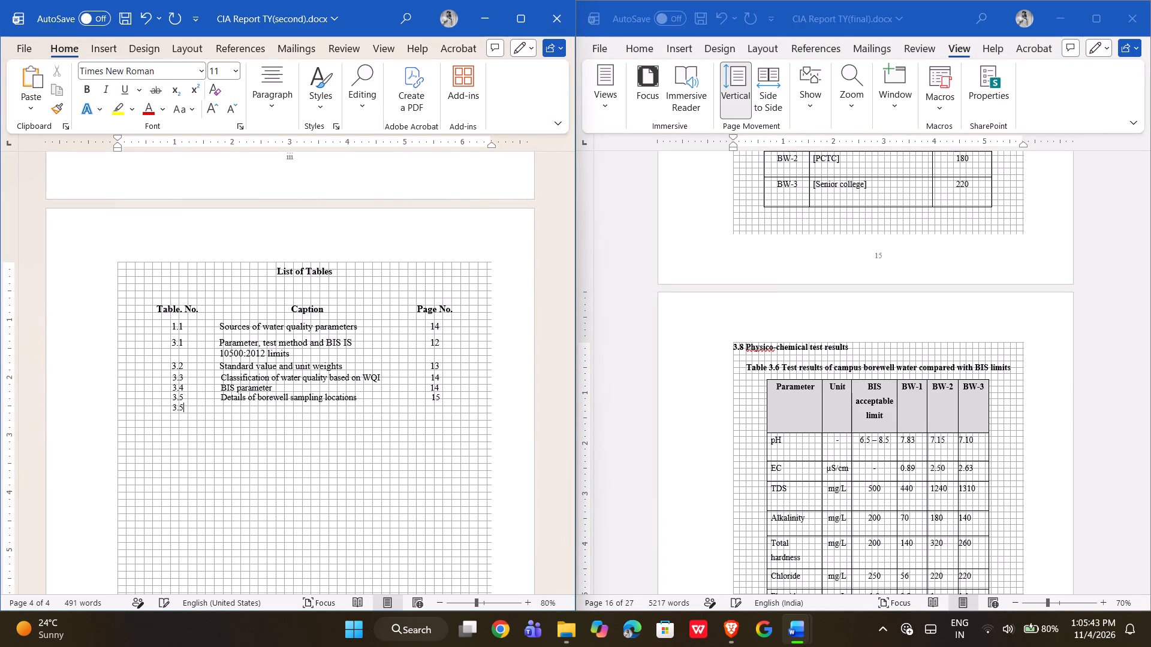
{"action": "key", "text": "BackSpace"}
{"action": "key", "text": "6"}
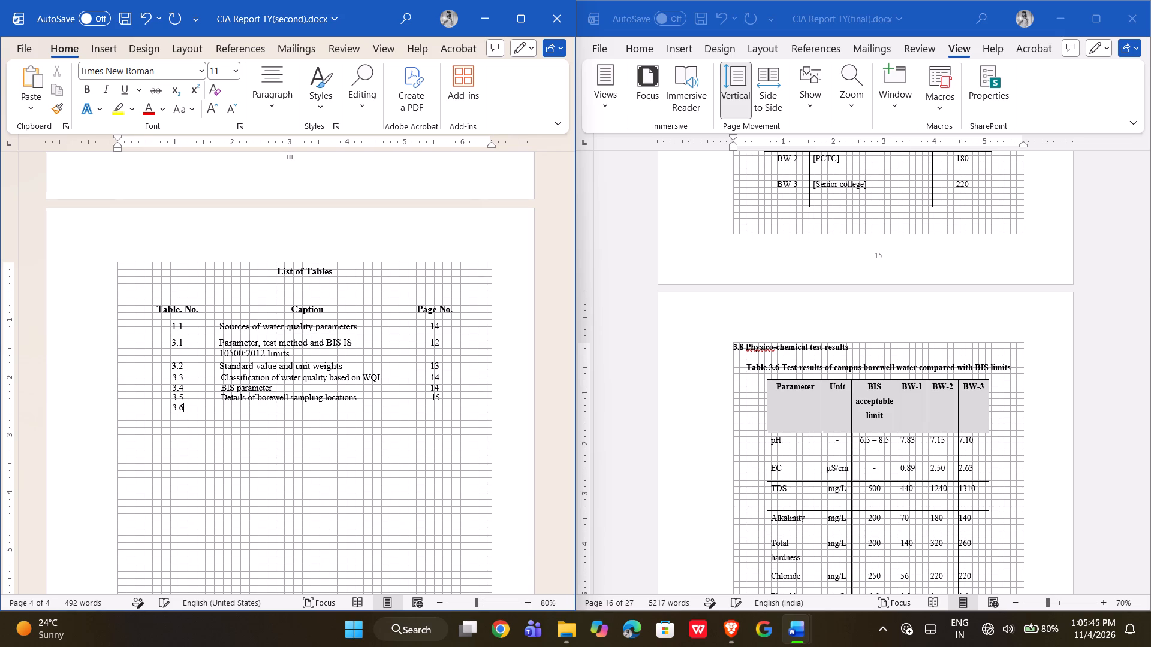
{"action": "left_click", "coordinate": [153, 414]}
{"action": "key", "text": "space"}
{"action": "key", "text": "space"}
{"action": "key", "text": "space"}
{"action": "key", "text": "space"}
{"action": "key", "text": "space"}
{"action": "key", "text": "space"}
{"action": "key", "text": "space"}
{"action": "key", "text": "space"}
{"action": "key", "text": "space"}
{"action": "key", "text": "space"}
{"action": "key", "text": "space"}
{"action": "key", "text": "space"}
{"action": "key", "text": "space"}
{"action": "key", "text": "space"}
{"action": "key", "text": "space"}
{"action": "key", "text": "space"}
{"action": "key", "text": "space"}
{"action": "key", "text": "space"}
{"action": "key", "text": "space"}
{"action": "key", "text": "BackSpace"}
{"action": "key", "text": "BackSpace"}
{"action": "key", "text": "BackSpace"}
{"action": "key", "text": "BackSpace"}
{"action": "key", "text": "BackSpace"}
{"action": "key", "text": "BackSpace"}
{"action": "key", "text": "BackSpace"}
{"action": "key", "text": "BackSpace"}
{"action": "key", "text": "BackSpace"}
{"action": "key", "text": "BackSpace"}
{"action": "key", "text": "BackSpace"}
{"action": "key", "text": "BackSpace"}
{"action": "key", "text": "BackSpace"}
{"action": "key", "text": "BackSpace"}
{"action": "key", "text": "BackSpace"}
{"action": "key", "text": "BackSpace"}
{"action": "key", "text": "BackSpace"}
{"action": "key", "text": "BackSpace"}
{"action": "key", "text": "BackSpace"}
Enter the caption "Test results of campus borewell water" for the 3.6 entry, spaced across to line up with the captions above.
{"action": "key", "text": "Right"}
{"action": "key", "text": "Right"}
{"action": "key", "text": "Right"}
{"action": "key", "text": "Right"}
{"action": "key", "text": "Right"}
{"action": "key", "text": "Right"}
{"action": "key", "text": "Right"}
{"action": "key", "text": "Right"}
{"action": "key", "text": "Right"}
{"action": "key", "text": "Right"}
{"action": "key", "text": "Right"}
{"action": "key", "text": "Right"}
{"action": "key", "text": "Right"}
{"action": "key", "text": "Right"}
{"action": "key", "text": "Right"}
{"action": "key", "text": "Right"}
{"action": "key", "text": "Right"}
{"action": "key", "text": "Right"}
{"action": "key", "text": "Right"}
{"action": "key", "text": "Right"}
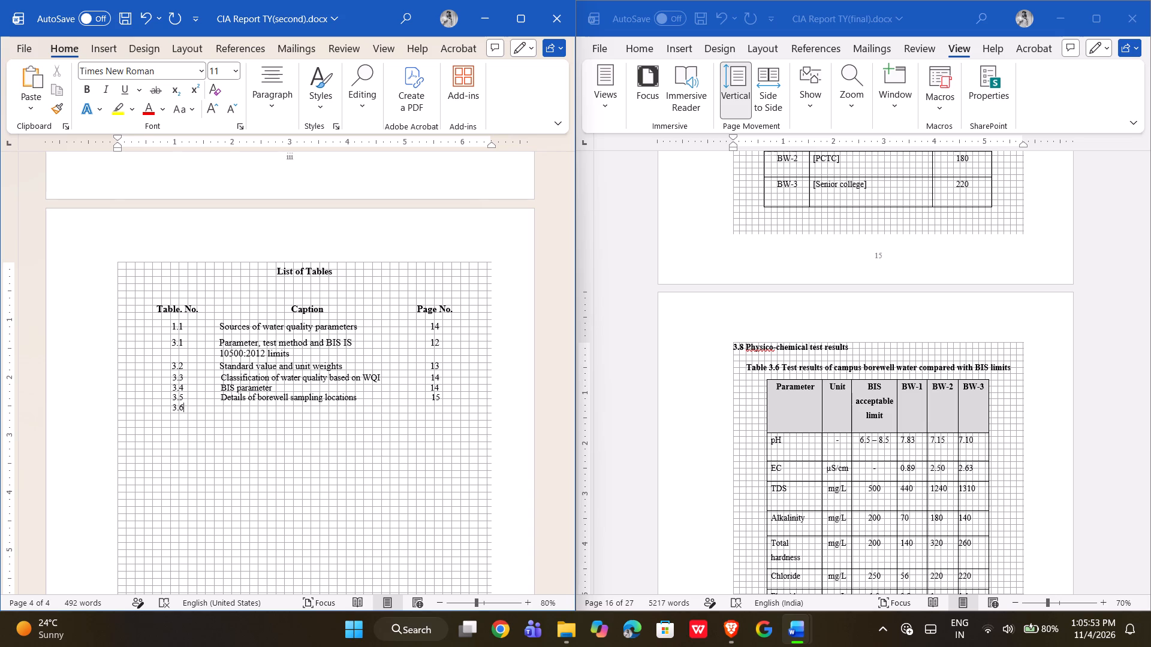
{"action": "key", "text": "space"}
{"action": "key", "text": "space"}
{"action": "key", "text": "space"}
{"action": "key", "text": "space"}
{"action": "key", "text": "space"}
{"action": "key", "text": "space"}
{"action": "key", "text": "space"}
{"action": "key", "text": "space"}
{"action": "key", "text": "space"}
{"action": "key", "text": "space"}
{"action": "key", "text": "space"}
{"action": "key", "text": "space"}
{"action": "key", "text": "space"}
{"action": "key", "text": "space"}
{"action": "key", "text": "space"}
{"action": "key", "text": "space"}
{"action": "key", "text": "space"}
{"action": "key", "text": "space"}
{"action": "key", "text": "BackSpace"}
{"action": "key", "text": "t"}
{"action": "key", "text": "BackSpace"}
{"action": "key", "text": "t"}
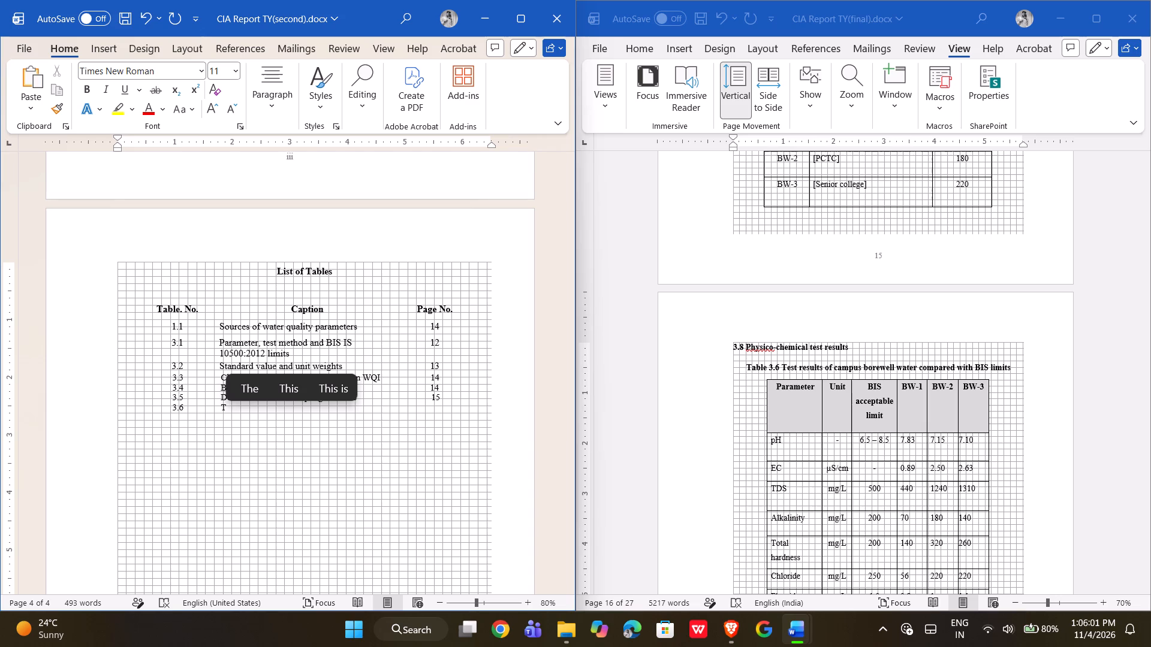
{"action": "type", "text": "est results"}
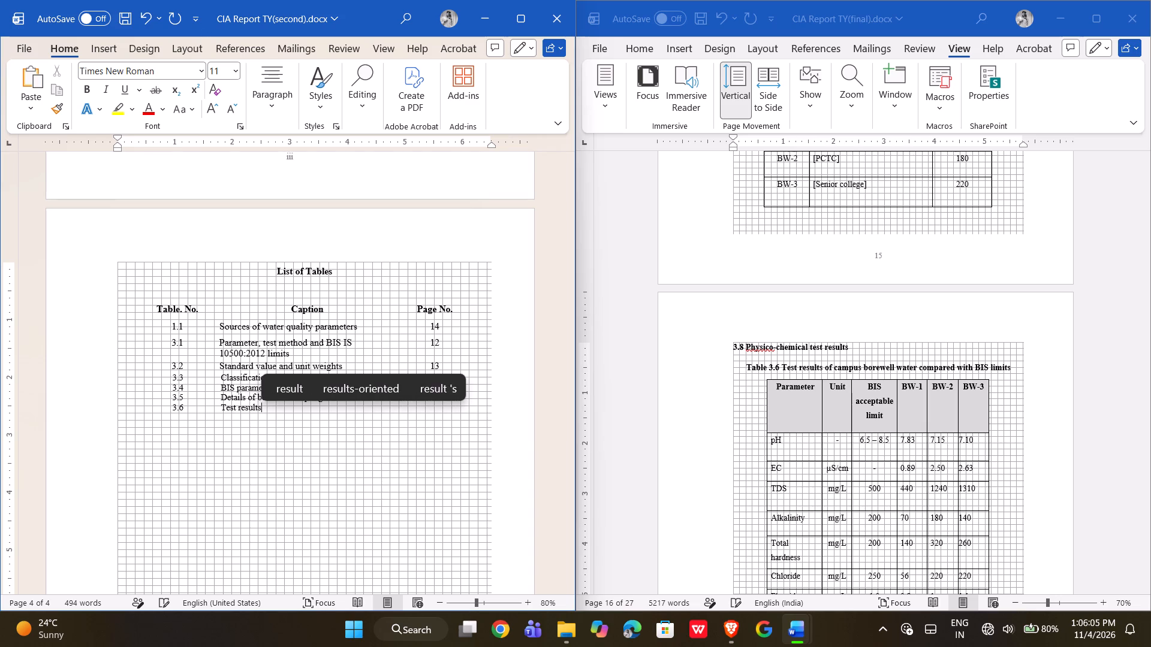
{"action": "key", "text": "space"}
{"action": "type", "text": "of campus"}
{"action": "key", "text": "space"}
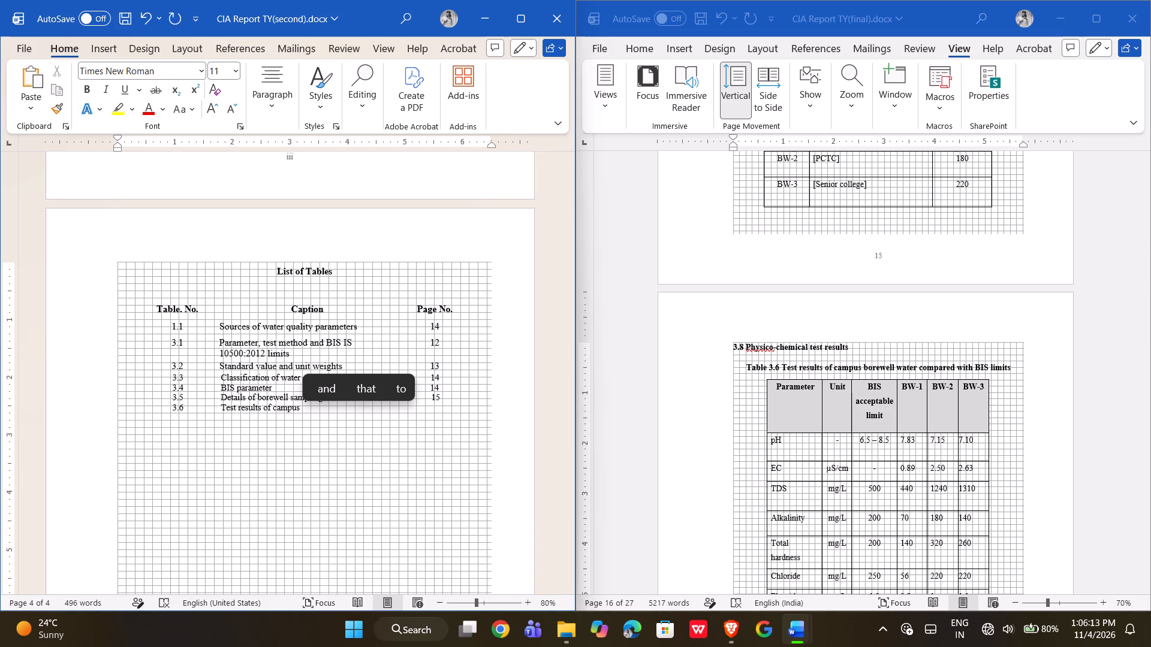
{"action": "type", "text": "borewell water"}
{"action": "key", "text": "space"}
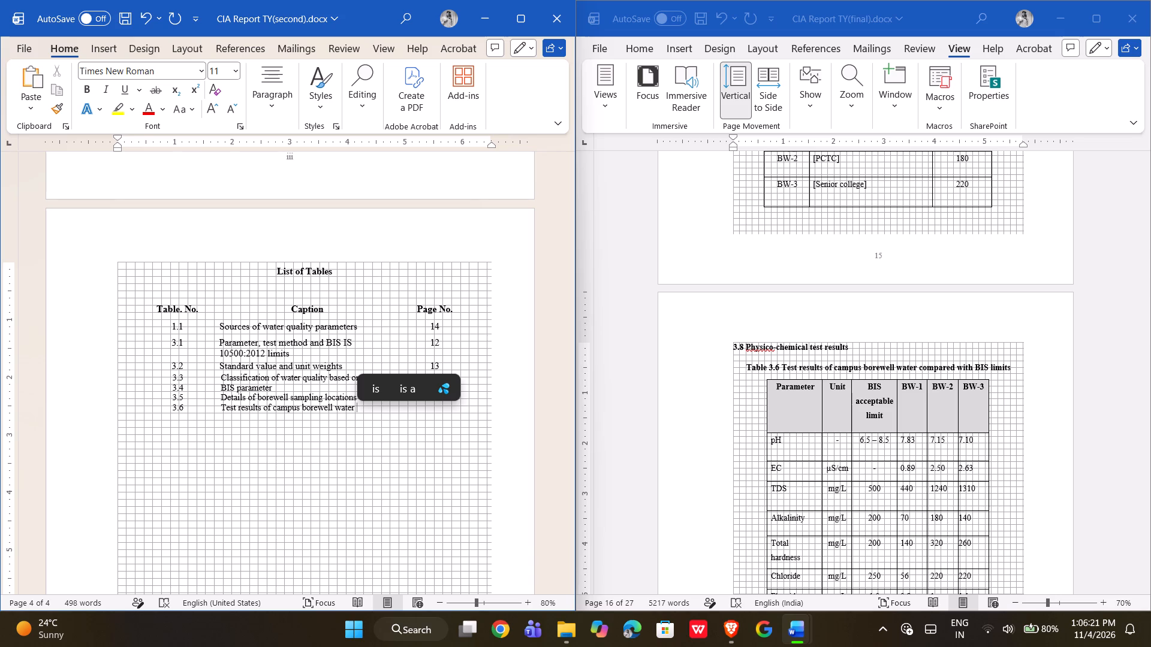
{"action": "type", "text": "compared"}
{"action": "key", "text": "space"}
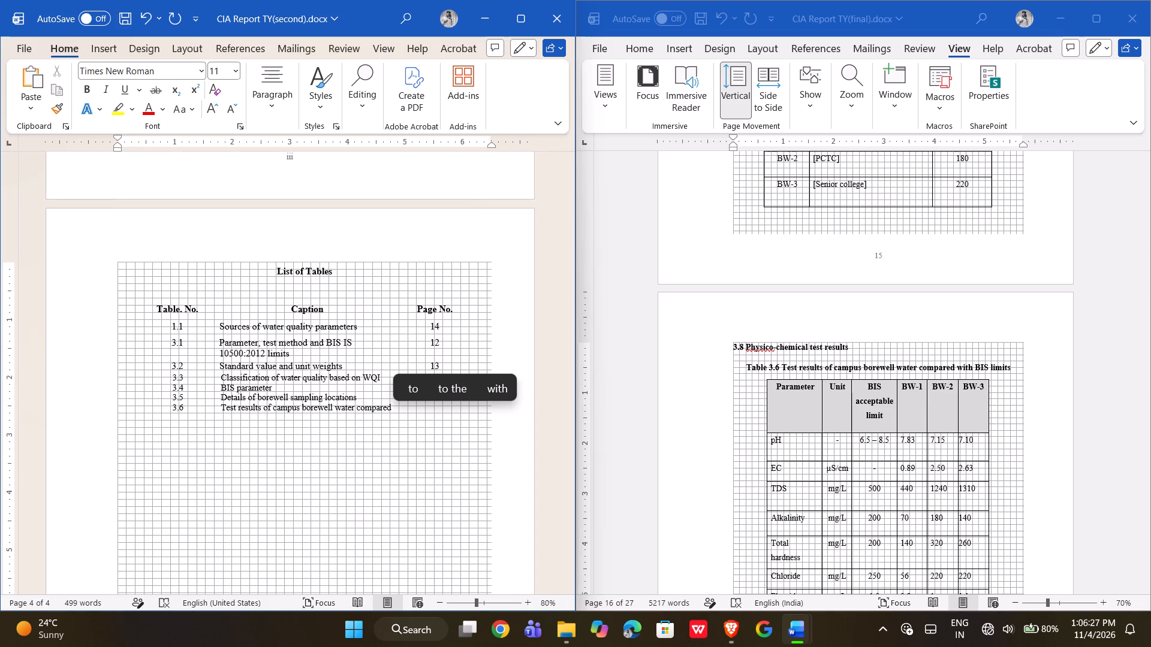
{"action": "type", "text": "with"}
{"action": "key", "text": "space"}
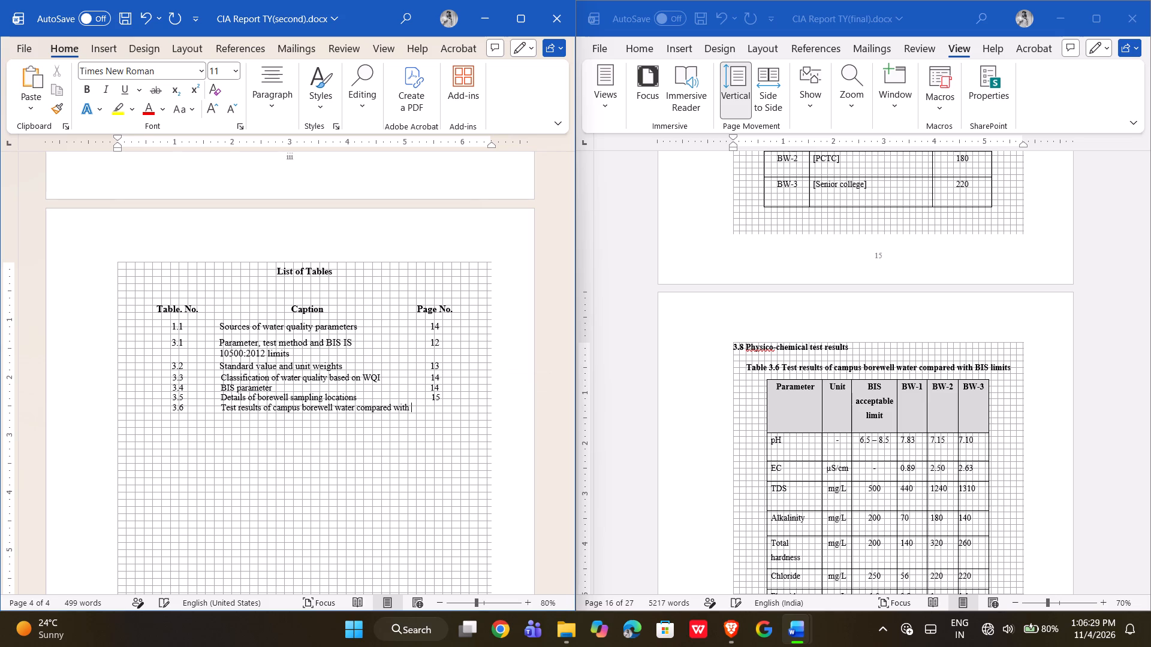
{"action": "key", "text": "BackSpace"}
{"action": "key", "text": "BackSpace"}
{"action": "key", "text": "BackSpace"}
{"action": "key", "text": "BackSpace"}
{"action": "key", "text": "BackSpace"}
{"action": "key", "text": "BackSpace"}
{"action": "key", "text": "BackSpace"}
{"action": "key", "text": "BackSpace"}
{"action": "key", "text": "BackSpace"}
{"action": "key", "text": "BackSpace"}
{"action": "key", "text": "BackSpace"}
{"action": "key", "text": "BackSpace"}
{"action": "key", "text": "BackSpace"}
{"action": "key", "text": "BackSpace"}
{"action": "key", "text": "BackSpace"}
Enter page number 16 for the 3.6 entry in the Page No. column of the List of Tables.
{"action": "key", "text": "space"}
{"action": "key", "text": "space"}
{"action": "key", "text": "space"}
{"action": "key", "text": "BackSpace"}
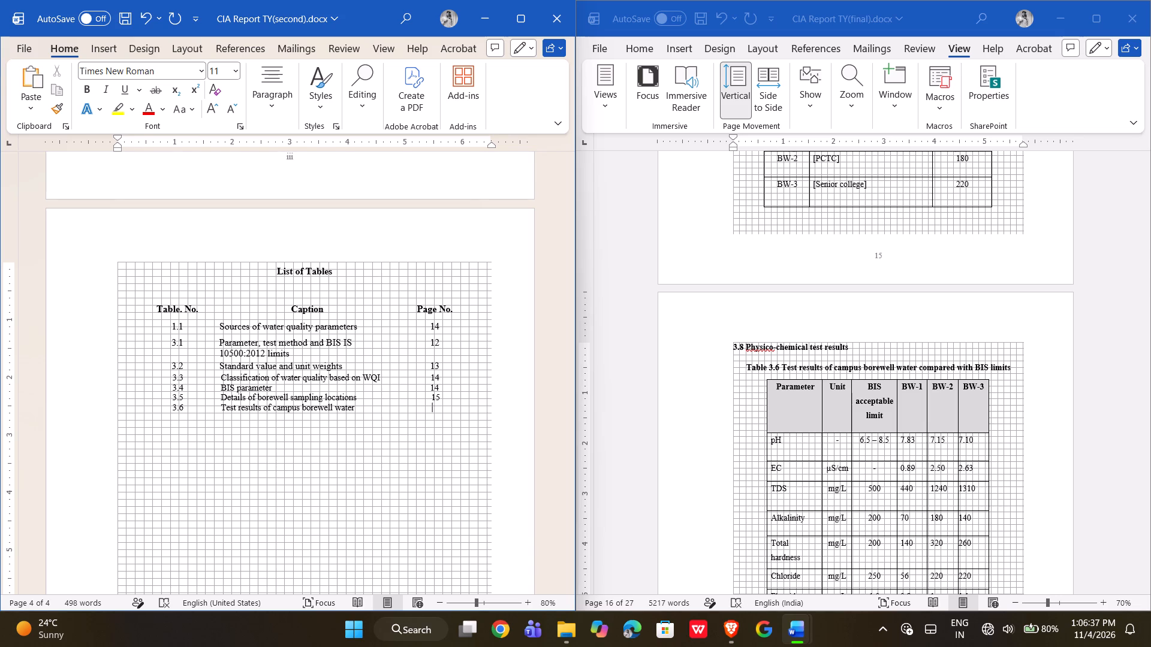
{"action": "scroll", "coordinate": [863, 462], "scroll_direction": "down", "scroll_amount": 2}
{"action": "type", "text": "16"}
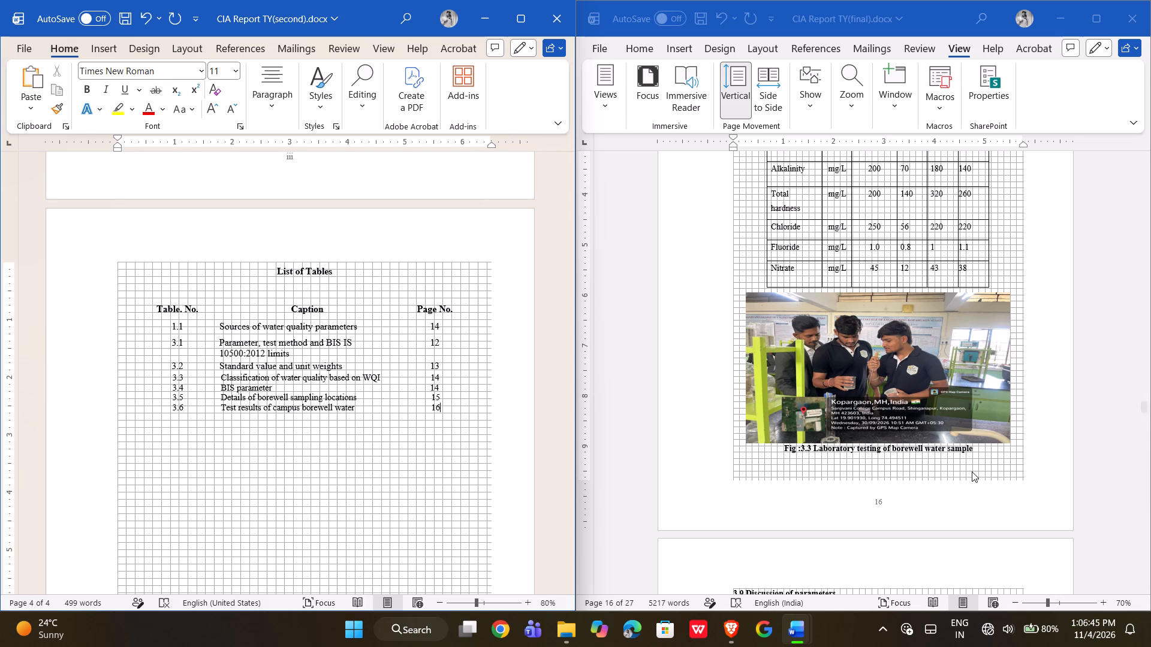
Start a new line below the 3.6 entry in the List of Tables, spaced across to the Table No. column.
{"action": "scroll", "coordinate": [972, 471], "scroll_direction": "down", "scroll_amount": 3}
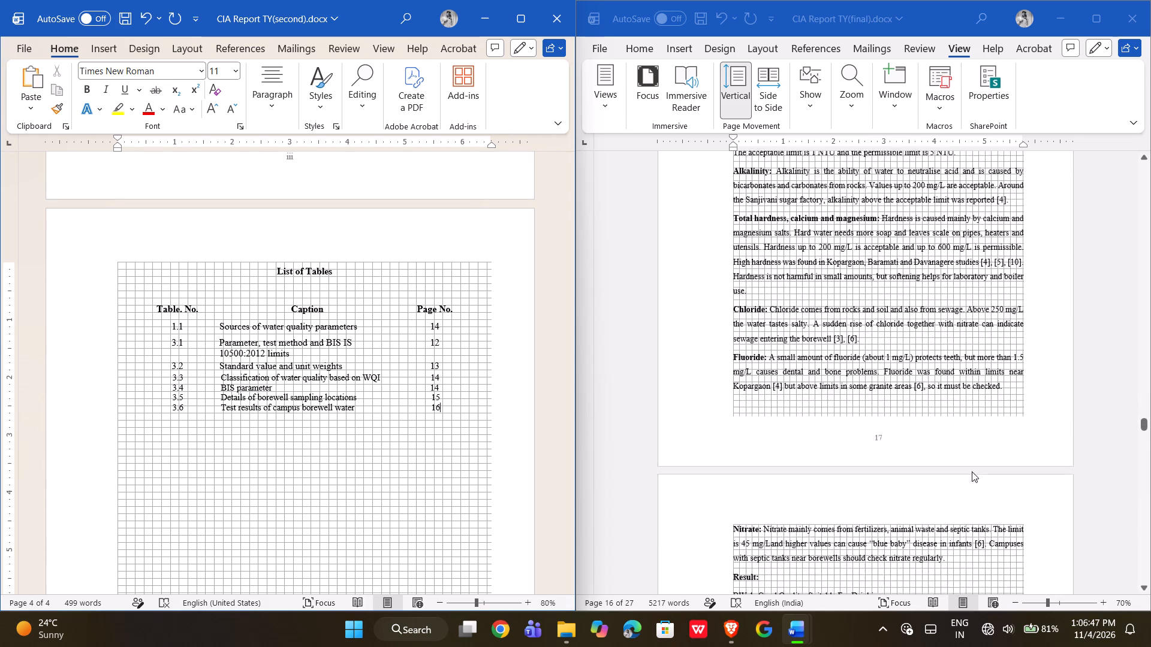
{"action": "scroll", "coordinate": [972, 471], "scroll_direction": "down", "scroll_amount": 3}
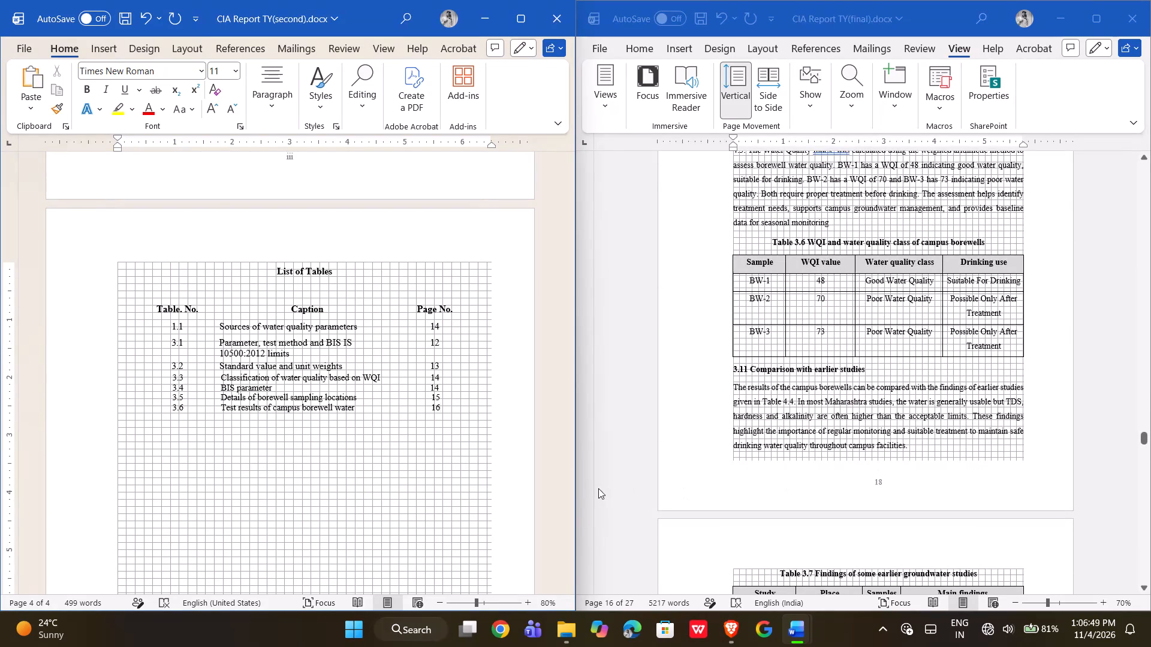
{"action": "key", "text": "Return"}
{"action": "key", "text": "space"}
{"action": "key", "text": "space"}
{"action": "key", "text": "space"}
{"action": "key", "text": "space"}
{"action": "key", "text": "space"}
{"action": "key", "text": "space"}
{"action": "key", "text": "space"}
{"action": "key", "text": "space"}
{"action": "key", "text": "space"}
{"action": "key", "text": "space"}
{"action": "key", "text": "space"}
{"action": "key", "text": "space"}
{"action": "key", "text": "space"}
{"action": "key", "text": "space"}
{"action": "key", "text": "space"}
{"action": "key", "text": "space"}
{"action": "key", "text": "space"}
{"action": "key", "text": "space"}
{"action": "key", "text": "space"}
{"action": "key", "text": "space"}
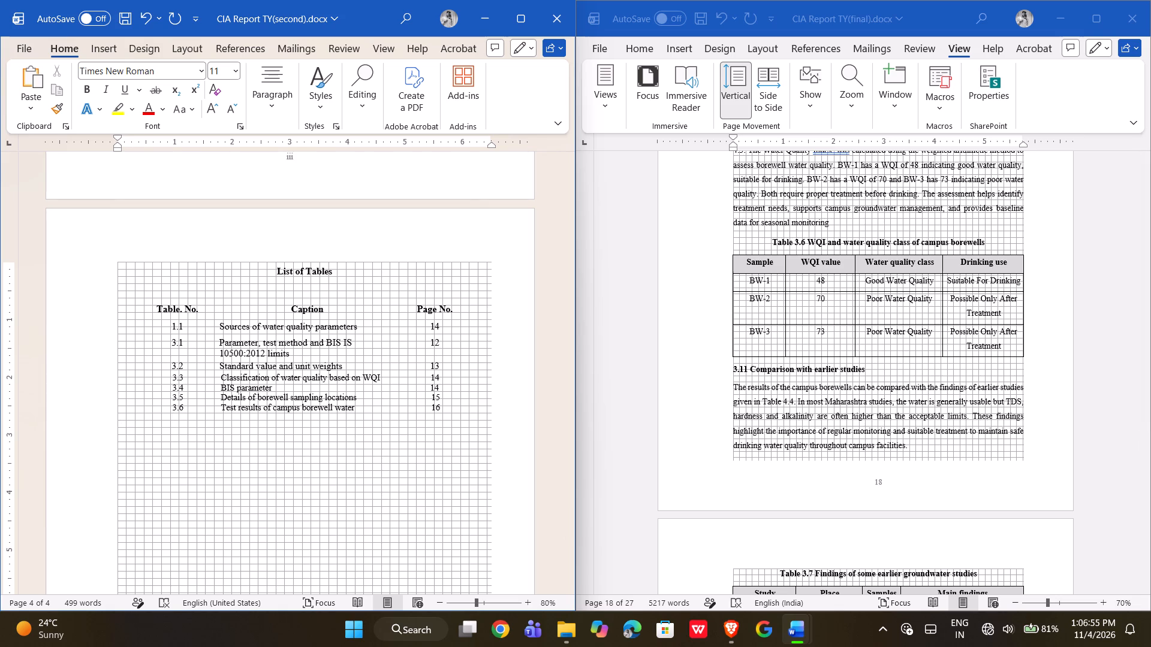
Change the table number in the final report's "WQI and water quality class of campus borewells" caption to 3.7.
{"action": "left_click", "coordinate": [785, 241]}
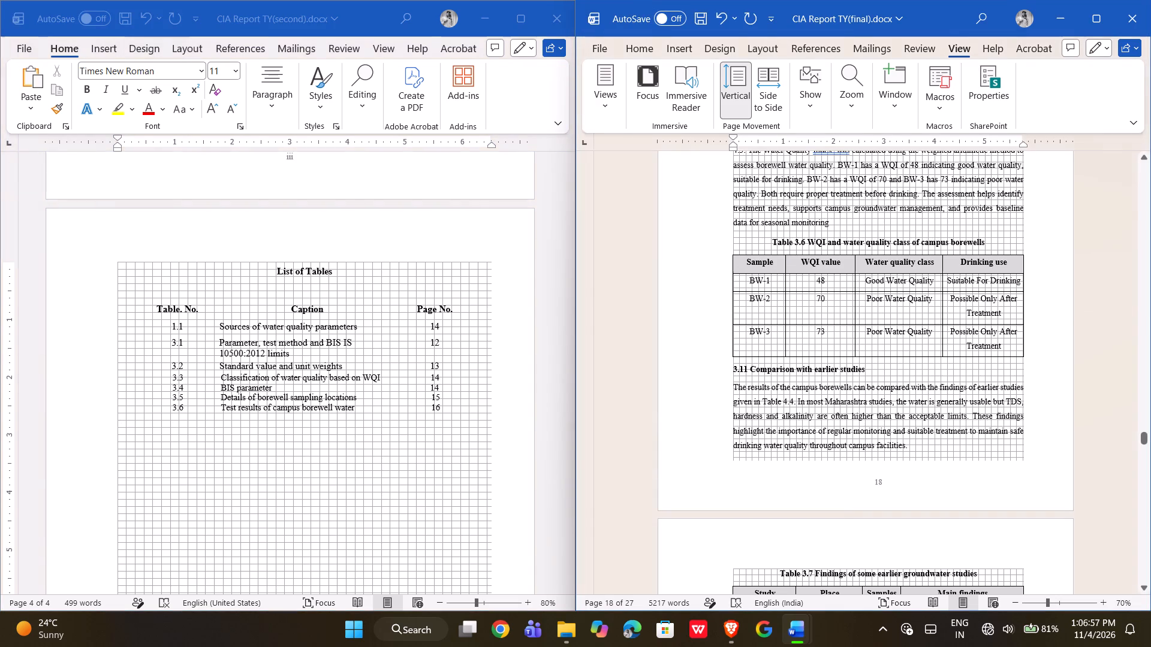
{"action": "key", "text": "Right"}
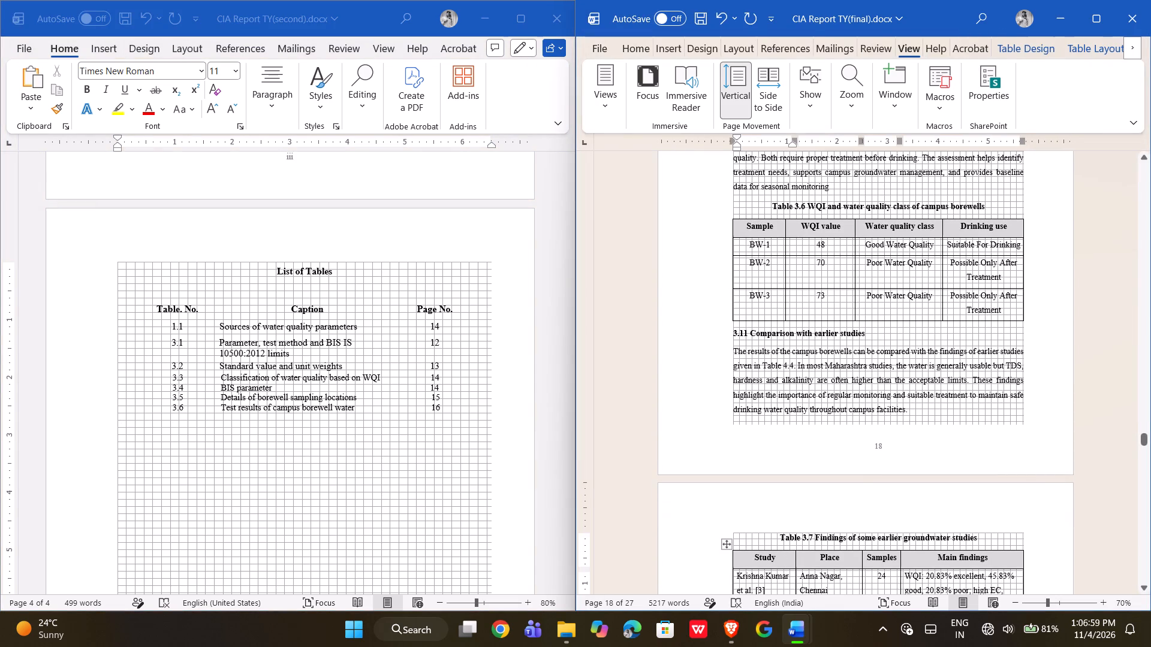
{"action": "left_click", "coordinate": [778, 205]}
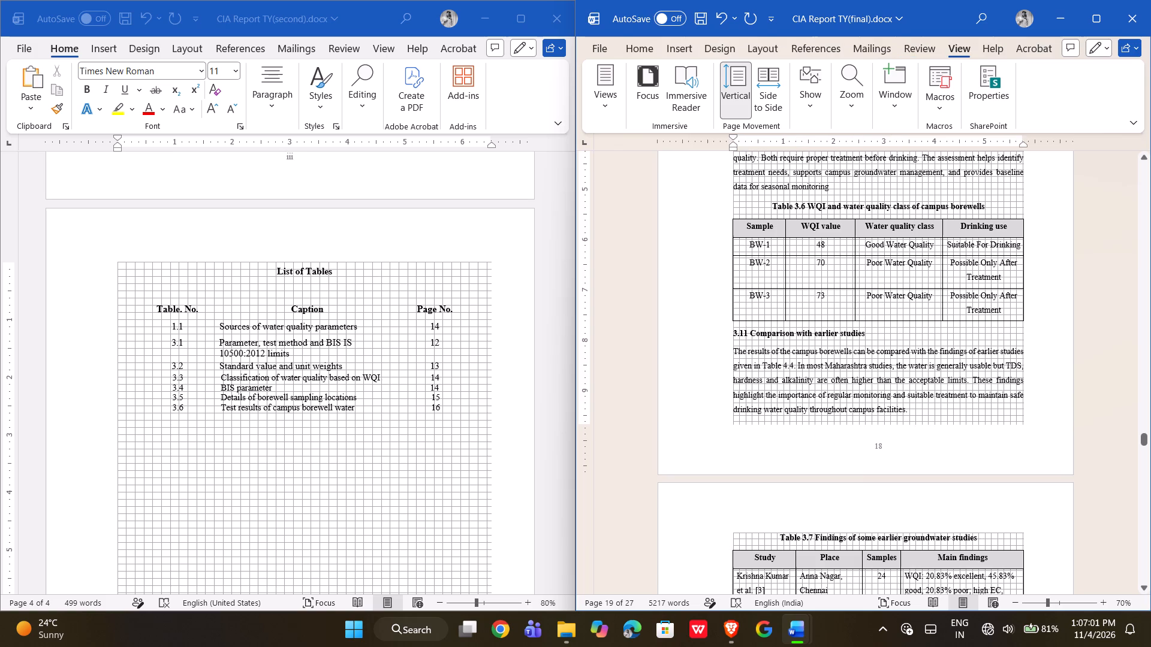
{"action": "key", "text": "Right"}
{"action": "key", "text": "Right"}
{"action": "key", "text": "Right"}
{"action": "key", "text": "Right"}
{"action": "key", "text": "Right"}
{"action": "key", "text": "Right"}
{"action": "key", "text": "Right"}
{"action": "key", "text": "Right"}
{"action": "key", "text": "BackSpace"}
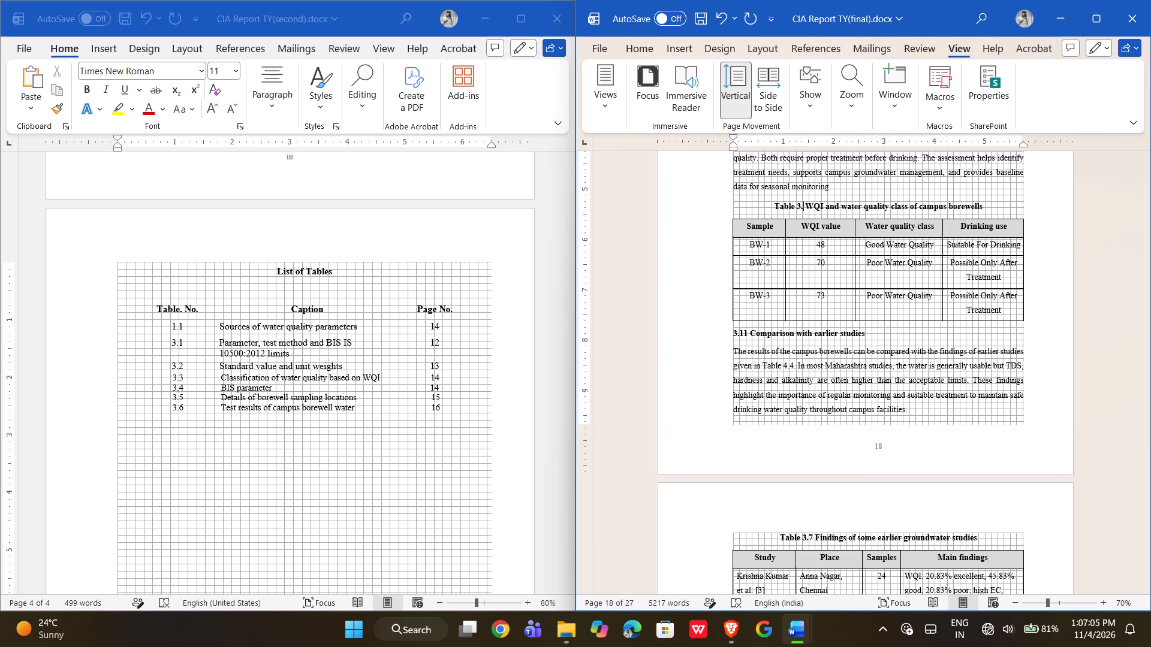
{"action": "key", "text": "7"}
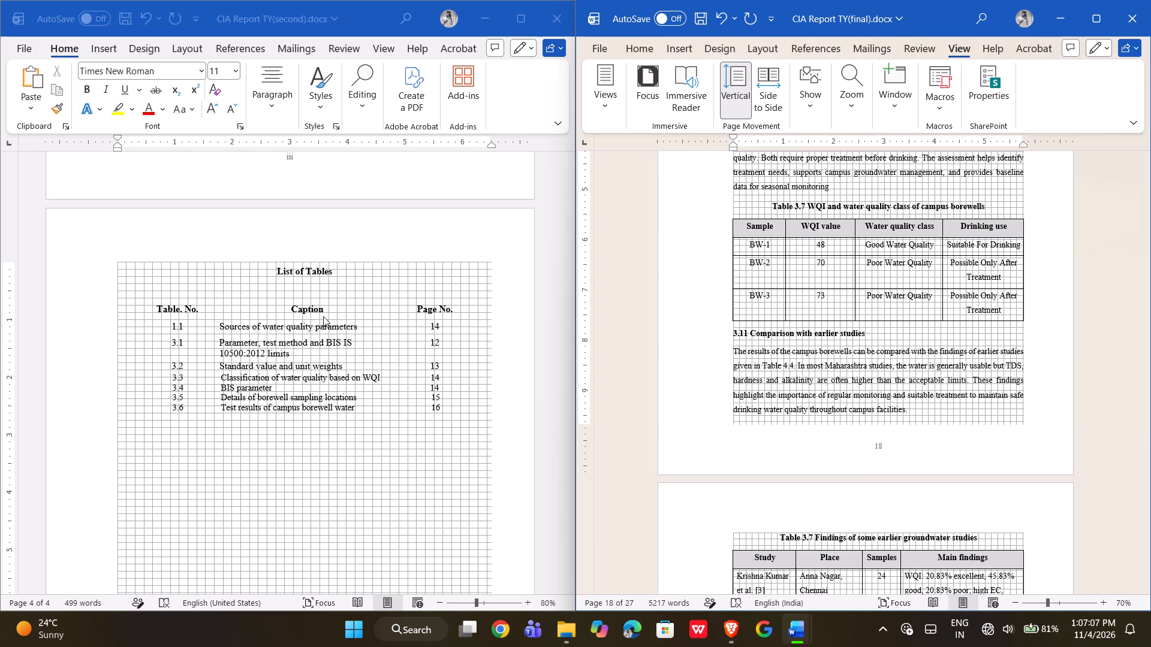
Enter table number 3.7 on the new line below the 3.6 entry, aligned with the table numbers above.
{"action": "left_click", "coordinate": [167, 418]}
{"action": "left_click", "coordinate": [167, 418]}
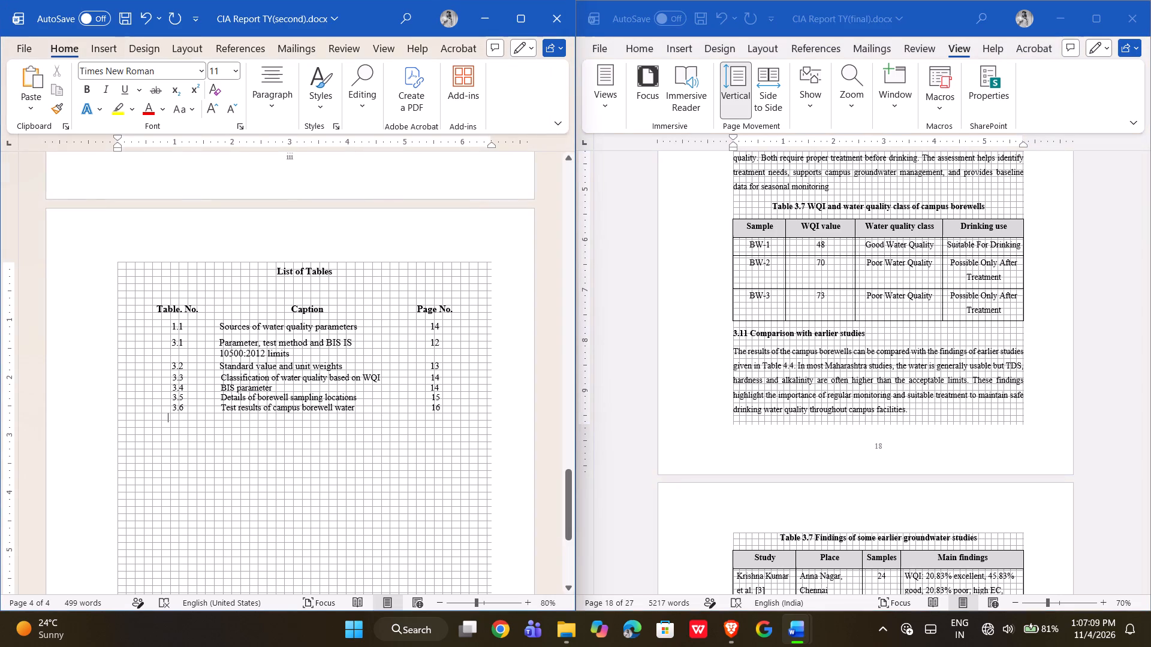
{"action": "type", "text": "3.7"}
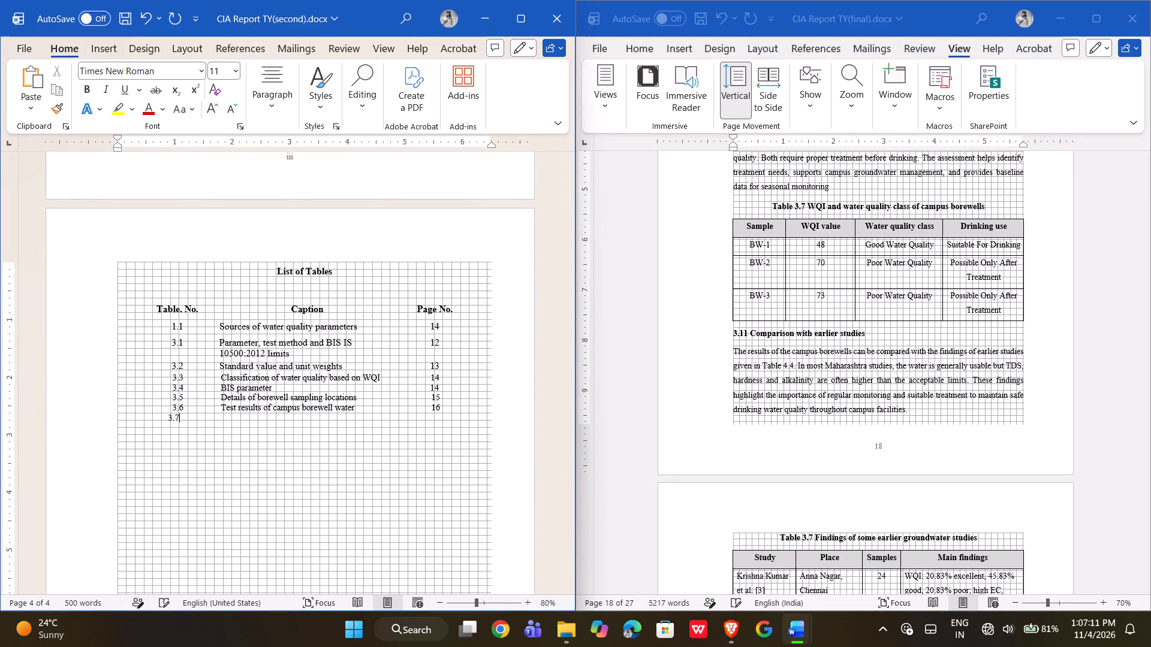
{"action": "key", "text": "Left"}
{"action": "key", "text": "Left"}
{"action": "key", "text": "Left"}
{"action": "key", "text": "space"}
{"action": "key", "text": "space"}
Begin the 3.7 entry's caption with "WQI", spaced across to the Caption column.
{"action": "key", "text": "Right"}
{"action": "key", "text": "Right"}
{"action": "key", "text": "Right"}
{"action": "key", "text": "Right"}
{"action": "key", "text": "Right"}
{"action": "key", "text": "Right"}
{"action": "key", "text": "Right"}
{"action": "key", "text": "Right"}
{"action": "key", "text": "Right"}
{"action": "key", "text": "Right"}
{"action": "key", "text": "Right"}
{"action": "key", "text": "Right"}
{"action": "key", "text": "Right"}
{"action": "key", "text": "Right"}
{"action": "key", "text": "Right"}
{"action": "key", "text": "Right"}
{"action": "key", "text": "Right"}
{"action": "key", "text": "Right"}
{"action": "key", "text": "Right"}
{"action": "key", "text": "Right"}
{"action": "key", "text": "Right"}
{"action": "key", "text": "space"}
{"action": "key", "text": "space"}
{"action": "key", "text": "space"}
{"action": "key", "text": "space"}
{"action": "key", "text": "space"}
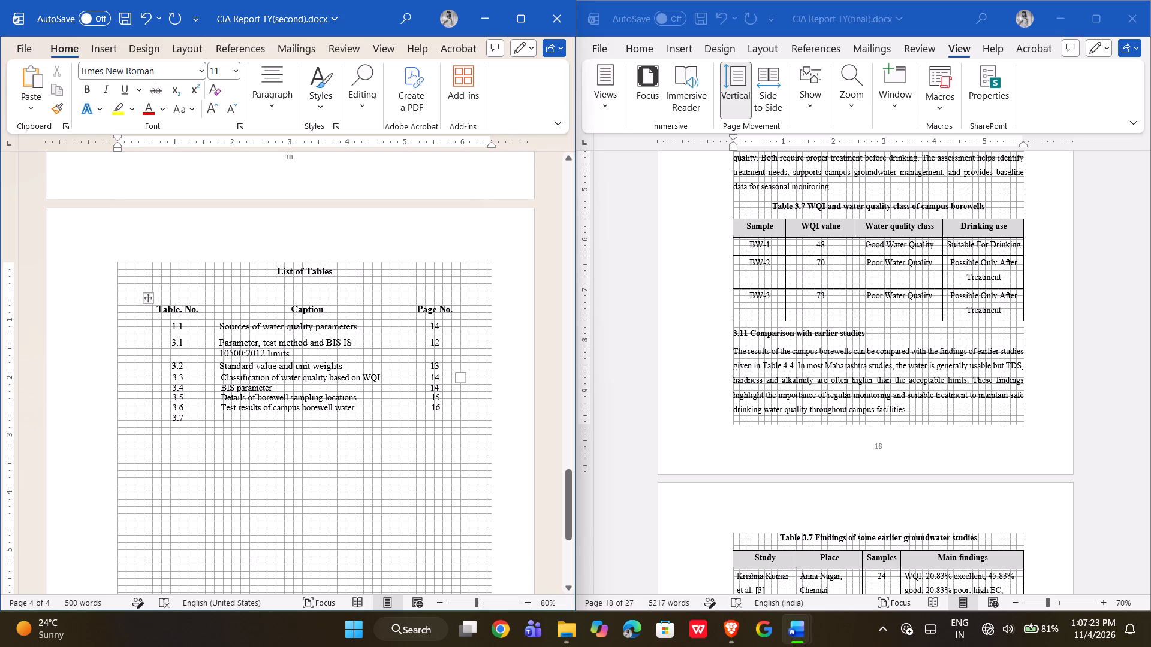
{"action": "type", "text": "WQI"}
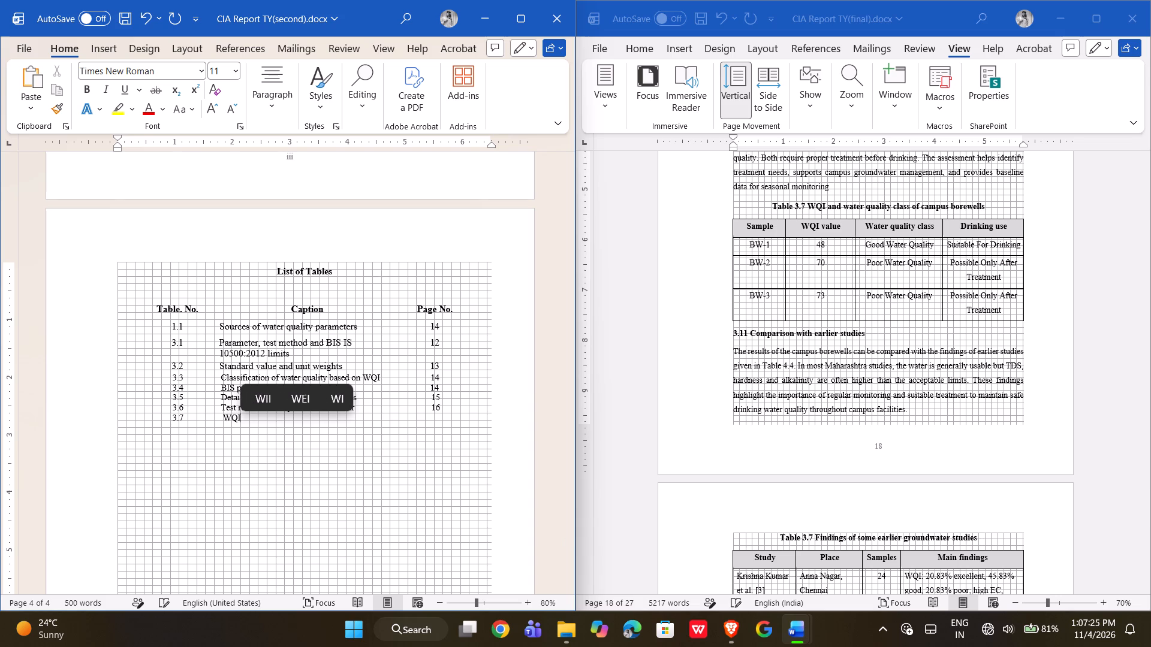
{"action": "key", "text": "space"}
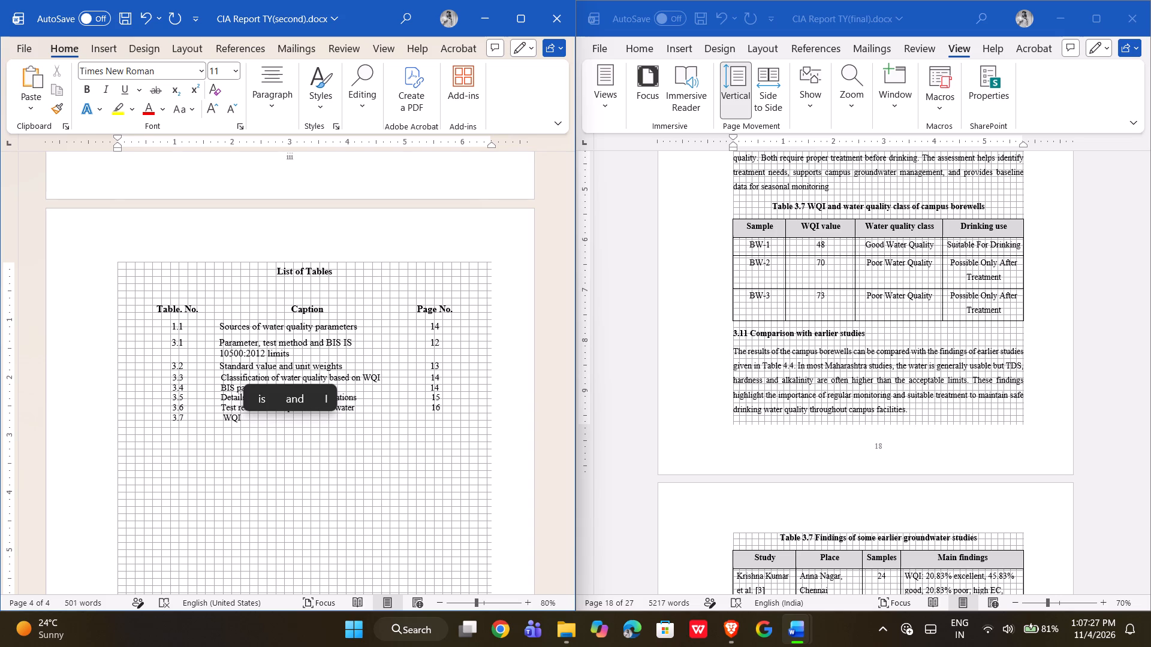
Remove the extra space before "WQI" in the 3.7 entry so it aligns with the captions above.
{"action": "key", "text": "Left"}
{"action": "key", "text": "Left"}
{"action": "key", "text": "Left"}
{"action": "key", "text": "Left"}
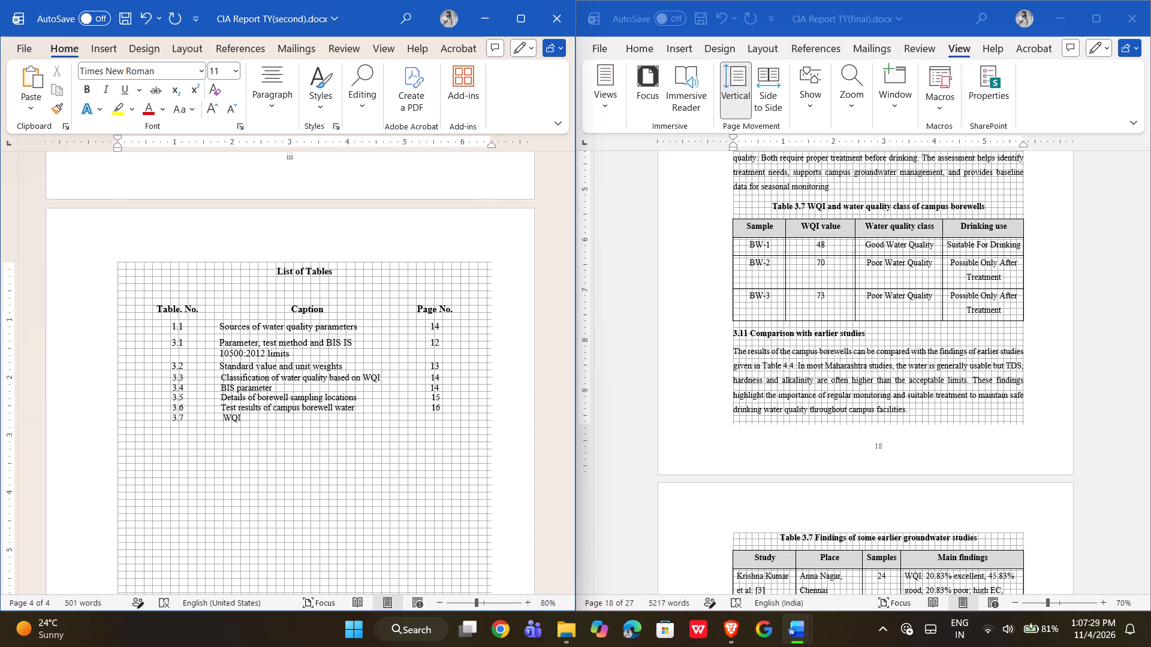
{"action": "key", "text": "BackSpace"}
{"action": "key", "text": "0"}
{"action": "key", "text": "Right"}
{"action": "key", "text": "Left"}
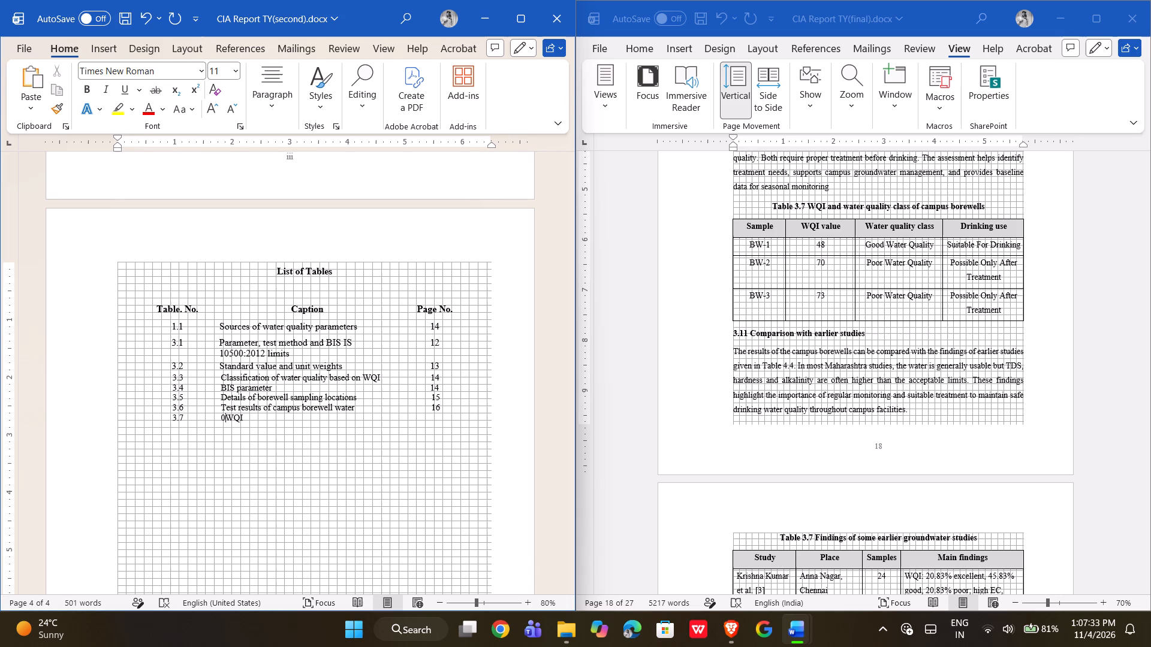
{"action": "key", "text": "BackSpace"}
{"action": "key", "text": "Right"}
{"action": "key", "text": "Right"}
{"action": "key", "text": "Right"}
Extend the 3.7 entry's caption to read "WQI and water quality class of campus".
{"action": "key", "text": "space"}
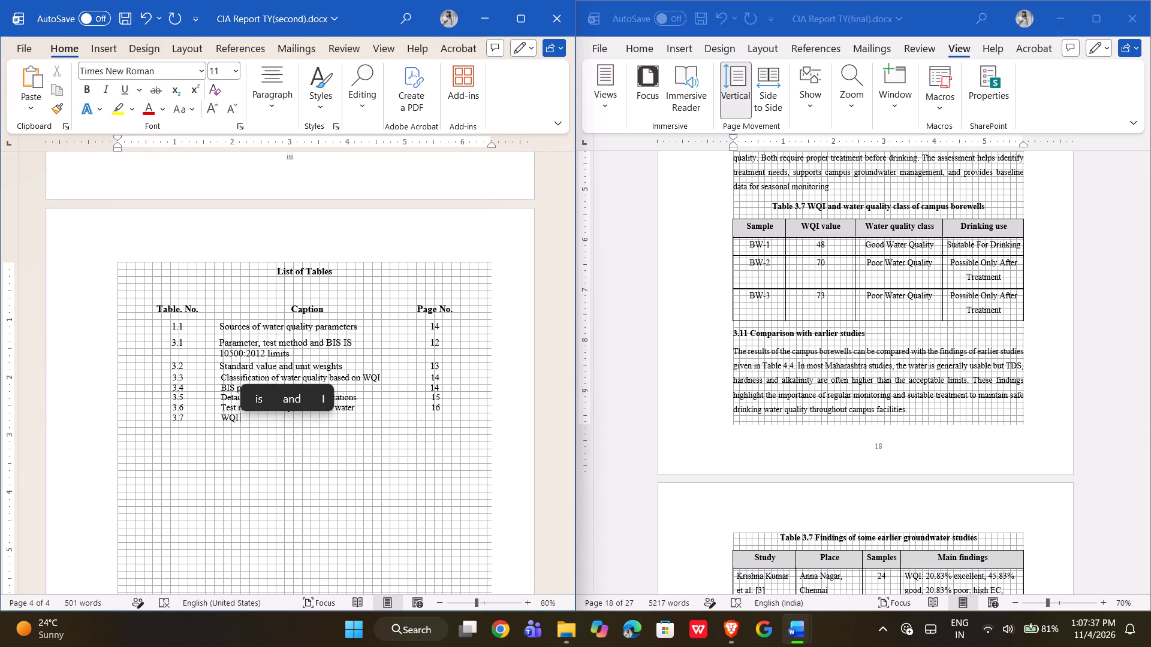
{"action": "type", "text": "am"}
{"action": "key", "text": "BackSpace"}
{"action": "type", "text": "nd"}
{"action": "key", "text": "space"}
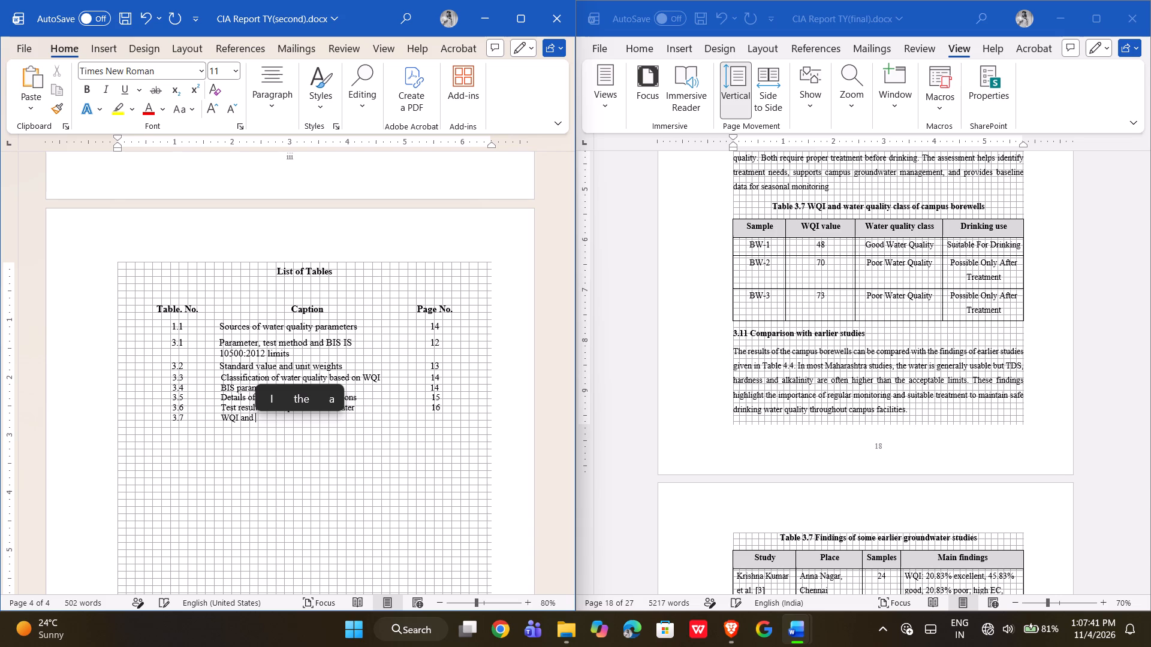
{"action": "type", "text": "water"}
{"action": "key", "text": "space"}
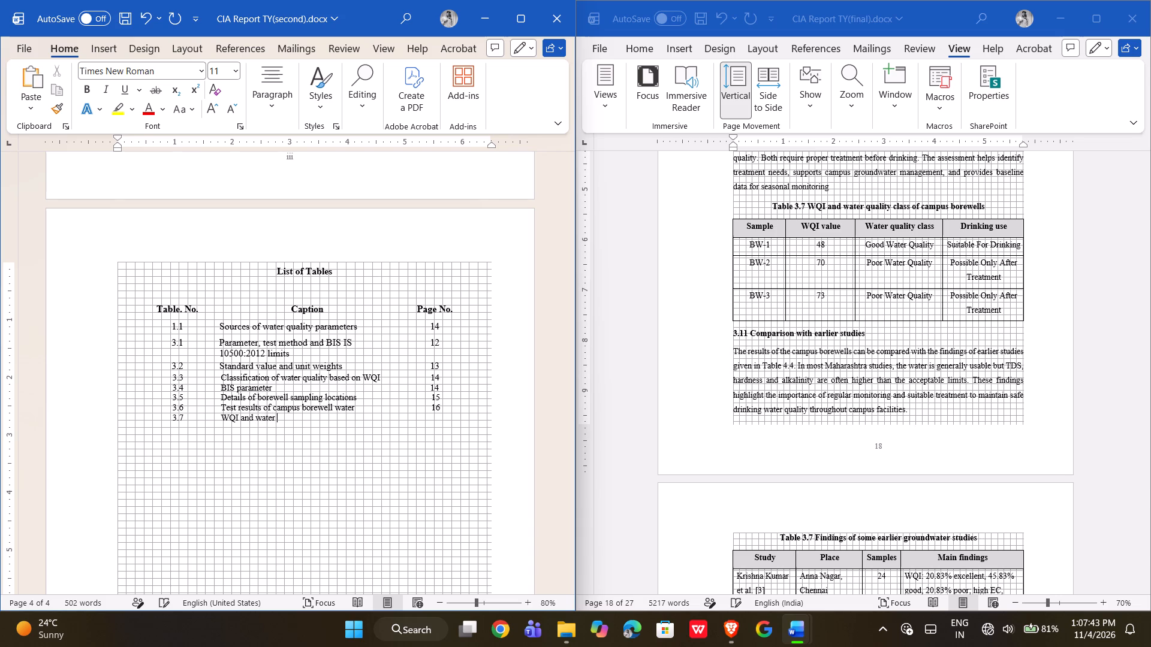
{"action": "type", "text": "quality"}
{"action": "key", "text": "space"}
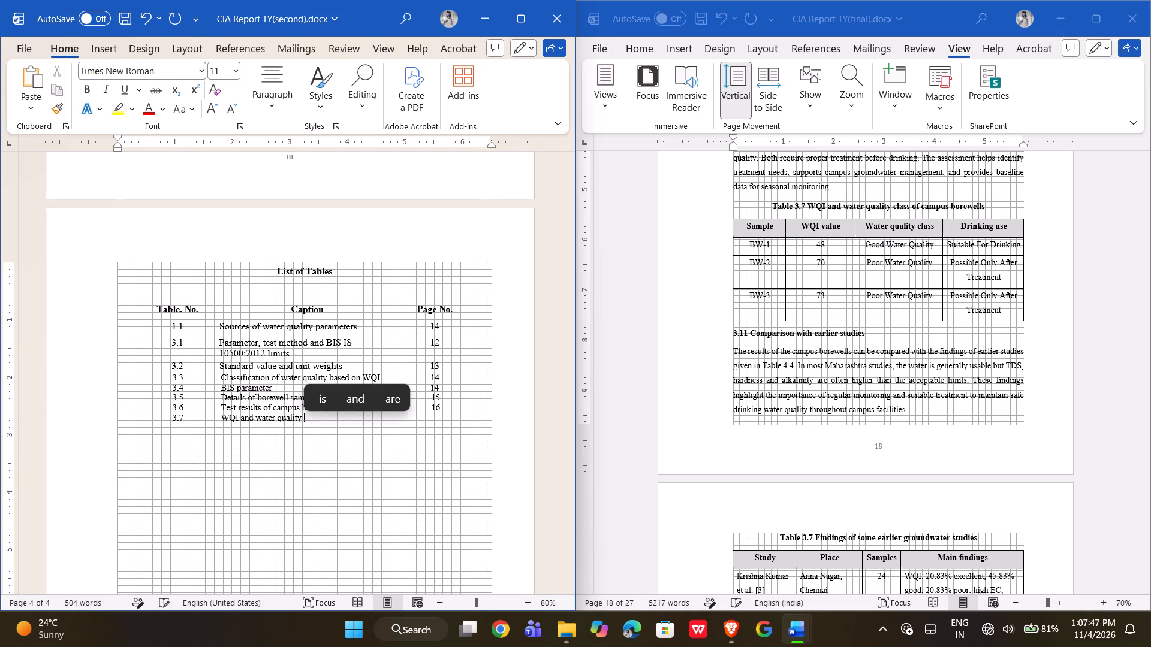
{"action": "type", "text": "class"}
{"action": "key", "text": "space"}
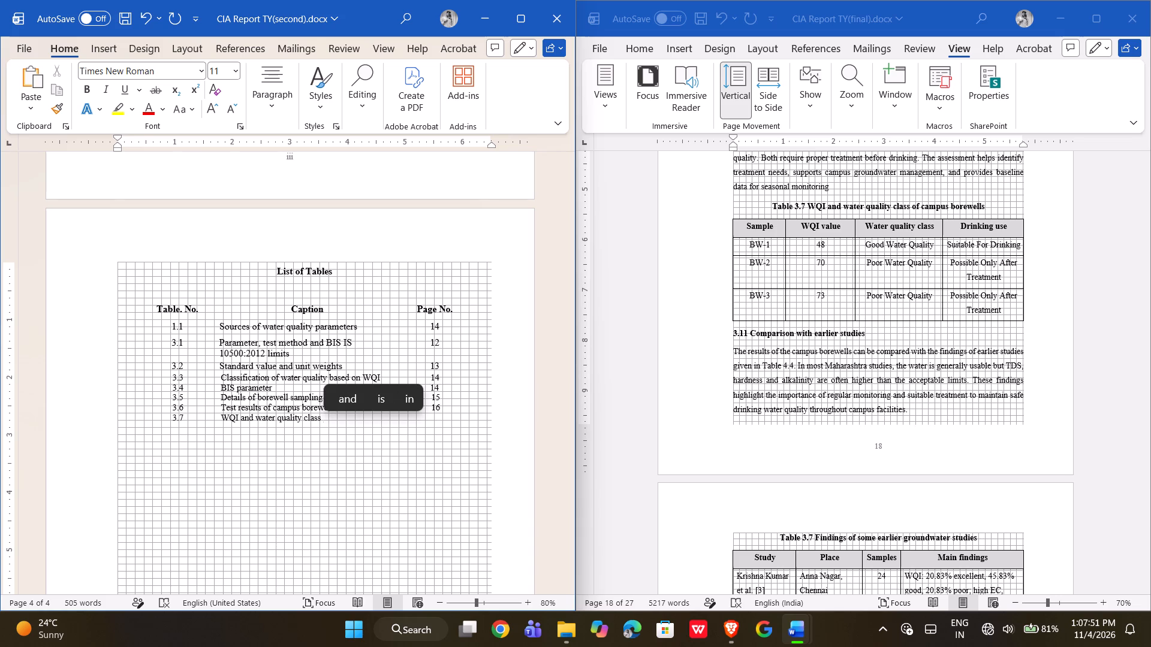
{"action": "type", "text": "of cam"}
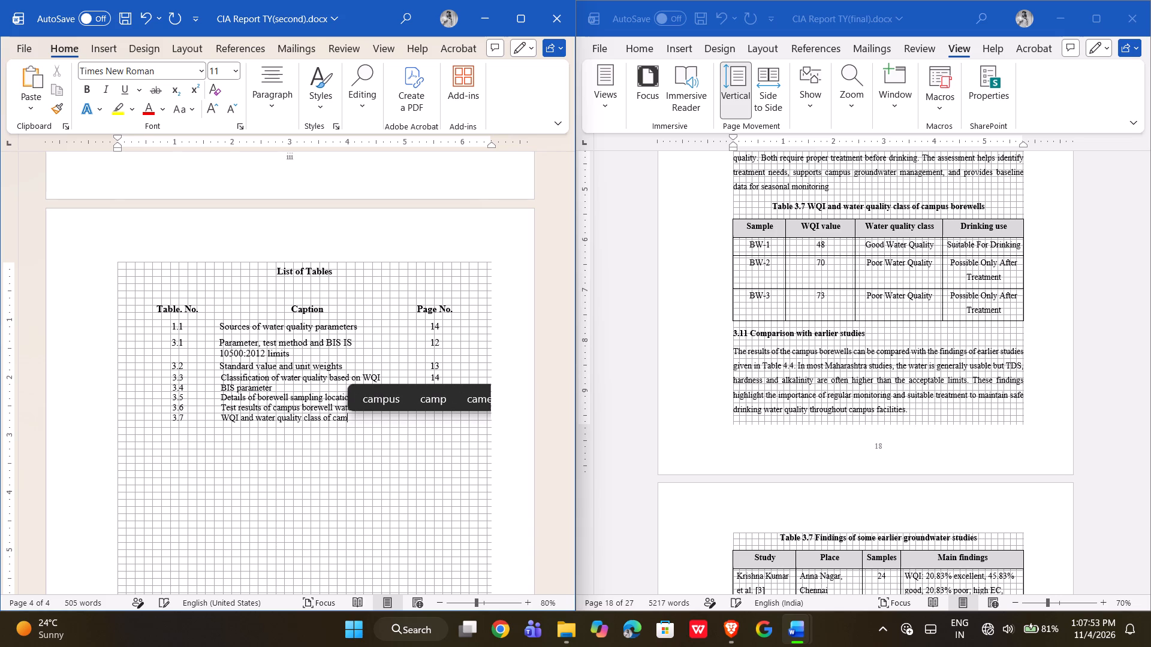
{"action": "type", "text": "pus"}
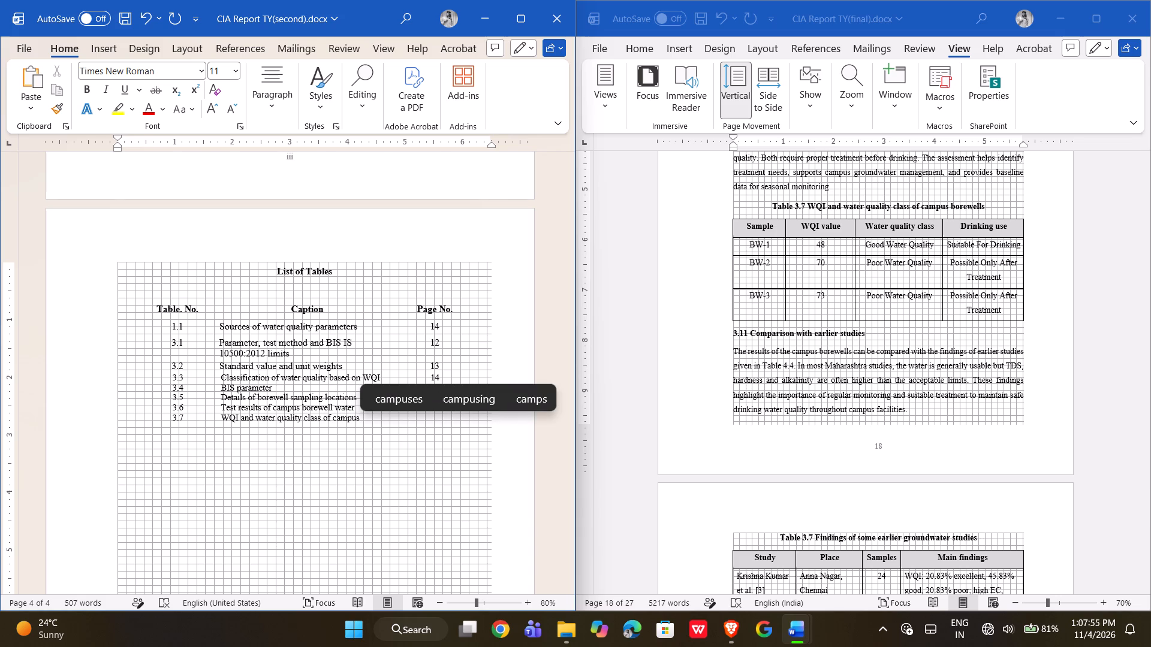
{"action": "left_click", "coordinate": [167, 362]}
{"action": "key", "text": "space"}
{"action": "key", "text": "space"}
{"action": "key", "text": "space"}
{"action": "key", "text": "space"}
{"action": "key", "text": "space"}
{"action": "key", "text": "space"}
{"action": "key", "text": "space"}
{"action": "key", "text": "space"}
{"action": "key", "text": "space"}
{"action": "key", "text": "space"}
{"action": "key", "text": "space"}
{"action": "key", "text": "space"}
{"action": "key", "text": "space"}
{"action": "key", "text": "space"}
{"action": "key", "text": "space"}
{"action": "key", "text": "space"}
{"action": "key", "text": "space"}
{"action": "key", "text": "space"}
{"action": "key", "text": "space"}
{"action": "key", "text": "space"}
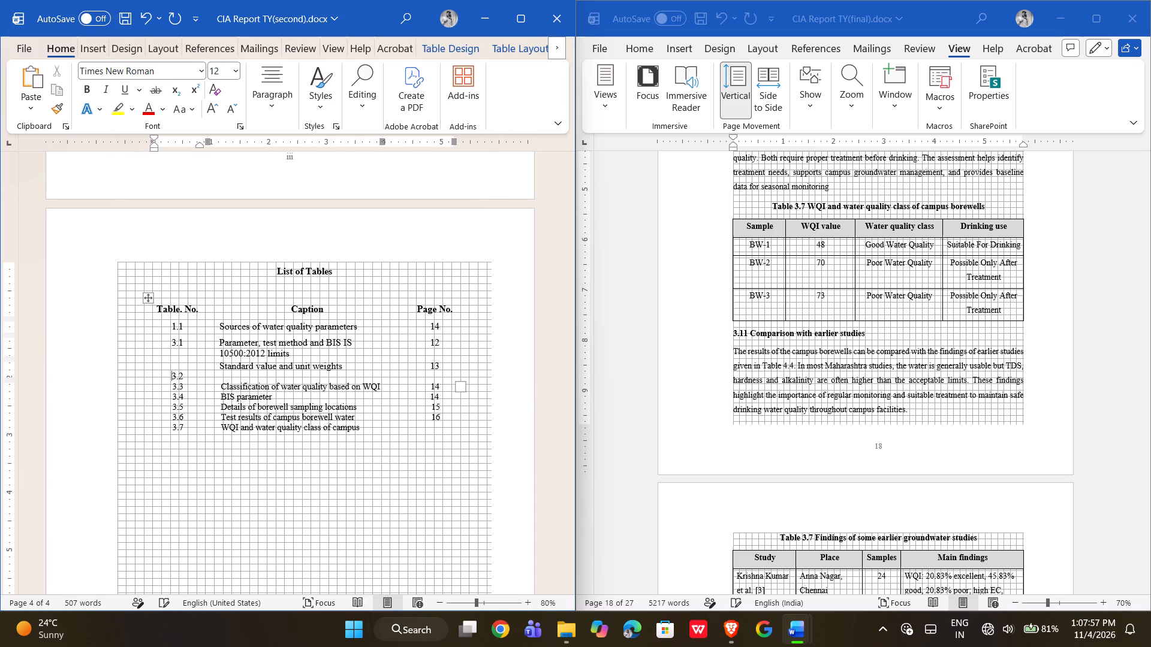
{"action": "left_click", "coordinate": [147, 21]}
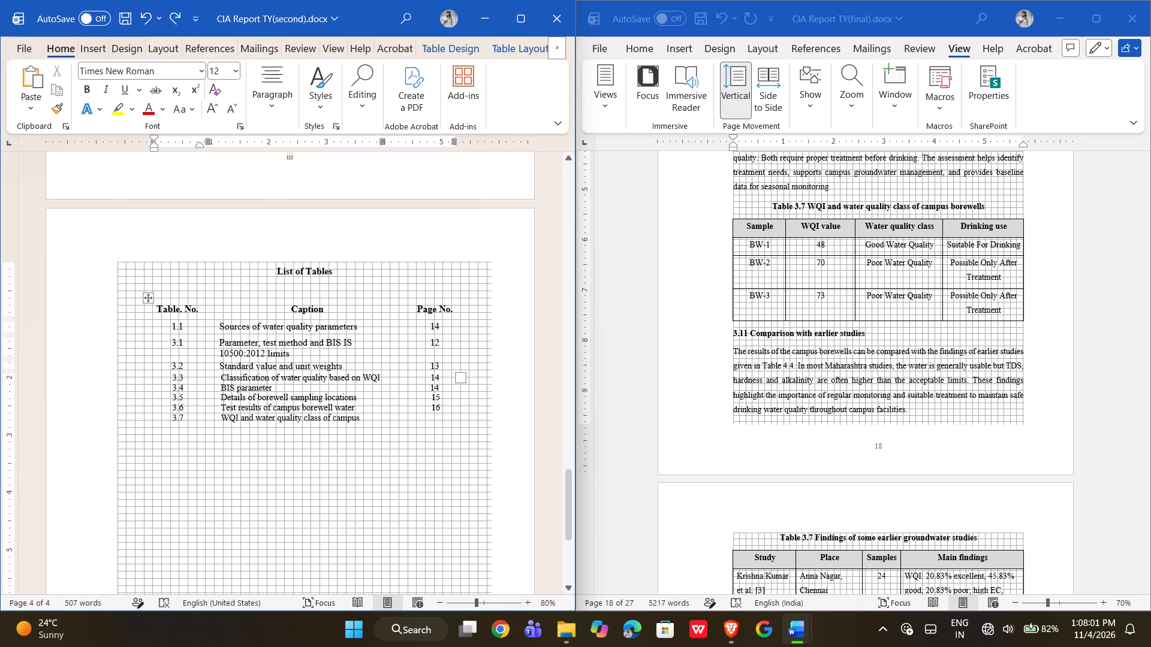
Enter page number 18 for the 3.7 entry, spaced across to the Page No. column.
{"action": "left_click", "coordinate": [390, 427]}
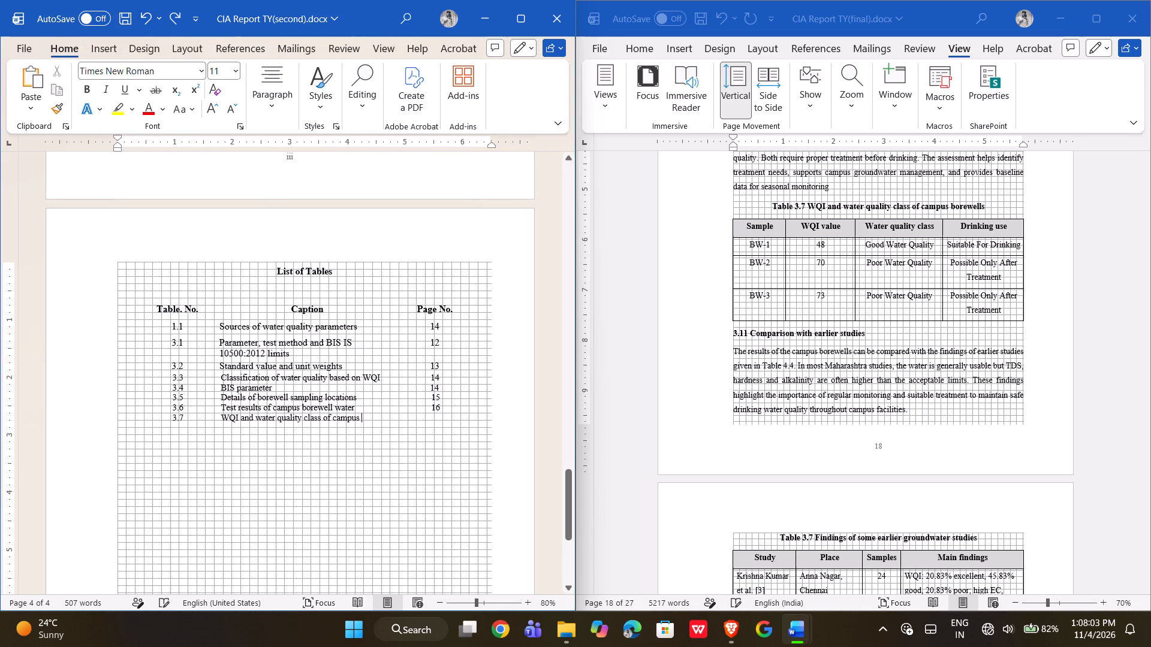
{"action": "key", "text": "space"}
{"action": "key", "text": "space"}
{"action": "key", "text": "space"}
{"action": "key", "text": "space"}
{"action": "key", "text": "space"}
{"action": "key", "text": "space"}
{"action": "key", "text": "space"}
{"action": "key", "text": "space"}
{"action": "key", "text": "space"}
{"action": "key", "text": "space"}
{"action": "key", "text": "space"}
{"action": "key", "text": "space"}
{"action": "key", "text": "space"}
{"action": "key", "text": "space"}
{"action": "key", "text": "space"}
{"action": "key", "text": "space"}
{"action": "key", "text": "space"}
{"action": "key", "text": "space"}
{"action": "key", "text": "space"}
{"action": "key", "text": "space"}
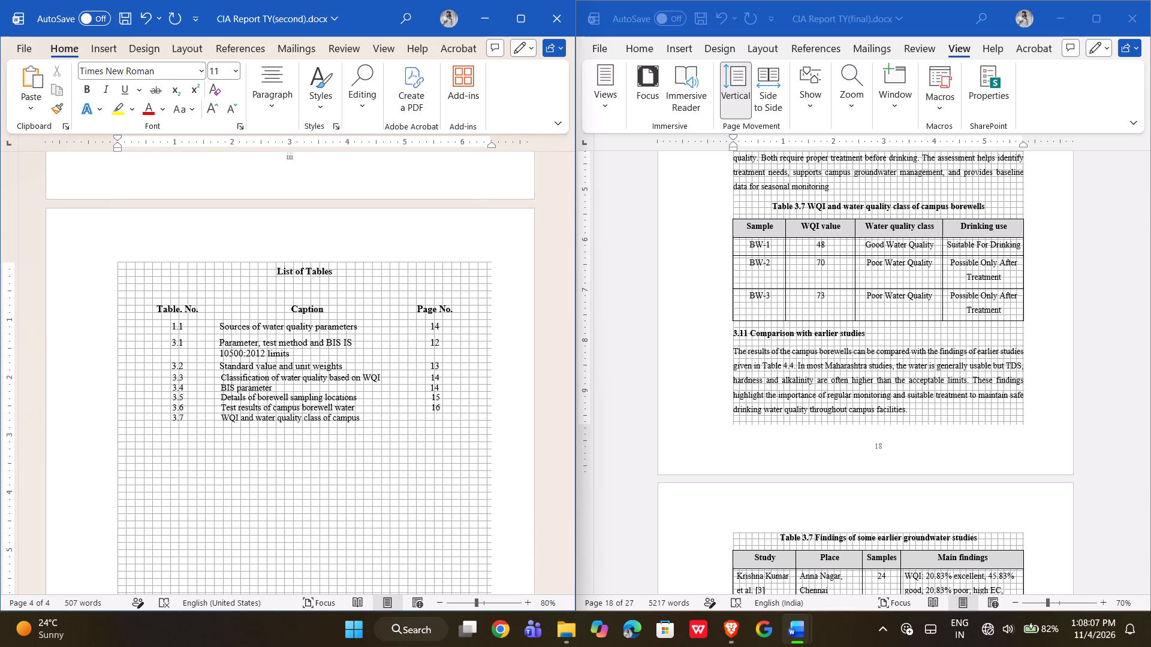
{"action": "type", "text": "18"}
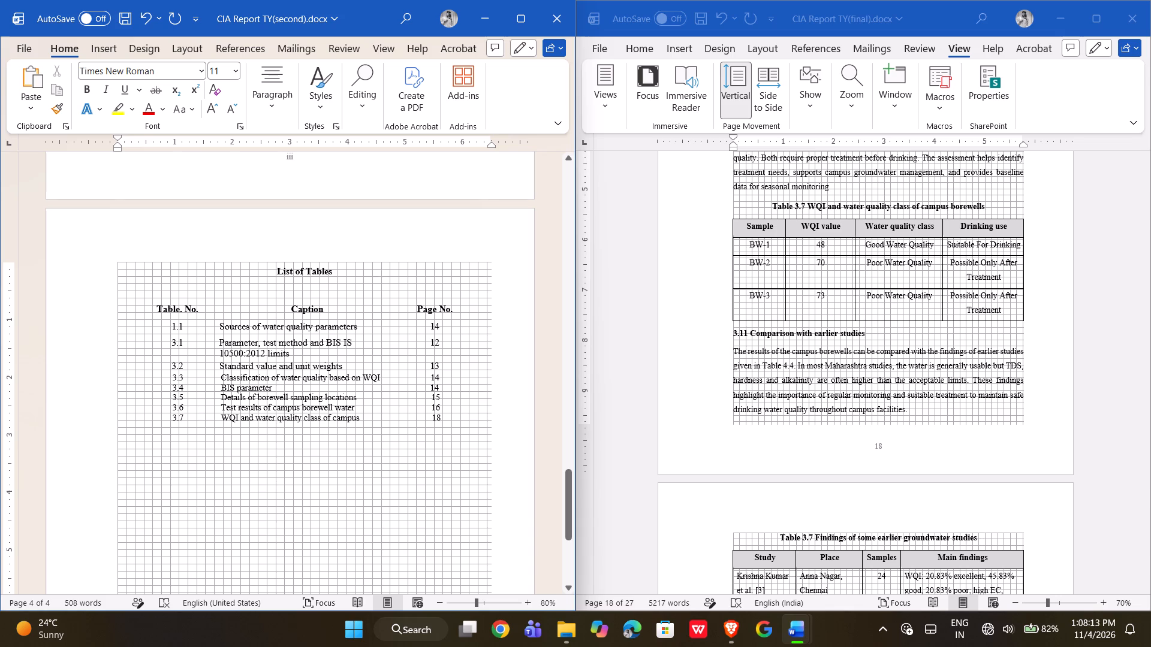
Add table number 3.8 on a new line below the 3.7 entry, aligned with the table numbers above.
{"action": "scroll", "coordinate": [822, 477], "scroll_direction": "down", "scroll_amount": 1}
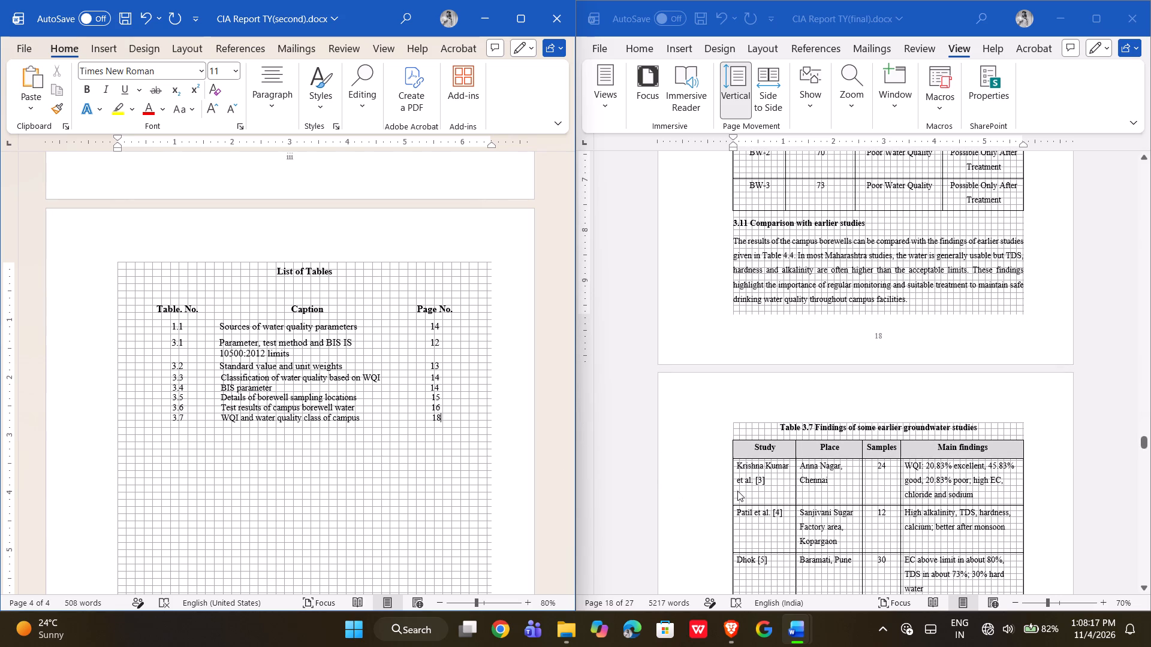
{"action": "scroll", "coordinate": [766, 402], "scroll_direction": "up", "scroll_amount": 2}
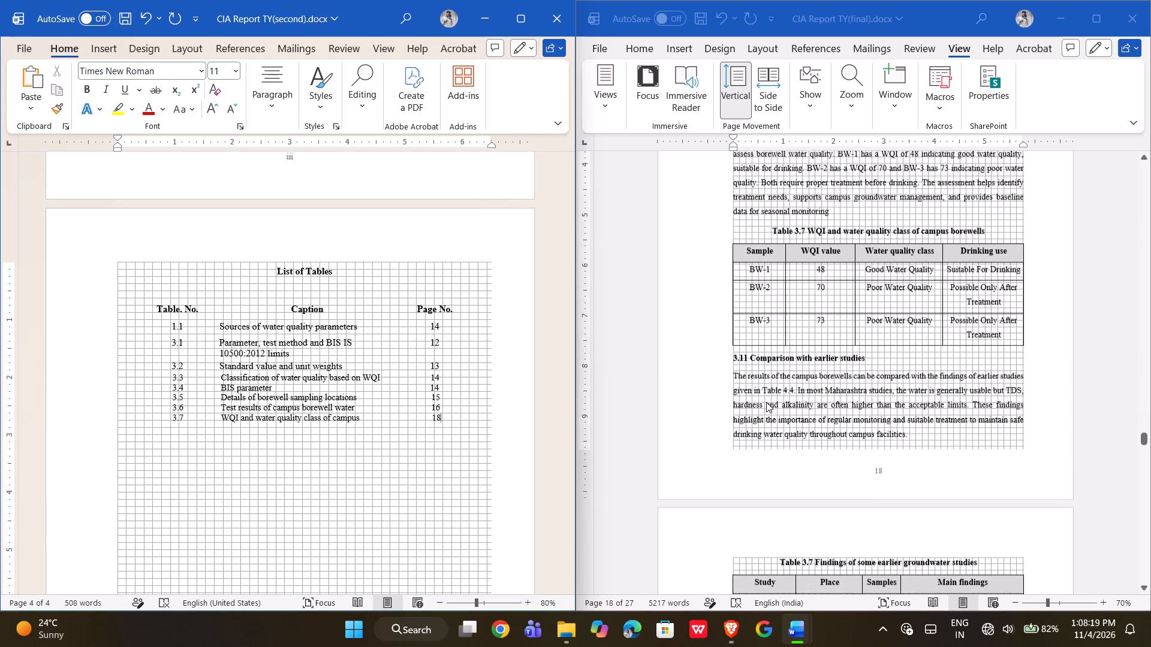
{"action": "left_click", "coordinate": [766, 402]}
{"action": "scroll", "coordinate": [769, 529], "scroll_direction": "down", "scroll_amount": 1}
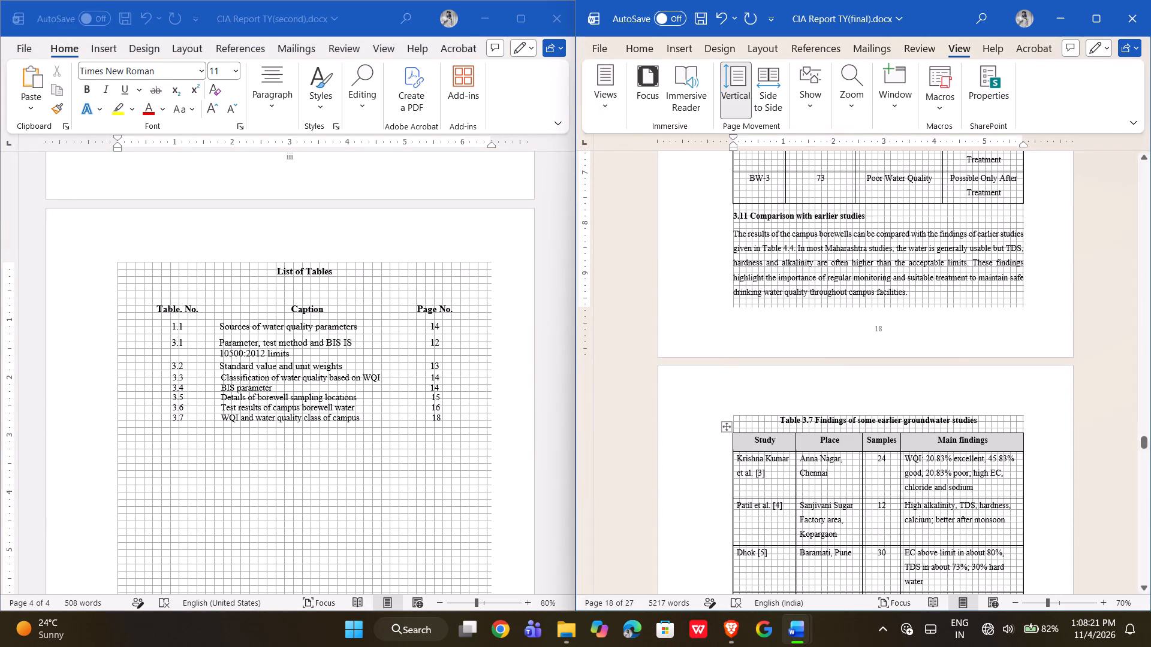
{"action": "left_click", "coordinate": [443, 412]}
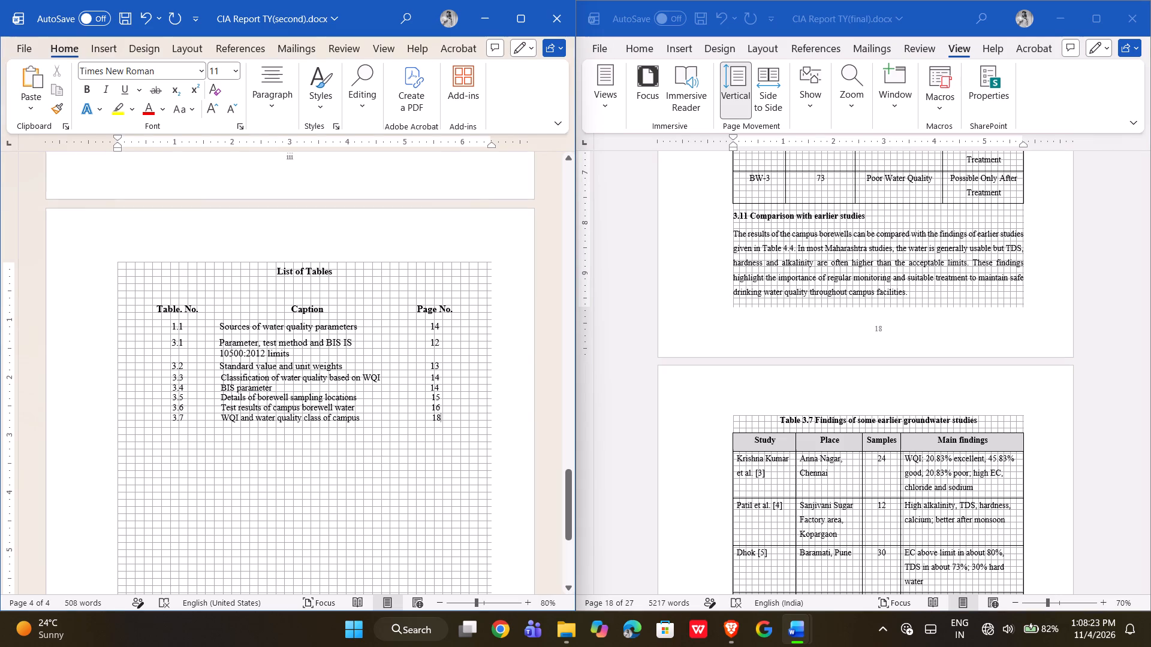
{"action": "key", "text": "Return"}
{"action": "key", "text": "space"}
{"action": "key", "text": "space"}
{"action": "key", "text": "space"}
{"action": "key", "text": "space"}
{"action": "key", "text": "space"}
{"action": "key", "text": "space"}
{"action": "key", "text": "space"}
{"action": "key", "text": "space"}
{"action": "key", "text": "space"}
{"action": "key", "text": "space"}
{"action": "key", "text": "space"}
{"action": "key", "text": "space"}
{"action": "key", "text": "space"}
{"action": "key", "text": "space"}
{"action": "key", "text": "space"}
{"action": "key", "text": "space"}
{"action": "key", "text": "space"}
{"action": "key", "text": "space"}
{"action": "key", "text": "space"}
{"action": "key", "text": "space"}
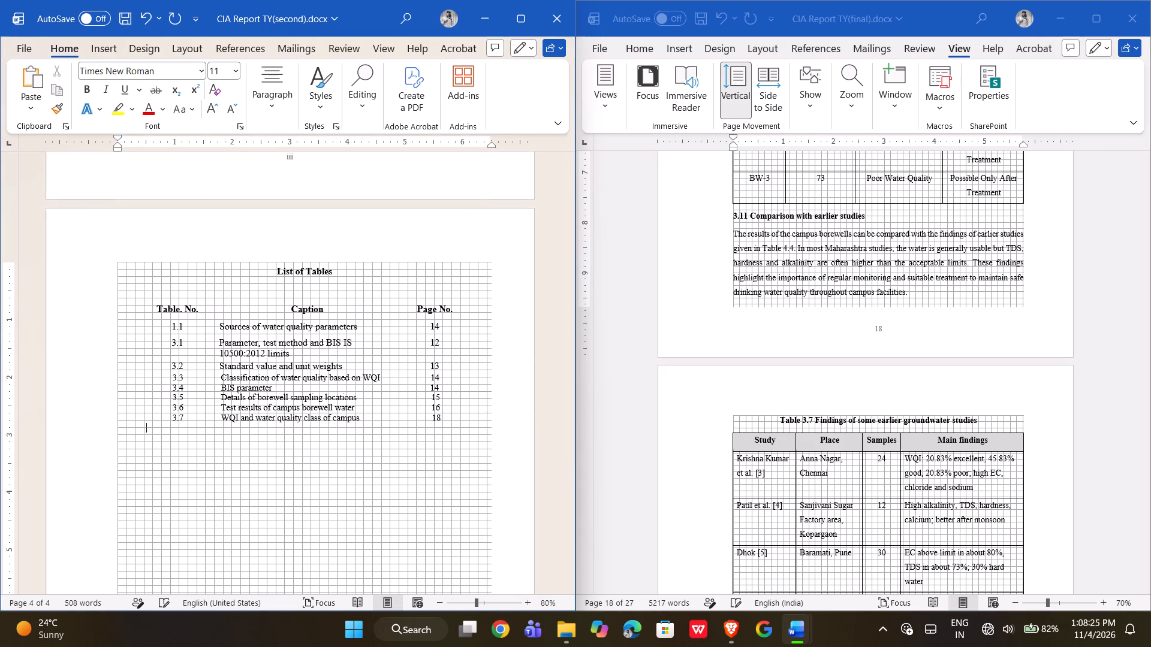
{"action": "key", "text": "space"}
{"action": "key", "text": "space"}
{"action": "key", "text": "space"}
{"action": "key", "text": "space"}
{"action": "key", "text": "space"}
{"action": "key", "text": "space"}
{"action": "type", "text": "3."}
{"action": "key", "text": "8"}
{"action": "key", "text": "Left"}
{"action": "key", "text": "Left"}
{"action": "key", "text": "Left"}
{"action": "key", "text": "BackSpace"}
{"action": "key", "text": "Right"}
Enter the 3.8 entry's caption "Finding of some earlier groundwater studies", spaced across to the Caption column.
{"action": "key", "text": "Right"}
{"action": "key", "text": "Right"}
{"action": "key", "text": "Right"}
{"action": "key", "text": "space"}
{"action": "key", "text": "space"}
{"action": "key", "text": "space"}
{"action": "key", "text": "space"}
{"action": "key", "text": "space"}
{"action": "key", "text": "space"}
{"action": "key", "text": "space"}
{"action": "key", "text": "space"}
{"action": "key", "text": "space"}
{"action": "key", "text": "space"}
{"action": "key", "text": "space"}
{"action": "key", "text": "space"}
{"action": "key", "text": "space"}
{"action": "key", "text": "space"}
{"action": "key", "text": "space"}
{"action": "key", "text": "space"}
{"action": "key", "text": "space"}
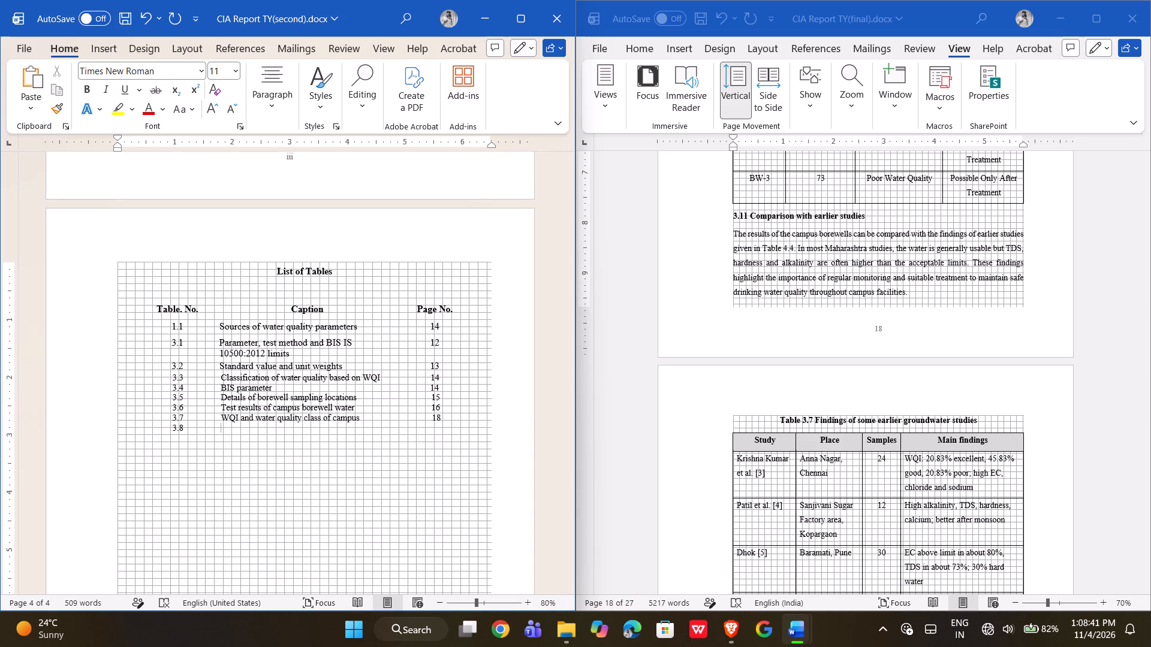
{"action": "key", "text": "f"}
{"action": "type", "text": "inding"}
{"action": "key", "text": "space"}
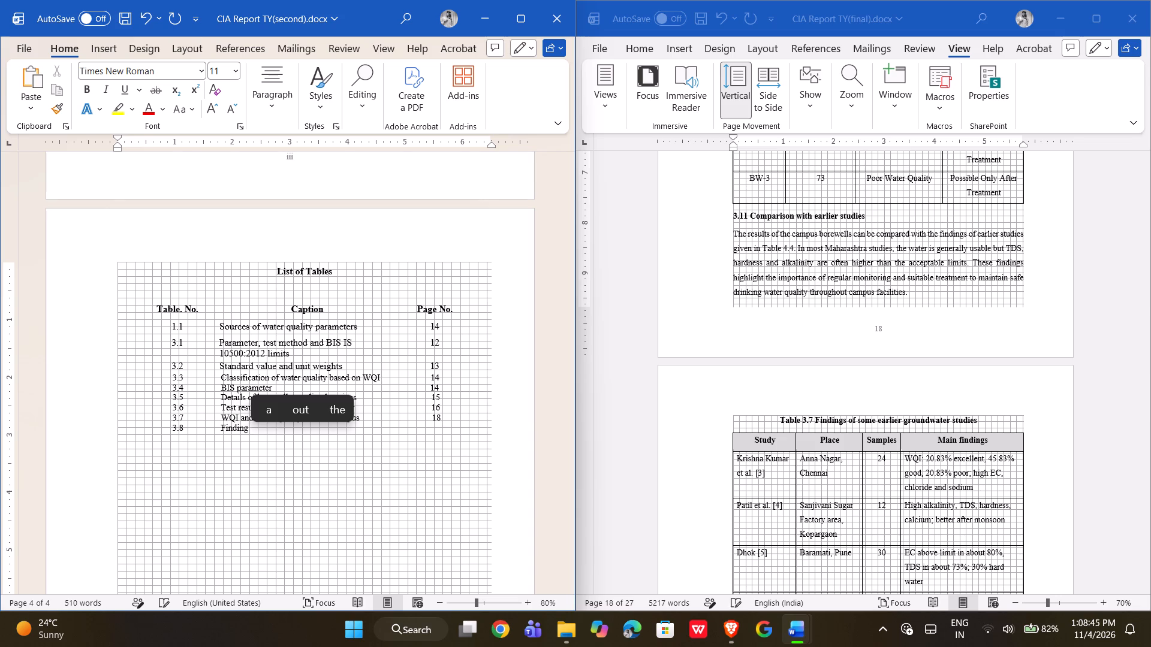
{"action": "type", "text": "of"}
{"action": "key", "text": "space"}
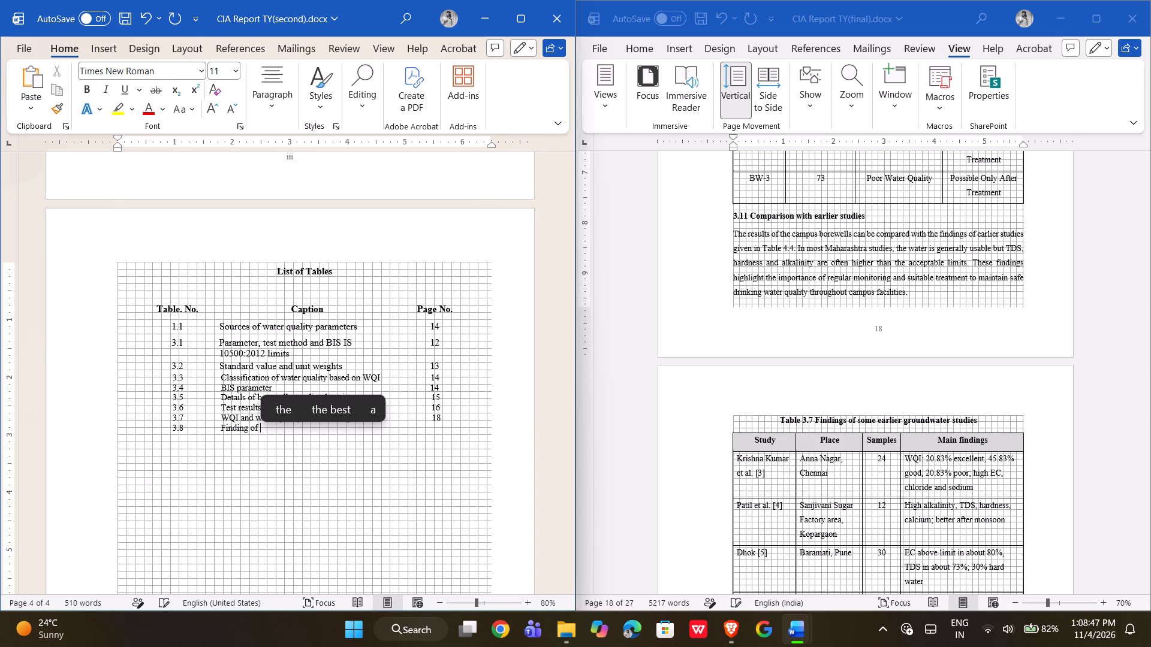
{"action": "type", "text": "some"}
{"action": "key", "text": "space"}
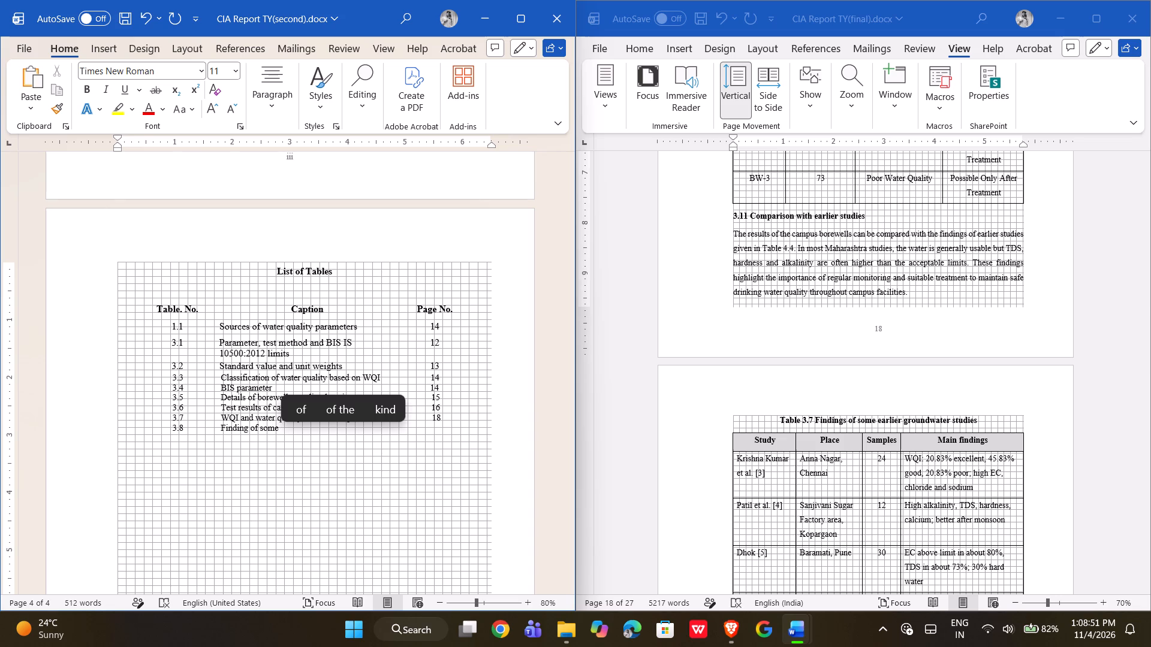
{"action": "type", "text": "earlier"}
{"action": "key", "text": "space"}
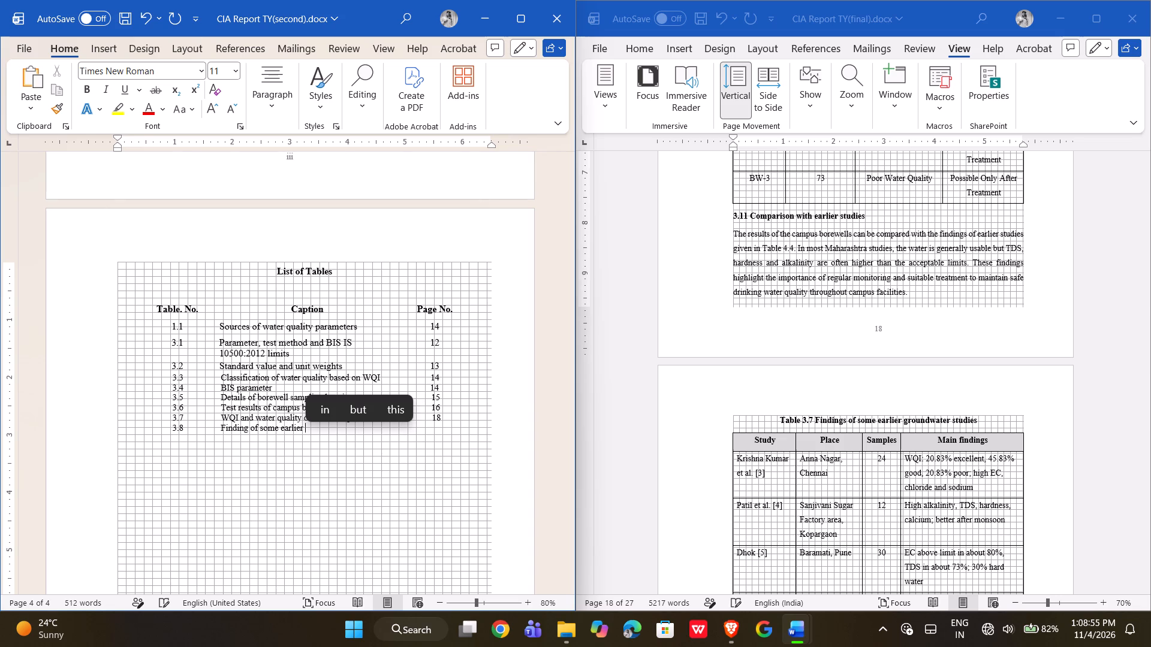
{"action": "type", "text": "gr"}
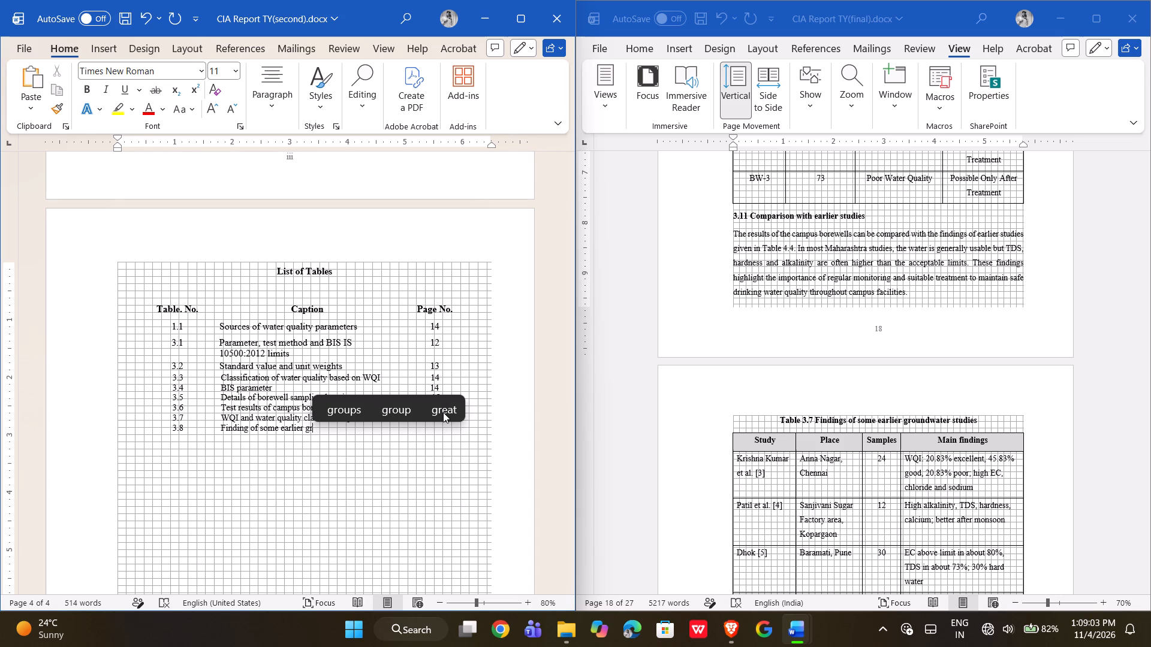
{"action": "type", "text": "ound"}
{"action": "key", "text": "space"}
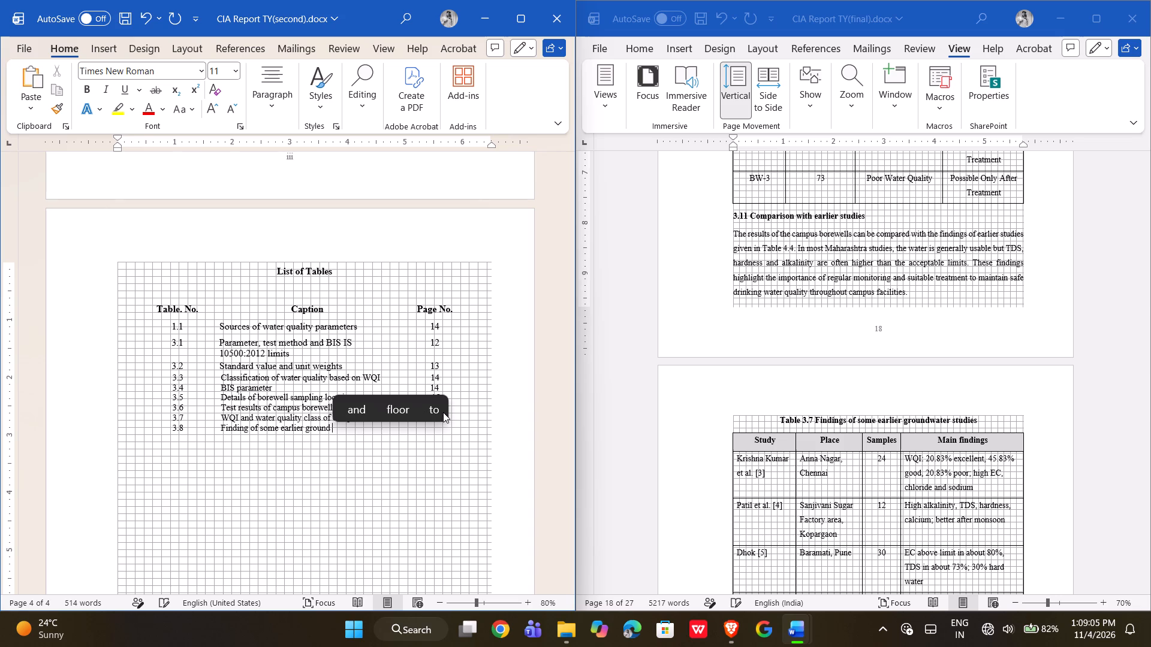
{"action": "key", "text": "BackSpace"}
{"action": "type", "text": "water"}
{"action": "key", "text": "space"}
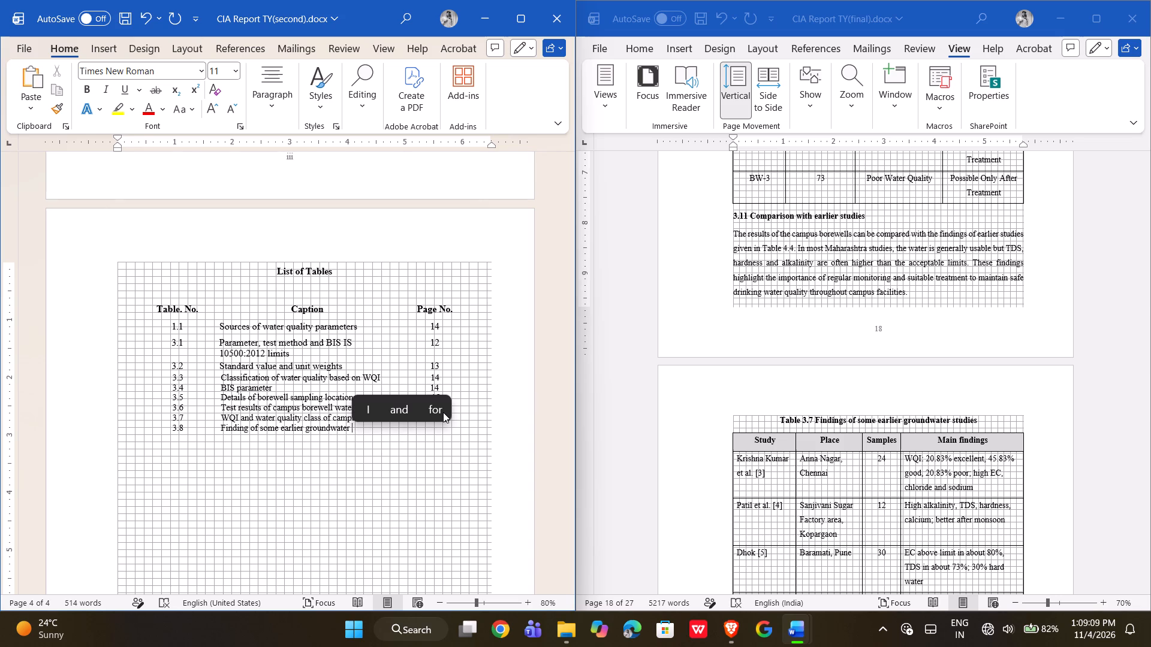
{"action": "type", "text": "stu"}
{"action": "type", "text": "dies"}
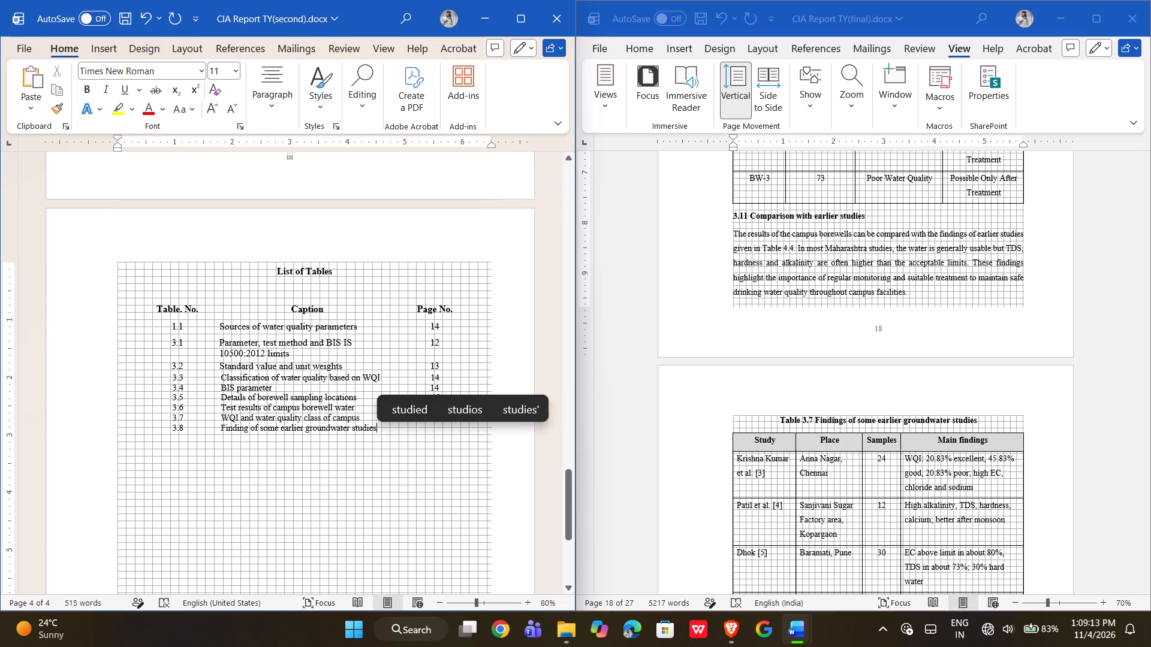
Enter page number 19 for the 3.8 entry, spaced across to the Page No. column.
{"action": "key", "text": "space"}
{"action": "key", "text": "space"}
{"action": "key", "text": "space"}
{"action": "key", "text": "space"}
{"action": "key", "text": "space"}
{"action": "key", "text": "space"}
{"action": "key", "text": "space"}
{"action": "key", "text": "space"}
{"action": "key", "text": "space"}
{"action": "key", "text": "space"}
{"action": "key", "text": "space"}
{"action": "key", "text": "space"}
{"action": "key", "text": "space"}
{"action": "key", "text": "space"}
{"action": "key", "text": "space"}
{"action": "key", "text": "space"}
{"action": "key", "text": "space"}
{"action": "key", "text": "space"}
{"action": "key", "text": "space"}
{"action": "key", "text": "space"}
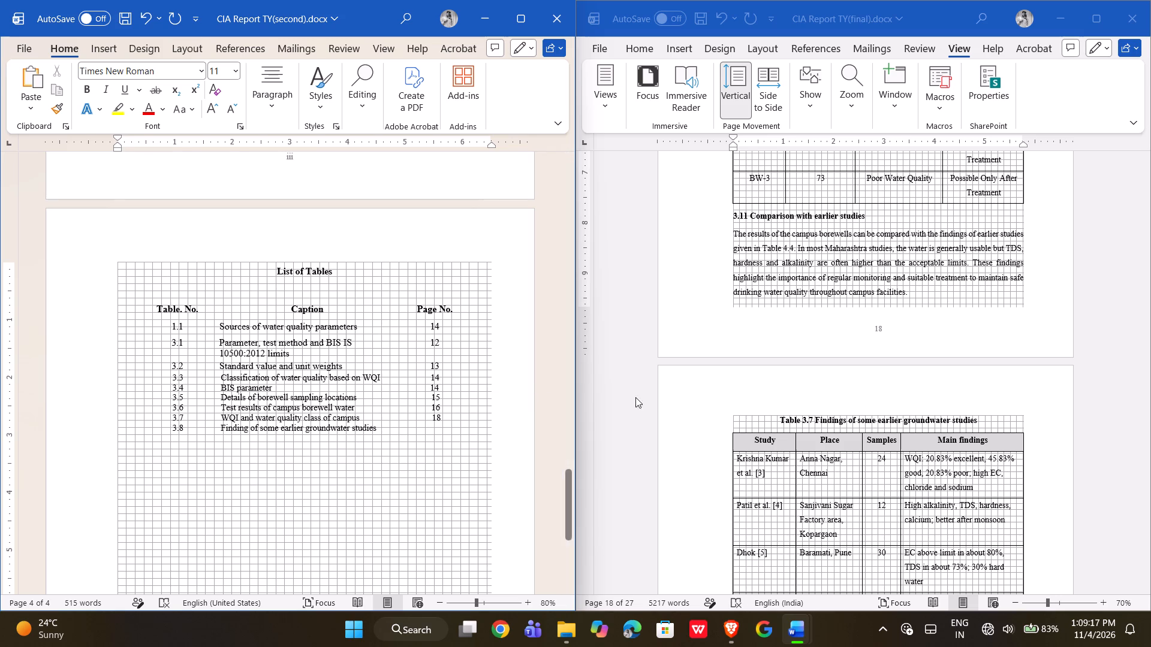
{"action": "scroll", "coordinate": [833, 519], "scroll_direction": "down", "scroll_amount": 2}
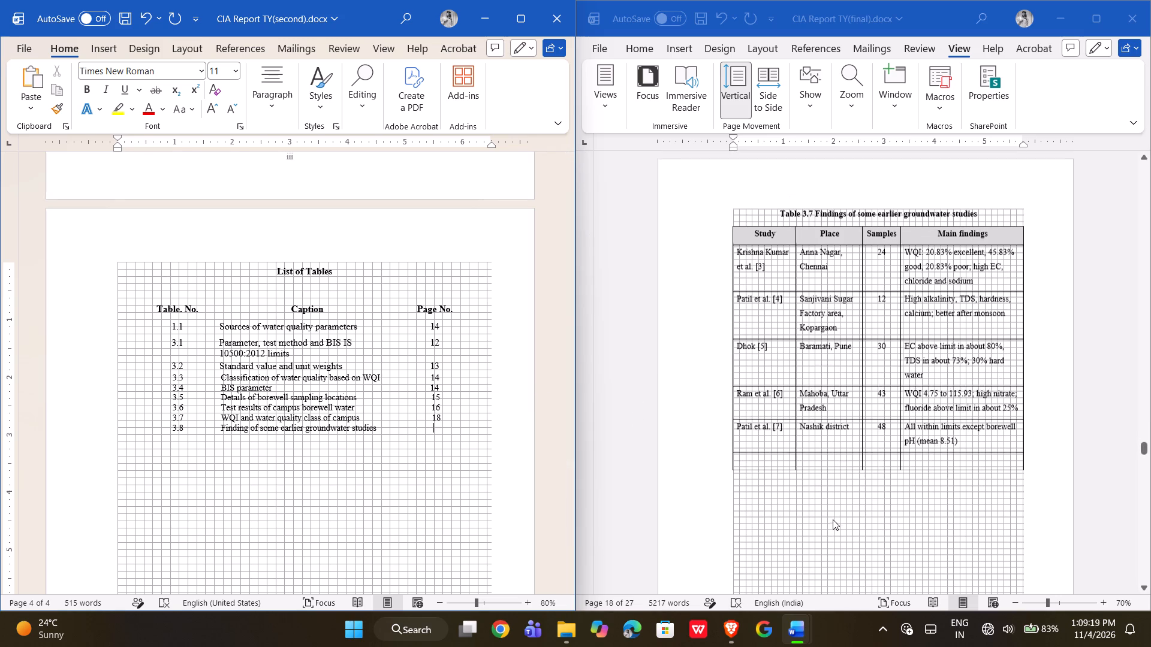
{"action": "scroll", "coordinate": [833, 519], "scroll_direction": "down", "scroll_amount": 3}
{"action": "type", "text": "19"}
{"action": "key", "text": "Left"}
{"action": "key", "text": "Left"}
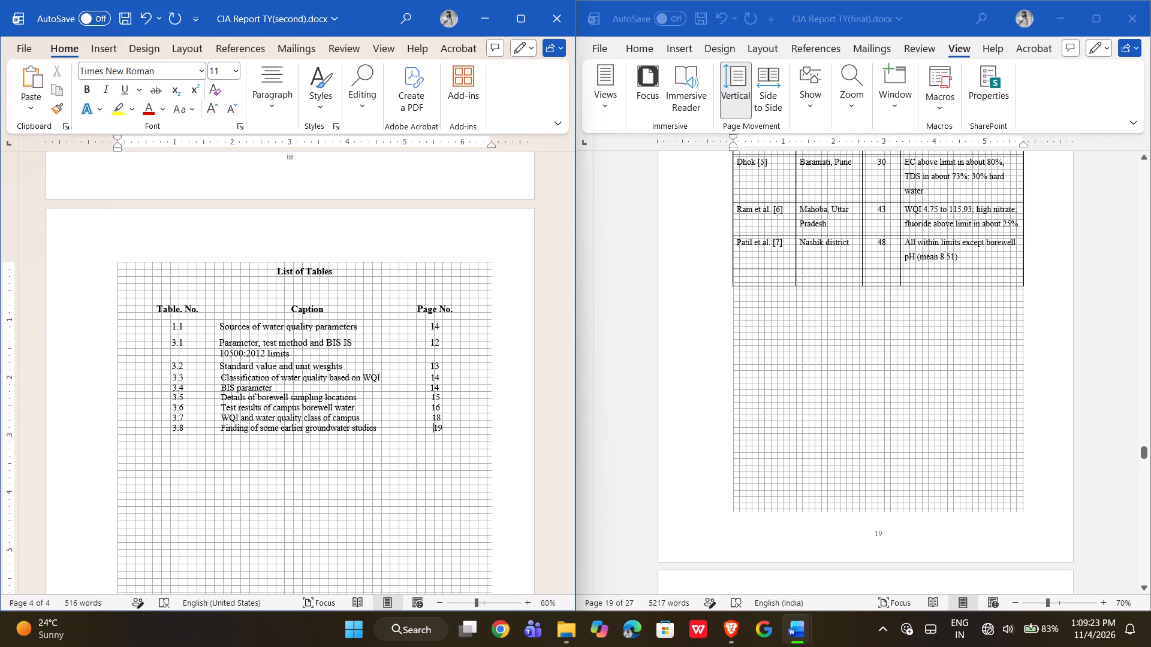
{"action": "key", "text": "BackSpace"}
{"action": "key", "text": "space"}
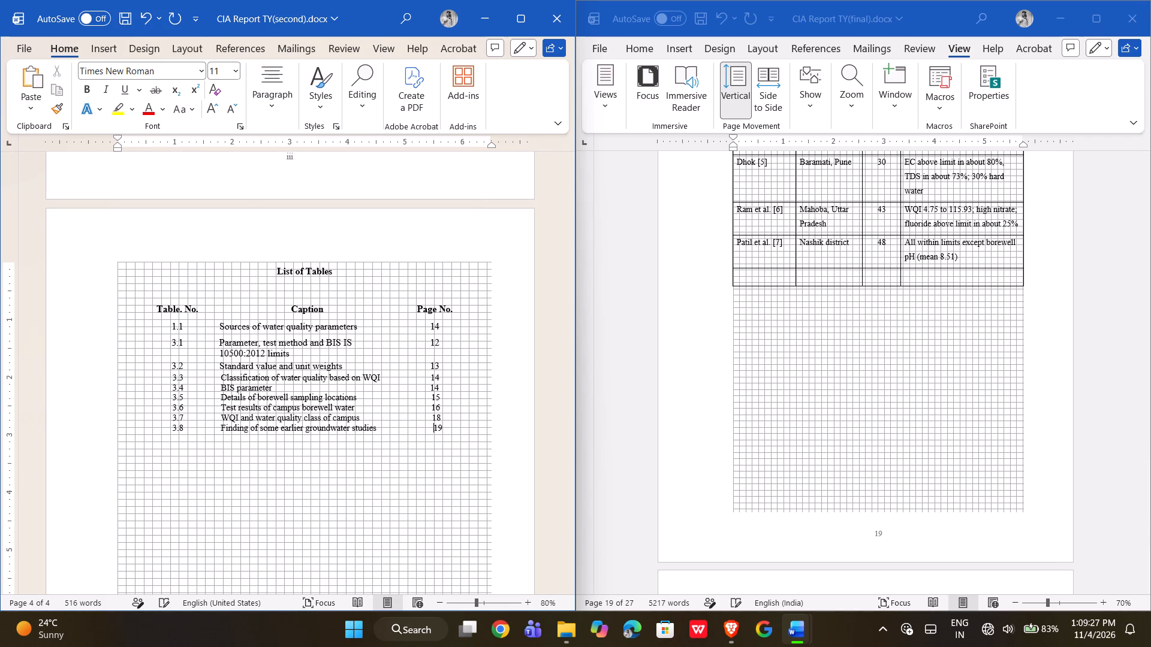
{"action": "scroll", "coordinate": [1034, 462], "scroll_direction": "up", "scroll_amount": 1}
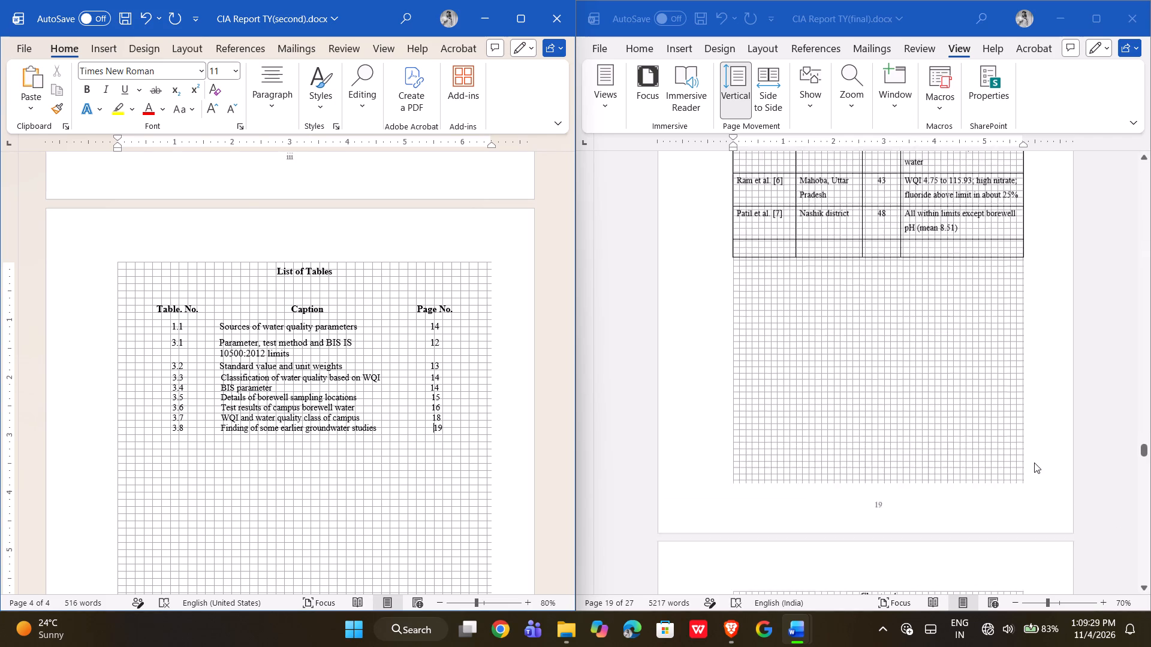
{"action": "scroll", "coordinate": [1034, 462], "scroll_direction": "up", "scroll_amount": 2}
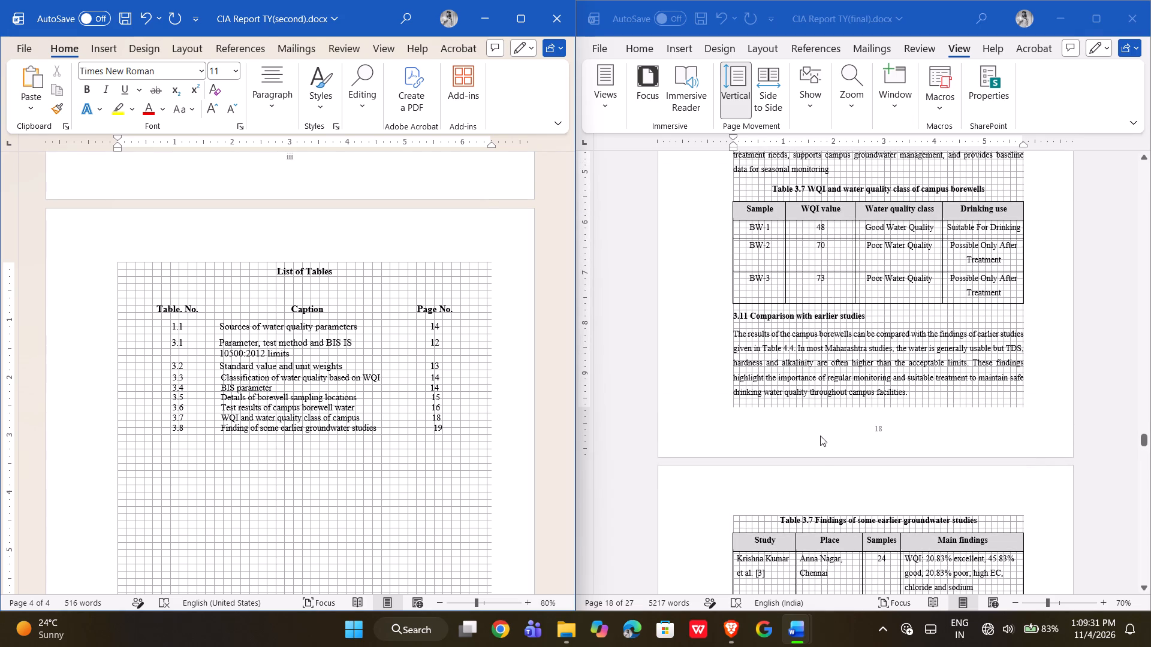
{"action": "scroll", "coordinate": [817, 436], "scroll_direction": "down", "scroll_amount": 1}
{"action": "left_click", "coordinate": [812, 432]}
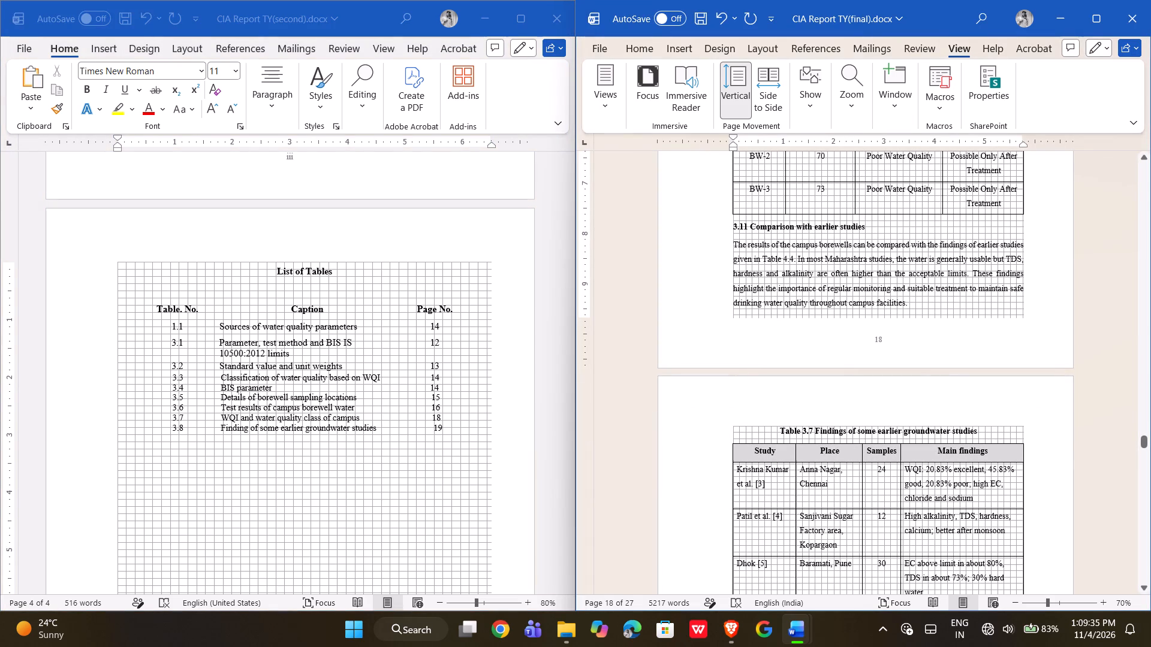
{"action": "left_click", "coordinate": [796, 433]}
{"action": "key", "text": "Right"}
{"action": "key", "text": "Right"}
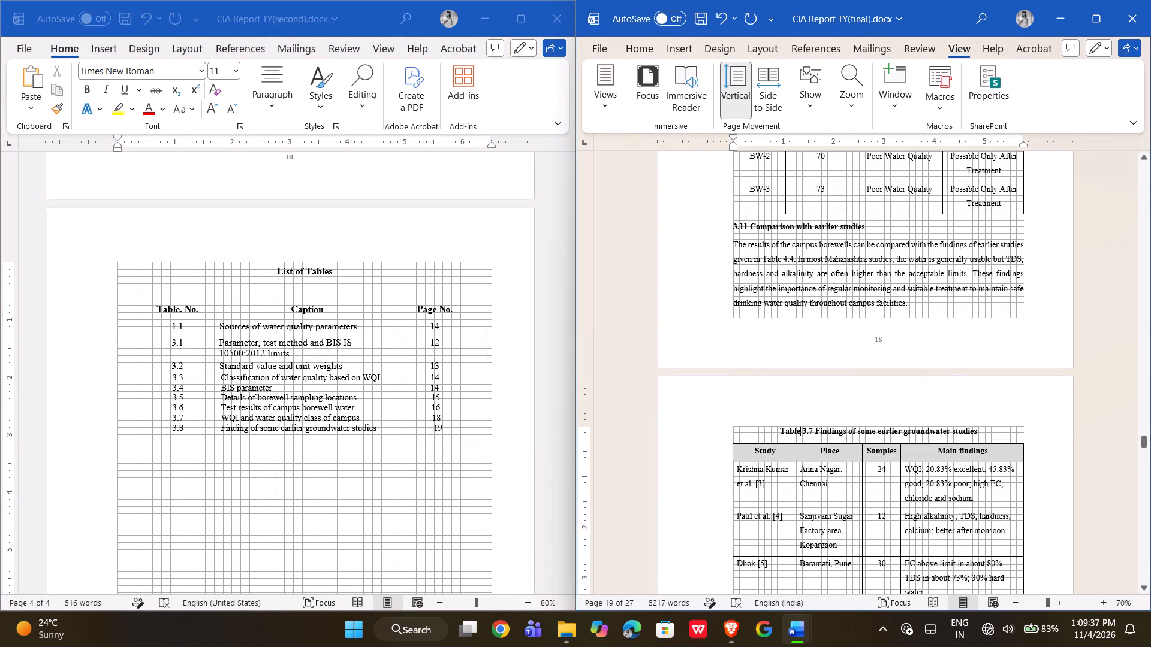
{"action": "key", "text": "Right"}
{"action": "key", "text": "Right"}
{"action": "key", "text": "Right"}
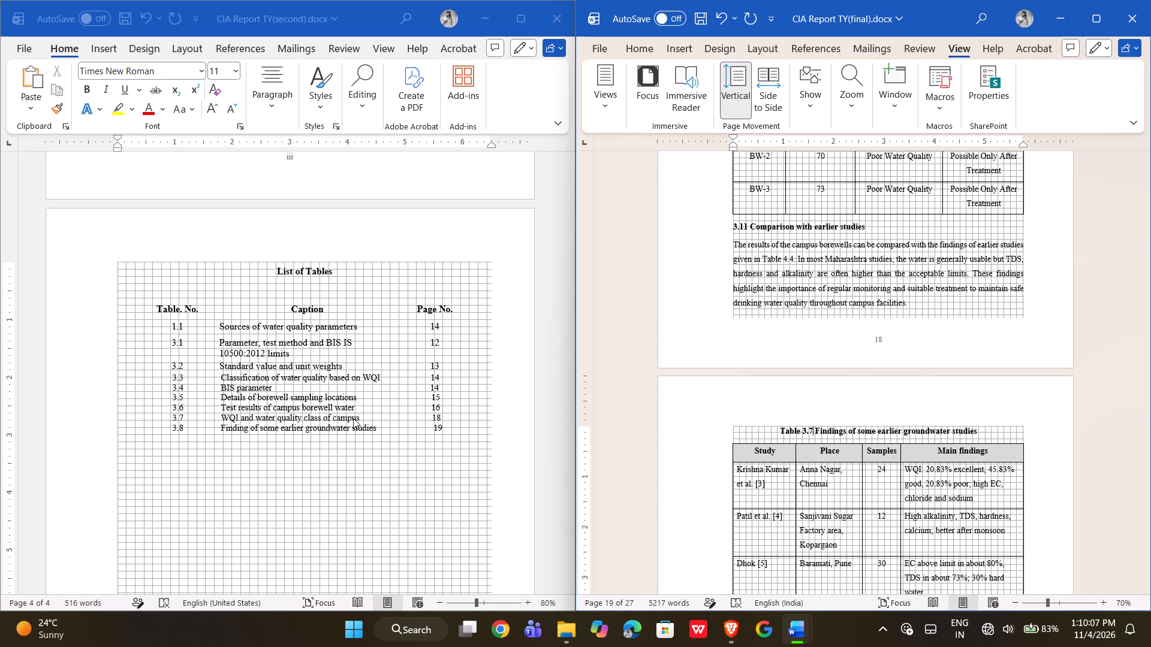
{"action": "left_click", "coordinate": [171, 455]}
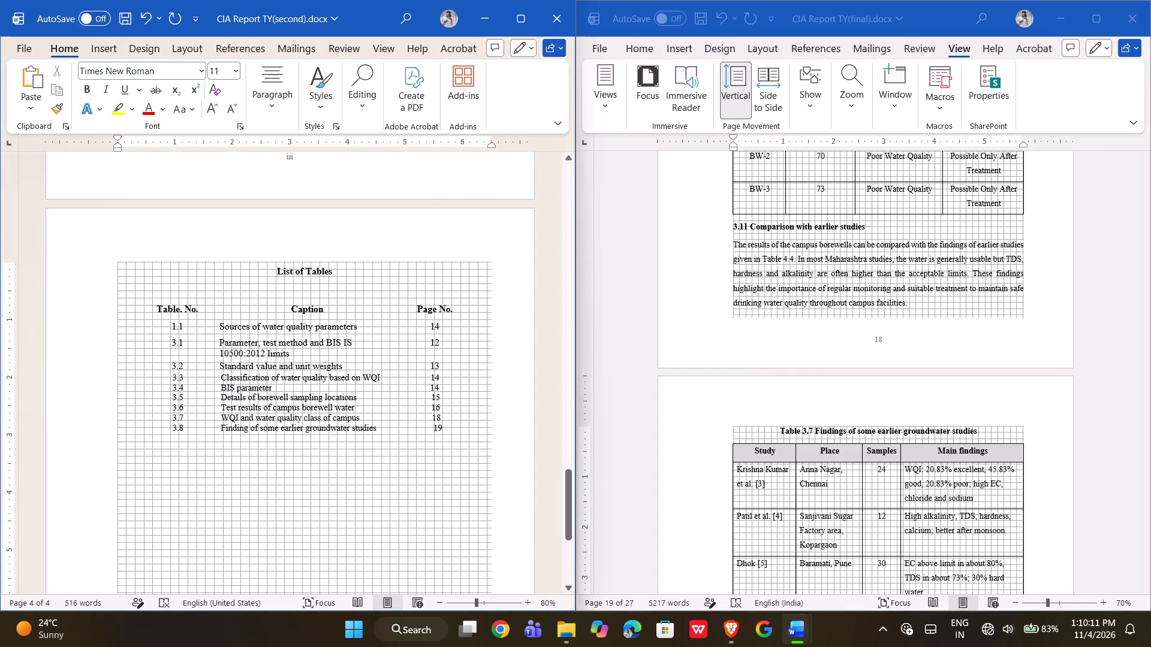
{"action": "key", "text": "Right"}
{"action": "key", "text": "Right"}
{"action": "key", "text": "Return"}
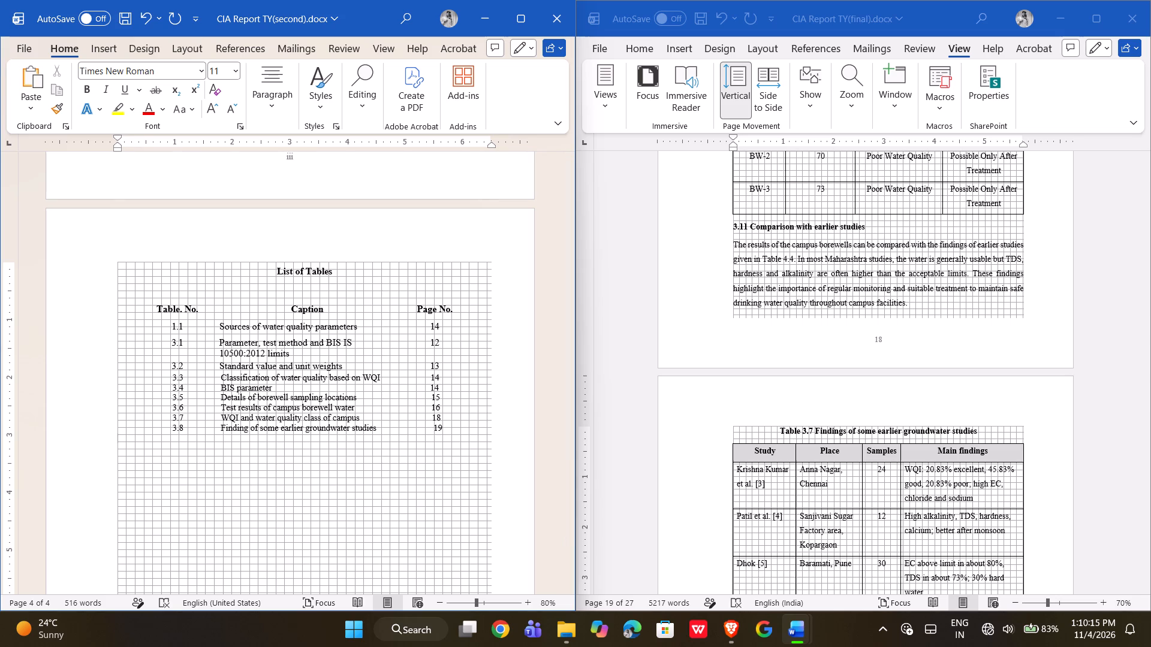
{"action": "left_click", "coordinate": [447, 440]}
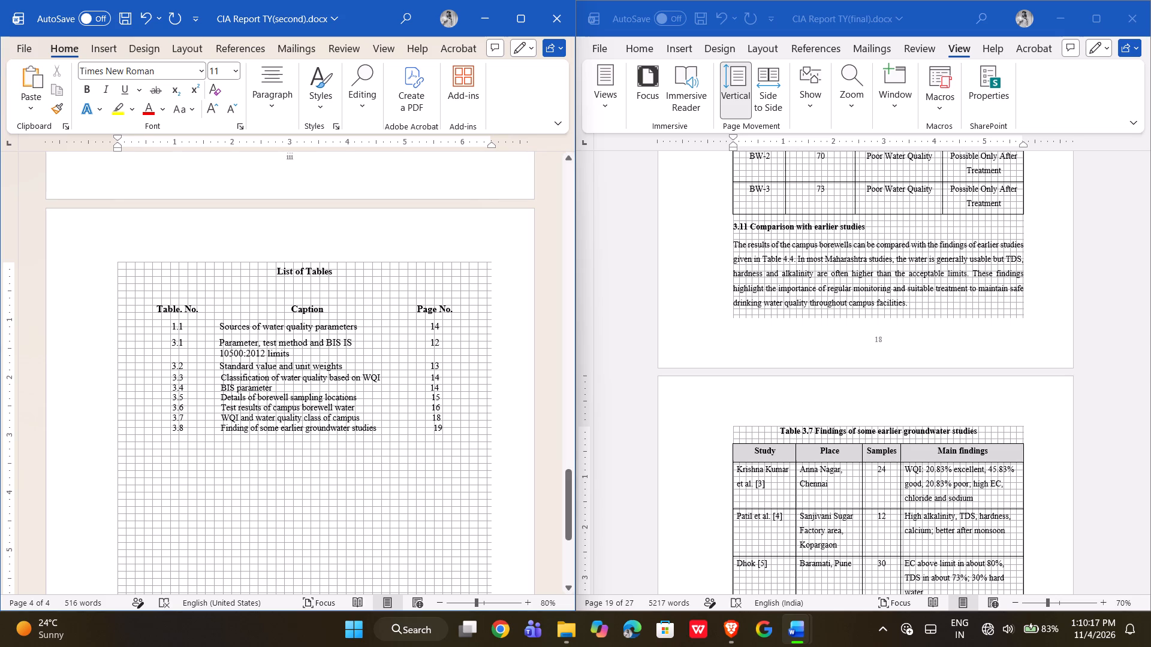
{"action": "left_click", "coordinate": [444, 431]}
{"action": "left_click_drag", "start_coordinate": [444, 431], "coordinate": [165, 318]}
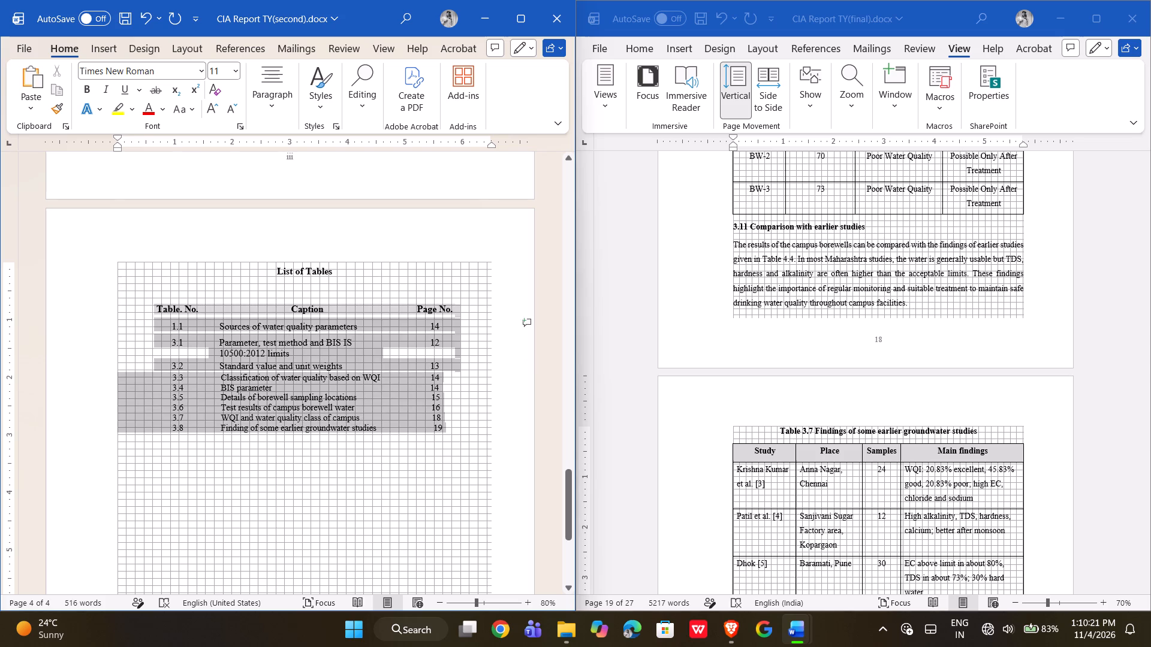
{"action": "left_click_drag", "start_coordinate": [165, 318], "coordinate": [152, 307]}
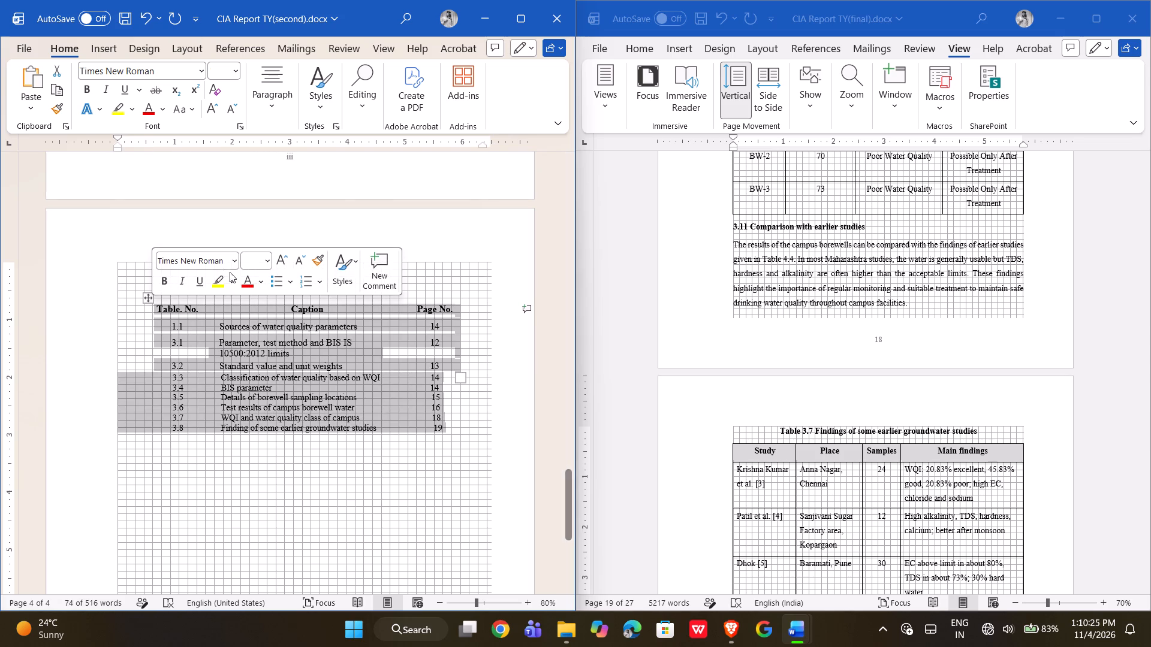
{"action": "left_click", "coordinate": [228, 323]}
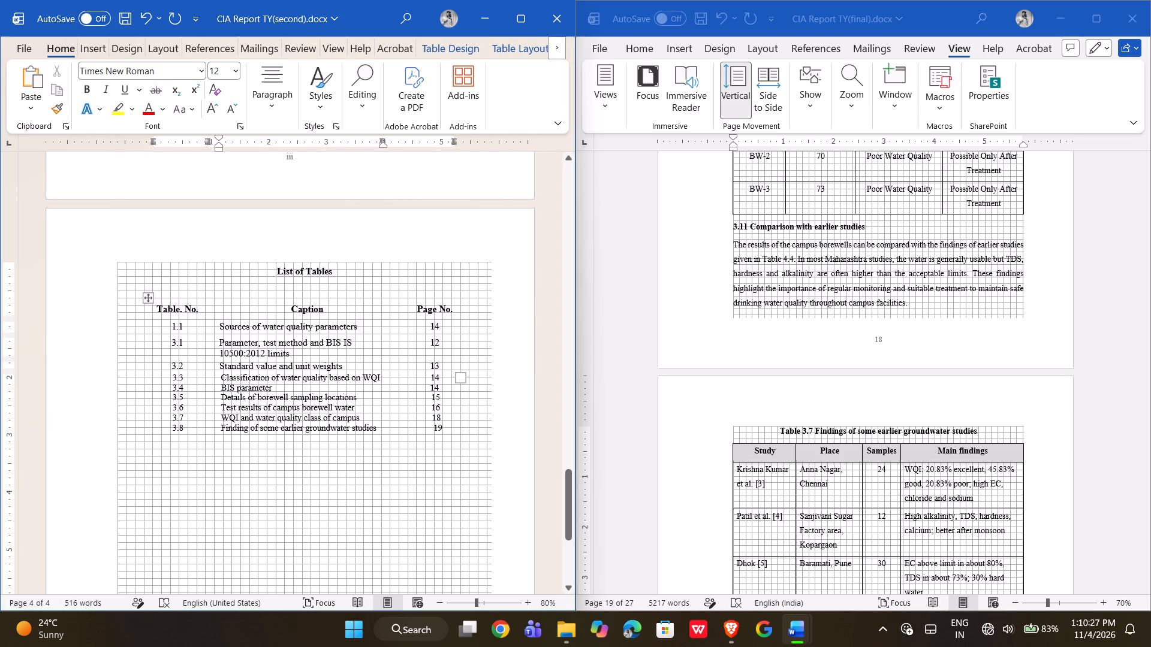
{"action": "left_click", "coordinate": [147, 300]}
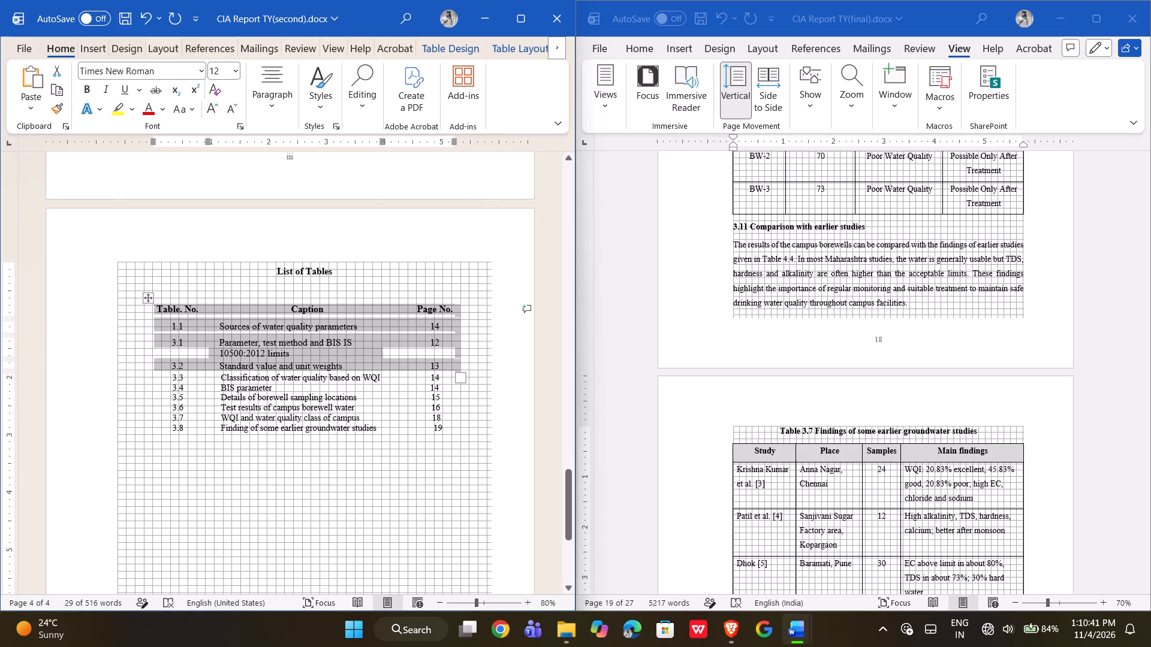
Insert seven empty rows below the 3.2 entry in the List of Tables table.
{"action": "left_click", "coordinate": [163, 362]}
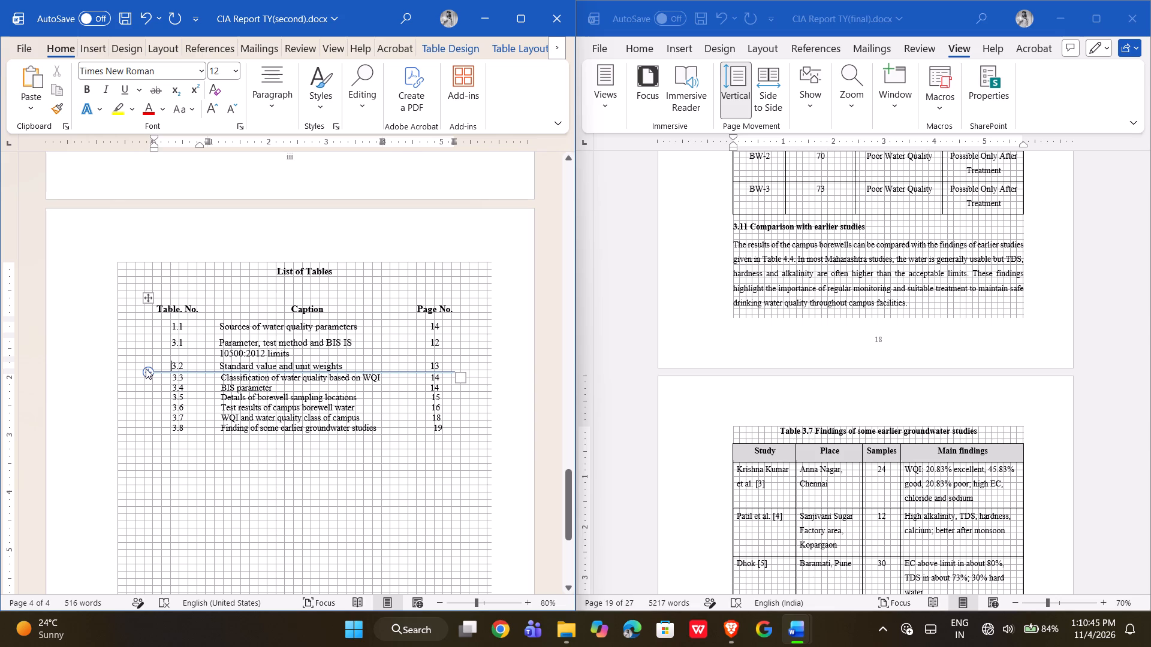
{"action": "left_click", "coordinate": [146, 368]}
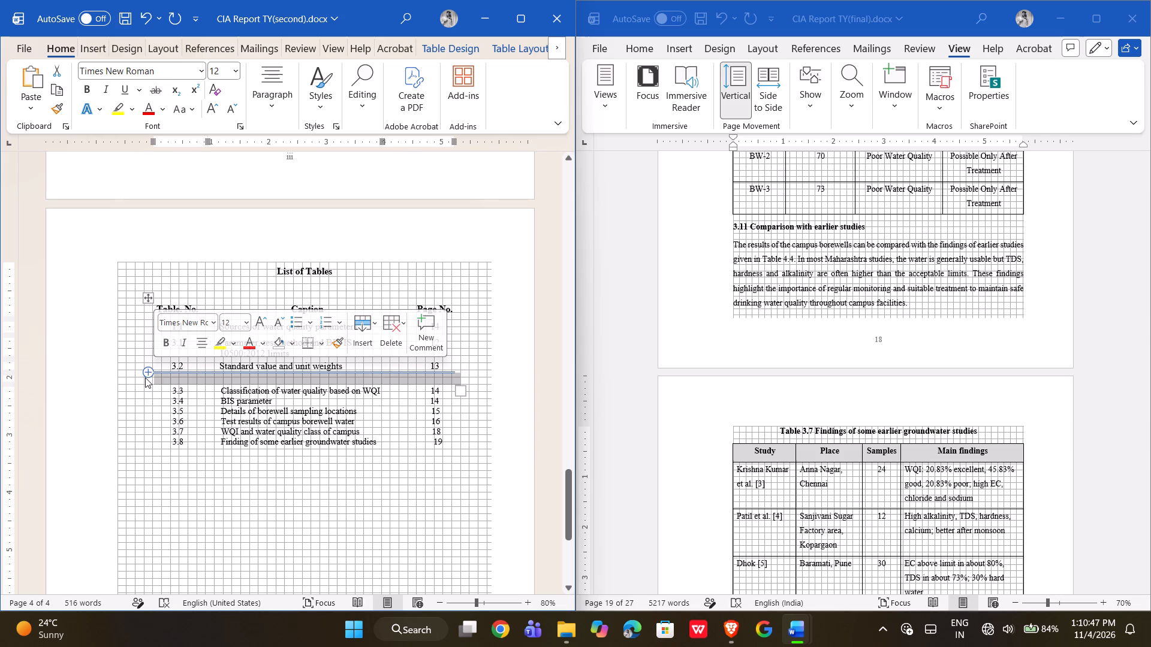
{"action": "left_click", "coordinate": [145, 377]}
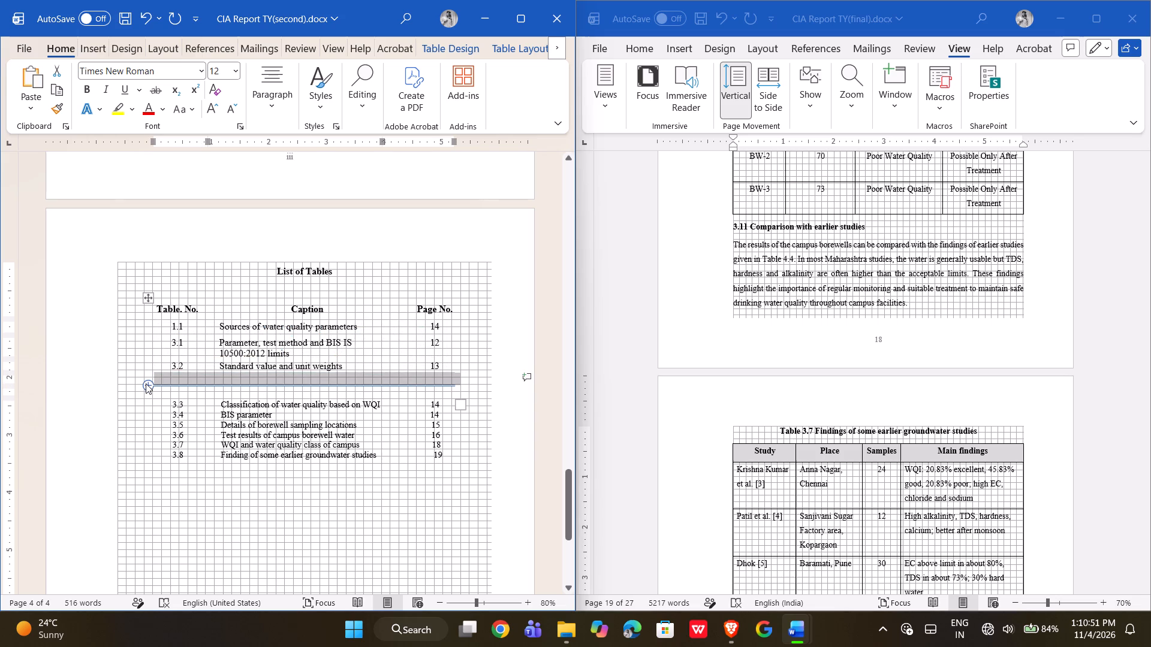
{"action": "left_click", "coordinate": [146, 383]}
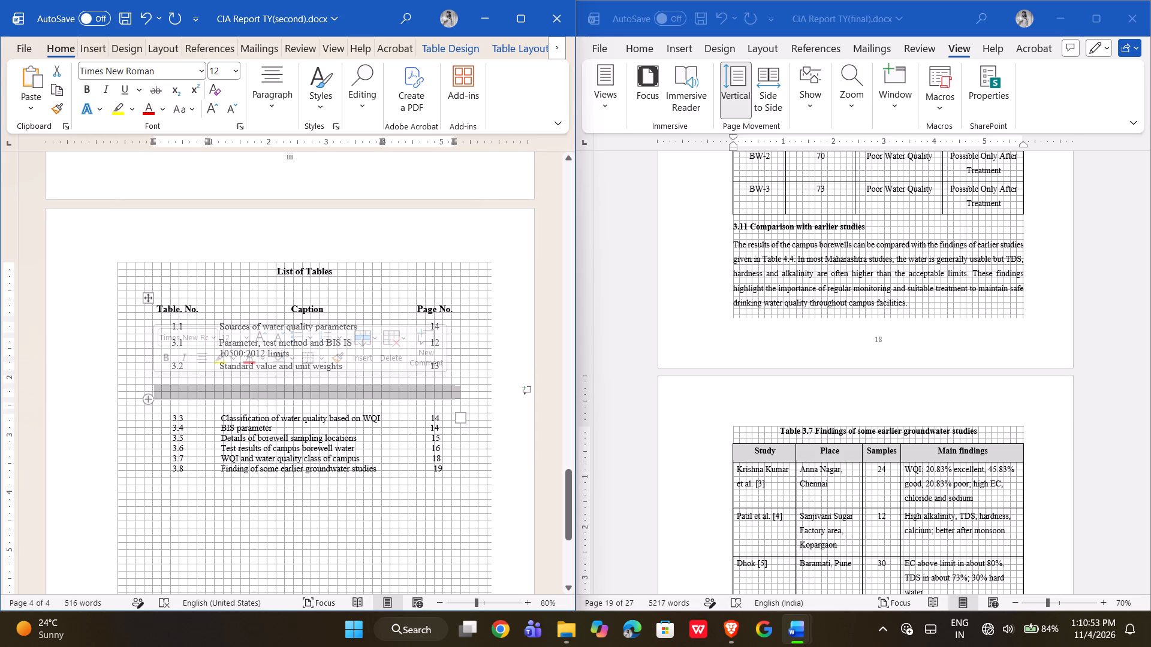
{"action": "left_click", "coordinate": [149, 400]}
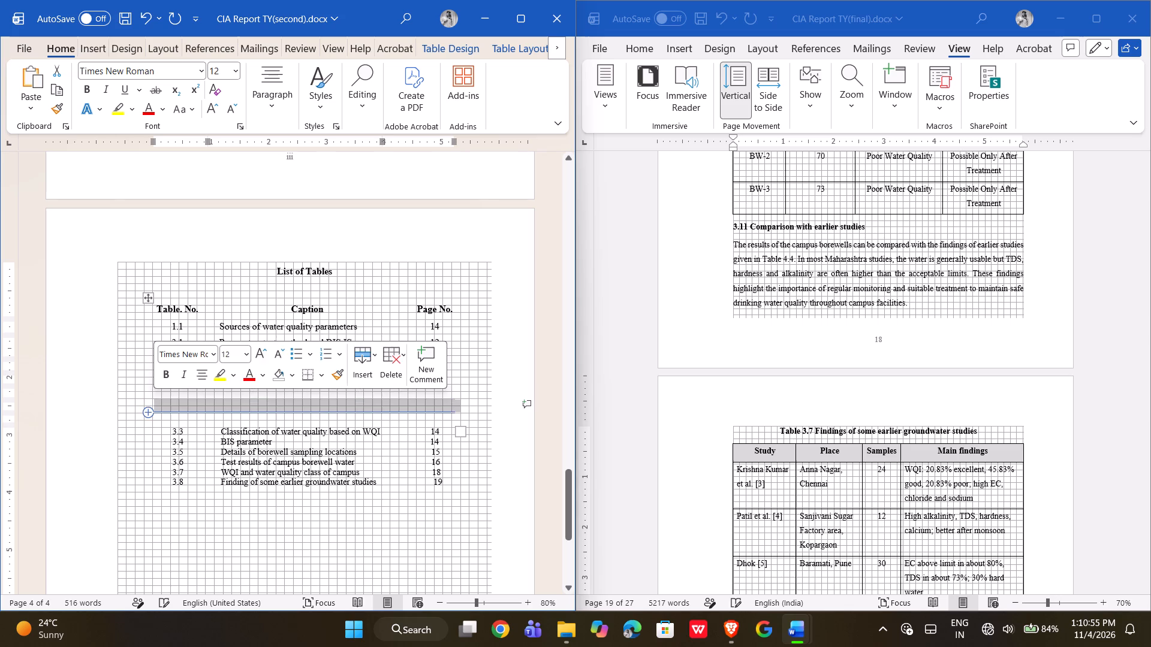
{"action": "left_click", "coordinate": [150, 417]}
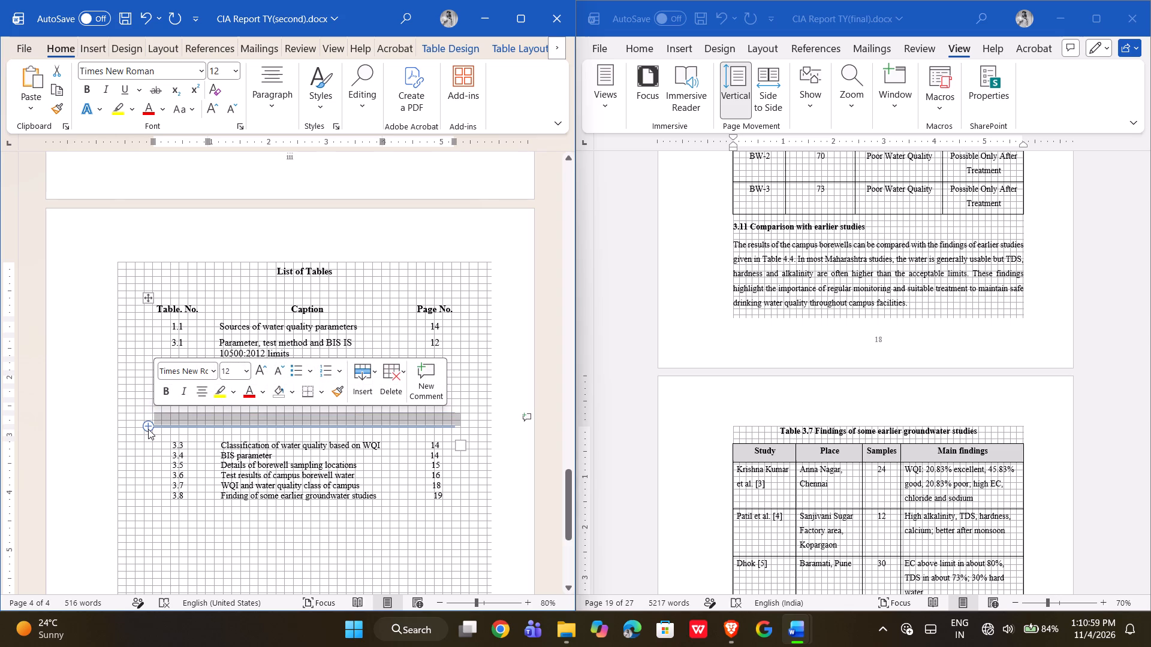
{"action": "left_click", "coordinate": [148, 429]}
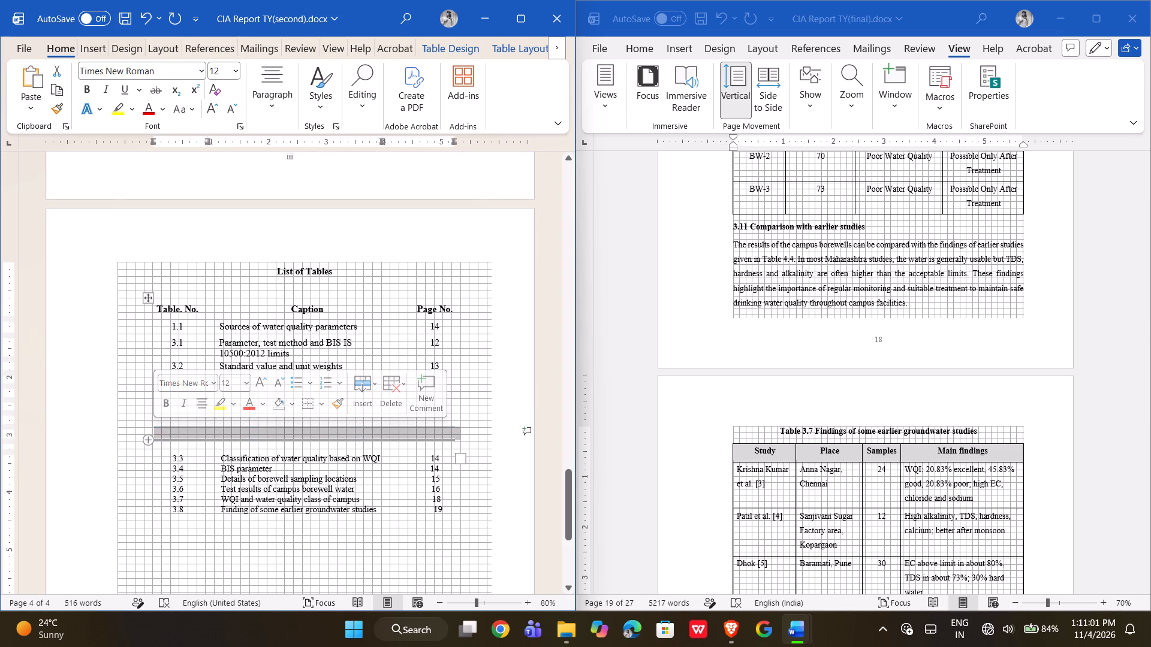
{"action": "left_click", "coordinate": [146, 439]}
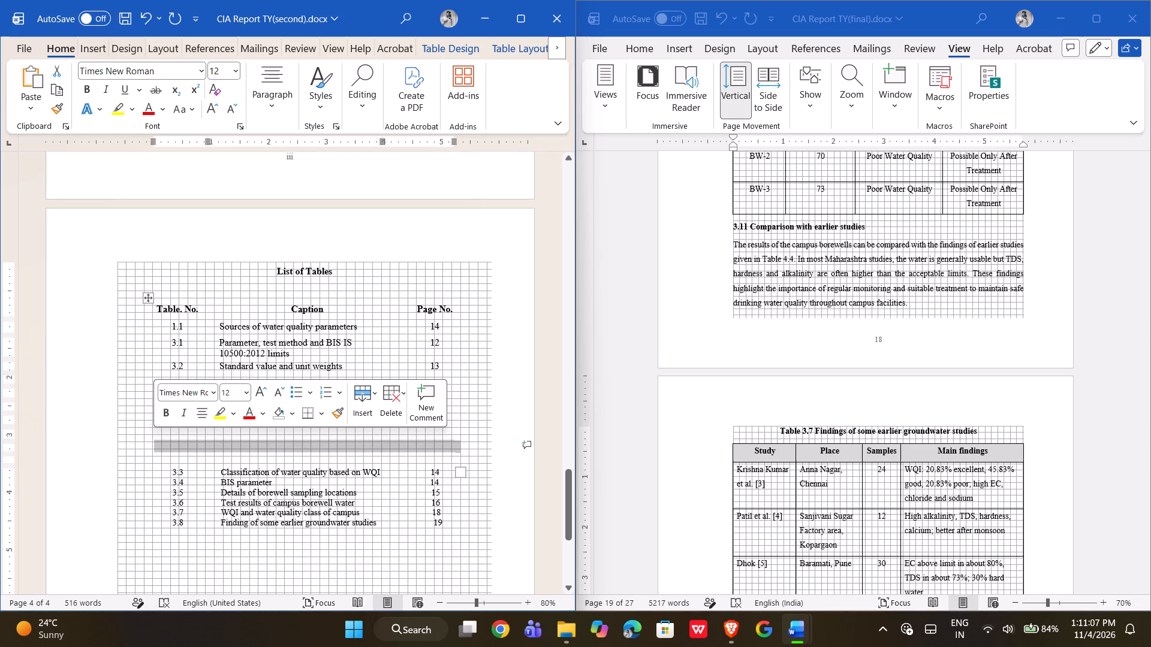
Apply All Borders to the entire List of Tables table, including the empty rows.
{"action": "left_click", "coordinate": [146, 297]}
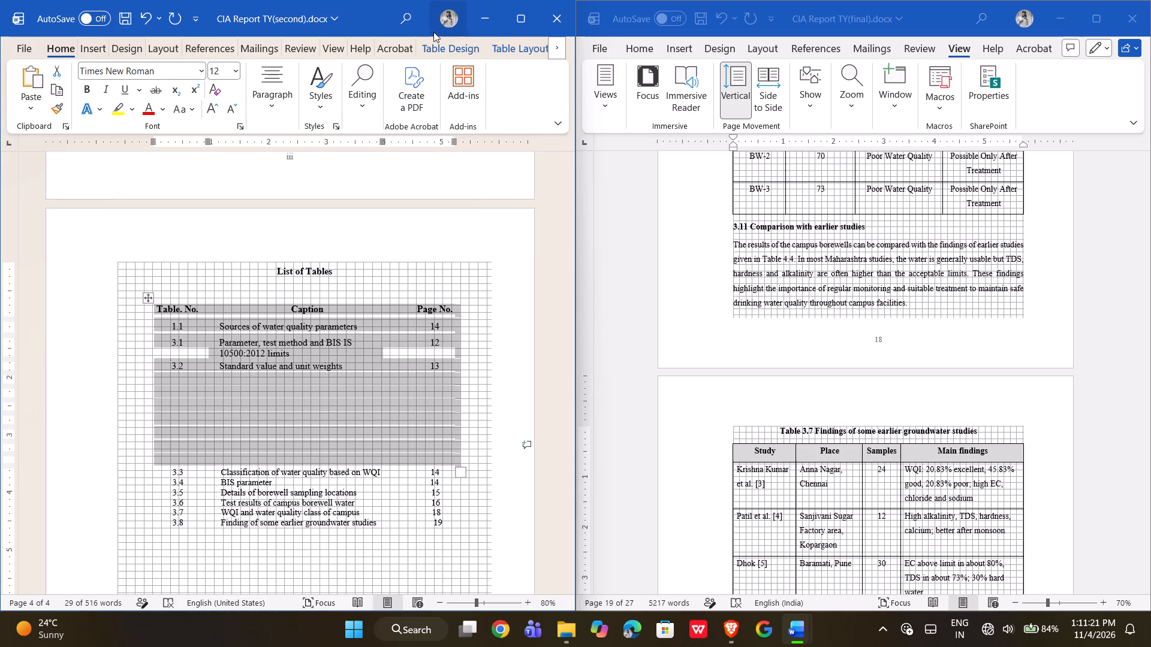
{"action": "left_click", "coordinate": [513, 50]}
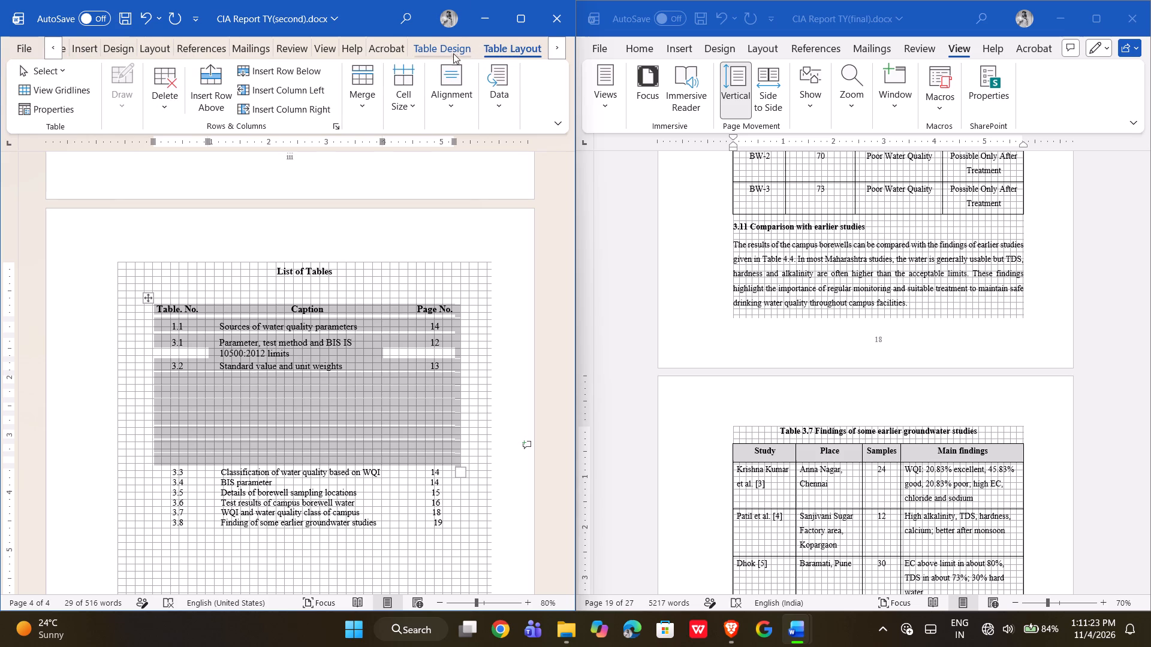
{"action": "left_click", "coordinate": [424, 49]}
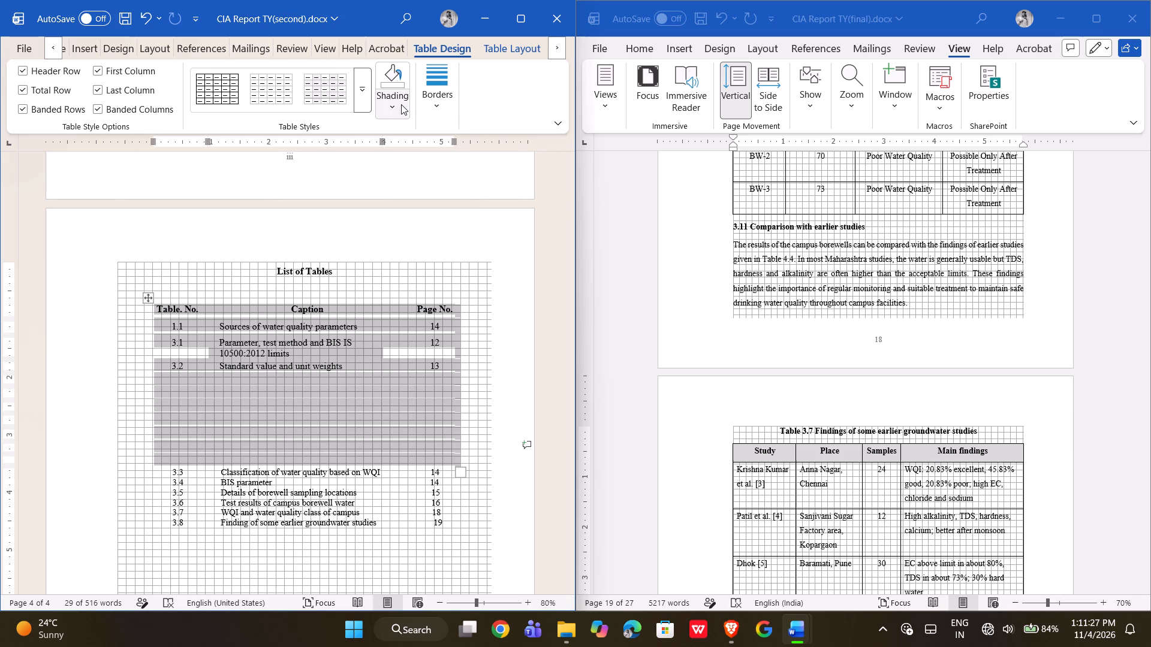
{"action": "right_click", "coordinate": [150, 301]}
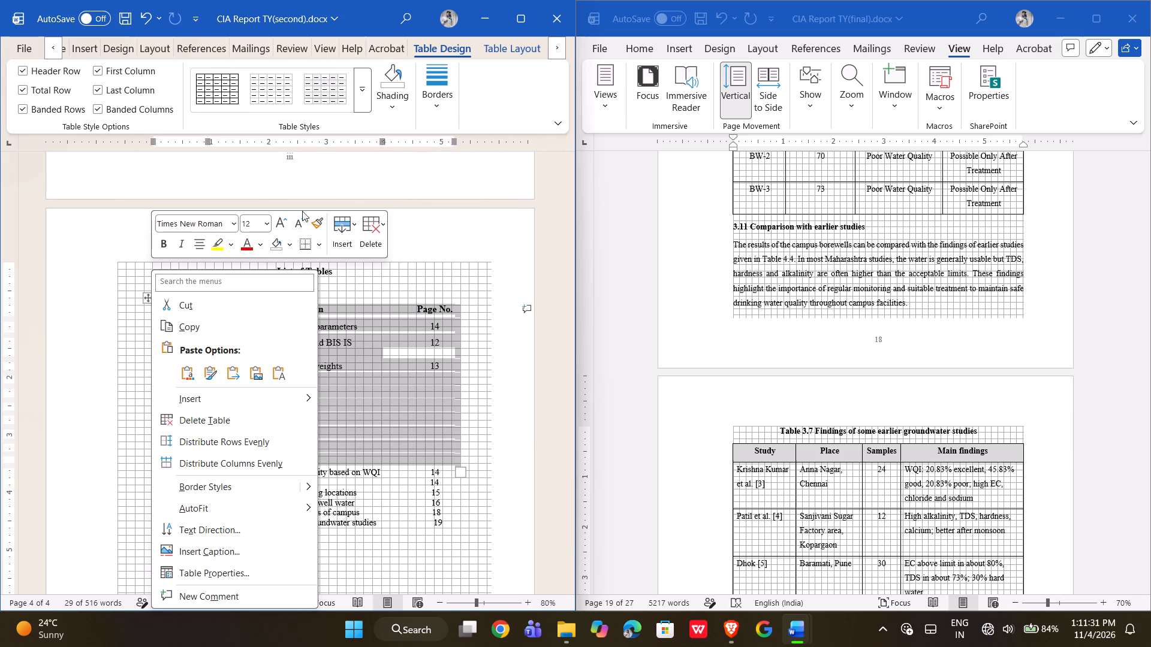
{"action": "left_click", "coordinate": [318, 246]}
{"action": "left_click", "coordinate": [330, 371]}
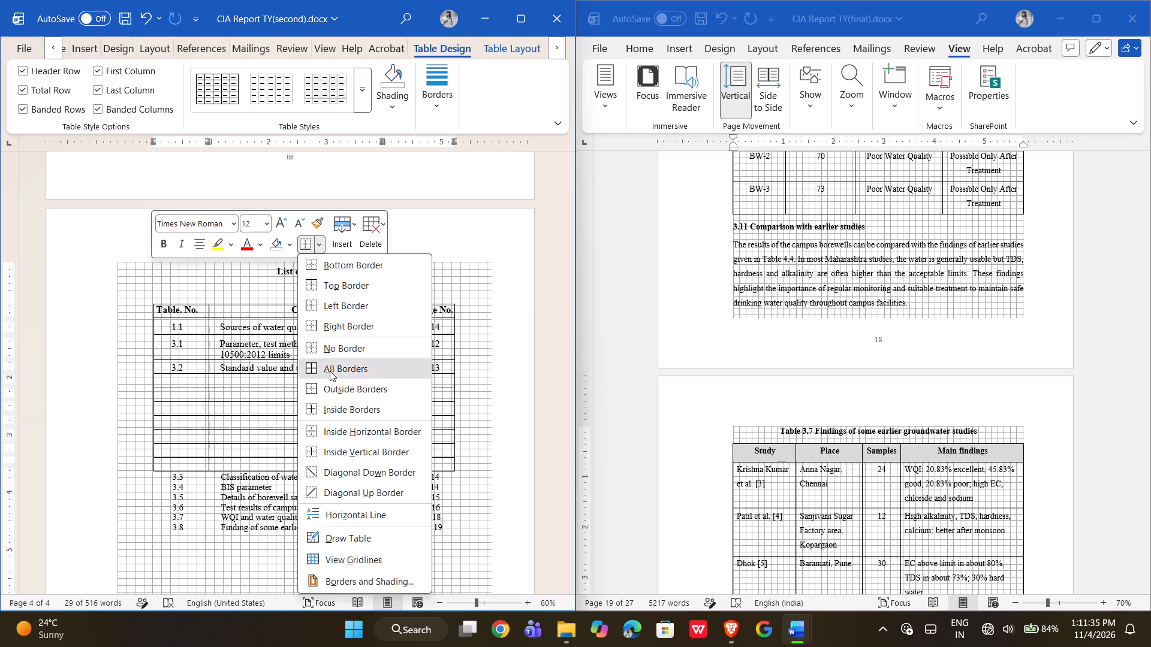
{"action": "left_click", "coordinate": [311, 380]}
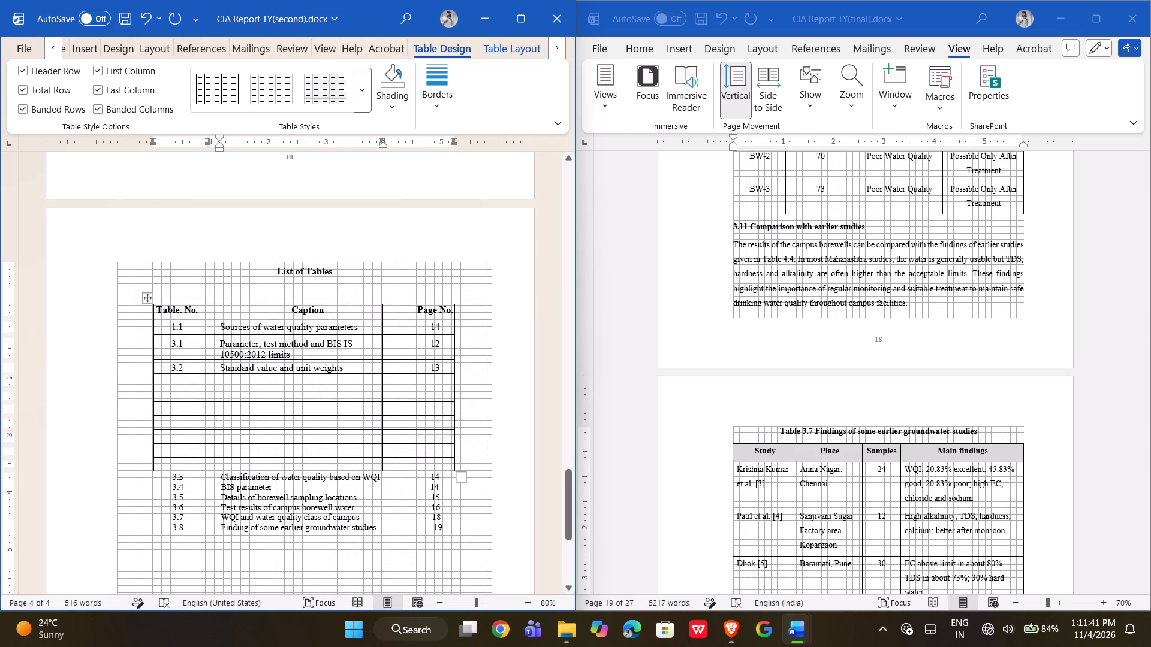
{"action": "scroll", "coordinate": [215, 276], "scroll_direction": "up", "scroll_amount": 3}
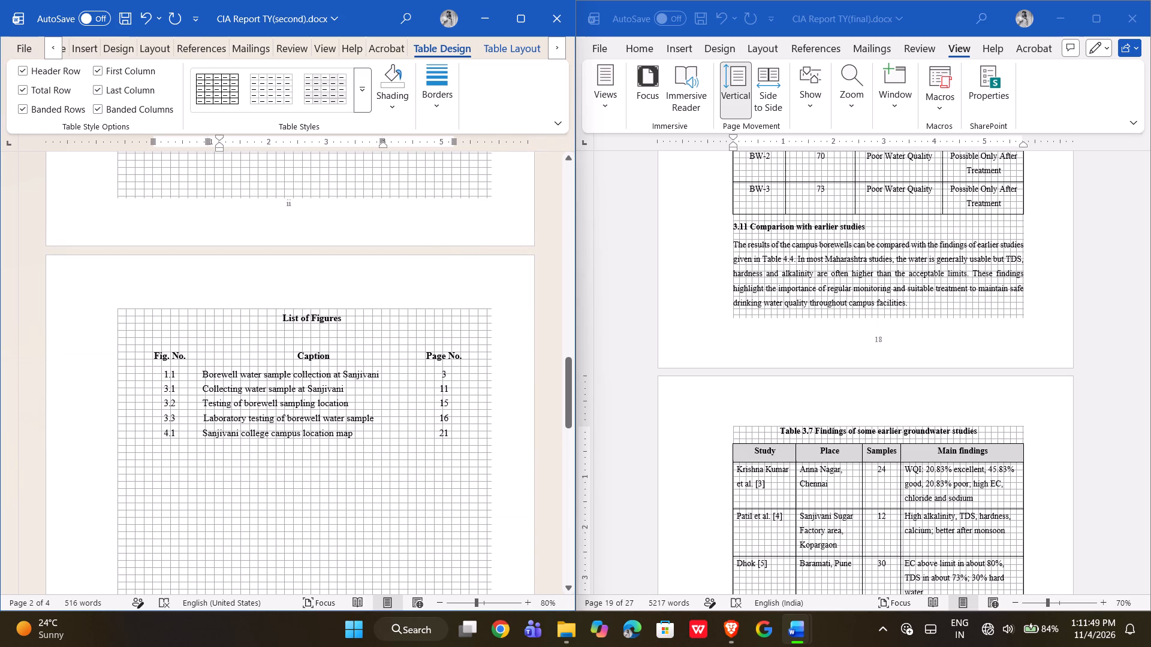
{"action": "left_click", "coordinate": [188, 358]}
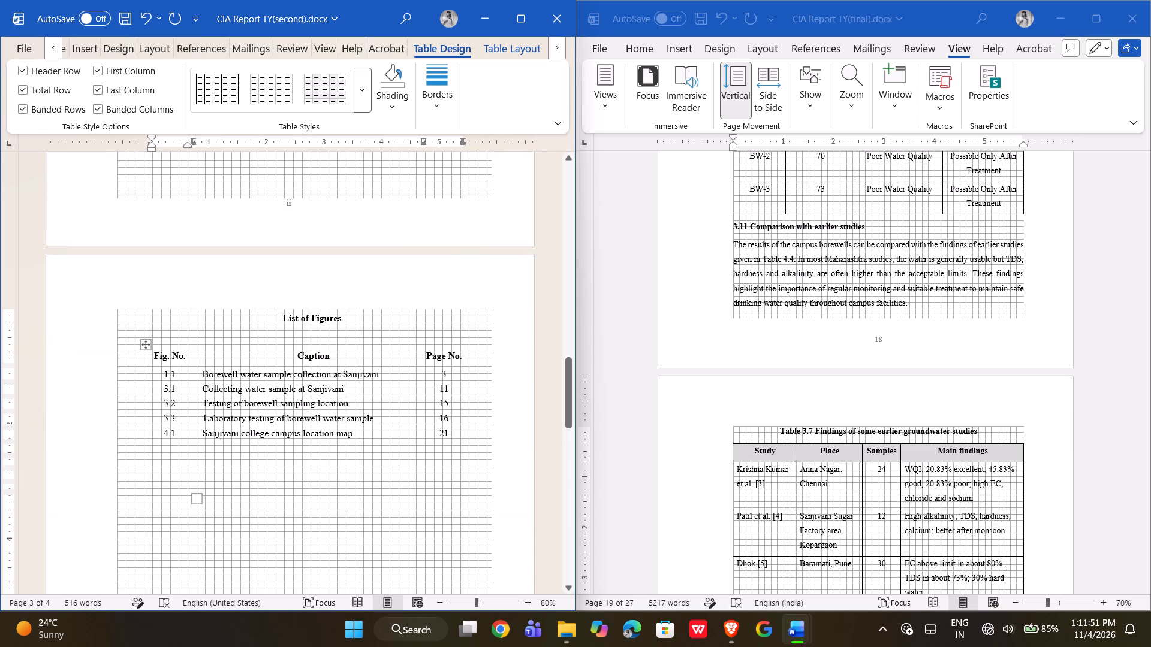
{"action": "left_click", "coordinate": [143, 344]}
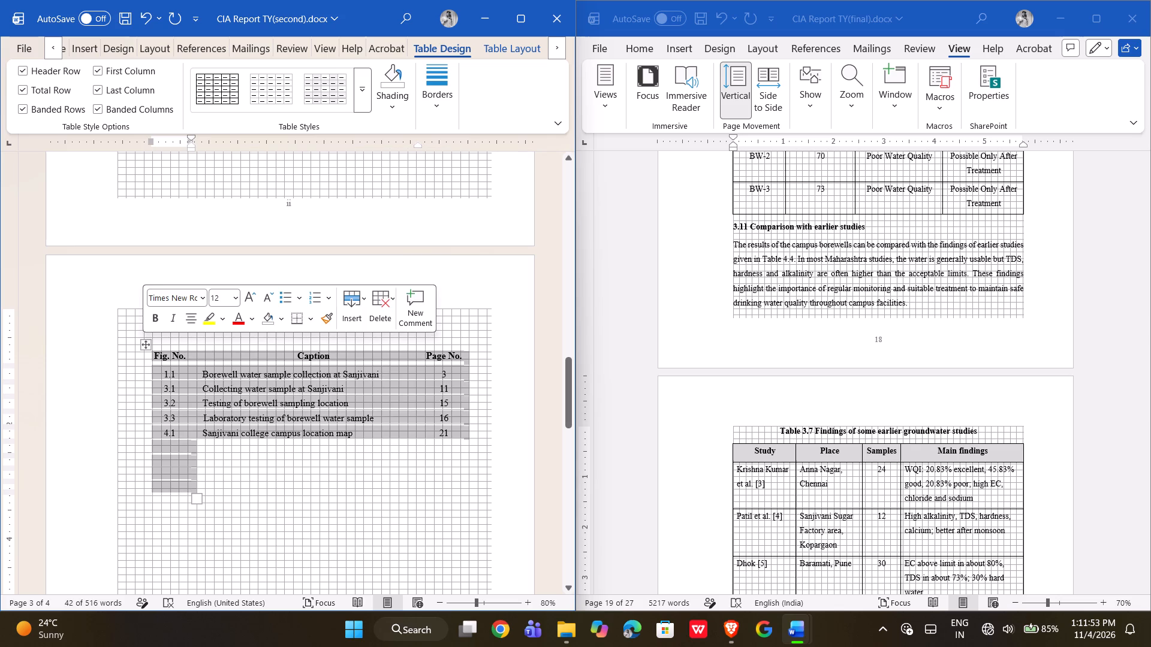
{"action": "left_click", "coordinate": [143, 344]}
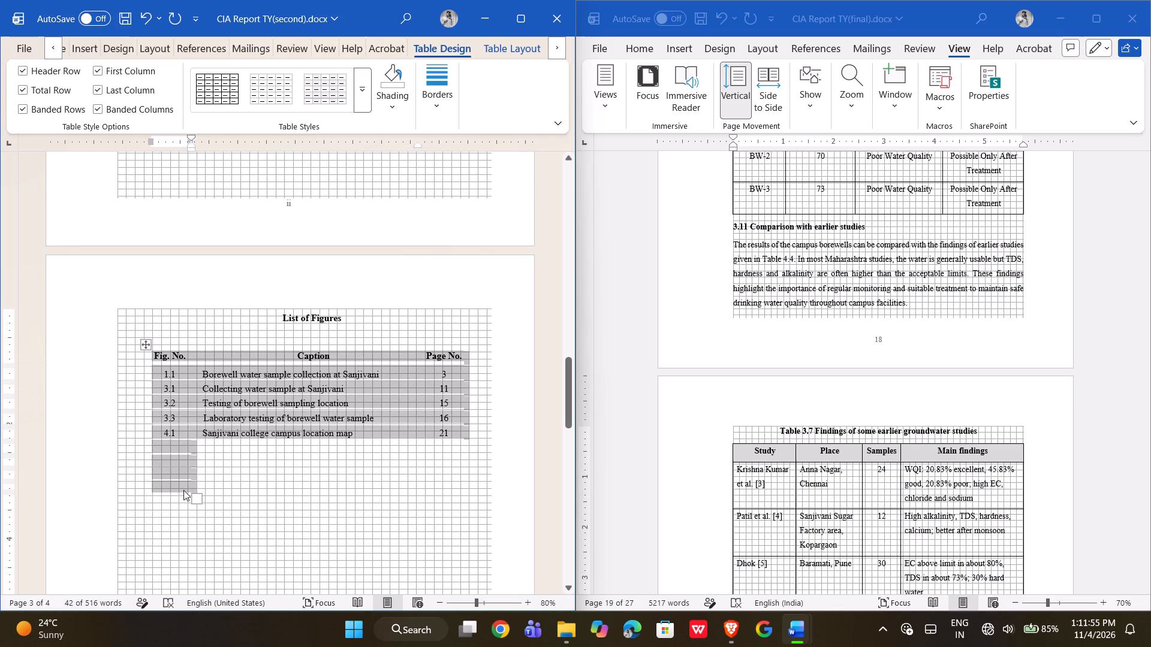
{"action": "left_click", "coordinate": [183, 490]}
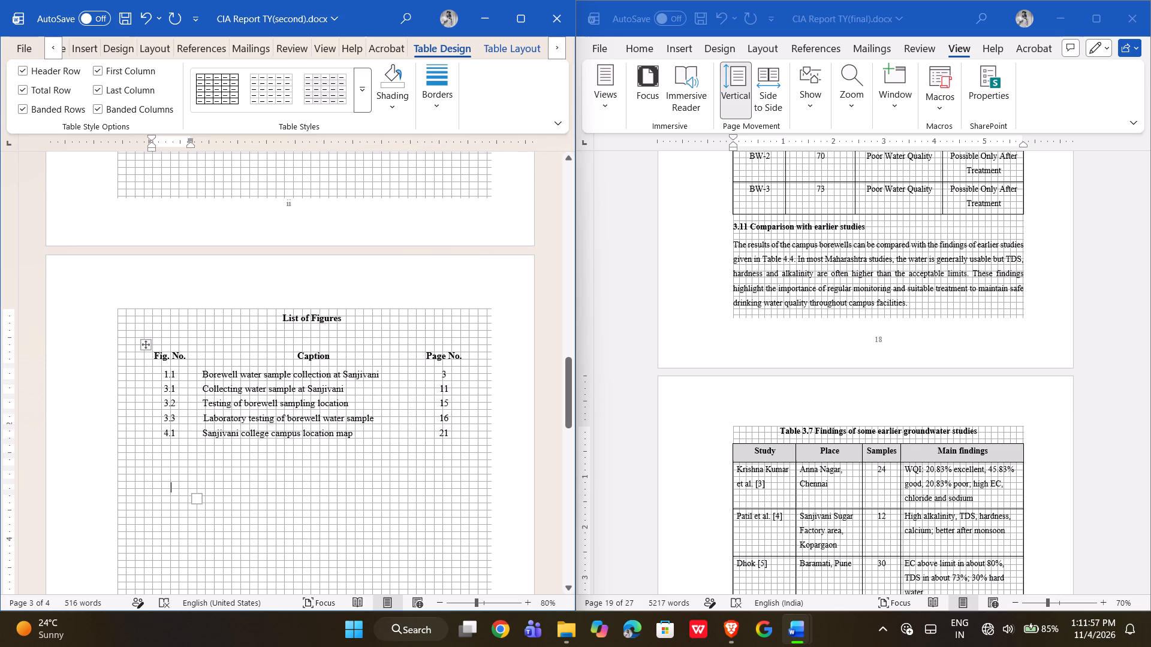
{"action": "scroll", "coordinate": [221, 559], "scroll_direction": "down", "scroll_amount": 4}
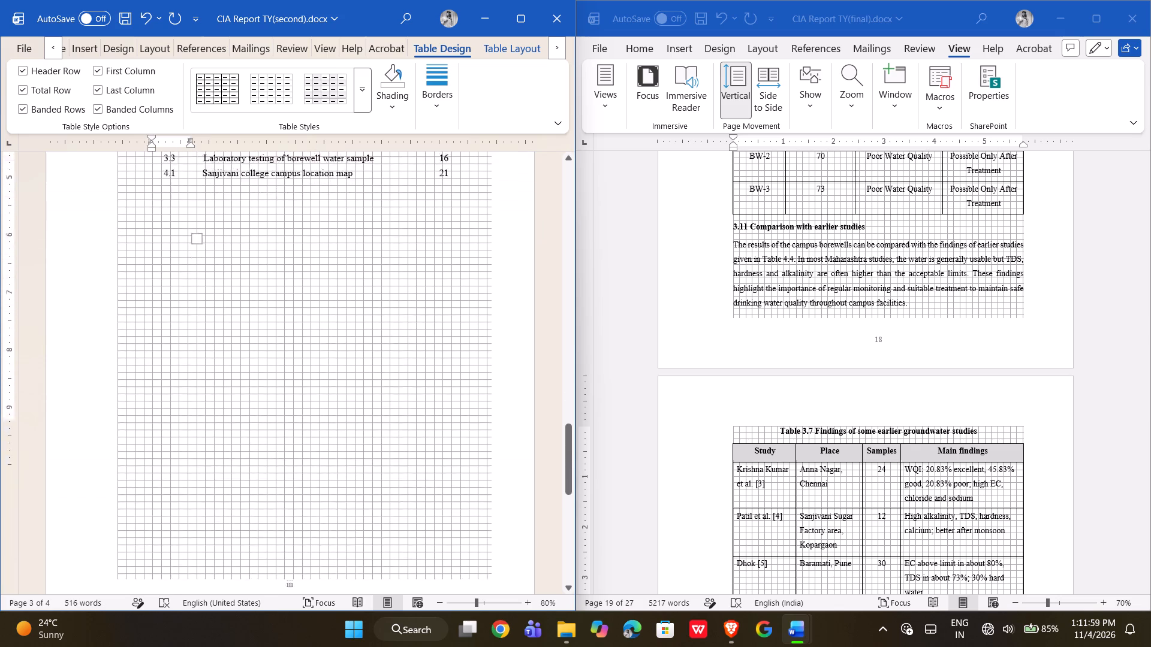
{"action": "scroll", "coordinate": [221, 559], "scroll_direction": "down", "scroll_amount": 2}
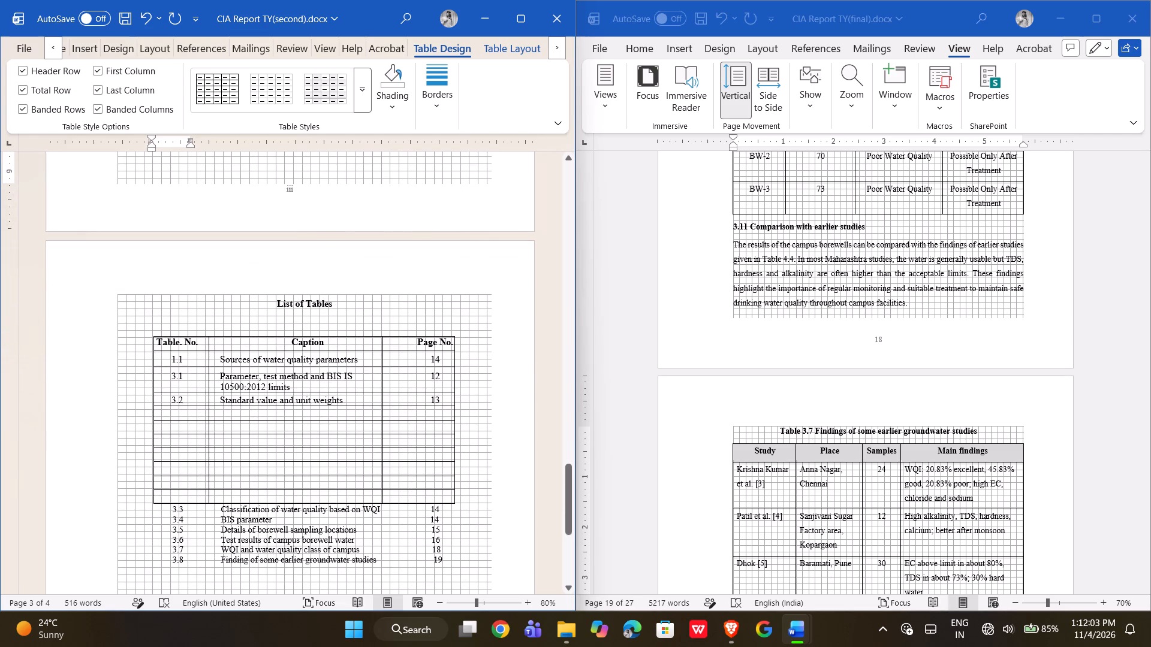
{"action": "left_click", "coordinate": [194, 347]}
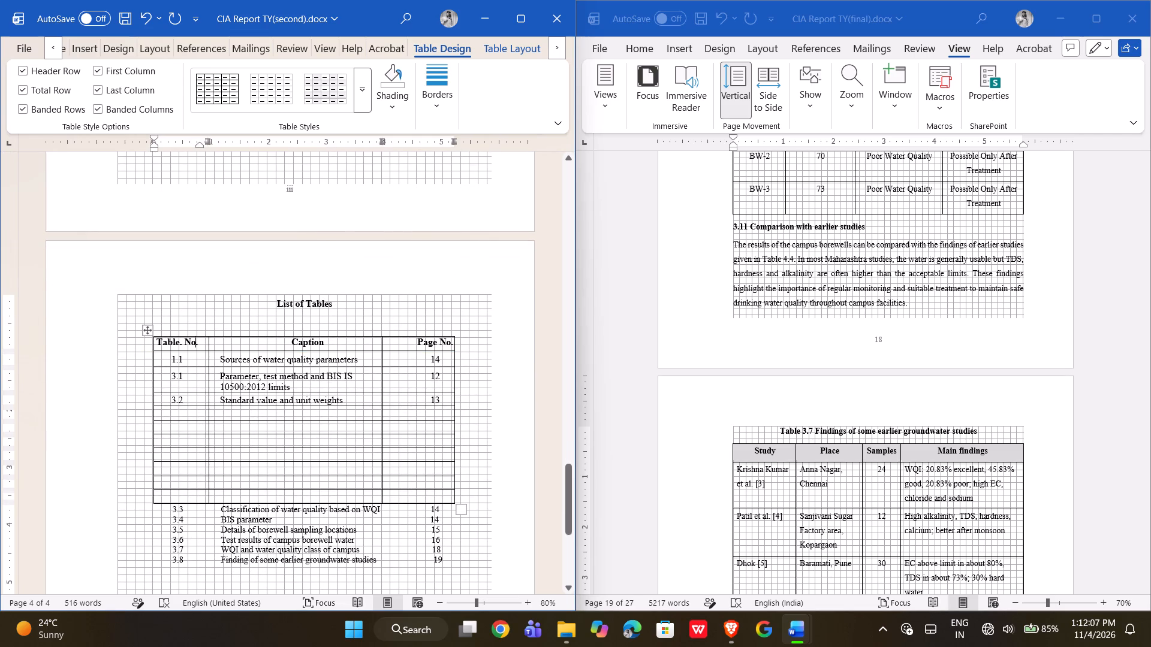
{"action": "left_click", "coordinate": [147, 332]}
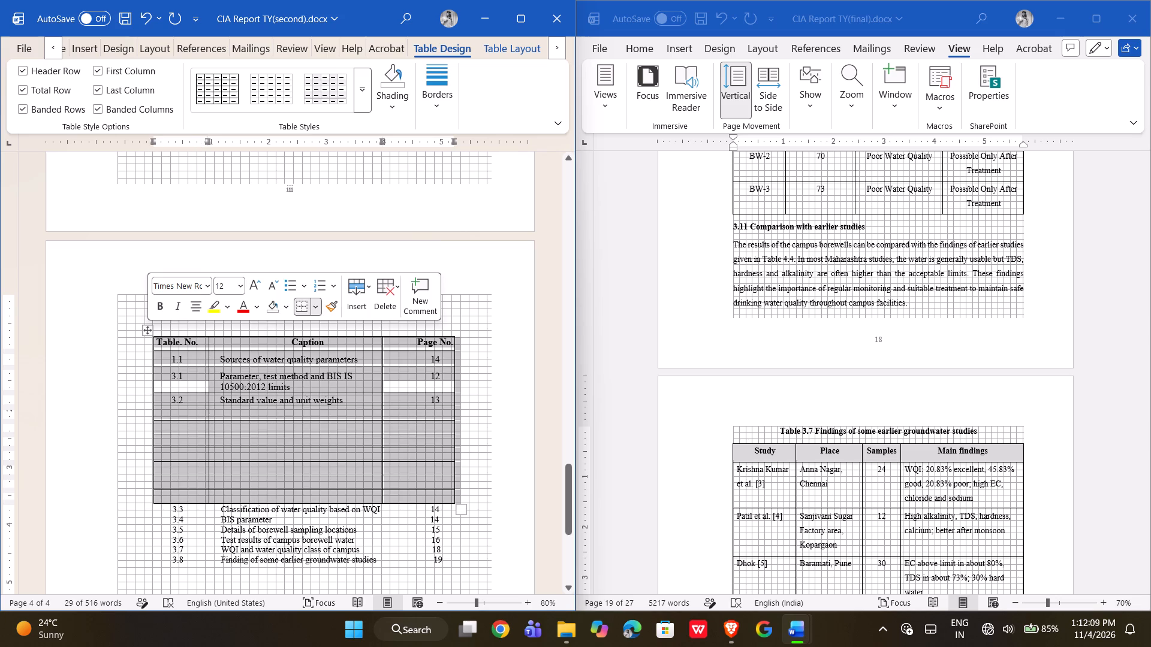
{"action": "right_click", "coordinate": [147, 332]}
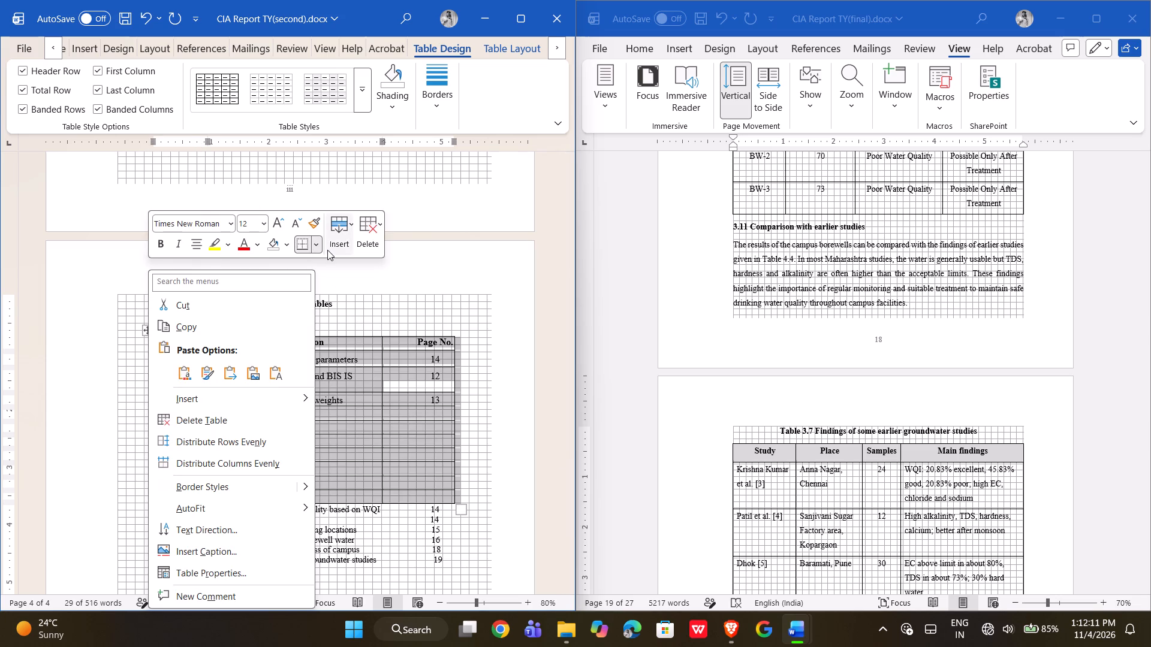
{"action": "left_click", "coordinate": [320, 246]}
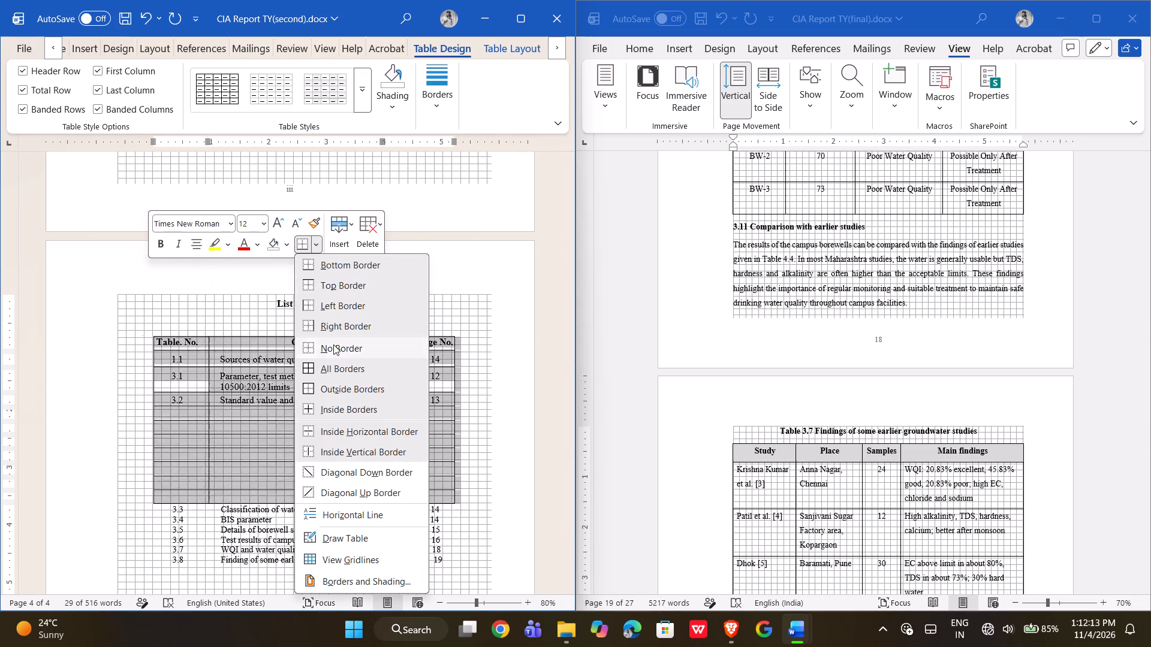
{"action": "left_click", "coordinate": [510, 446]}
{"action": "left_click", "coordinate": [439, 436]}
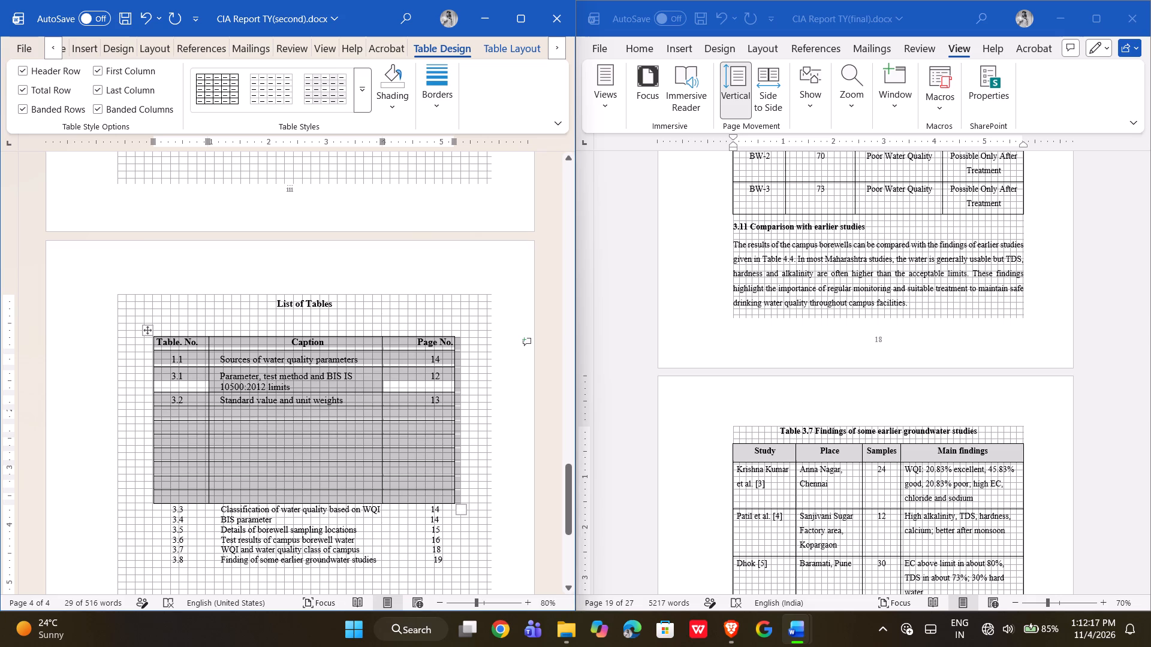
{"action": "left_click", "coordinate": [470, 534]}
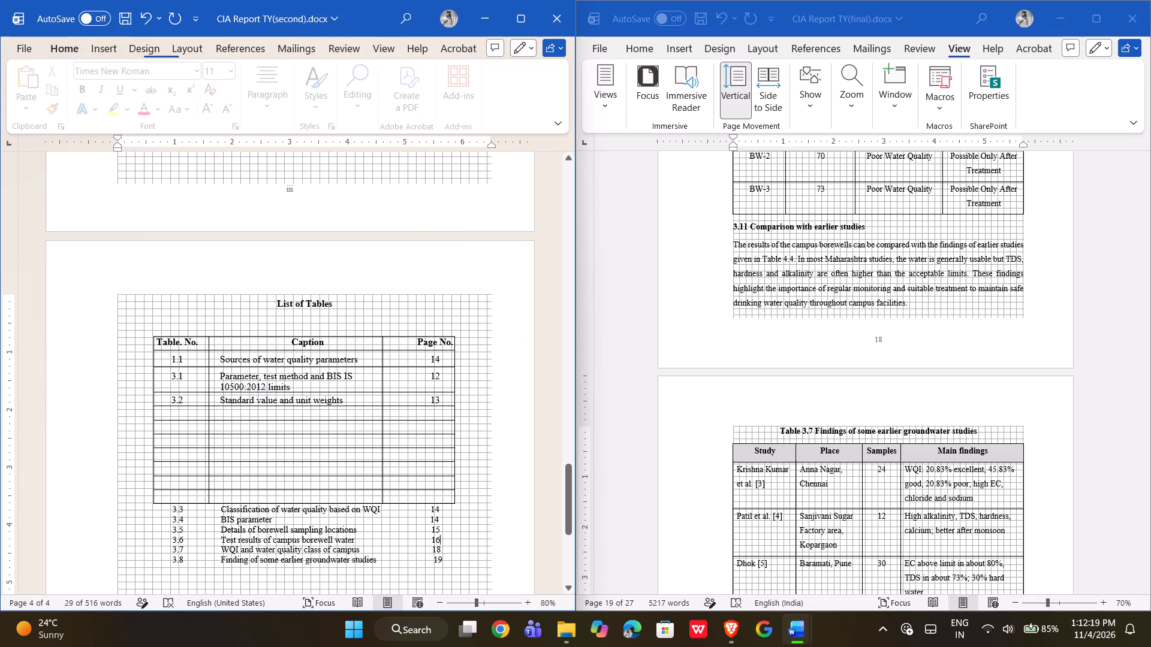
Fill the first empty row with table number 3.3, the caption "Classification of water quality based on WQI" copied from below the table, and page number 14.
{"action": "left_click", "coordinate": [177, 416]}
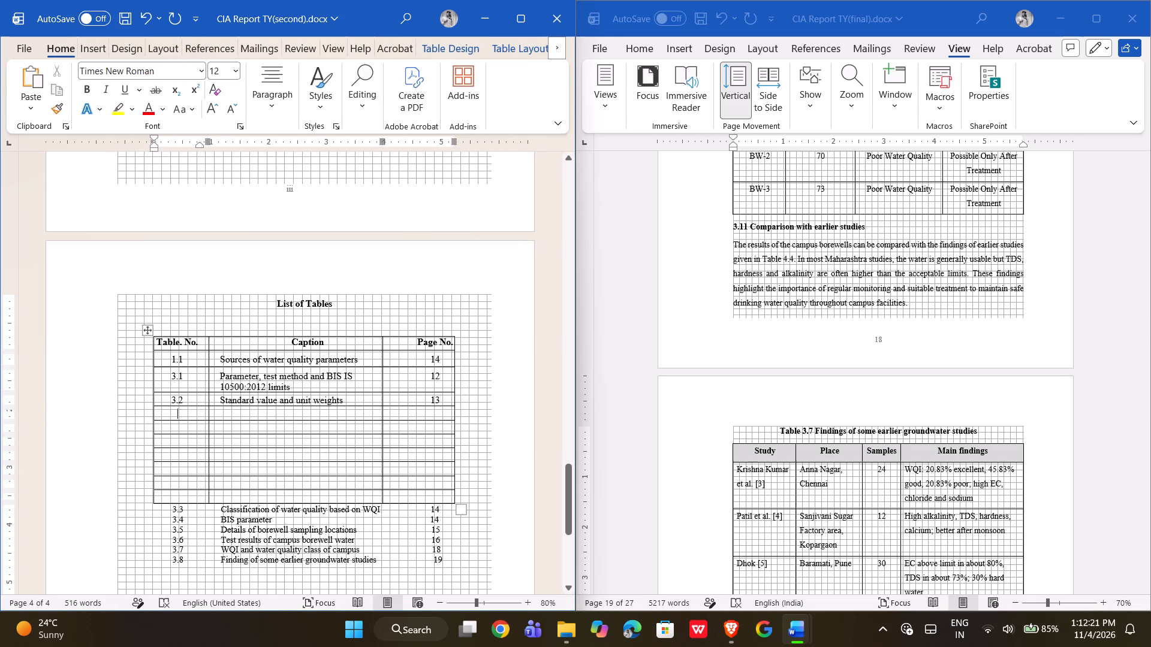
{"action": "type", "text": "3.3"}
{"action": "left_click_drag", "start_coordinate": [221, 509], "coordinate": [372, 510]}
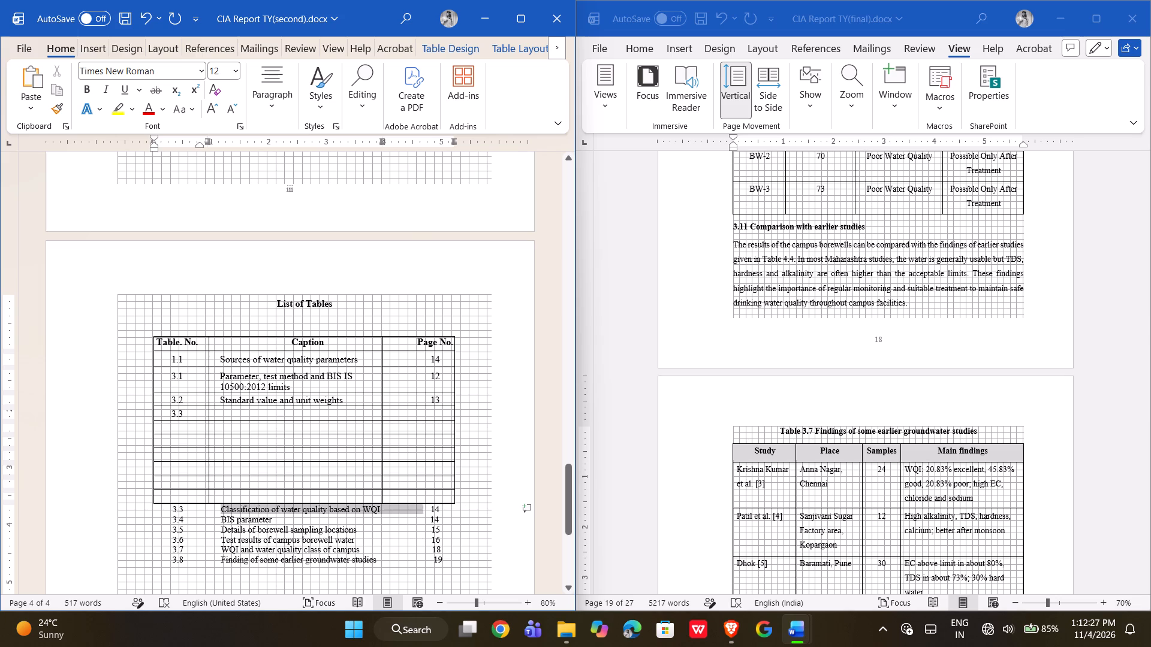
{"action": "left_click_drag", "start_coordinate": [372, 510], "coordinate": [382, 516]}
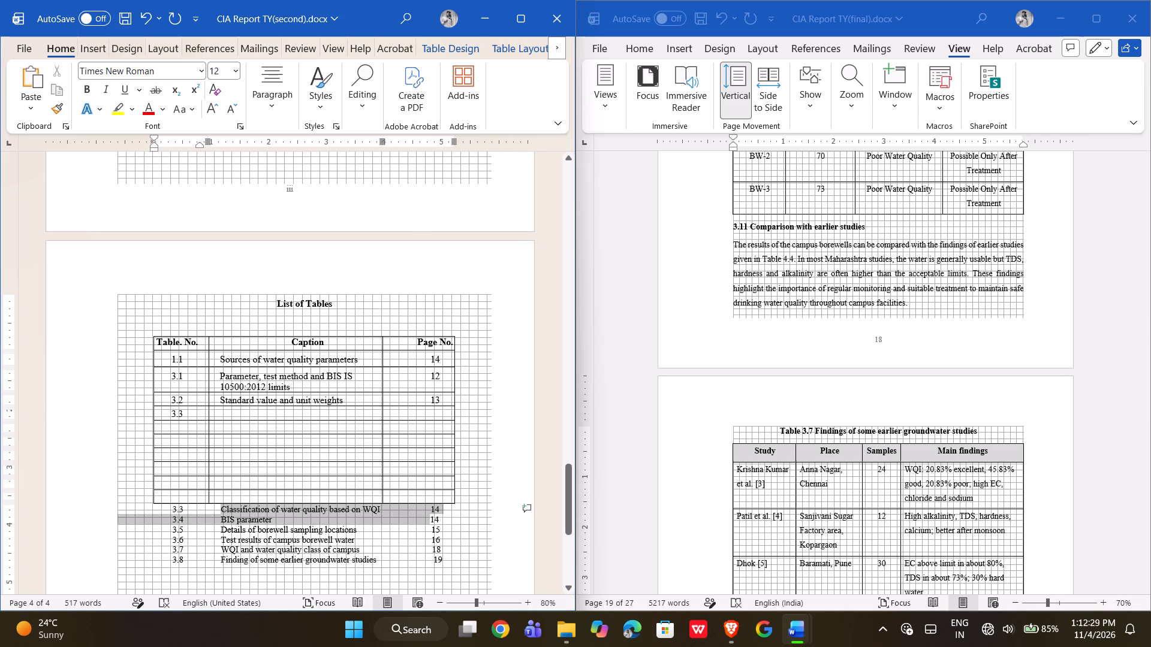
{"action": "left_click_drag", "start_coordinate": [382, 516], "coordinate": [379, 508]}
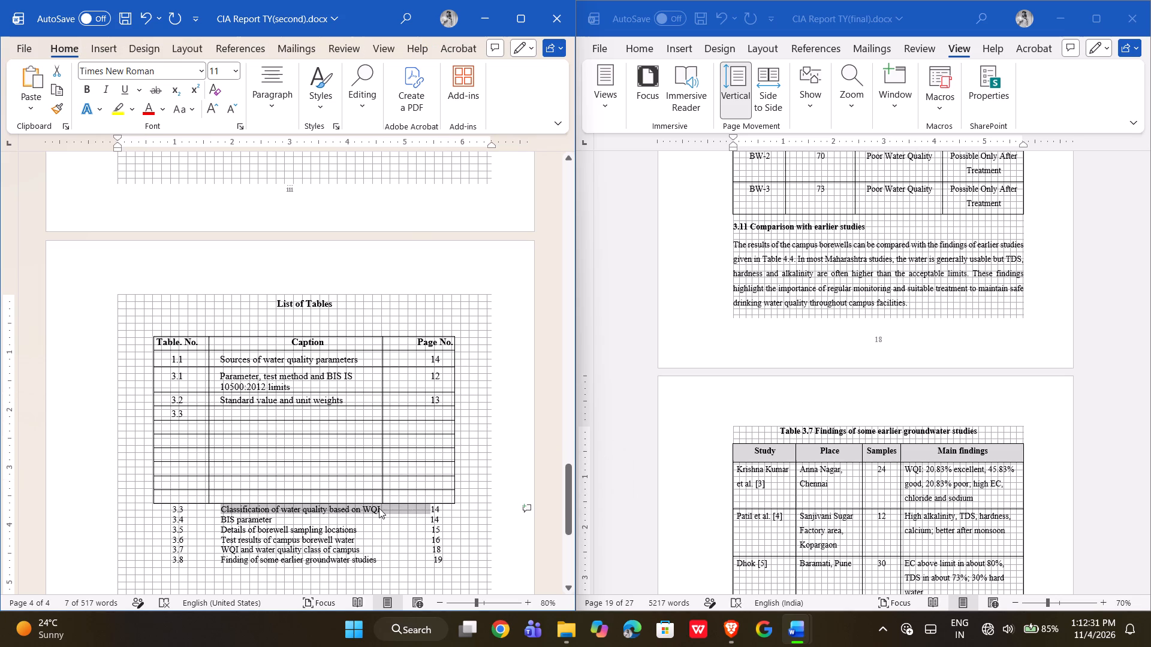
{"action": "key", "text": "ctrl+c"}
{"action": "left_click", "coordinate": [267, 412]}
{"action": "key", "text": "ctrl+v"}
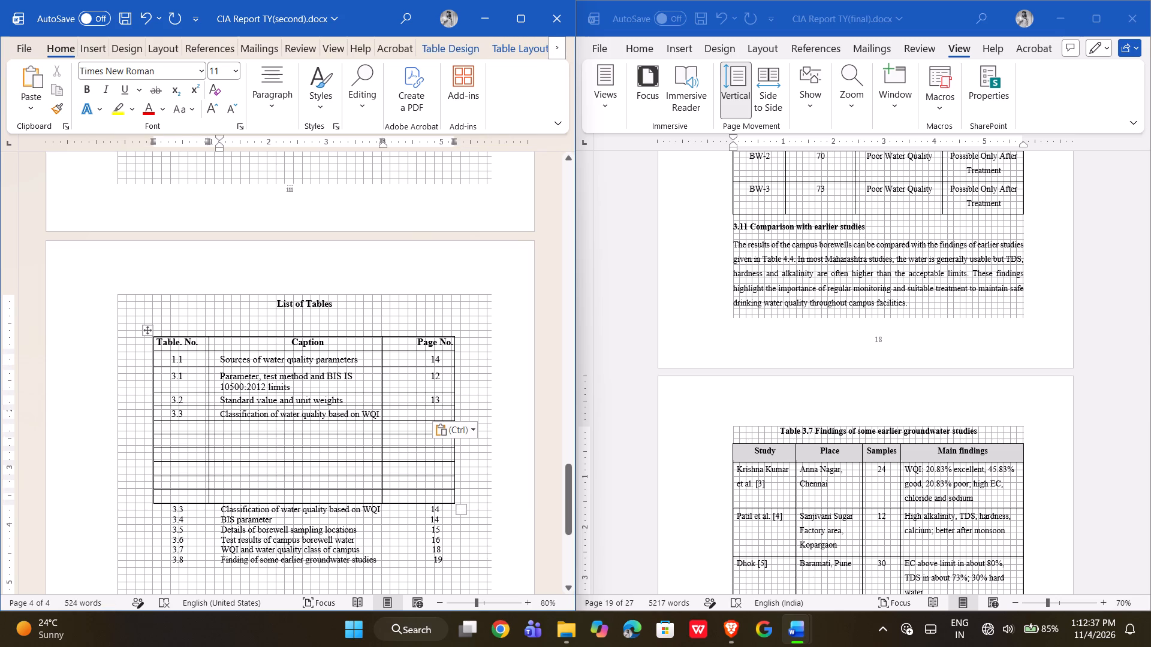
{"action": "left_click", "coordinate": [425, 415]}
{"action": "type", "text": "14"}
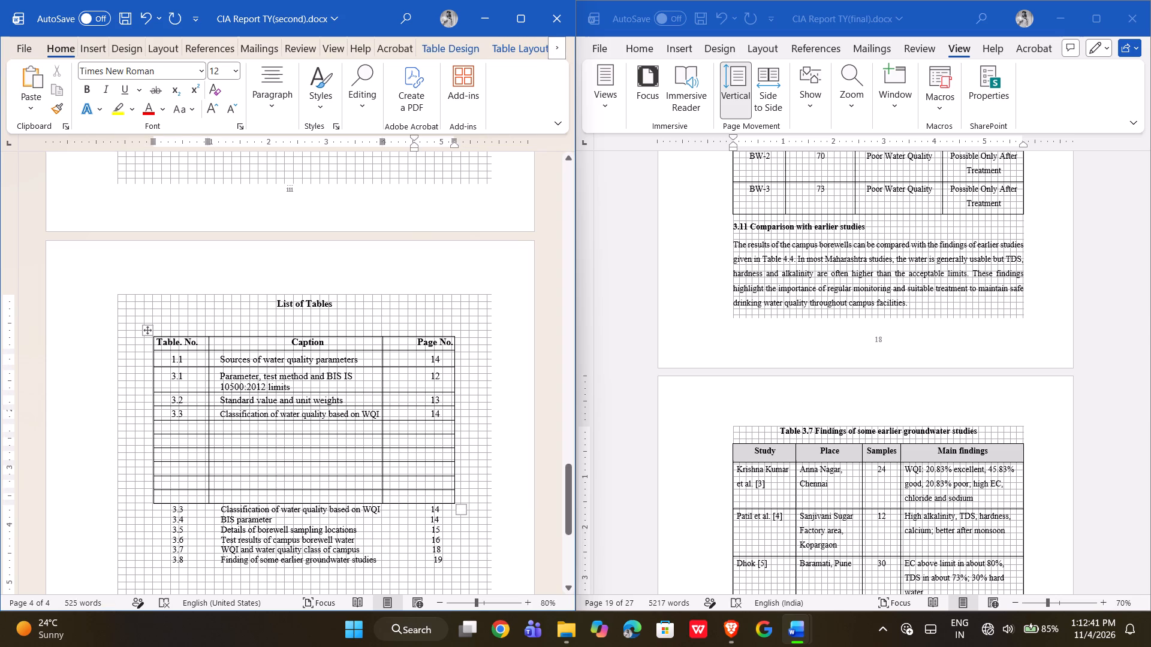
Enter table number 3.4 in the next empty row and copy the "BIS parameter" caption from below the table into its Caption cell.
{"action": "left_click", "coordinate": [169, 430]}
{"action": "type", "text": "3.4"}
{"action": "left_click_drag", "start_coordinate": [219, 520], "coordinate": [273, 525]}
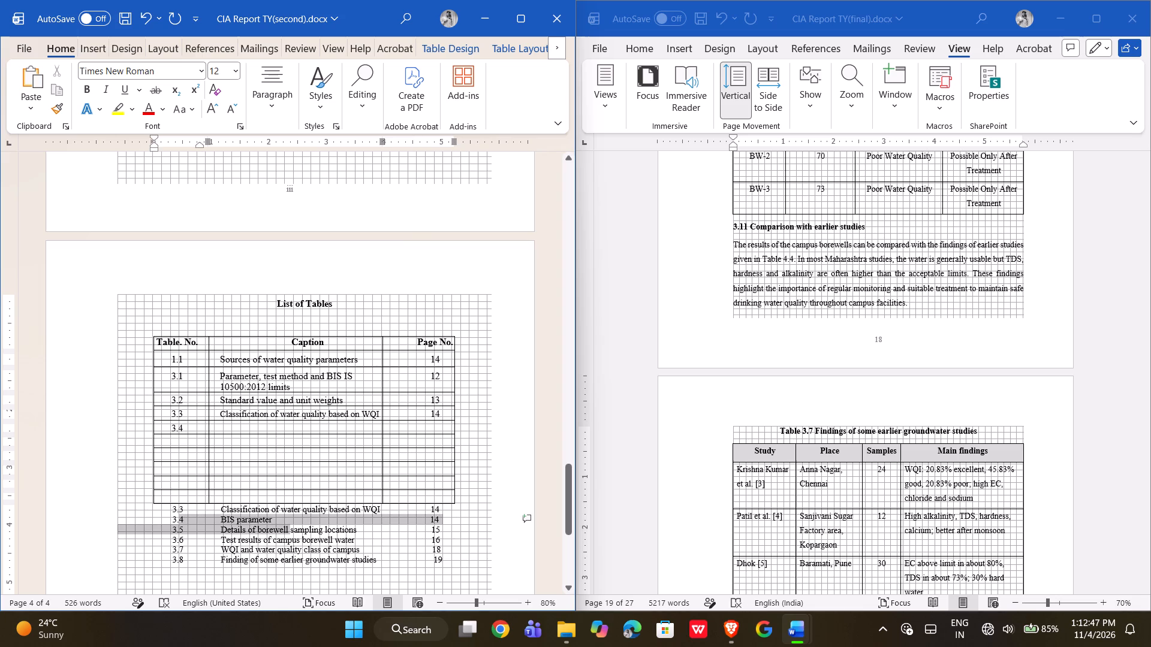
{"action": "left_click_drag", "start_coordinate": [273, 525], "coordinate": [270, 519]}
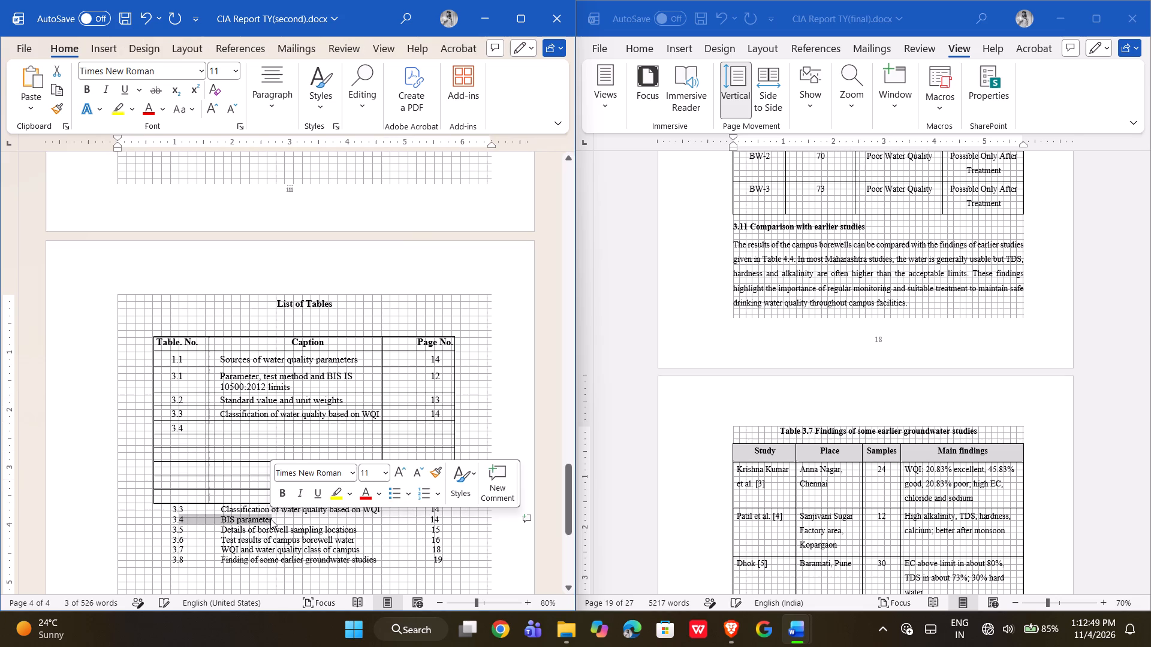
{"action": "key", "text": "ctrl+c"}
{"action": "left_click", "coordinate": [234, 430]}
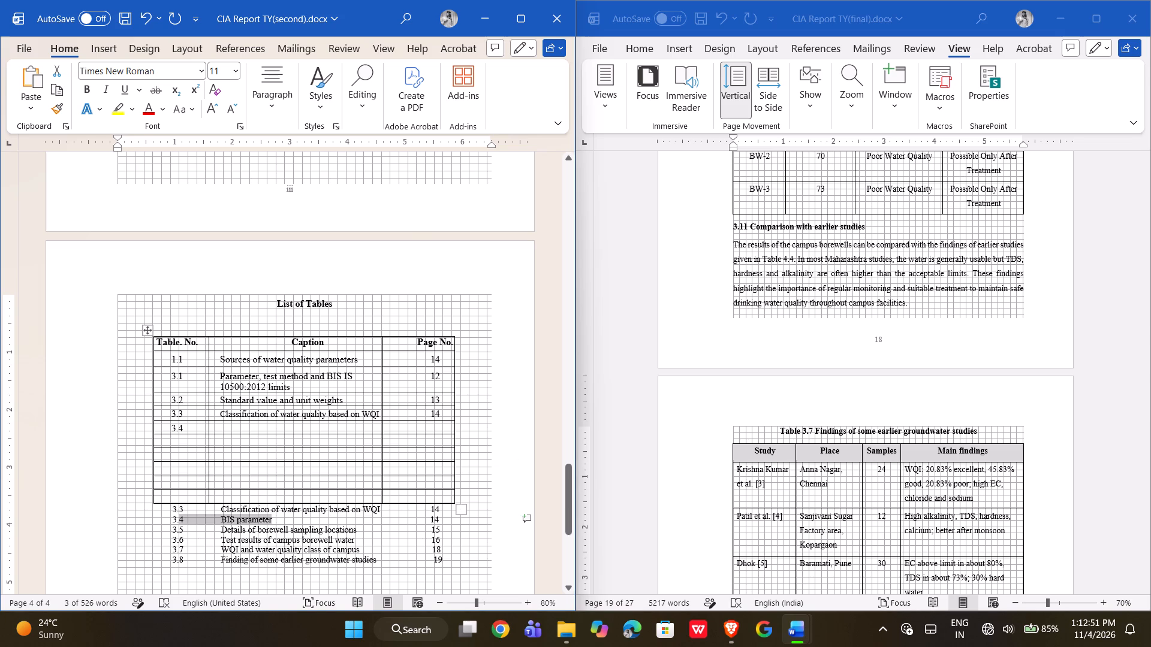
{"action": "key", "text": "ctrl+v"}
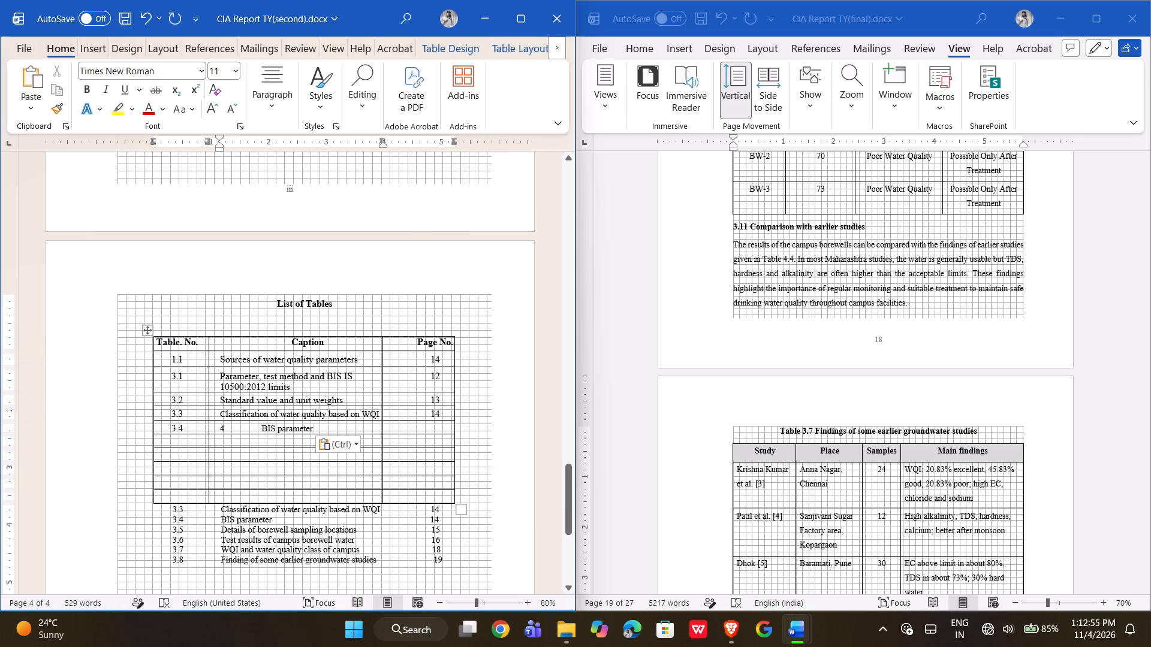
Remove the stray "4" and extra spaces before "BIS parameter" in the 3.4 row, aligning it with the captions above.
{"action": "left_click", "coordinate": [250, 428]}
{"action": "key", "text": "BackSpace"}
{"action": "key", "text": "BackSpace"}
{"action": "key", "text": "BackSpace"}
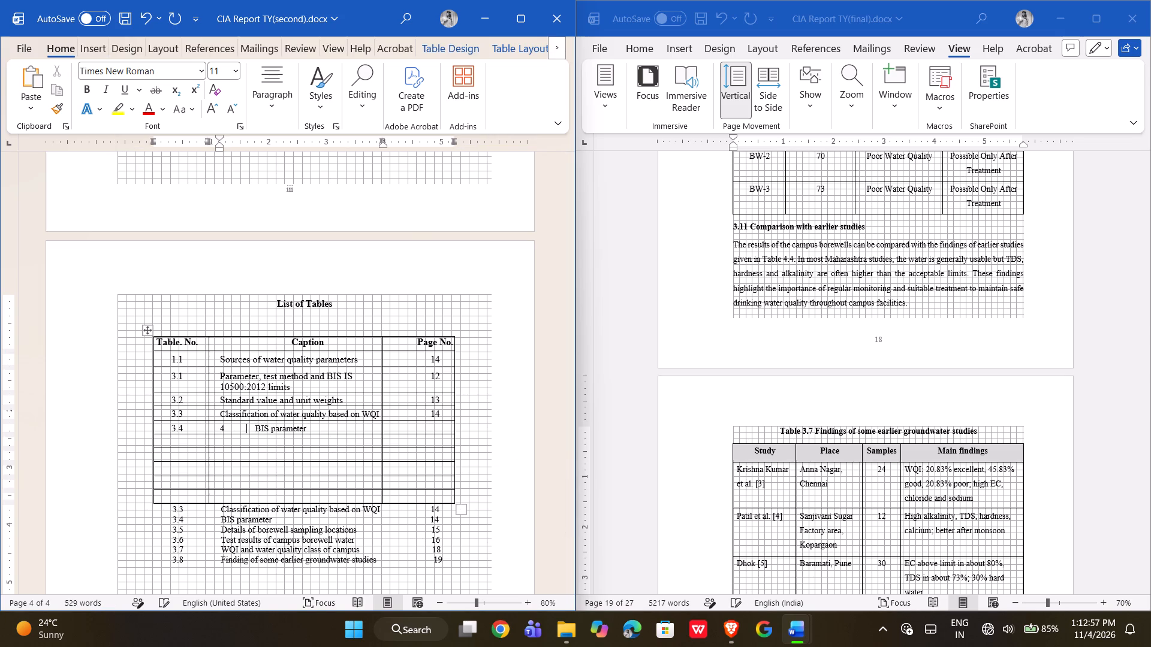
{"action": "key", "text": "BackSpace"}
{"action": "key", "text": "BackSpace"}
{"action": "key", "text": "BackSpace"}
{"action": "key", "text": "BackSpace"}
{"action": "key", "text": "BackSpace"}
{"action": "key", "text": "BackSpace"}
{"action": "key", "text": "BackSpace"}
{"action": "key", "text": "BackSpace"}
{"action": "key", "text": "BackSpace"}
{"action": "key", "text": "BackSpace"}
{"action": "key", "text": "Right"}
{"action": "key", "text": "BackSpace"}
{"action": "key", "text": "BackSpace"}
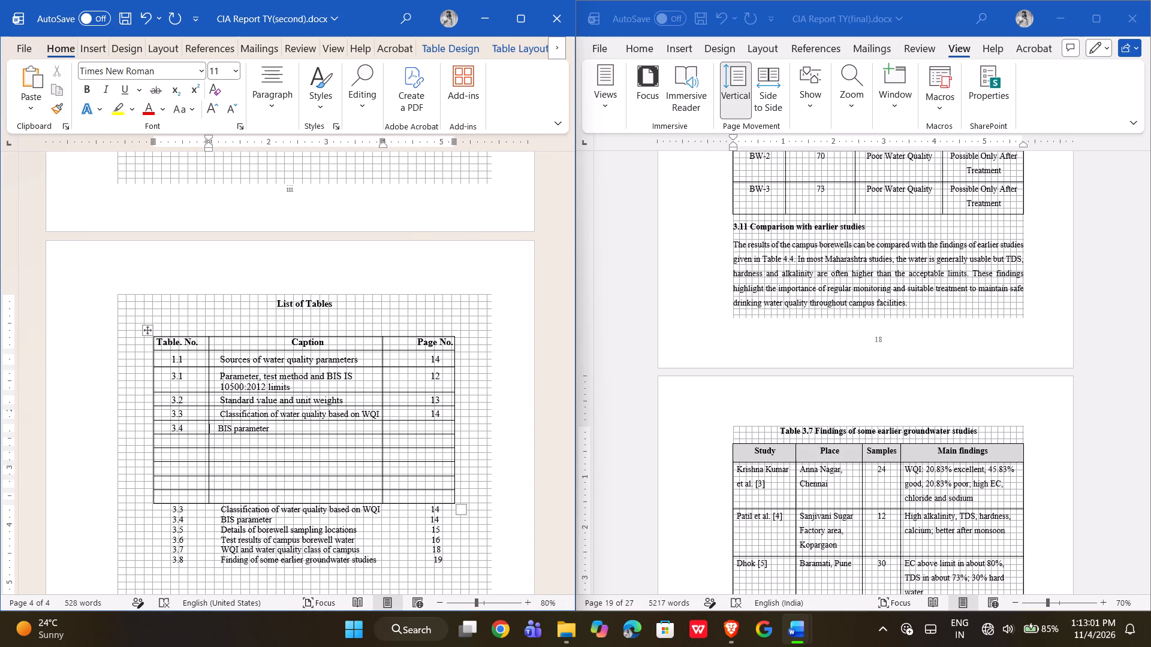
{"action": "key", "text": "space"}
Enter page number 14 in the 3.4 row.
{"action": "left_click", "coordinate": [418, 424]}
{"action": "type", "text": "14"}
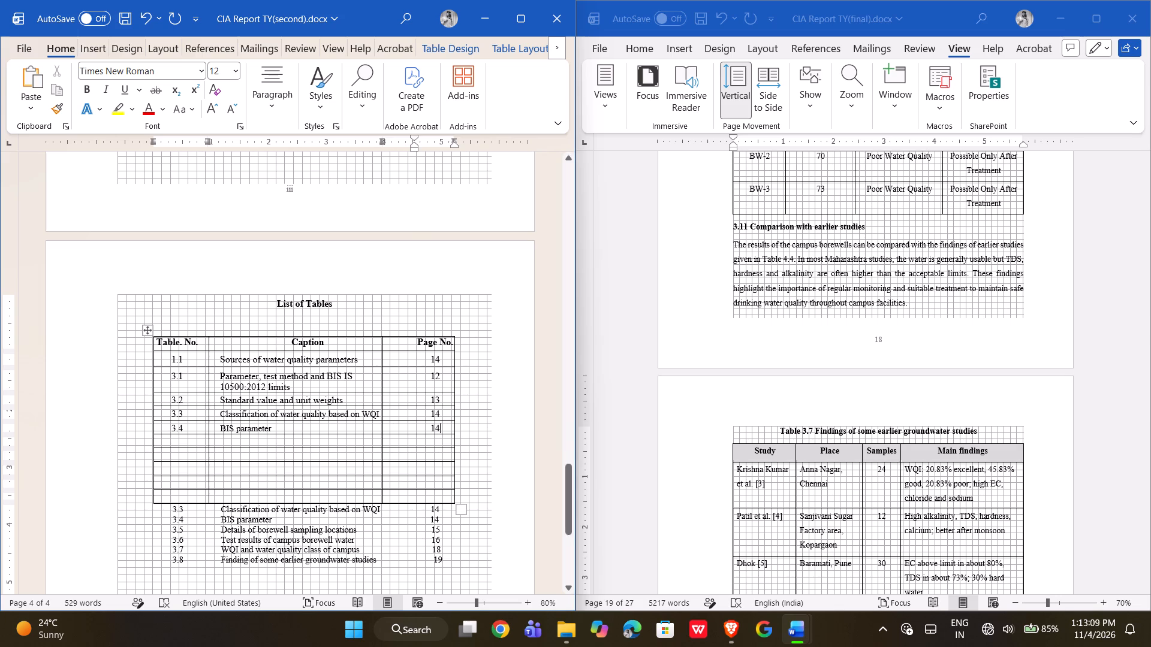
Fill the next empty row with table number 3.5, the caption "Details of borewell sampling locations" copied from below the table, and page number 15.
{"action": "left_click", "coordinate": [176, 443]}
{"action": "type", "text": "3.5"}
{"action": "left_click", "coordinate": [230, 442]}
{"action": "left_click_drag", "start_coordinate": [221, 532], "coordinate": [269, 533]}
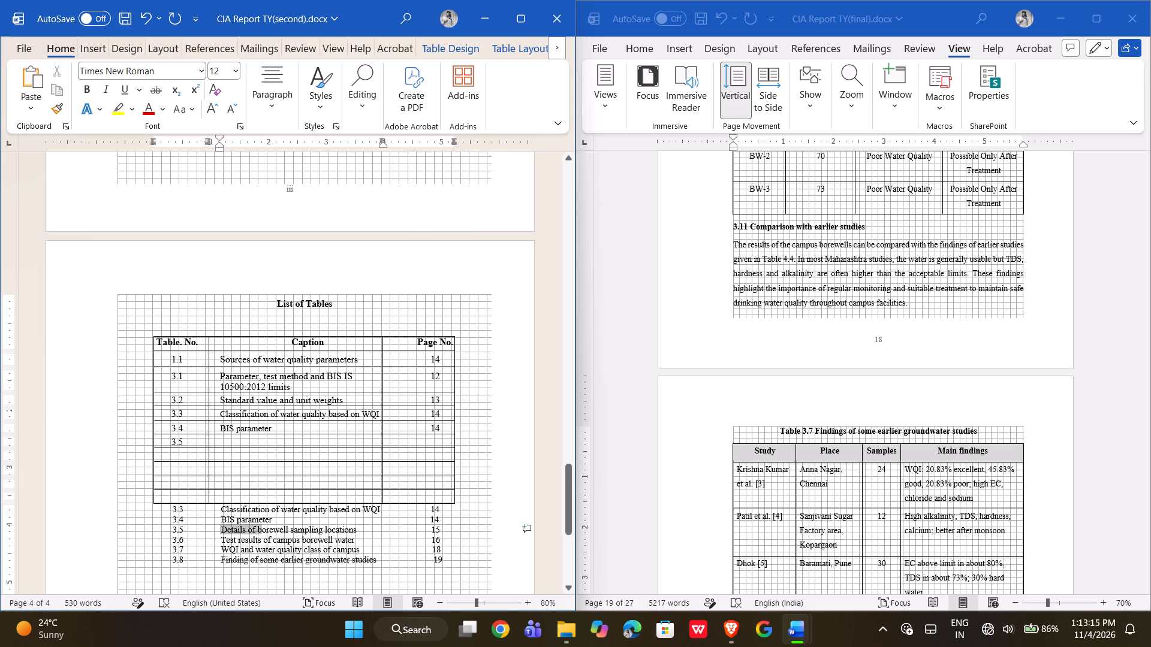
{"action": "left_click_drag", "start_coordinate": [269, 533], "coordinate": [355, 536]}
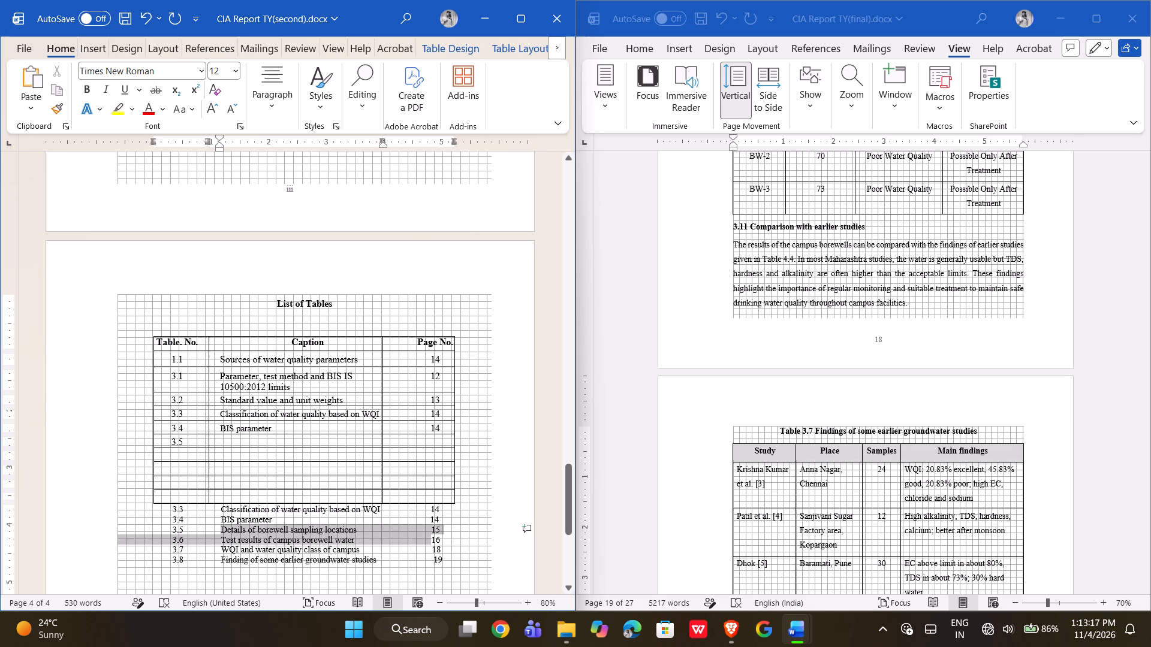
{"action": "left_click_drag", "start_coordinate": [355, 536], "coordinate": [353, 530]}
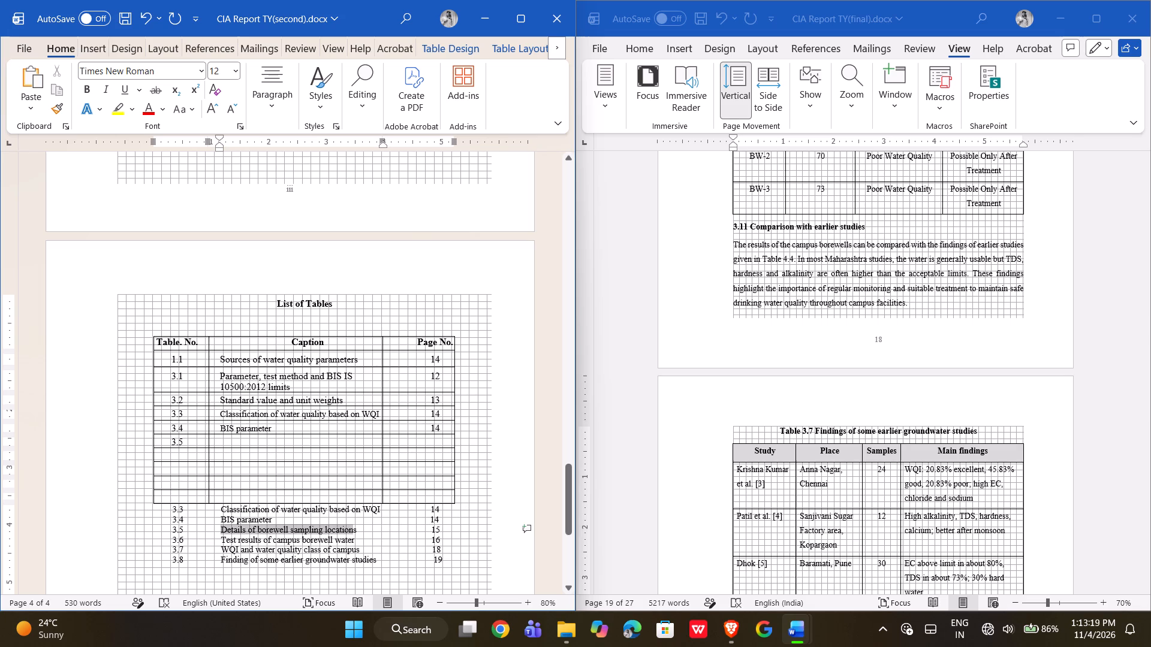
{"action": "left_click_drag", "start_coordinate": [353, 530], "coordinate": [355, 530]}
{"action": "key", "text": "ctrl+c"}
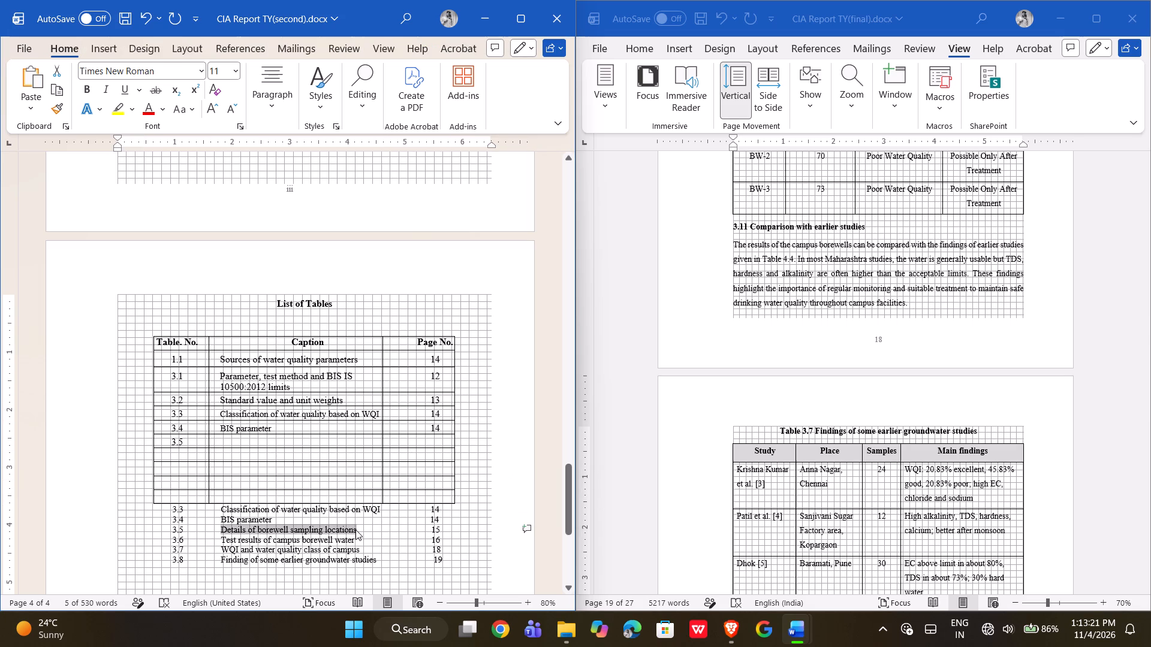
{"action": "left_click", "coordinate": [251, 444]}
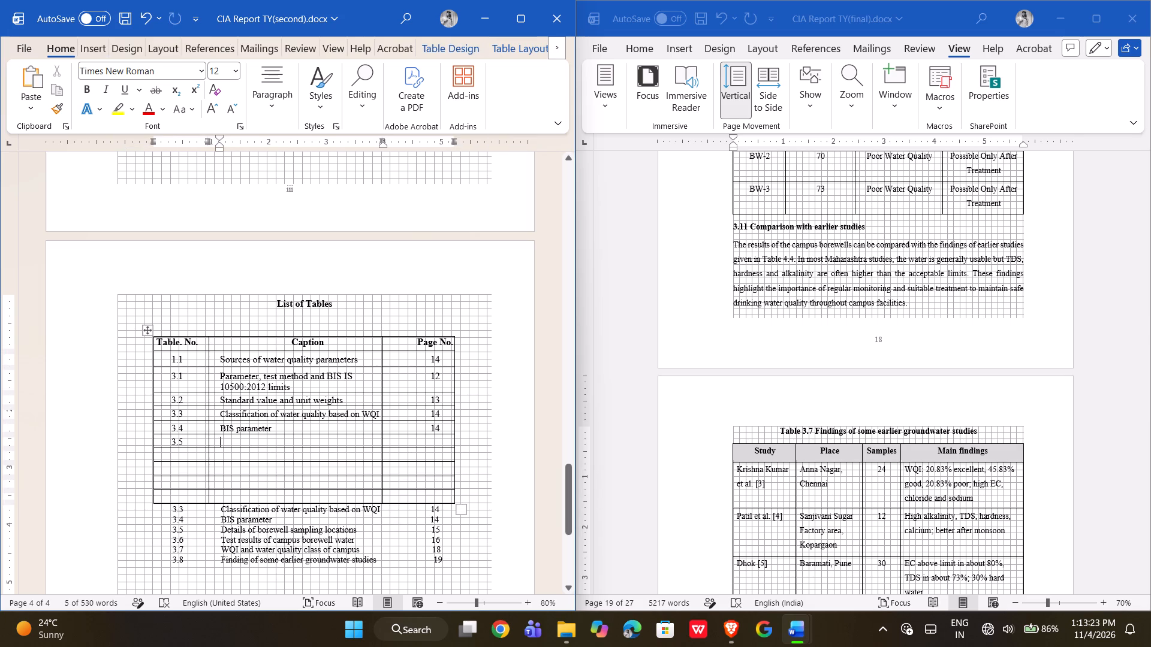
{"action": "key", "text": "ctrl+v"}
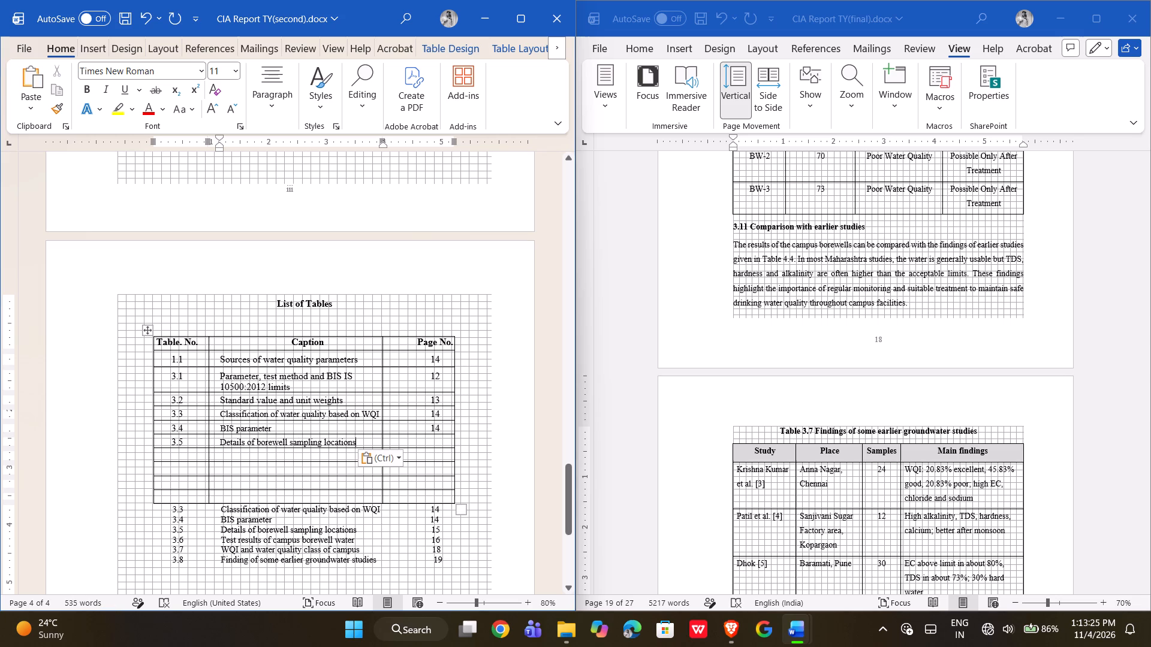
{"action": "left_click", "coordinate": [422, 441]}
{"action": "type", "text": "15"}
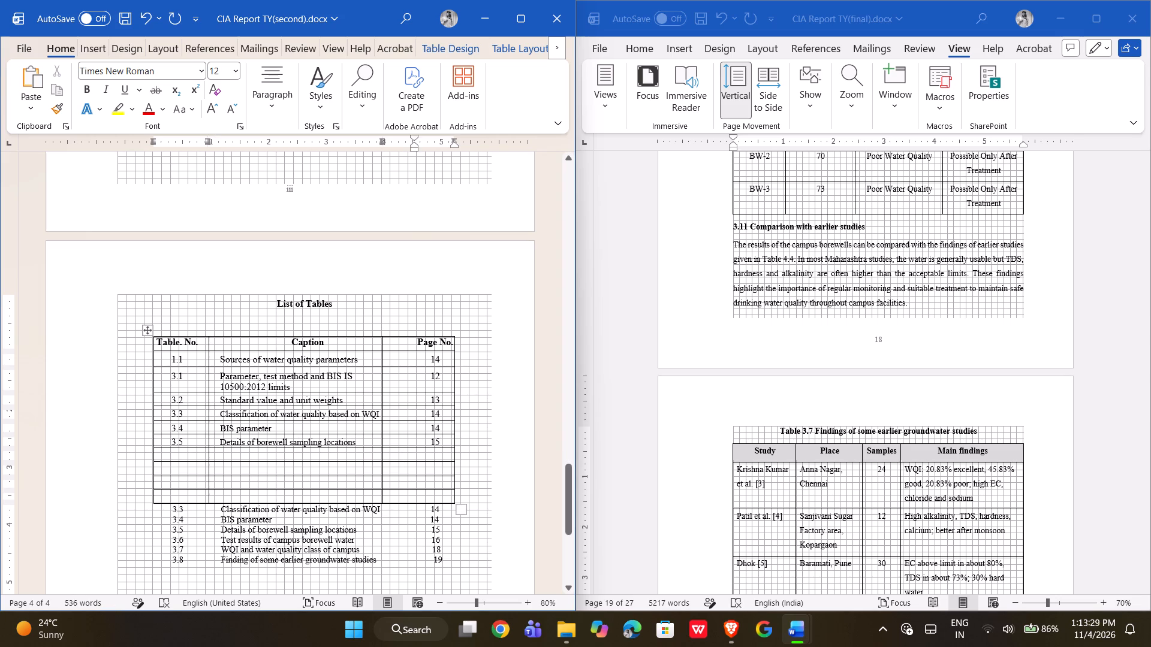
Fill the next empty row with table number 3.6, the caption "Test results of campus borewell water" copied from below the table, and page number 16.
{"action": "left_click", "coordinate": [172, 456]}
{"action": "key", "text": "3"}
{"action": "key", "text": "period"}
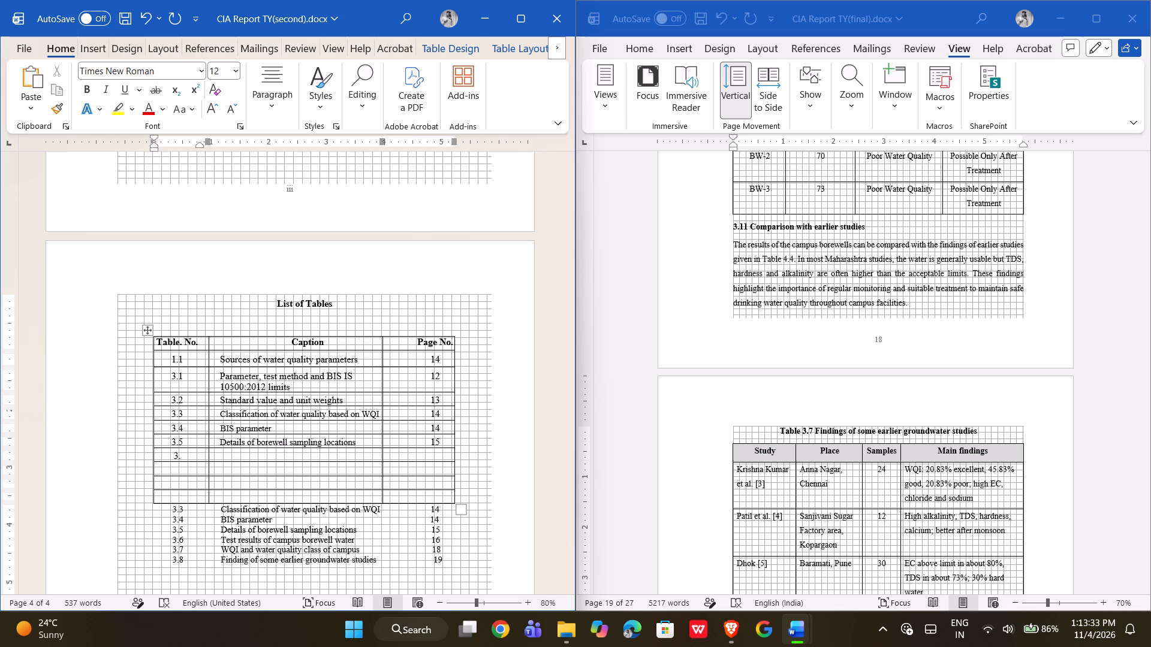
{"action": "key", "text": "6"}
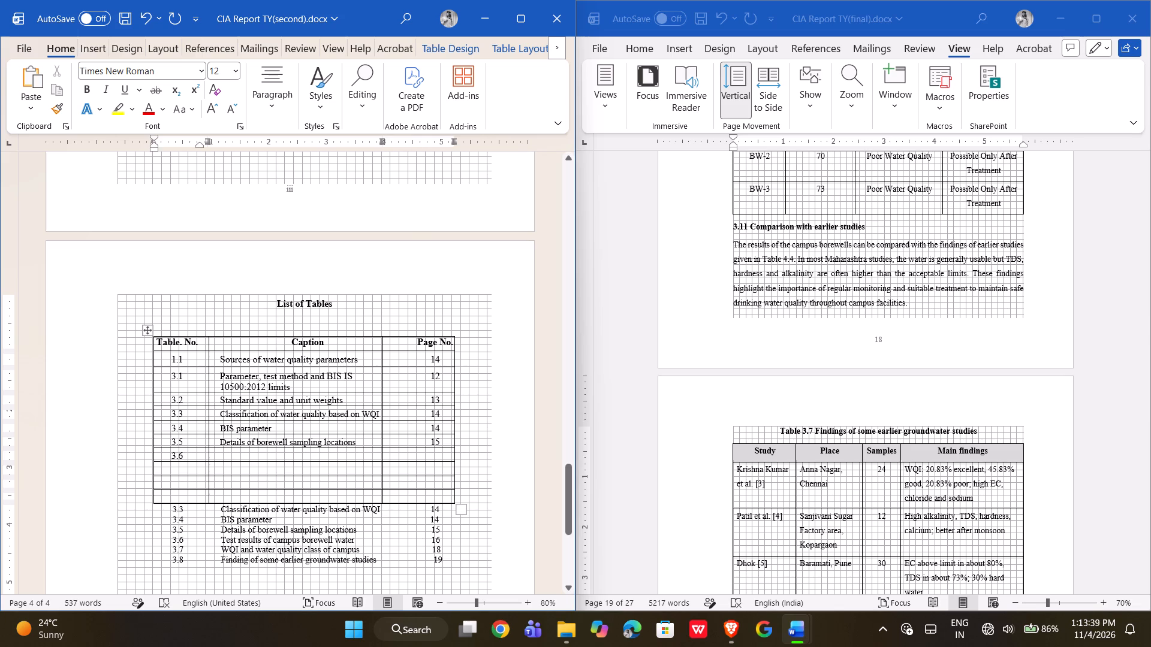
{"action": "left_click_drag", "start_coordinate": [218, 538], "coordinate": [324, 541]}
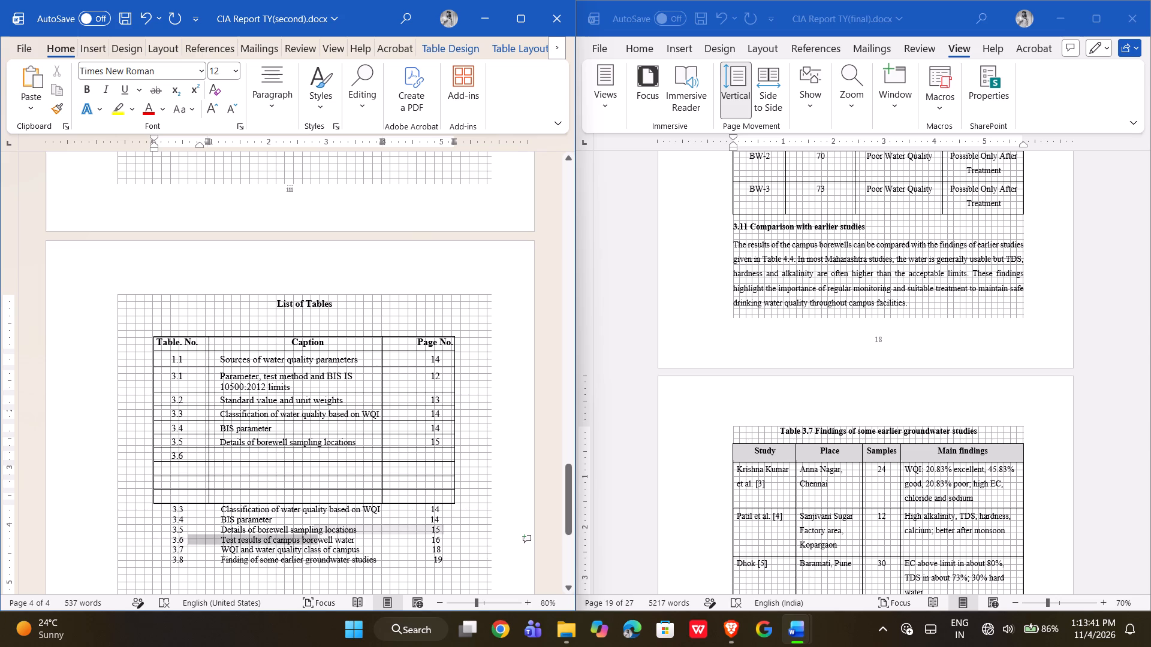
{"action": "left_click_drag", "start_coordinate": [324, 541], "coordinate": [353, 543]}
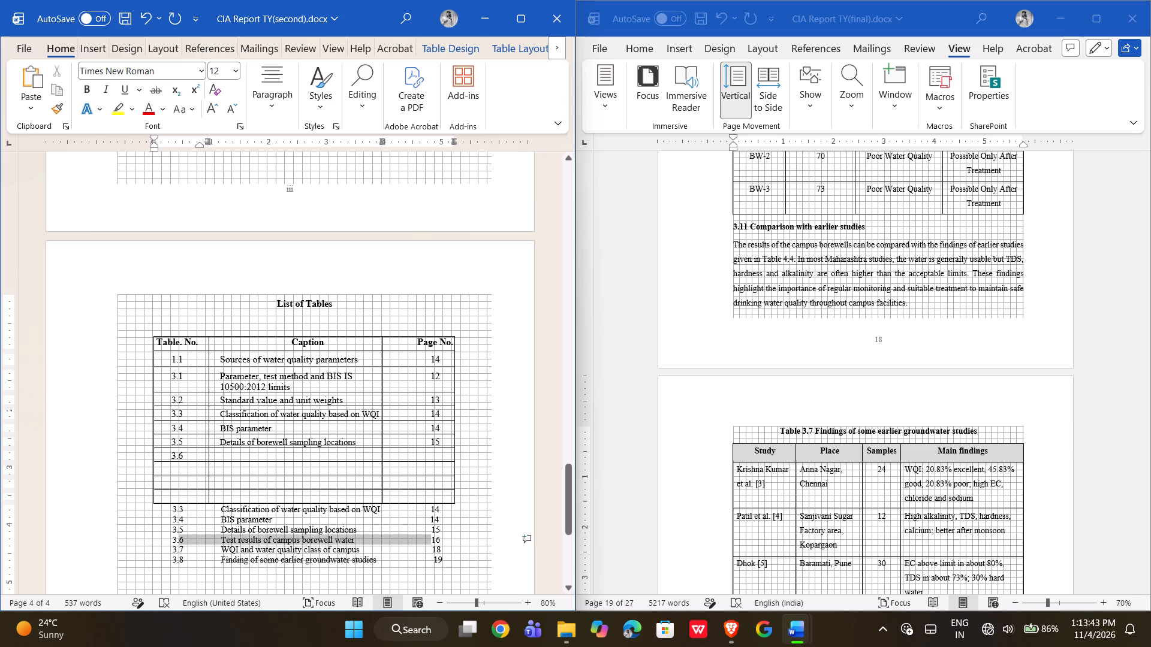
{"action": "left_click_drag", "start_coordinate": [353, 543], "coordinate": [292, 553]}
{"action": "left_click", "coordinate": [292, 553]}
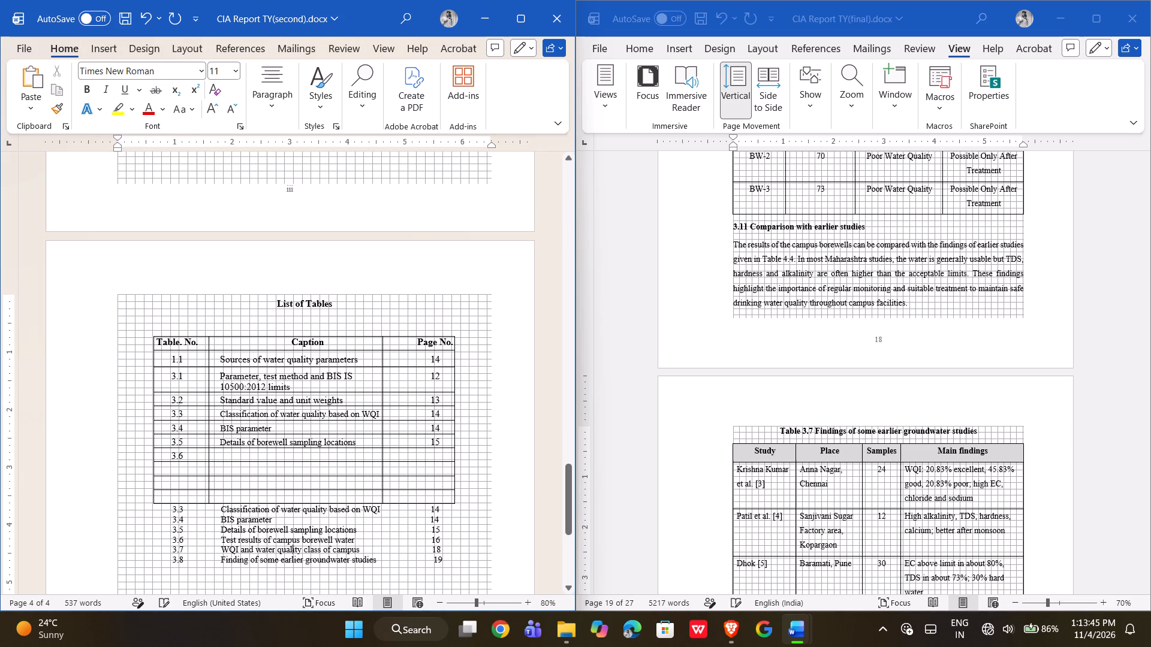
{"action": "left_click_drag", "start_coordinate": [221, 537], "coordinate": [248, 539]}
{"action": "left_click_drag", "start_coordinate": [248, 539], "coordinate": [344, 540]}
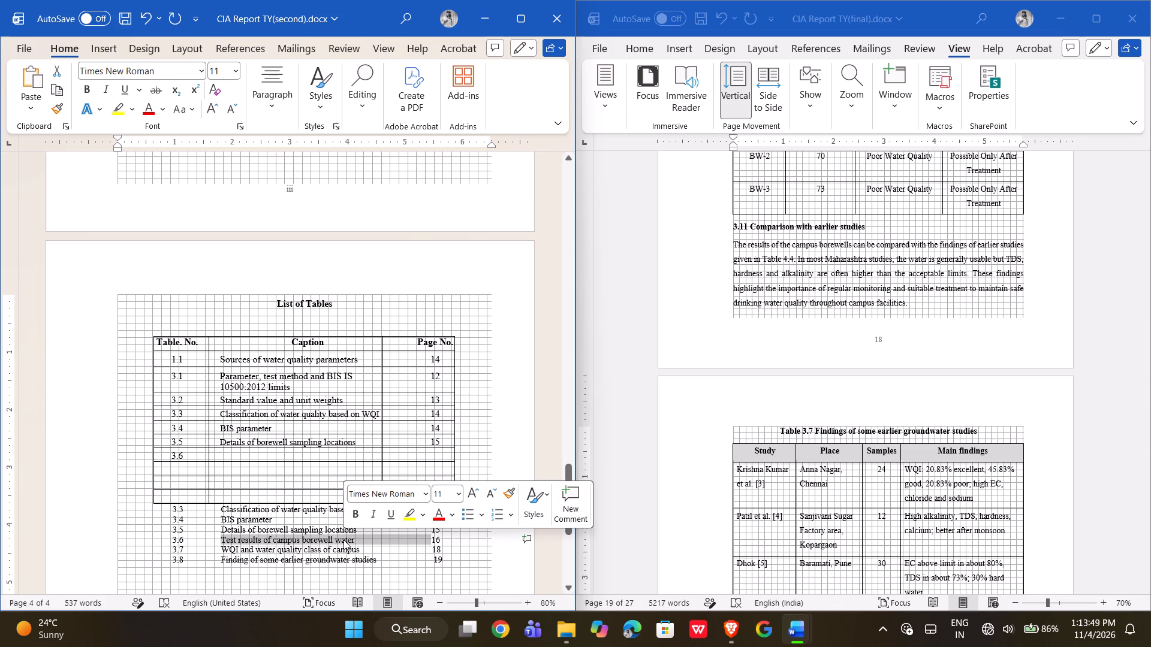
{"action": "key", "text": "ctrl+c"}
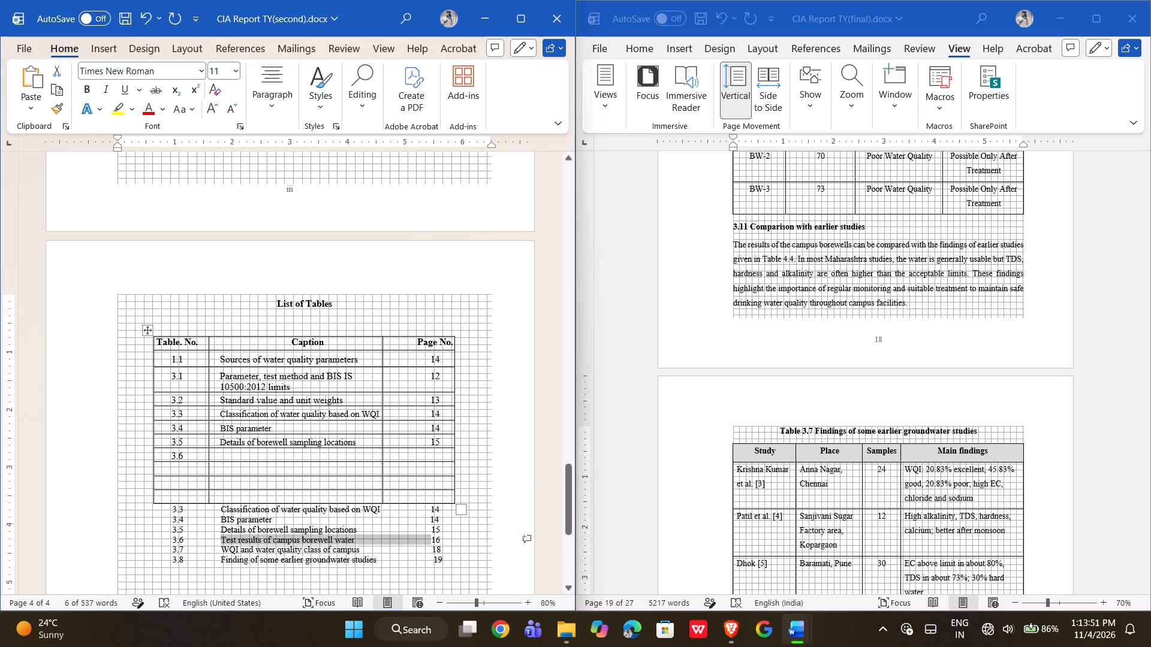
{"action": "left_click", "coordinate": [248, 457]}
{"action": "key", "text": "ctrl+v"}
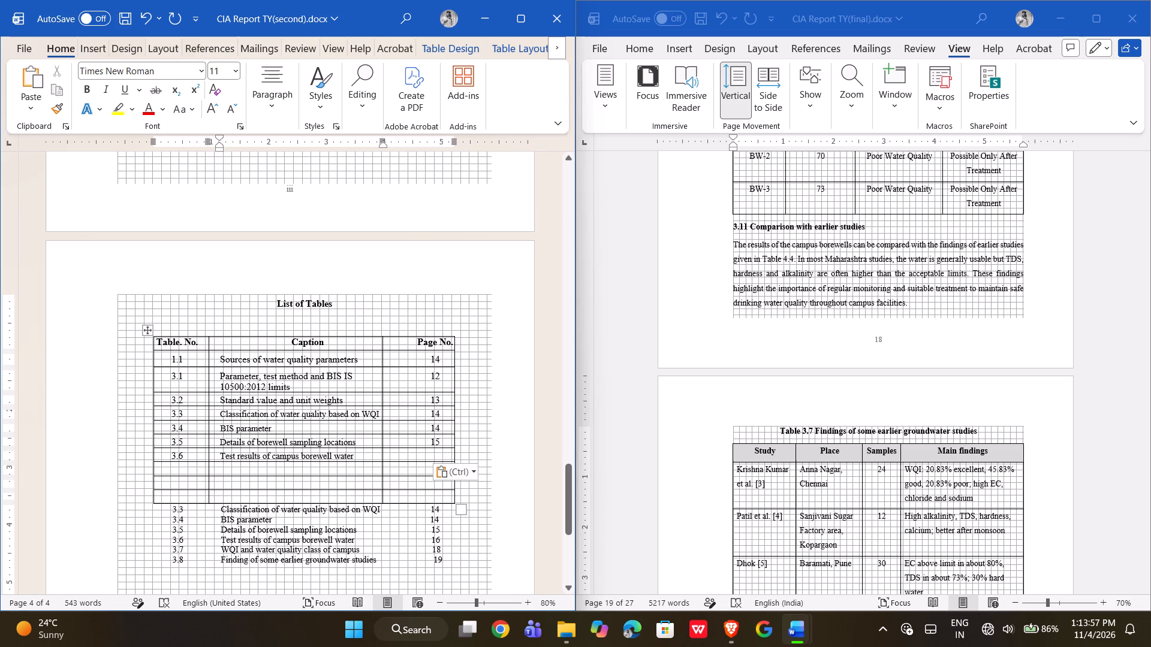
{"action": "left_click", "coordinate": [418, 456]}
{"action": "type", "text": "16"}
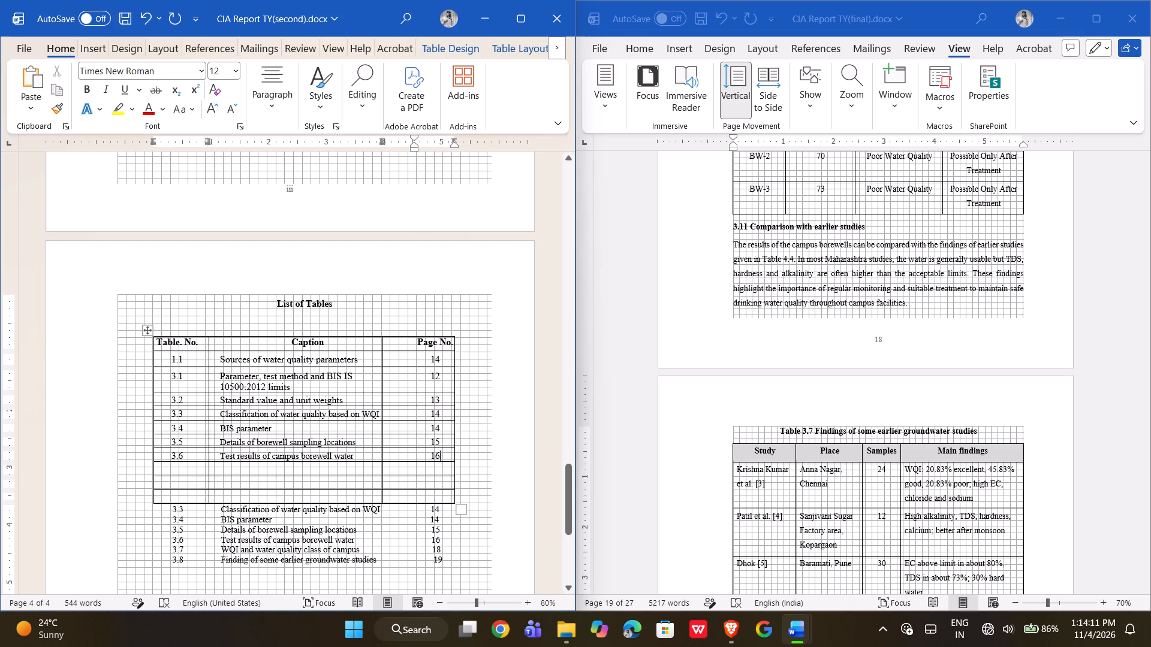
Fill the next empty row with table number 3.7, the caption "WQI and water quality class of campus" copied from below, and page number 18.
{"action": "left_click", "coordinate": [174, 471]}
{"action": "type", "text": "3.7"}
{"action": "left_click_drag", "start_coordinate": [223, 549], "coordinate": [355, 546]}
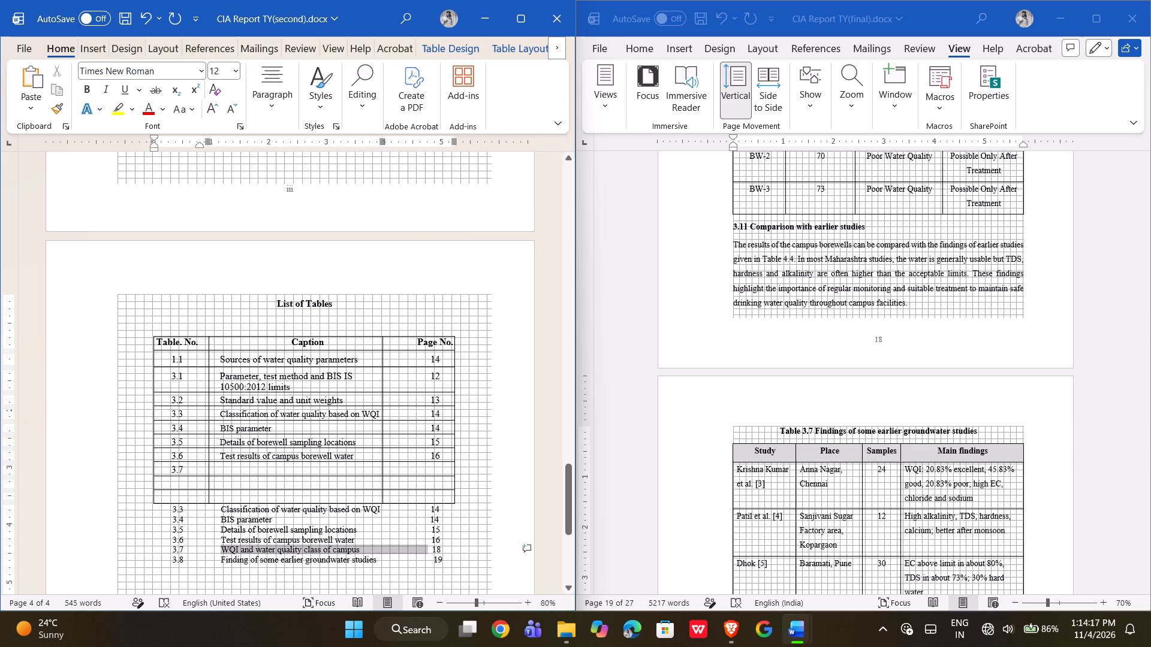
{"action": "left_click_drag", "start_coordinate": [355, 546], "coordinate": [360, 546]}
{"action": "key", "text": "ctrl+c"}
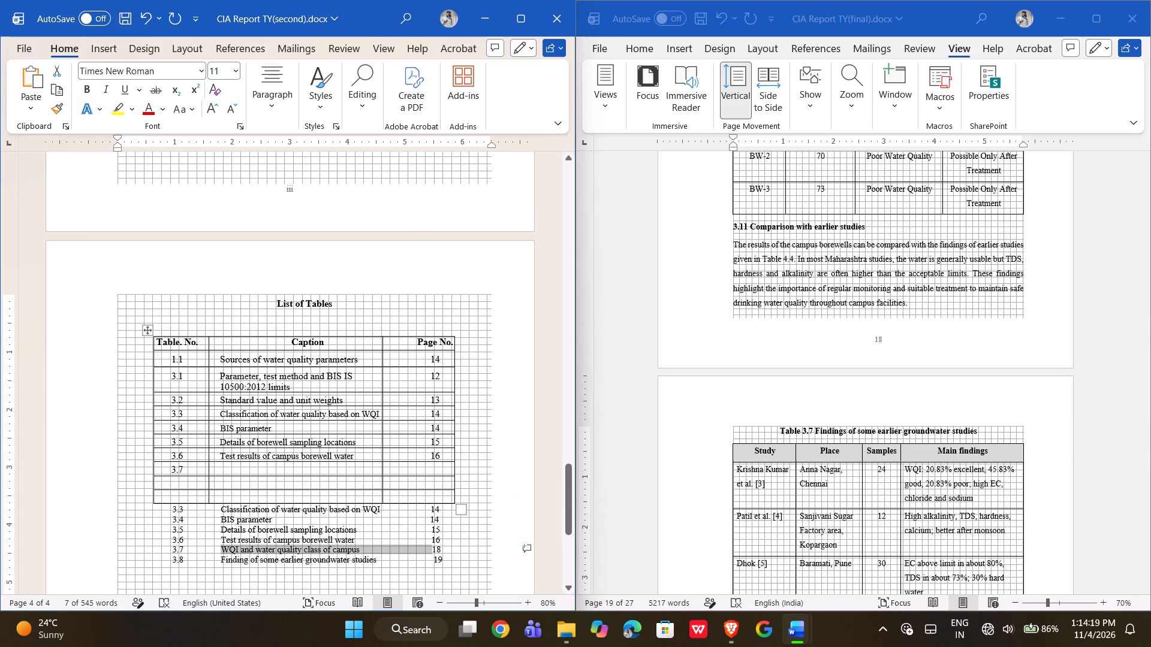
{"action": "left_click", "coordinate": [271, 470]}
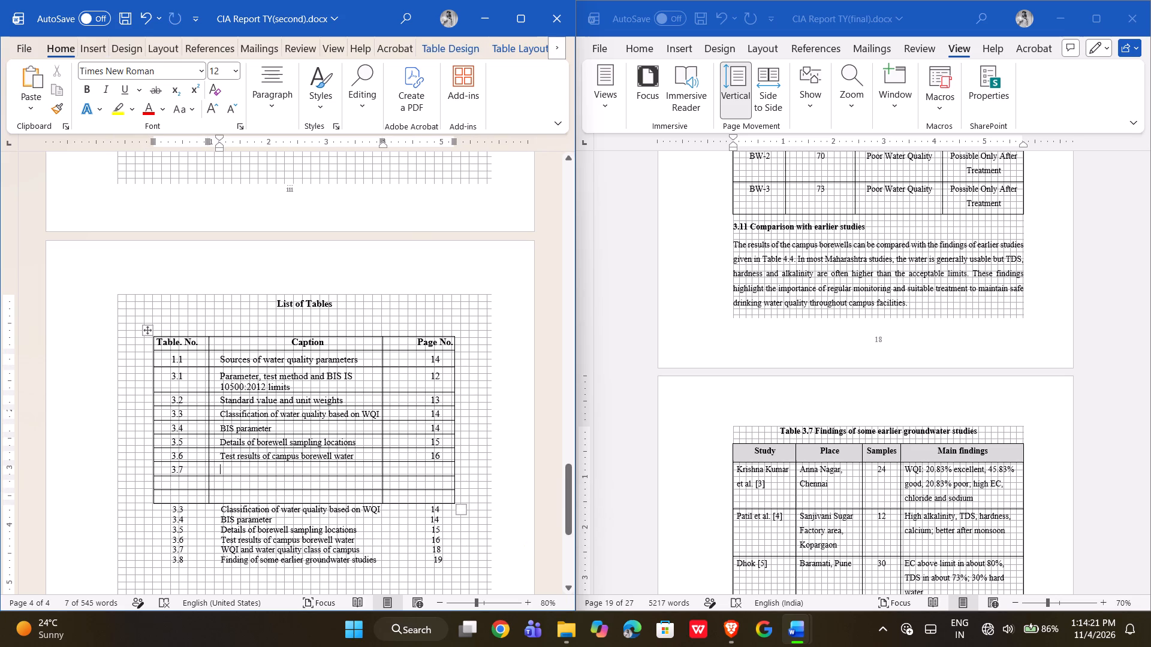
{"action": "key", "text": "ctrl+v"}
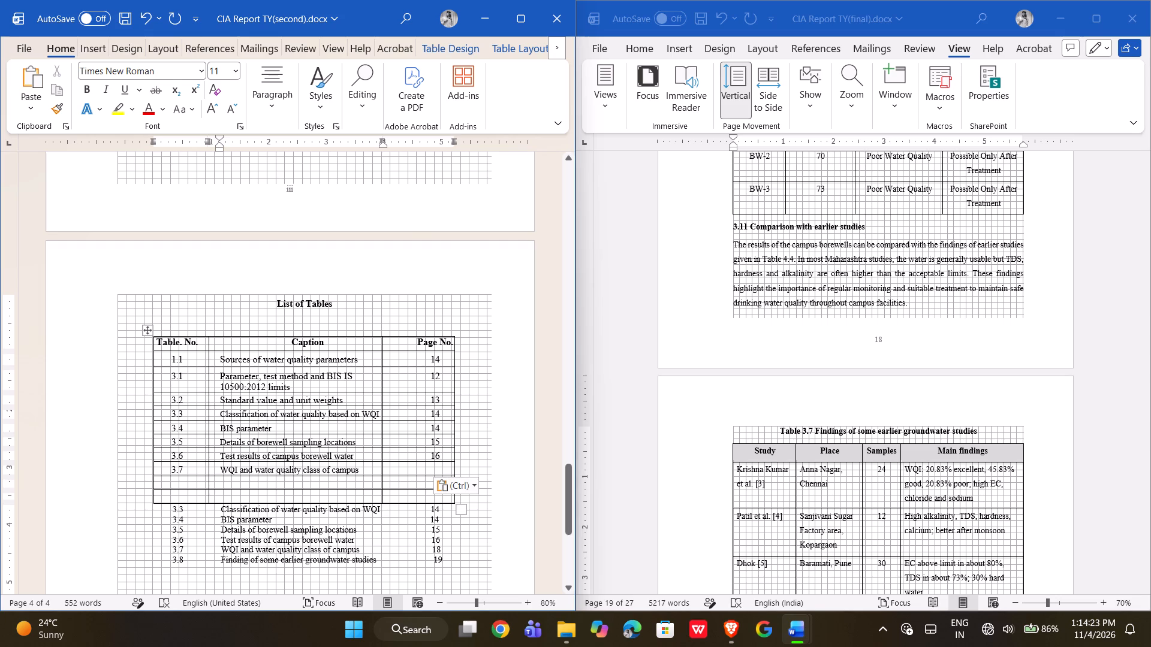
{"action": "left_click", "coordinate": [424, 471]}
{"action": "type", "text": "18"}
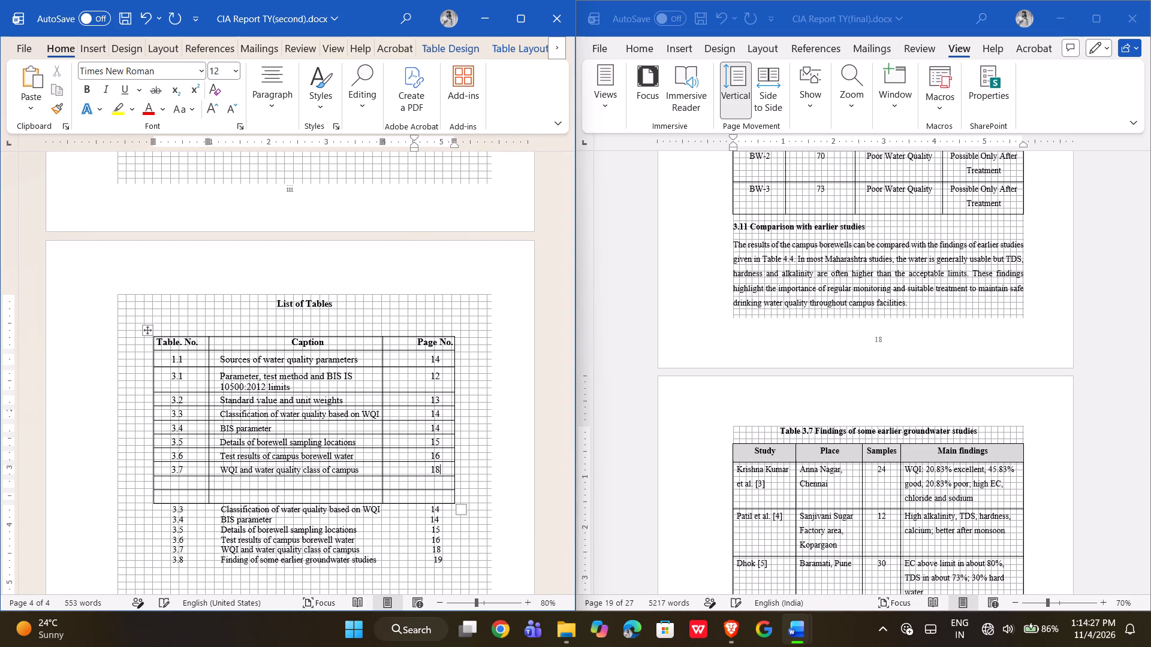
Fill the next empty row with table number 3.8, the caption "Finding of some earlier groundwater studies" copied from below the table, and page number 19.
{"action": "left_click", "coordinate": [183, 483]}
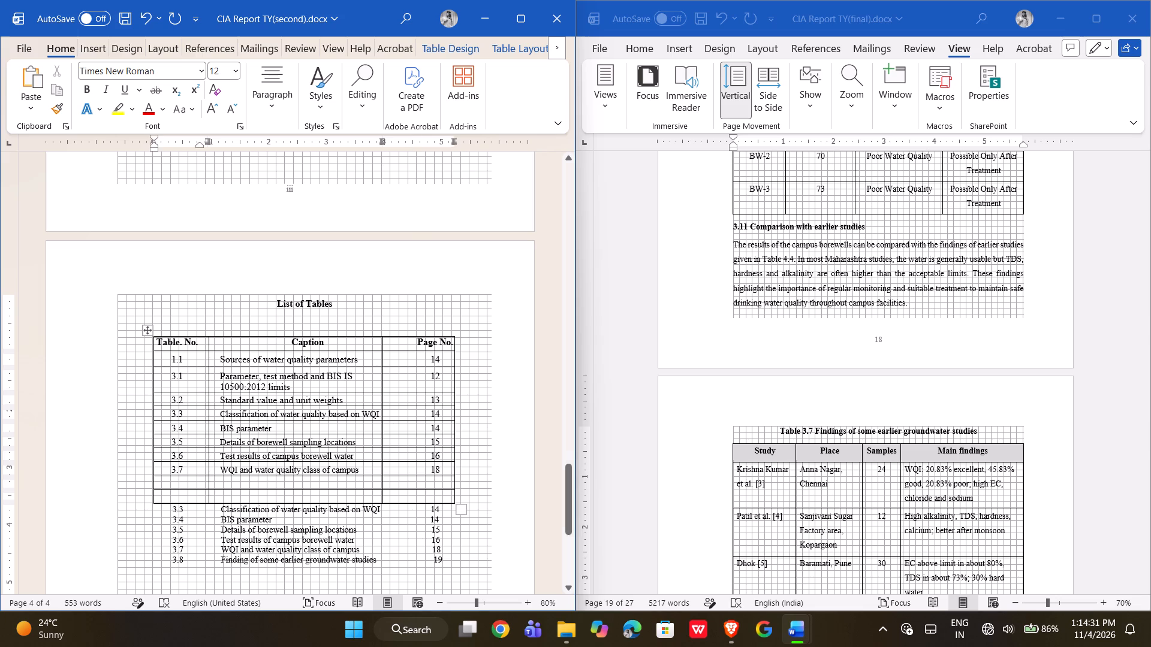
{"action": "type", "text": "3."}
{"action": "key", "text": "8"}
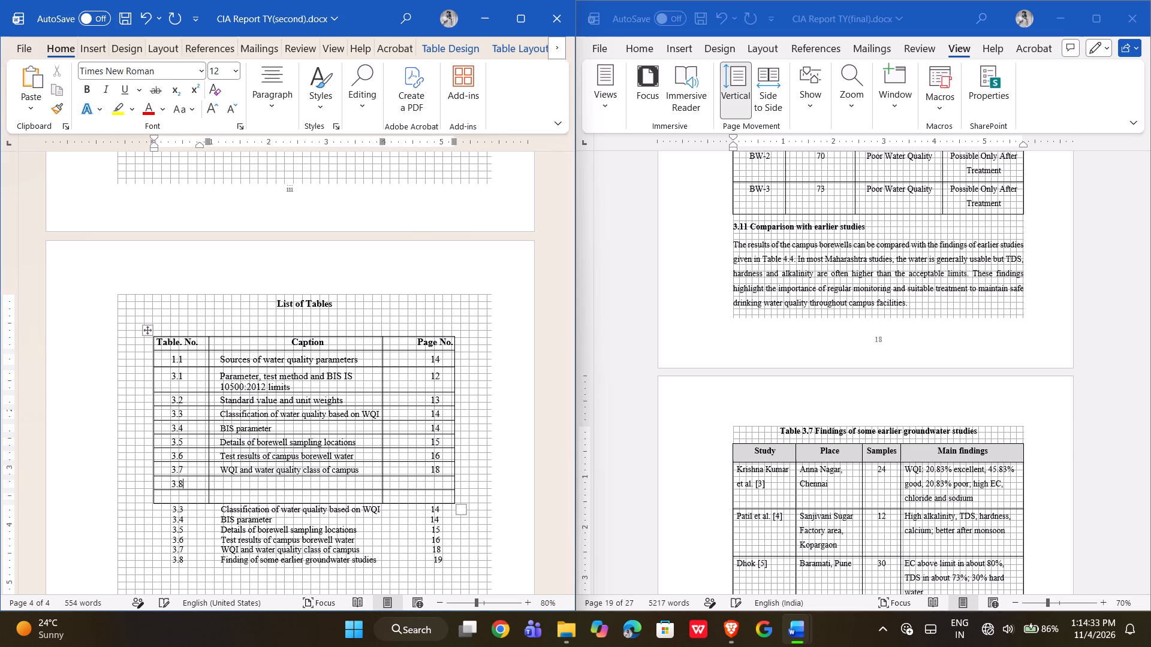
{"action": "left_click", "coordinate": [224, 560]}
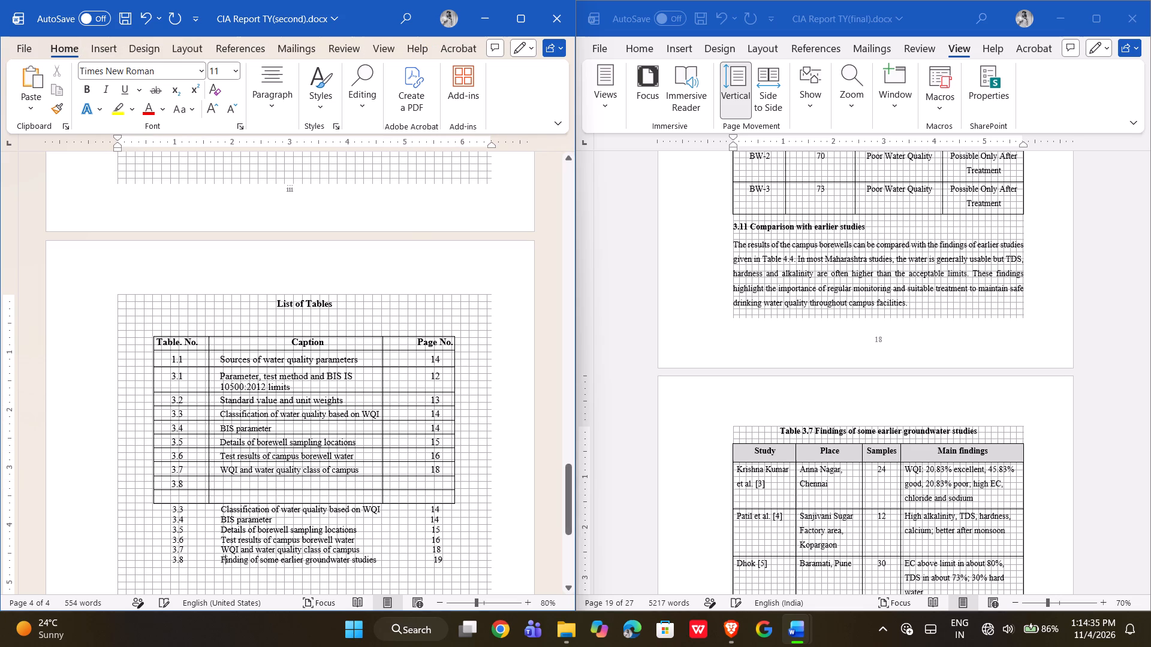
{"action": "left_click", "coordinate": [219, 561]}
{"action": "left_click_drag", "start_coordinate": [220, 559], "coordinate": [336, 565]}
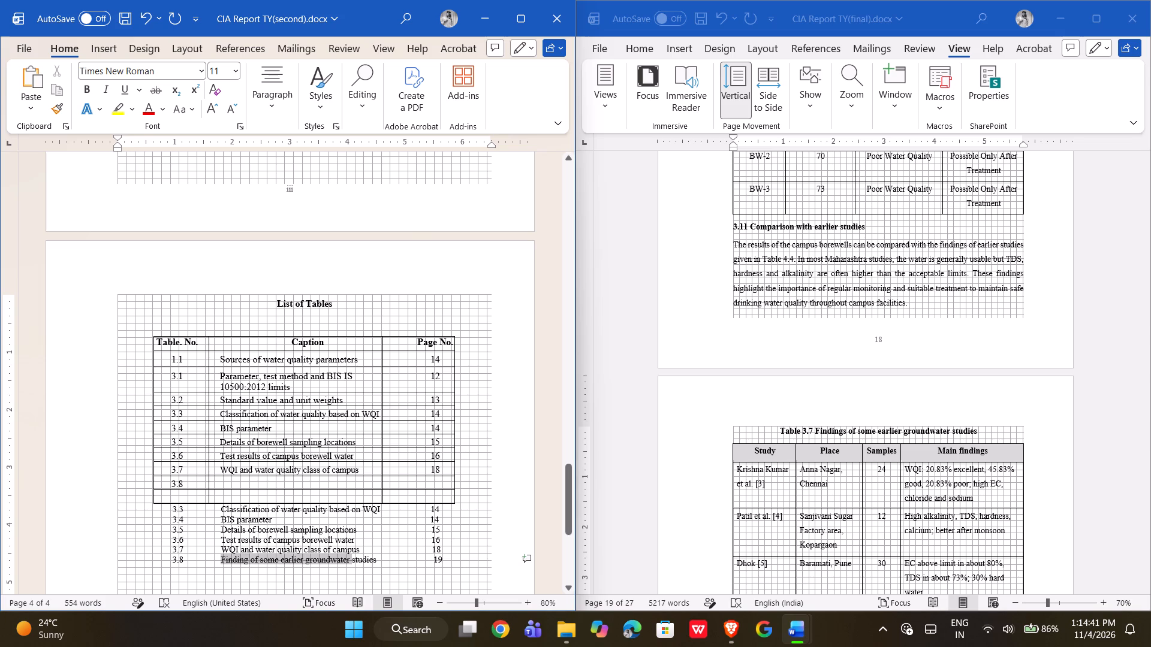
{"action": "left_click_drag", "start_coordinate": [336, 565], "coordinate": [377, 560]}
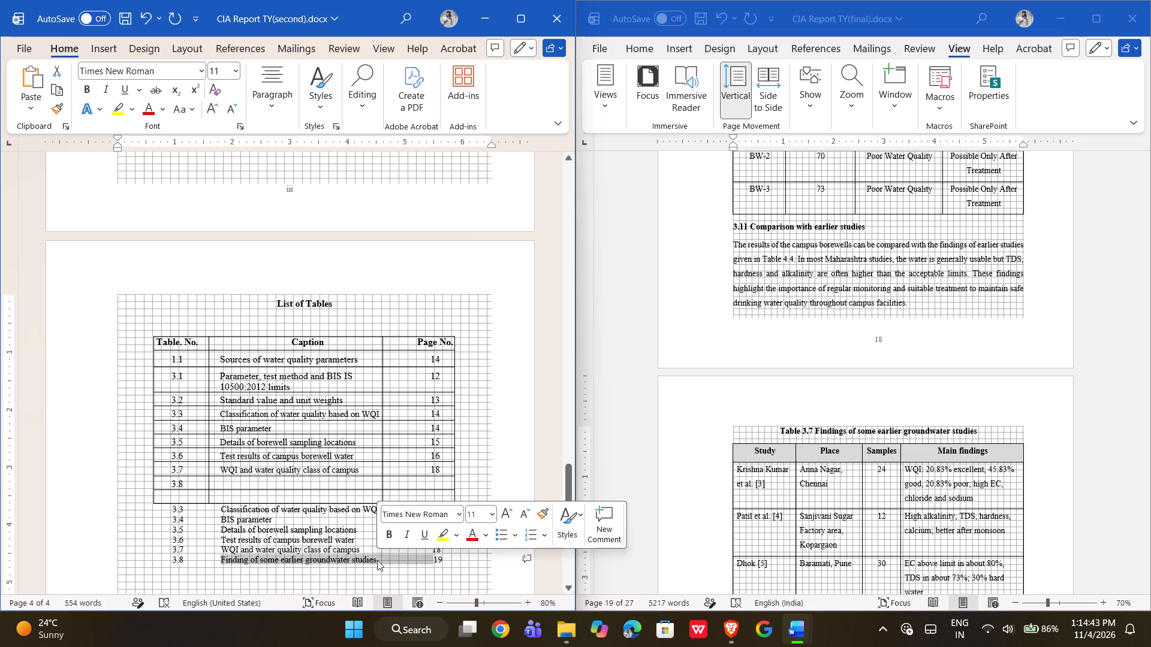
{"action": "key", "text": "ctrl+c"}
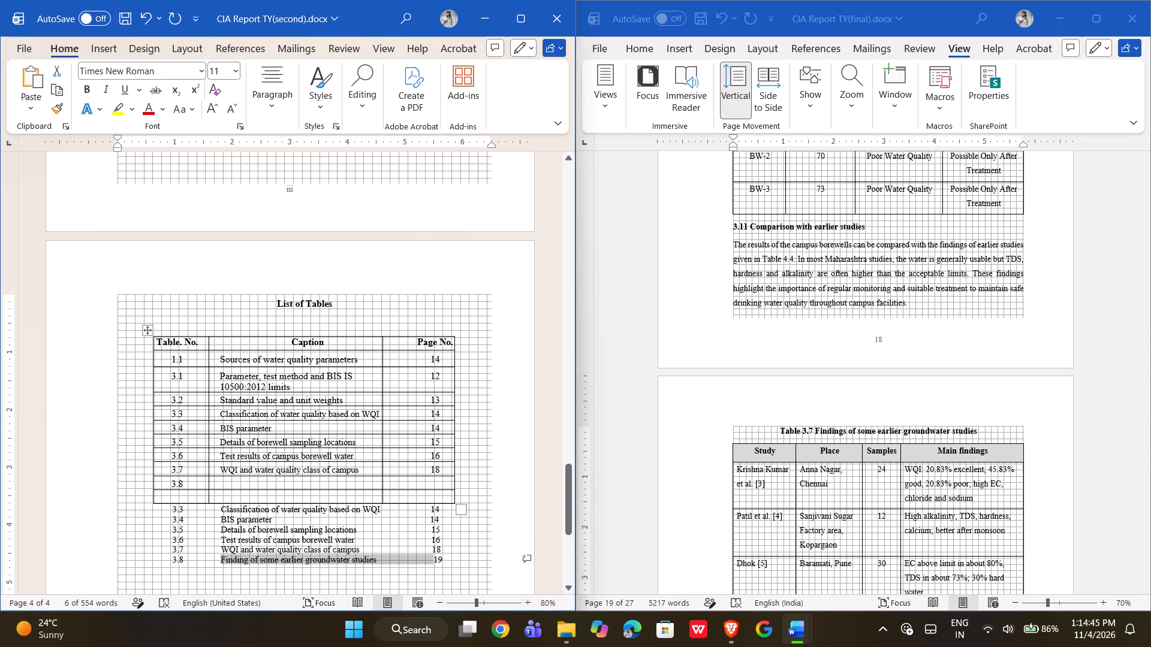
{"action": "left_click", "coordinate": [265, 483]}
{"action": "key", "text": "ctrl+v"}
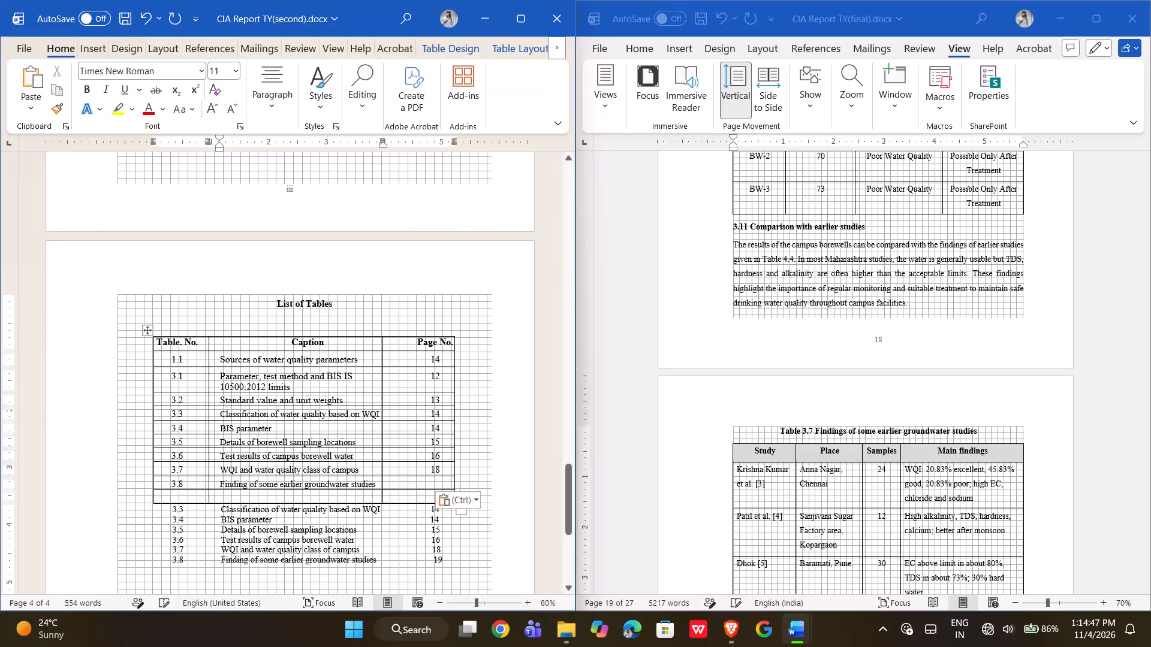
{"action": "left_click", "coordinate": [412, 486]}
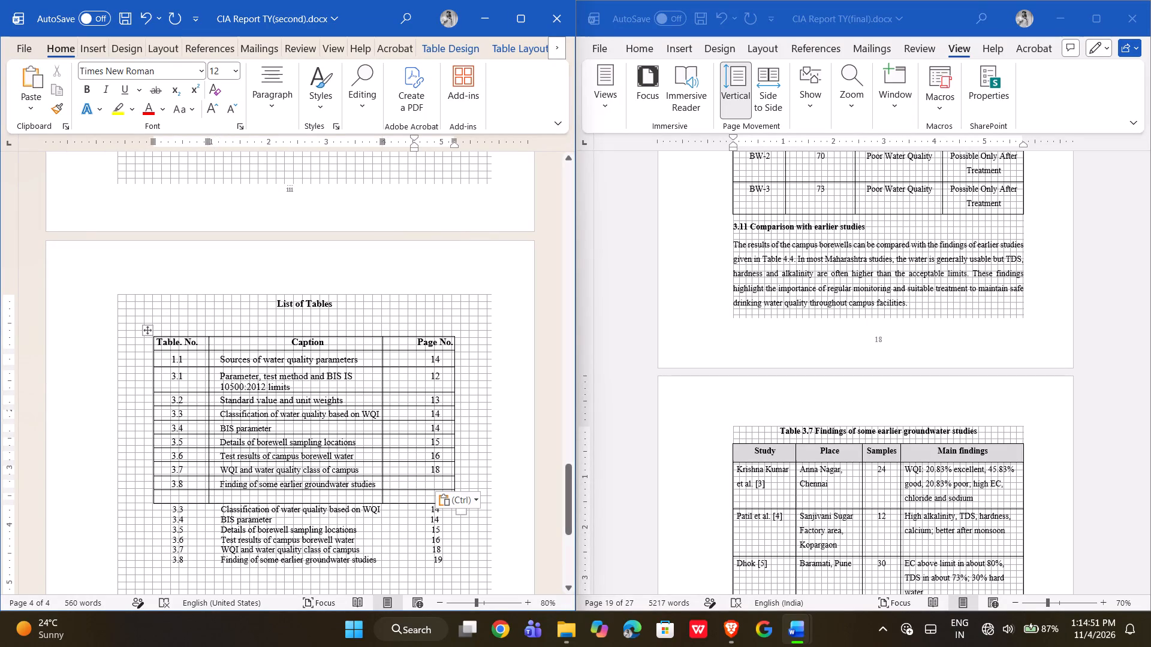
{"action": "type", "text": "19"}
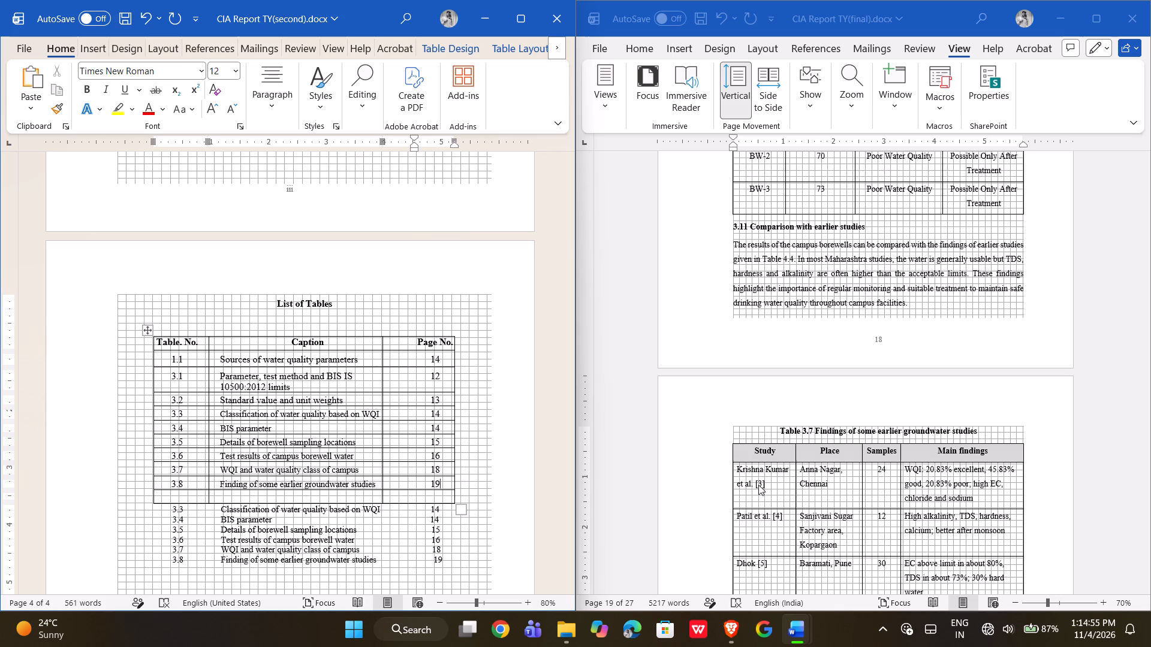
In the final report, renumber the caption "Findings of some earlier groundwater studies" as Table 3.8.
{"action": "scroll", "coordinate": [758, 485], "scroll_direction": "down", "scroll_amount": 4}
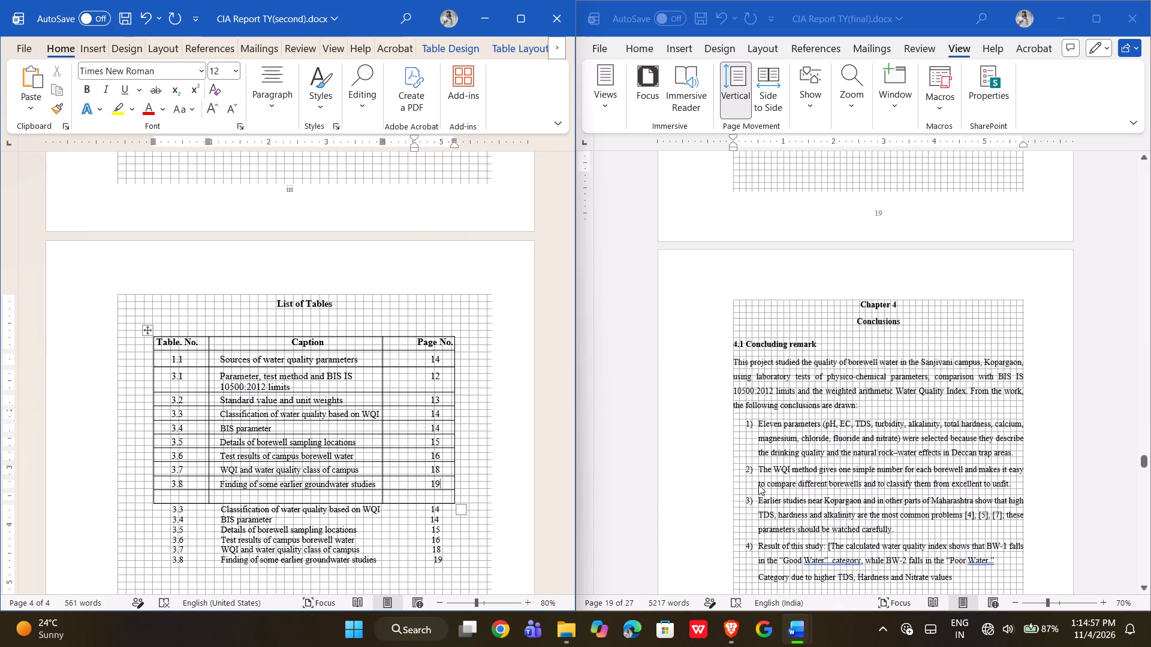
{"action": "scroll", "coordinate": [758, 485], "scroll_direction": "down", "scroll_amount": 1}
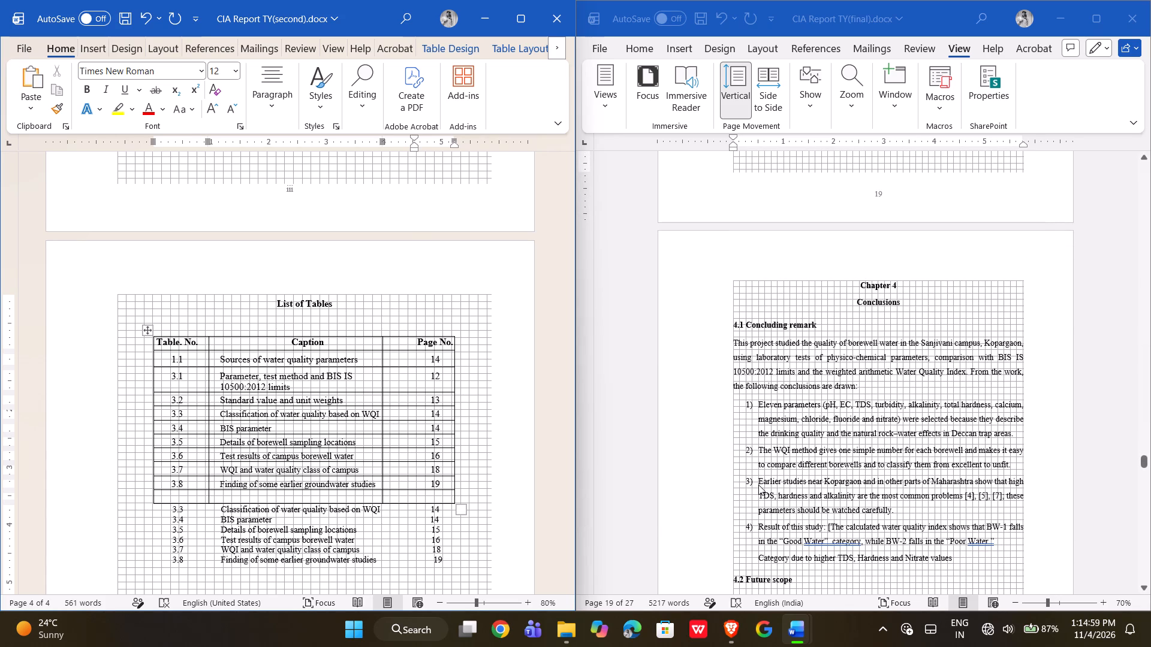
{"action": "scroll", "coordinate": [758, 485], "scroll_direction": "up", "scroll_amount": 3}
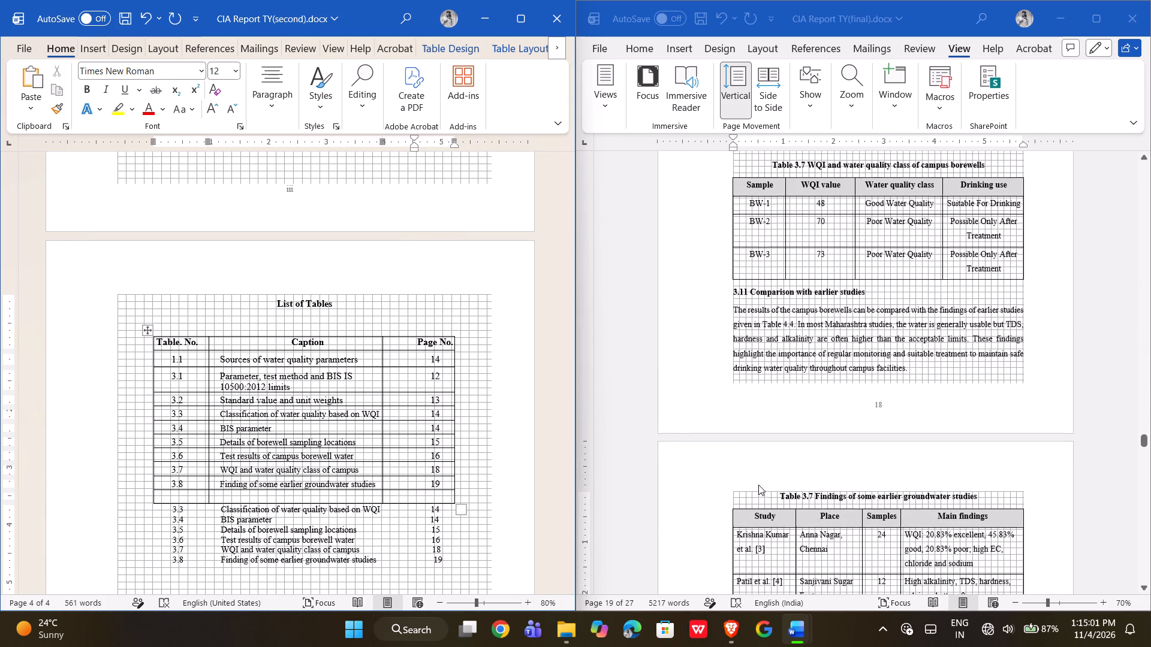
{"action": "left_click", "coordinate": [796, 495]}
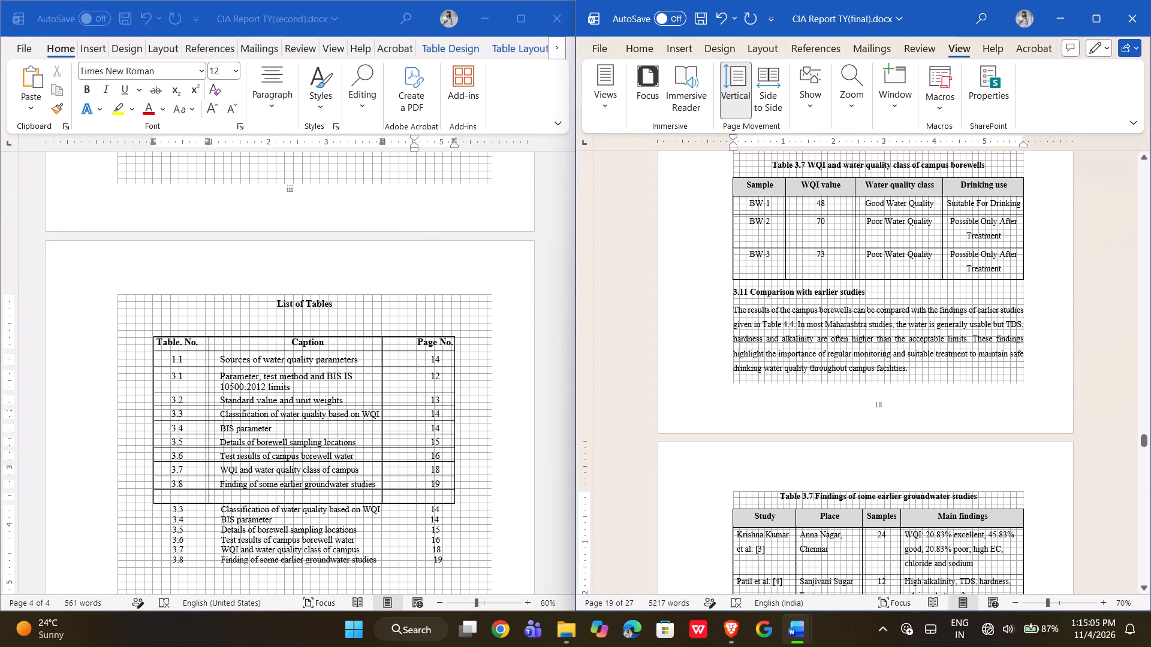
{"action": "key", "text": "BackSpace"}
{"action": "key", "text": "8"}
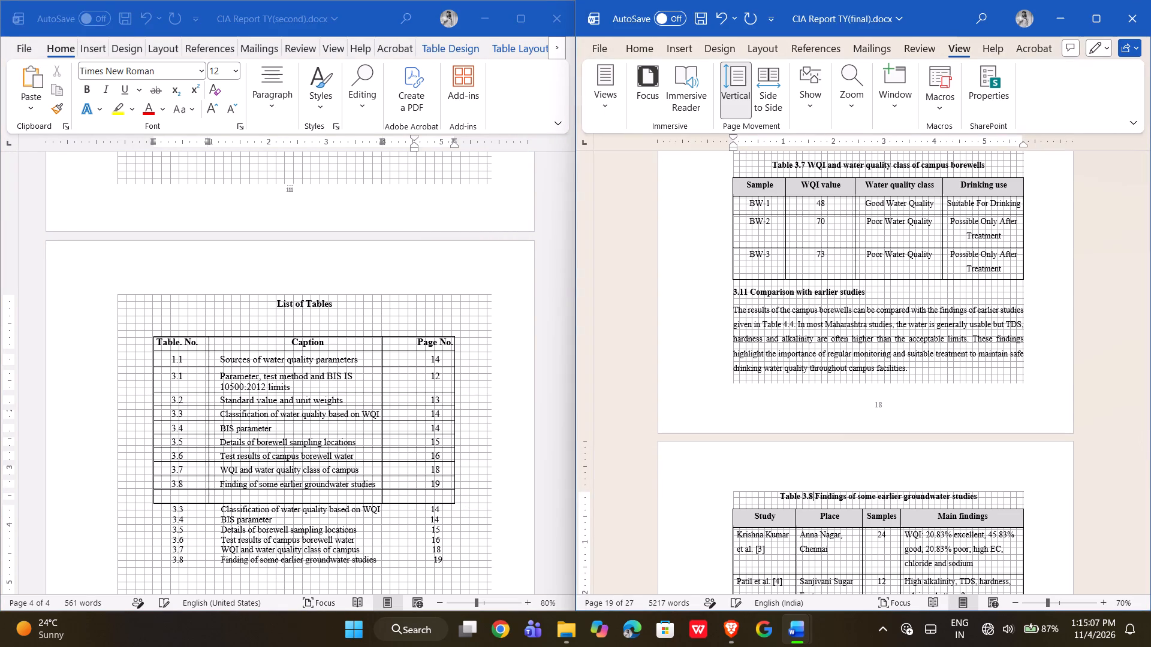
Look through the final report's remaining pages, from the Conclusions chapter through the figures and references, for further table captions.
{"action": "scroll", "coordinate": [893, 494], "scroll_direction": "down", "scroll_amount": 1}
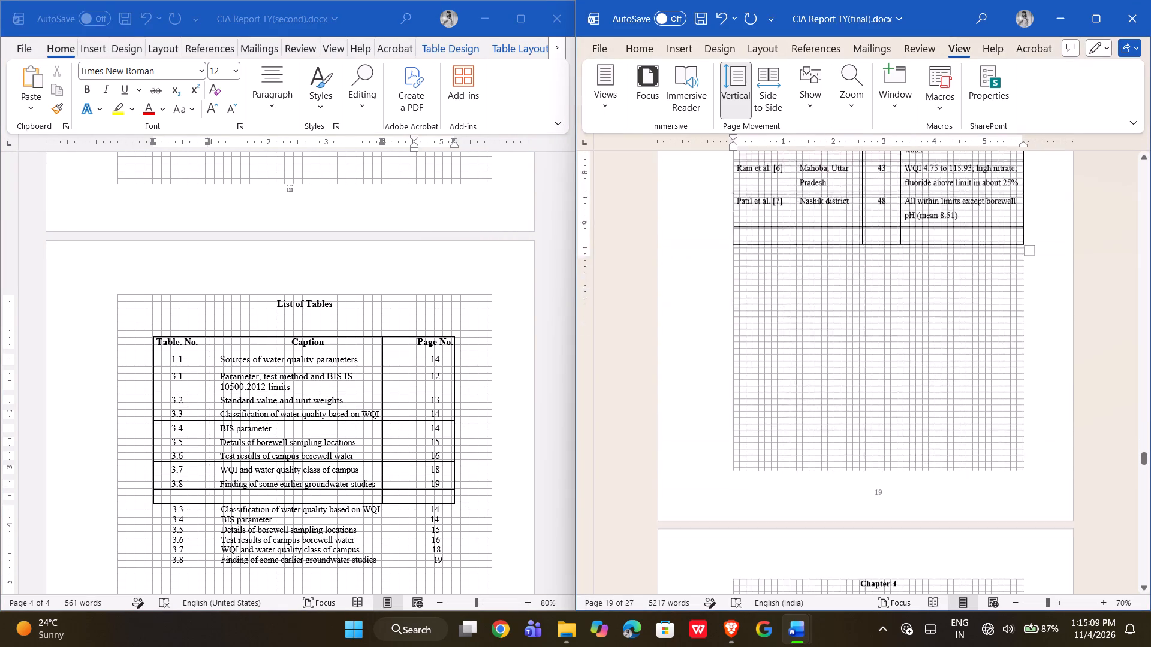
{"action": "scroll", "coordinate": [893, 494], "scroll_direction": "down", "scroll_amount": 2}
{"action": "scroll", "coordinate": [893, 494], "scroll_direction": "up", "scroll_amount": 2}
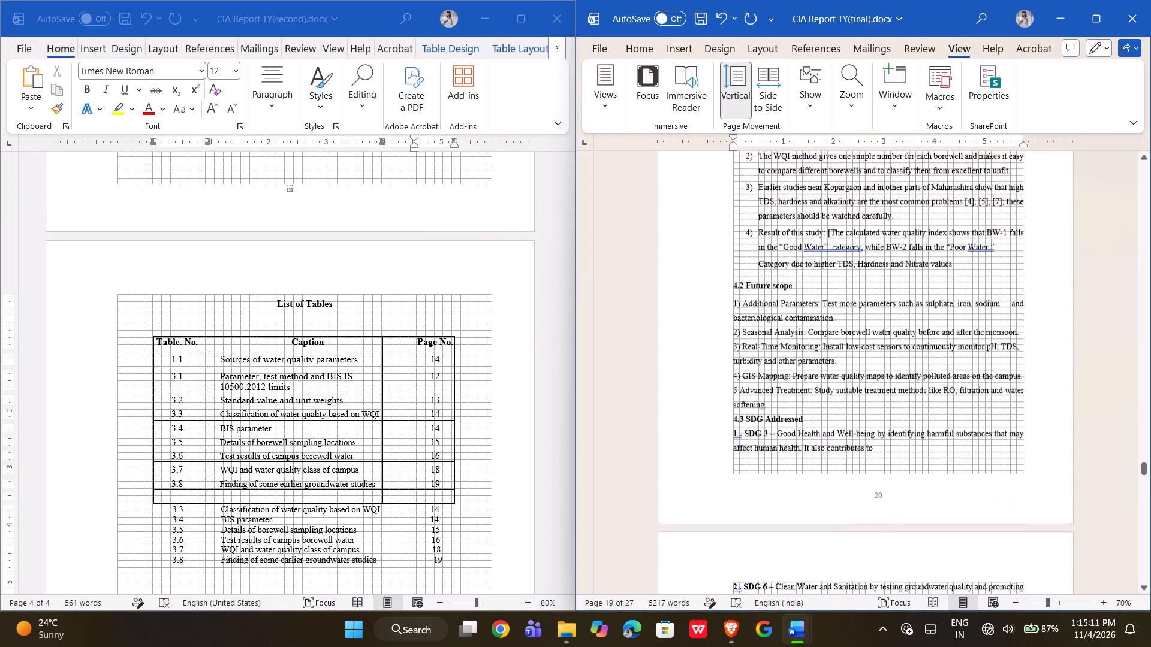
{"action": "scroll", "coordinate": [893, 494], "scroll_direction": "up", "scroll_amount": 2}
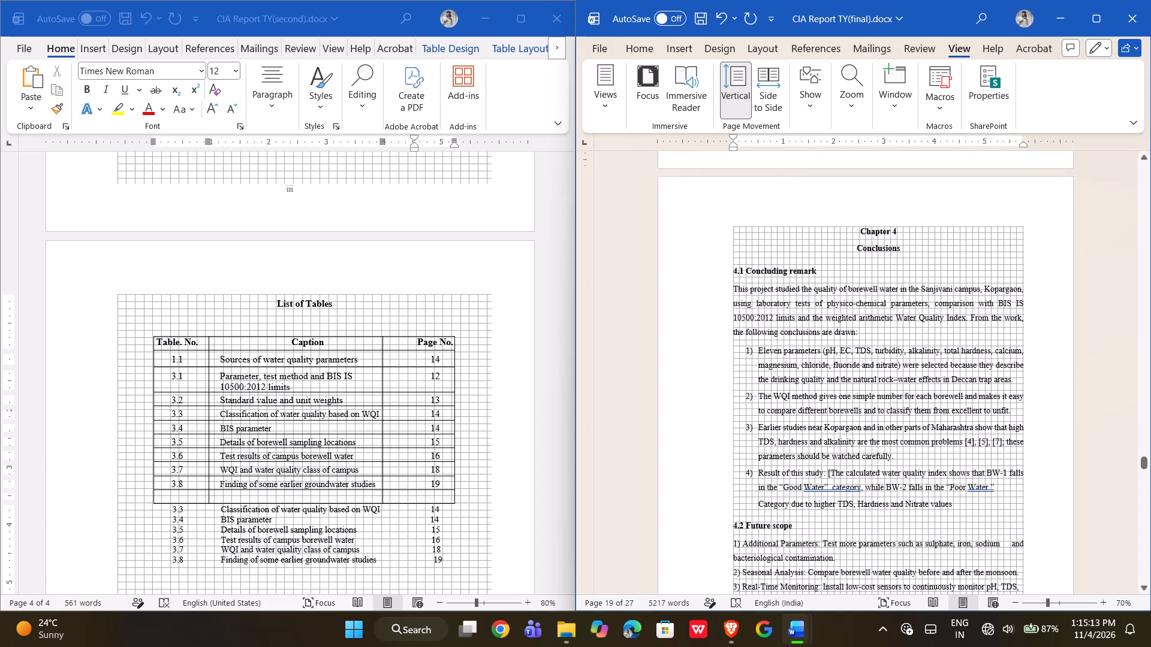
{"action": "scroll", "coordinate": [893, 494], "scroll_direction": "down", "scroll_amount": 11}
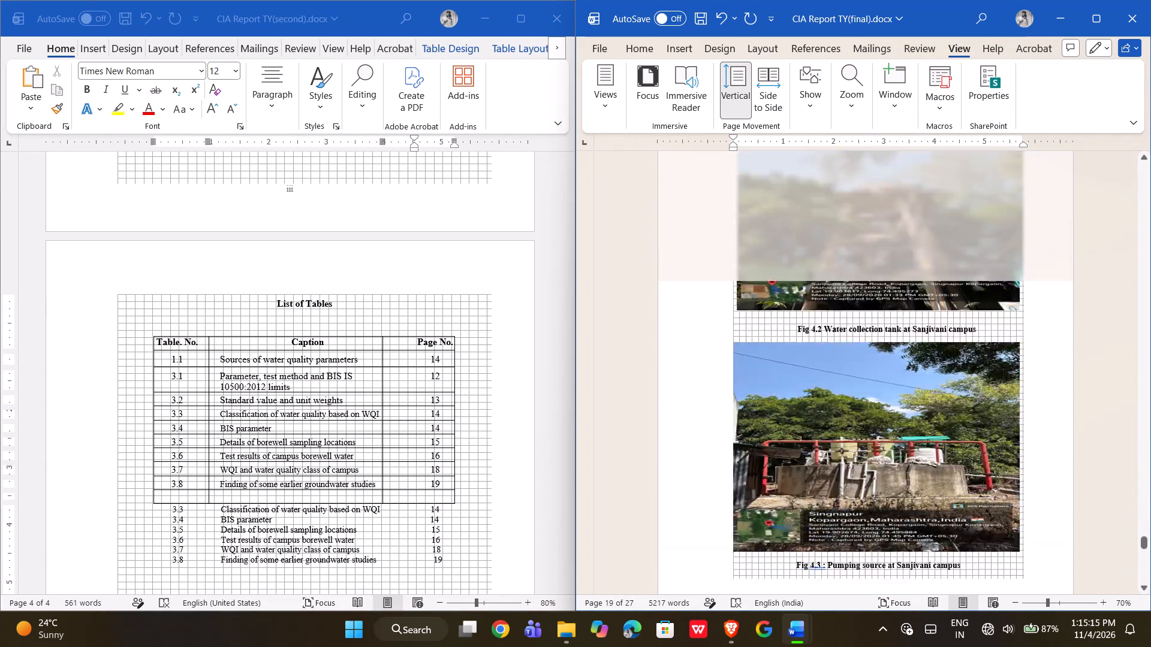
{"action": "scroll", "coordinate": [893, 494], "scroll_direction": "up", "scroll_amount": 5}
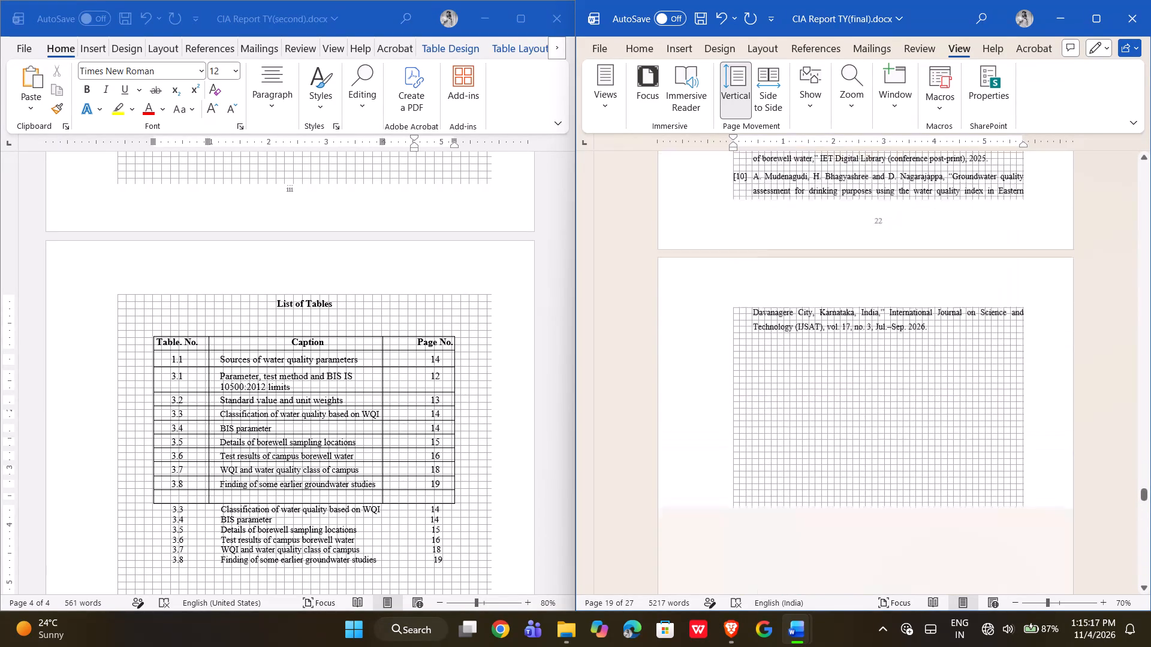
{"action": "scroll", "coordinate": [893, 494], "scroll_direction": "up", "scroll_amount": 1}
Save the final report document.
{"action": "left_click", "coordinate": [809, 431]}
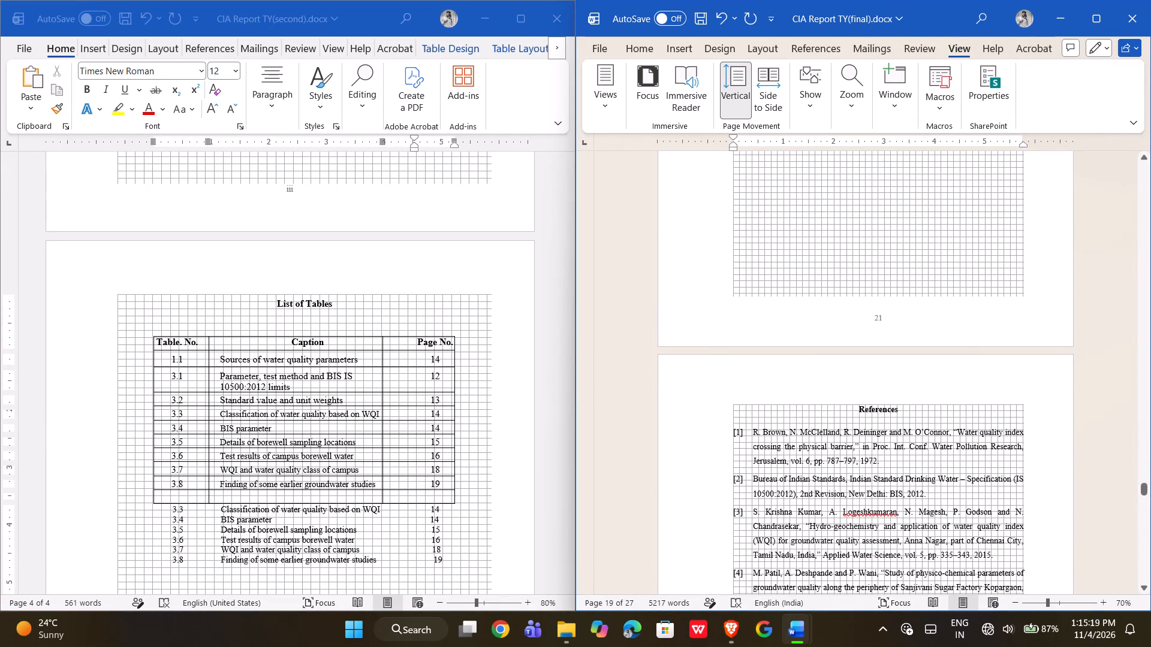
{"action": "key", "text": "ctrl+s"}
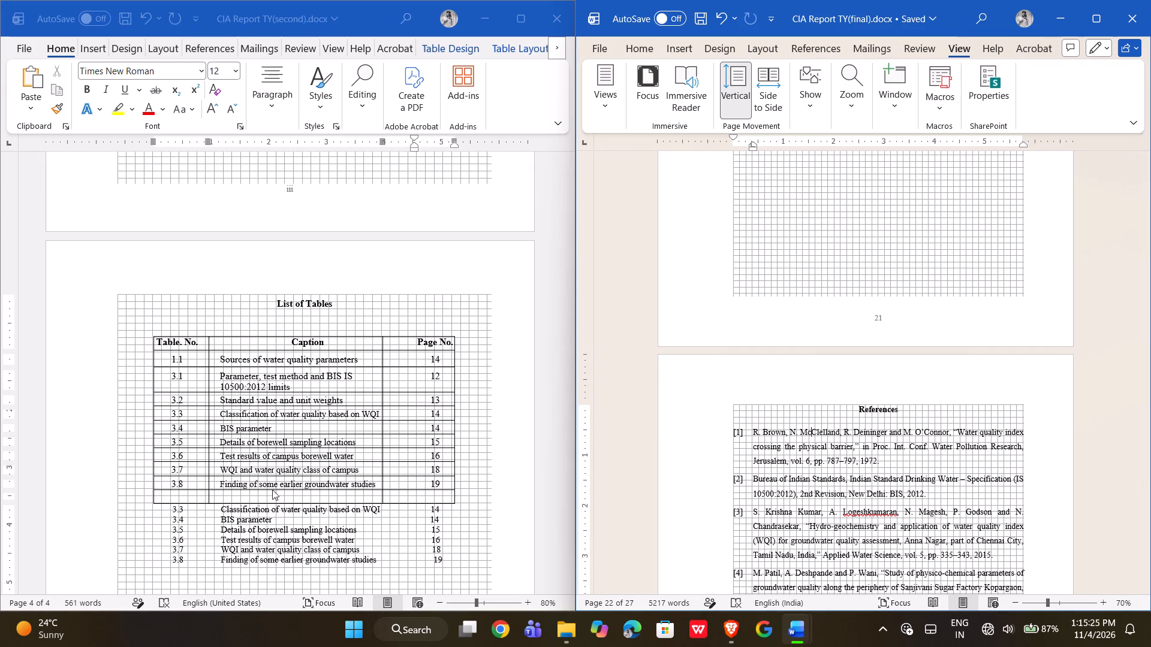
In the second report, delete the leftover unbordered entries 3.3 to 3.8 below the List of Tables table.
{"action": "scroll", "coordinate": [218, 511], "scroll_direction": "down", "scroll_amount": 1}
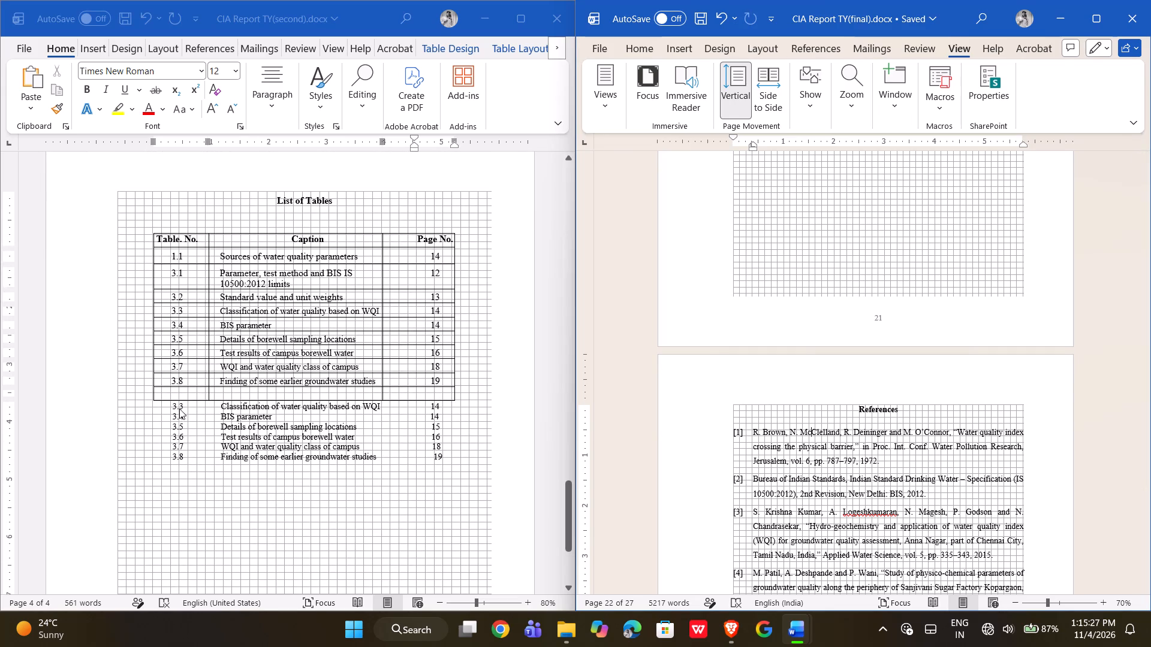
{"action": "double_click", "coordinate": [168, 402]}
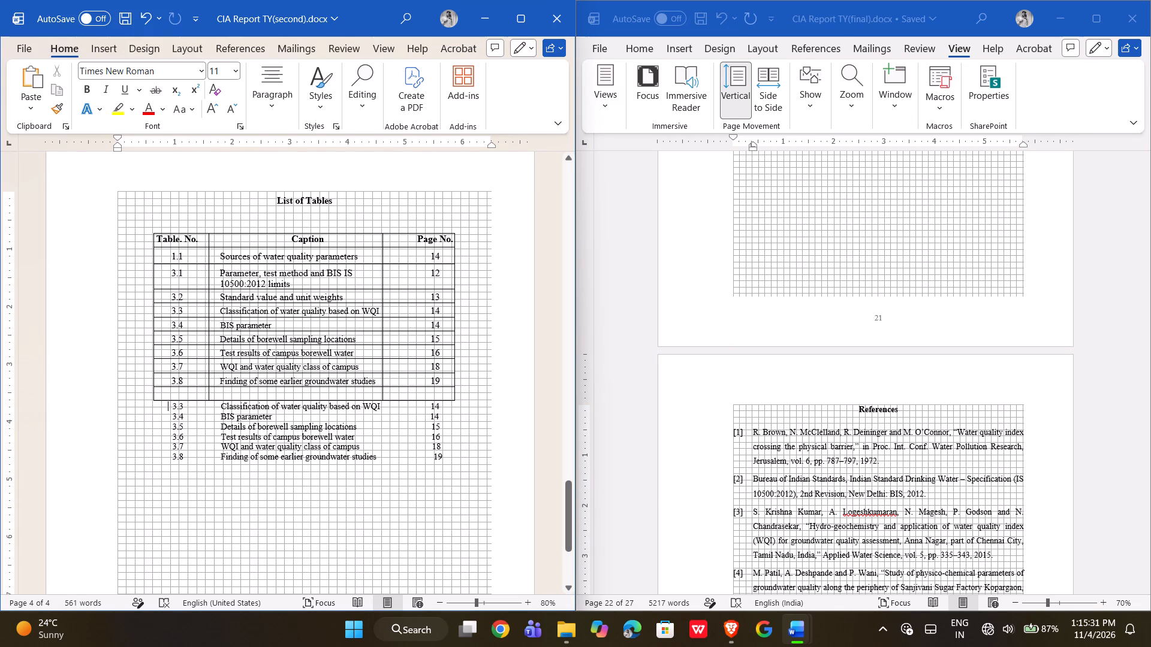
{"action": "left_click_drag", "start_coordinate": [167, 407], "coordinate": [330, 461]}
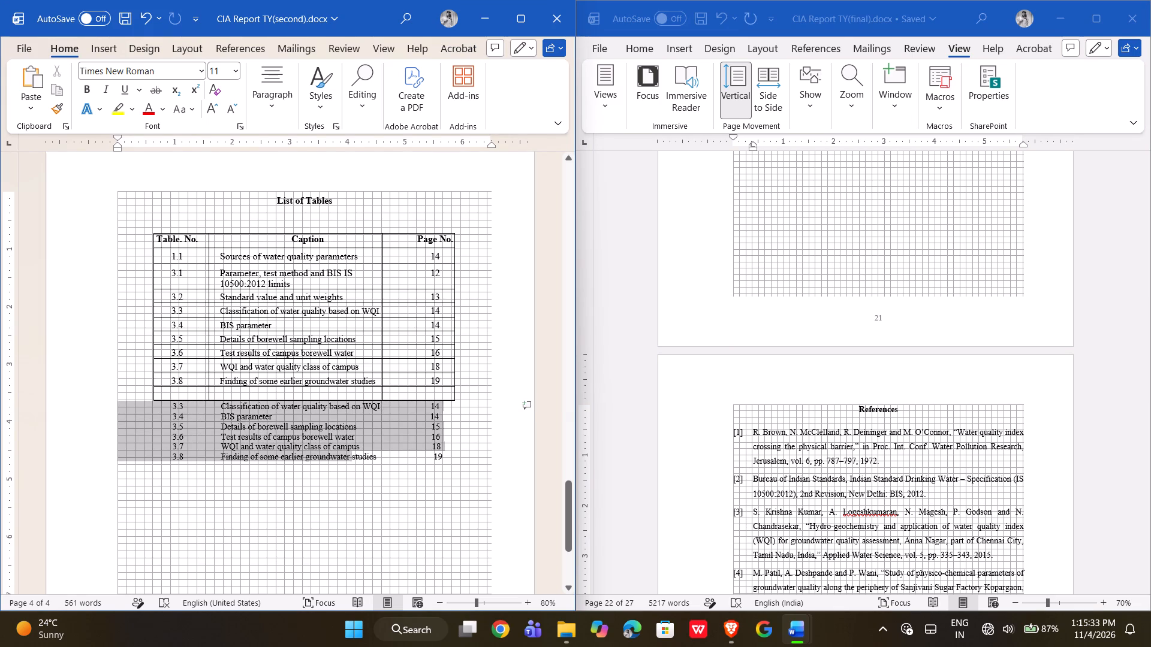
{"action": "left_click_drag", "start_coordinate": [330, 461], "coordinate": [346, 470]}
{"action": "key", "text": "BackSpace"}
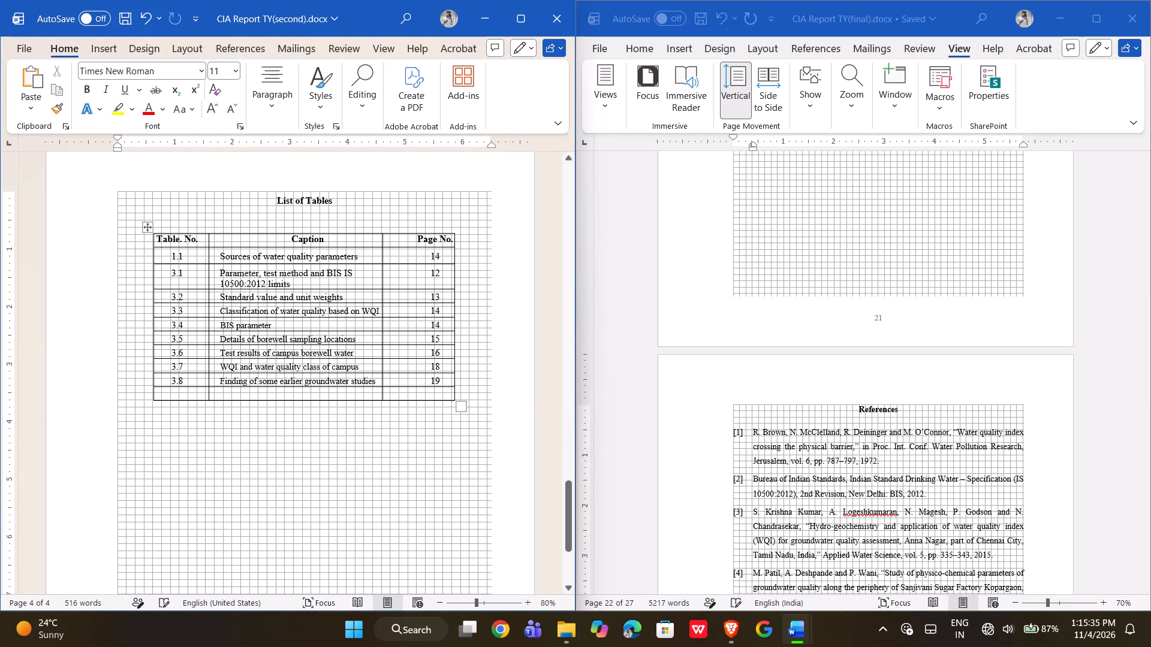
Remove all borders from the entire List of Tables table.
{"action": "left_click", "coordinate": [148, 231]}
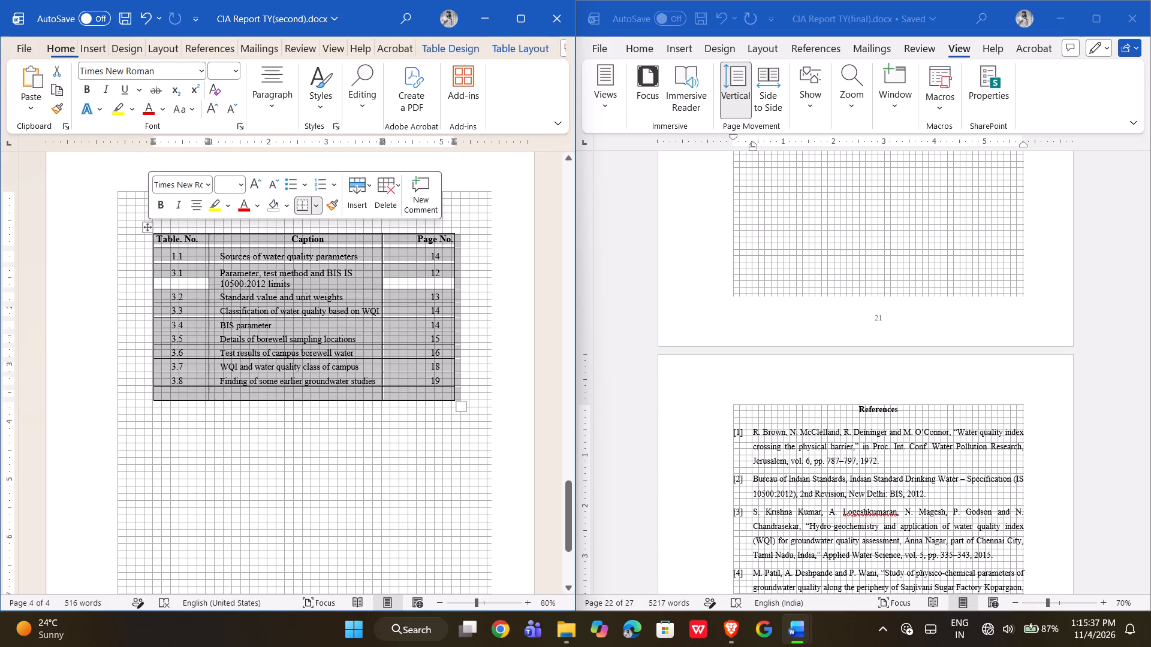
{"action": "left_click", "coordinate": [318, 205]}
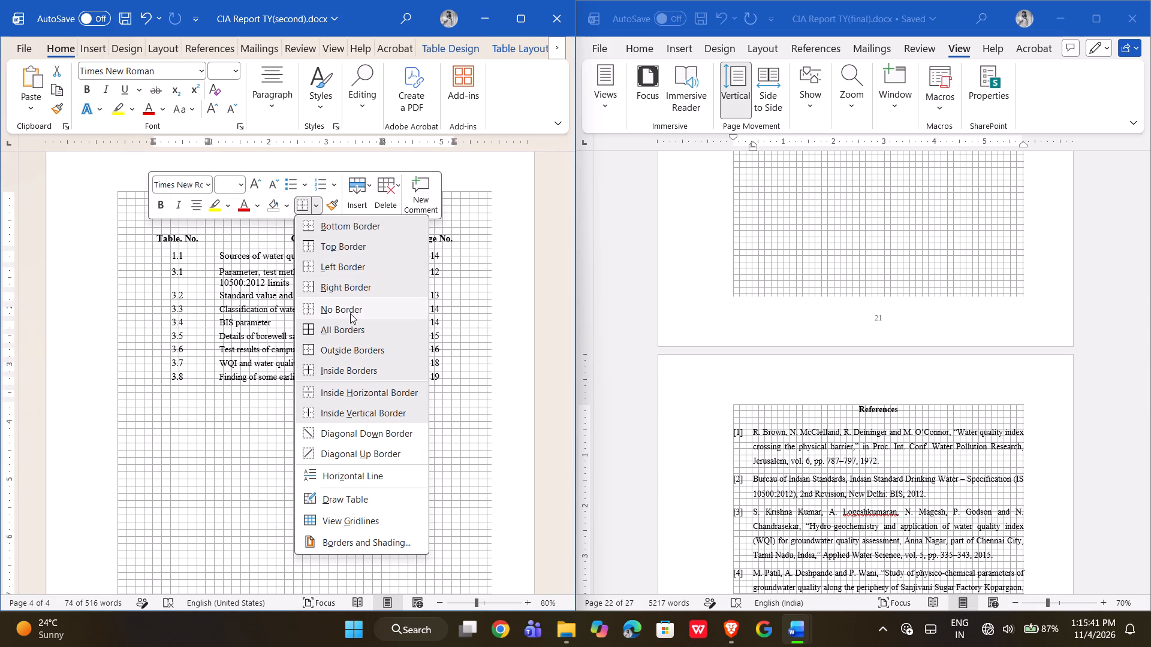
{"action": "left_click", "coordinate": [350, 313]}
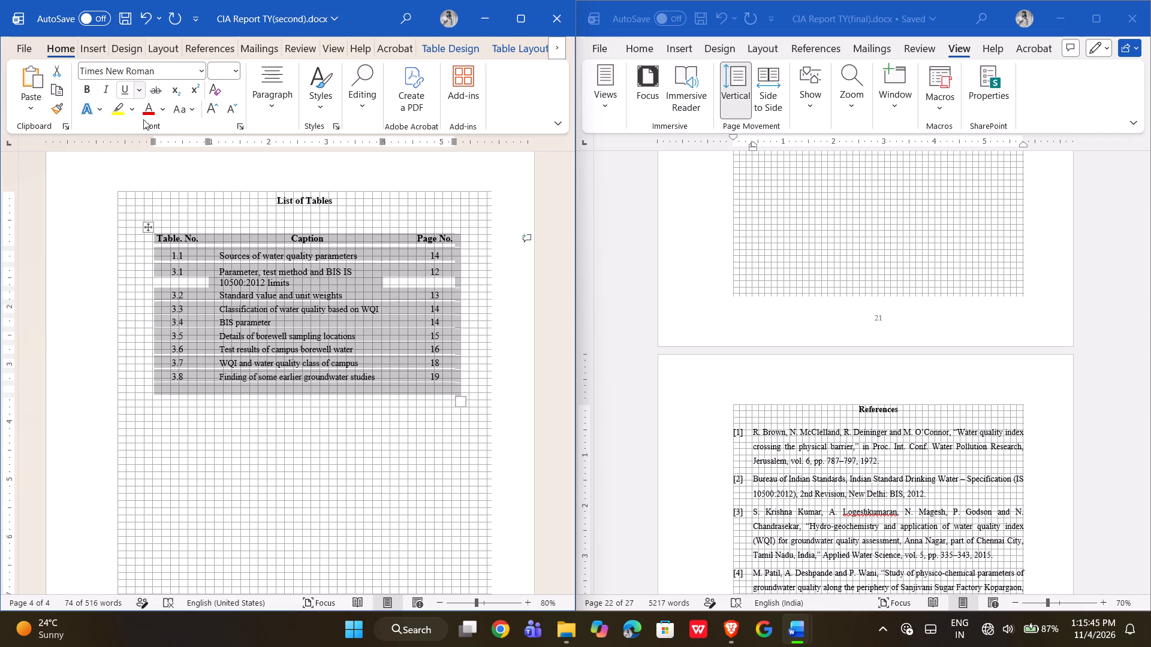
Set the line spacing of the whole List of Tables table to 1.5 and deselect it.
{"action": "left_click", "coordinate": [272, 108]}
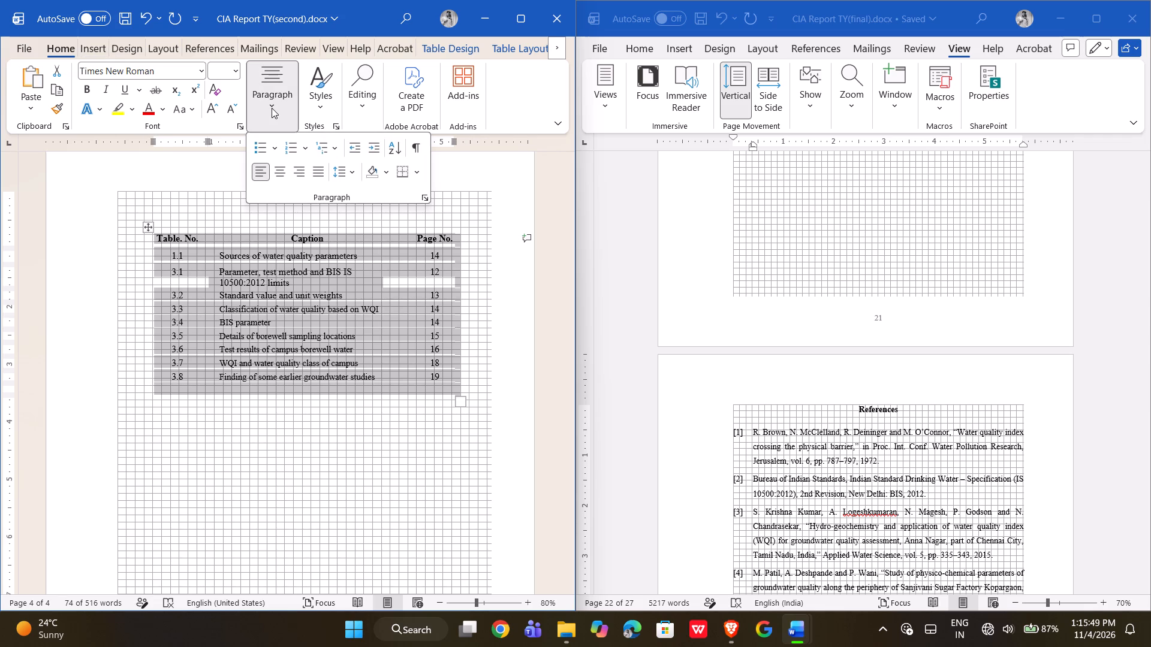
{"action": "left_click", "coordinate": [354, 178]}
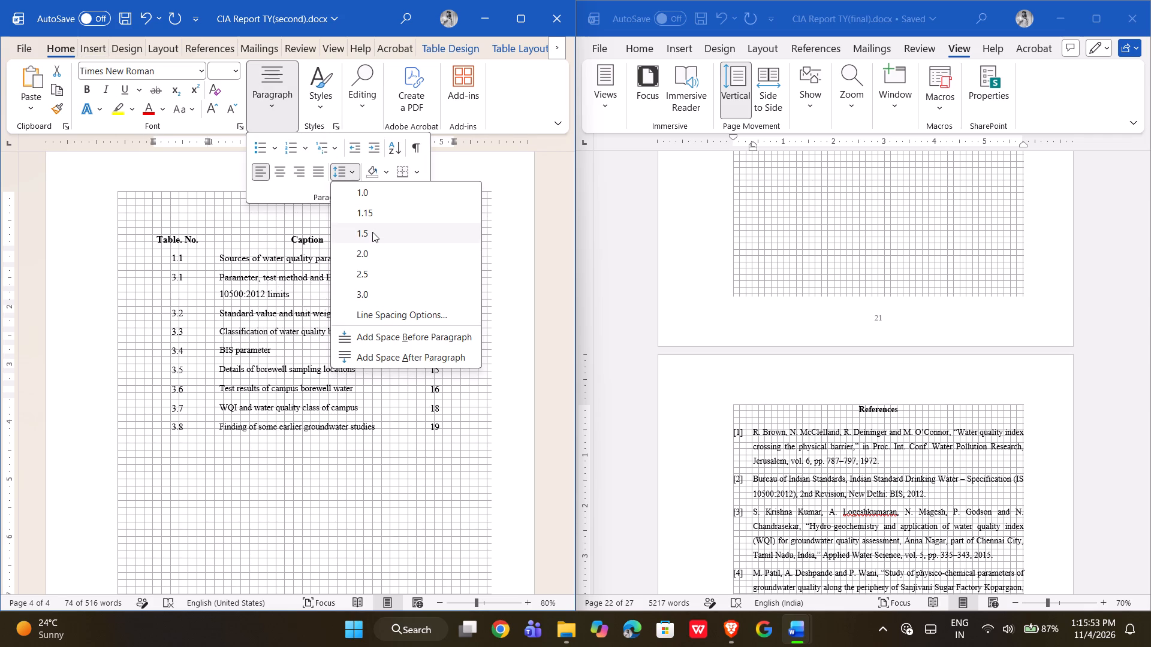
{"action": "left_click", "coordinate": [372, 232]}
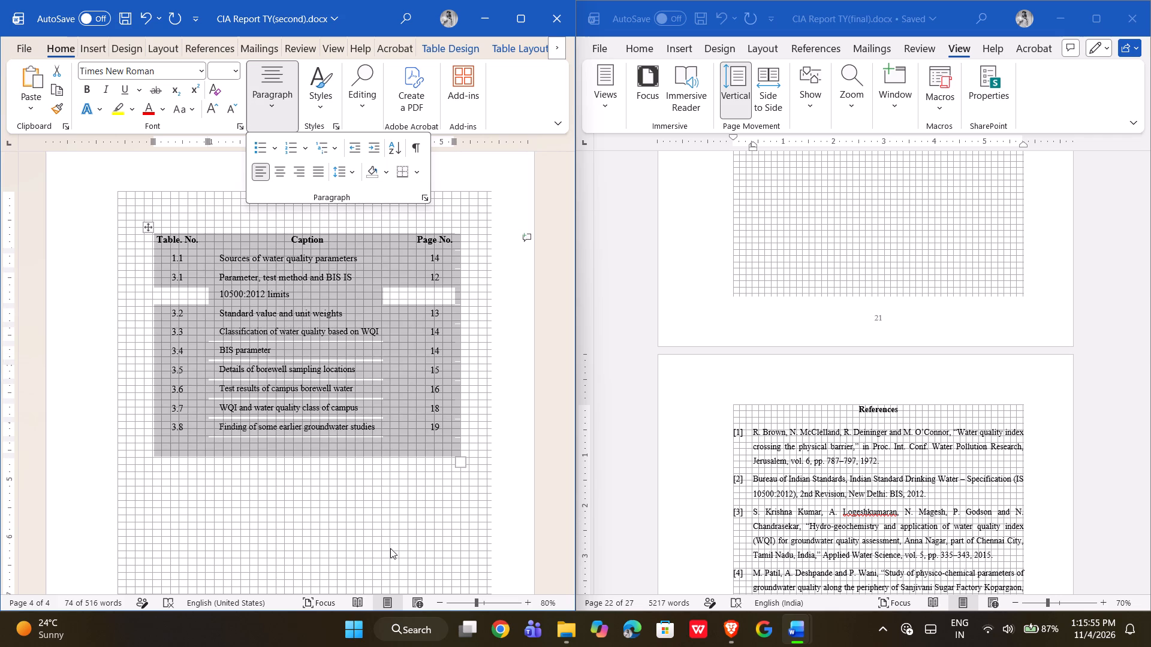
{"action": "left_click", "coordinate": [390, 548]}
{"action": "left_click", "coordinate": [339, 527]}
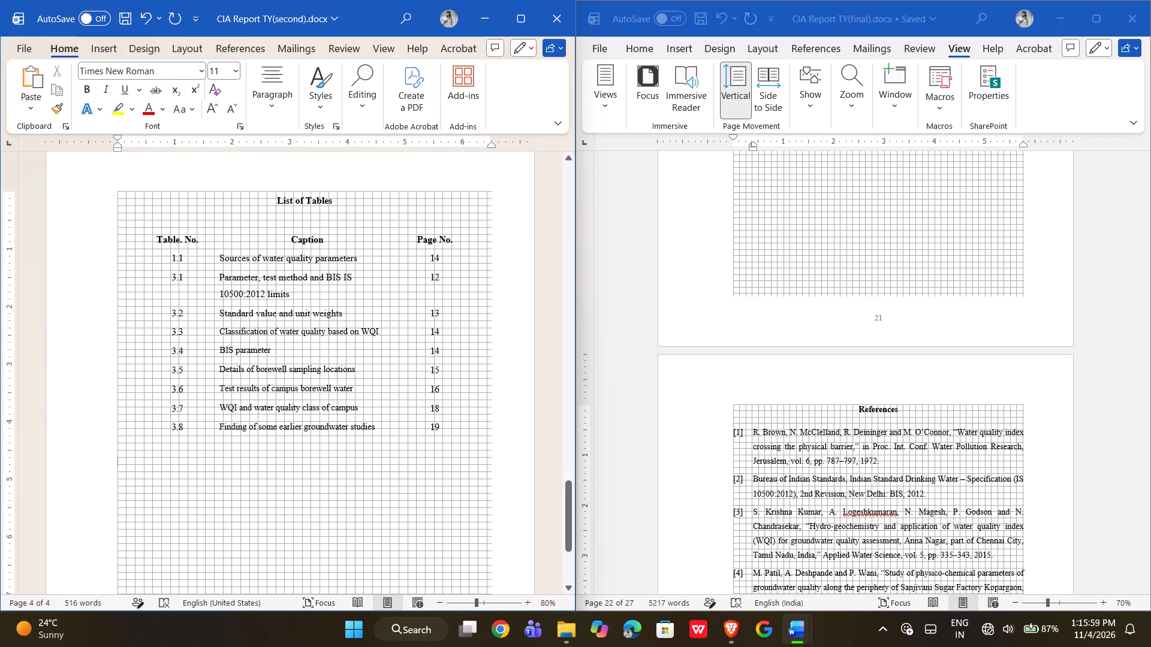
Set the line spacing of the whole List of Figures table to 1.5.
{"action": "scroll", "coordinate": [339, 498], "scroll_direction": "up", "scroll_amount": 3}
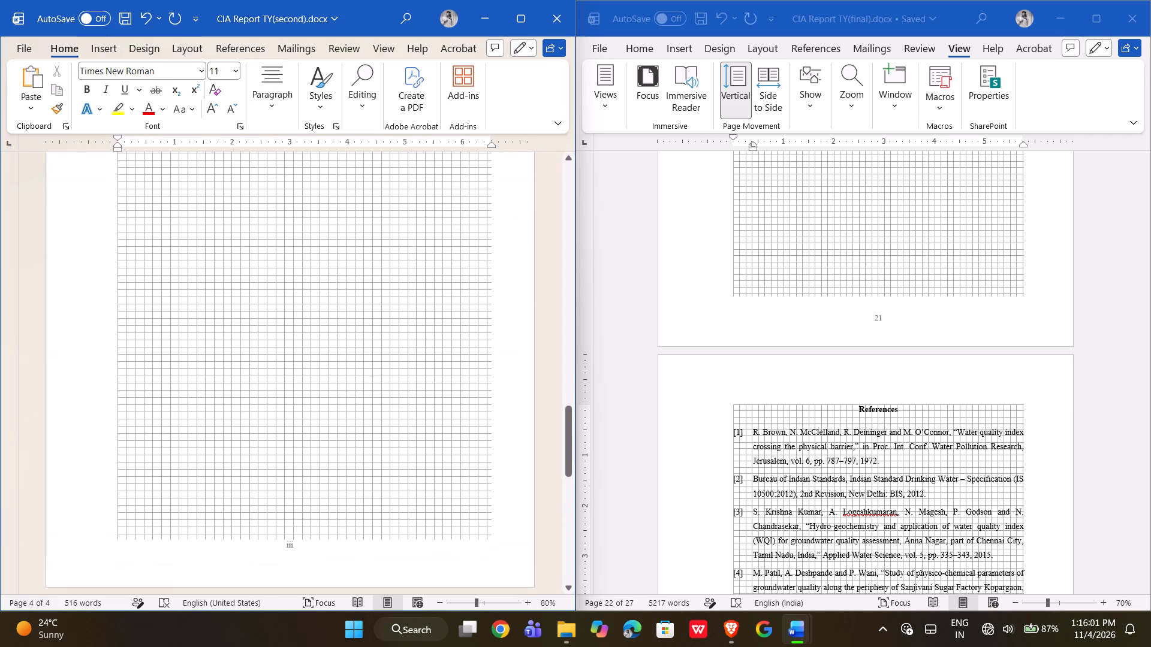
{"action": "scroll", "coordinate": [339, 498], "scroll_direction": "up", "scroll_amount": 1}
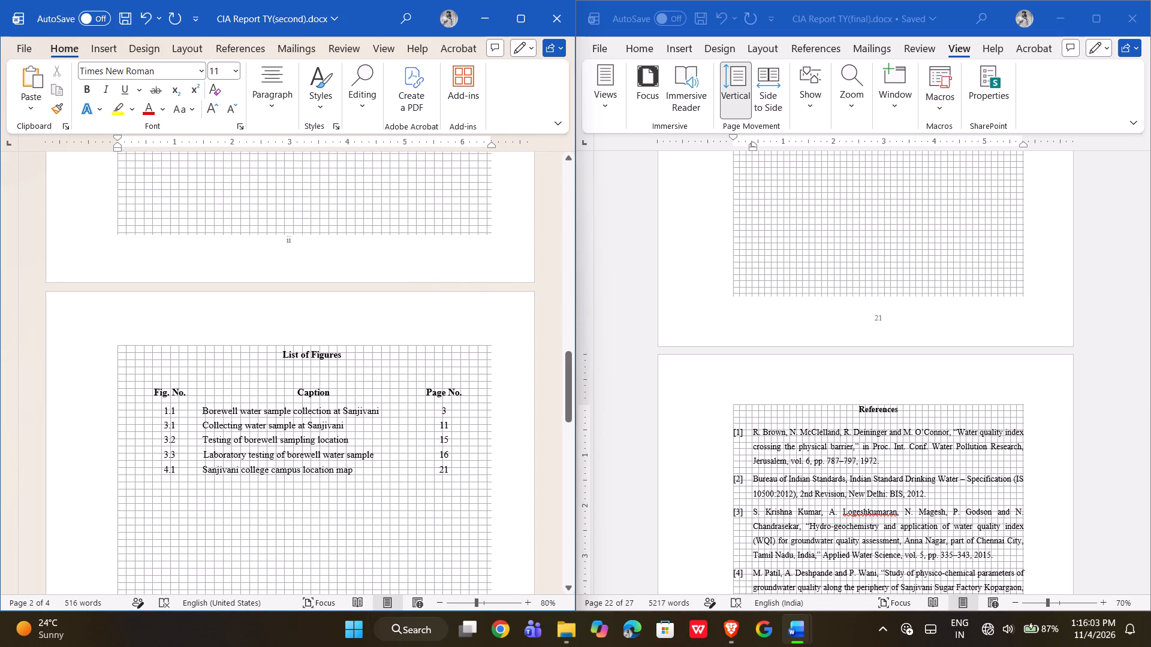
{"action": "left_click_drag", "start_coordinate": [152, 396], "coordinate": [459, 497]}
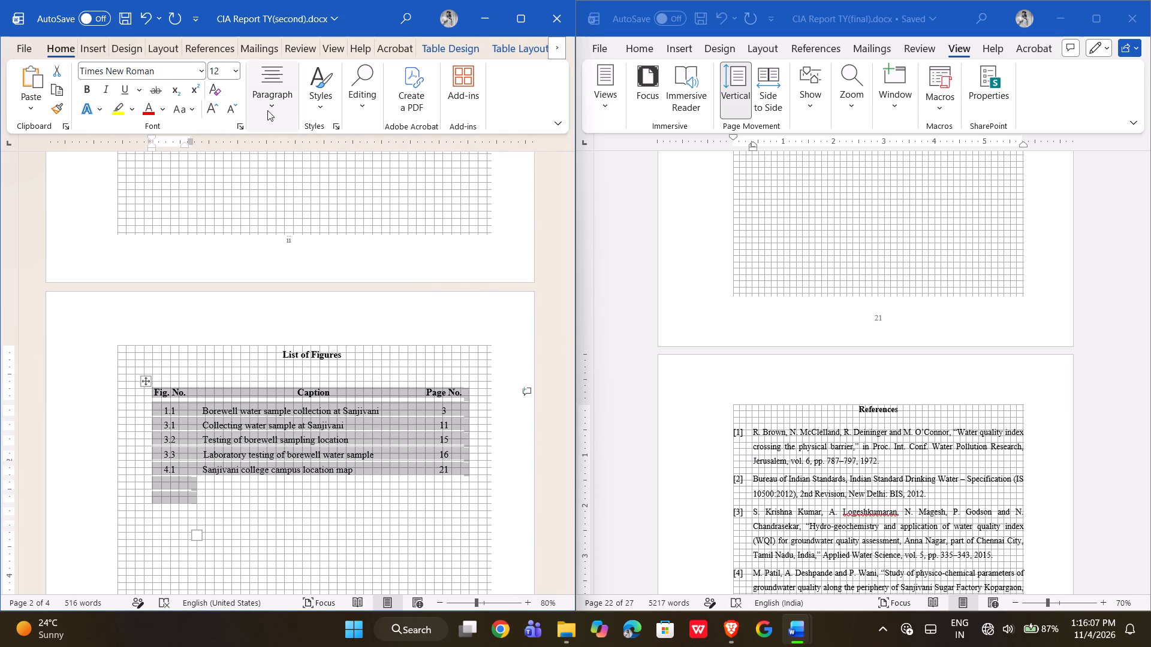
{"action": "left_click", "coordinate": [267, 110]}
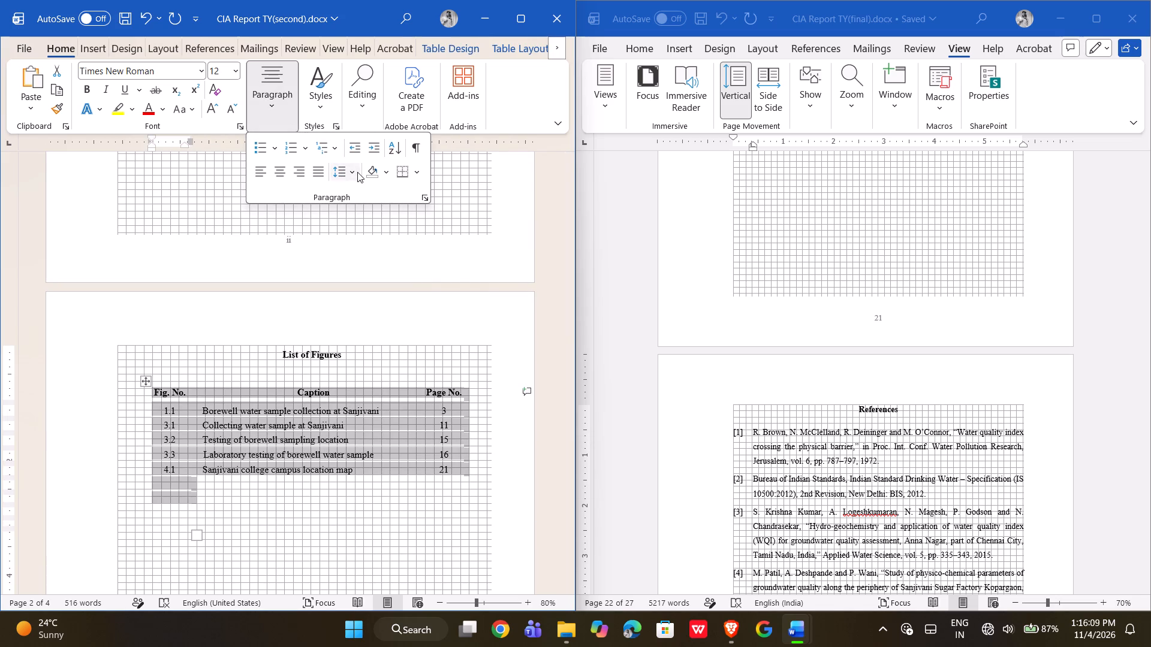
{"action": "left_click", "coordinate": [357, 172]}
{"action": "left_click", "coordinate": [359, 236]}
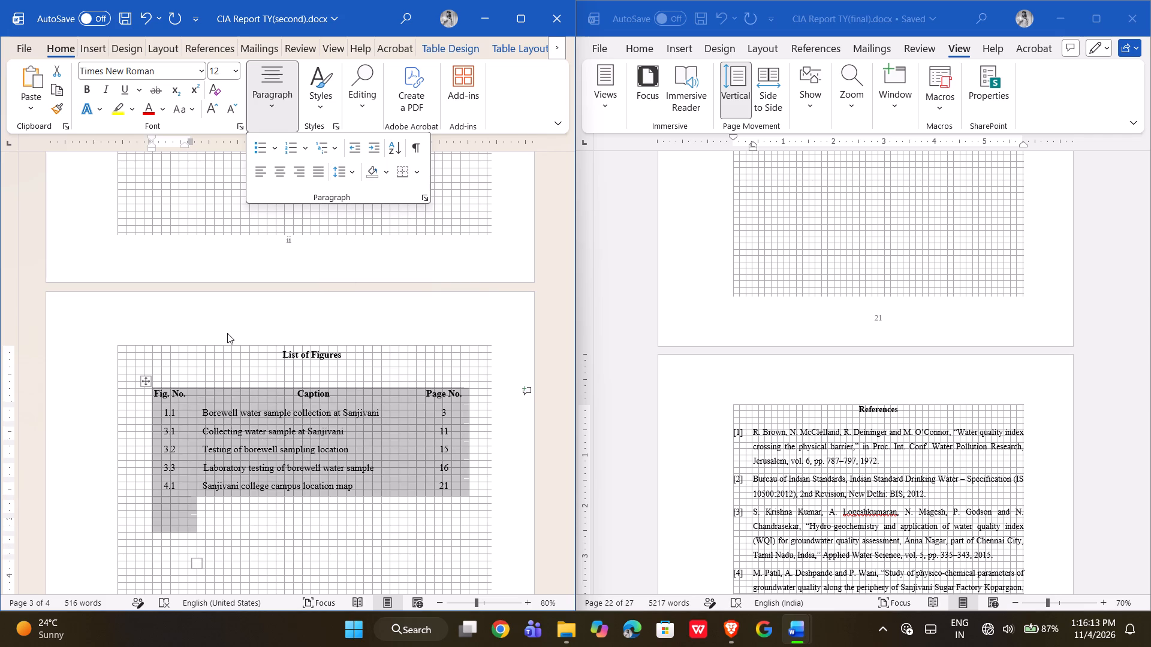
{"action": "left_click", "coordinate": [222, 356]}
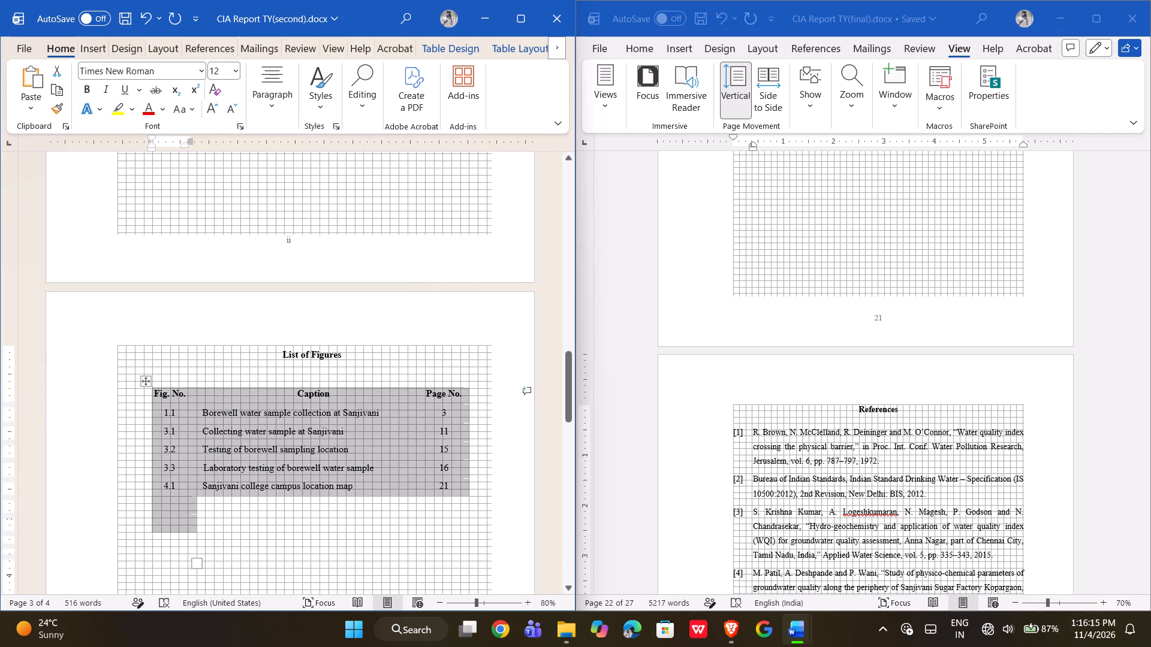
Select the full Abstract body text and set its line spacing to 1.5.
{"action": "scroll", "coordinate": [298, 368], "scroll_direction": "up", "scroll_amount": 2}
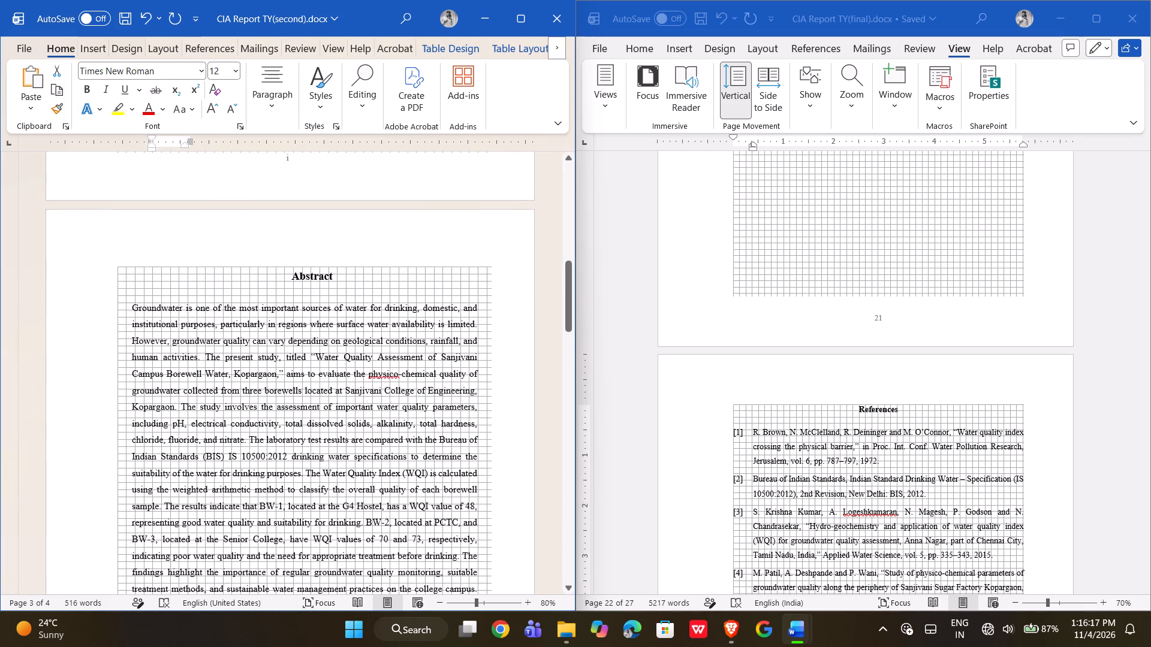
{"action": "left_click_drag", "start_coordinate": [133, 313], "coordinate": [296, 578]}
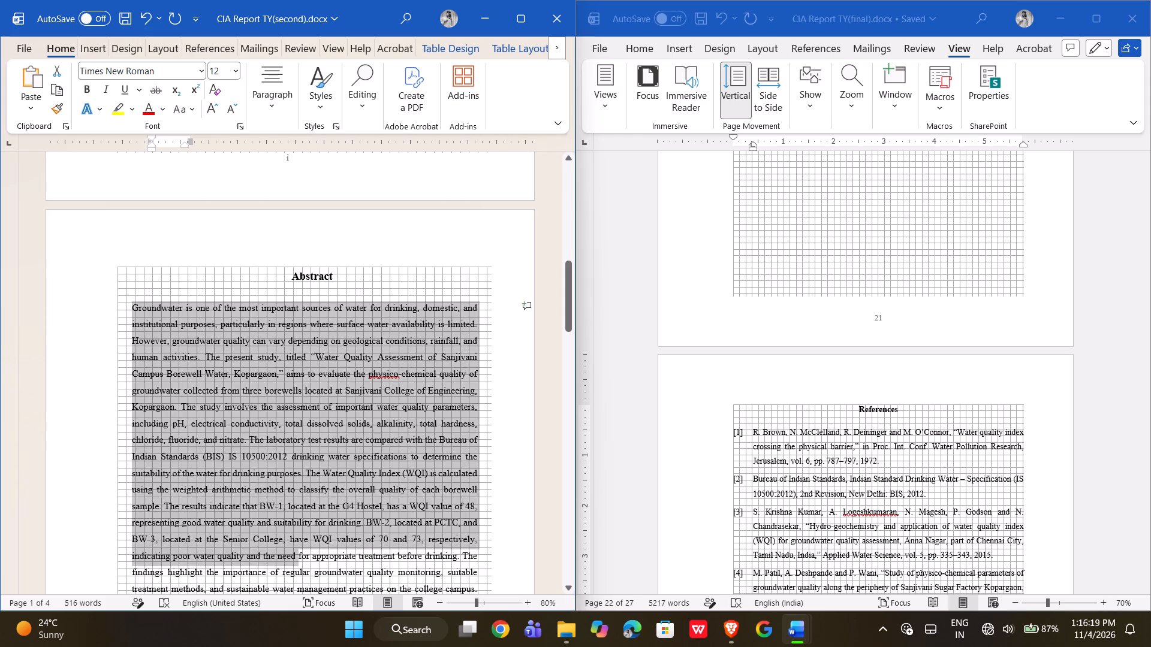
{"action": "left_click_drag", "start_coordinate": [296, 578], "coordinate": [288, 249]}
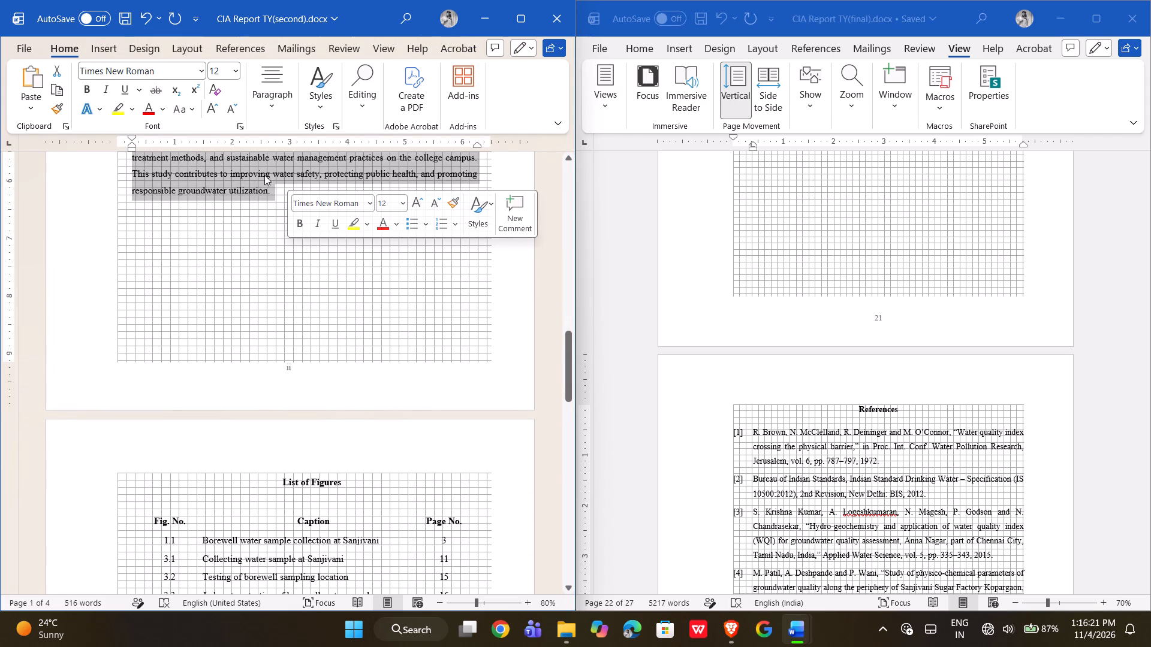
{"action": "left_click", "coordinate": [281, 106]}
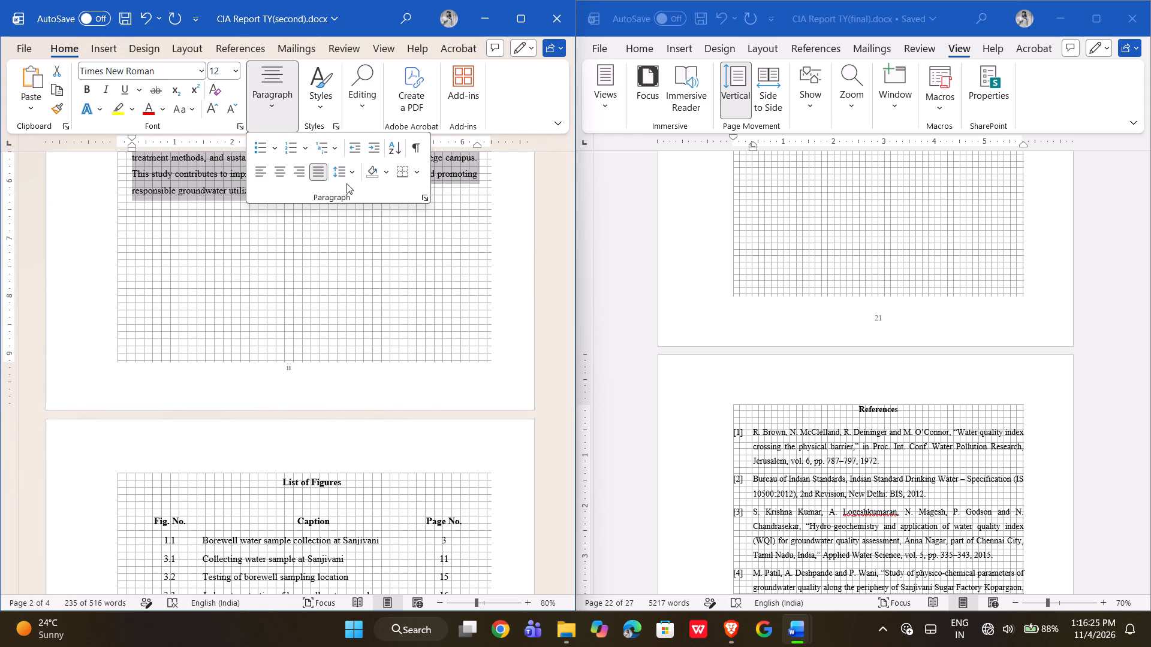
{"action": "left_click", "coordinate": [354, 181]}
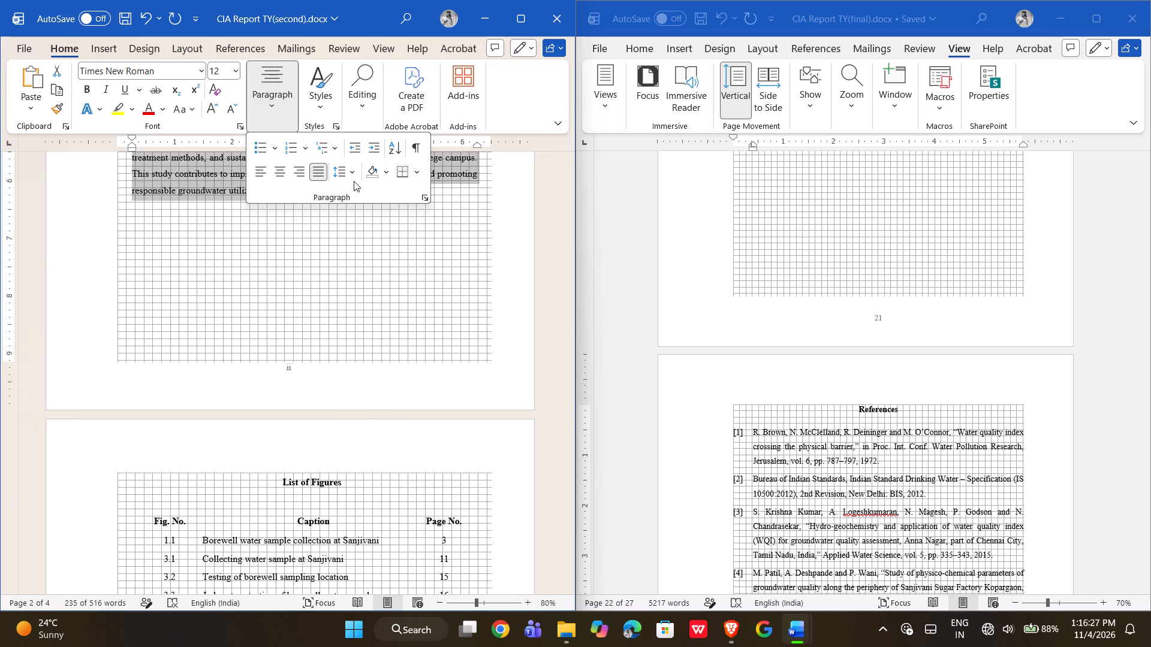
{"action": "left_click", "coordinate": [352, 176]}
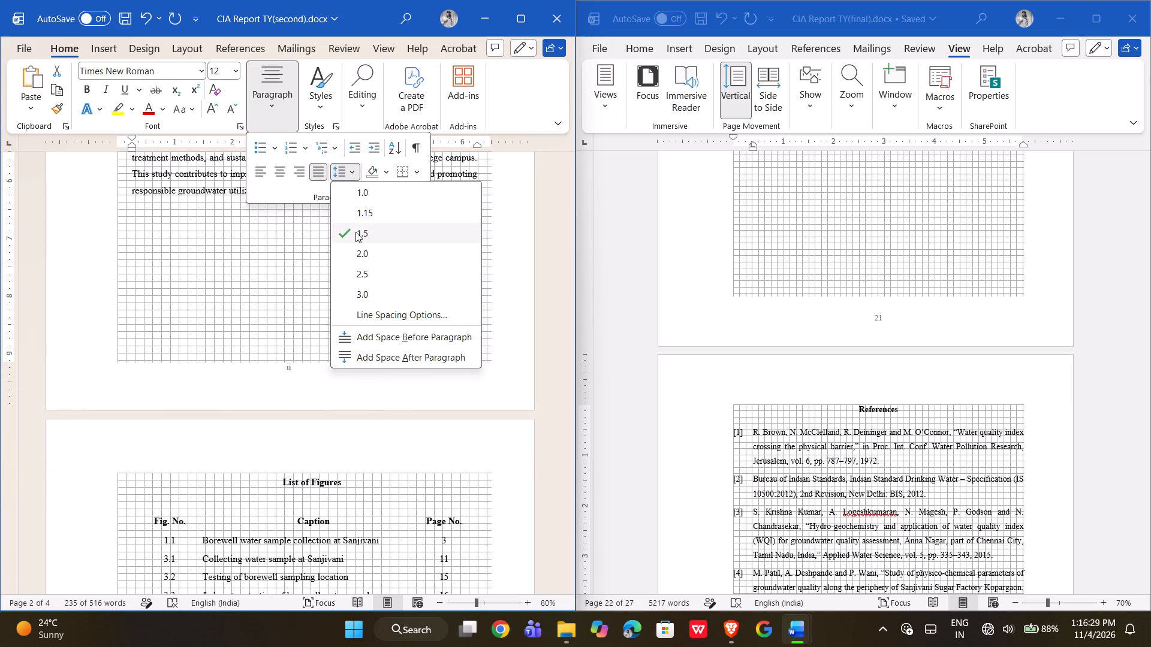
{"action": "left_click", "coordinate": [355, 232]}
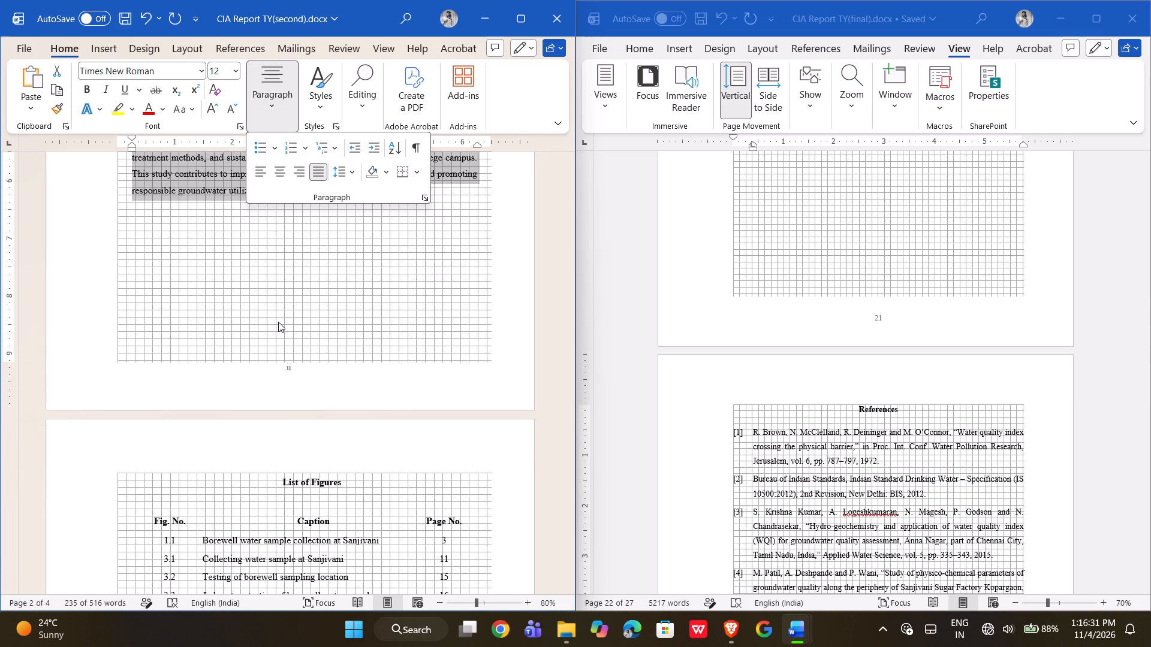
Set the font of the entire second report document to Times New Roman, size 12.
{"action": "key", "text": "ctrl+a"}
{"action": "left_click", "coordinate": [204, 295]}
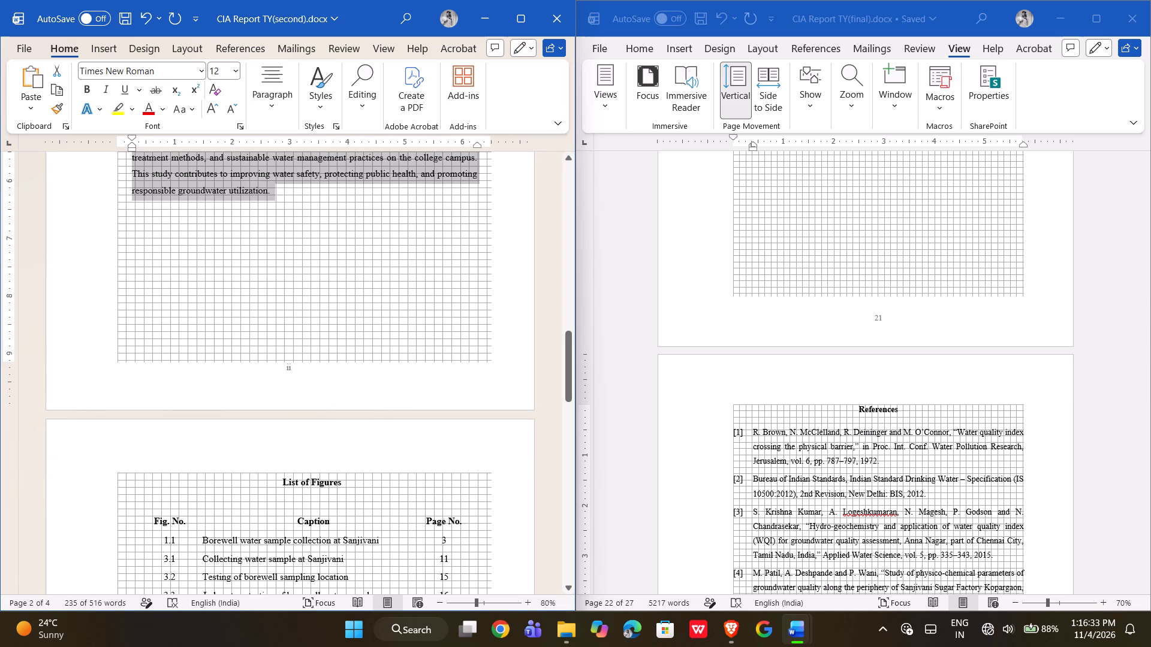
{"action": "double_click", "coordinate": [204, 295]}
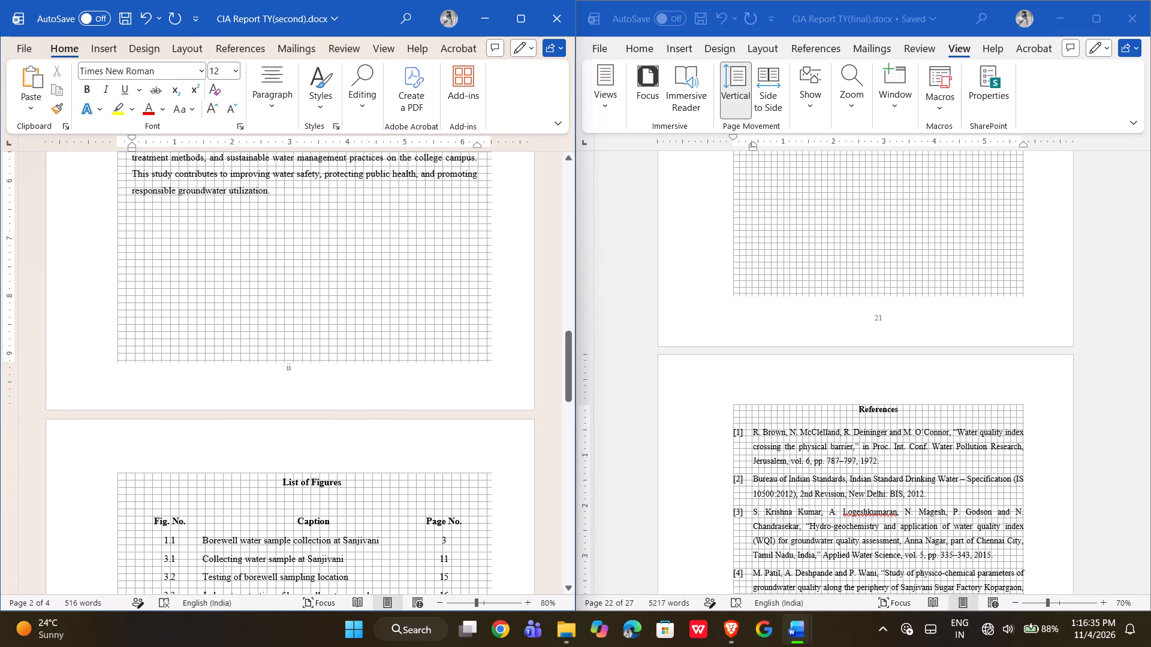
{"action": "key", "text": "ctrl+a"}
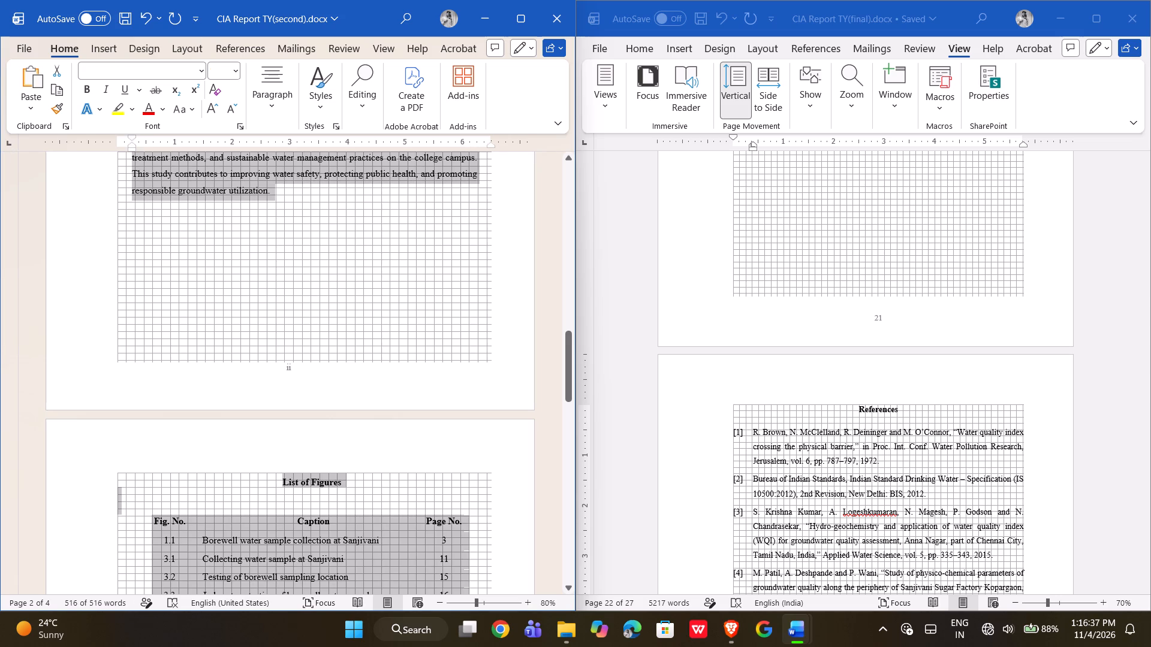
{"action": "left_click", "coordinate": [201, 72]}
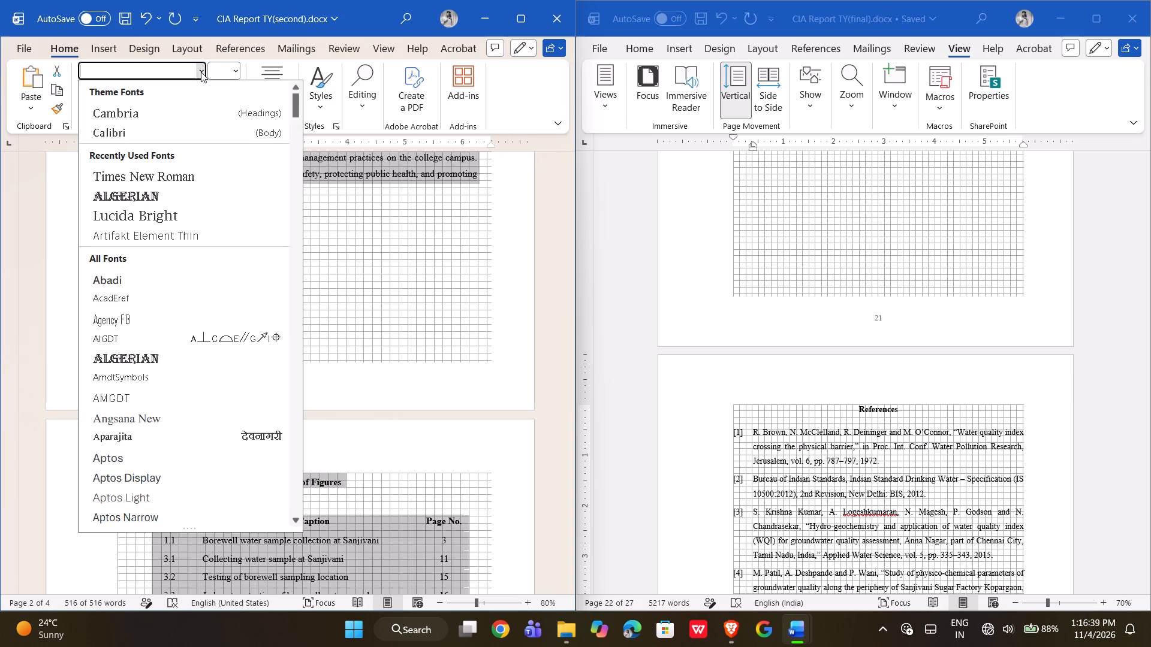
{"action": "left_click", "coordinate": [165, 176]}
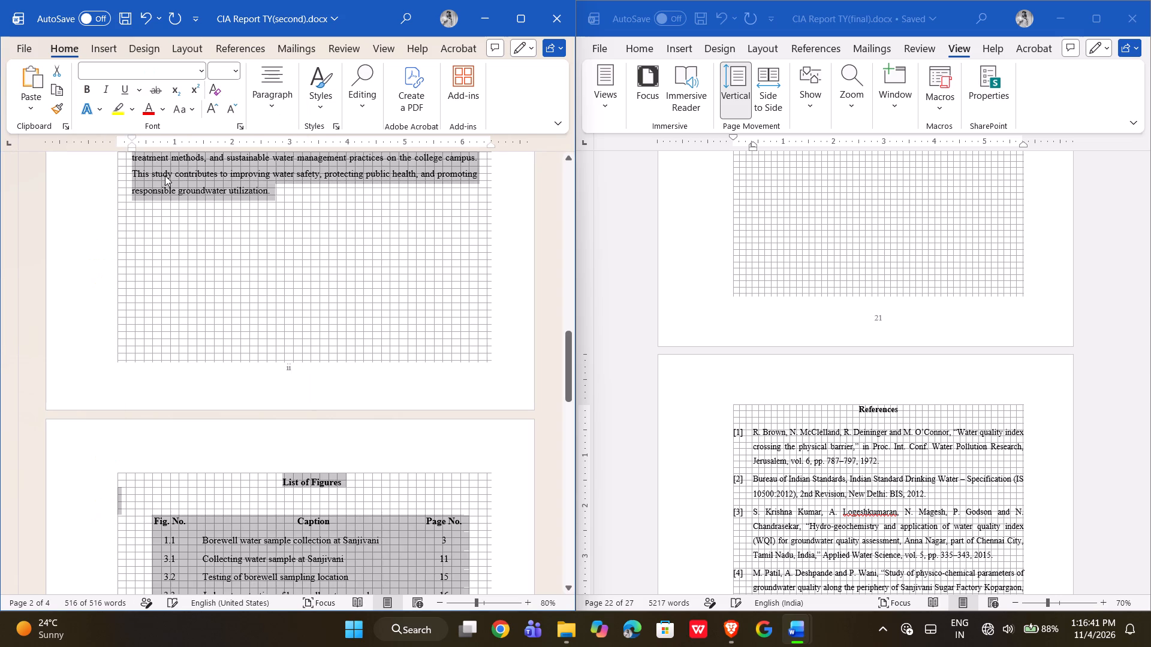
{"action": "left_click", "coordinate": [234, 71]}
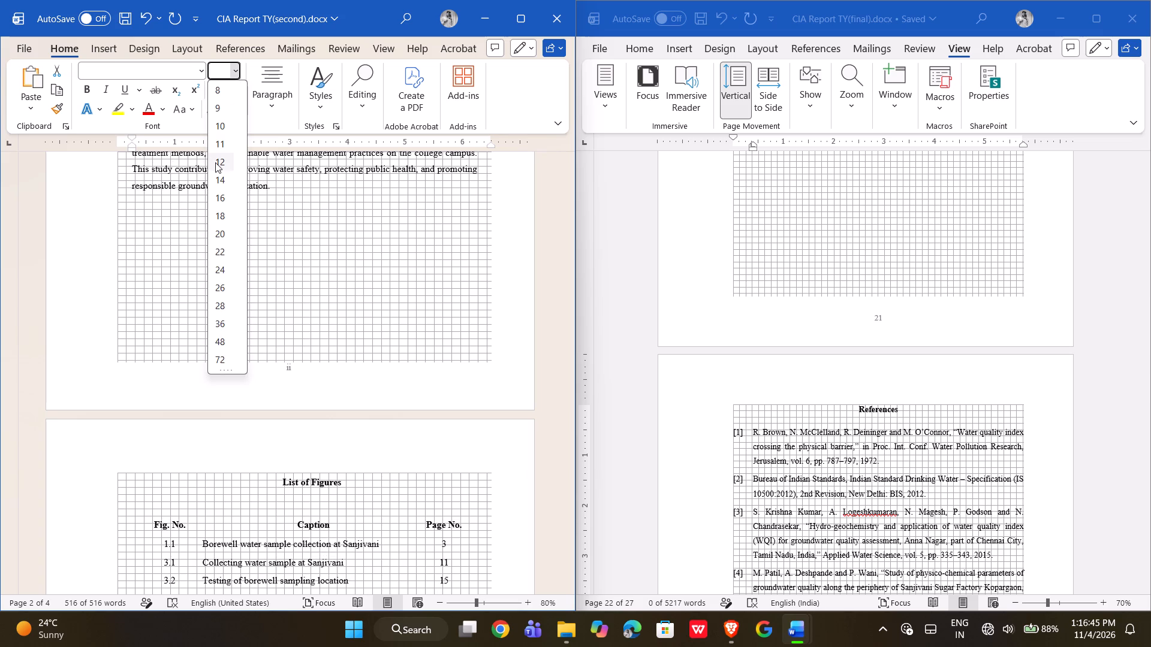
{"action": "left_click", "coordinate": [215, 162]}
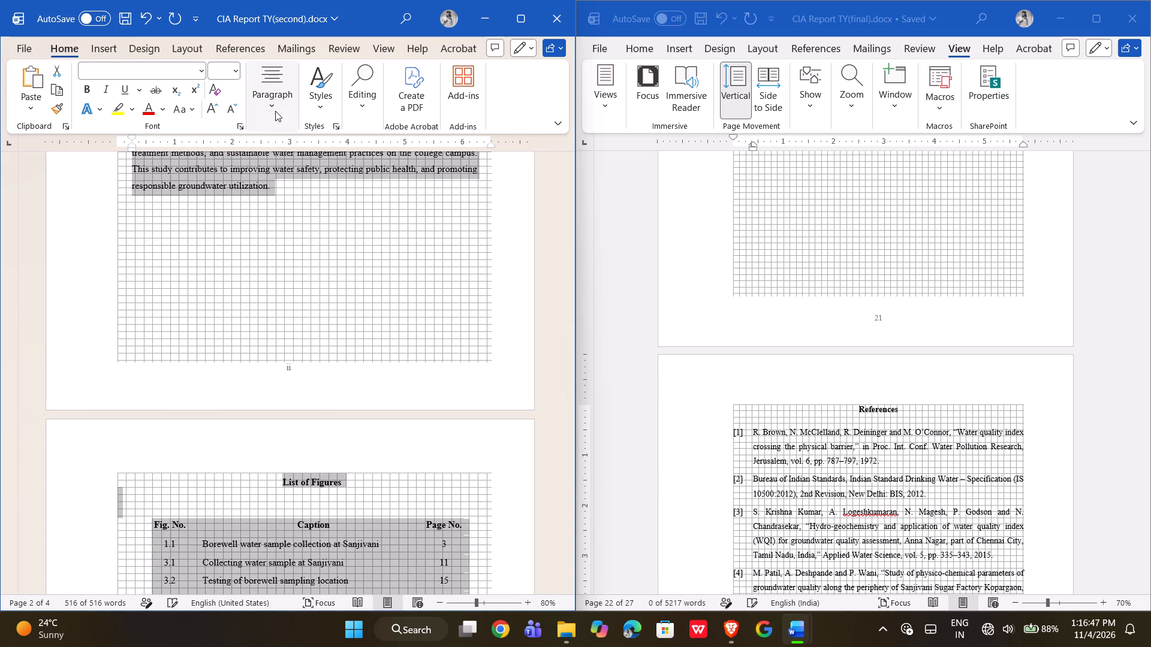
Apply 1.5 line spacing to all text in the second report document.
{"action": "left_click", "coordinate": [273, 109]}
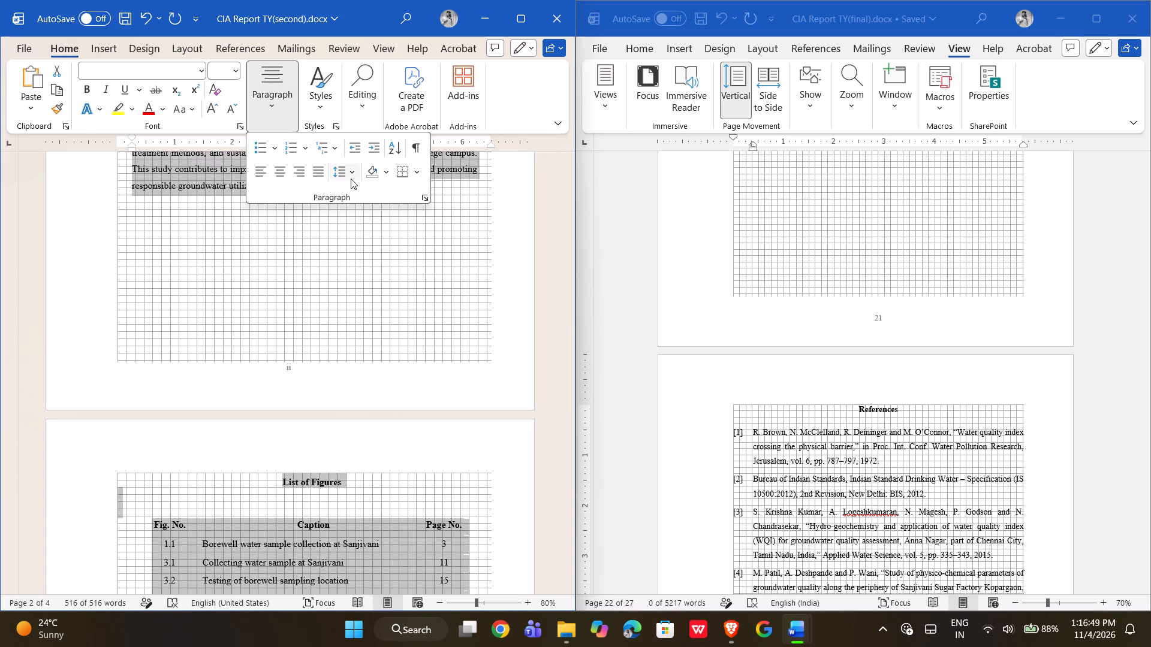
{"action": "left_click", "coordinate": [351, 179]}
{"action": "left_click", "coordinate": [365, 234]}
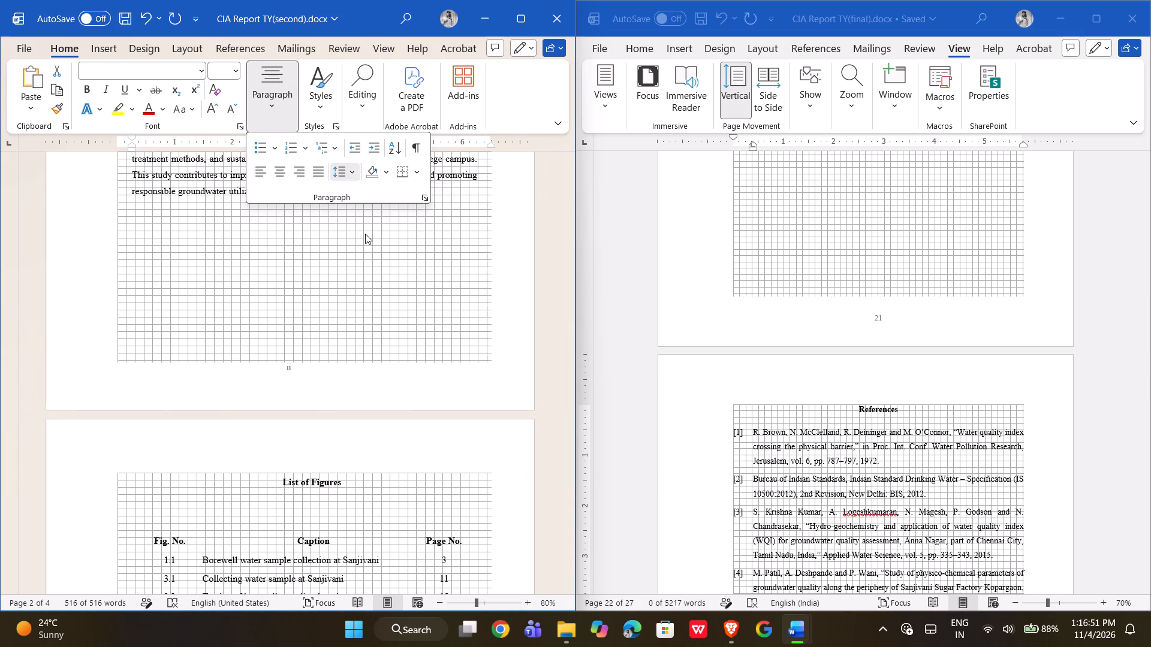
{"action": "left_click", "coordinate": [281, 356]}
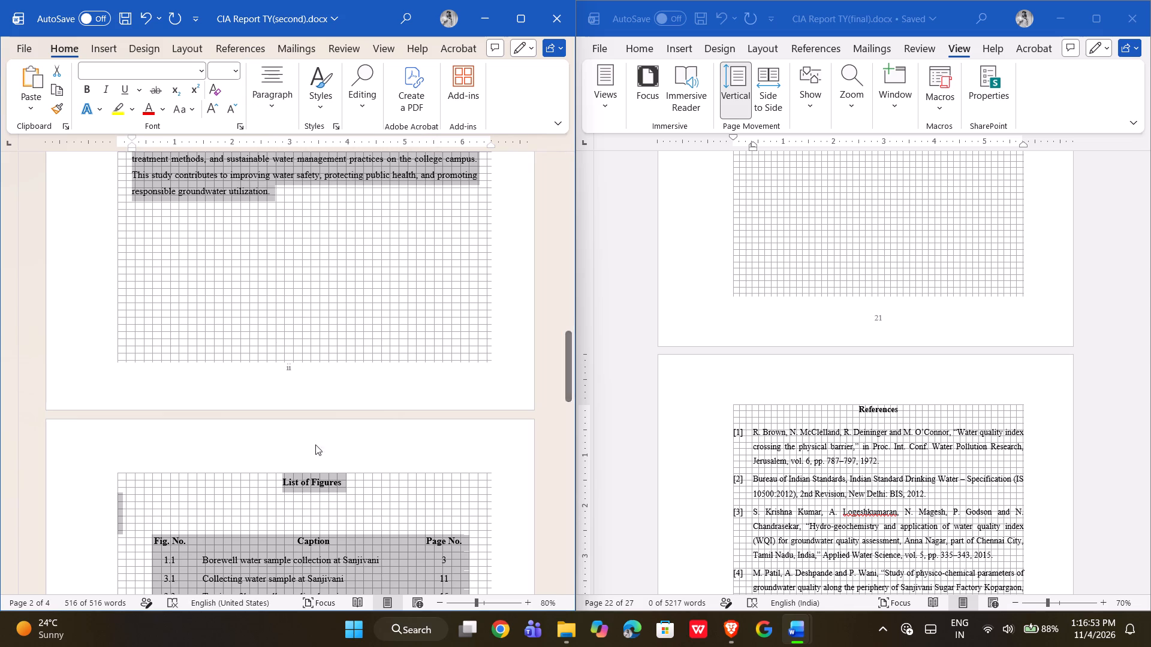
Remove the extra blank space between the List of Figures heading and its table, leaving a single blank line.
{"action": "left_click", "coordinate": [304, 531]}
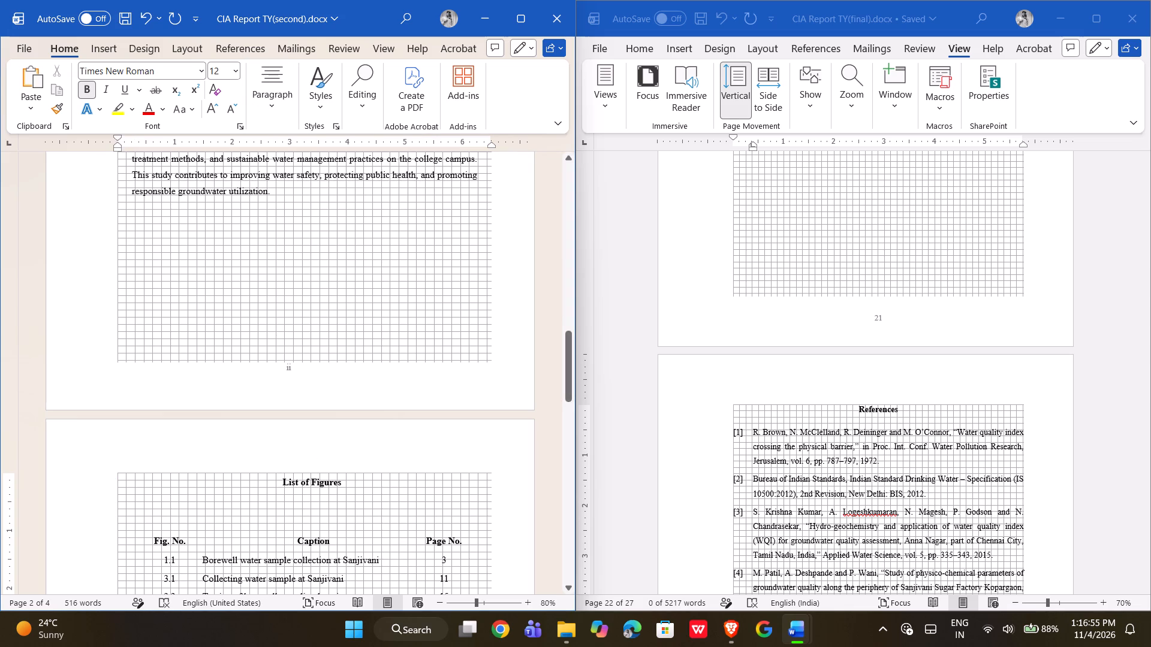
{"action": "left_click", "coordinate": [317, 506]}
{"action": "left_click", "coordinate": [303, 506]}
{"action": "key", "text": "BackSpace"}
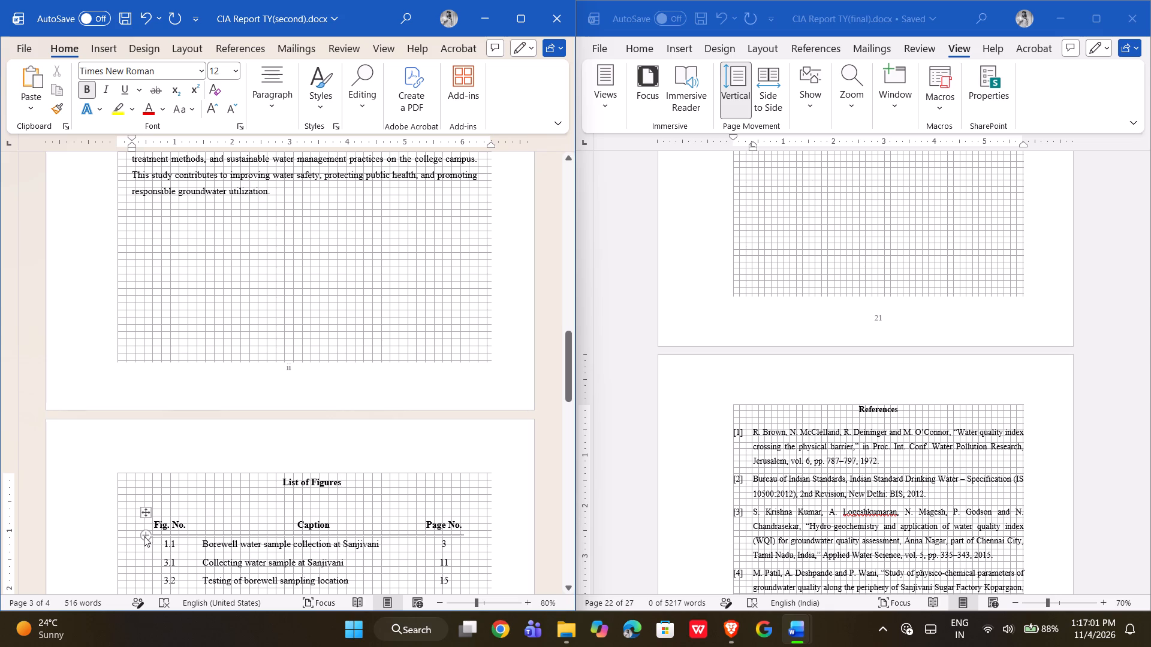
{"action": "left_click", "coordinate": [128, 503]}
{"action": "key", "text": "BackSpace"}
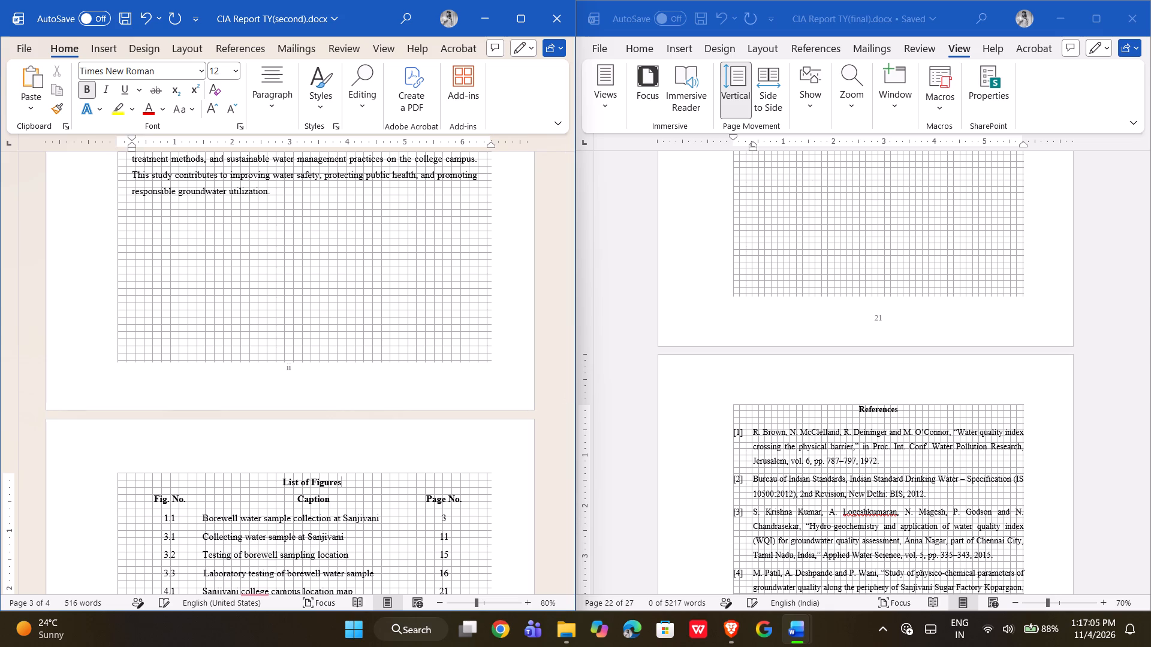
{"action": "key", "text": "Return"}
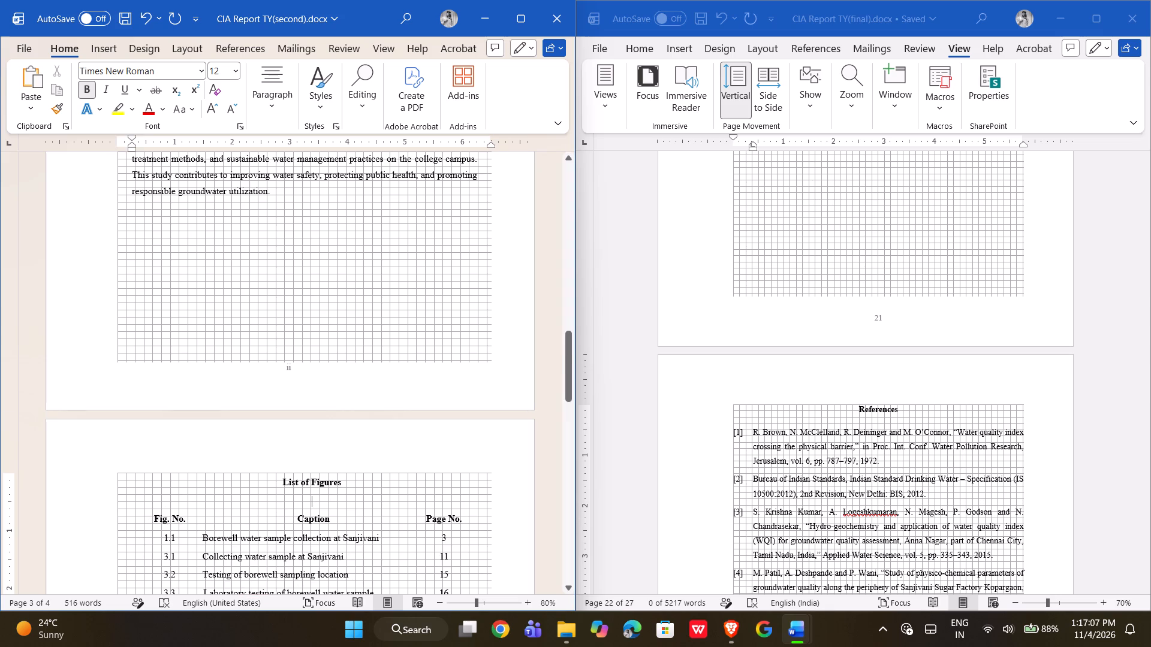
Delete the two extra blank lines between the List of Tables heading and its table, leaving one.
{"action": "scroll", "coordinate": [144, 502], "scroll_direction": "down", "scroll_amount": 1}
{"action": "scroll", "coordinate": [144, 502], "scroll_direction": "up", "scroll_amount": 1}
{"action": "scroll", "coordinate": [144, 502], "scroll_direction": "down", "scroll_amount": 1, "text": "ctrl"}
{"action": "scroll", "coordinate": [144, 502], "scroll_direction": "up", "scroll_amount": 1, "text": "ctrl"}
{"action": "scroll", "coordinate": [144, 502], "scroll_direction": "up", "scroll_amount": 1}
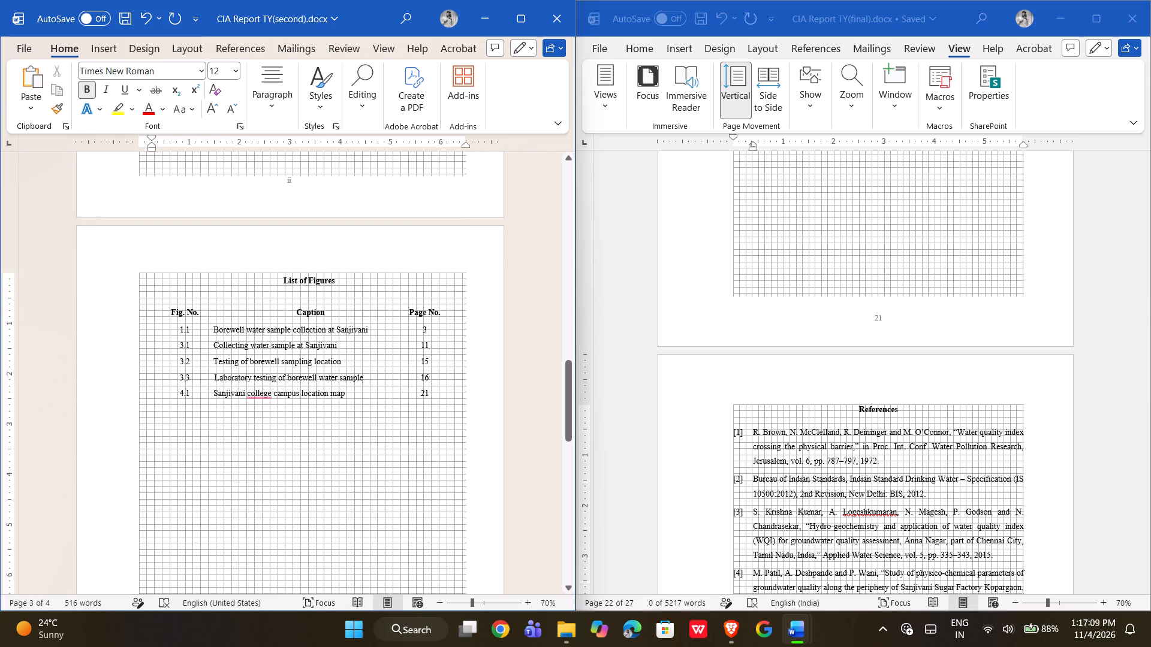
{"action": "scroll", "coordinate": [219, 274], "scroll_direction": "up", "scroll_amount": 3}
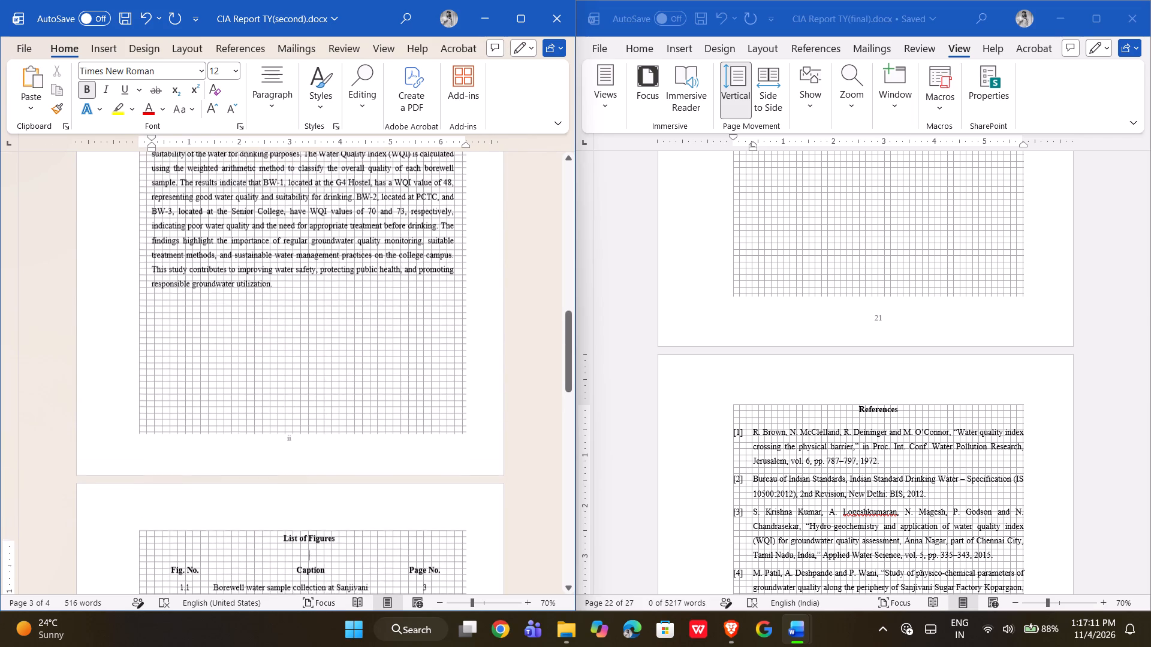
{"action": "scroll", "coordinate": [219, 274], "scroll_direction": "up", "scroll_amount": 1}
{"action": "scroll", "coordinate": [219, 274], "scroll_direction": "down", "scroll_amount": 3}
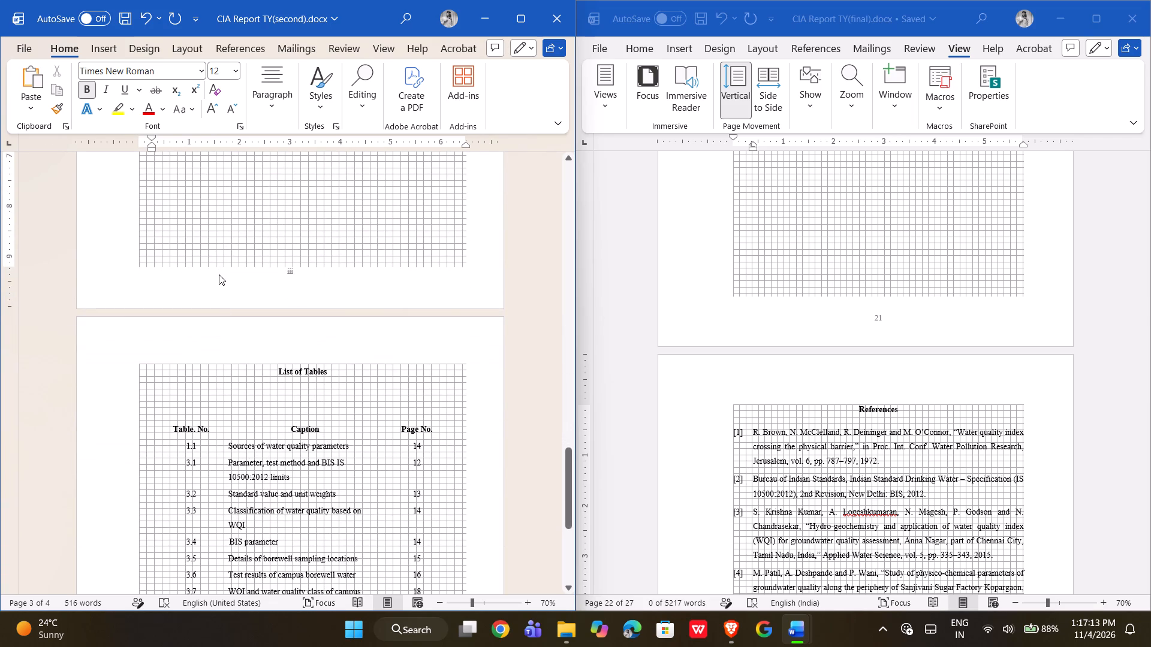
{"action": "left_click", "coordinate": [167, 405]}
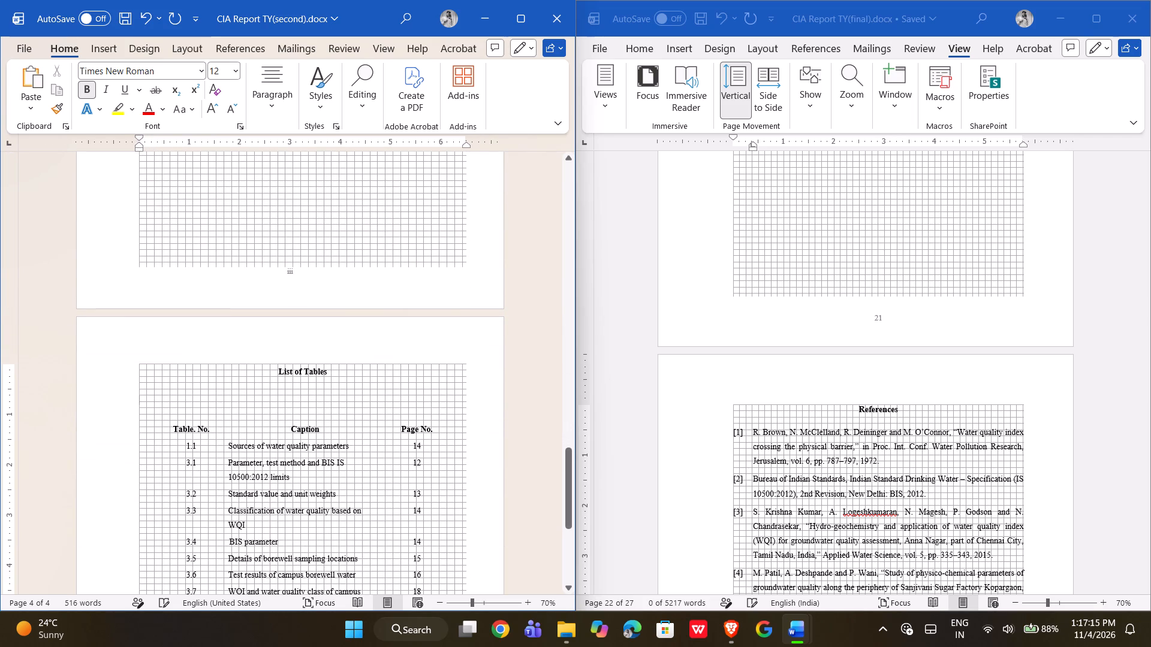
{"action": "key", "text": "BackSpace"}
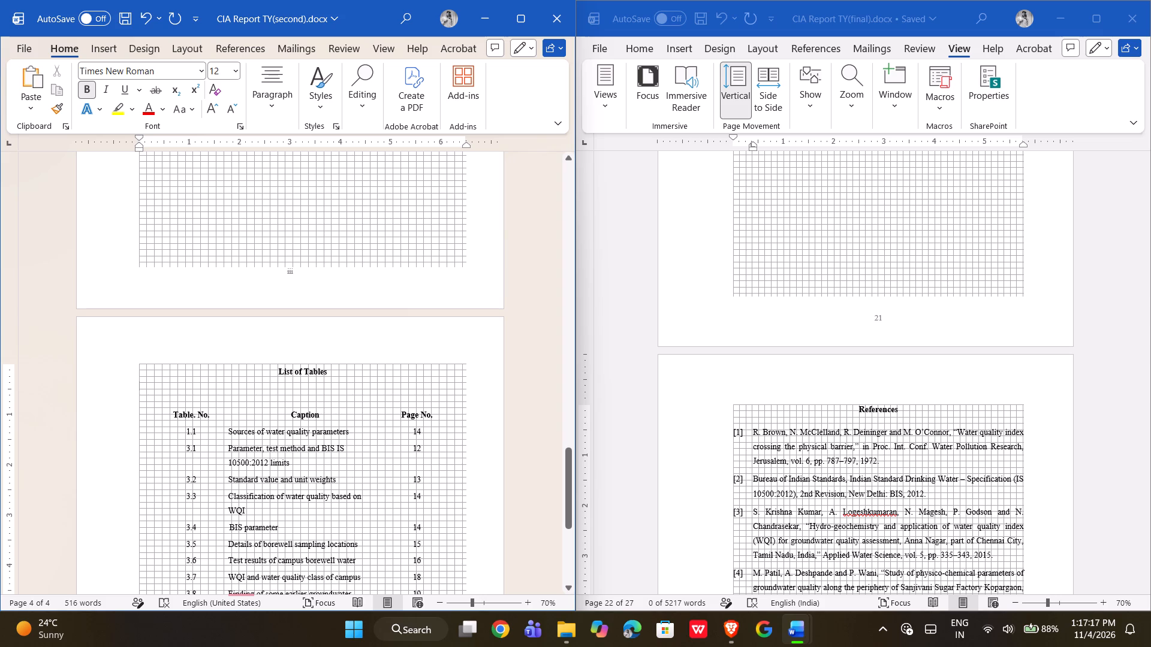
{"action": "left_click", "coordinate": [163, 397]}
{"action": "key", "text": "BackSpace"}
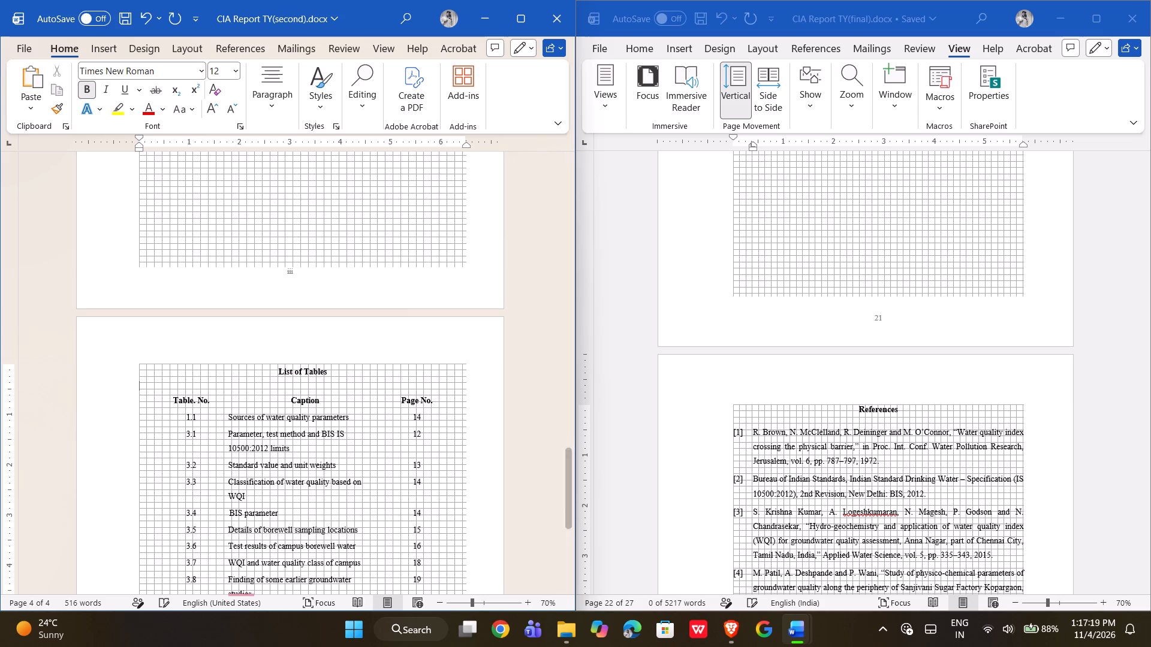
{"action": "left_click_drag", "start_coordinate": [163, 397], "coordinate": [98, 161]}
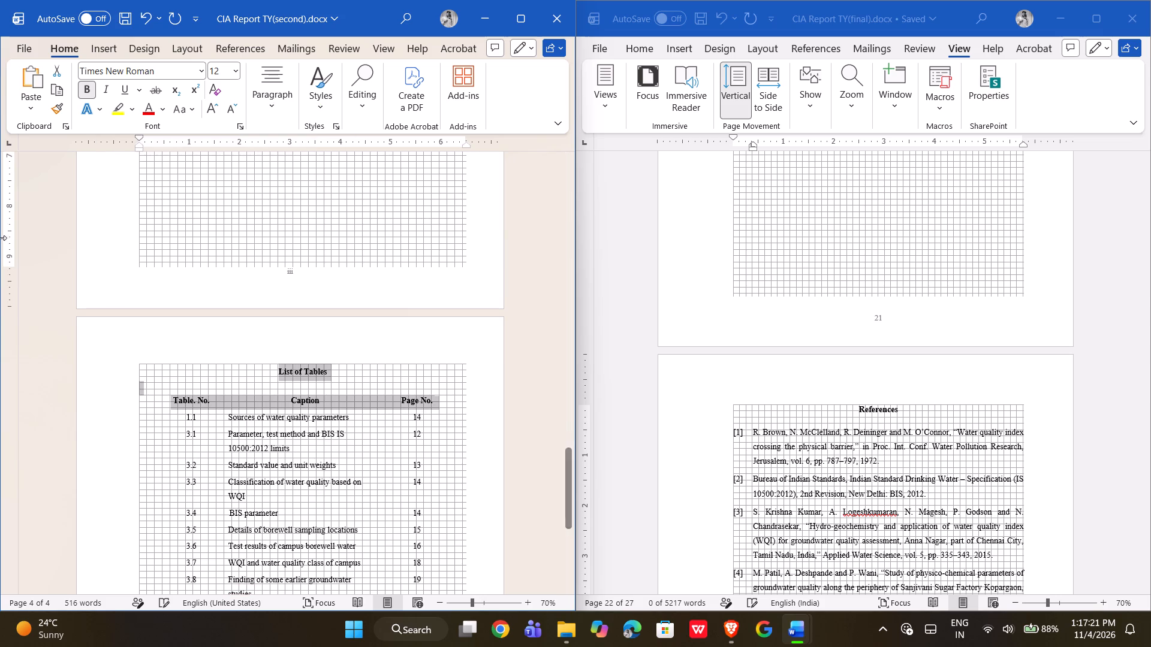
Review the second report's front matter from the List of Tables back to the Acknowledgement for consistent layout.
{"action": "left_click", "coordinate": [159, 279]}
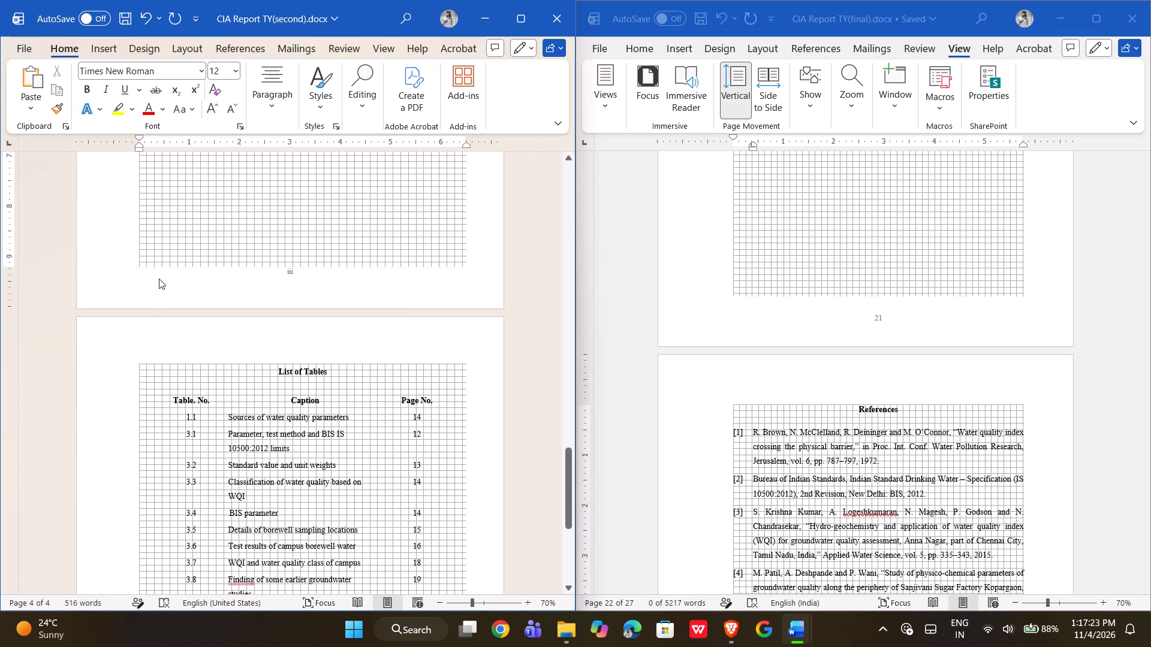
{"action": "scroll", "coordinate": [159, 279], "scroll_direction": "up", "scroll_amount": 2}
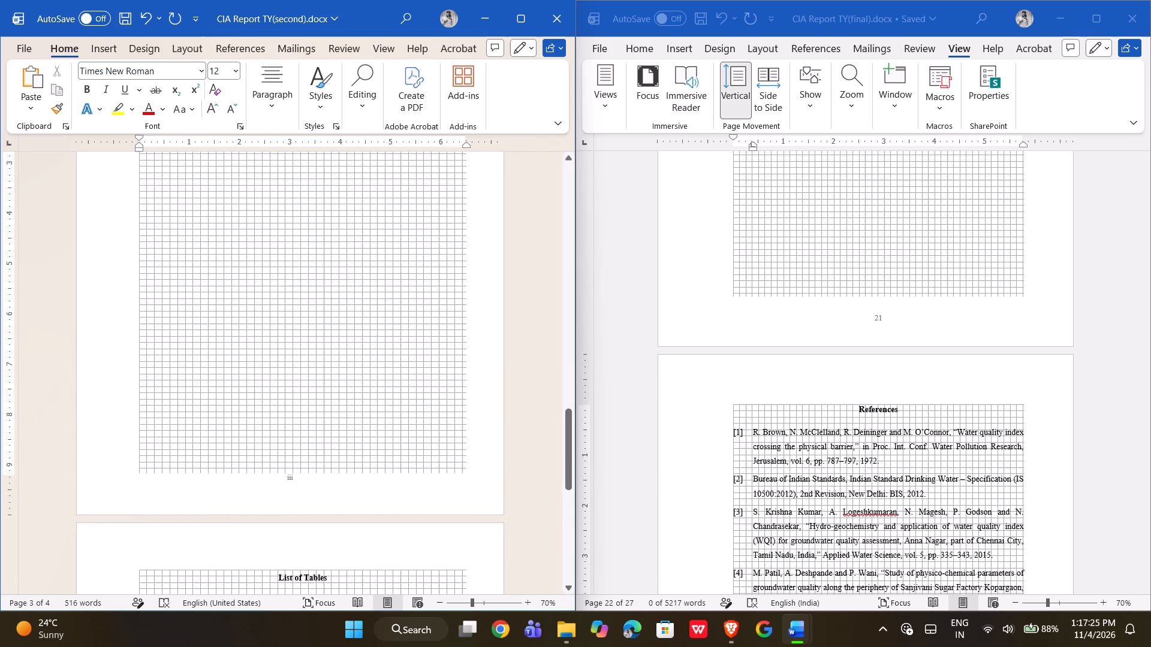
{"action": "scroll", "coordinate": [159, 279], "scroll_direction": "down", "scroll_amount": 1}
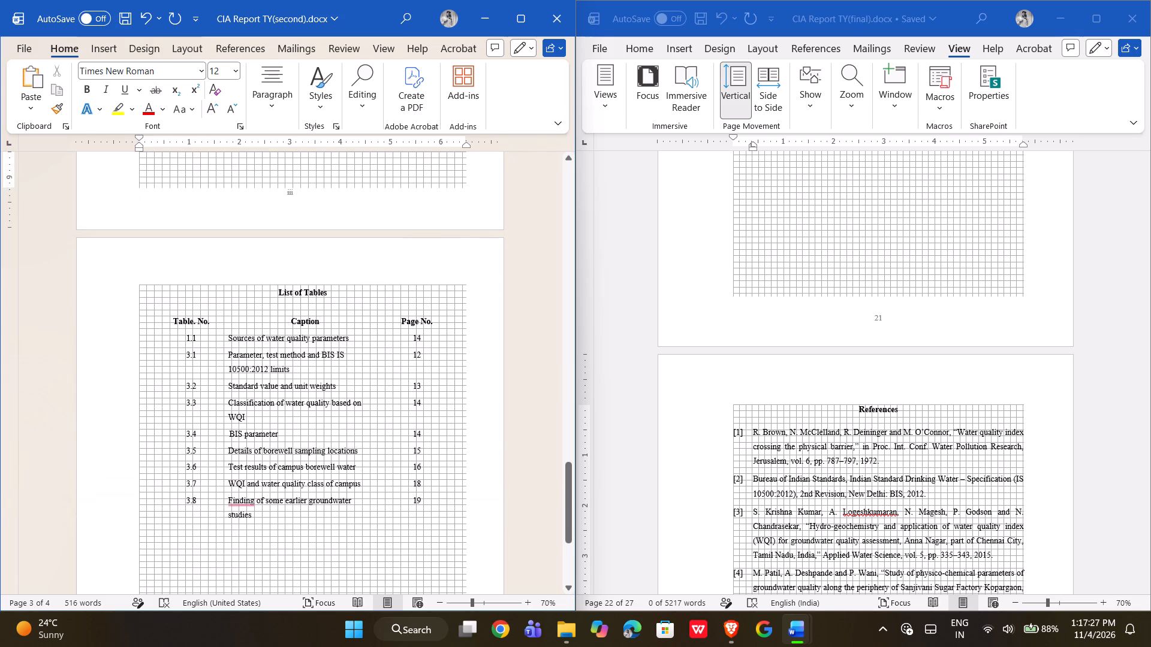
{"action": "scroll", "coordinate": [159, 279], "scroll_direction": "up", "scroll_amount": 2}
{"action": "right_click", "coordinate": [159, 279]}
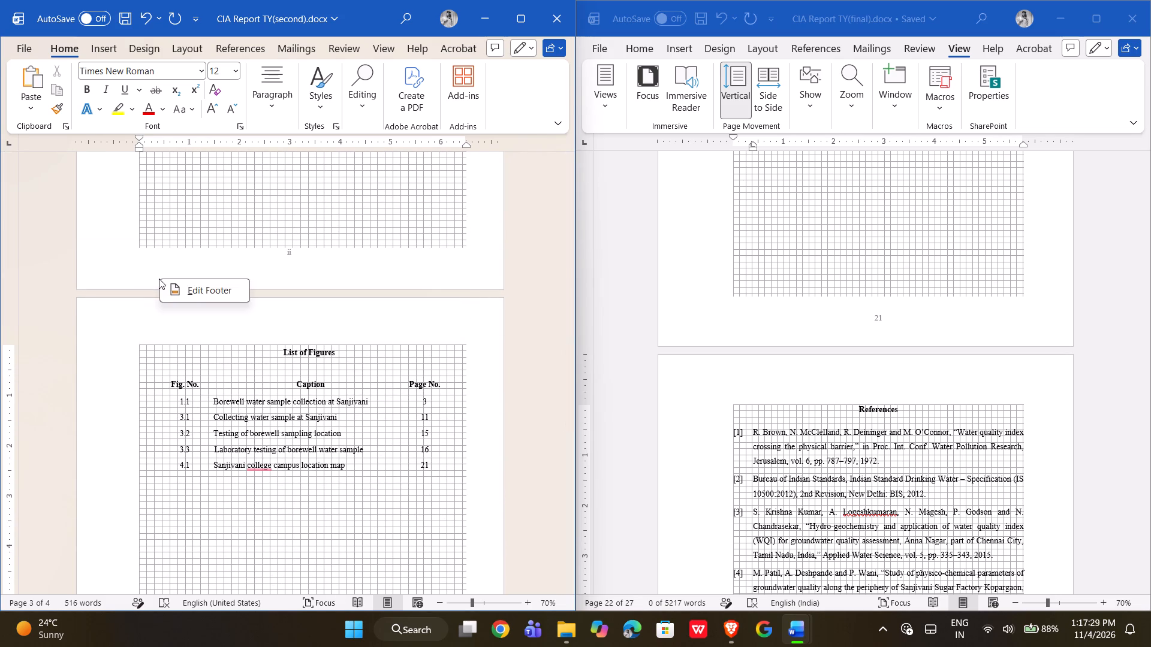
{"action": "scroll", "coordinate": [315, 316], "scroll_direction": "up", "scroll_amount": 2}
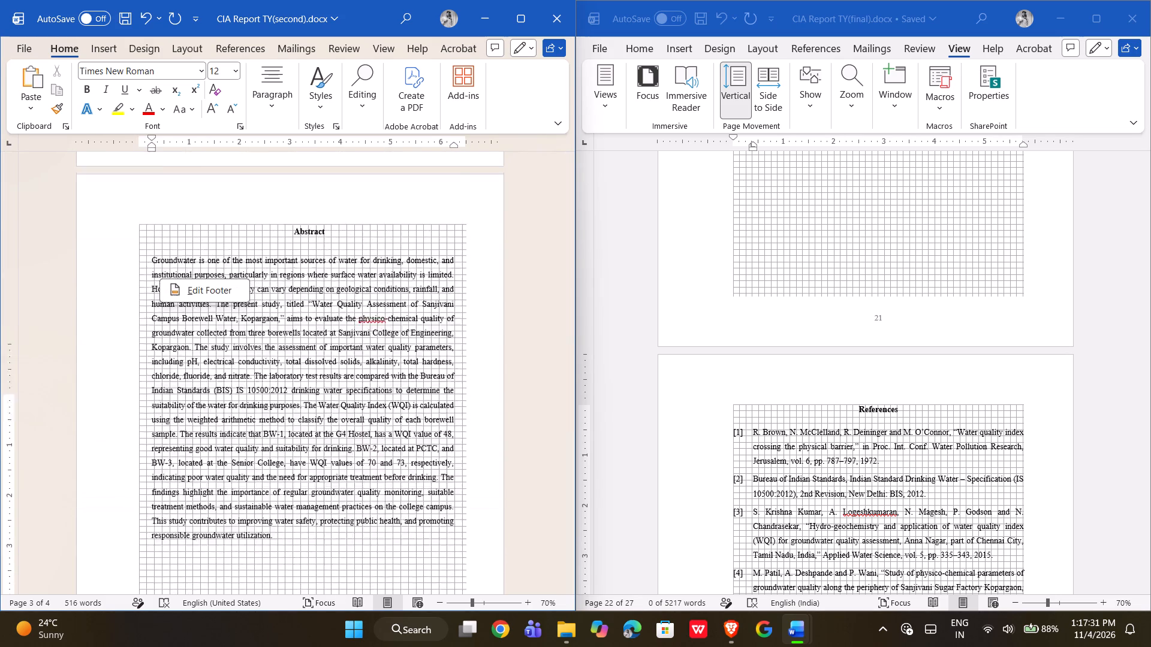
{"action": "scroll", "coordinate": [315, 316], "scroll_direction": "up", "scroll_amount": 2}
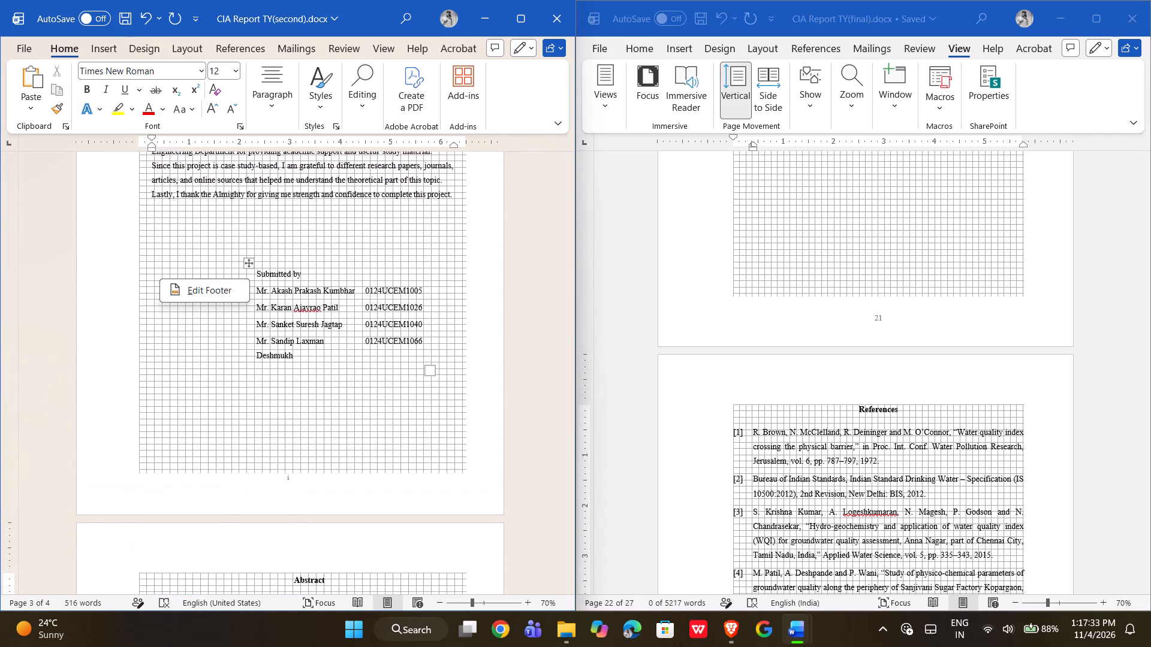
{"action": "scroll", "coordinate": [315, 316], "scroll_direction": "up", "scroll_amount": 1}
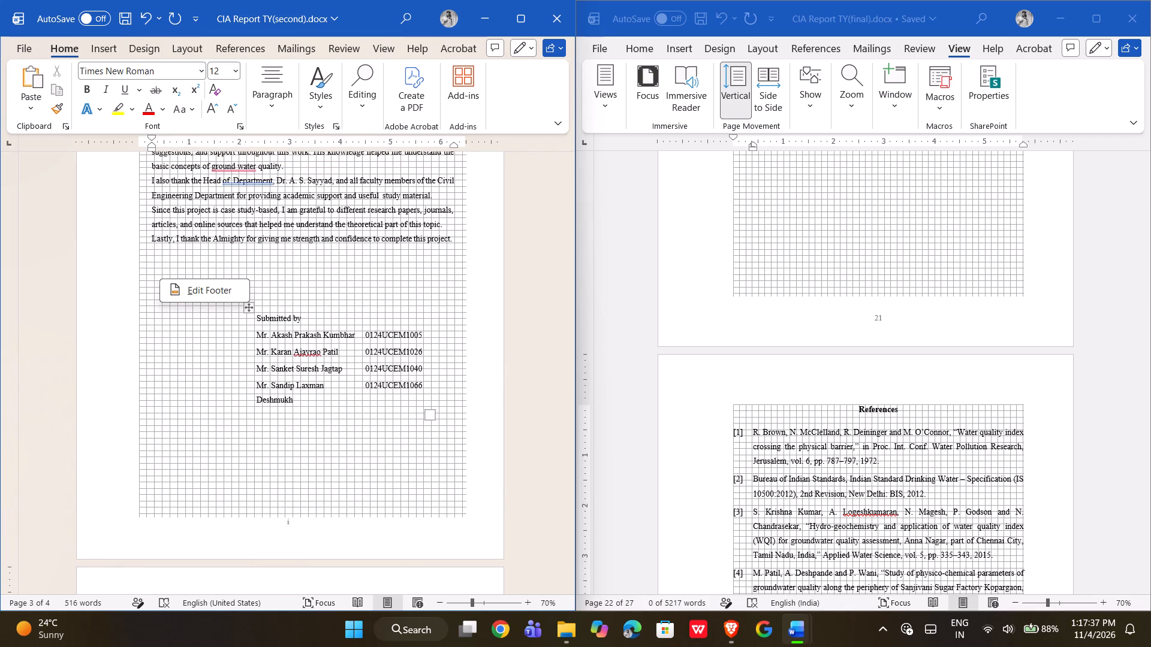
{"action": "scroll", "coordinate": [315, 316], "scroll_direction": "up", "scroll_amount": 1}
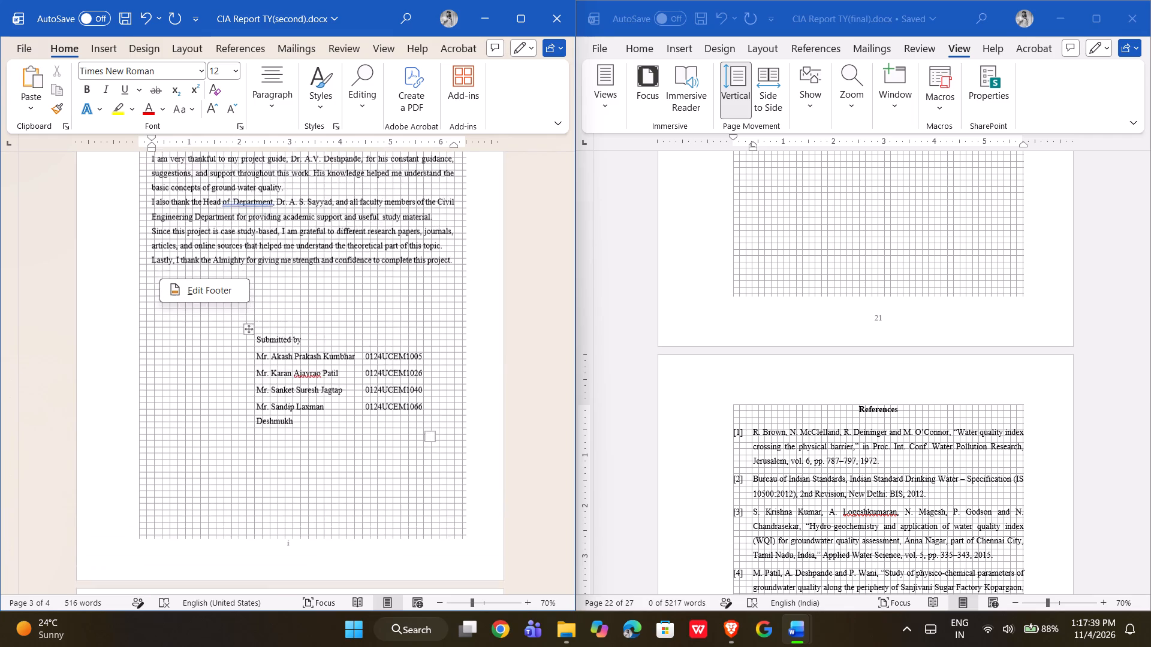
{"action": "scroll", "coordinate": [315, 316], "scroll_direction": "up", "scroll_amount": 4}
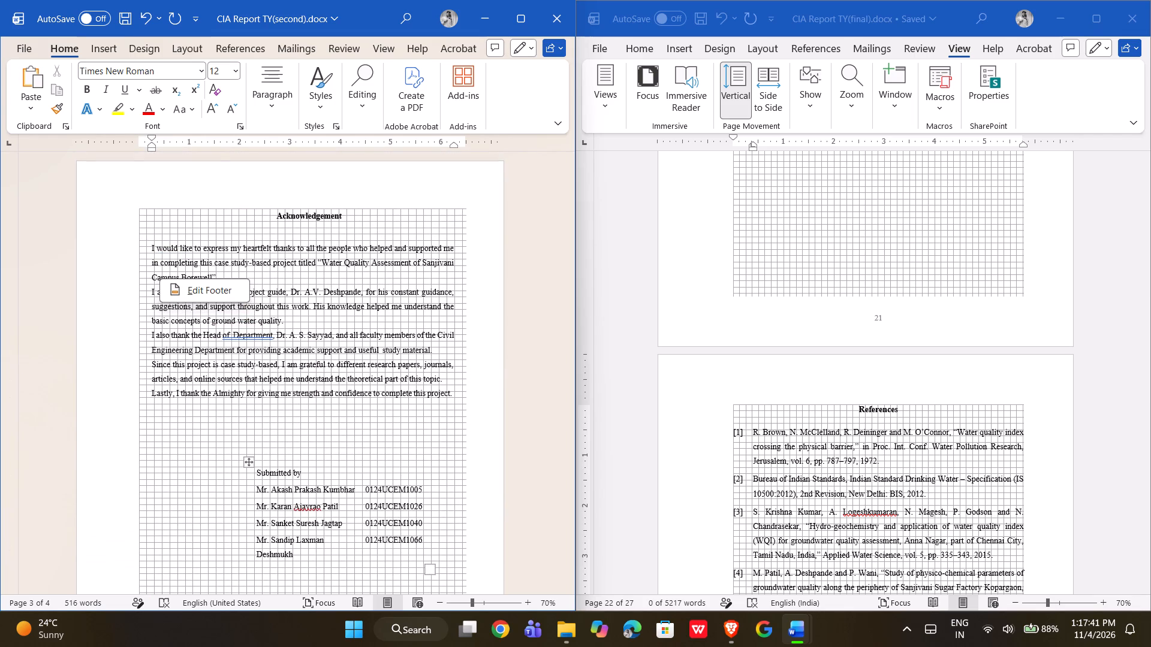
Delete the entire empty last row of Table 3.8, Findings of some earlier groundwater studies, in the final report.
{"action": "scroll", "coordinate": [867, 312], "scroll_direction": "up", "scroll_amount": 2}
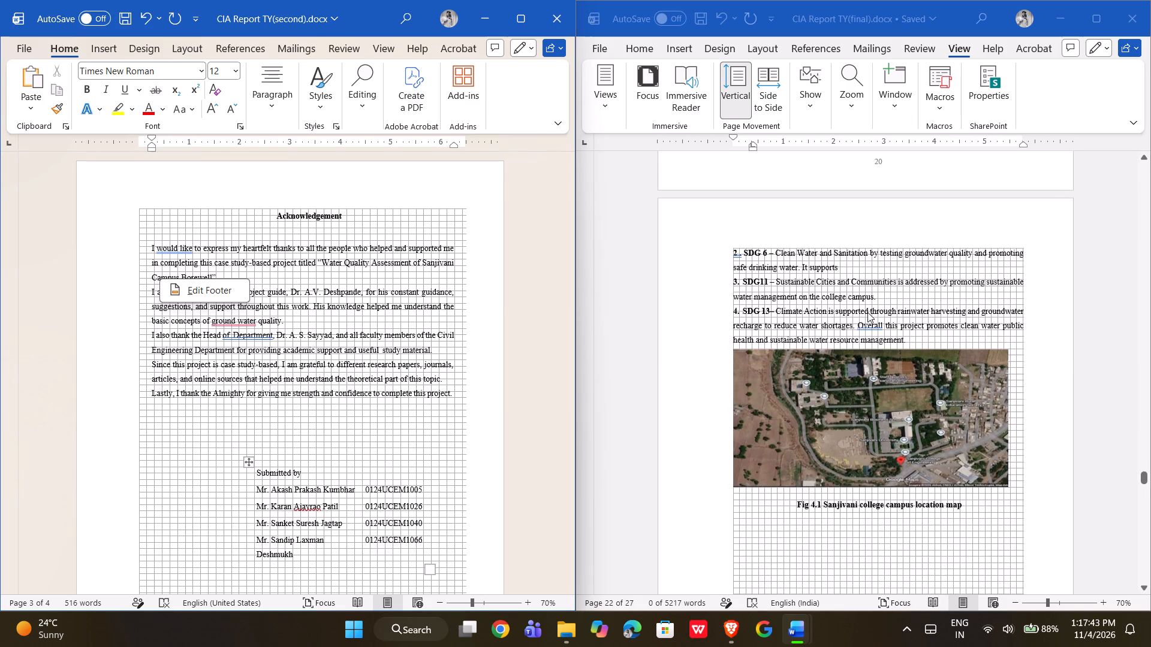
{"action": "scroll", "coordinate": [867, 312], "scroll_direction": "up", "scroll_amount": 5}
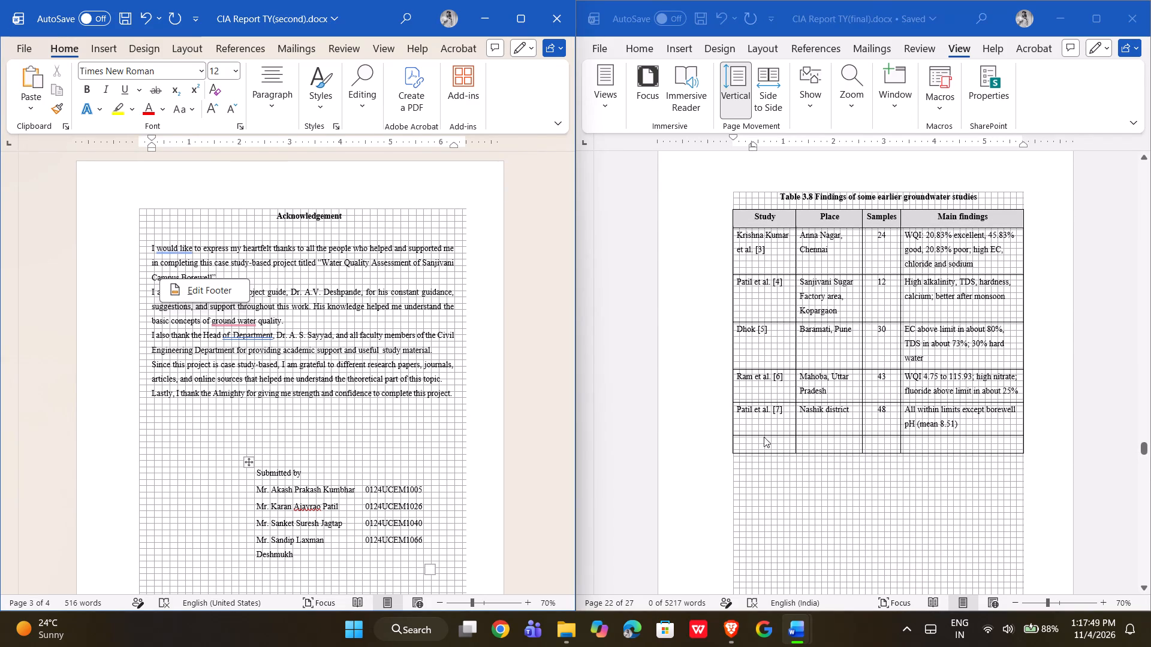
{"action": "left_click", "coordinate": [736, 453]}
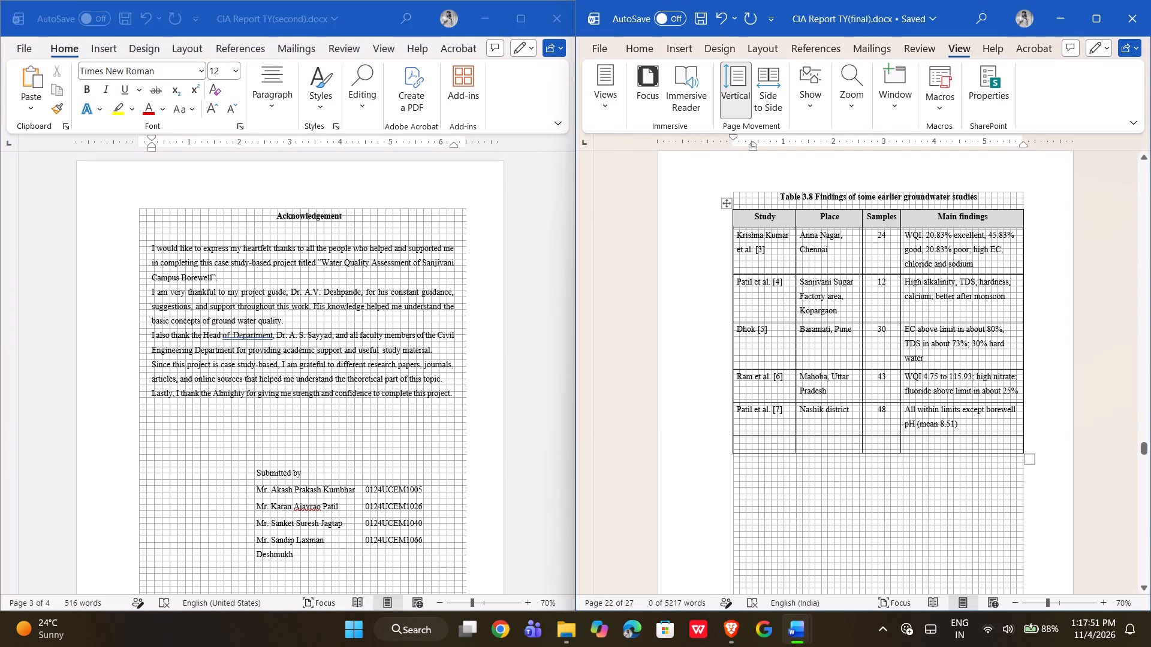
{"action": "left_click", "coordinate": [736, 453]}
{"action": "left_click", "coordinate": [736, 453]}
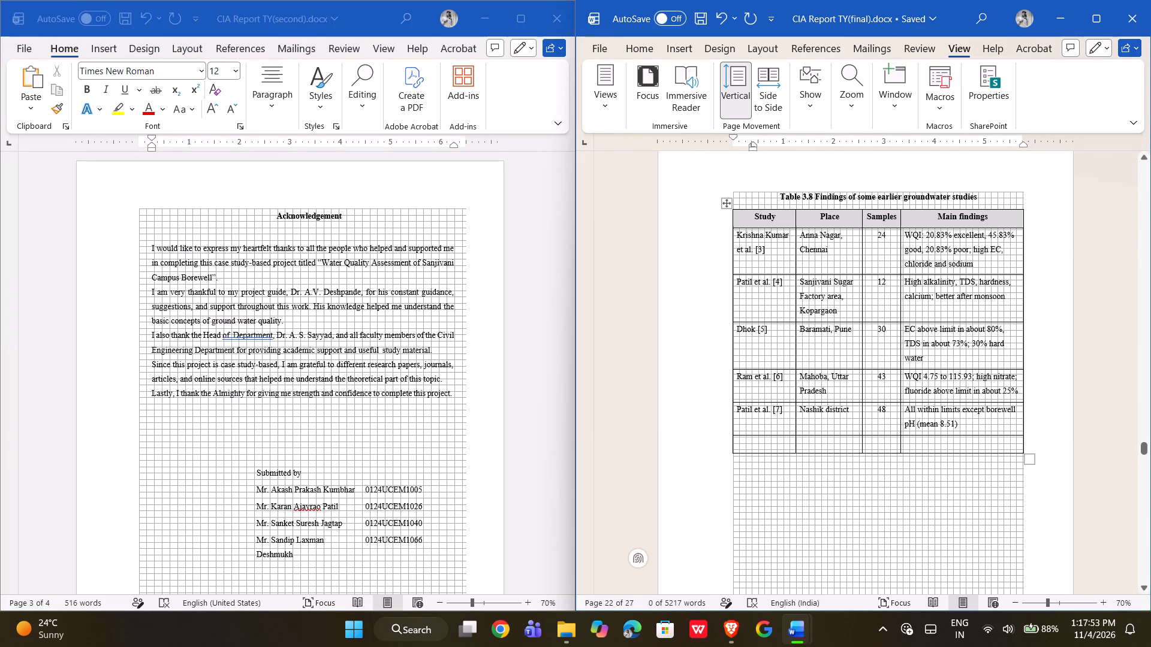
{"action": "left_click", "coordinate": [806, 453]}
{"action": "left_click", "coordinate": [806, 453]}
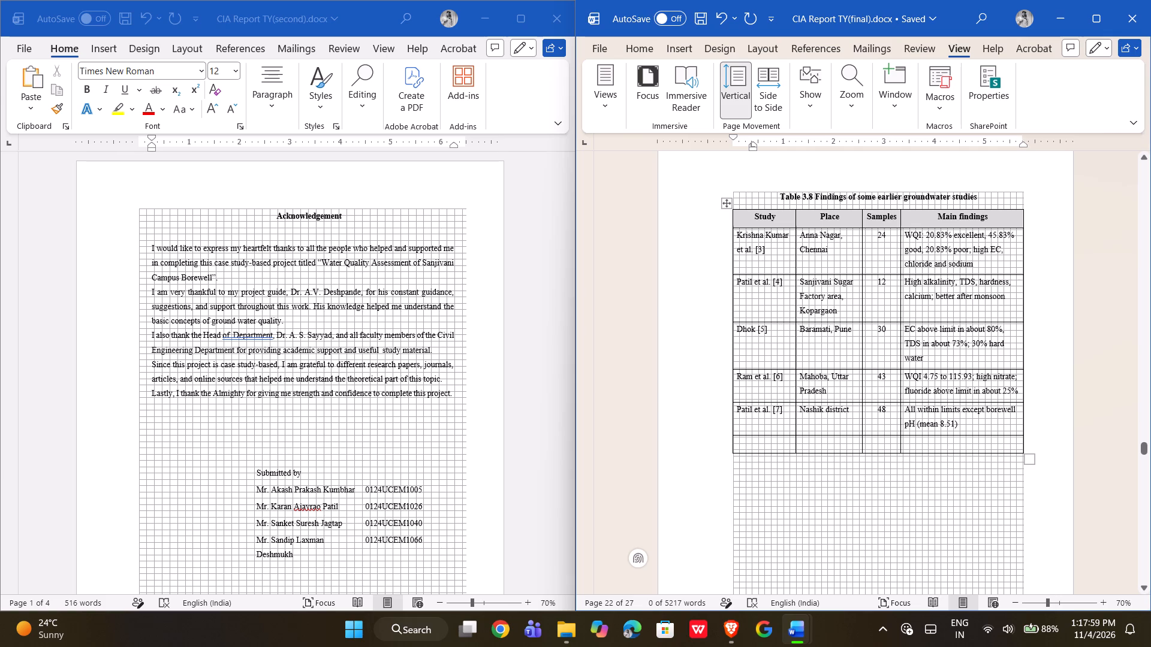
{"action": "double_click", "coordinate": [819, 455]}
{"action": "right_click", "coordinate": [819, 455]}
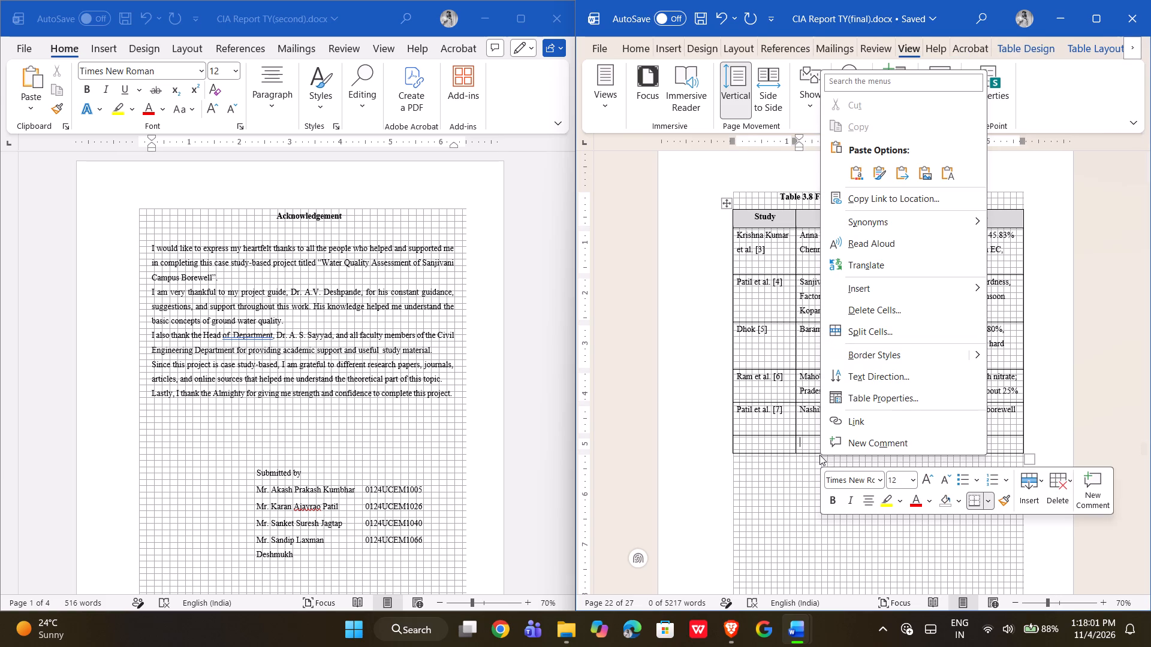
{"action": "left_click", "coordinate": [869, 316]}
{"action": "left_click", "coordinate": [817, 340]}
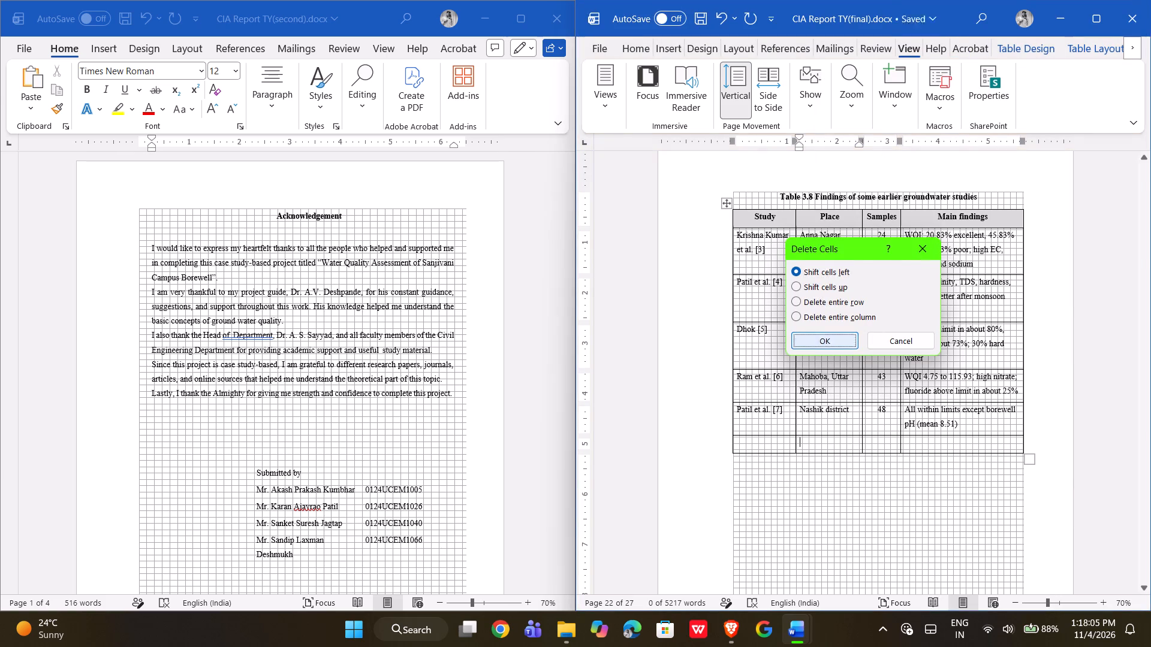
{"action": "right_click", "coordinate": [803, 452]}
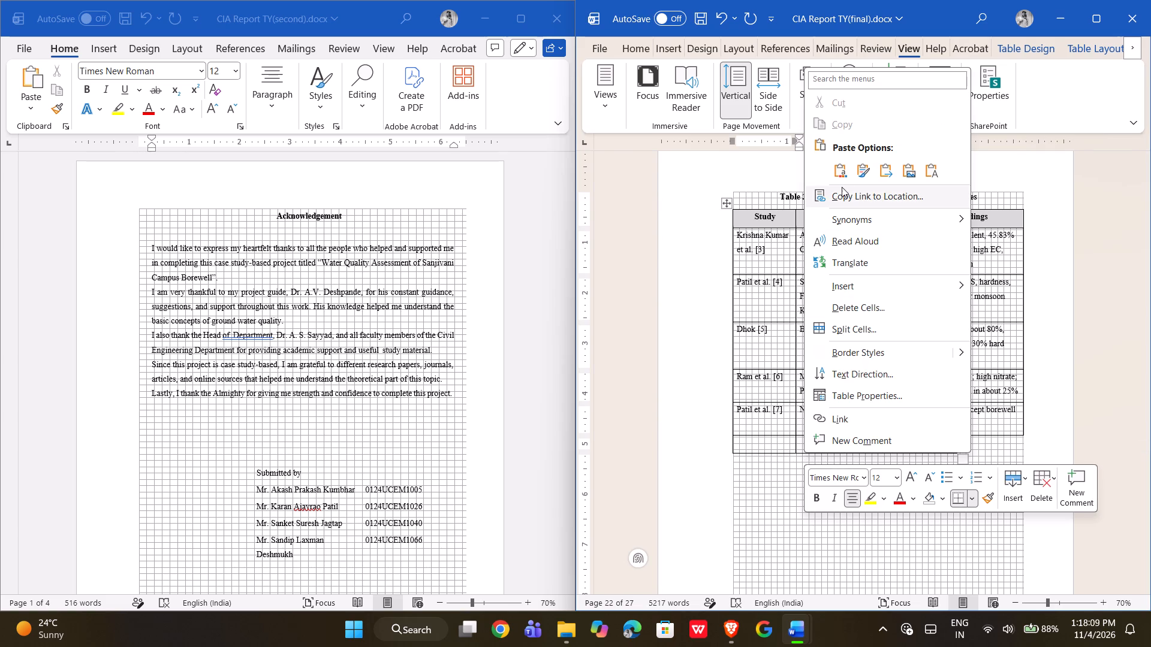
{"action": "right_click", "coordinate": [842, 306]}
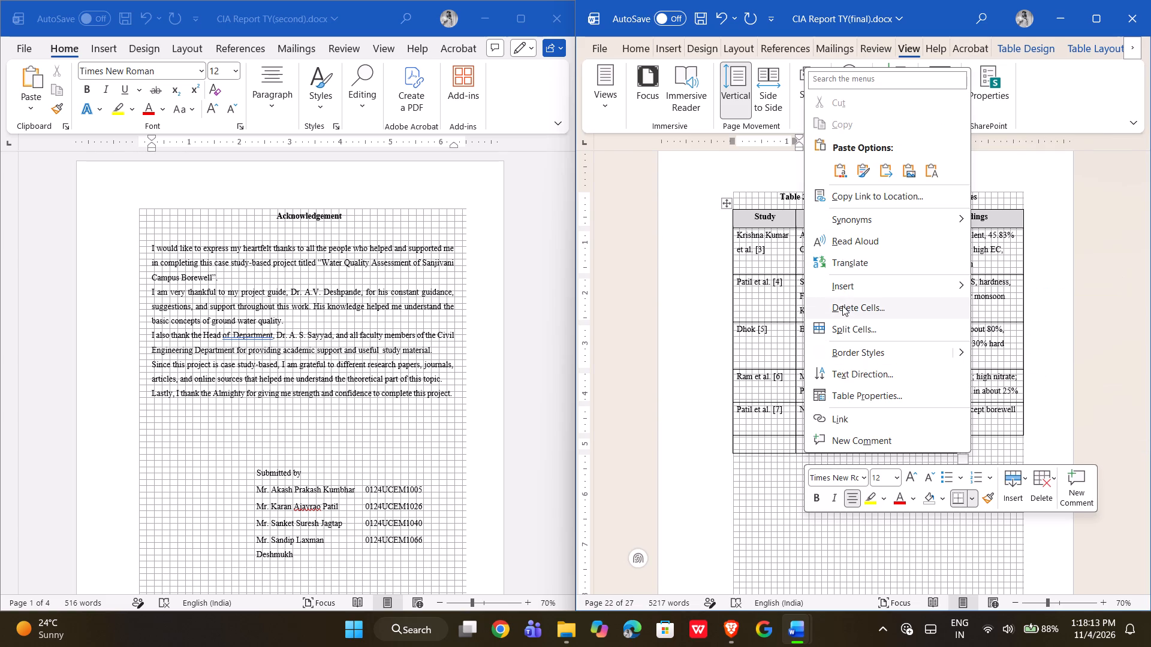
{"action": "double_click", "coordinate": [842, 306]}
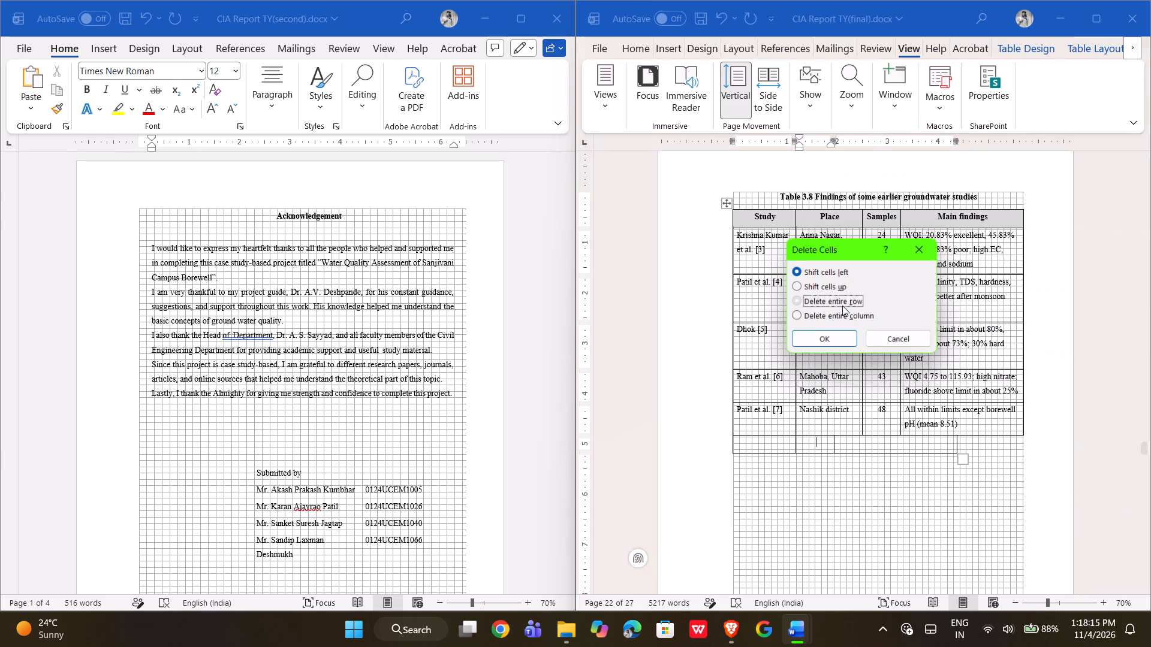
{"action": "left_click", "coordinate": [807, 345]}
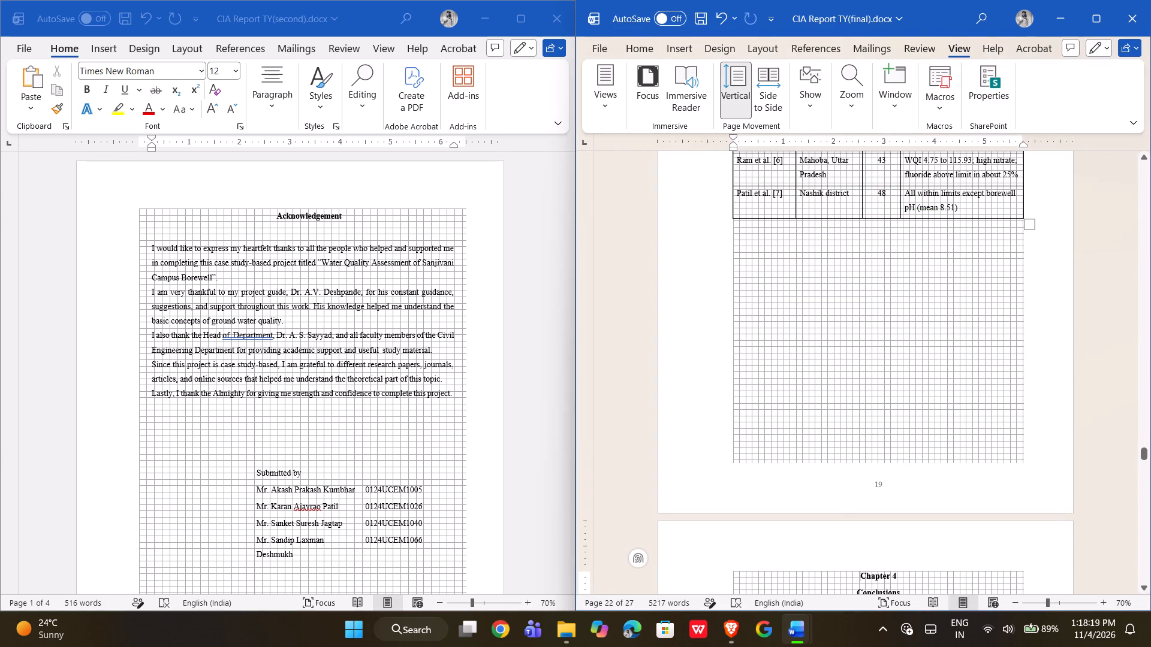
Review the final report's pages around Table 3.8, the conclusions and the photo gallery, and return to Chapter 1.
{"action": "scroll", "coordinate": [921, 308], "scroll_direction": "up", "scroll_amount": 1}
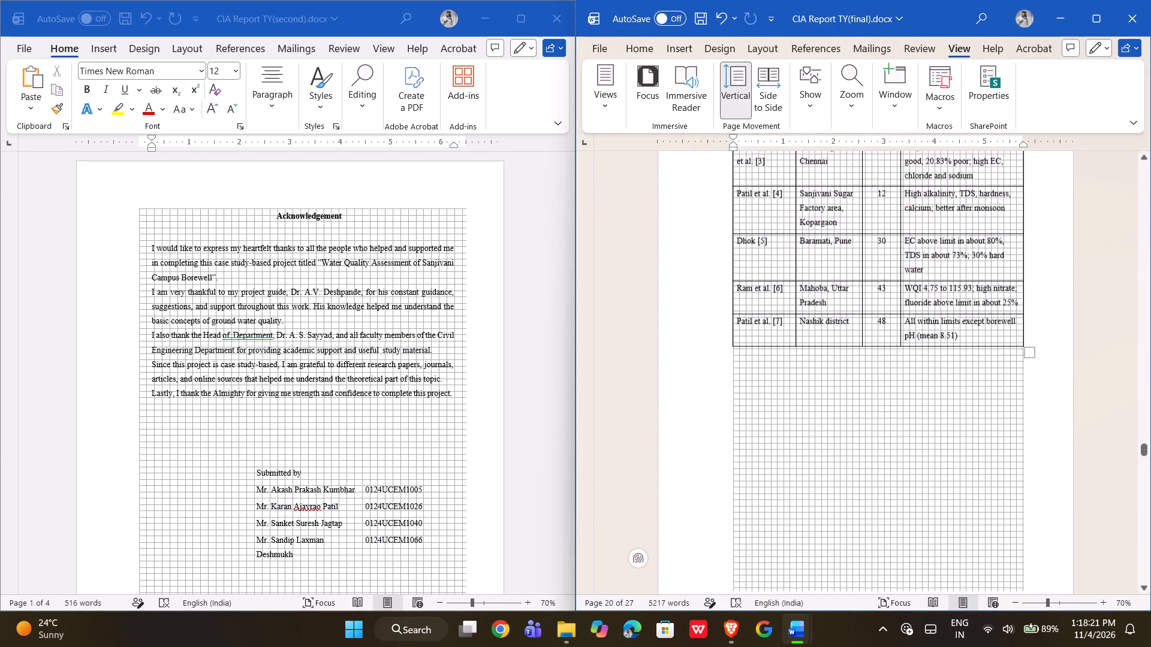
{"action": "scroll", "coordinate": [921, 308], "scroll_direction": "up", "scroll_amount": 2}
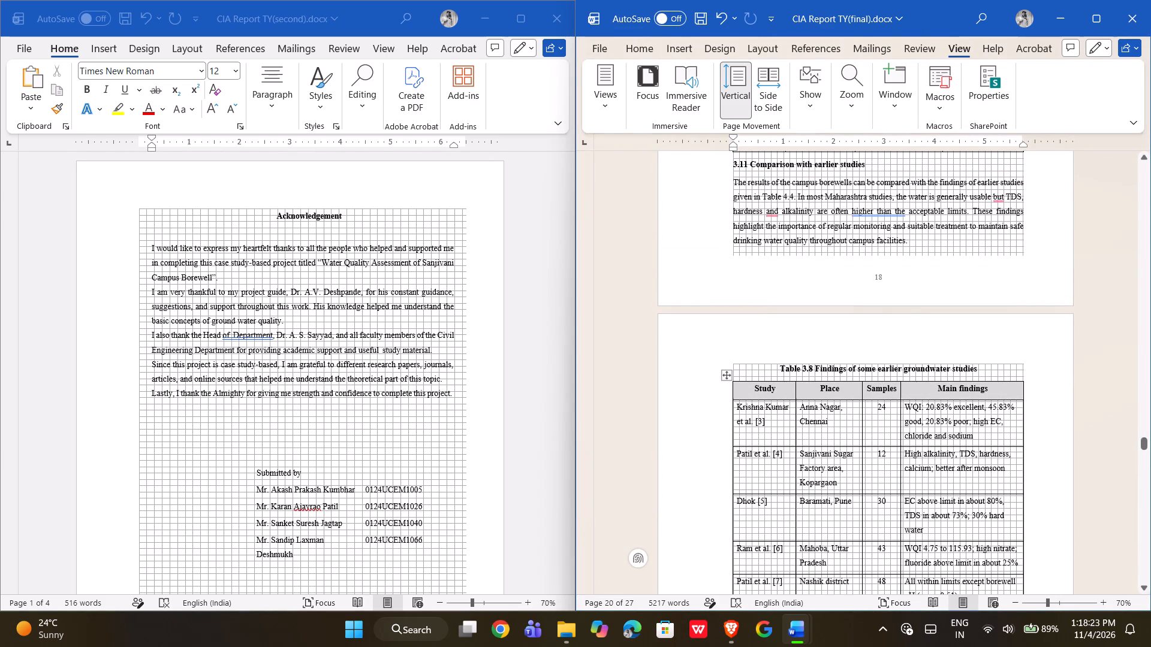
{"action": "scroll", "coordinate": [921, 308], "scroll_direction": "down", "scroll_amount": 1}
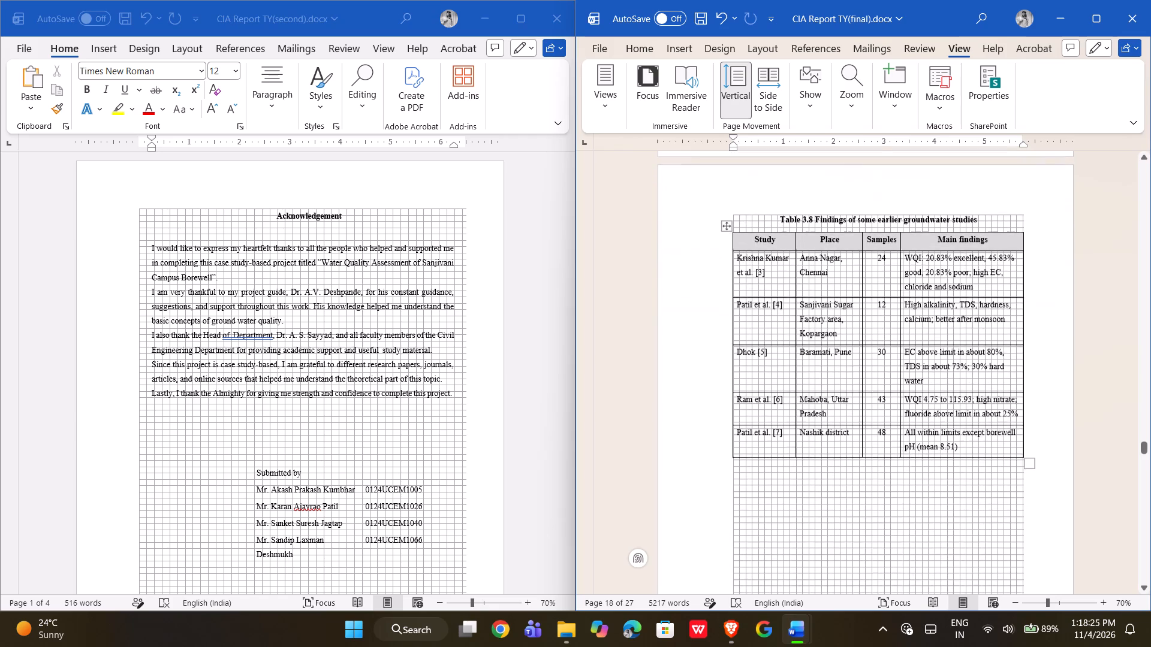
{"action": "scroll", "coordinate": [921, 308], "scroll_direction": "down", "scroll_amount": 4}
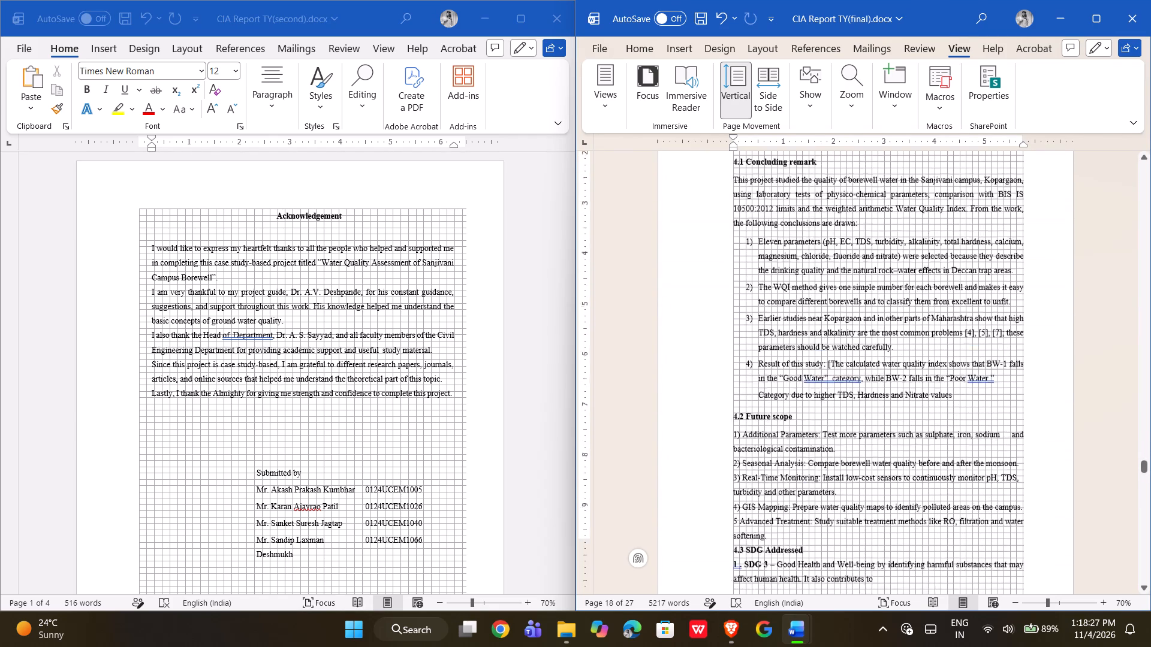
{"action": "scroll", "coordinate": [921, 308], "scroll_direction": "down", "scroll_amount": 3}
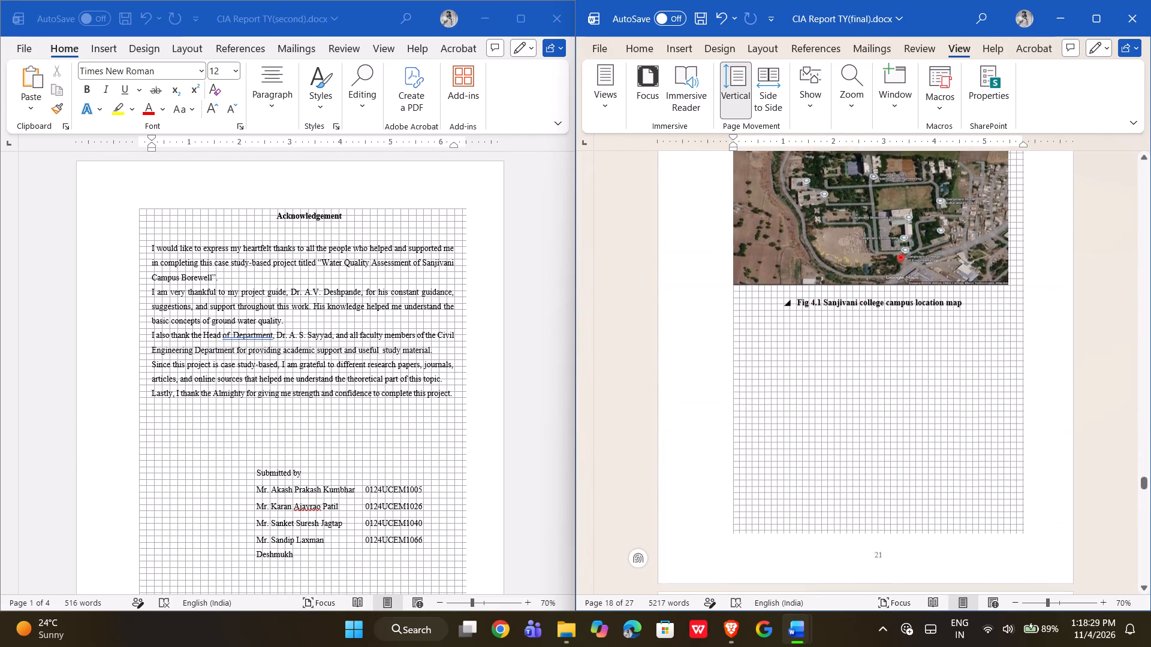
{"action": "scroll", "coordinate": [921, 308], "scroll_direction": "down", "scroll_amount": 3}
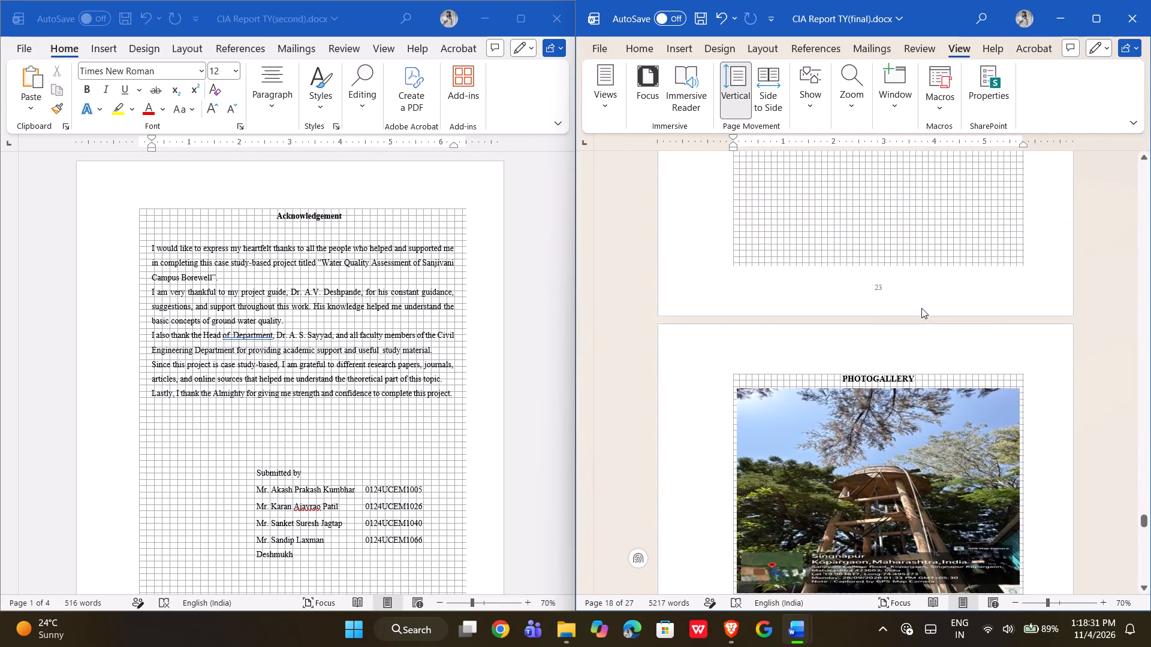
{"action": "scroll", "coordinate": [921, 308], "scroll_direction": "down", "scroll_amount": 2}
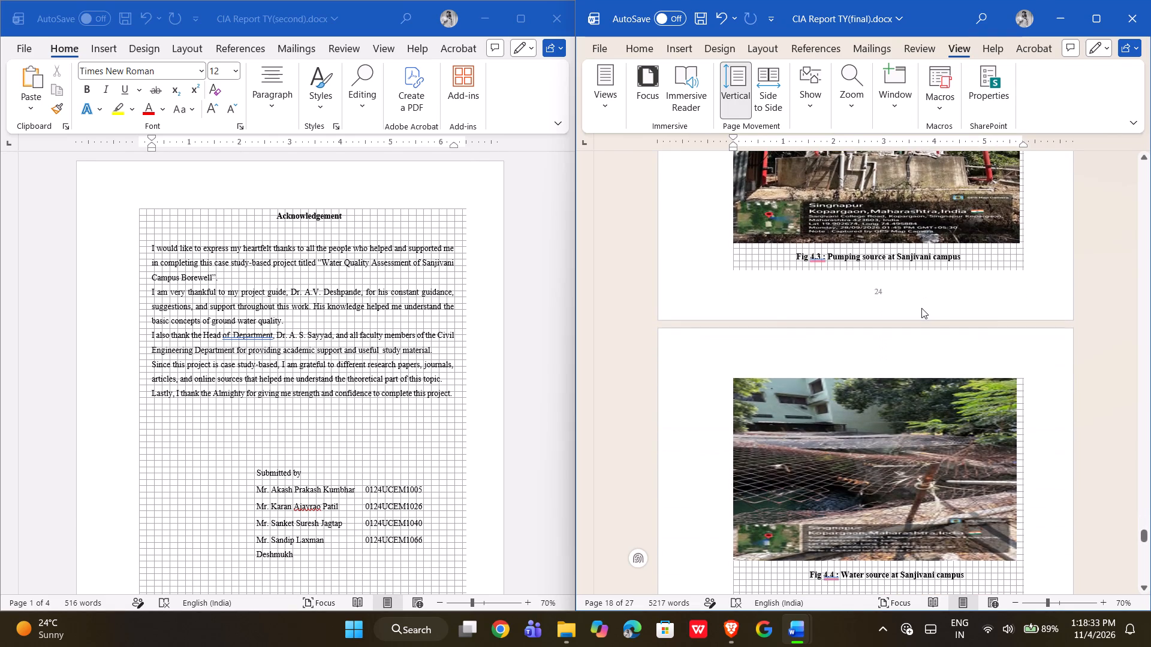
{"action": "scroll", "coordinate": [921, 308], "scroll_direction": "down", "scroll_amount": 2}
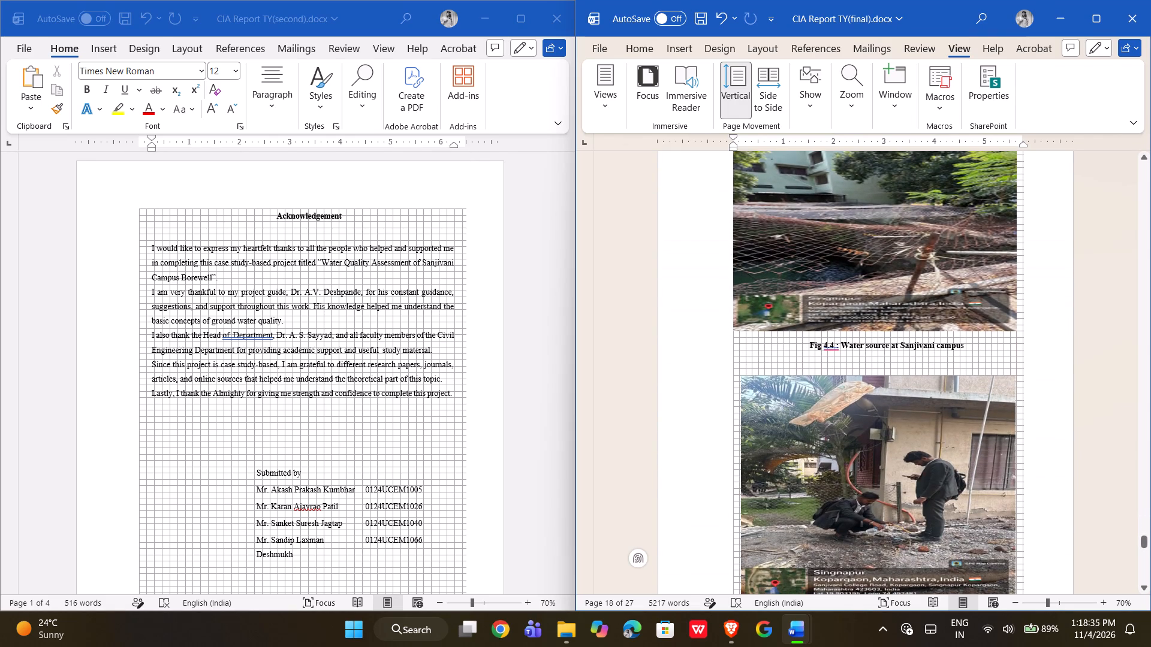
{"action": "scroll", "coordinate": [921, 308], "scroll_direction": "up", "scroll_amount": 11}
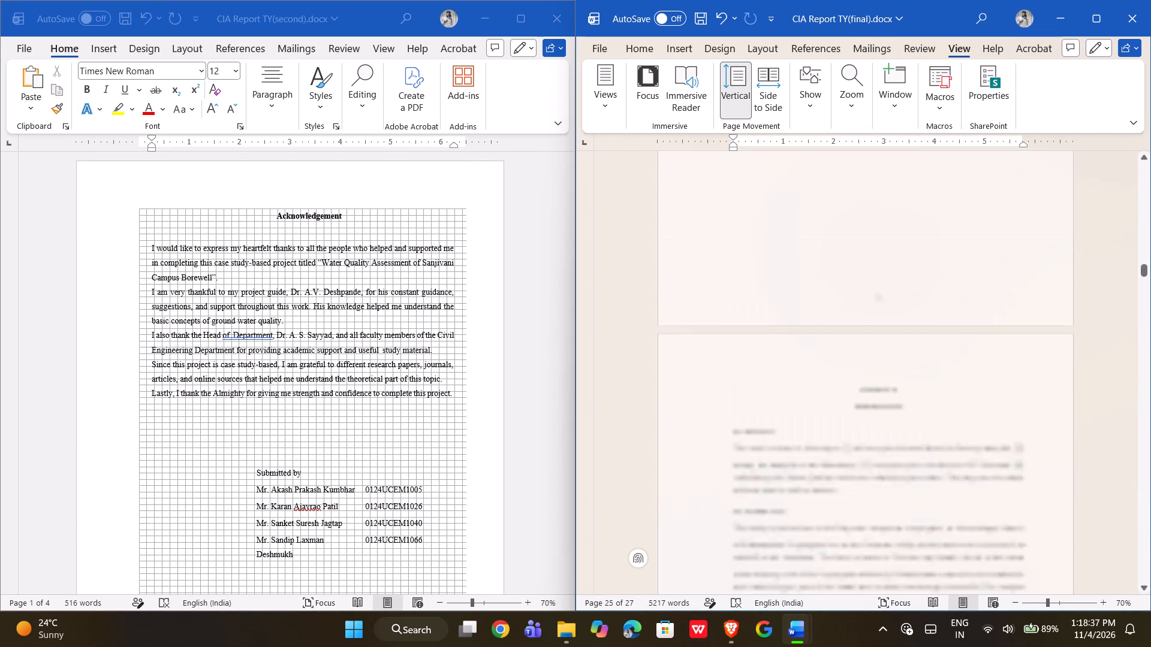
{"action": "scroll", "coordinate": [921, 308], "scroll_direction": "up", "scroll_amount": 12}
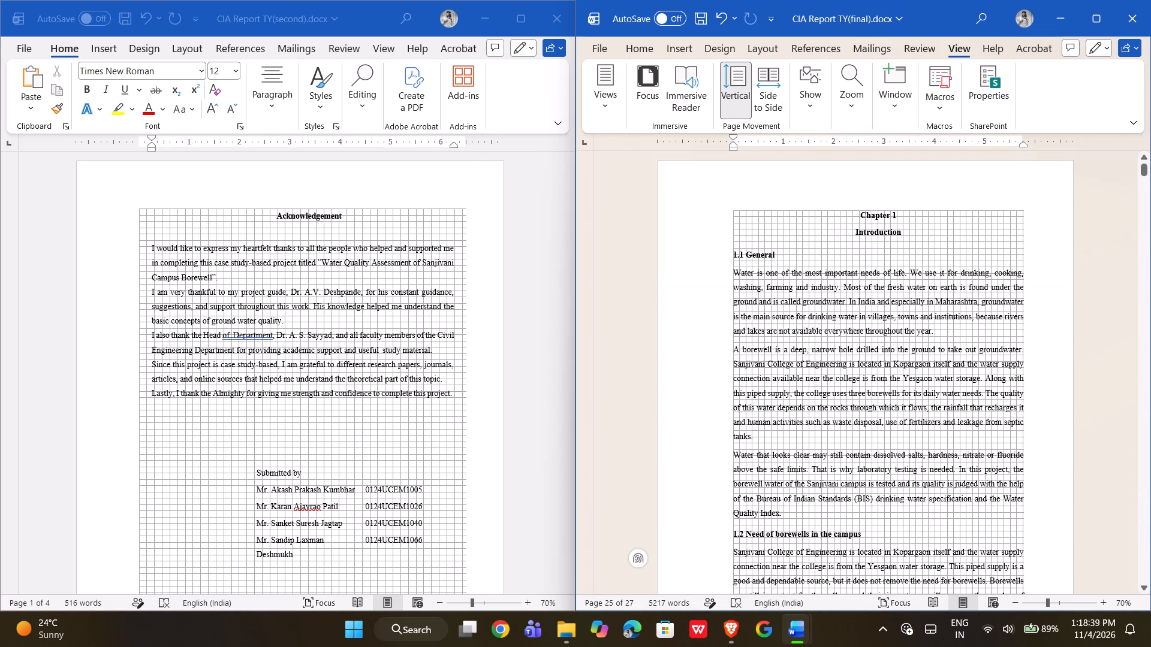
Save both the final report and the second report documents.
{"action": "key", "text": "ctrl+s"}
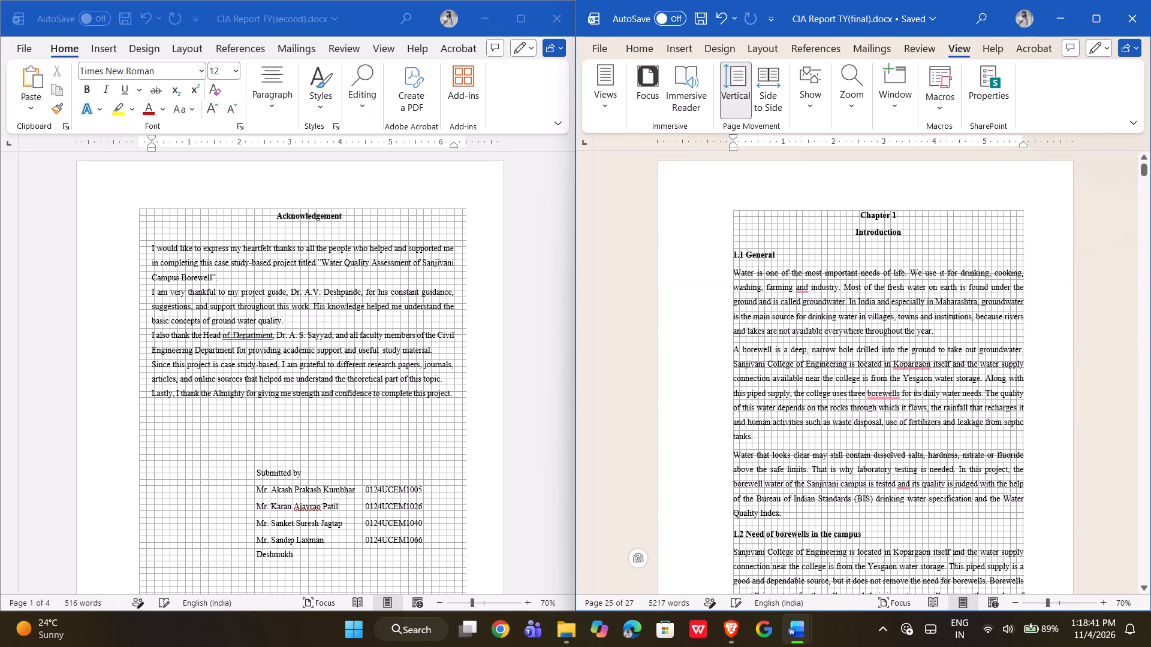
{"action": "left_click", "coordinate": [308, 262]}
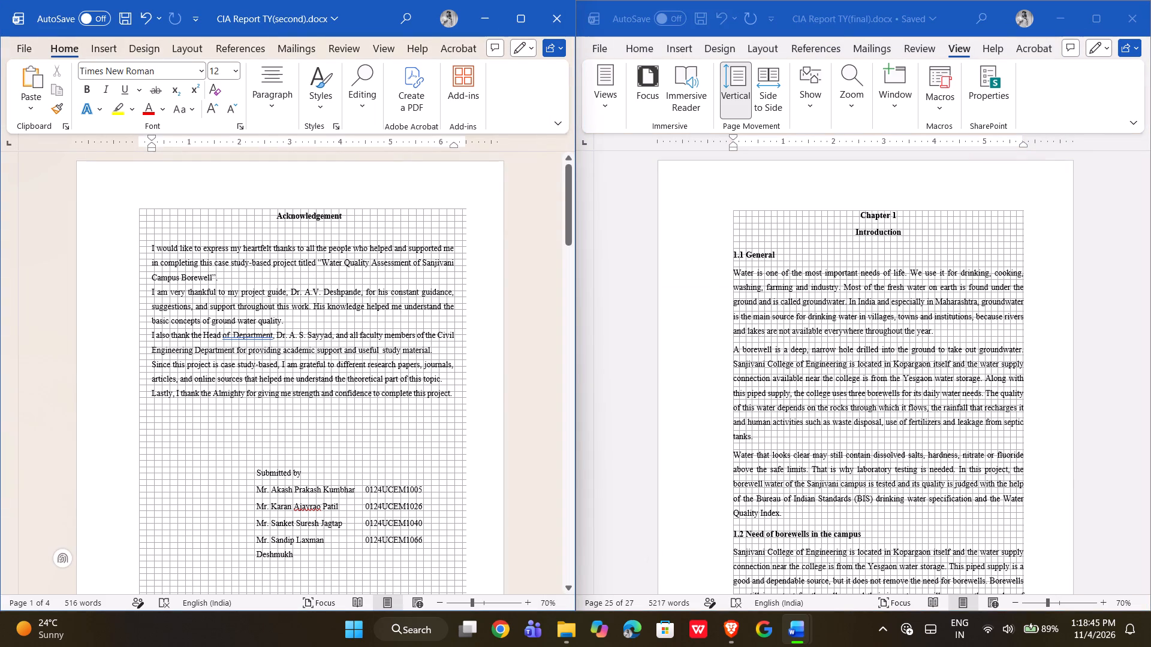
{"action": "key", "text": "ctrl+s"}
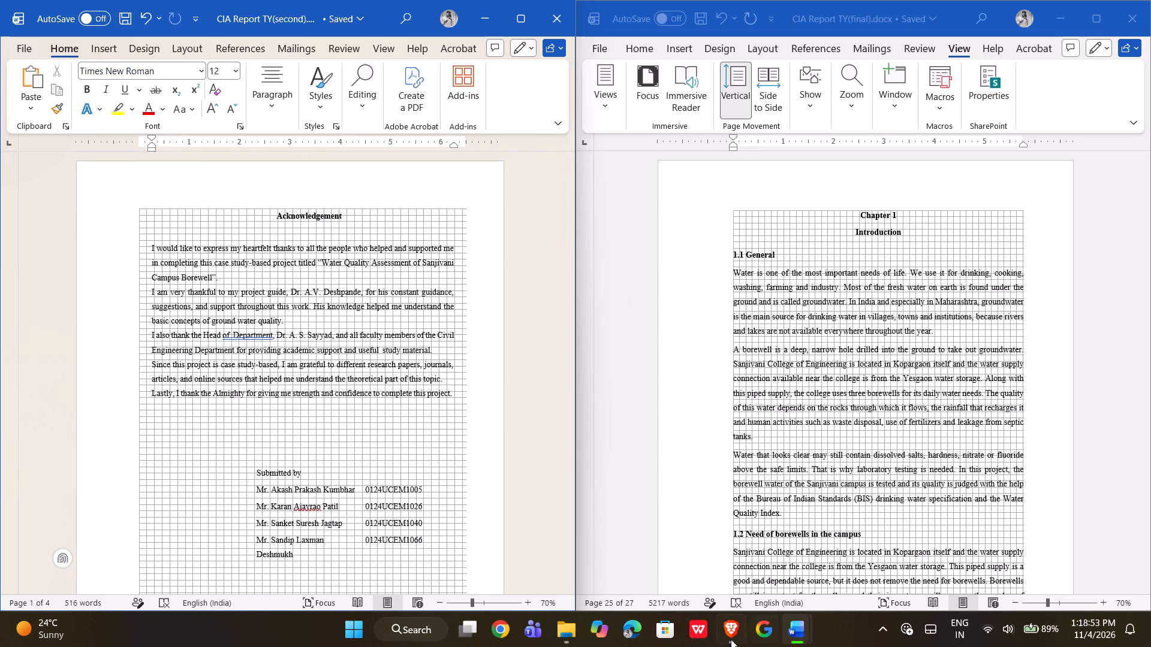
Switch to Chrome and search Google for "word to pdf".
{"action": "left_click", "coordinate": [505, 629]}
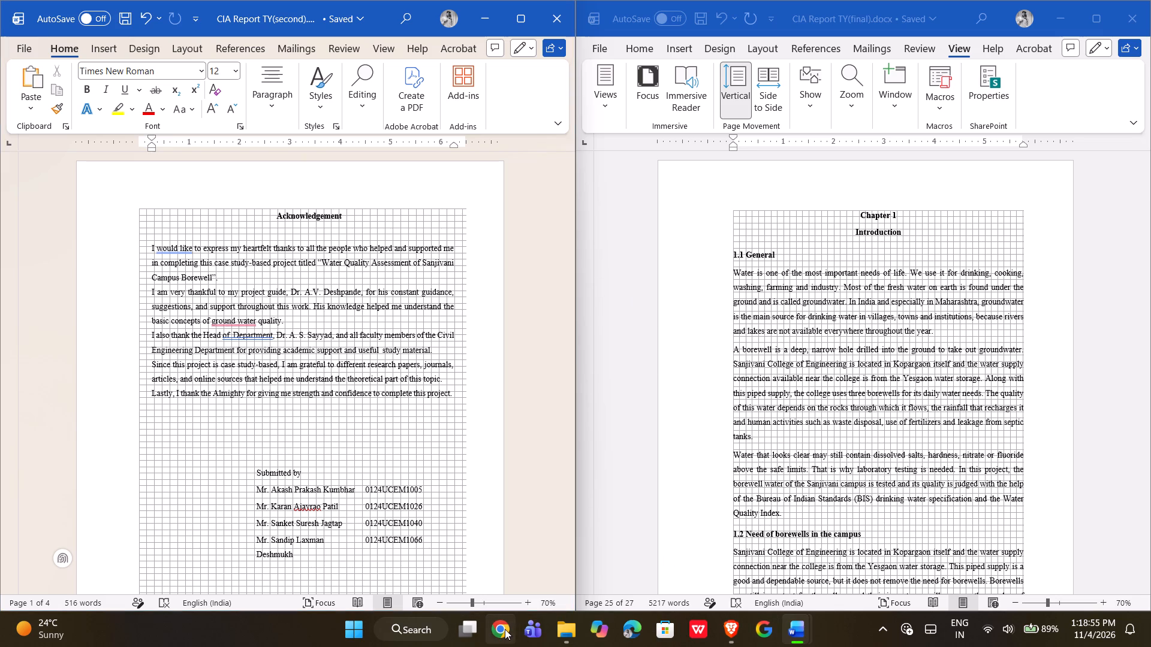
{"action": "left_click", "coordinate": [385, 315]}
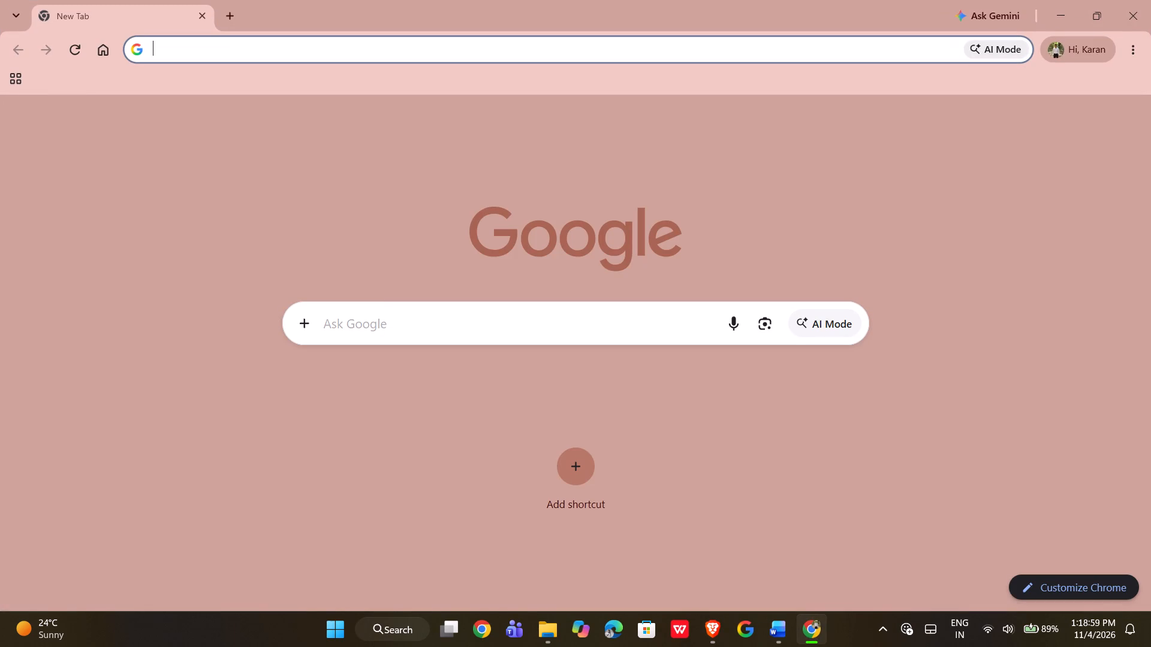
{"action": "left_click", "coordinate": [351, 336]}
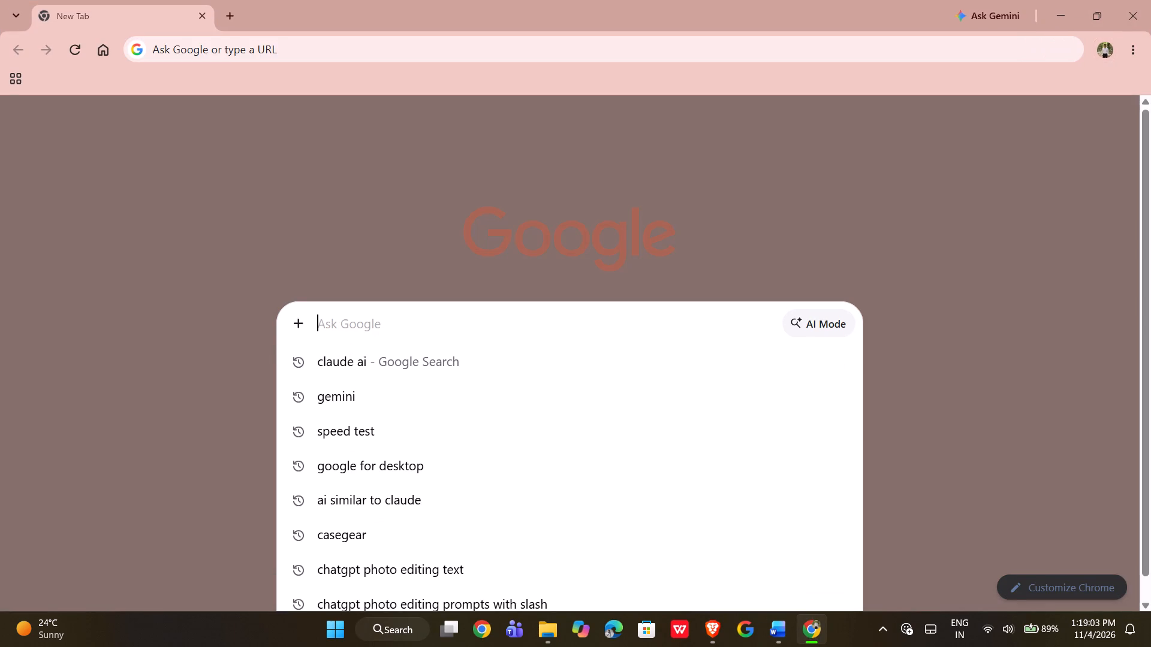
{"action": "type", "text": "word to"}
{"action": "key", "text": "space"}
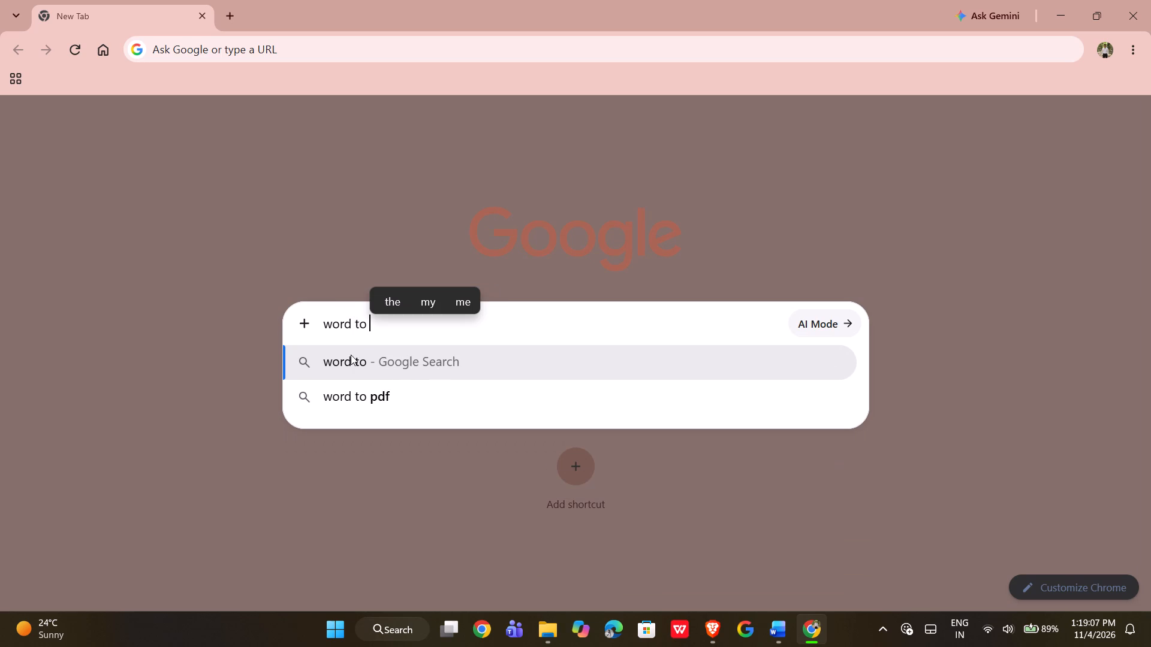
{"action": "left_click", "coordinate": [351, 395]}
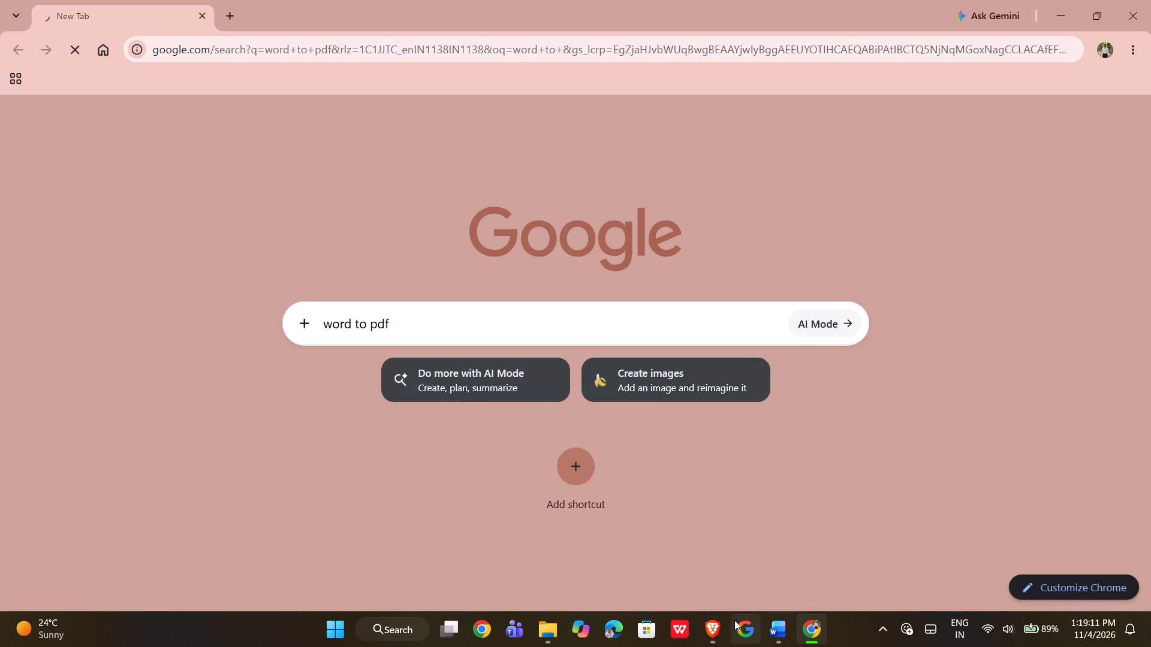
Return to Word, look over the second report's front matter, and close both the second and final report documents.
{"action": "left_click", "coordinate": [781, 629]}
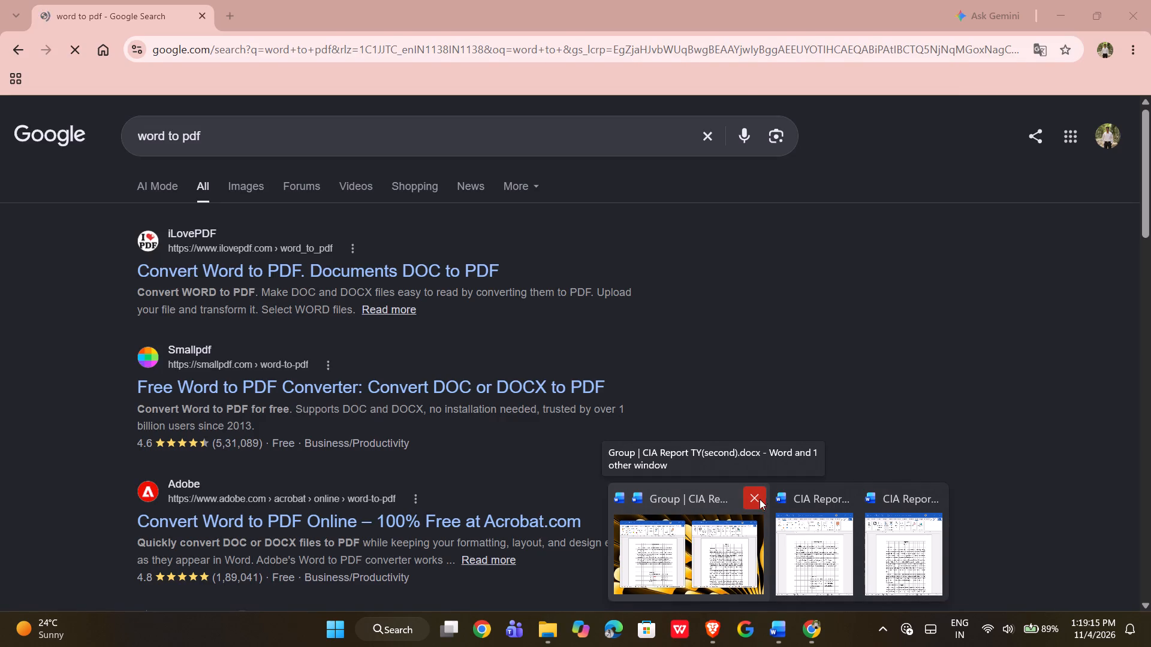
{"action": "left_click", "coordinate": [828, 549]}
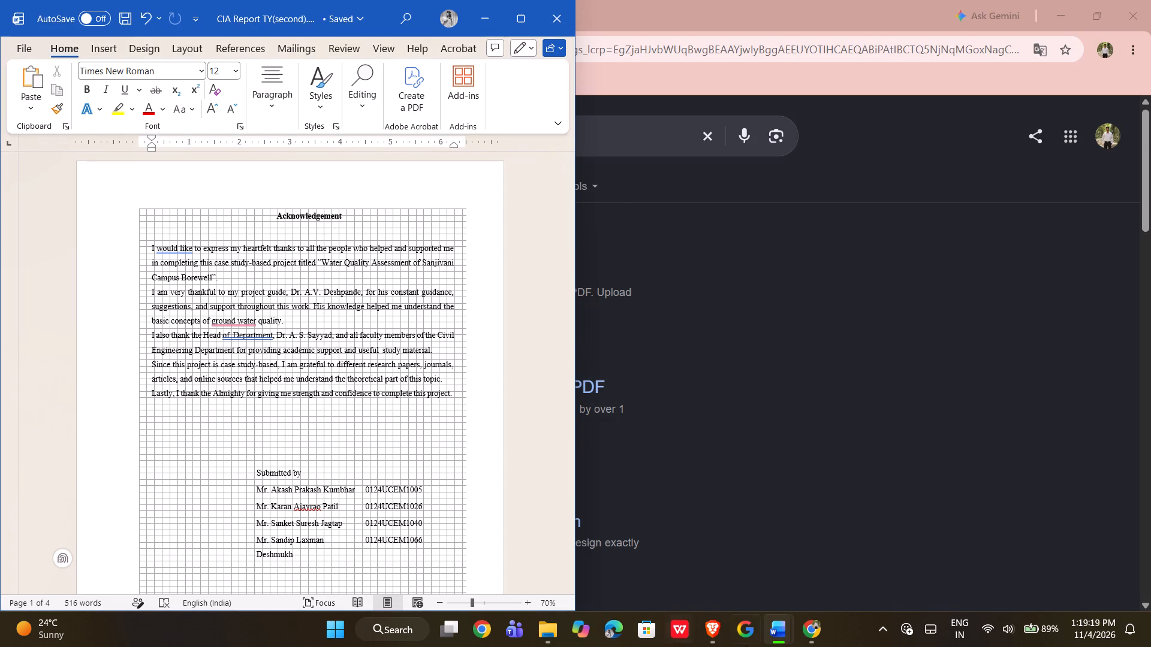
{"action": "left_click", "coordinate": [776, 631]}
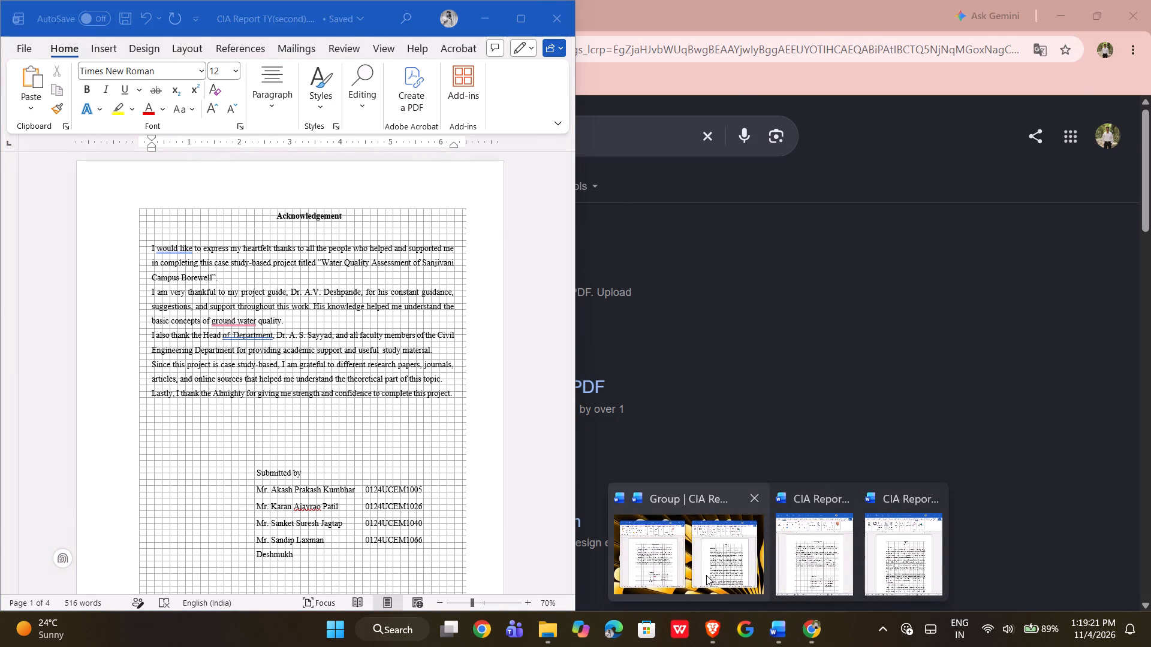
{"action": "left_click", "coordinate": [706, 574]}
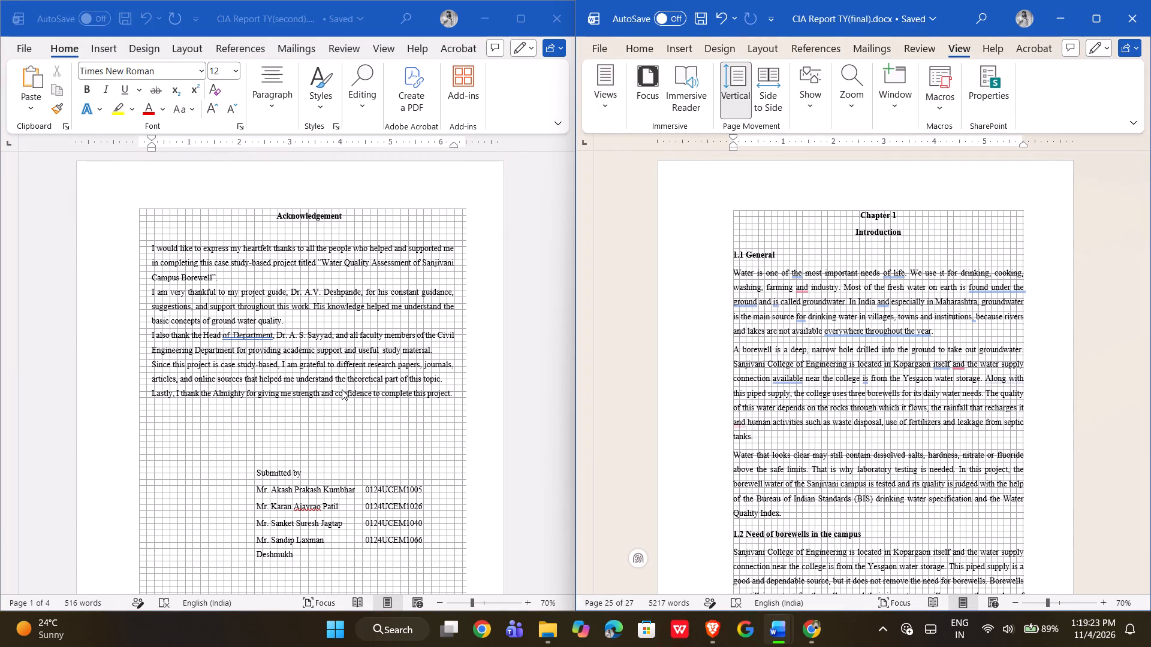
{"action": "scroll", "coordinate": [308, 370], "scroll_direction": "down", "scroll_amount": 4}
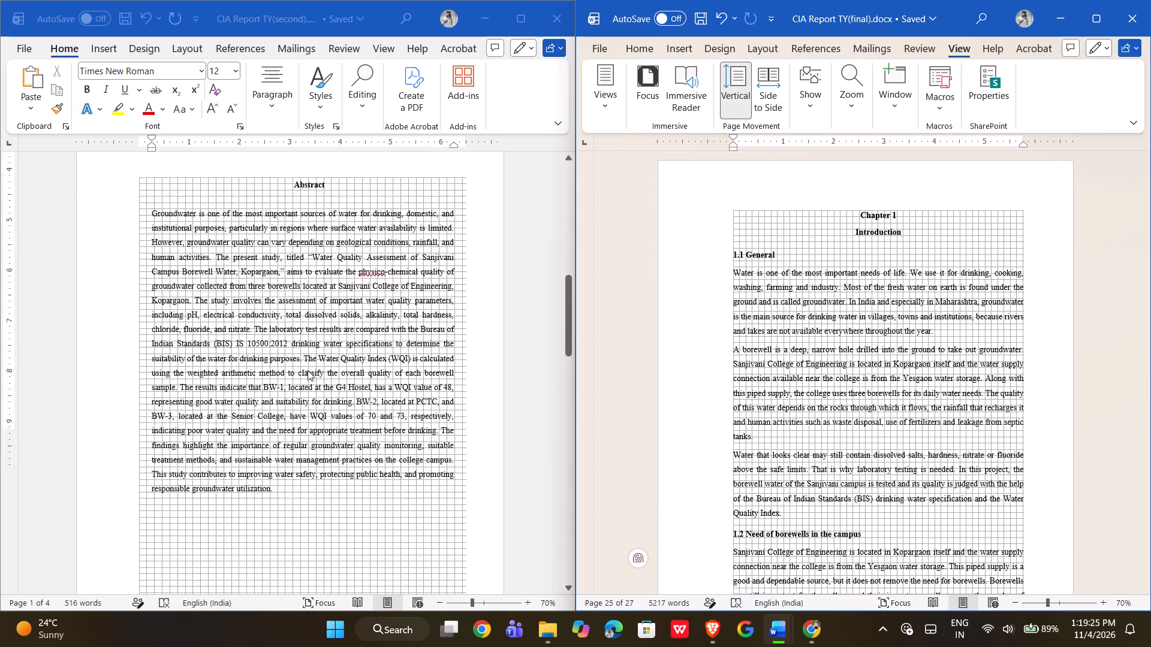
{"action": "scroll", "coordinate": [308, 370], "scroll_direction": "down", "scroll_amount": 1}
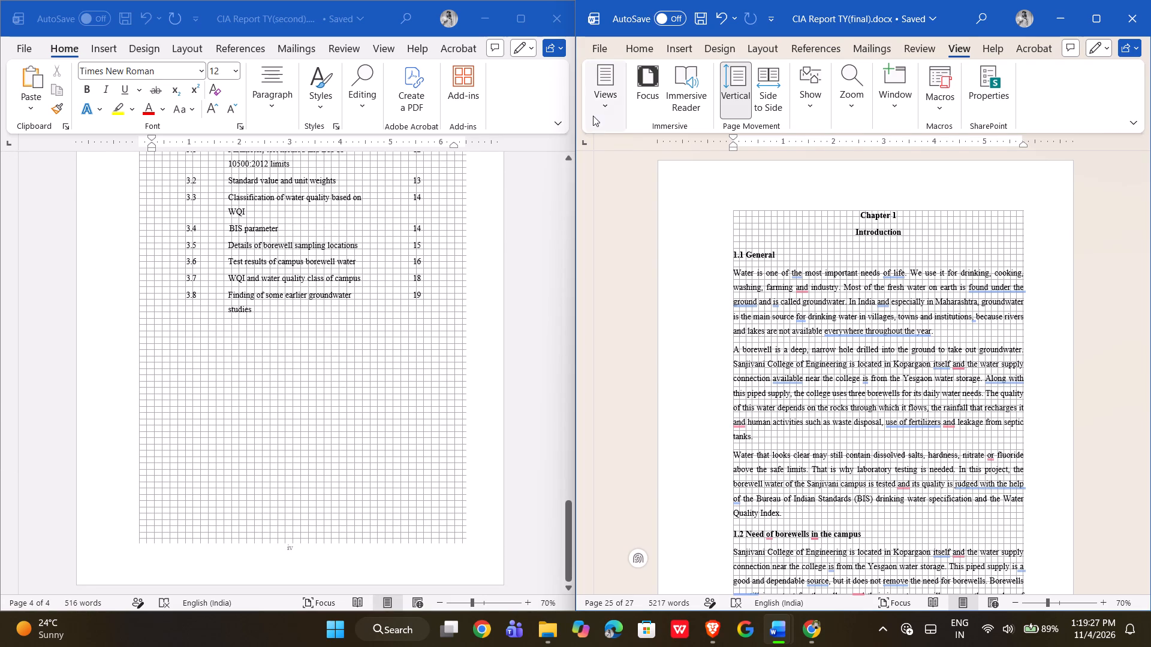
{"action": "left_click", "coordinate": [451, 258]}
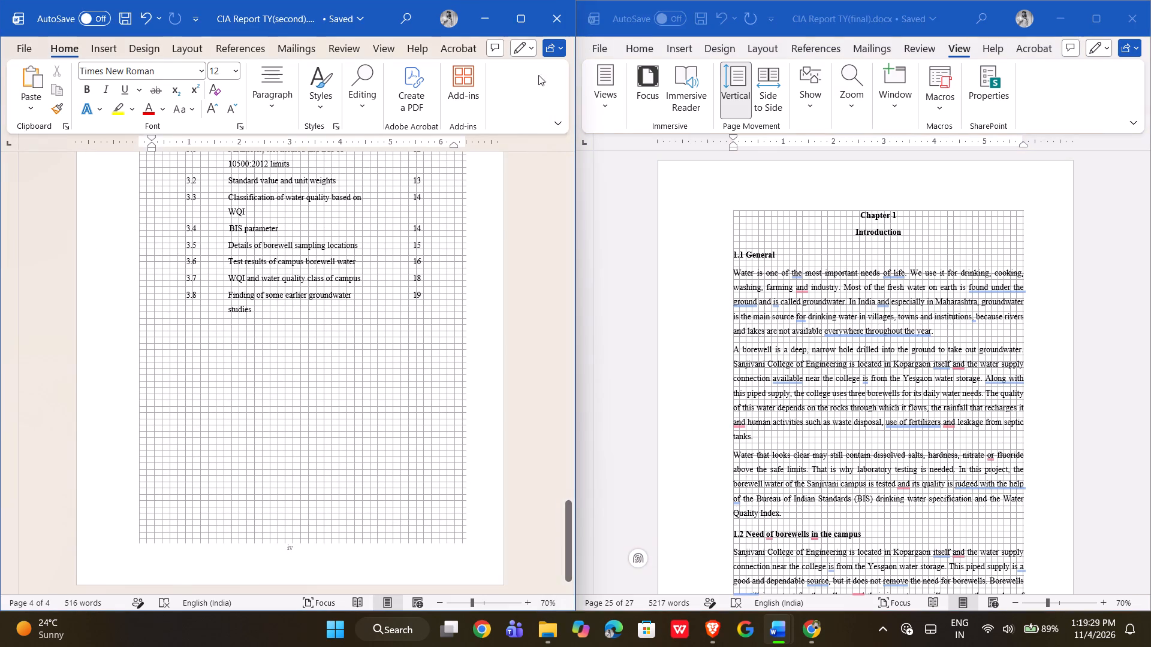
{"action": "left_click", "coordinate": [562, 20]}
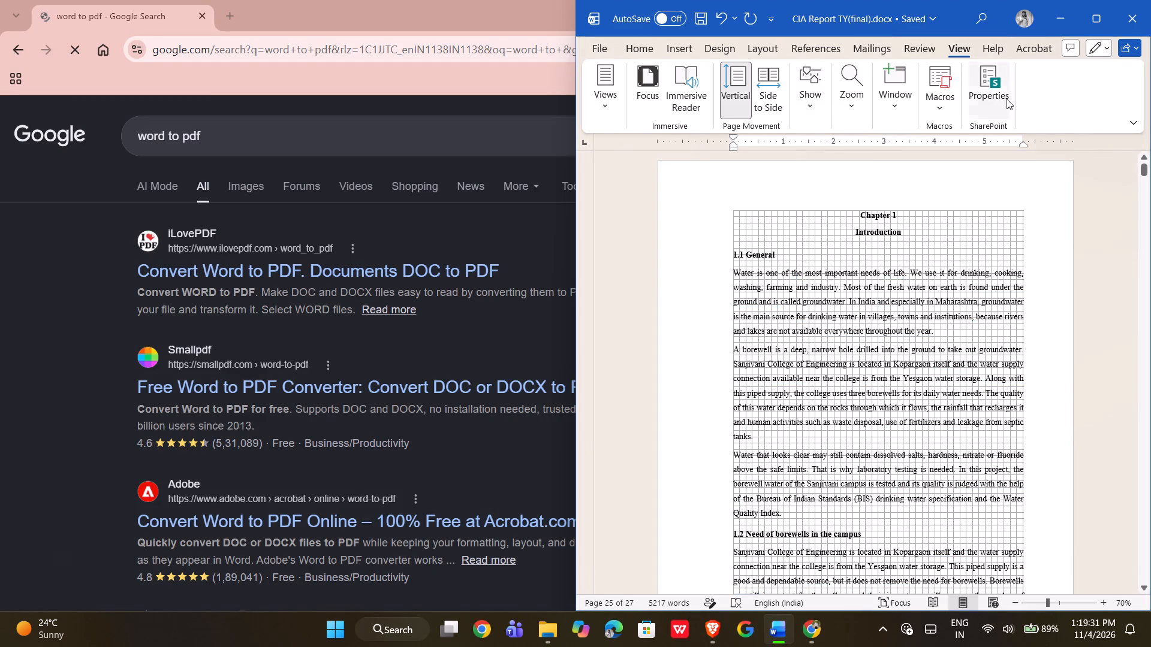
{"action": "left_click", "coordinate": [960, 282]}
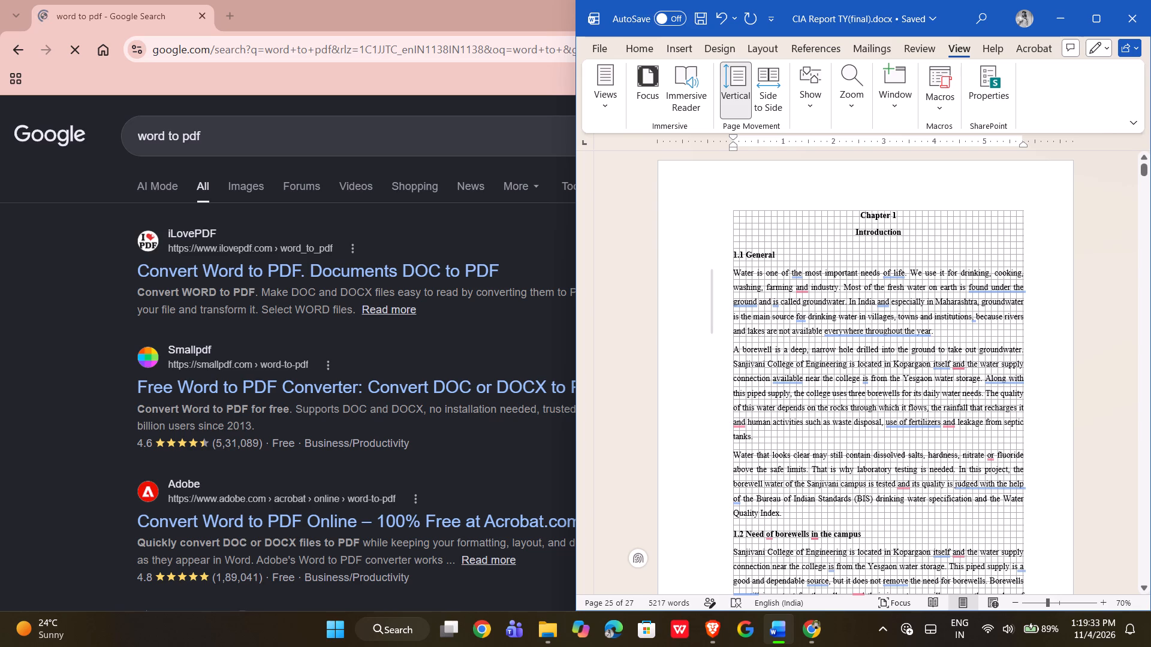
{"action": "left_click", "coordinate": [996, 266]}
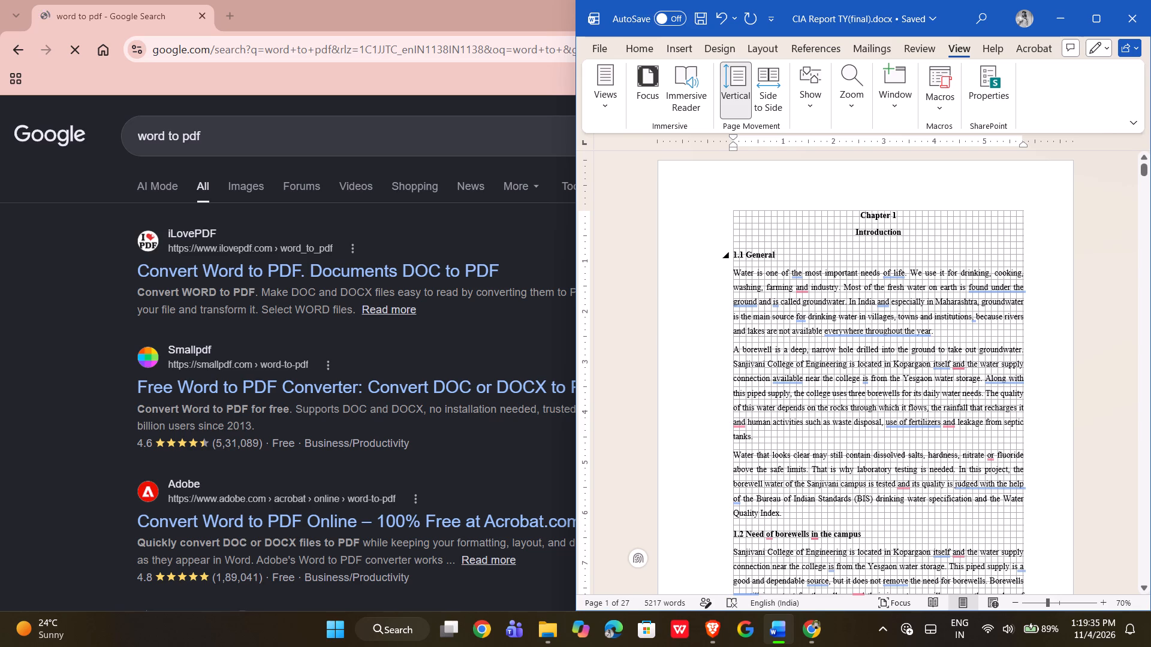
{"action": "left_click", "coordinate": [990, 288]}
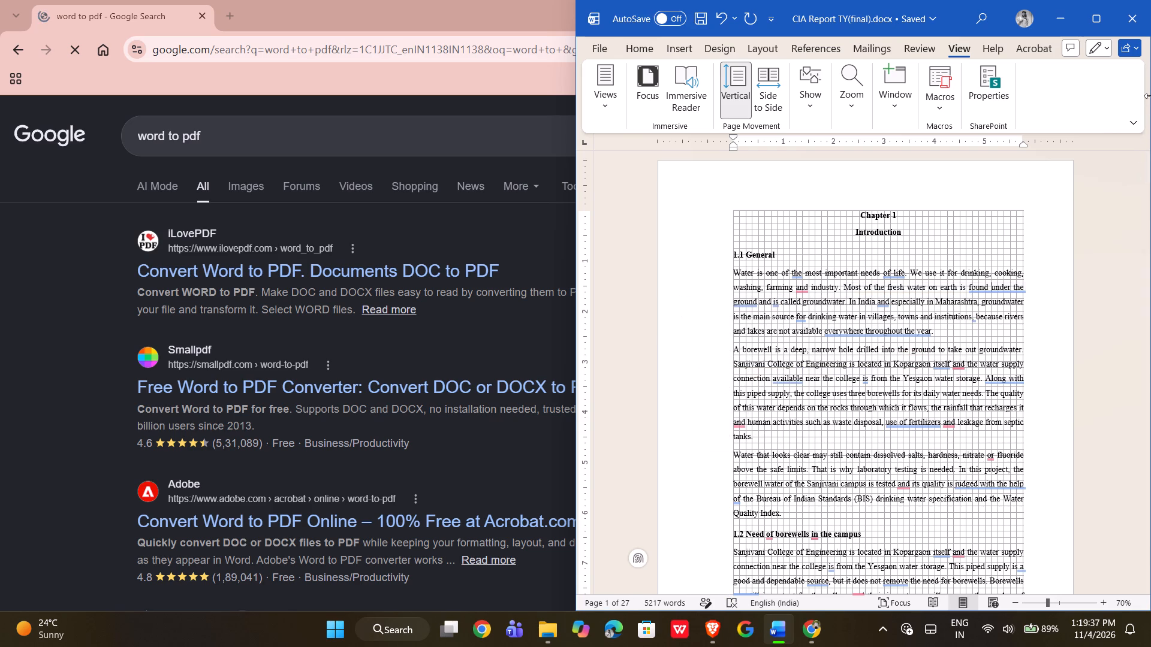
{"action": "left_click", "coordinate": [1131, 11]}
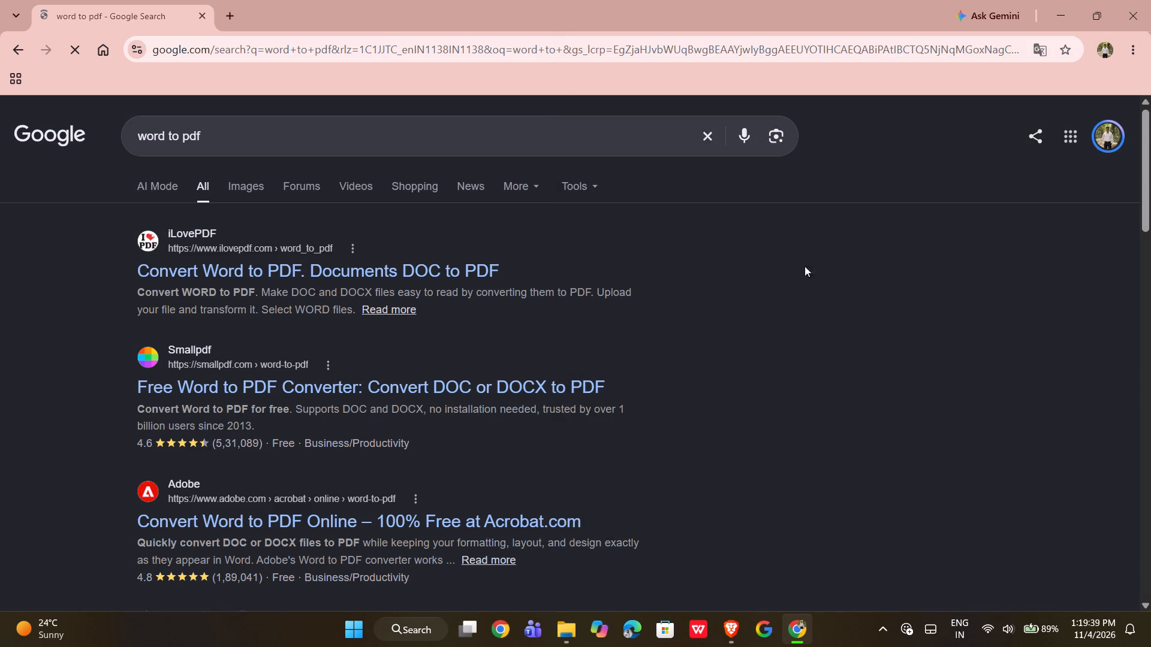
Open iLovePDF's Word to PDF converter from the Chrome search results.
{"action": "left_click", "coordinate": [447, 273]}
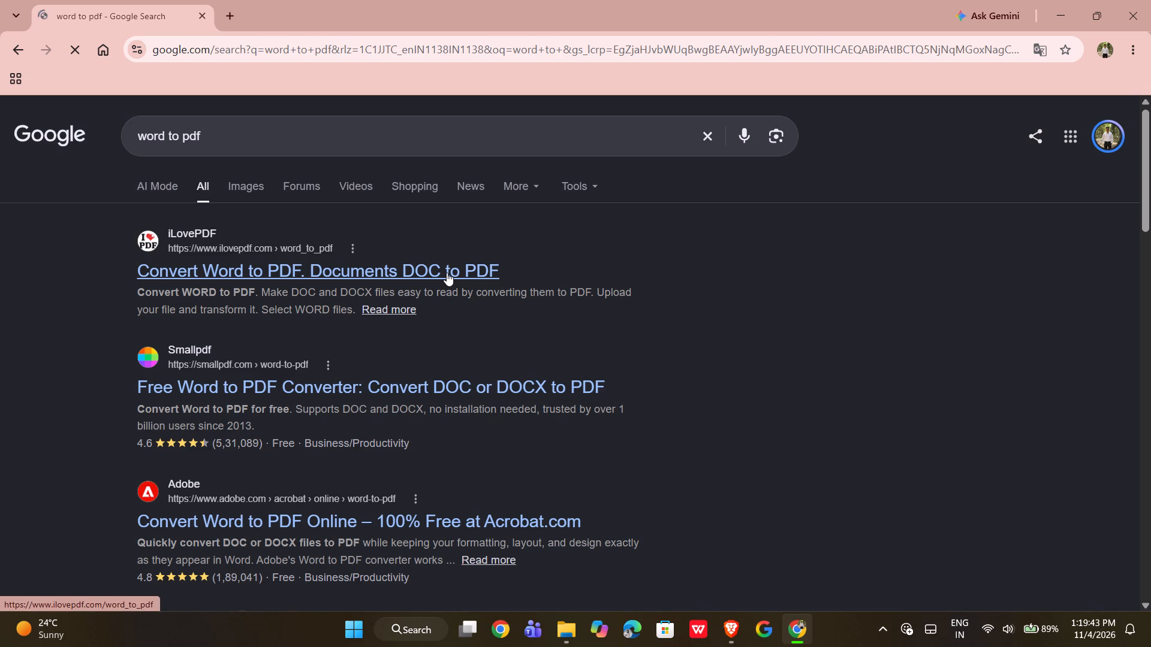
{"action": "left_click", "coordinate": [399, 271]}
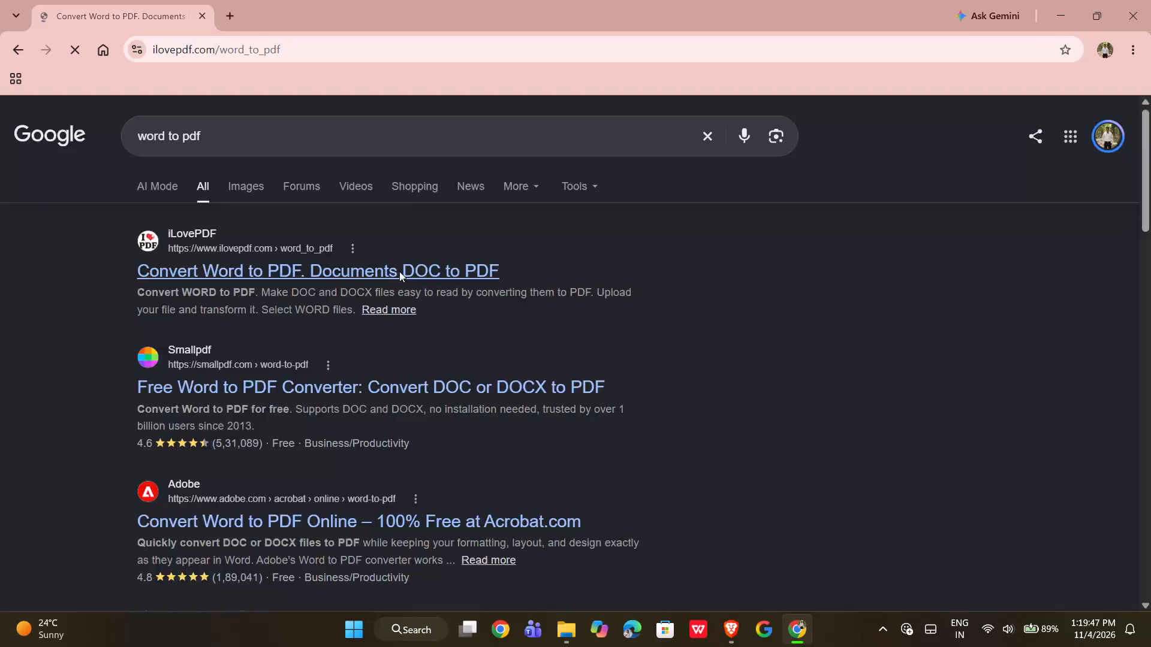
{"action": "left_click", "coordinate": [459, 291]}
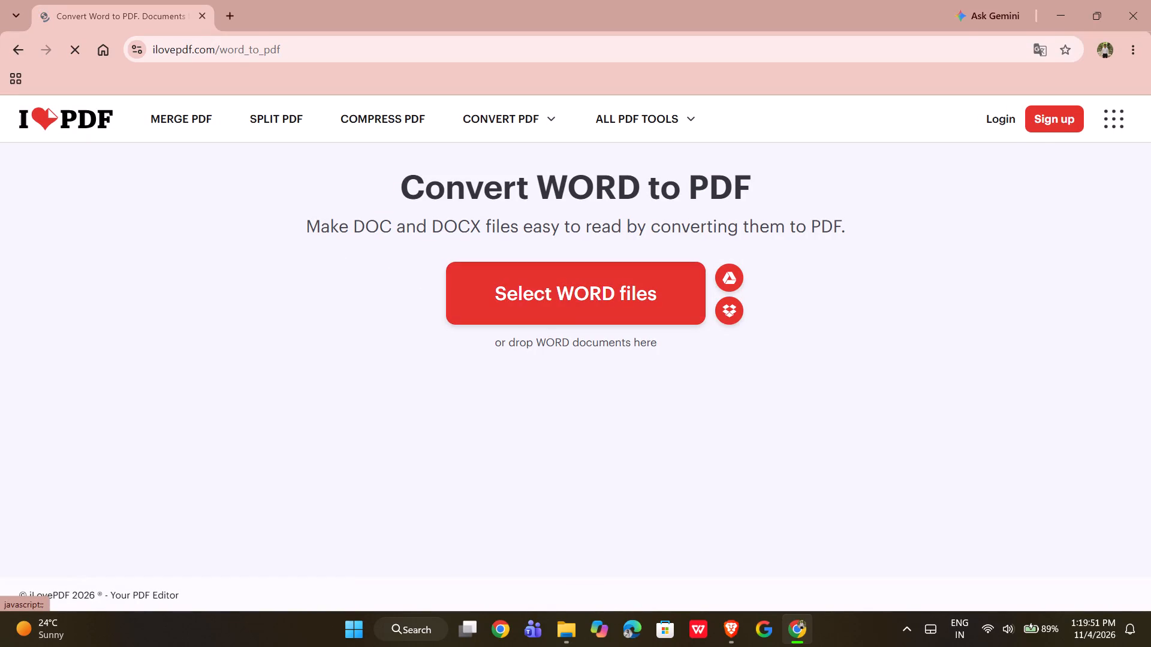
Load CIA Report TY(final).docx from the Downloads folder into the converter and start its conversion to PDF.
{"action": "left_click", "coordinate": [592, 292]}
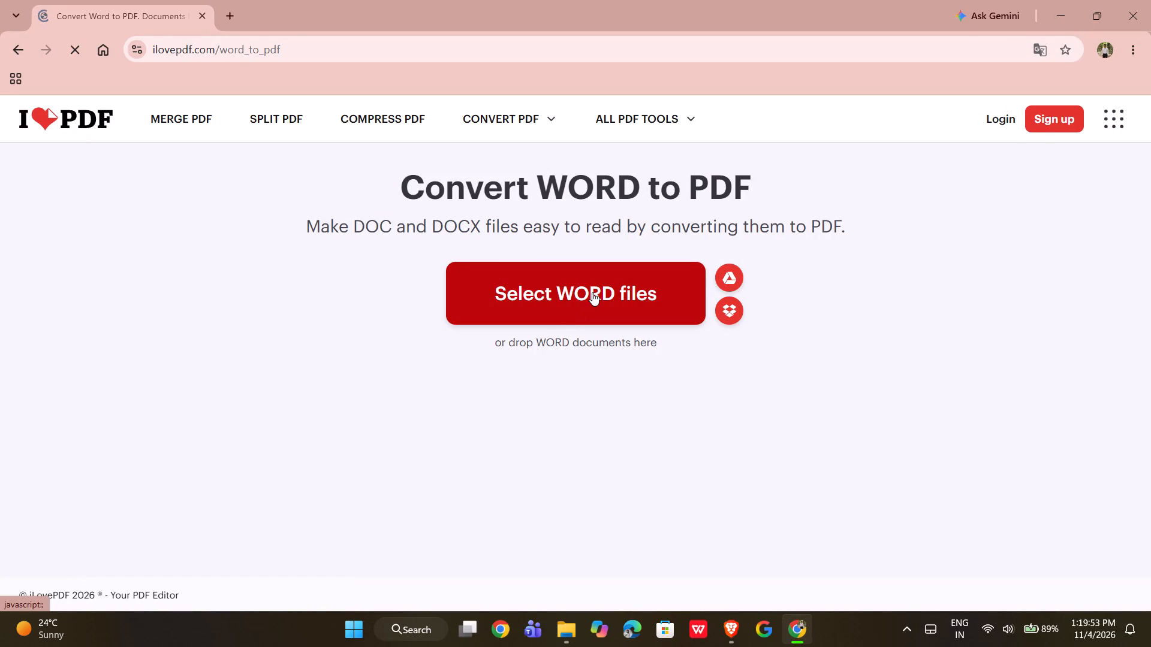
{"action": "right_click", "coordinate": [592, 292]}
{"action": "left_click", "coordinate": [522, 459]}
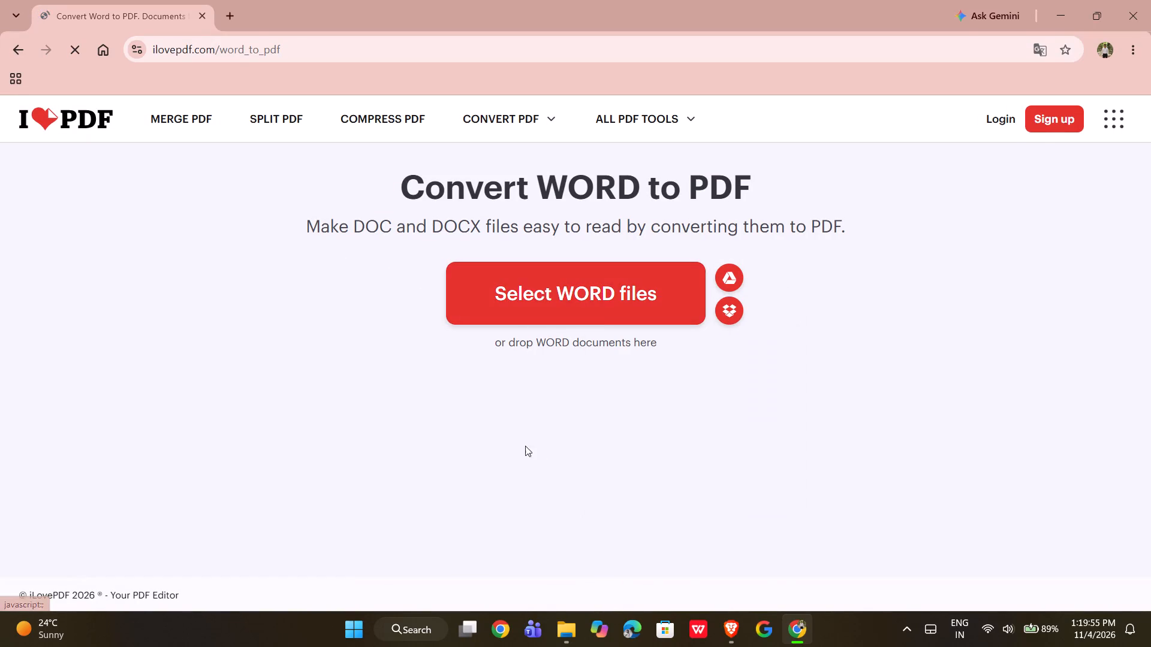
{"action": "left_click", "coordinate": [633, 316]}
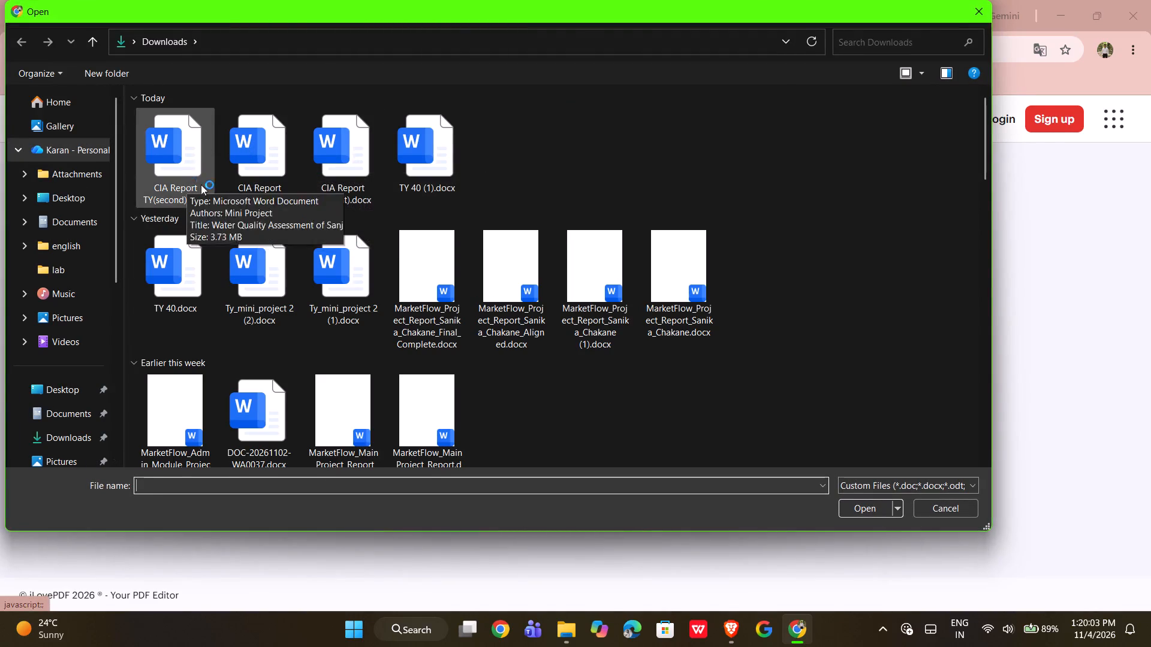
{"action": "left_click", "coordinate": [246, 175]}
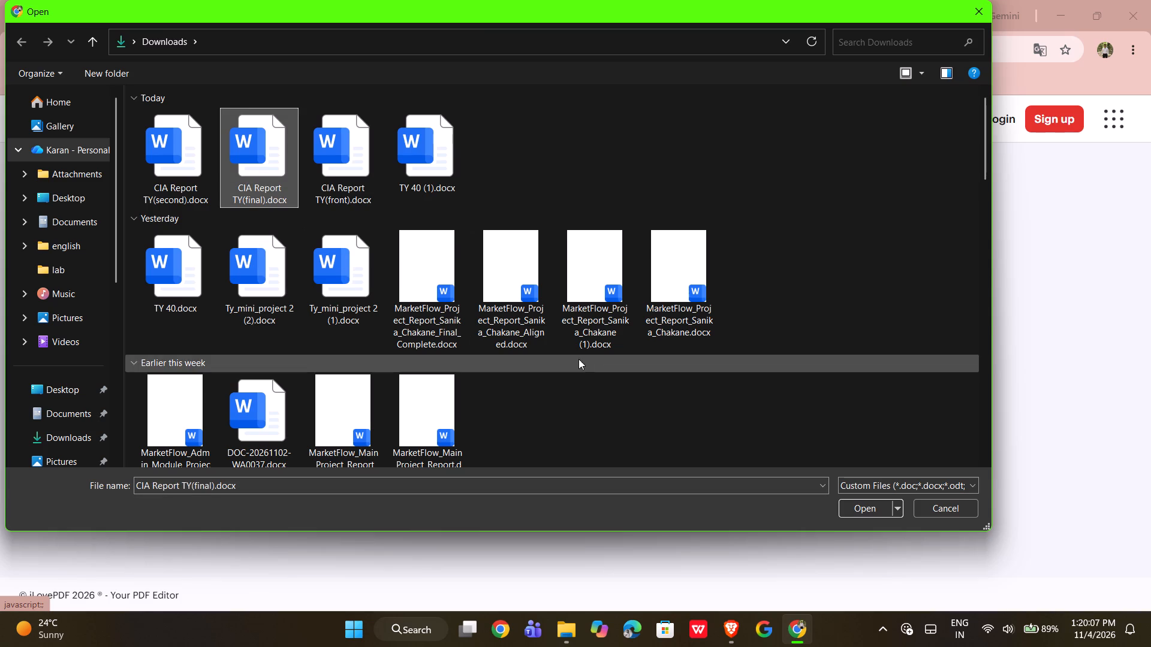
{"action": "left_click", "coordinate": [867, 510]}
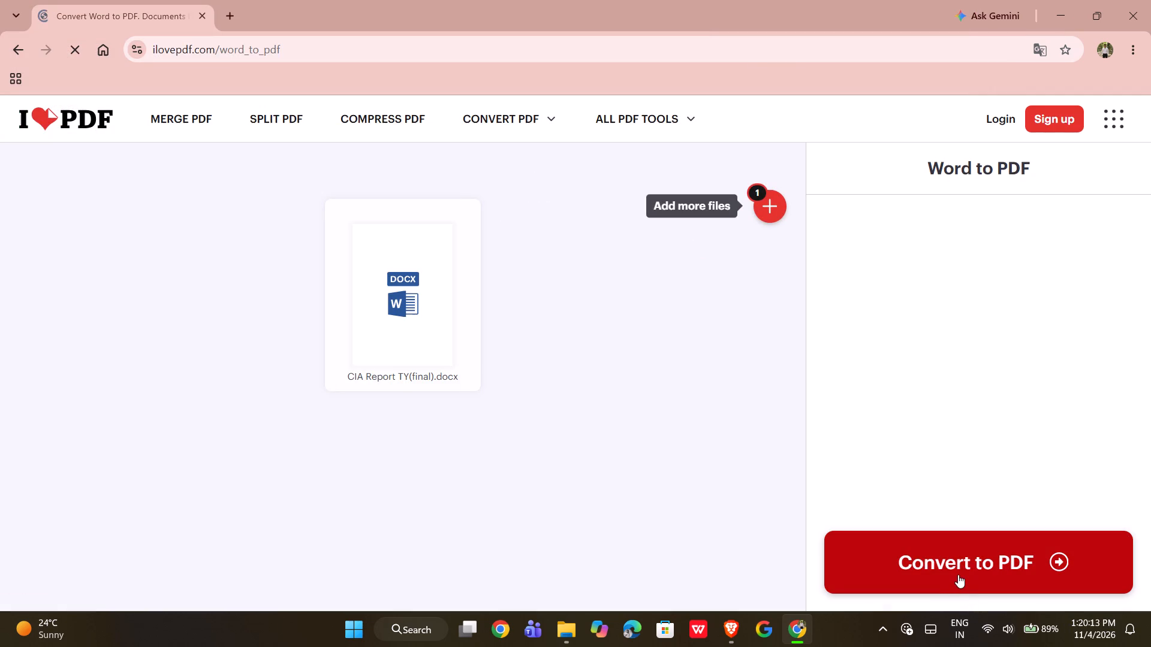
{"action": "left_click", "coordinate": [1055, 557]}
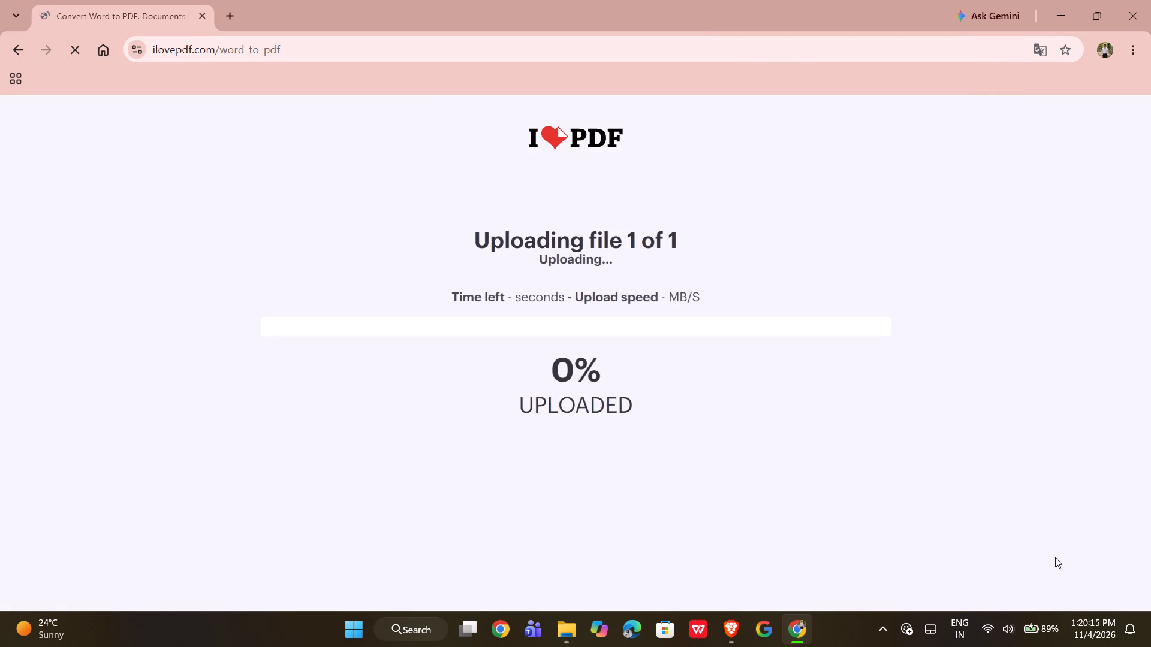
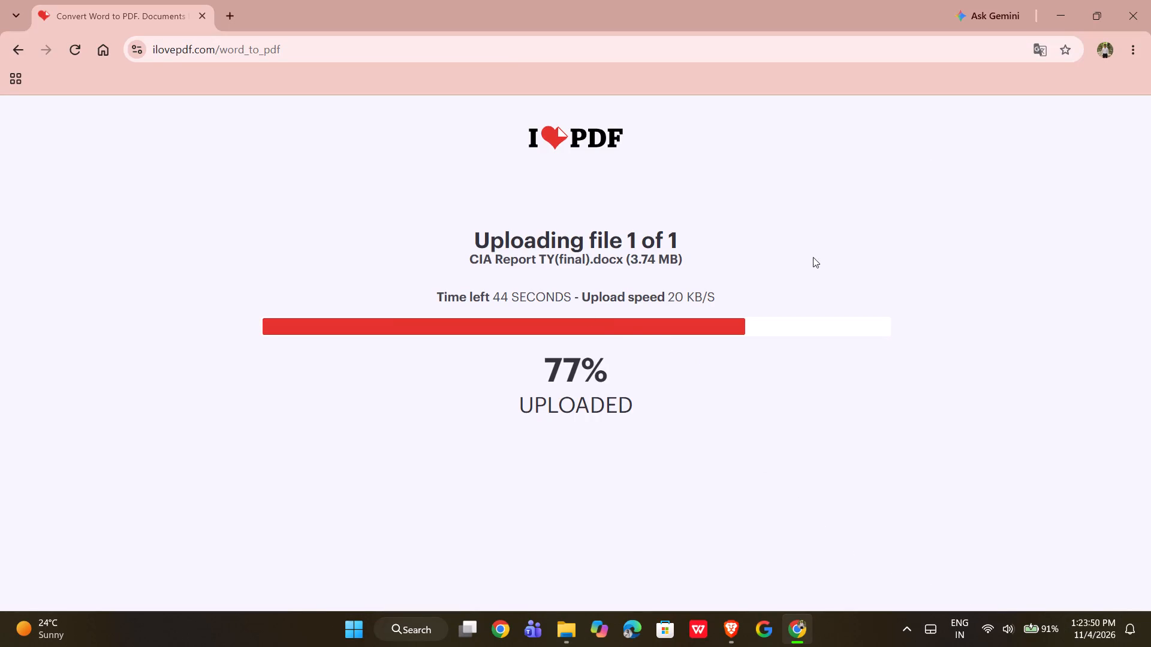
Switch to File Explorer and open CIA Report TY(front).docx from the Downloads folder in Word.
{"action": "left_click", "coordinate": [1069, 5]}
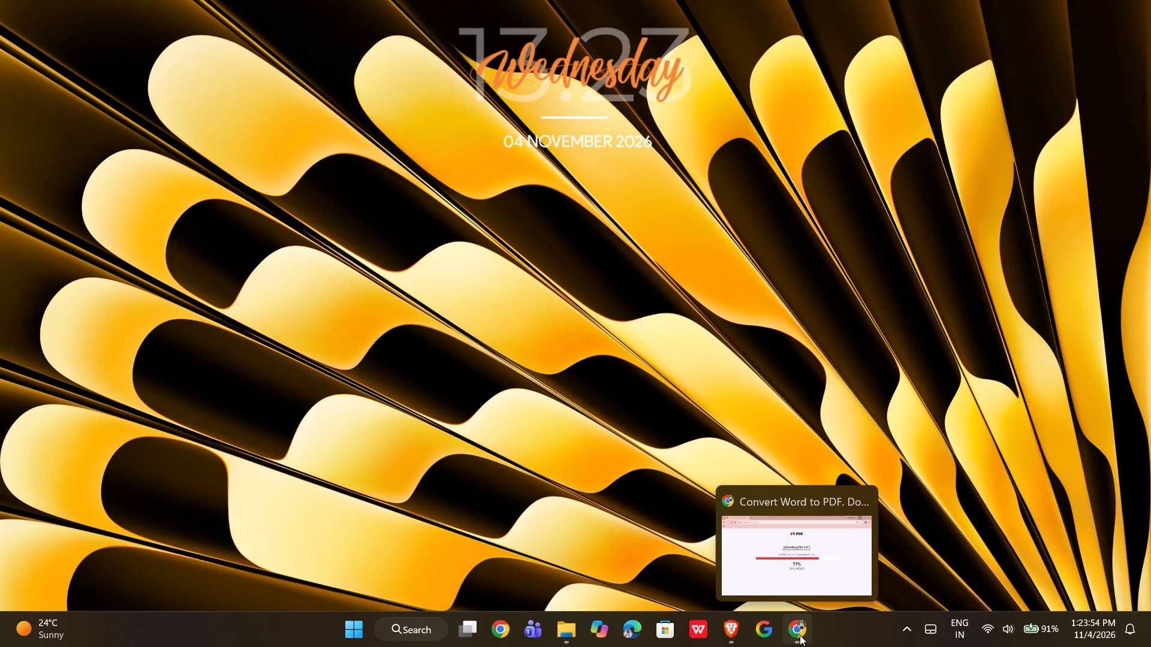
{"action": "left_click", "coordinate": [559, 636]}
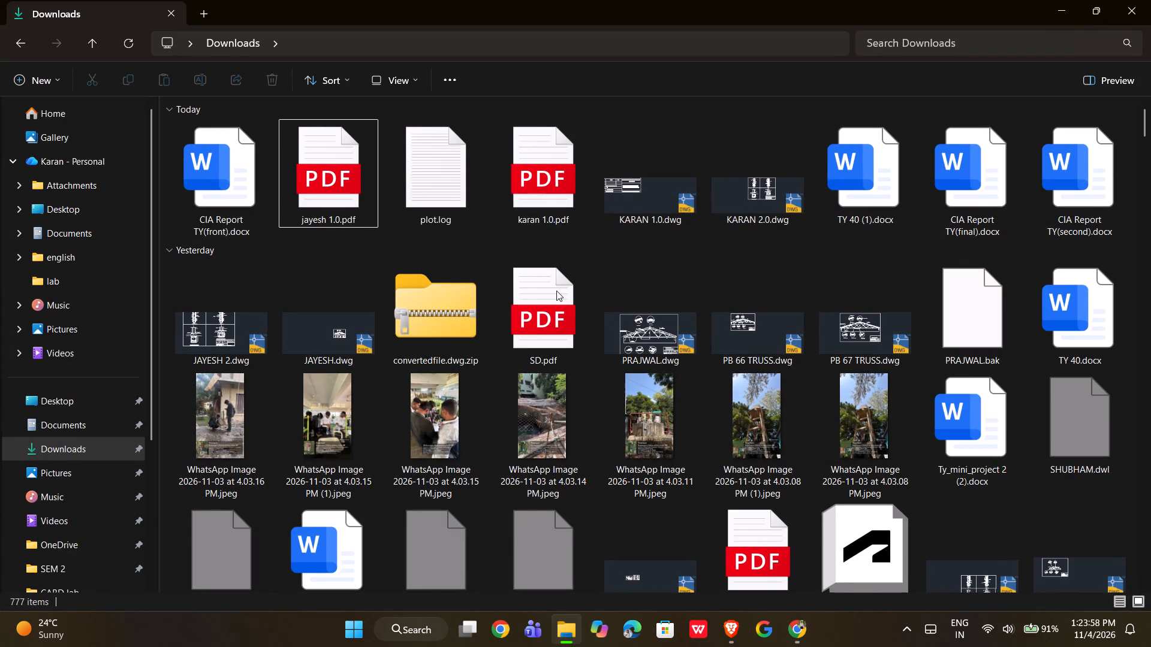
{"action": "left_click", "coordinate": [122, 48]}
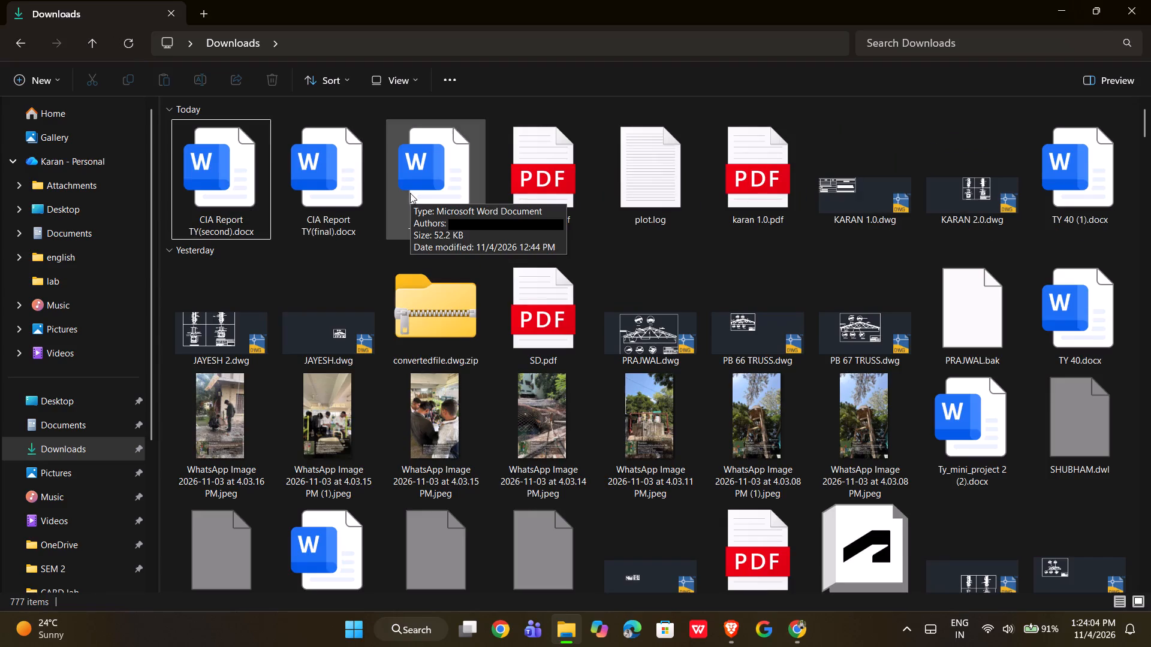
{"action": "left_click", "coordinate": [441, 188]}
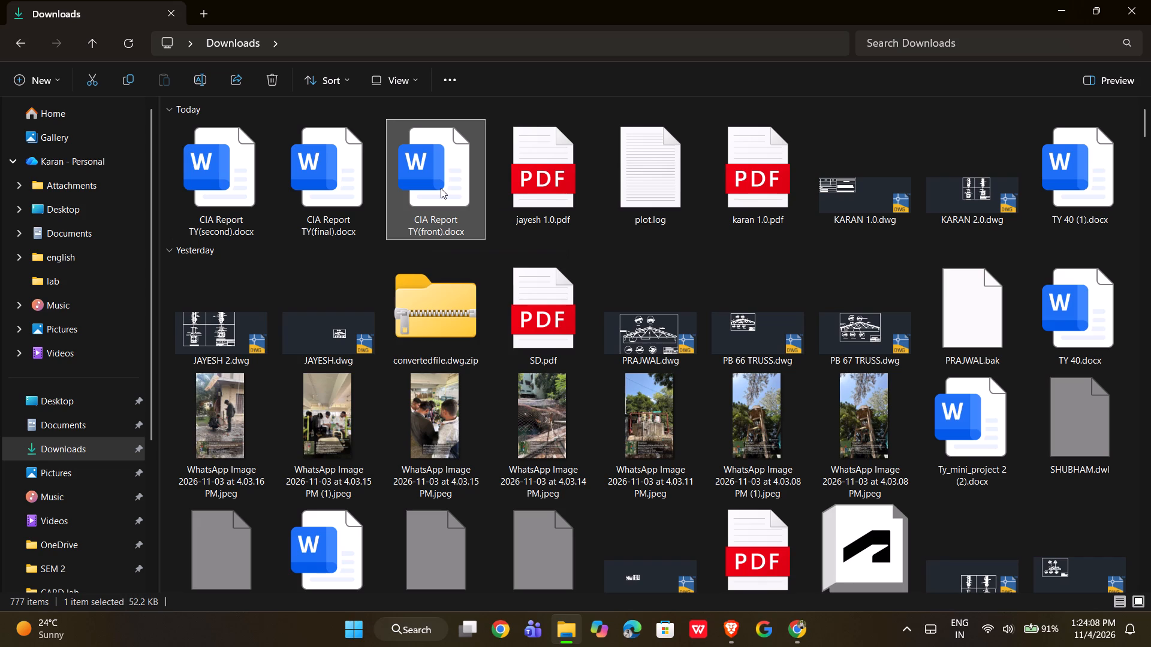
{"action": "key", "text": "Return"}
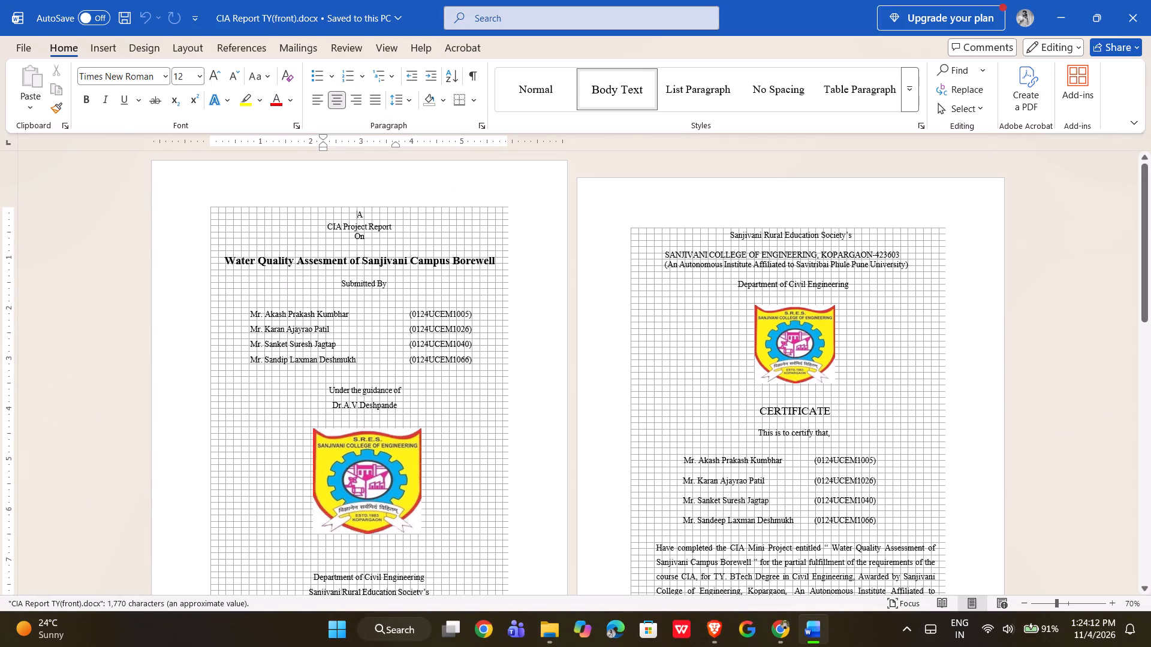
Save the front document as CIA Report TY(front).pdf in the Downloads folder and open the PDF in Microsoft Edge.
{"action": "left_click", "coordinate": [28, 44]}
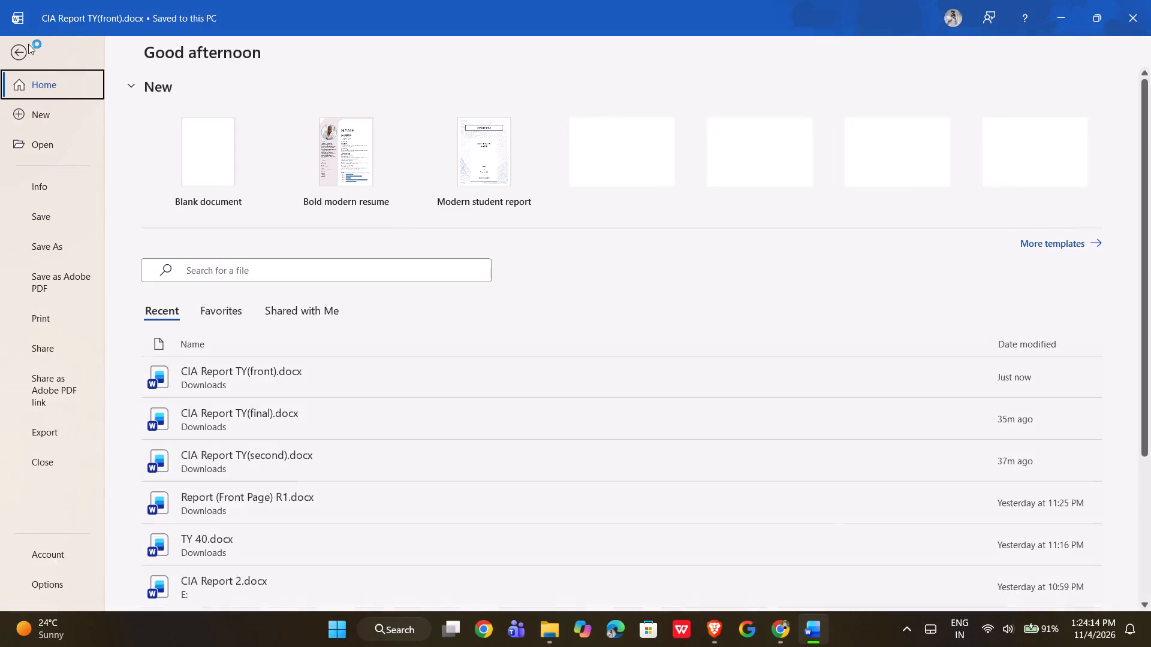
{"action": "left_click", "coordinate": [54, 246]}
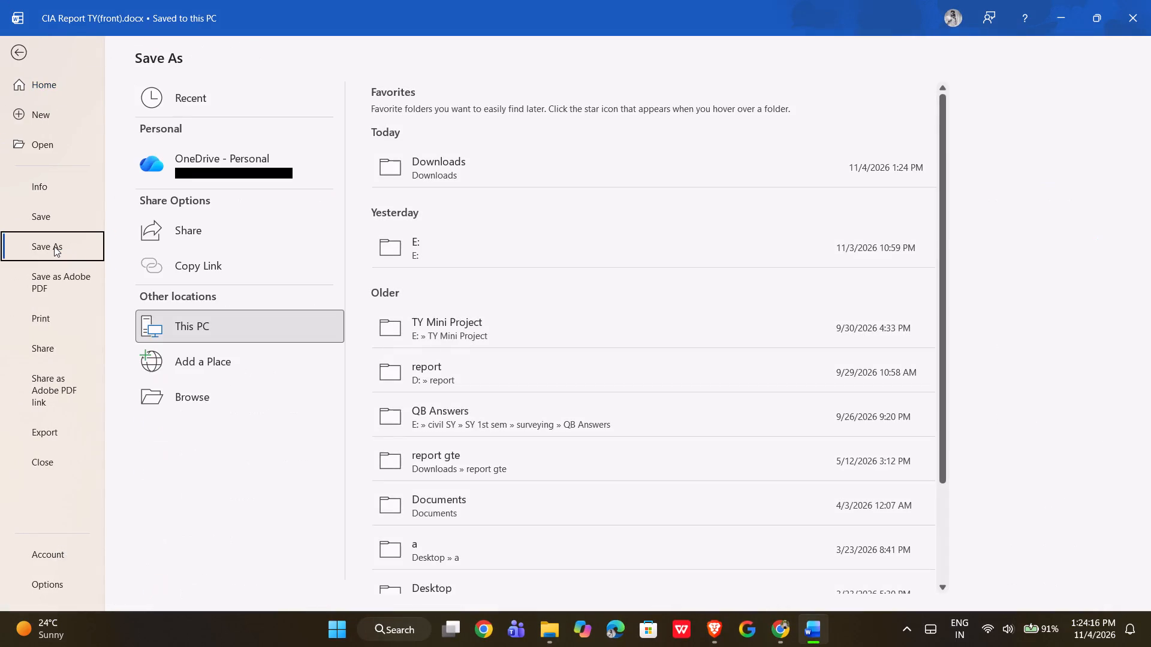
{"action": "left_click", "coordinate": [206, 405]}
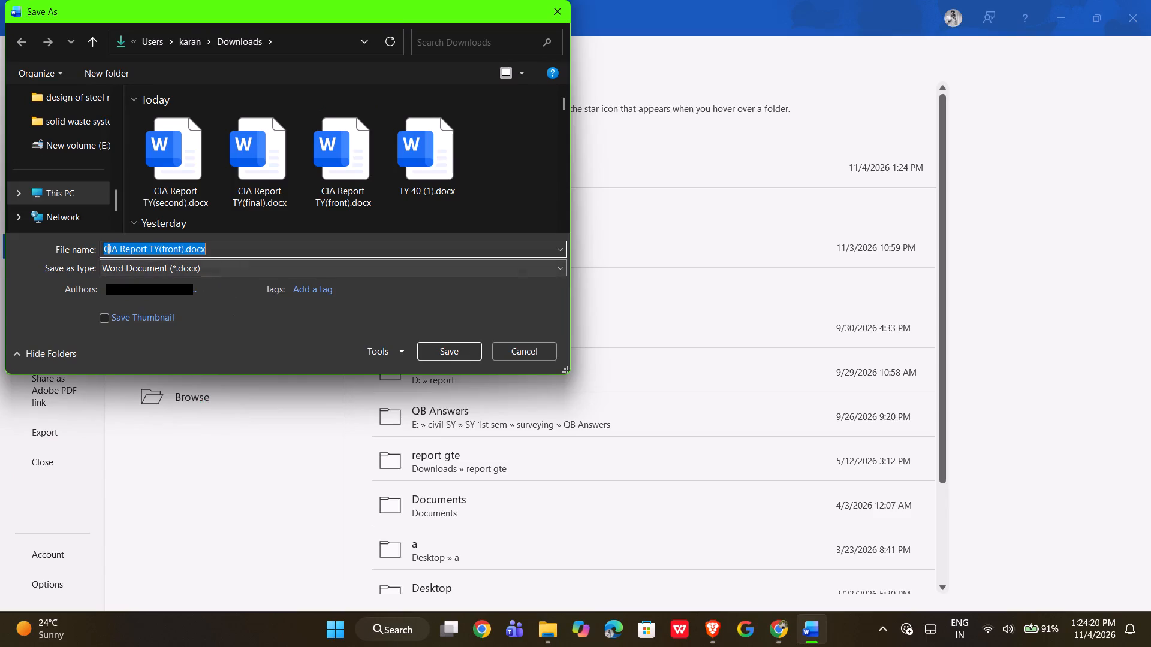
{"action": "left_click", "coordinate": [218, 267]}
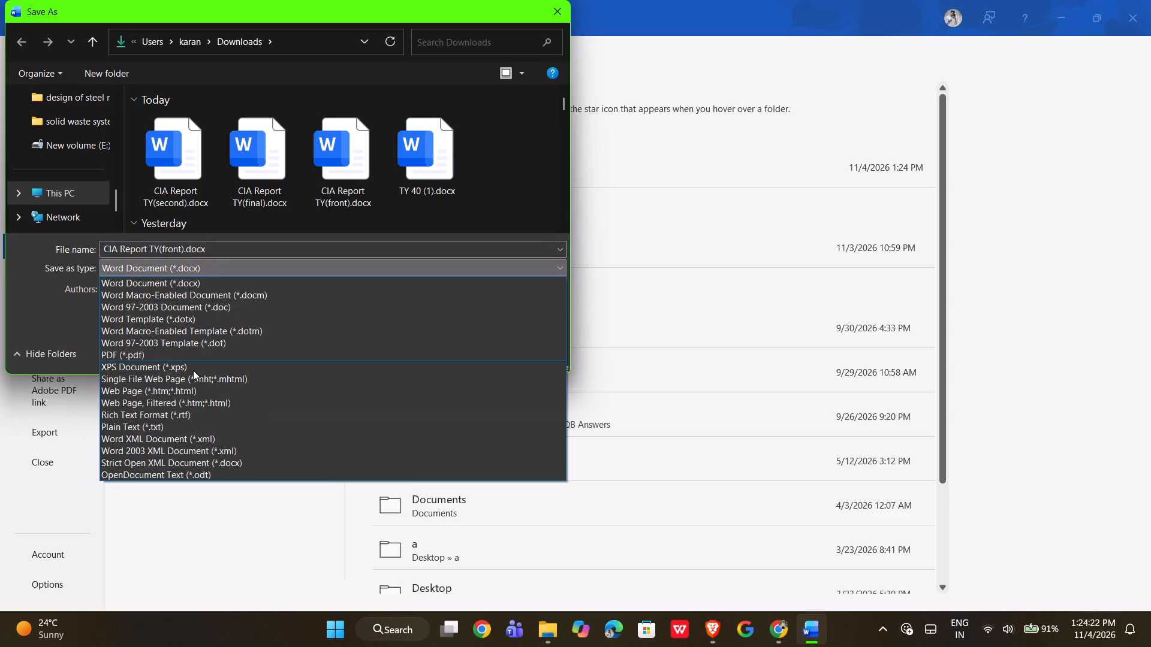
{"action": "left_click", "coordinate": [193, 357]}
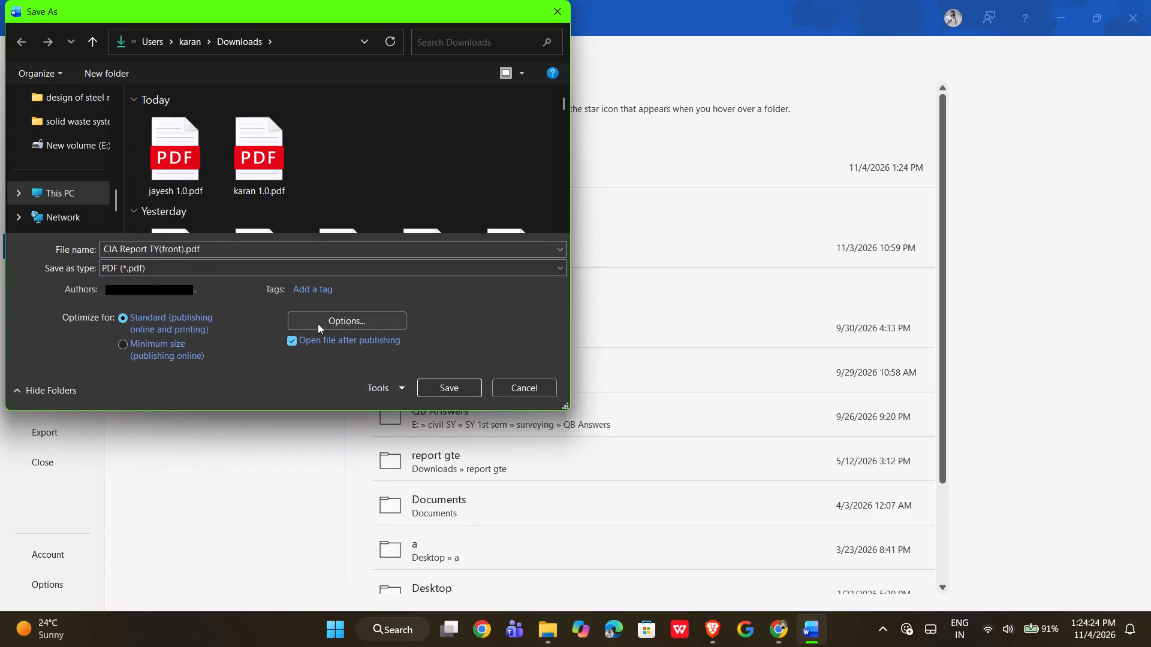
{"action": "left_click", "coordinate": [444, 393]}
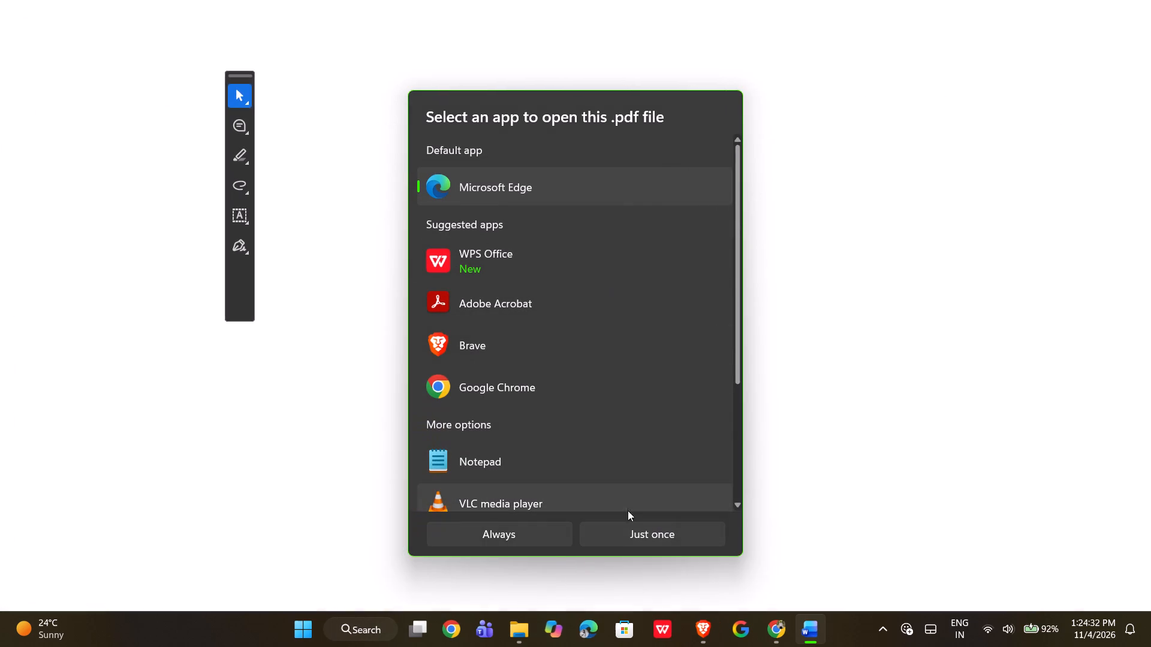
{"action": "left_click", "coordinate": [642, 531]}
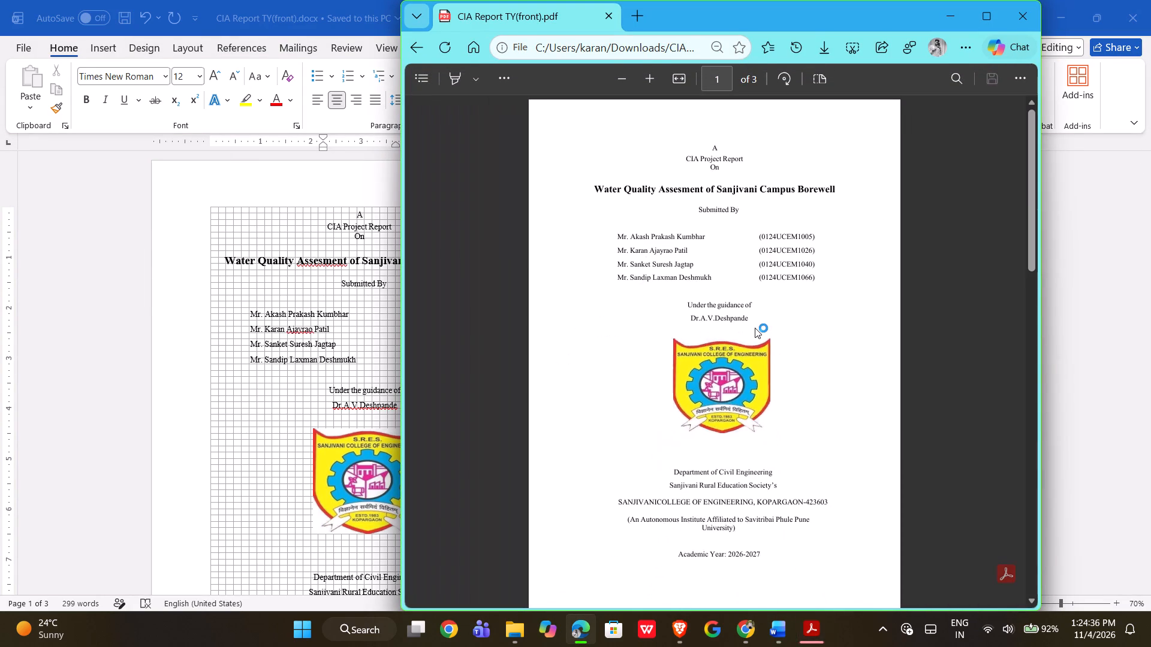
Examine the cover, certificate and Content pages of the exported front PDF, and close it in both Edge and Acrobat.
{"action": "scroll", "coordinate": [755, 328], "scroll_direction": "down", "scroll_amount": 6}
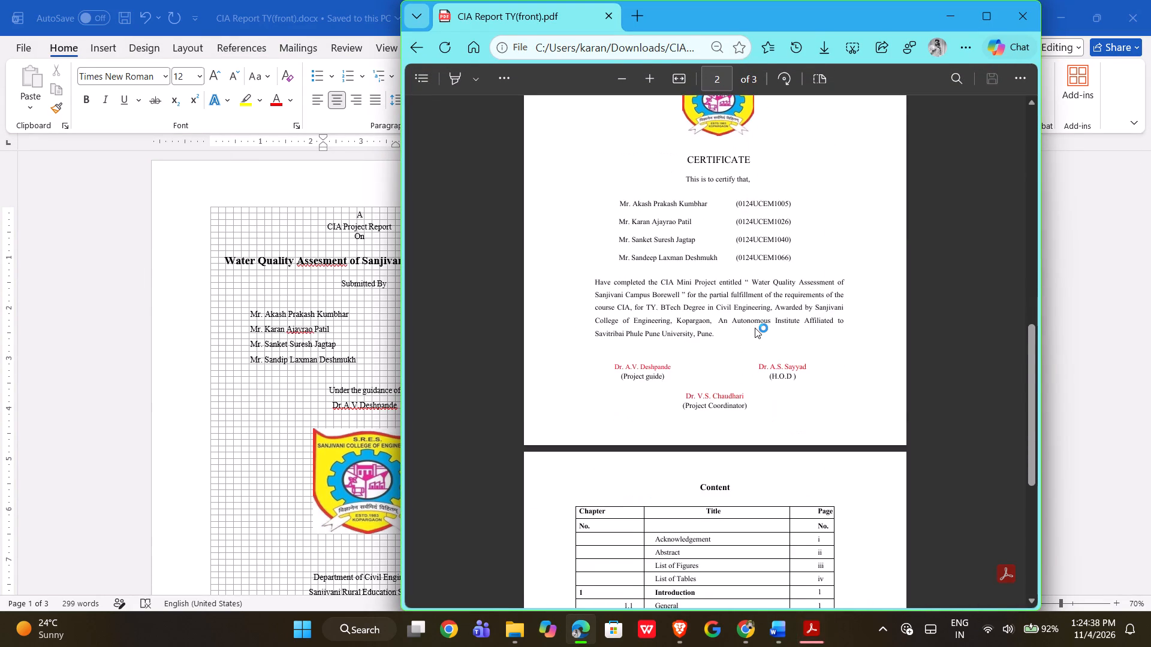
{"action": "scroll", "coordinate": [755, 328], "scroll_direction": "down", "scroll_amount": 7}
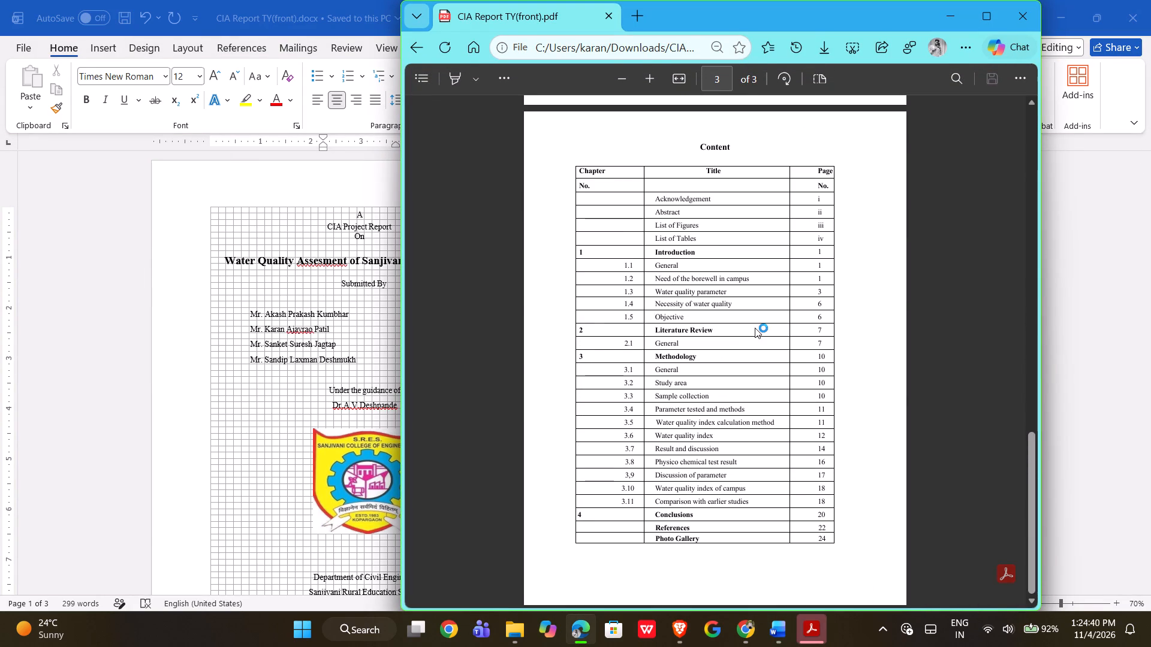
{"action": "scroll", "coordinate": [755, 328], "scroll_direction": "down", "scroll_amount": 1}
{"action": "scroll", "coordinate": [755, 328], "scroll_direction": "up", "scroll_amount": 9}
{"action": "scroll", "coordinate": [755, 328], "scroll_direction": "down", "scroll_amount": 3}
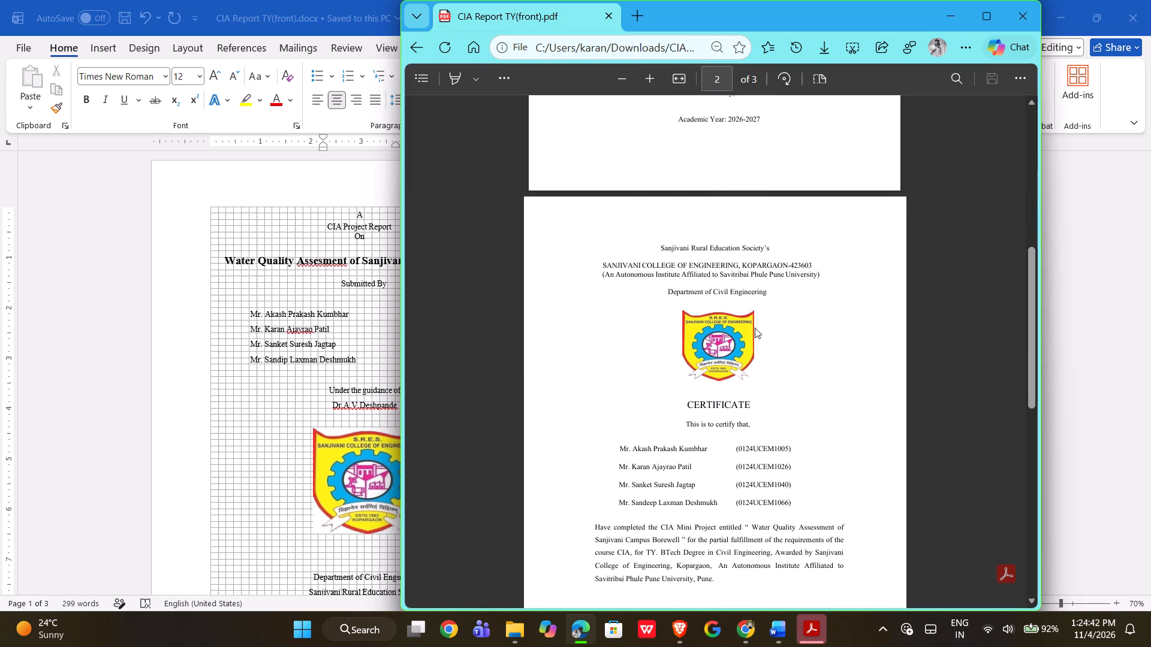
{"action": "scroll", "coordinate": [755, 328], "scroll_direction": "down", "scroll_amount": 3}
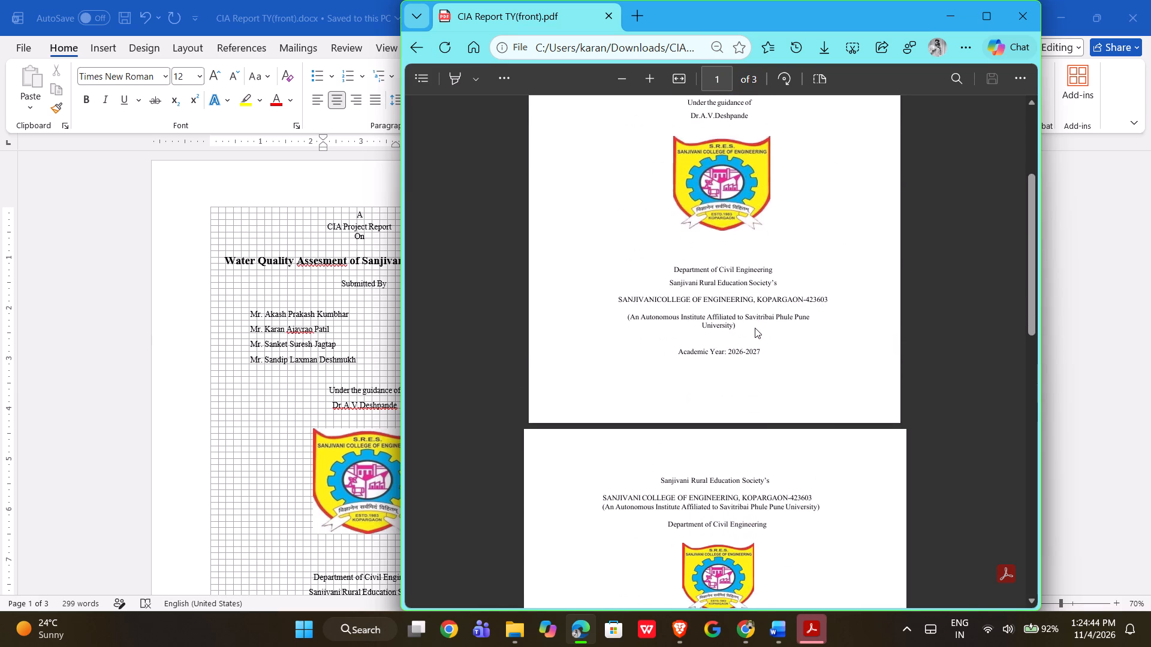
{"action": "scroll", "coordinate": [755, 328], "scroll_direction": "down", "scroll_amount": 2}
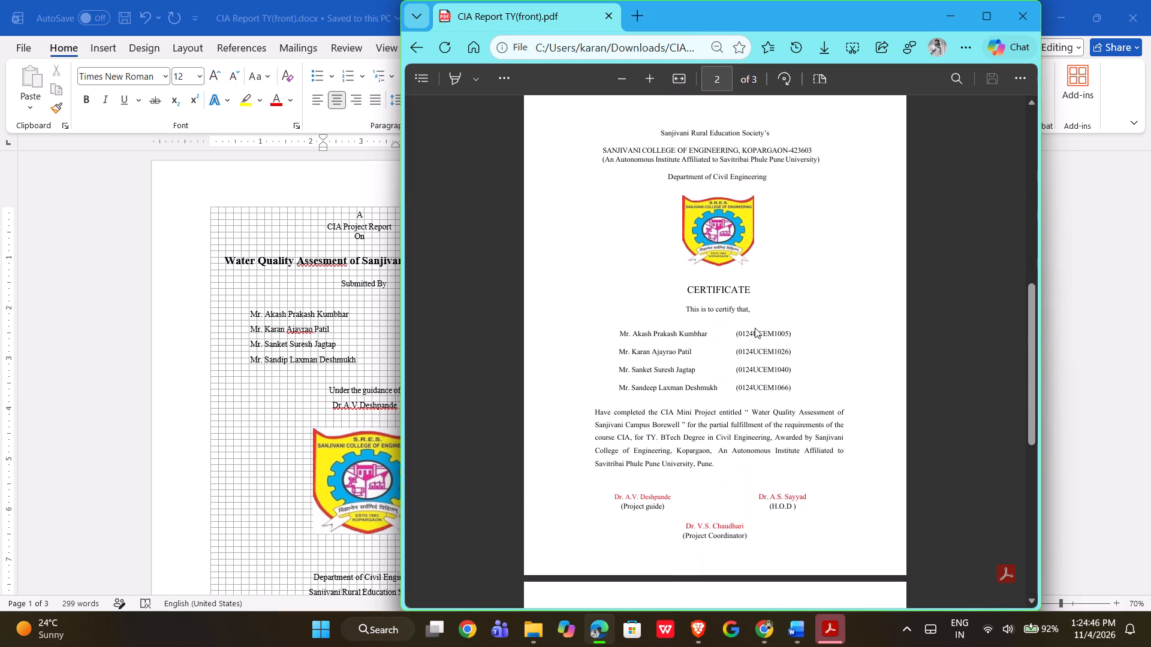
{"action": "scroll", "coordinate": [755, 328], "scroll_direction": "down", "scroll_amount": 3}
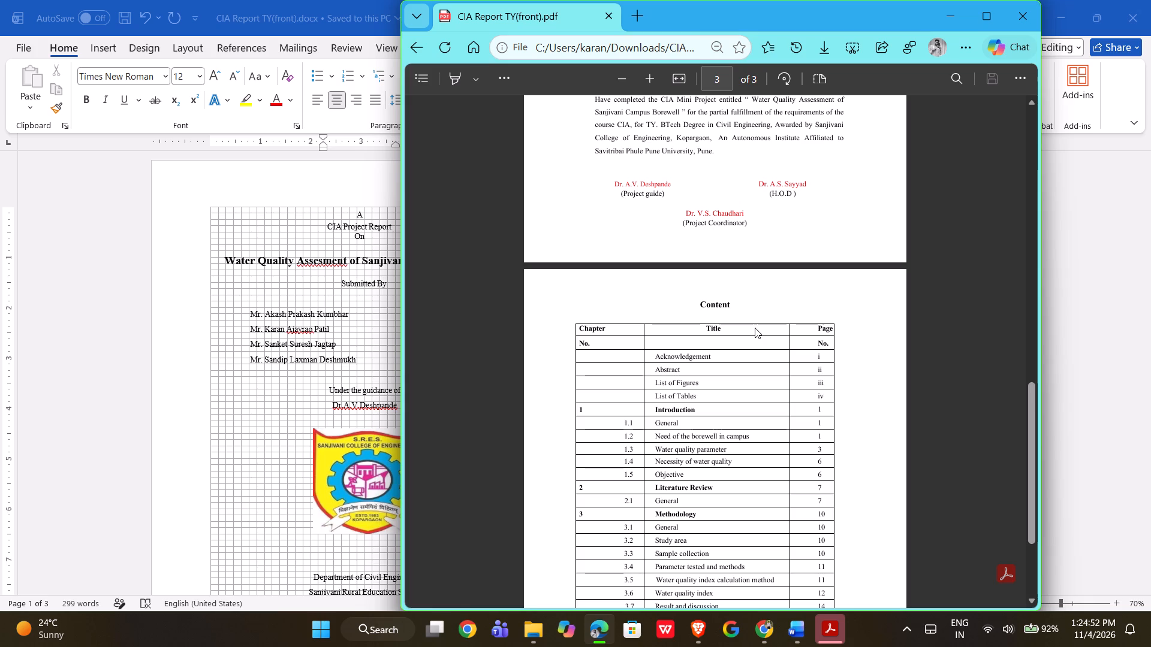
{"action": "left_click", "coordinate": [1012, 1]}
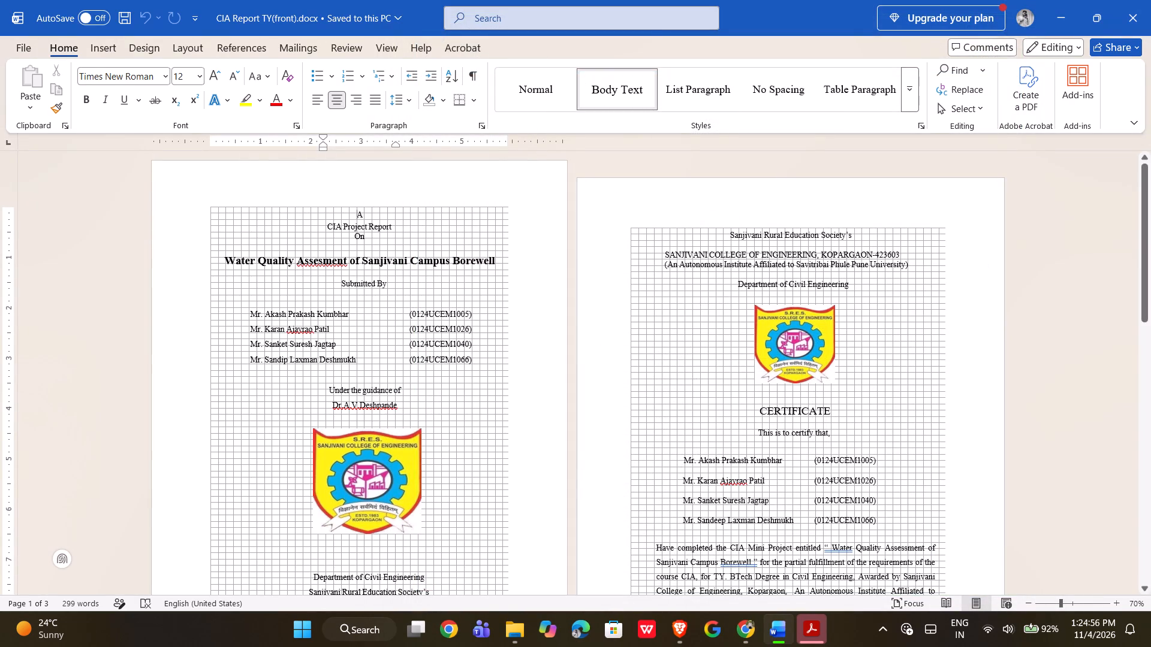
{"action": "left_click", "coordinate": [812, 637]}
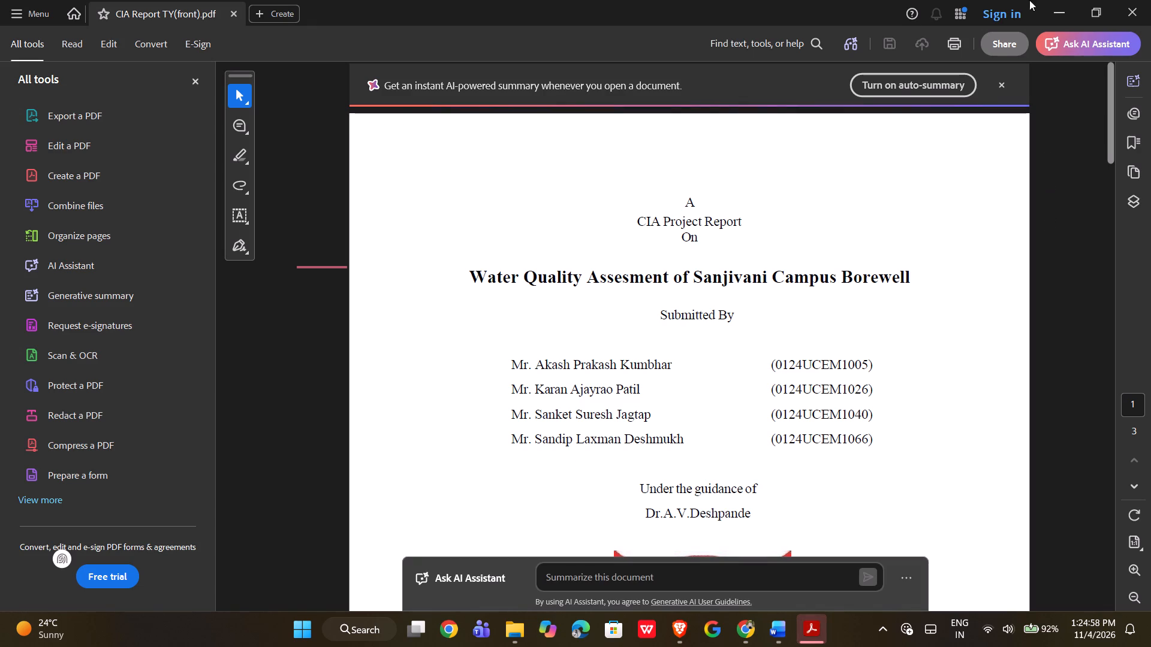
{"action": "left_click", "coordinate": [1130, 0]}
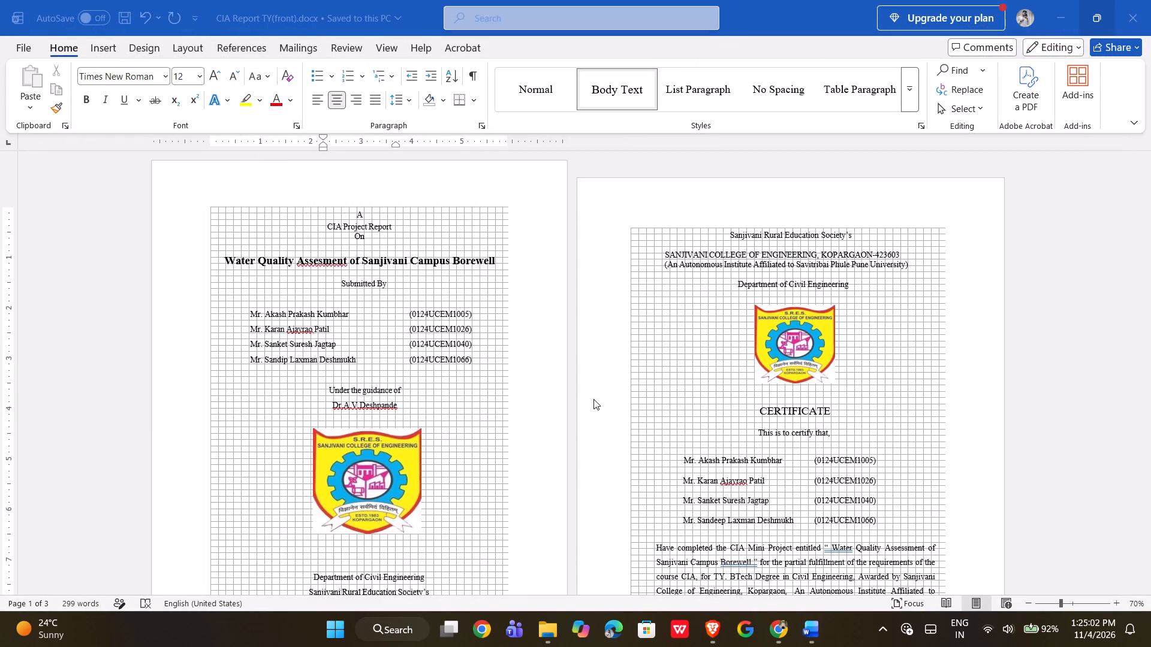
Remove all borders from the Content table of the front document in Word.
{"action": "scroll", "coordinate": [593, 399], "scroll_direction": "up", "scroll_amount": 5, "text": "ctrl"}
{"action": "left_click", "coordinate": [552, 417]}
{"action": "scroll", "coordinate": [552, 417], "scroll_direction": "up", "scroll_amount": 2, "text": "ctrl"}
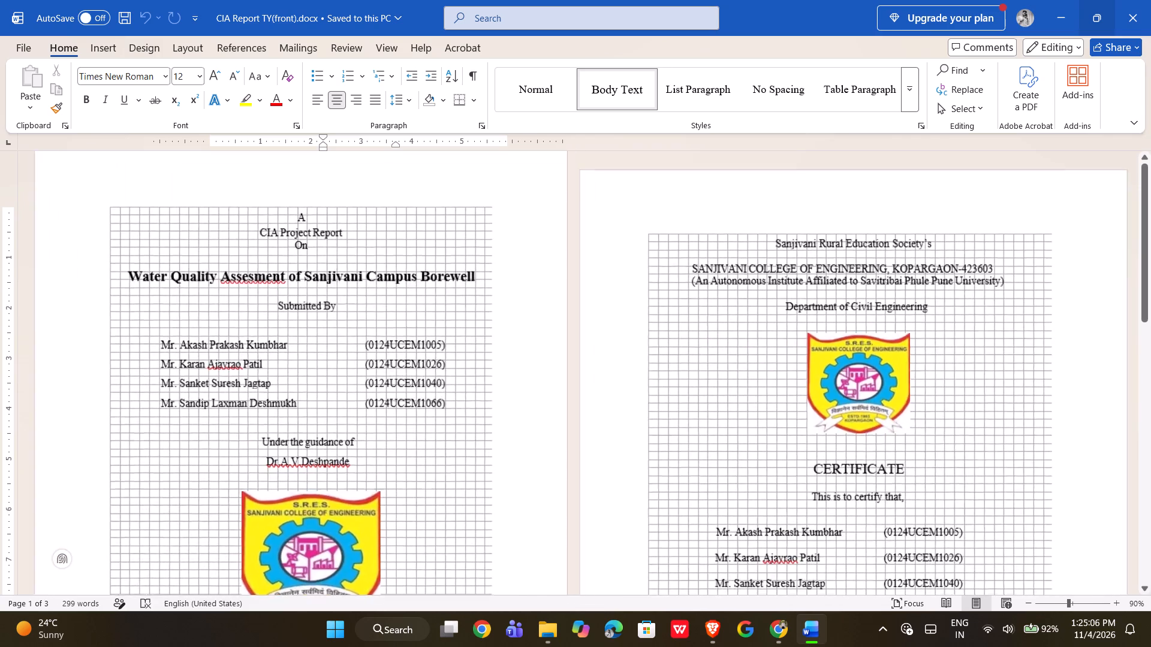
{"action": "scroll", "coordinate": [552, 417], "scroll_direction": "down", "scroll_amount": 6}
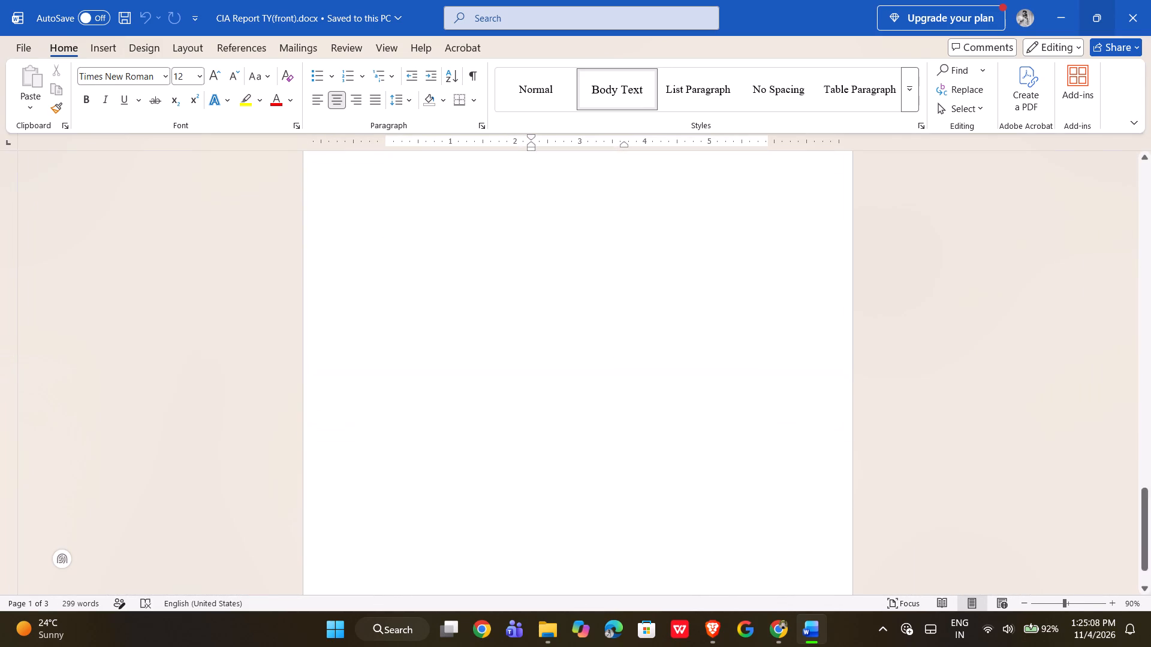
{"action": "scroll", "coordinate": [552, 417], "scroll_direction": "down", "scroll_amount": 5}
{"action": "scroll", "coordinate": [552, 417], "scroll_direction": "up", "scroll_amount": 2}
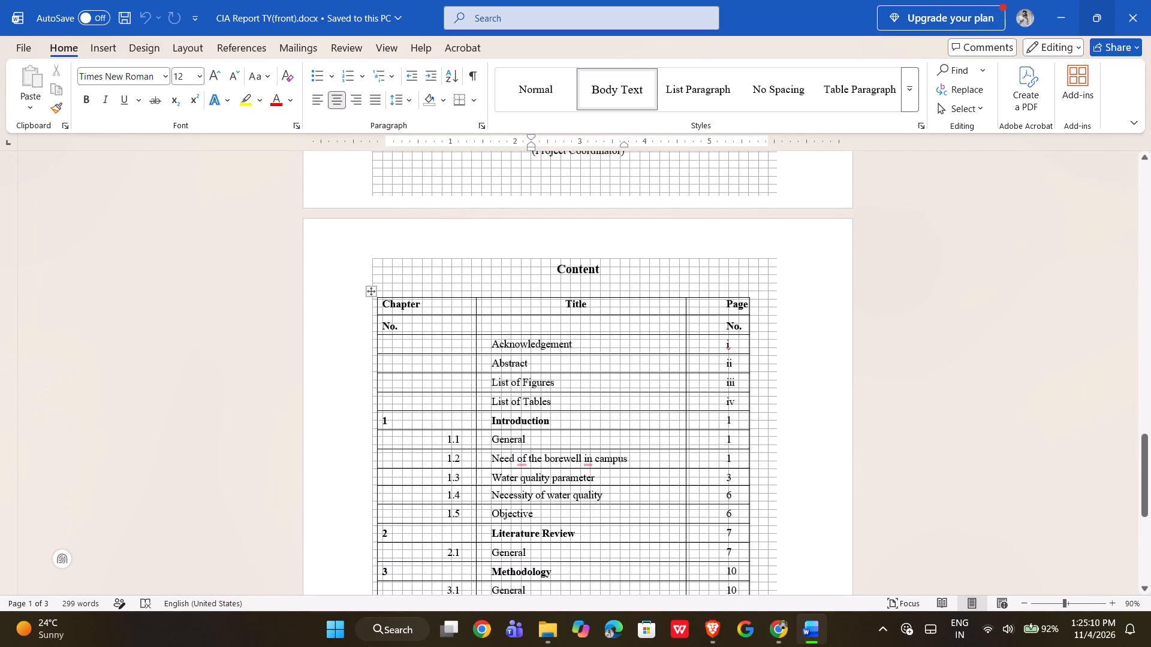
{"action": "left_click", "coordinate": [369, 290]}
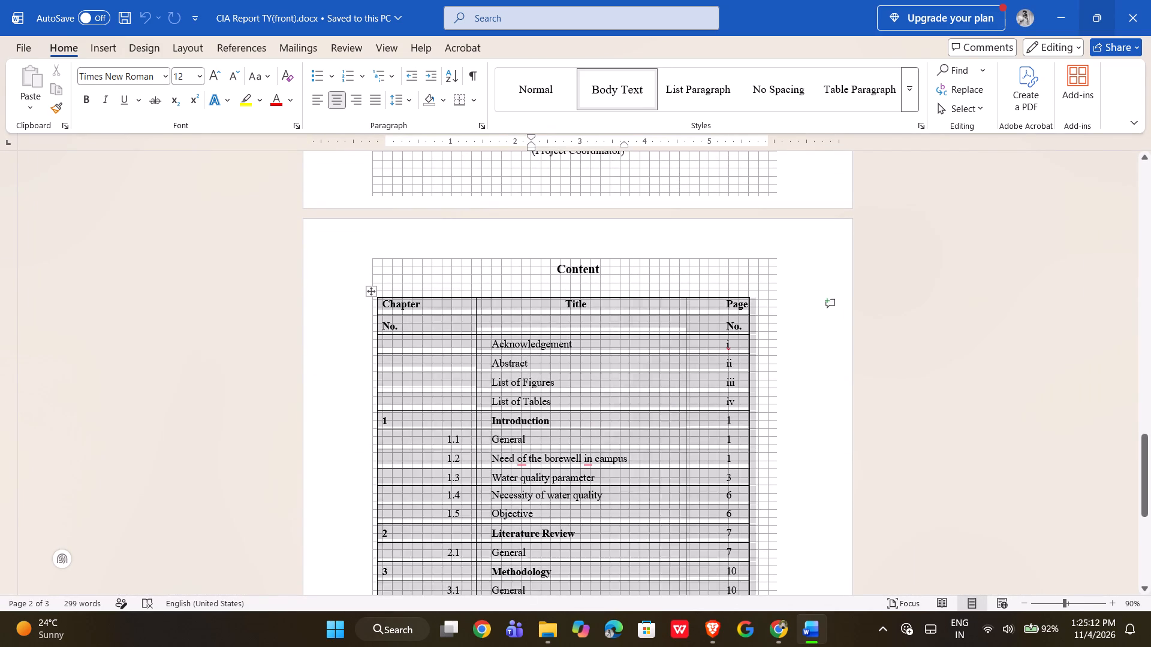
{"action": "left_click", "coordinate": [478, 101]}
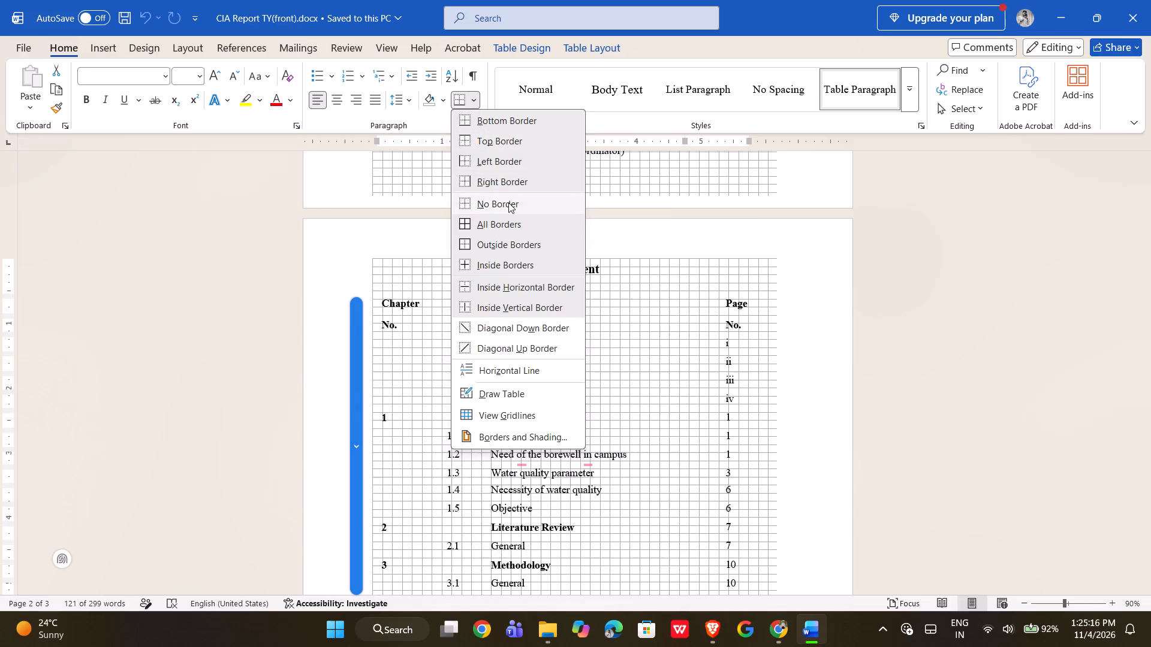
{"action": "left_click", "coordinate": [508, 202]}
{"action": "left_click", "coordinate": [873, 369]}
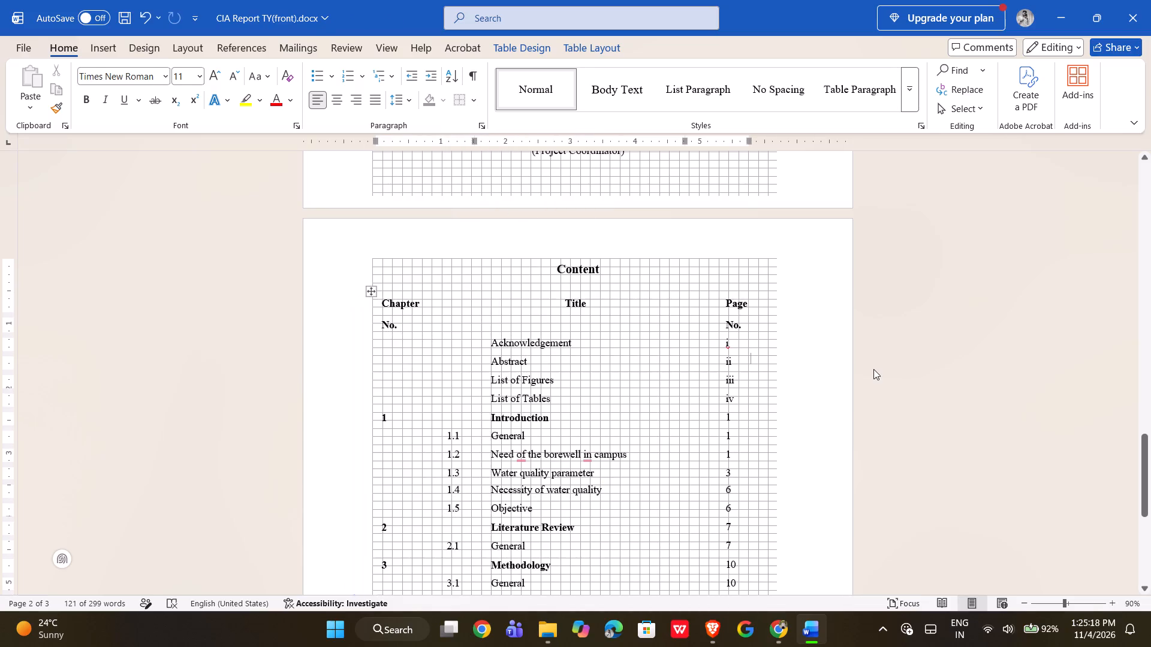
Save the front document as a PDF over the existing CIA Report TY(front).pdf in Downloads, check its Content page, and close the PDF.
{"action": "left_click", "coordinate": [20, 39]}
{"action": "left_click", "coordinate": [76, 247]}
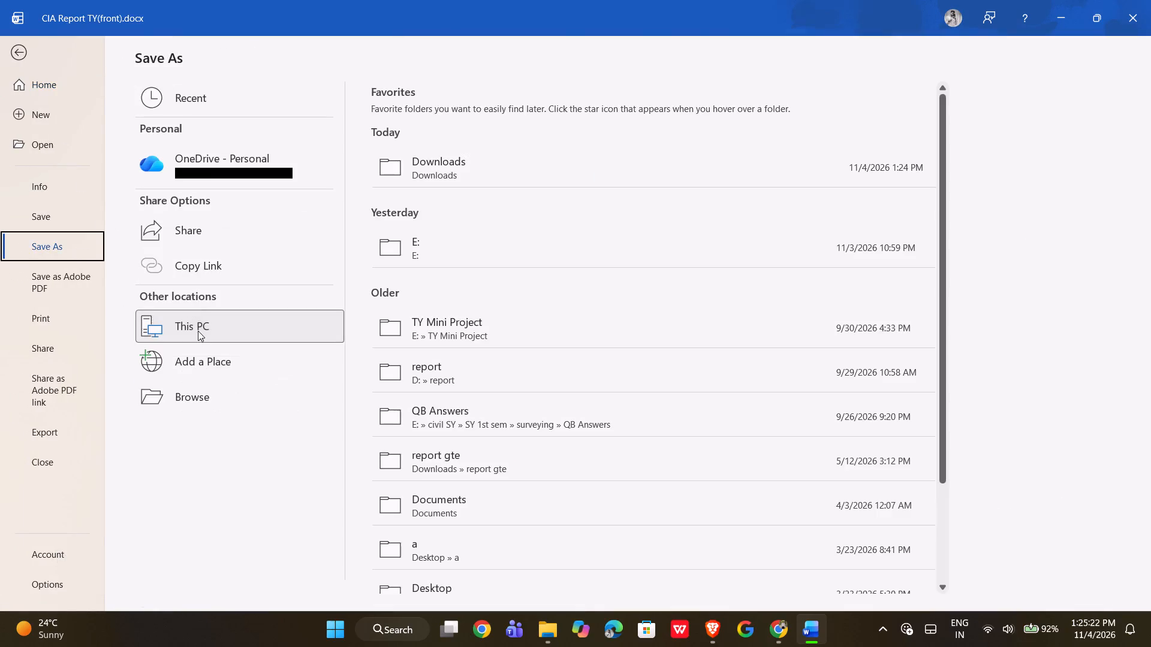
{"action": "left_click", "coordinate": [212, 401]}
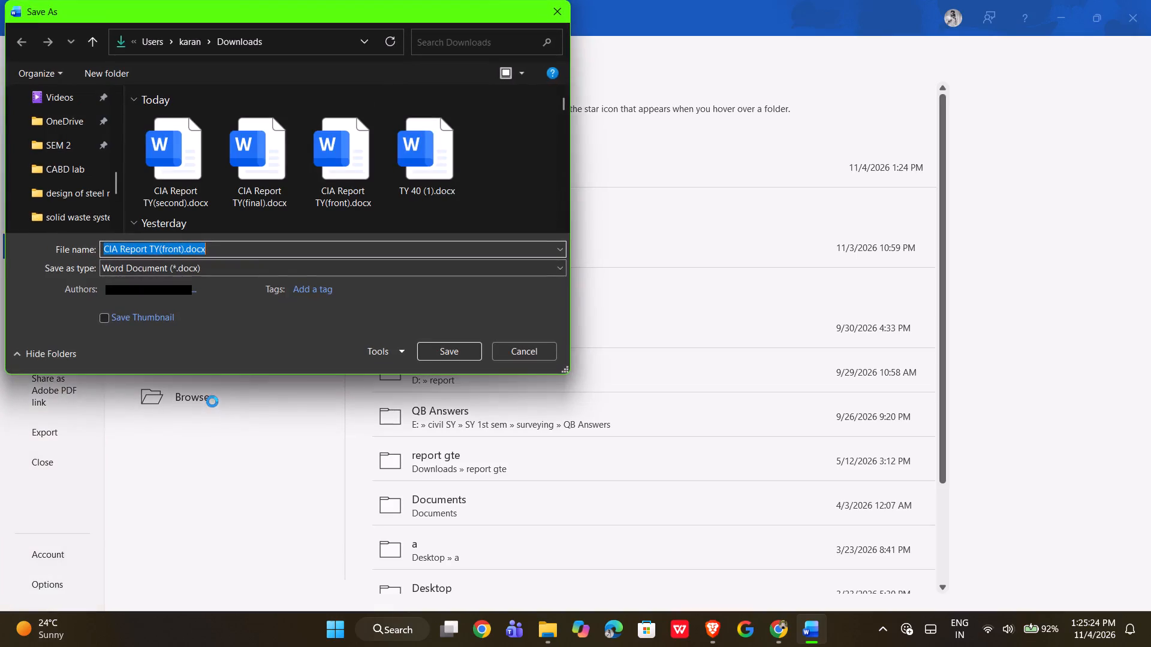
{"action": "left_click", "coordinate": [190, 267]}
{"action": "left_click", "coordinate": [180, 349]}
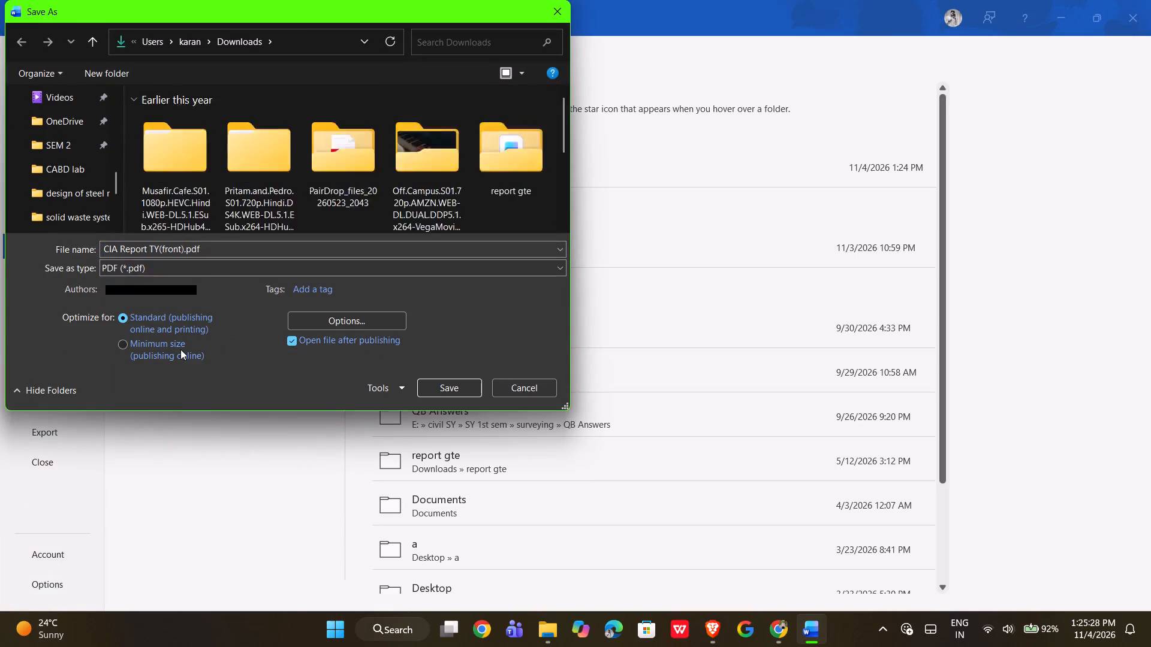
{"action": "left_click", "coordinate": [432, 391]}
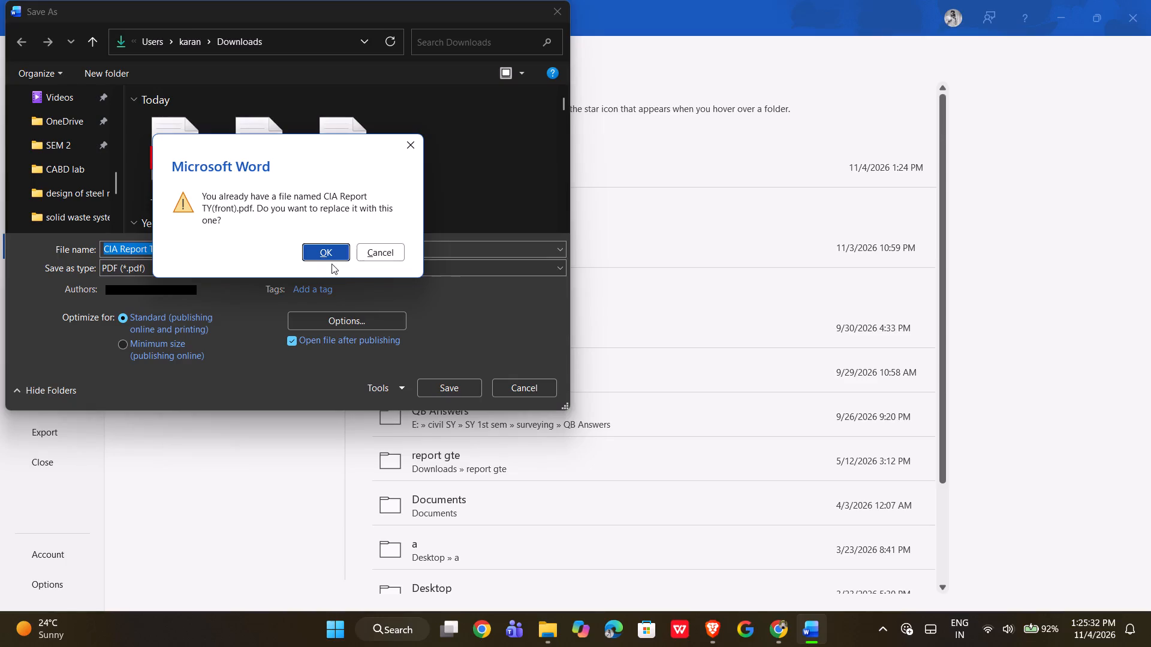
{"action": "left_click", "coordinate": [324, 258]}
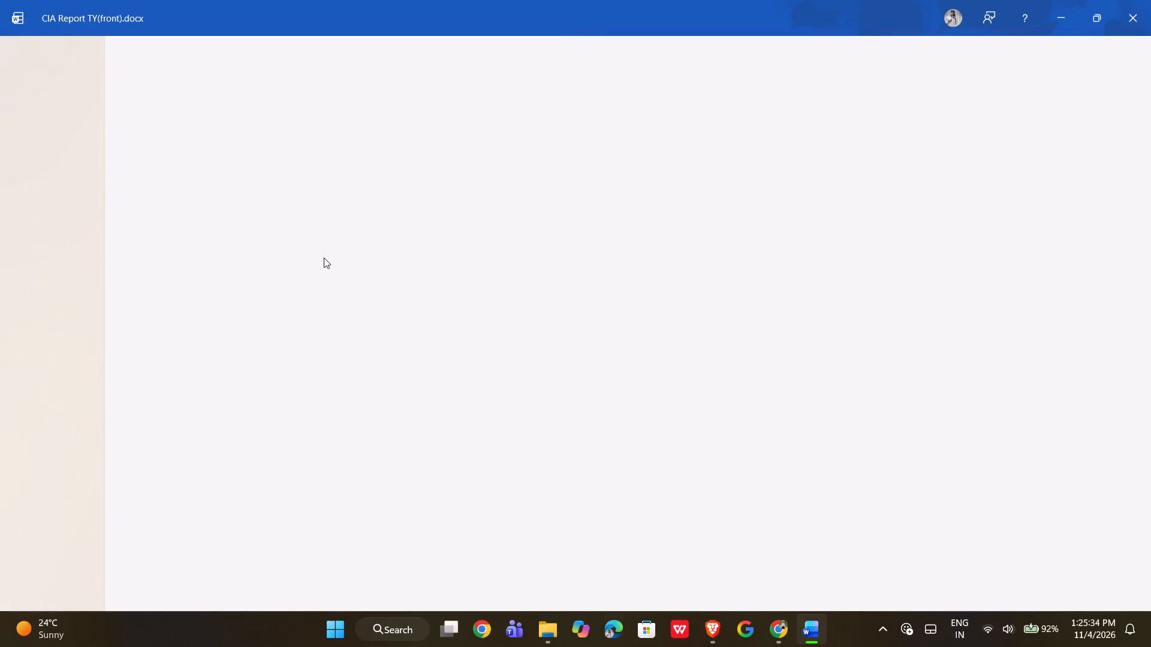
{"action": "scroll", "coordinate": [704, 338], "scroll_direction": "down", "scroll_amount": 4}
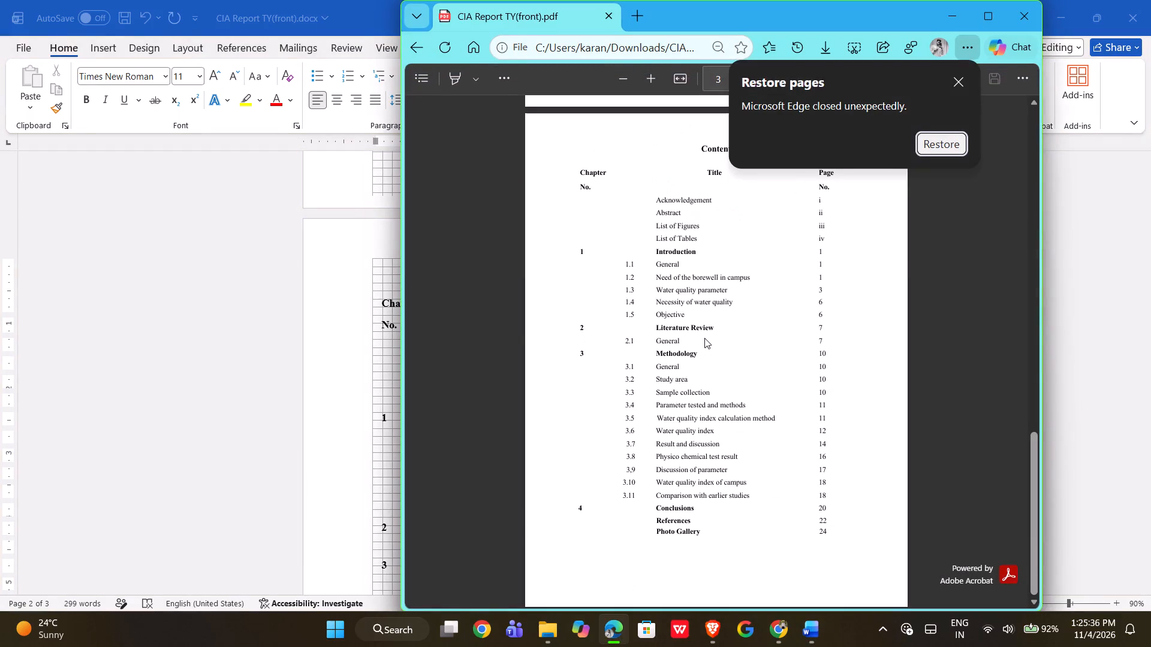
{"action": "scroll", "coordinate": [704, 338], "scroll_direction": "up", "scroll_amount": 14}
{"action": "left_click", "coordinate": [1017, 20]}
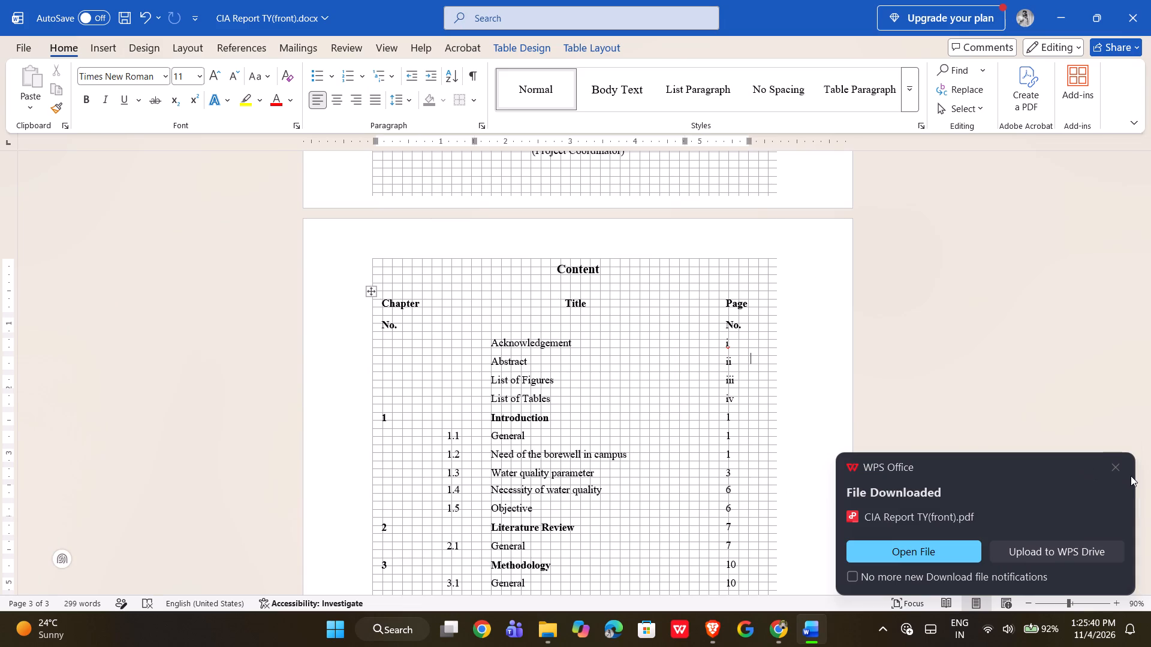
Dismiss the download notification and close the front document, saving its changes to the Downloads folder.
{"action": "left_click", "coordinate": [1114, 465]}
{"action": "left_click", "coordinate": [1150, 0]}
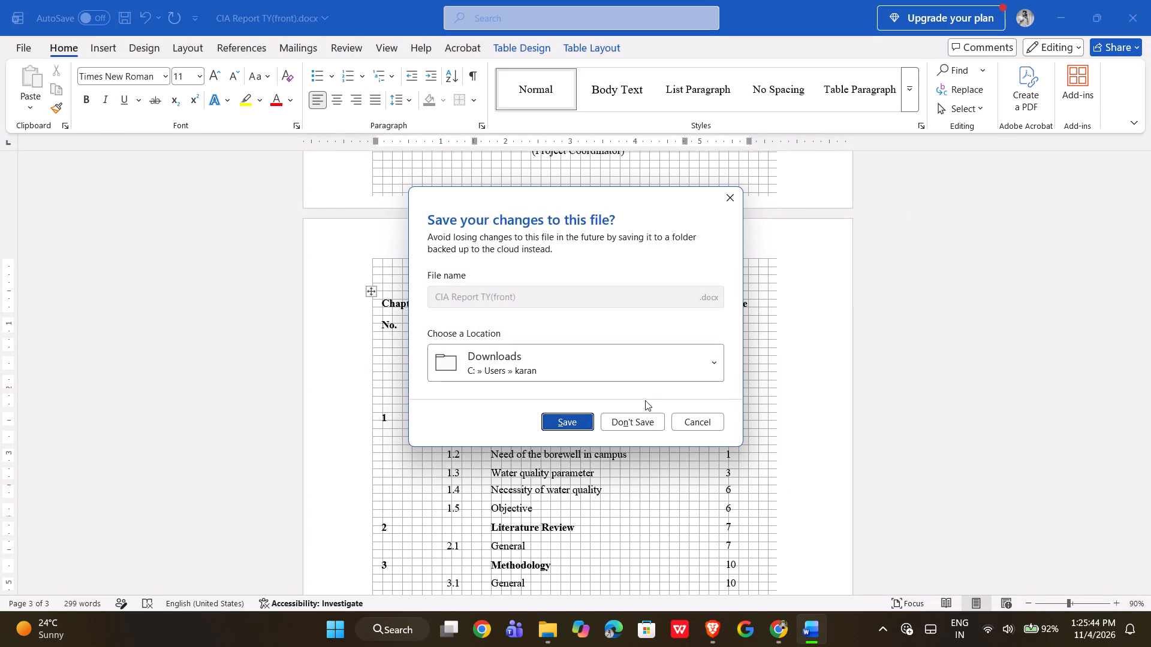
{"action": "left_click", "coordinate": [572, 421]}
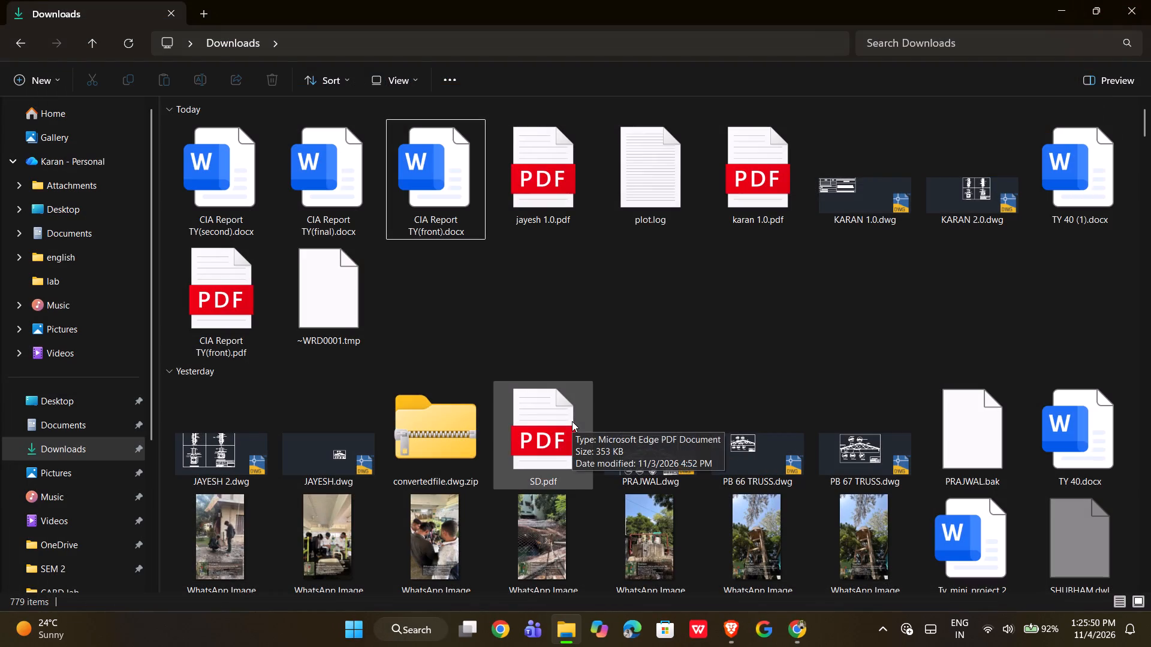
Open CIA Report TY(second).docx from the Downloads folder in Word.
{"action": "left_click", "coordinate": [236, 185]}
{"action": "key", "text": "Return"}
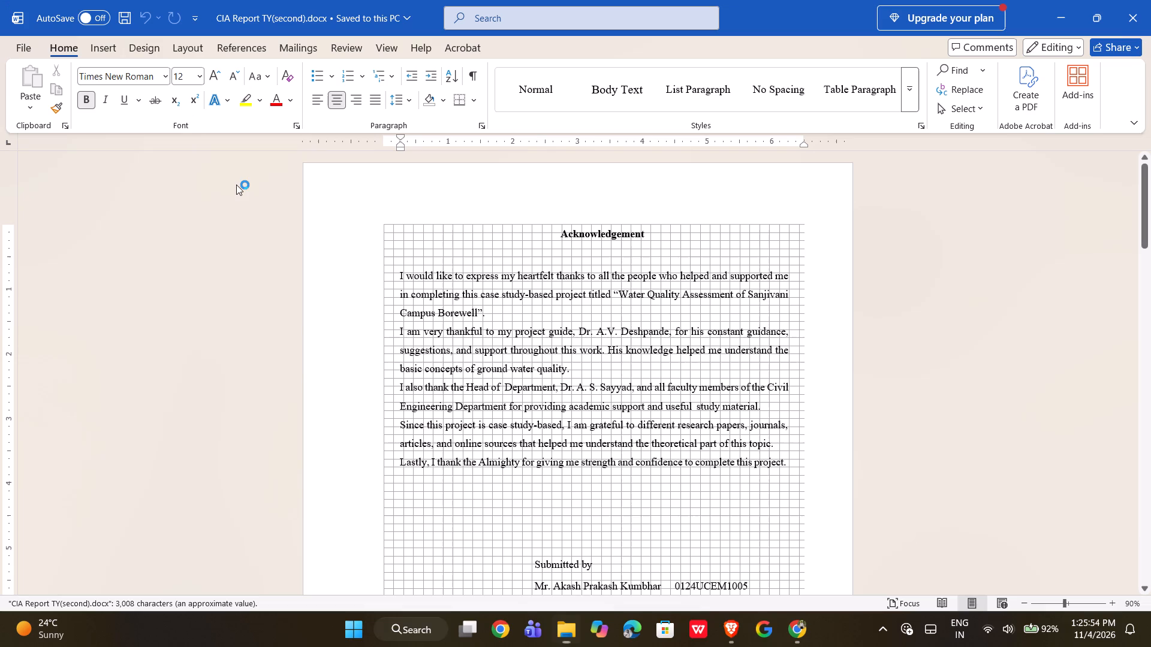
Examine the second document's pages from the Acknowledgement through the Abstract to the List of Tables.
{"action": "scroll", "coordinate": [575, 320], "scroll_direction": "down", "scroll_amount": 3}
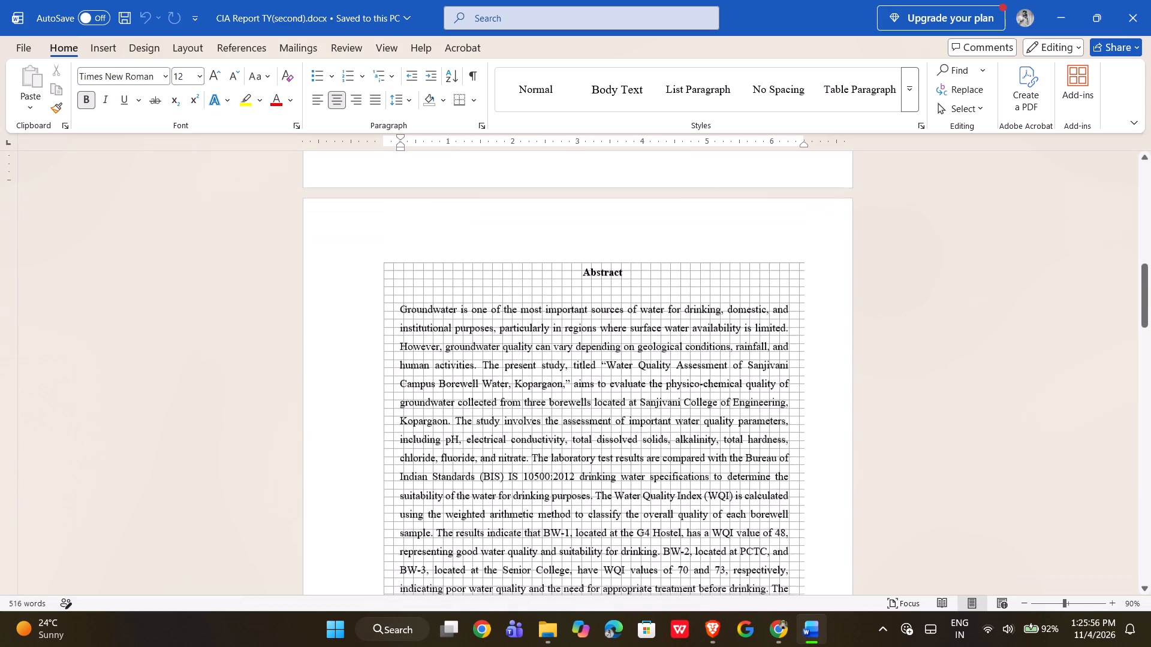
{"action": "scroll", "coordinate": [575, 320], "scroll_direction": "down", "scroll_amount": 7}
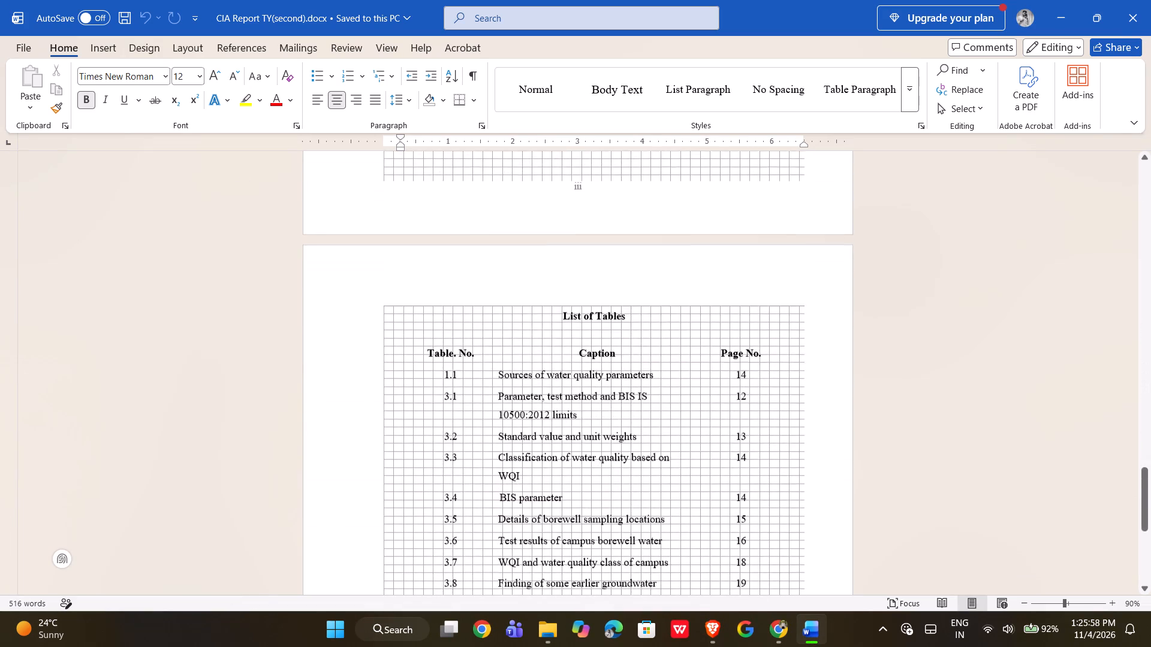
{"action": "scroll", "coordinate": [575, 320], "scroll_direction": "down", "scroll_amount": 6}
{"action": "scroll", "coordinate": [575, 320], "scroll_direction": "up", "scroll_amount": 20}
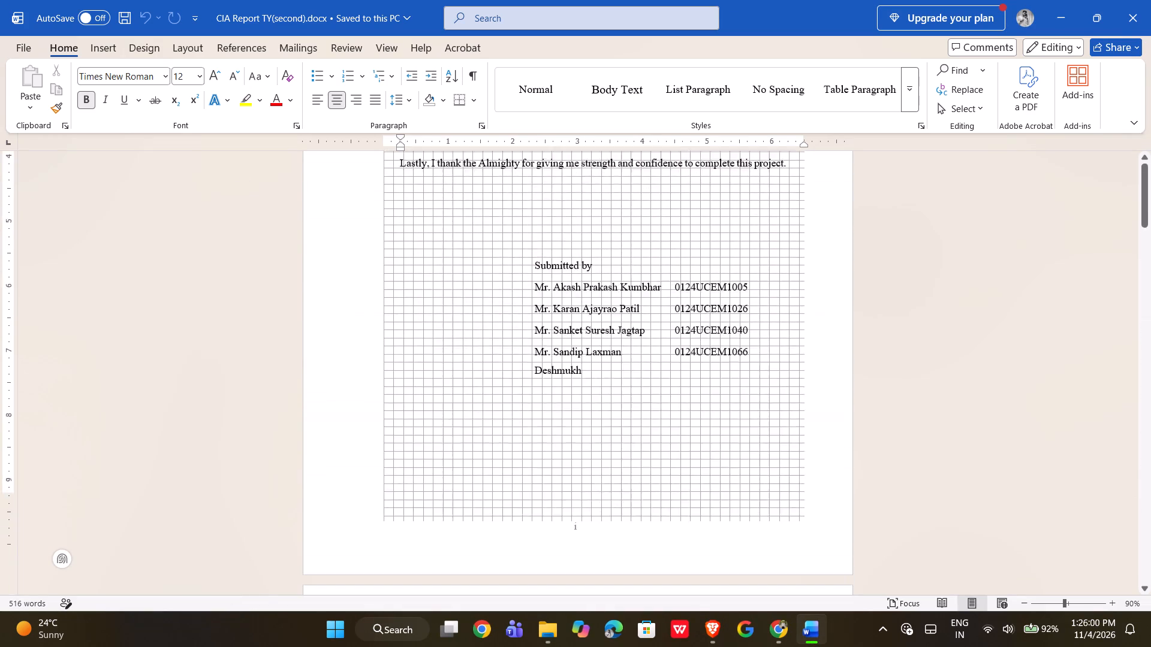
{"action": "scroll", "coordinate": [575, 320], "scroll_direction": "up", "scroll_amount": 12}
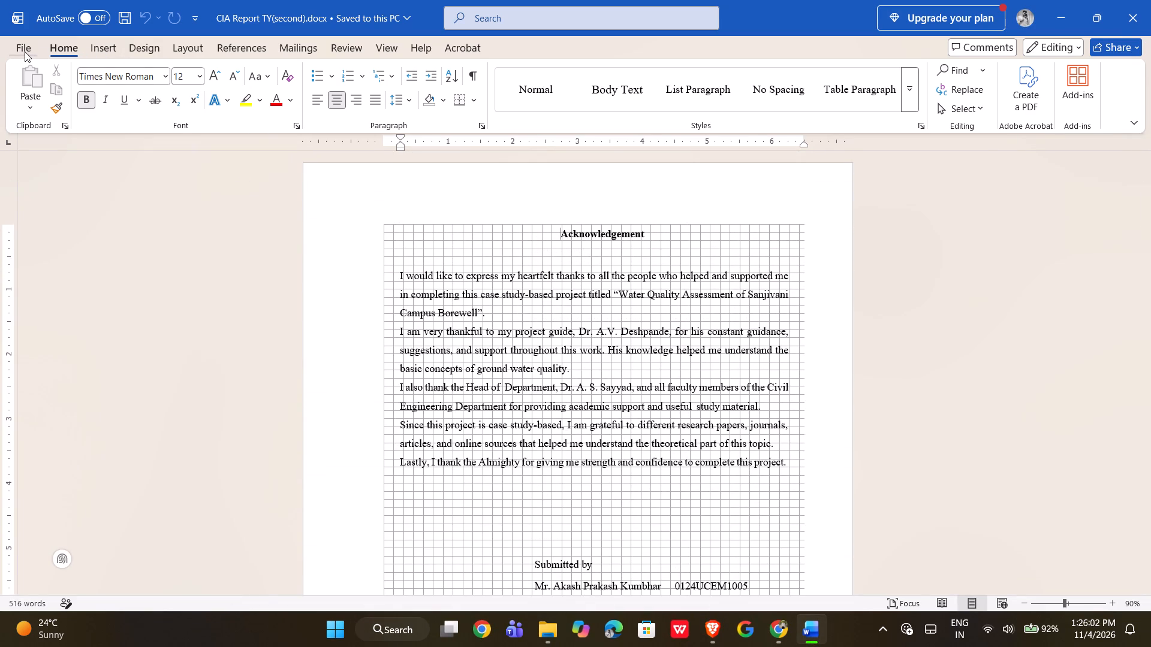
Save the second document as CIA Report TY(second).pdf in Downloads, and close the document and the resulting PDF.
{"action": "left_click", "coordinate": [25, 52]}
{"action": "left_click", "coordinate": [49, 249]}
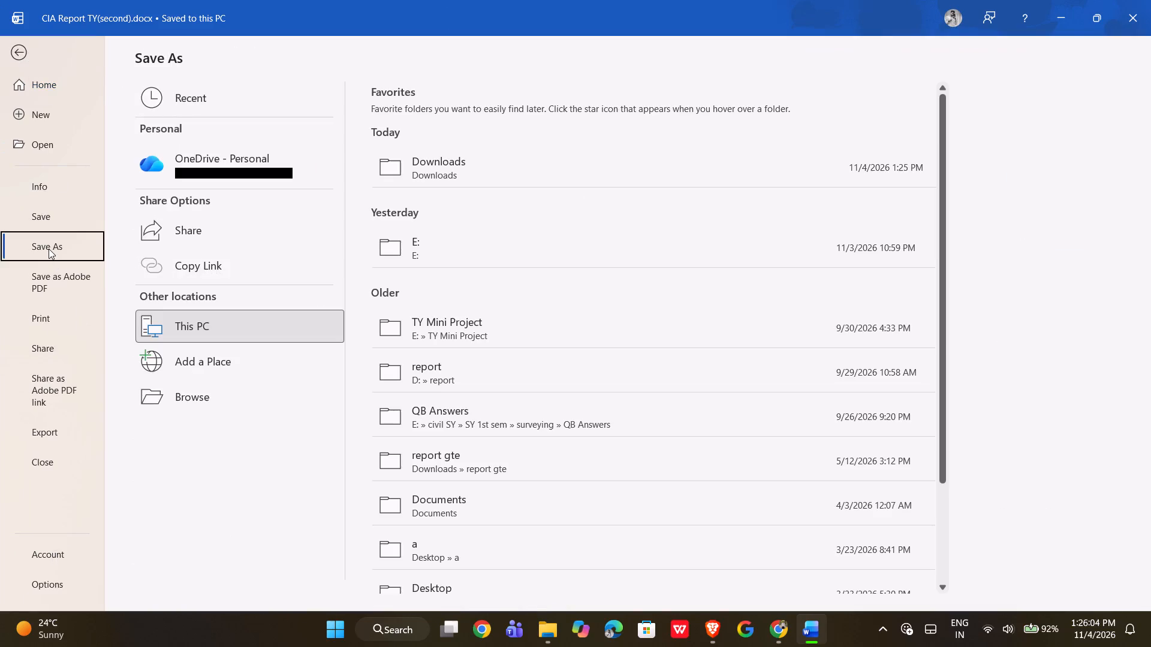
{"action": "left_click", "coordinate": [198, 404]}
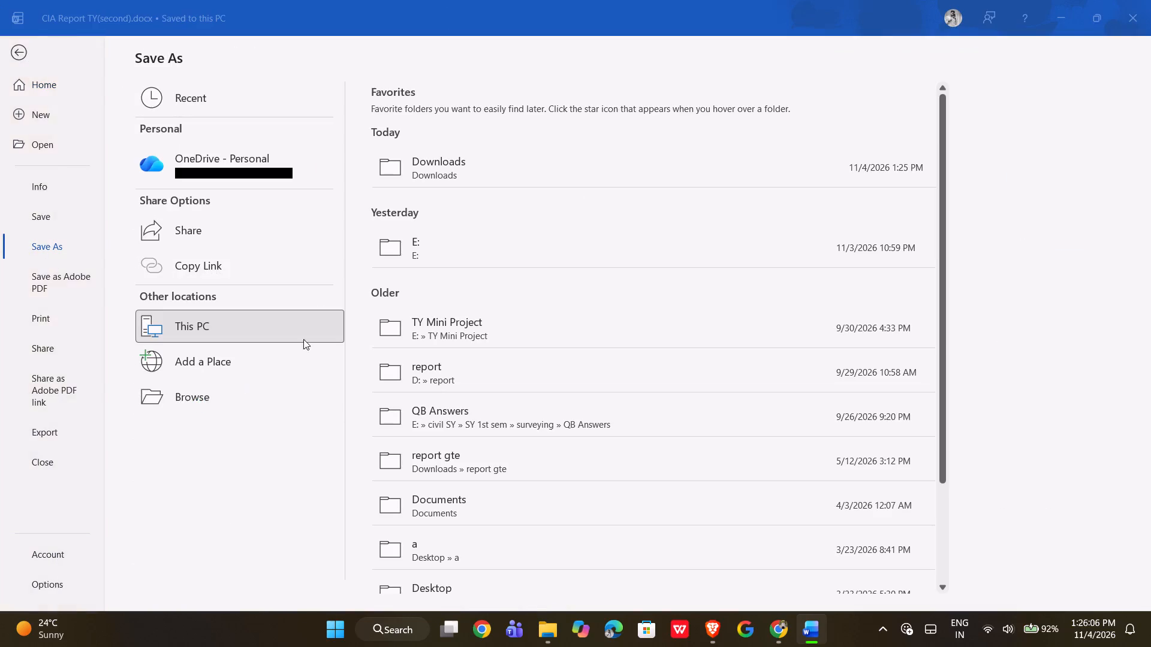
{"action": "left_click", "coordinate": [321, 268]}
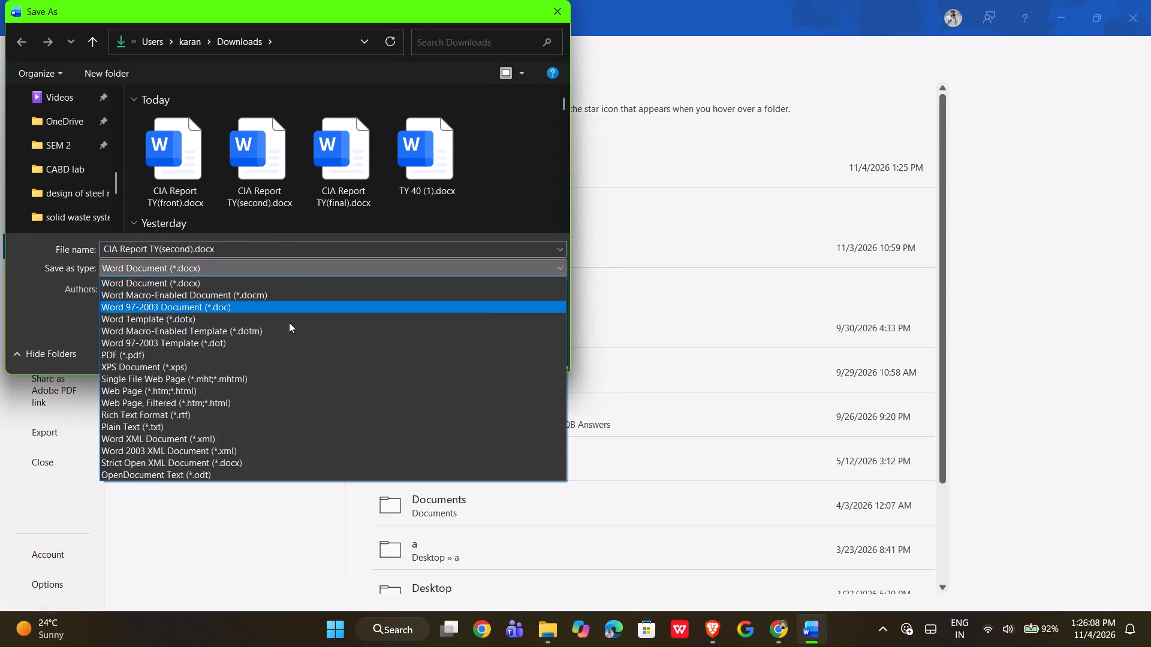
{"action": "left_click", "coordinate": [270, 359]}
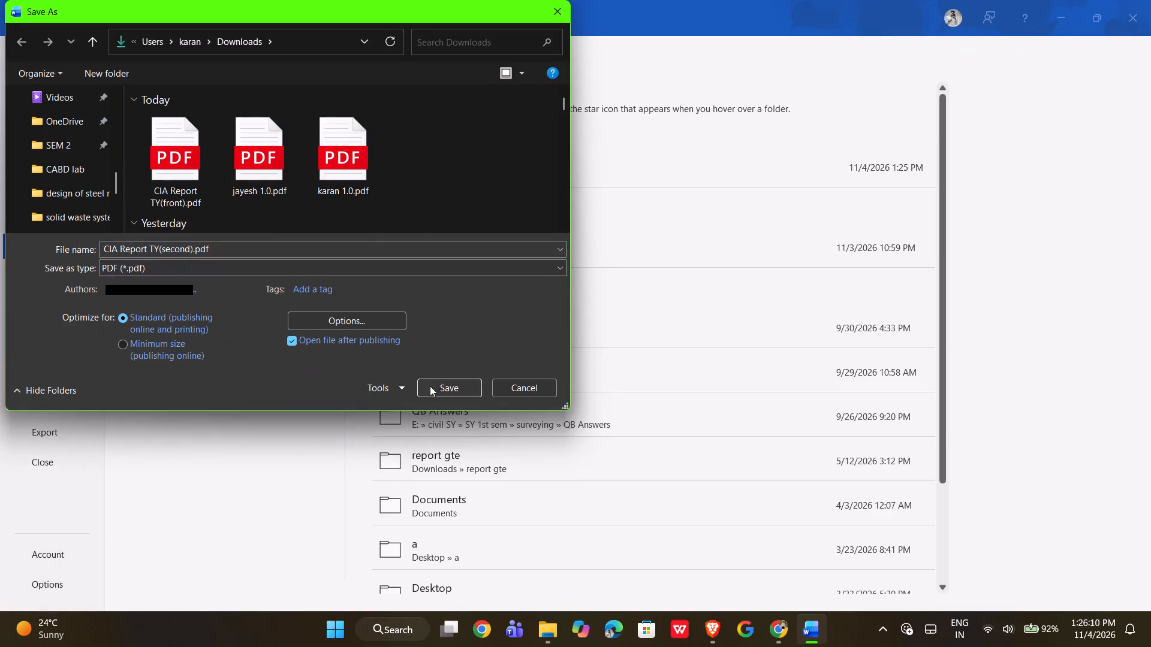
{"action": "left_click", "coordinate": [432, 387]}
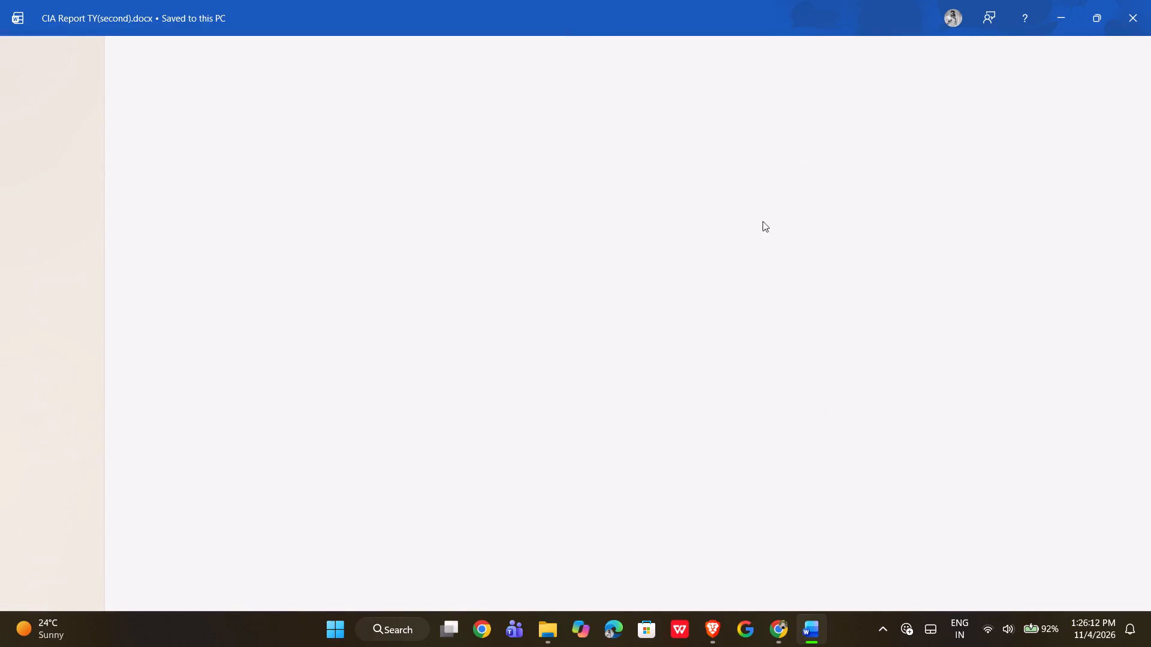
{"action": "left_click", "coordinate": [1017, 11]}
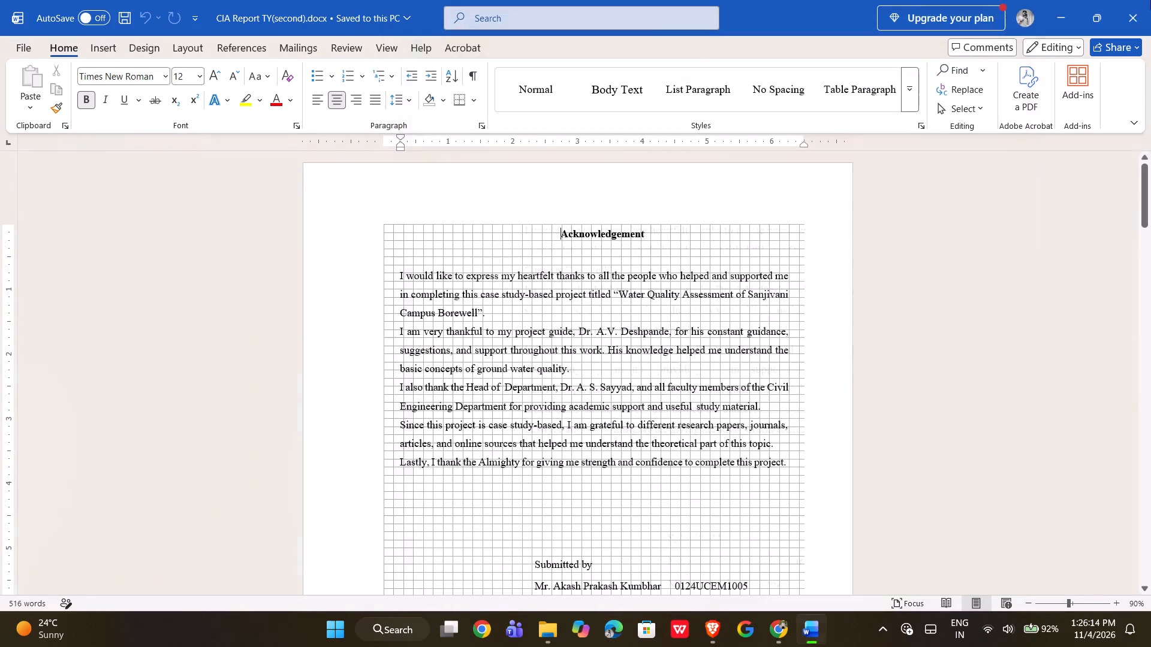
{"action": "left_click", "coordinate": [1150, 0]}
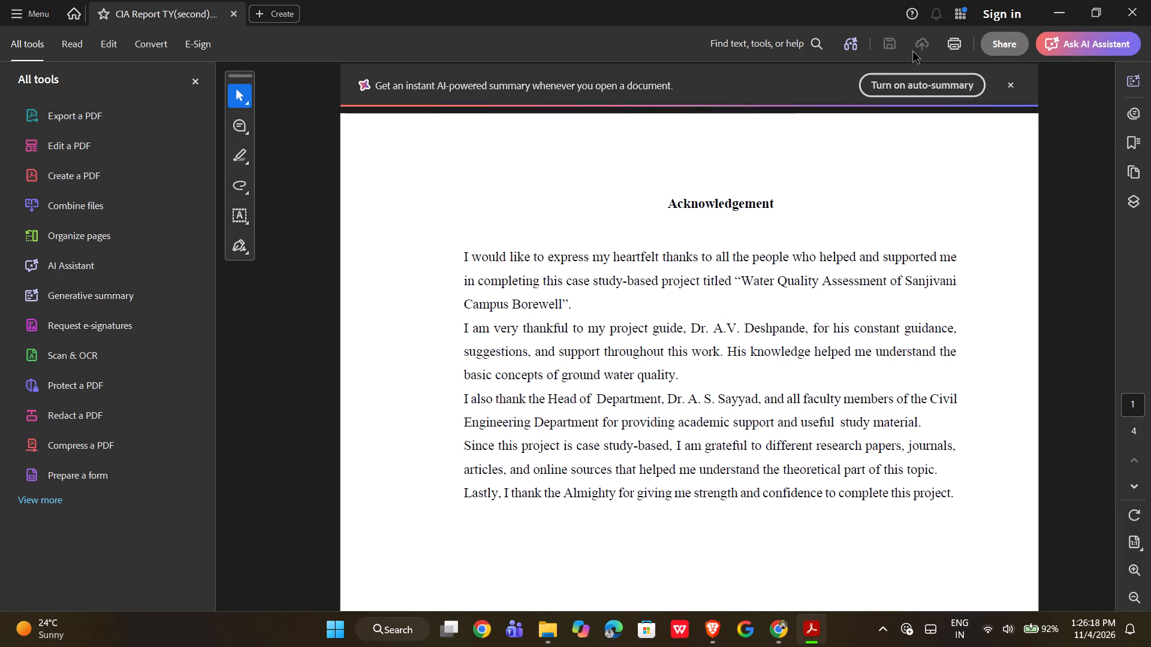
{"action": "left_click", "coordinate": [1150, 10]}
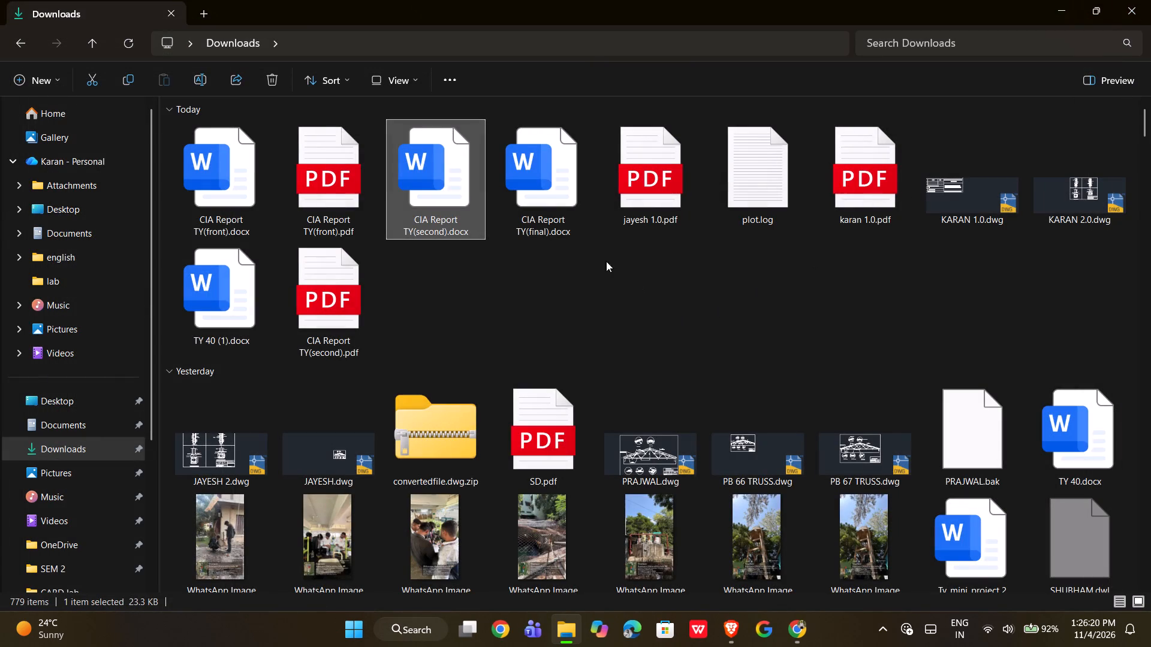
Open CIA Report TY(final).docx from the Downloads folder in Word.
{"action": "left_click", "coordinate": [559, 205]}
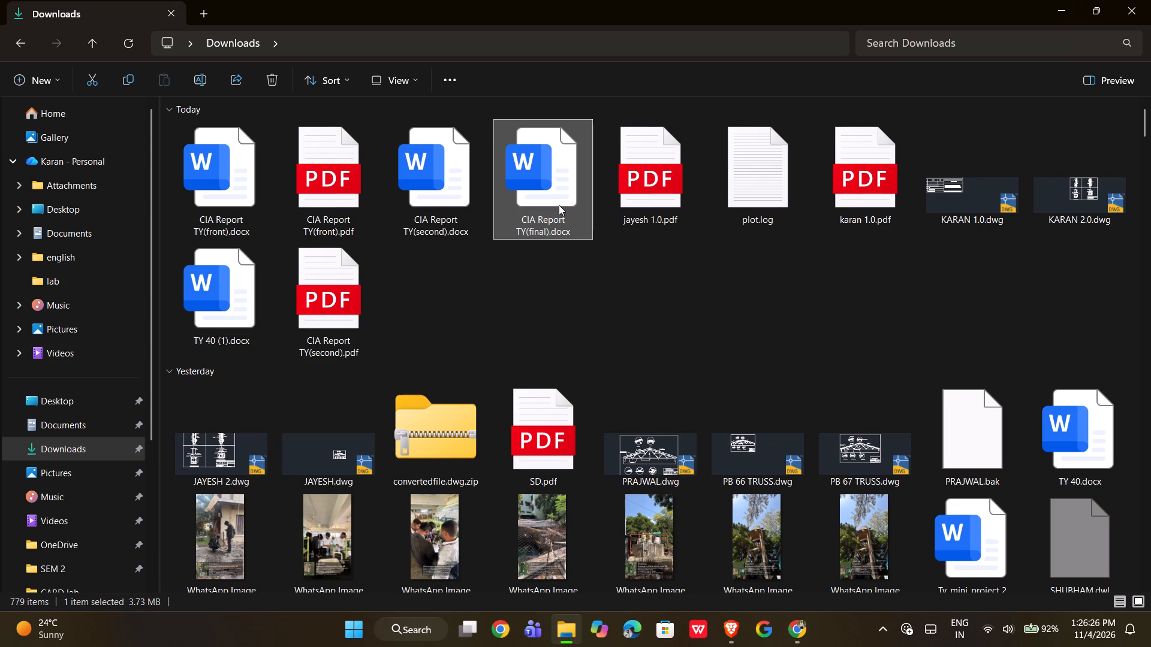
{"action": "key", "text": "Return"}
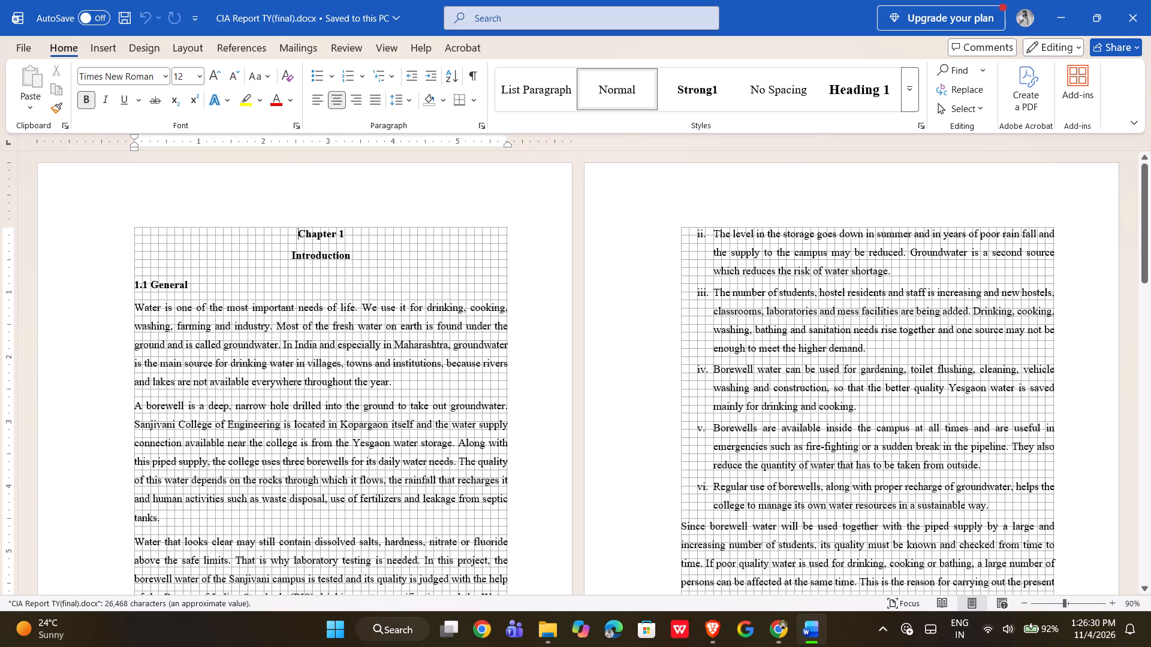
Zoom in to 150% and examine the final report's text, tables, figures and page numbers from Chapter 1 to the last page.
{"action": "scroll", "coordinate": [559, 241], "scroll_direction": "up", "scroll_amount": 6, "text": "ctrl"}
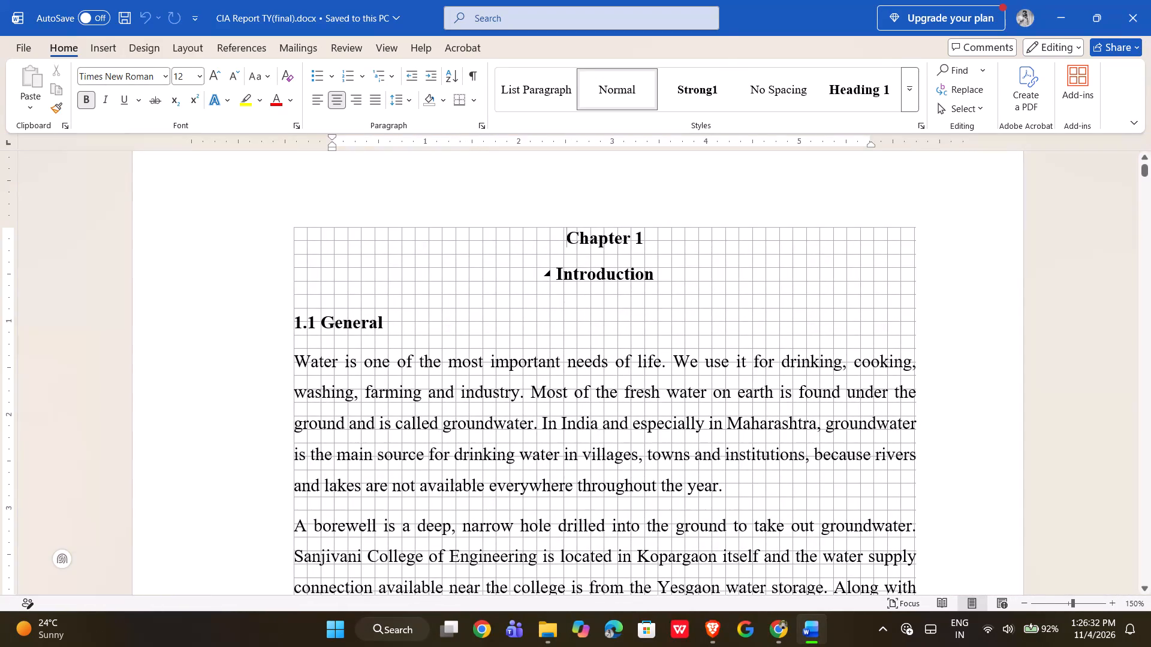
{"action": "scroll", "coordinate": [788, 265], "scroll_direction": "down", "scroll_amount": 5}
{"action": "scroll", "coordinate": [788, 265], "scroll_direction": "up", "scroll_amount": 1}
{"action": "scroll", "coordinate": [788, 265], "scroll_direction": "down", "scroll_amount": 1}
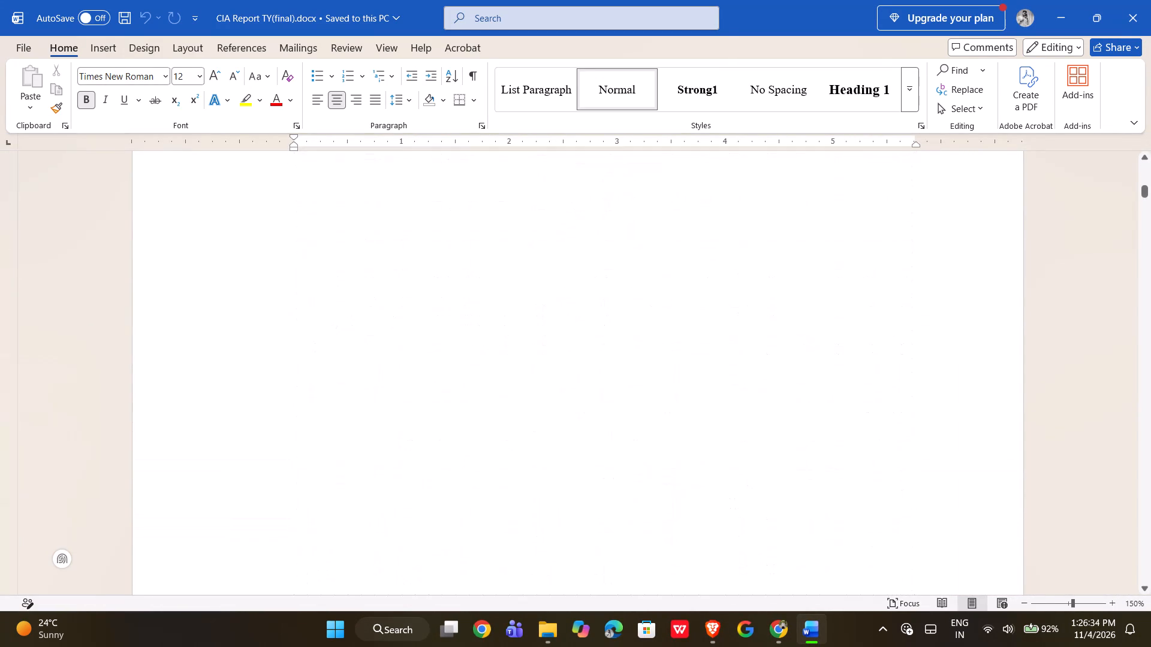
{"action": "scroll", "coordinate": [788, 265], "scroll_direction": "down", "scroll_amount": 5}
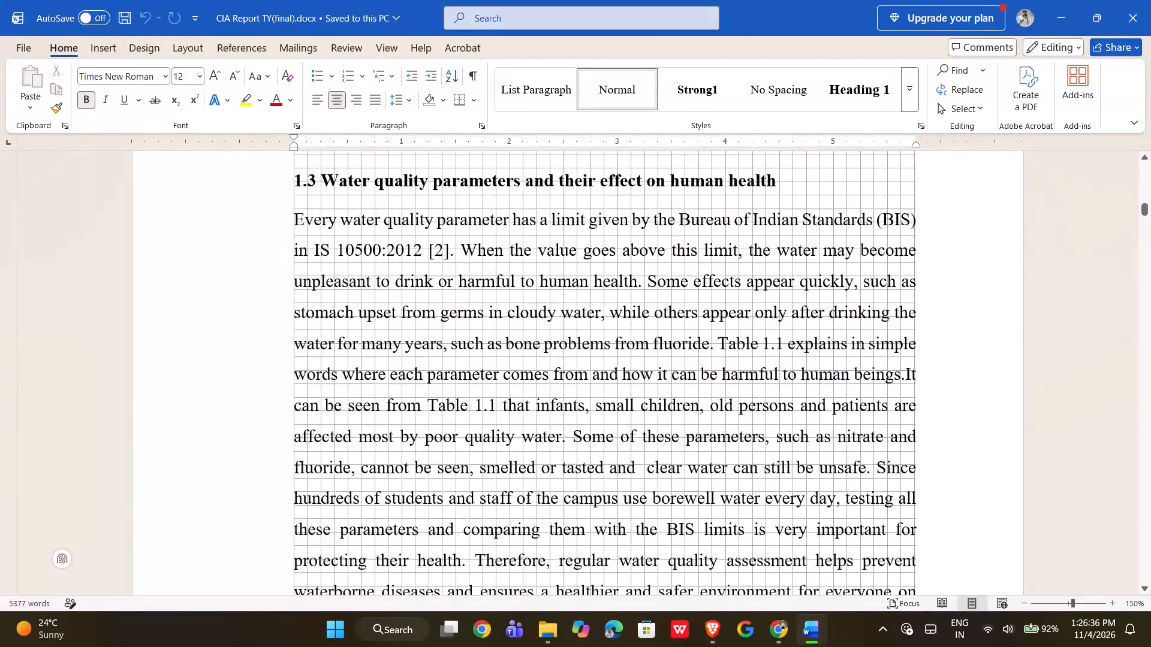
{"action": "scroll", "coordinate": [788, 265], "scroll_direction": "down", "scroll_amount": 4}
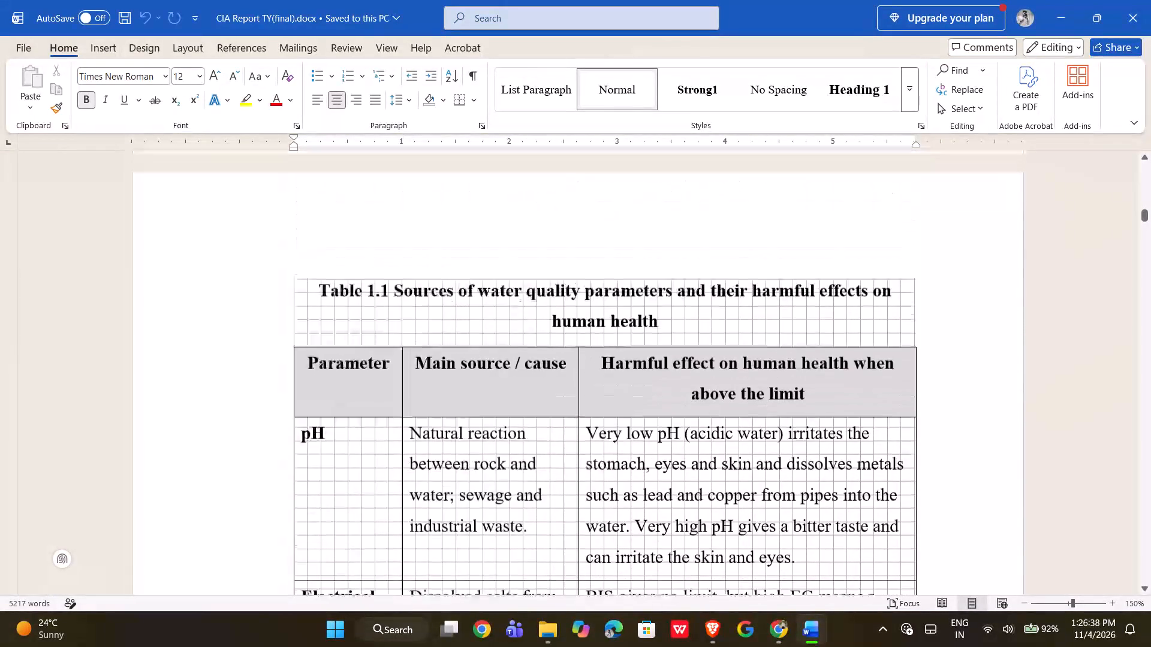
{"action": "scroll", "coordinate": [788, 265], "scroll_direction": "down", "scroll_amount": 4}
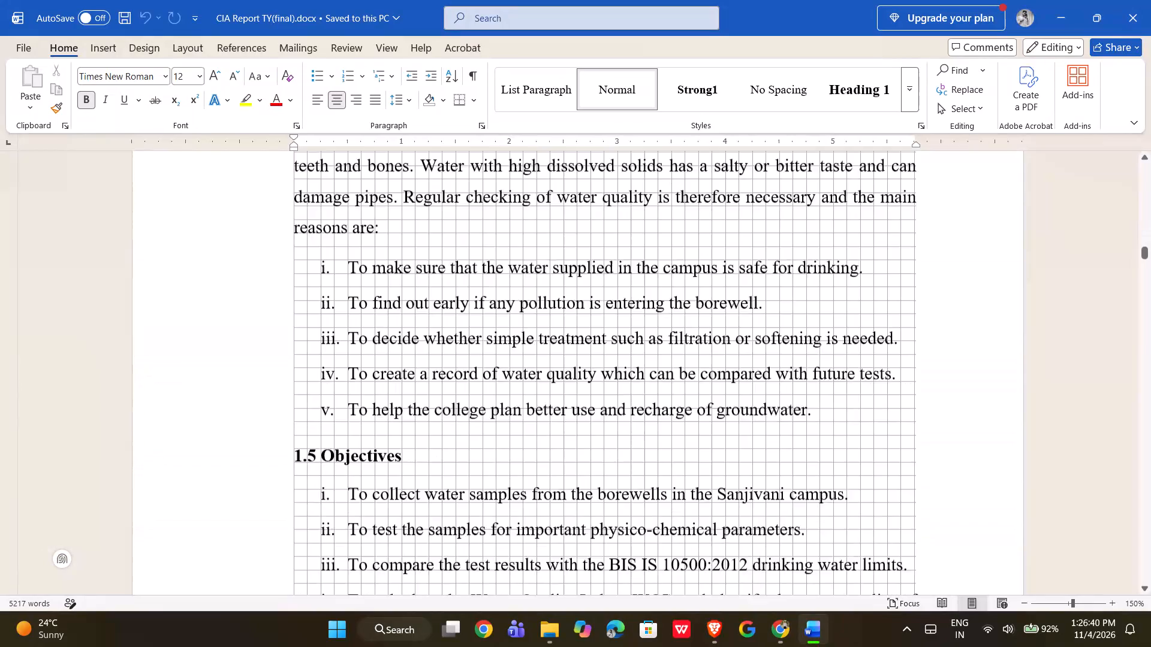
{"action": "scroll", "coordinate": [788, 265], "scroll_direction": "down", "scroll_amount": 5}
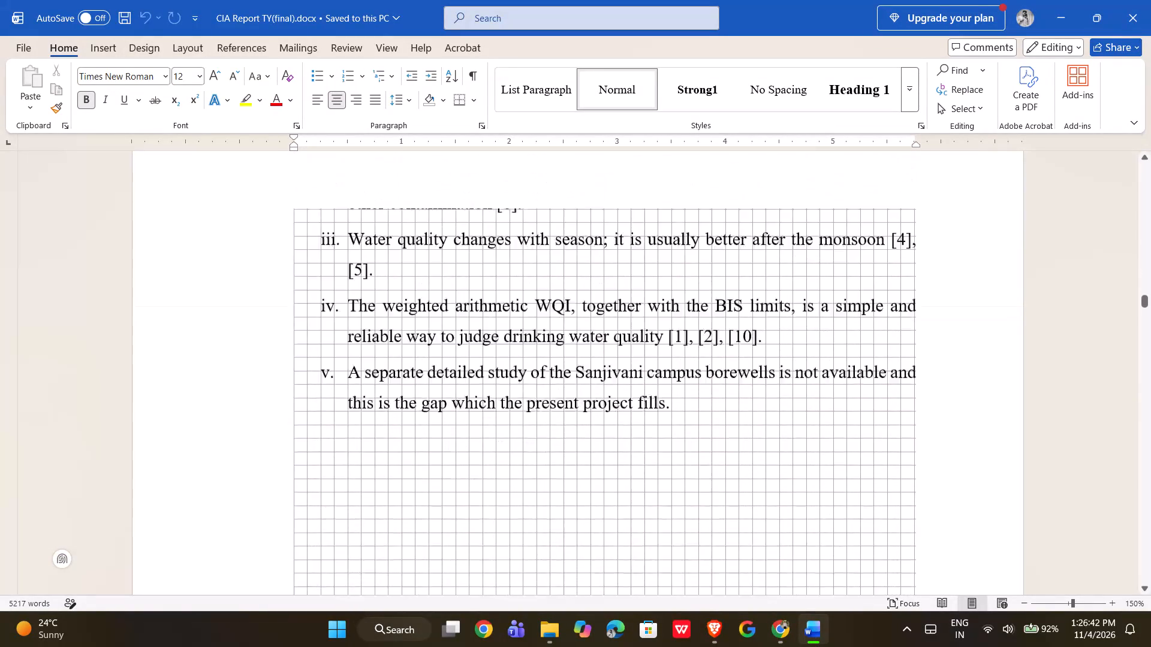
{"action": "scroll", "coordinate": [788, 265], "scroll_direction": "down", "scroll_amount": 7}
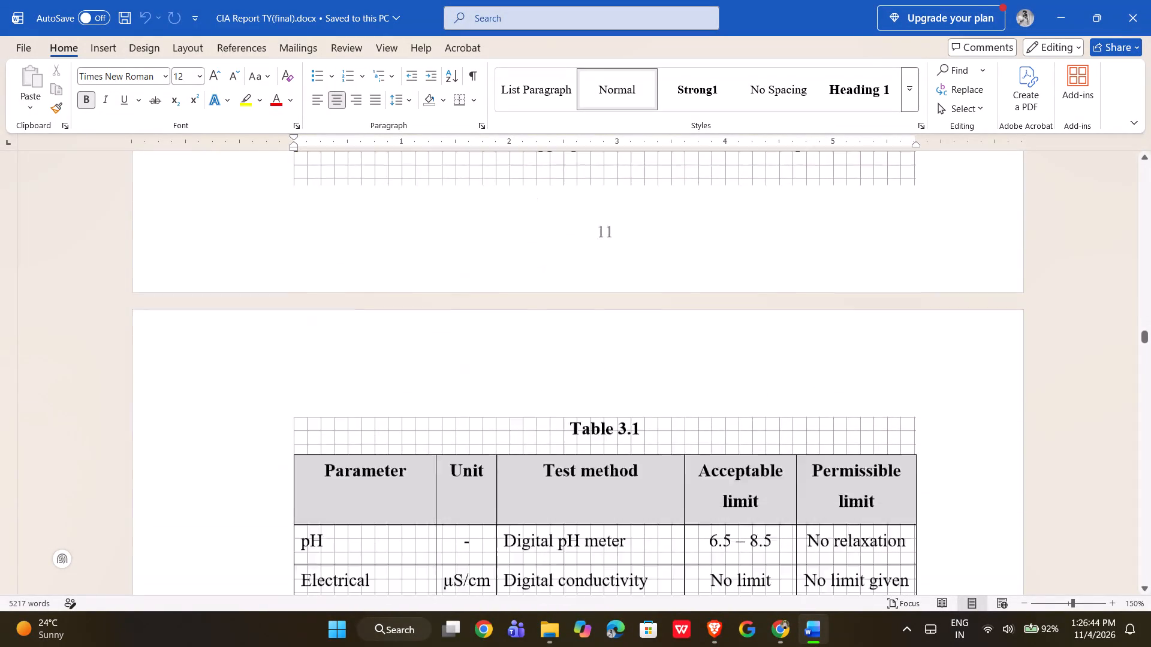
{"action": "scroll", "coordinate": [788, 265], "scroll_direction": "down", "scroll_amount": 6}
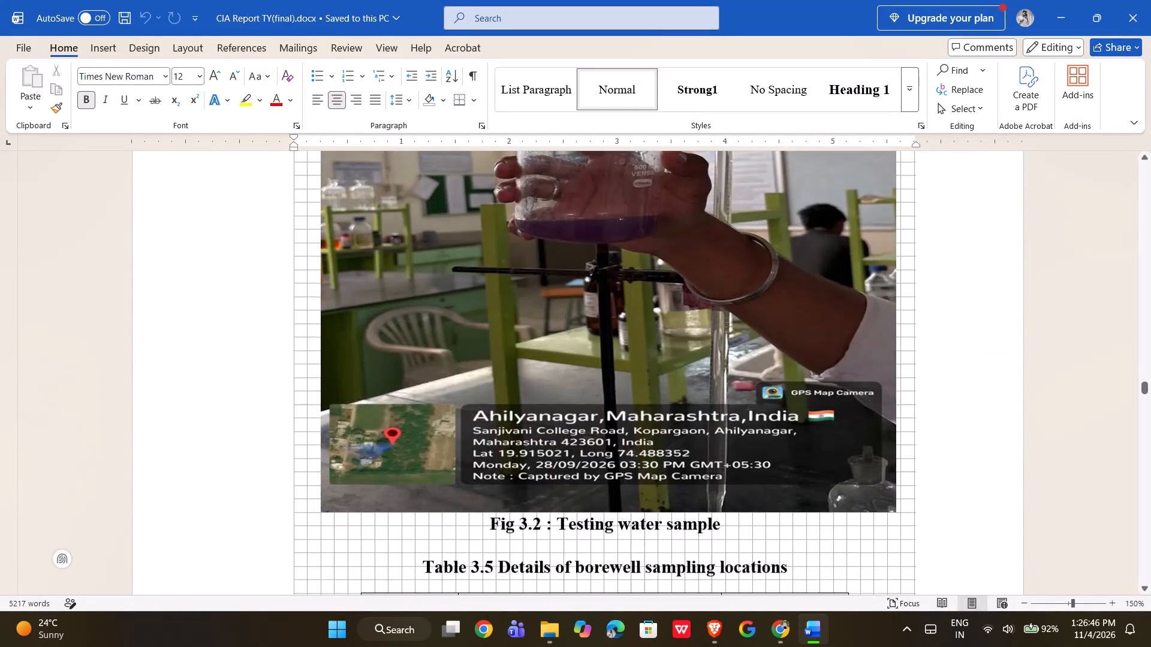
{"action": "scroll", "coordinate": [788, 265], "scroll_direction": "down", "scroll_amount": 7}
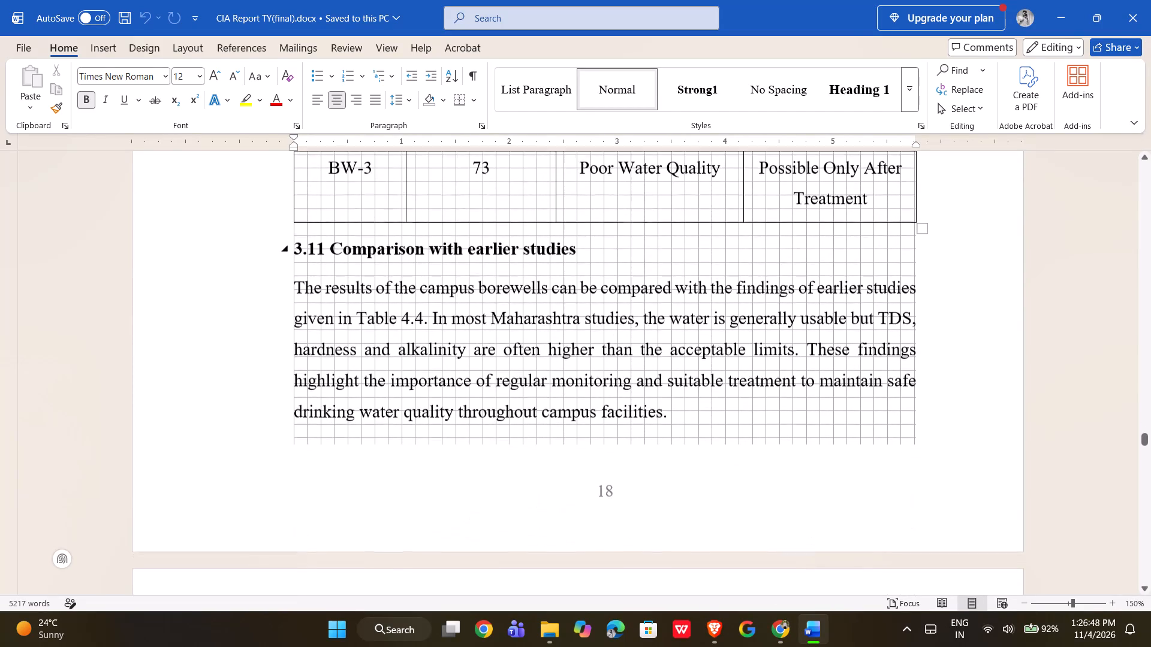
{"action": "scroll", "coordinate": [788, 265], "scroll_direction": "down", "scroll_amount": 12}
{"action": "scroll", "coordinate": [788, 265], "scroll_direction": "down", "scroll_amount": 9}
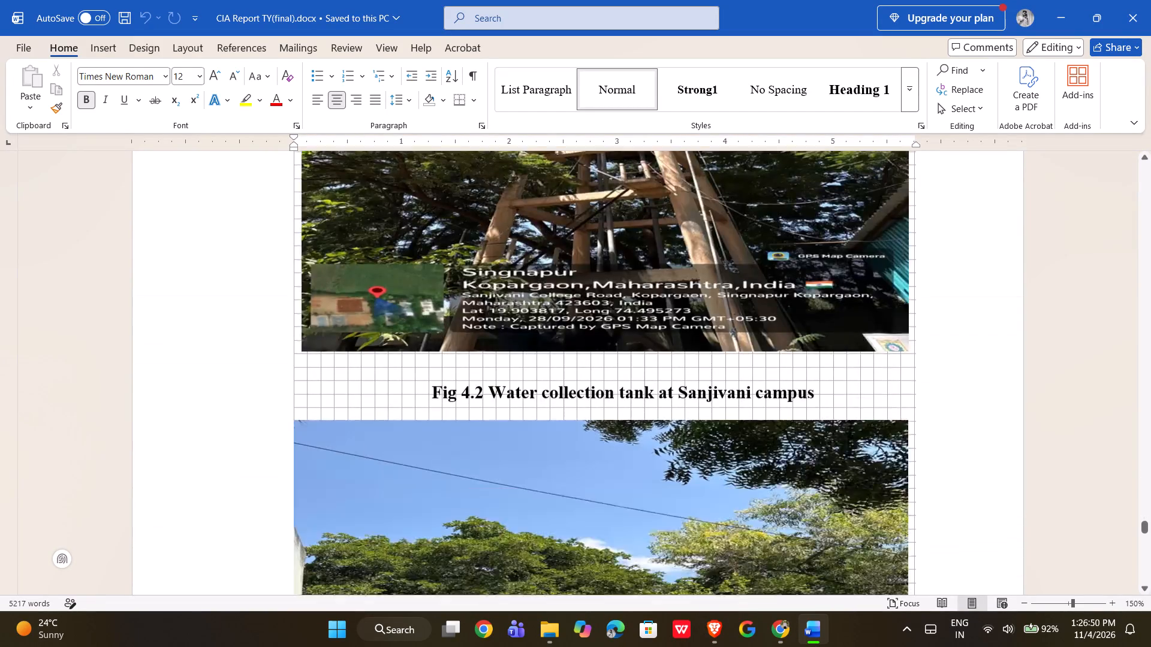
{"action": "scroll", "coordinate": [788, 265], "scroll_direction": "down", "scroll_amount": 8}
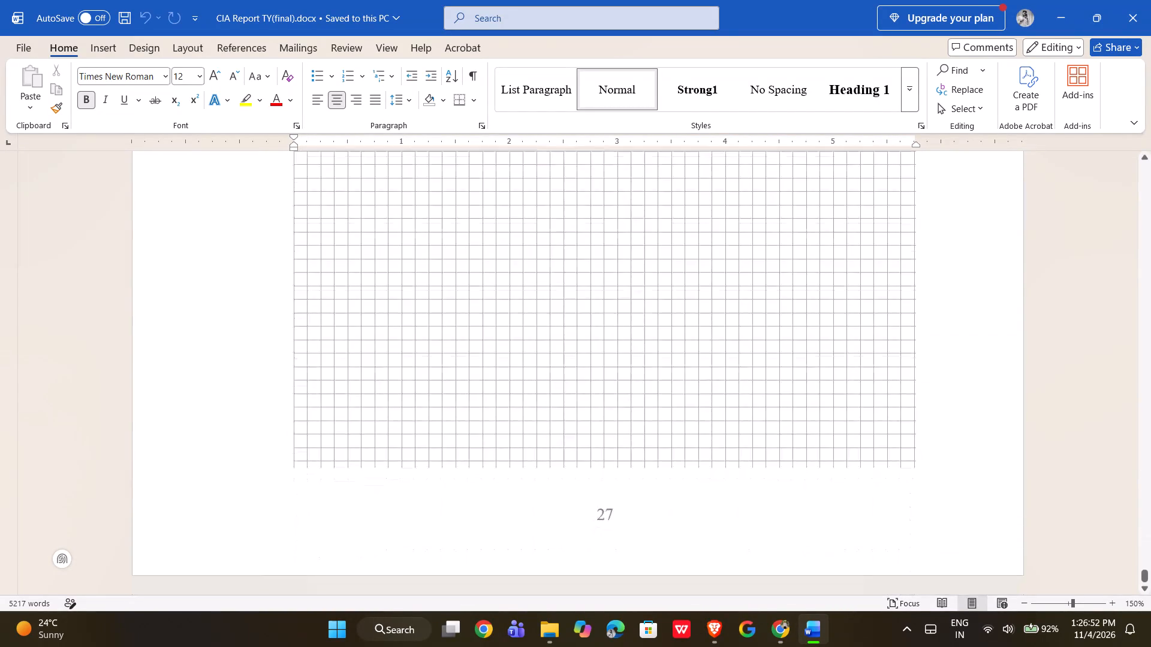
{"action": "scroll", "coordinate": [788, 265], "scroll_direction": "down", "scroll_amount": 1}
Return to the start of the final report and recheck Chapter 1, including Table 1.1, up to the start of Chapter 2.
{"action": "scroll", "coordinate": [788, 265], "scroll_direction": "up", "scroll_amount": 8}
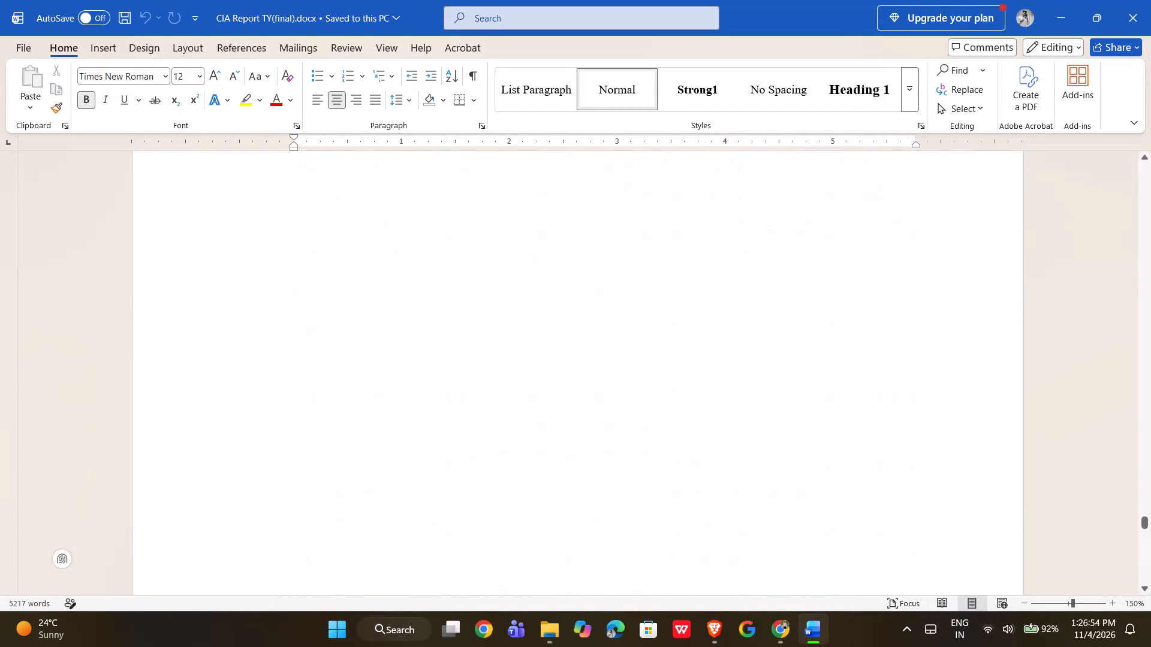
{"action": "scroll", "coordinate": [788, 265], "scroll_direction": "up", "scroll_amount": 14}
{"action": "scroll", "coordinate": [788, 265], "scroll_direction": "up", "scroll_amount": 10}
{"action": "scroll", "coordinate": [827, 174], "scroll_direction": "down", "scroll_amount": 1}
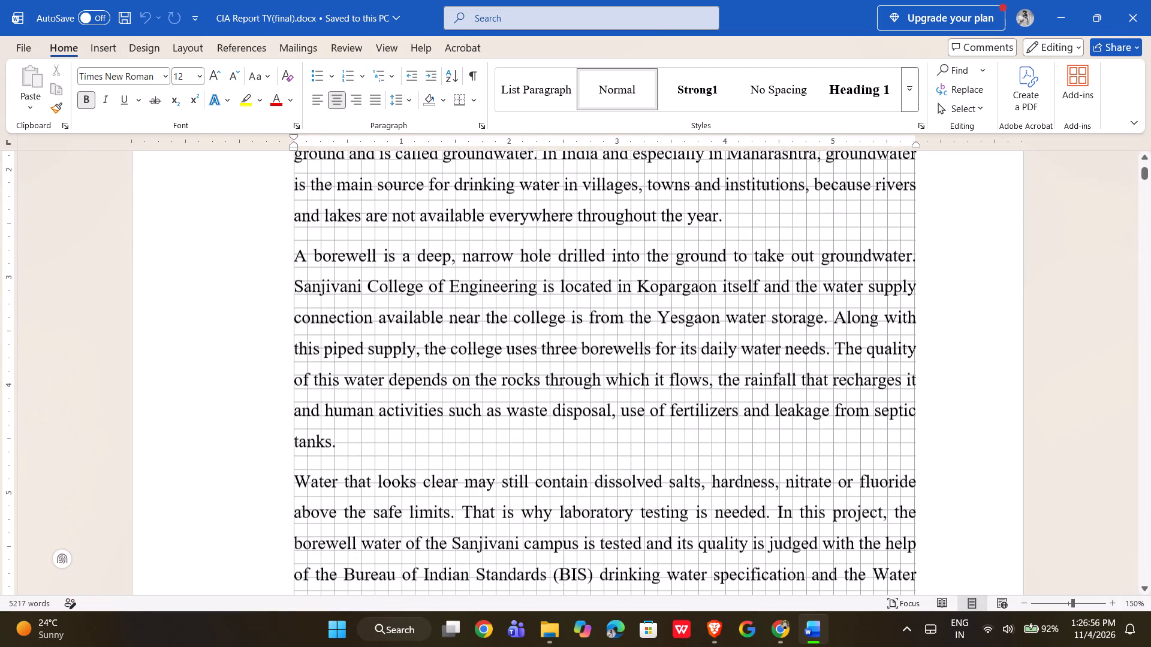
{"action": "scroll", "coordinate": [827, 174], "scroll_direction": "down", "scroll_amount": 2}
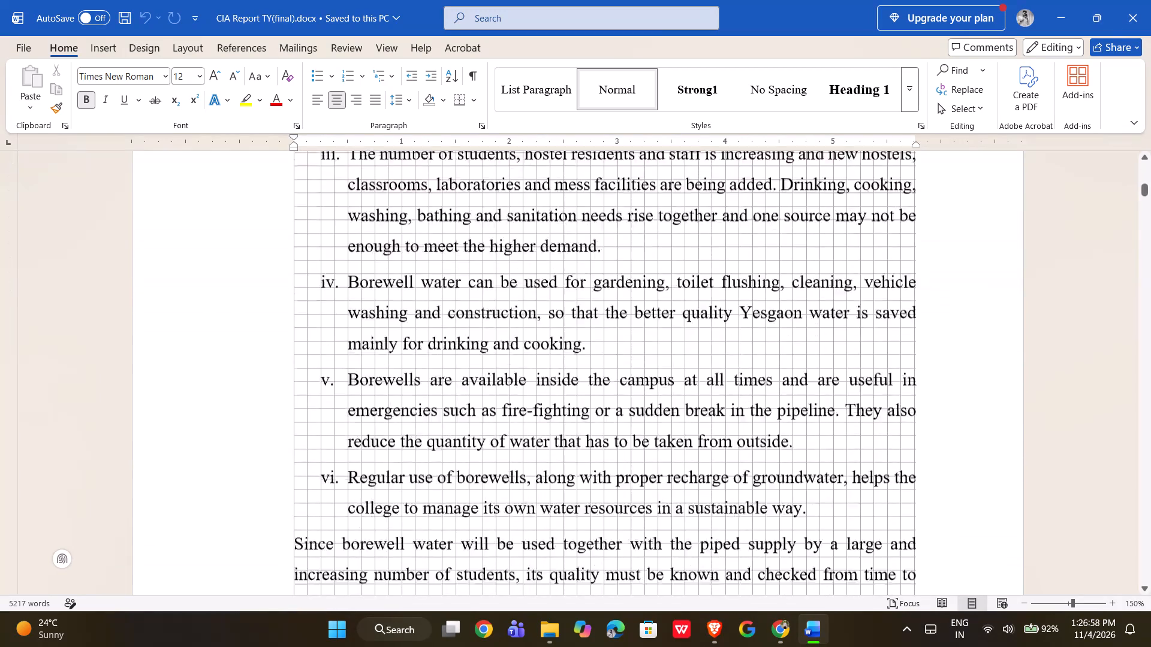
{"action": "scroll", "coordinate": [827, 174], "scroll_direction": "down", "scroll_amount": 3}
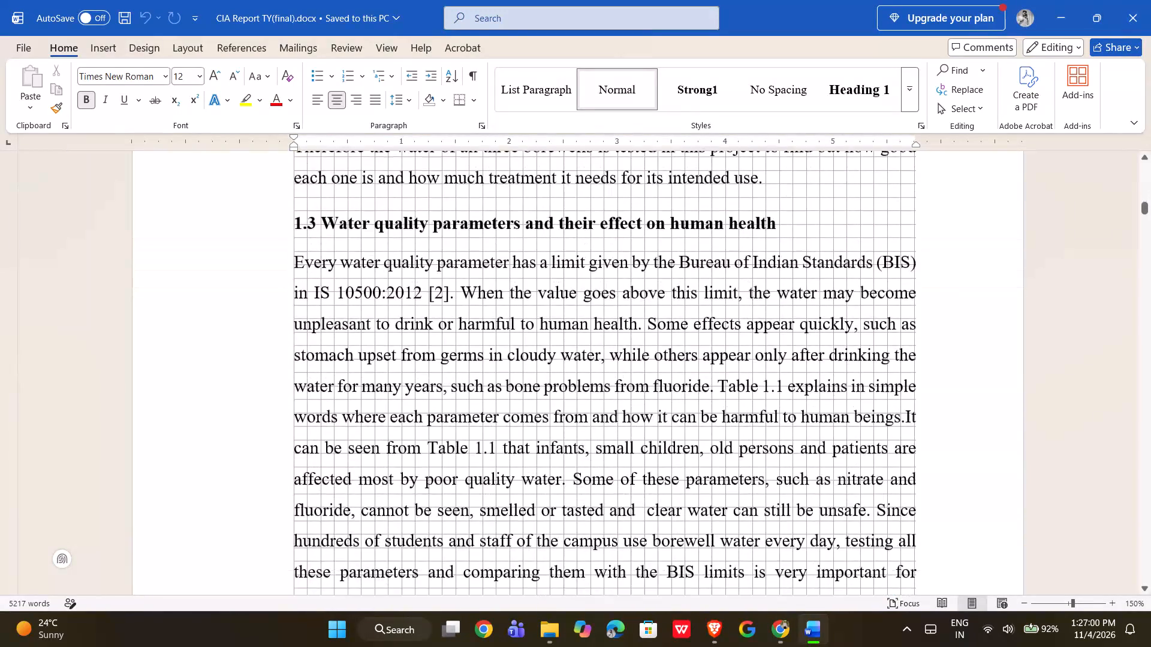
{"action": "scroll", "coordinate": [827, 174], "scroll_direction": "down", "scroll_amount": 3}
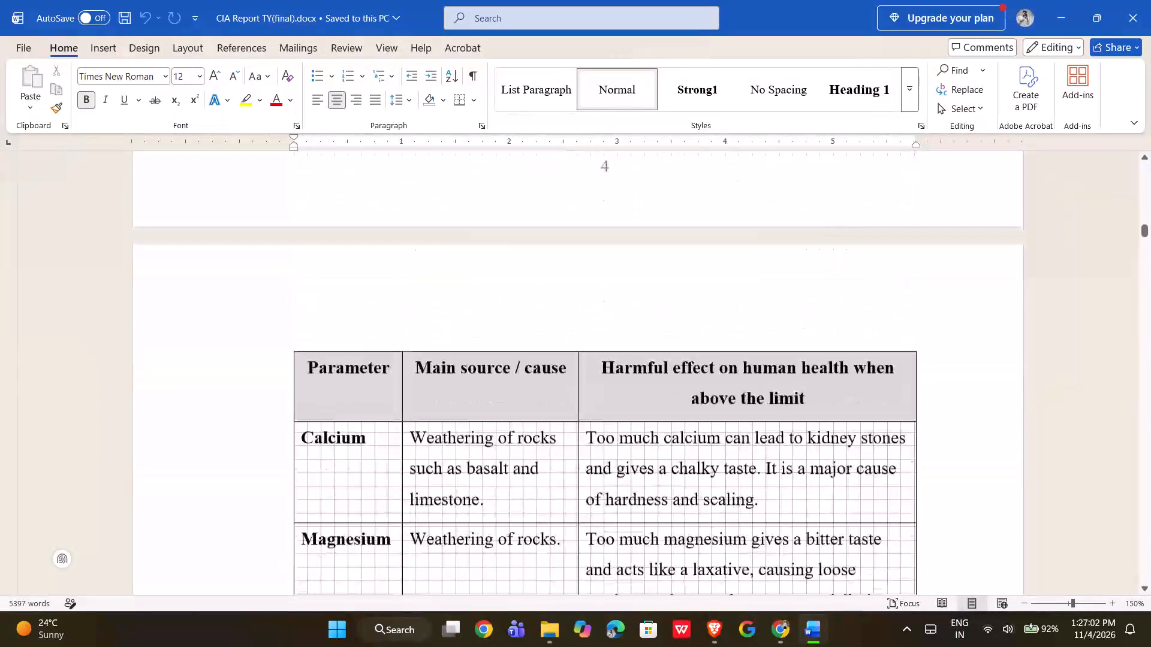
{"action": "scroll", "coordinate": [827, 174], "scroll_direction": "down", "scroll_amount": 3}
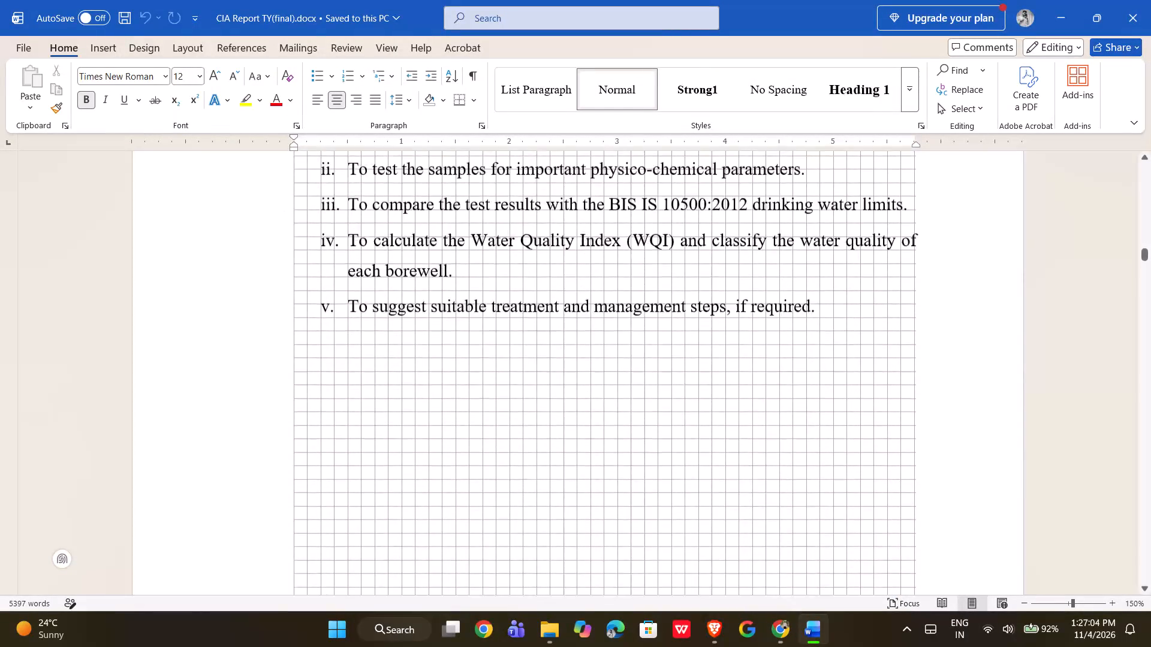
{"action": "scroll", "coordinate": [827, 174], "scroll_direction": "down", "scroll_amount": 4}
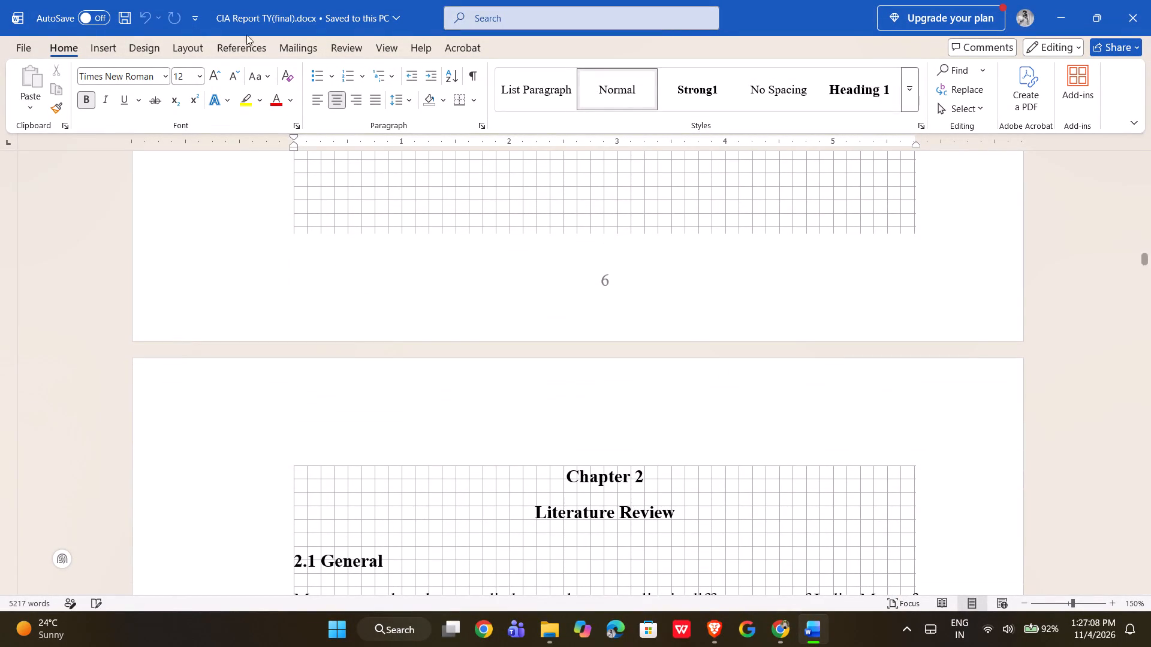
Begin saving a copy of the final report with Save As.
{"action": "left_click", "coordinate": [23, 42]}
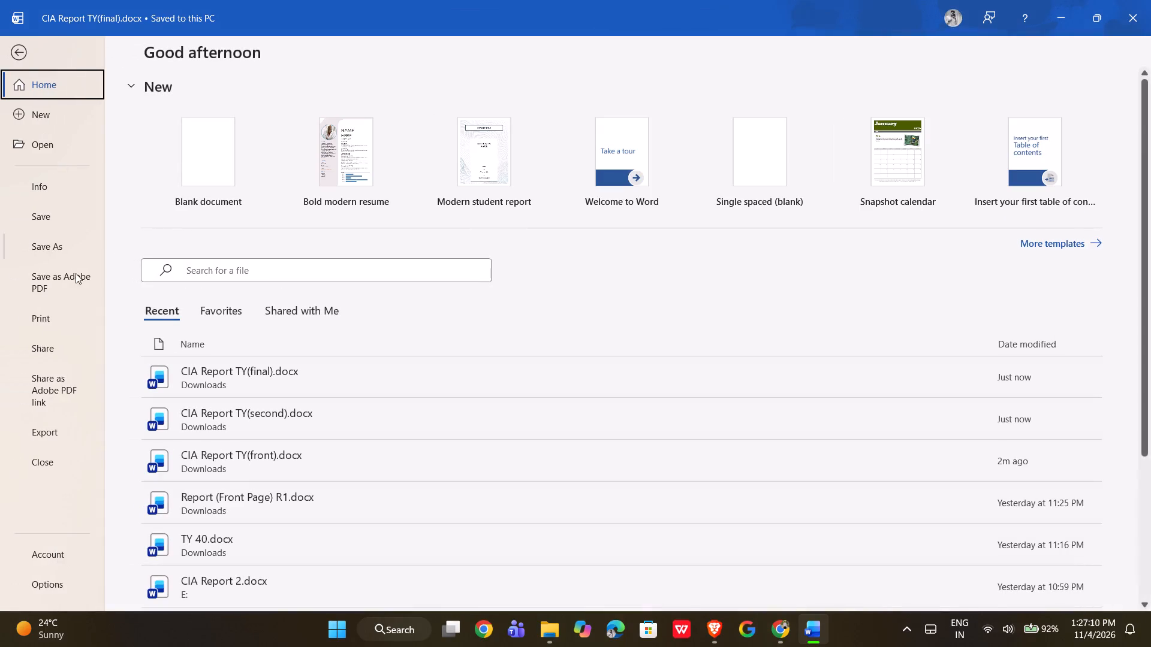
{"action": "left_click", "coordinate": [56, 246]}
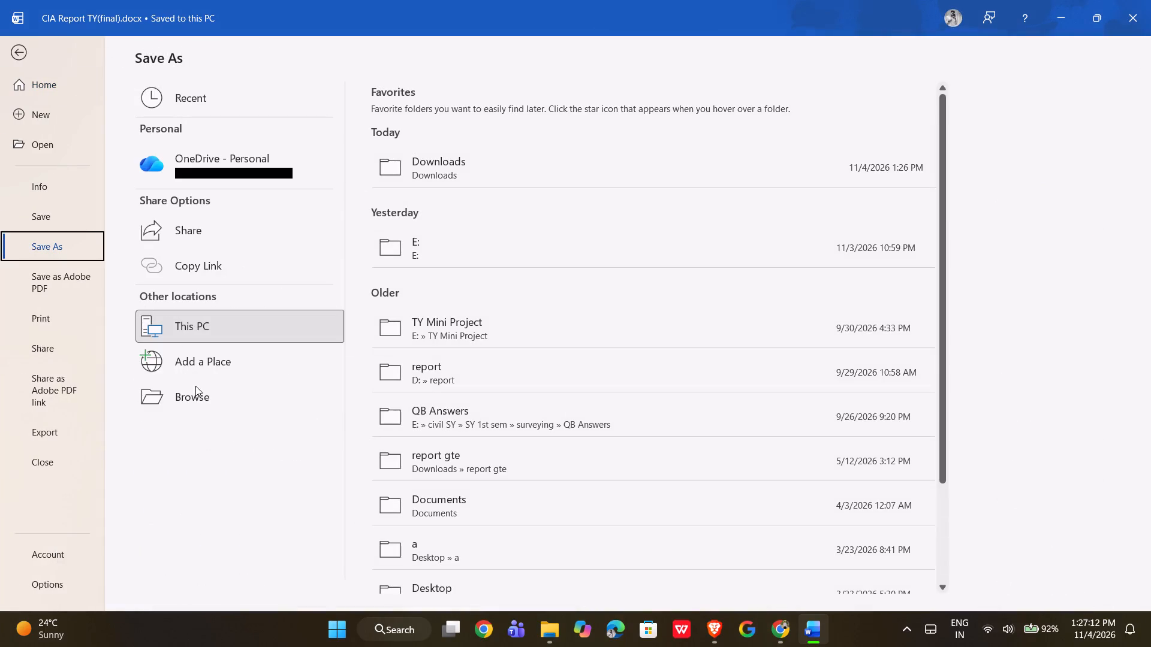
Save the final report as a PDF named CIA Report TY(final) in the Downloads folder and close its preview.
{"action": "left_click", "coordinate": [195, 386]}
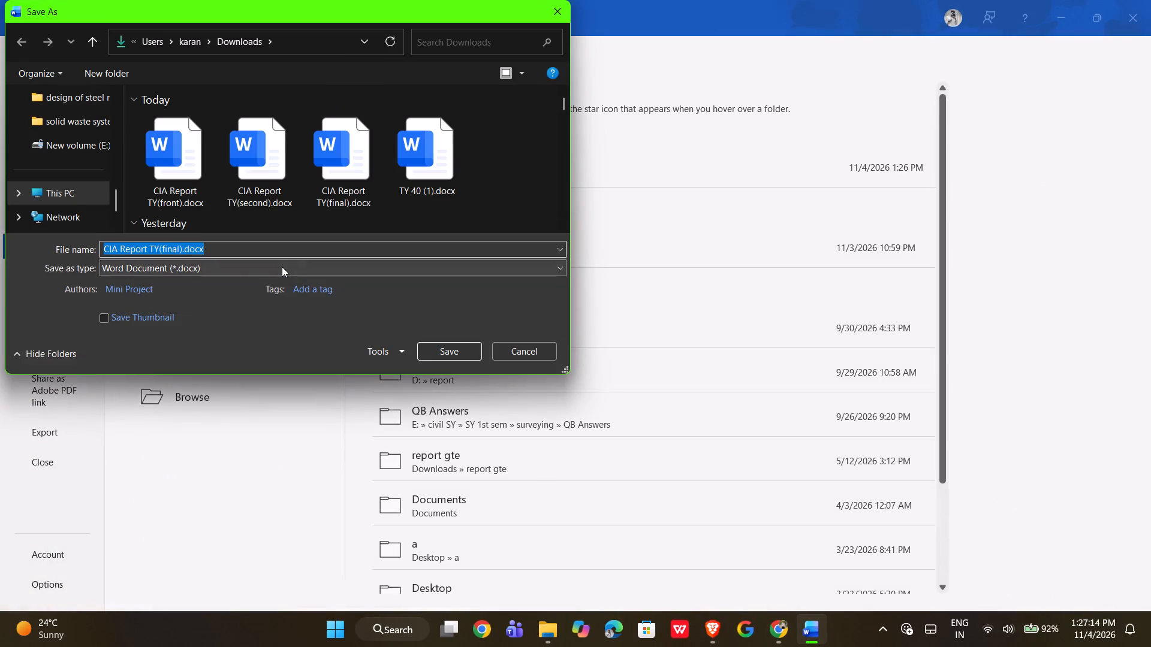
{"action": "left_click", "coordinate": [281, 266]}
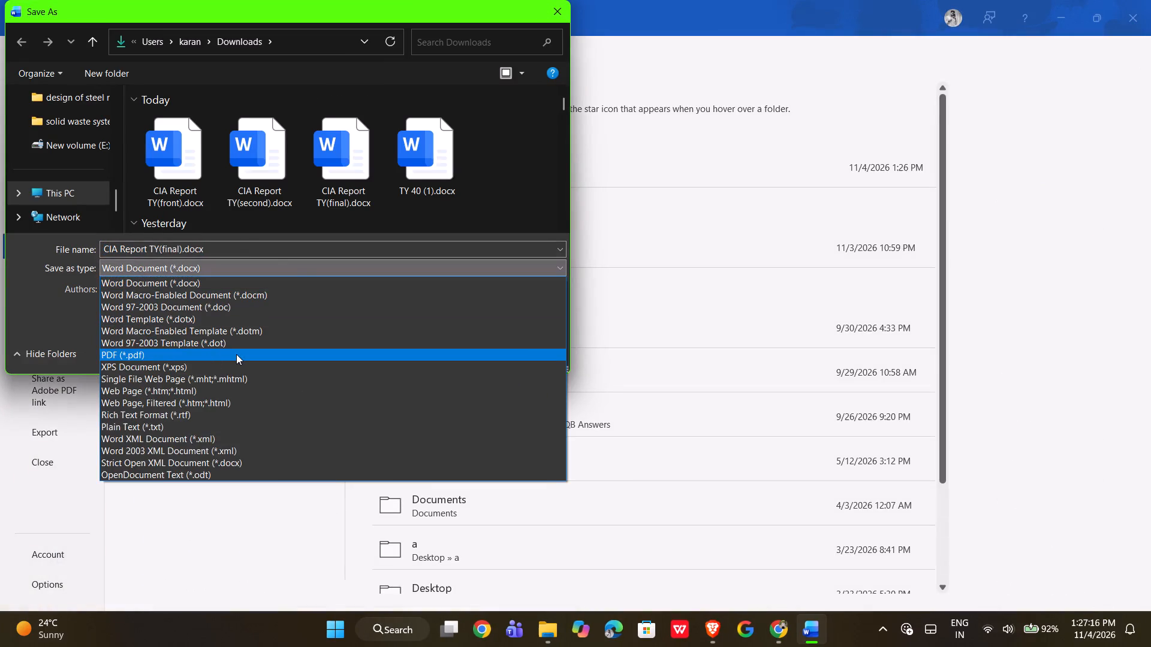
{"action": "left_click", "coordinate": [236, 354]}
{"action": "left_click", "coordinate": [438, 389]}
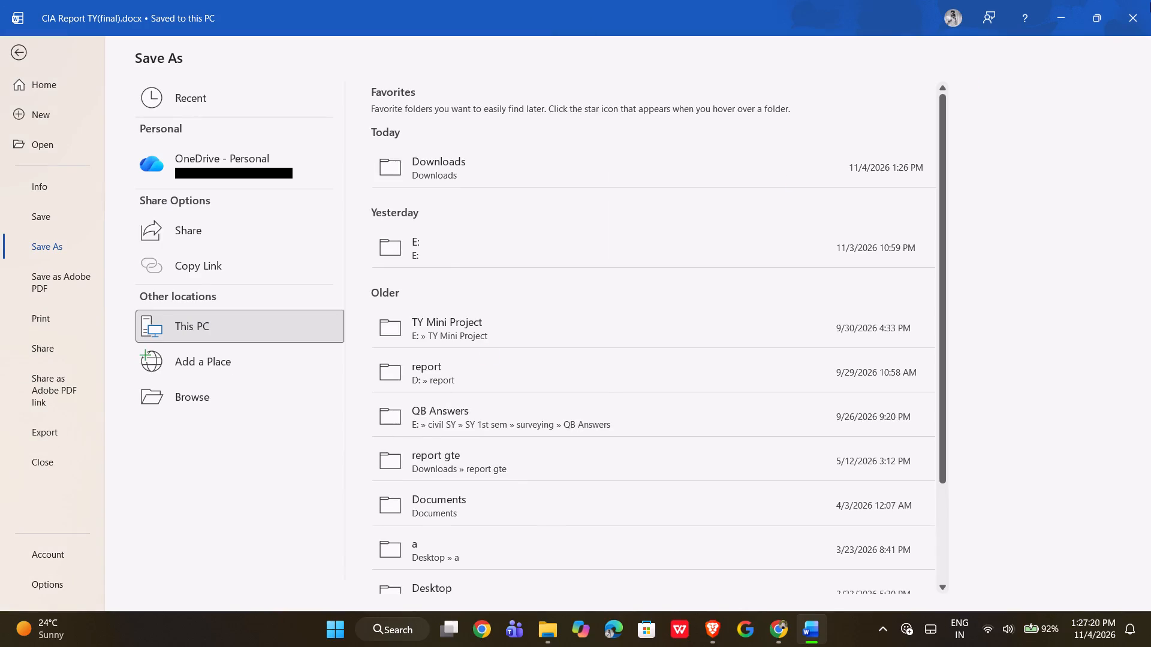
{"action": "left_click", "coordinate": [1031, 11]}
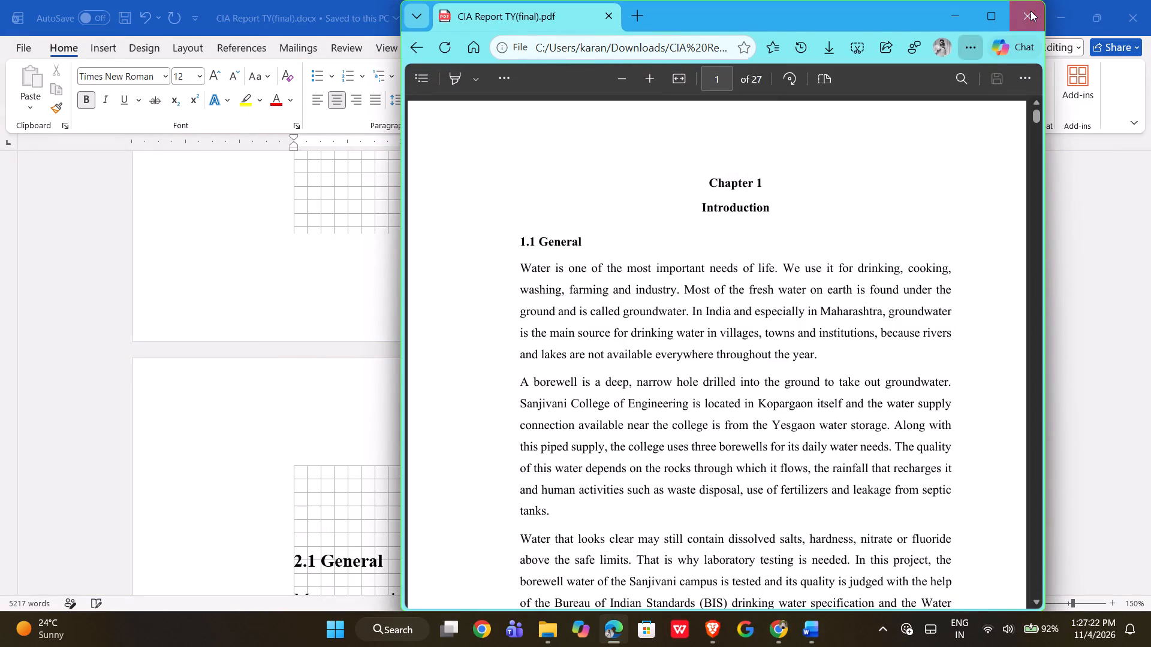
Close the final report document and the Downloads folder window.
{"action": "left_click", "coordinate": [1150, 0]}
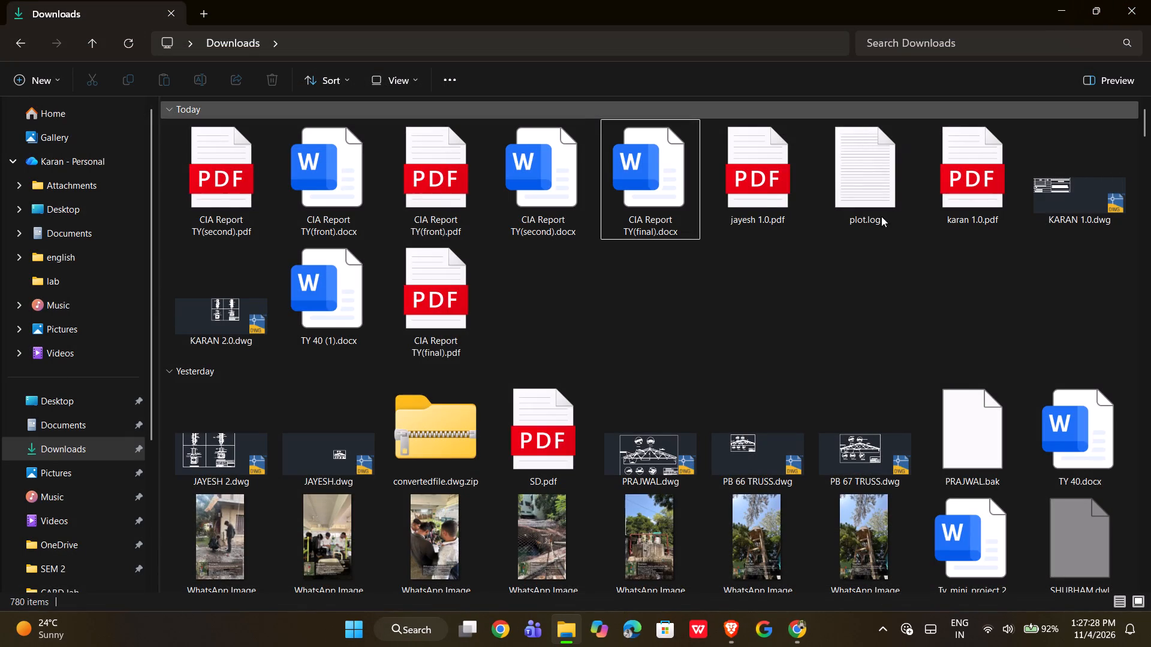
{"action": "left_click", "coordinate": [873, 291]}
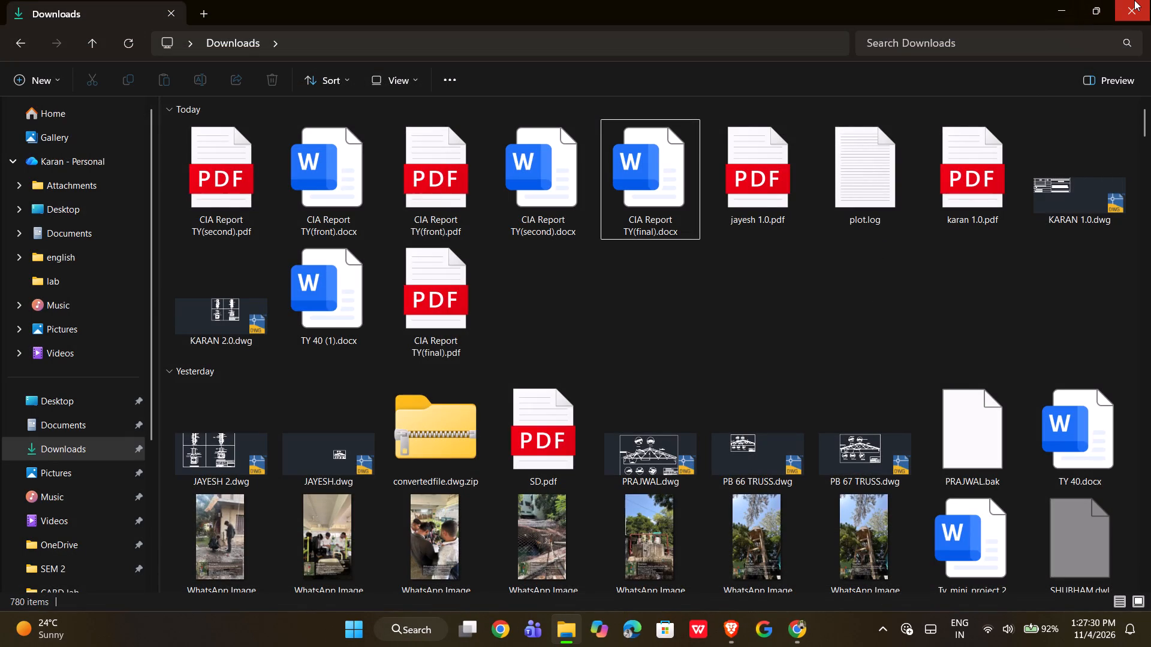
{"action": "left_click", "coordinate": [1134, 0]}
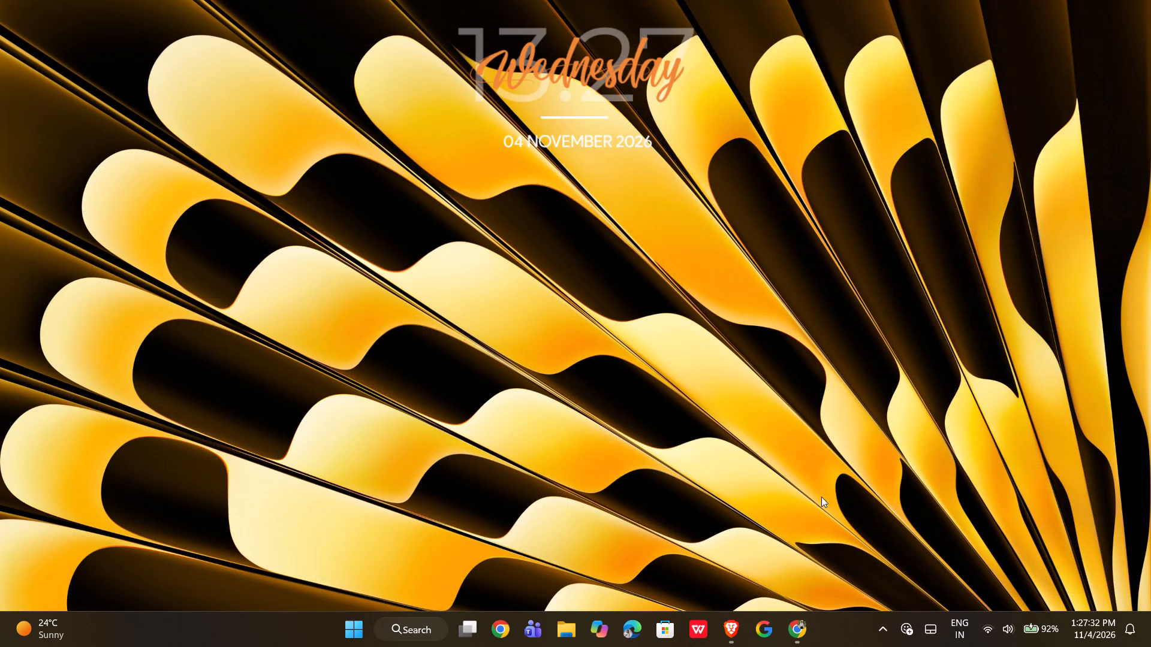